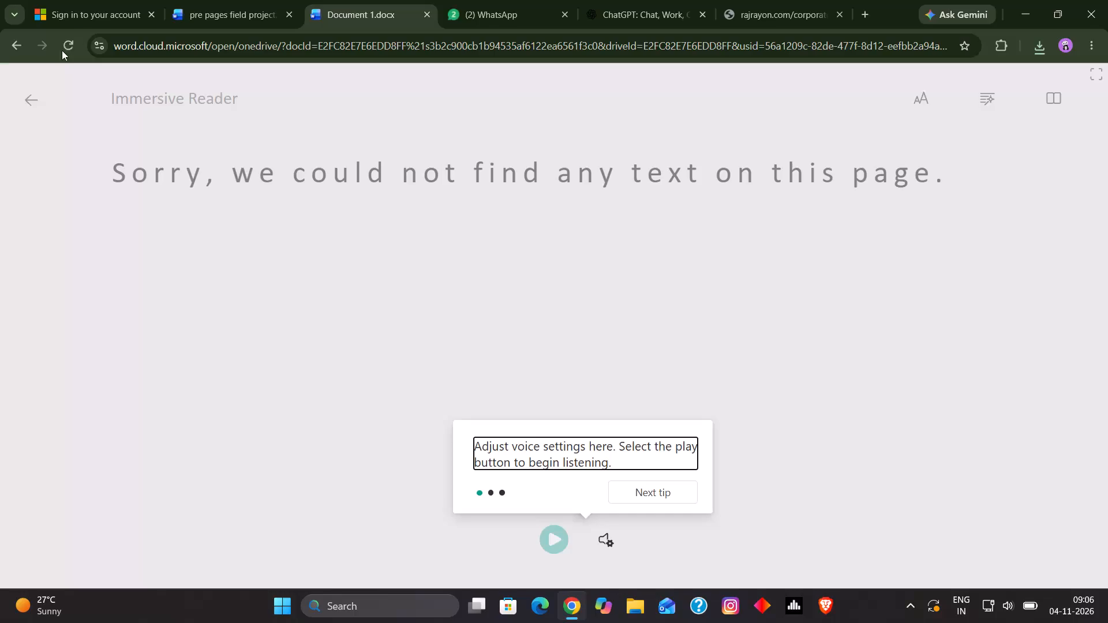
Reload the Document 1 page to leave Immersive Reader and return to the normal editing view.
{"action": "left_click", "coordinate": [69, 44]}
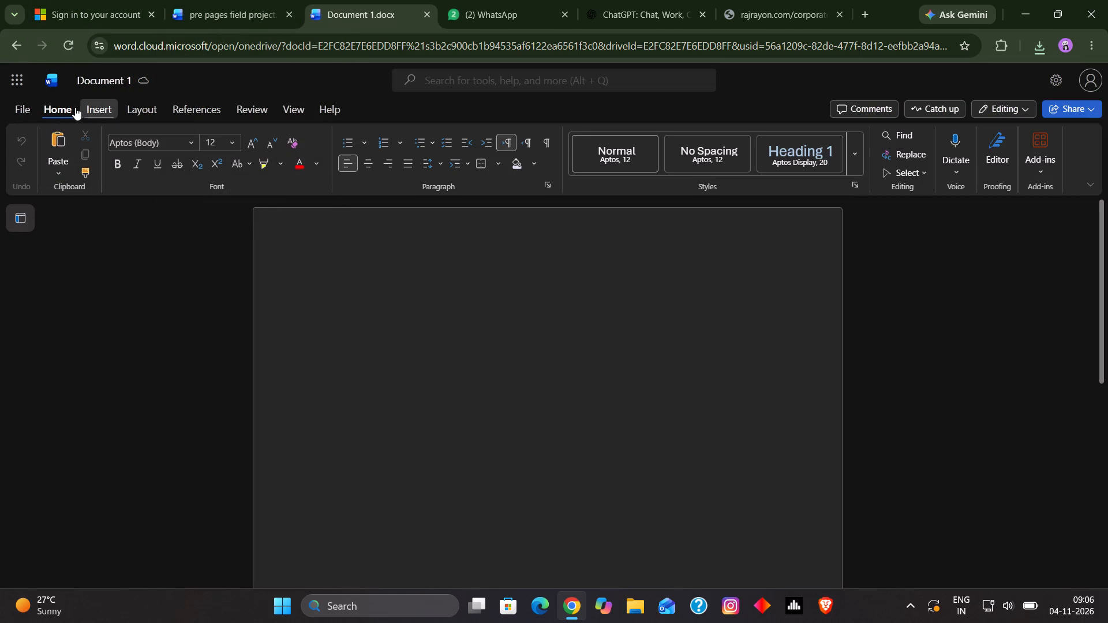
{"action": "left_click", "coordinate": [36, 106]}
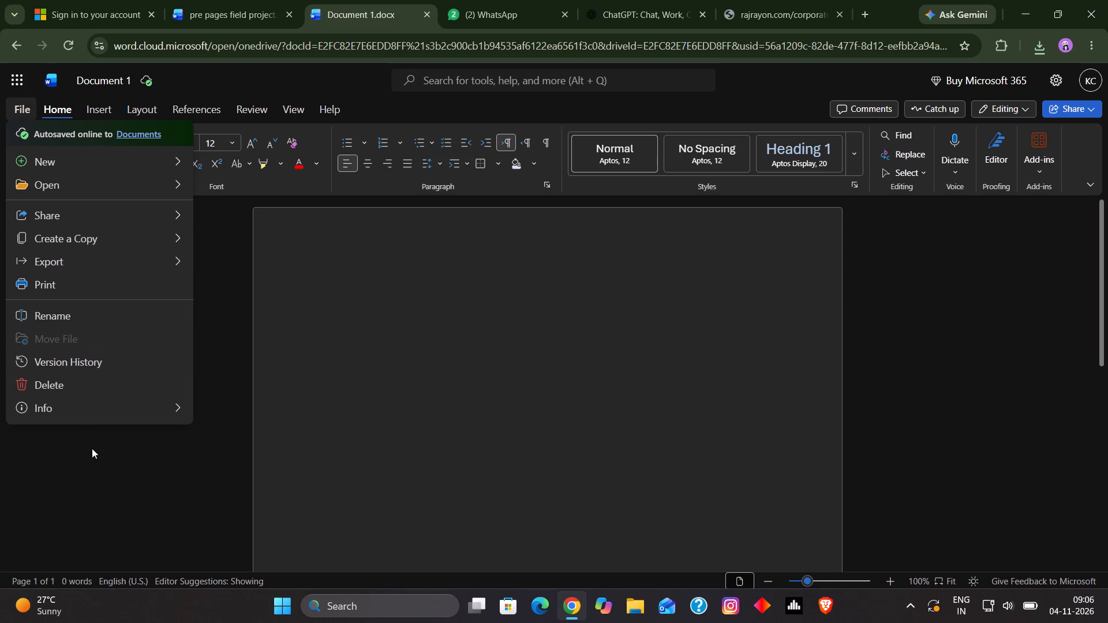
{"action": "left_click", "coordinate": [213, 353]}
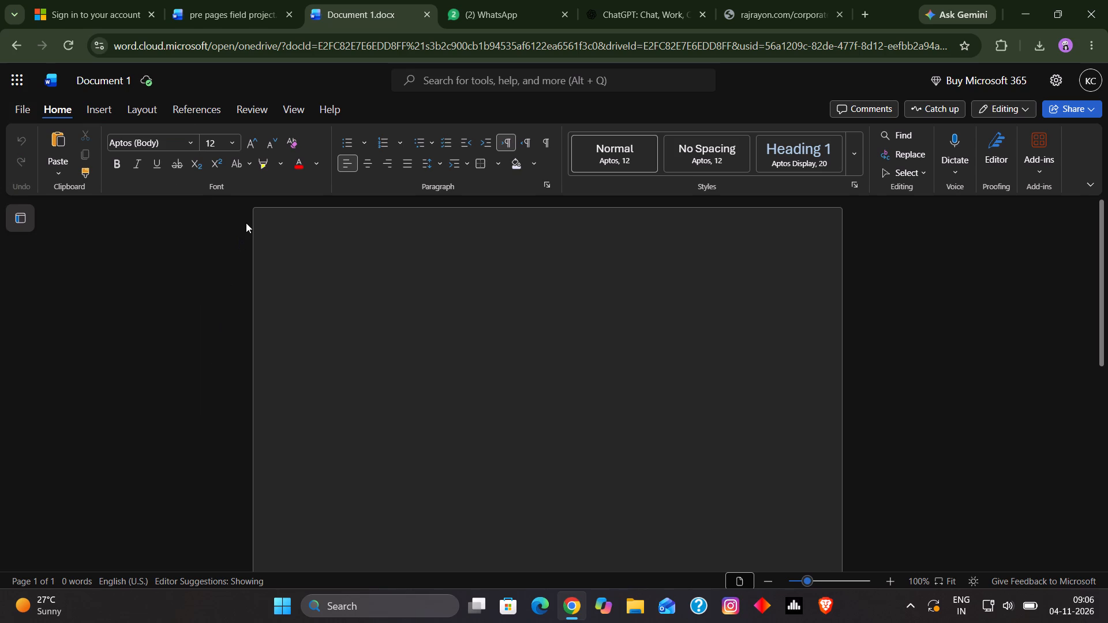
Switch from Document 1 to the open pre pages field project document.
{"action": "left_click", "coordinate": [201, 2]}
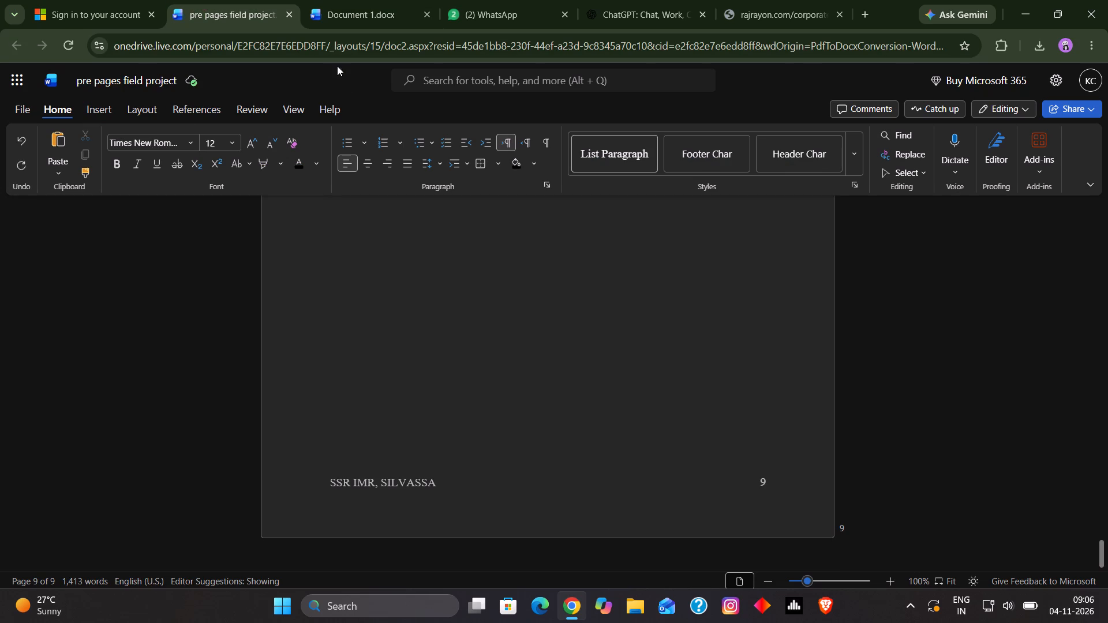
{"action": "scroll", "coordinate": [434, 400], "scroll_direction": "up", "scroll_amount": 1}
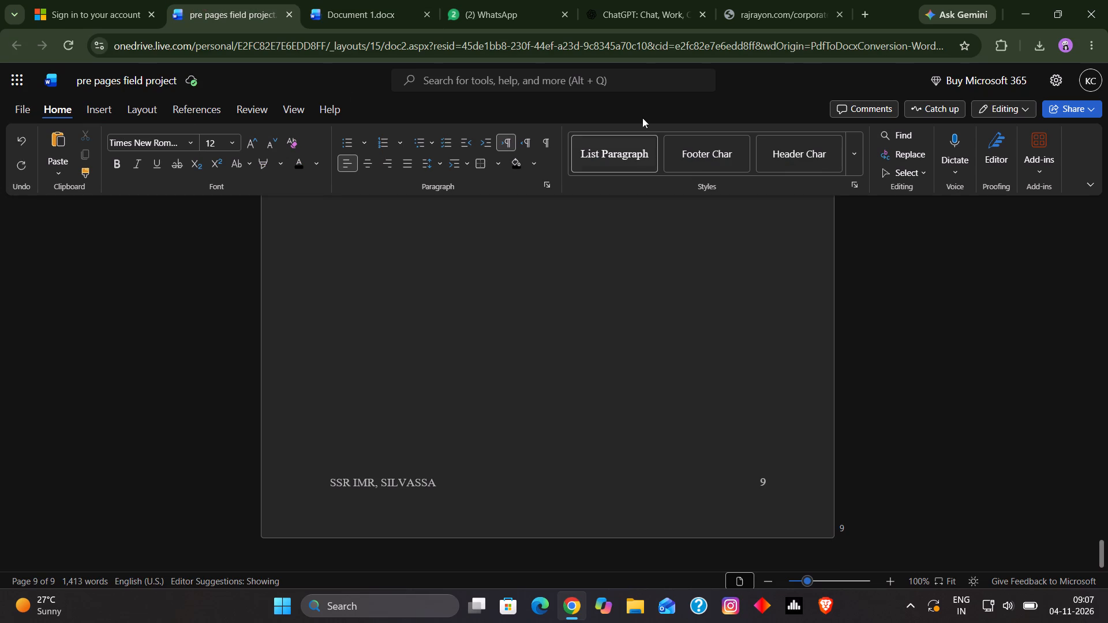
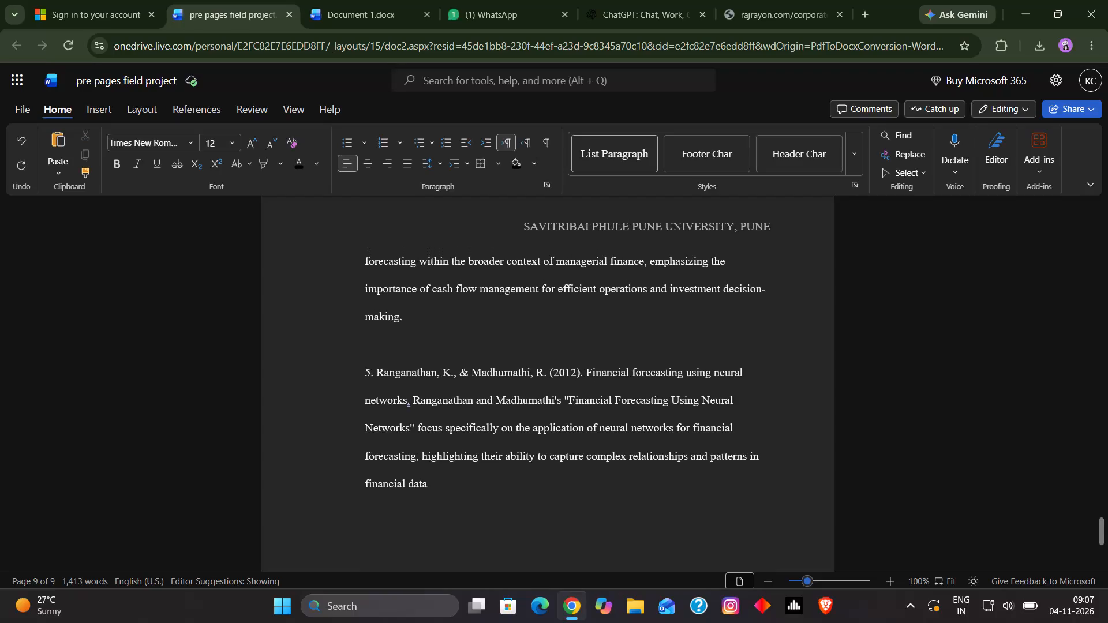
Review the Literature Review section of the field project from its last entry back to the section heading.
{"action": "scroll", "coordinate": [410, 367], "scroll_direction": "up", "scroll_amount": 2}
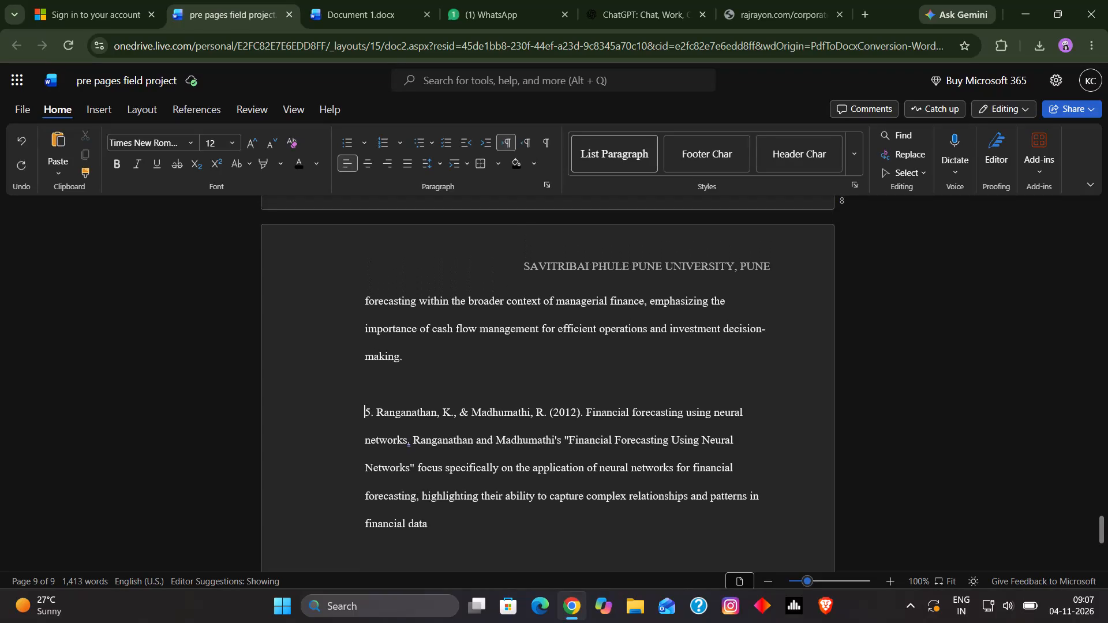
{"action": "scroll", "coordinate": [410, 367], "scroll_direction": "up", "scroll_amount": 7}
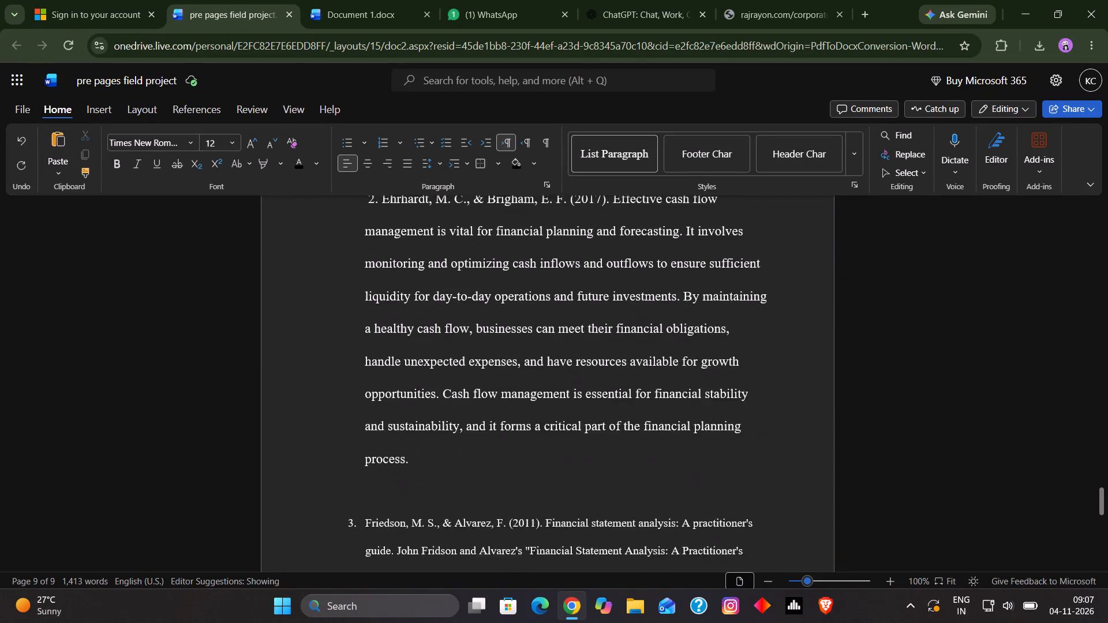
{"action": "scroll", "coordinate": [410, 367], "scroll_direction": "up", "scroll_amount": 3}
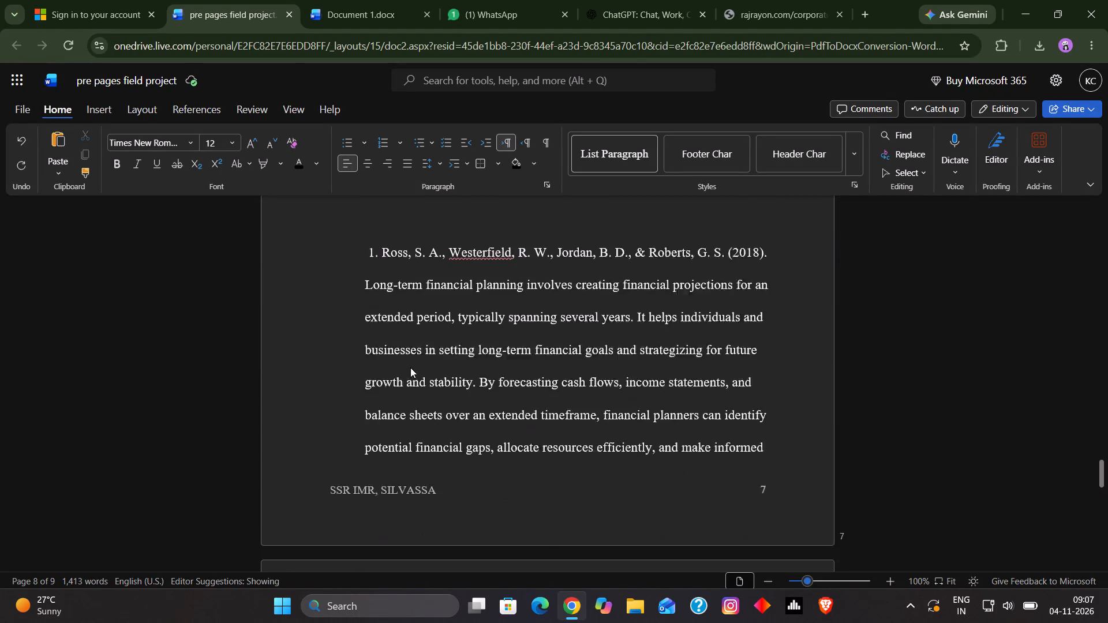
{"action": "scroll", "coordinate": [410, 367], "scroll_direction": "up", "scroll_amount": 3}
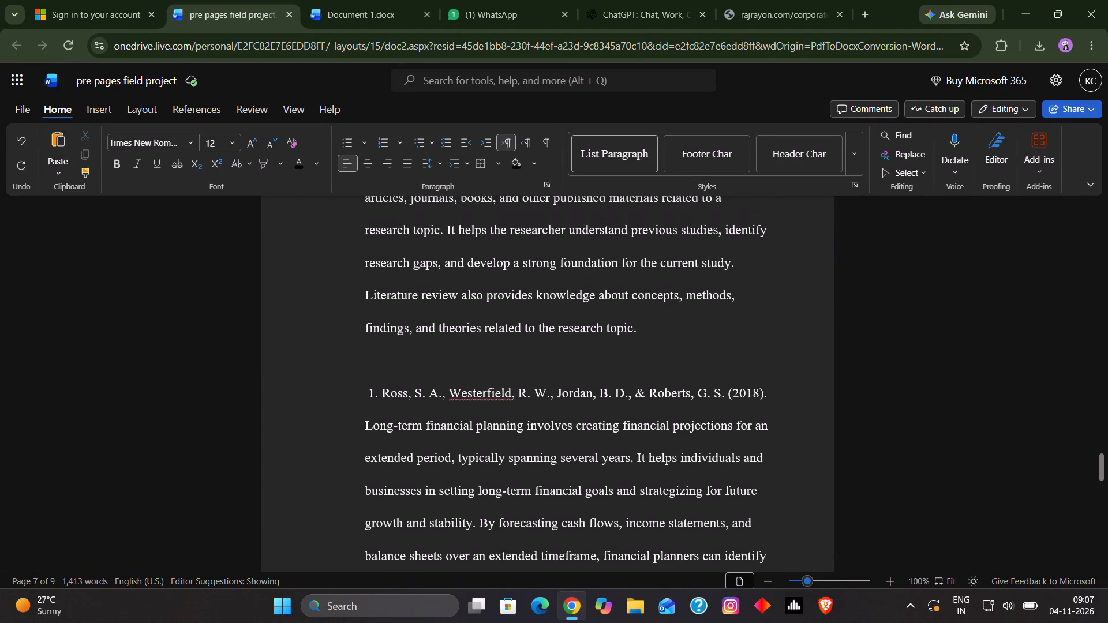
{"action": "scroll", "coordinate": [410, 367], "scroll_direction": "up", "scroll_amount": 5}
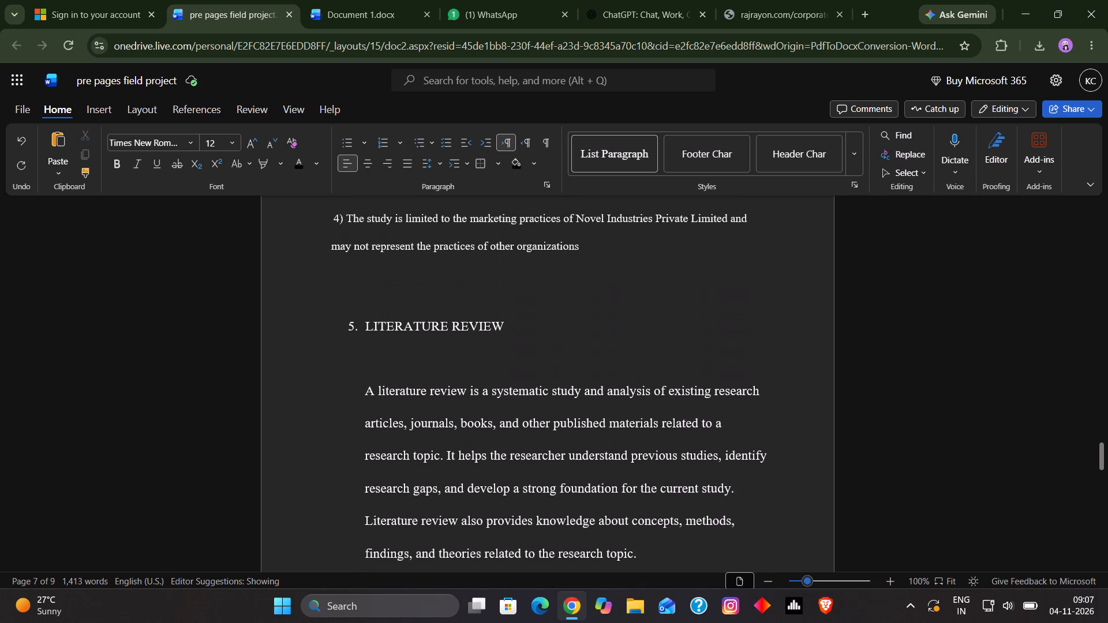
{"action": "scroll", "coordinate": [410, 367], "scroll_direction": "up", "scroll_amount": 1}
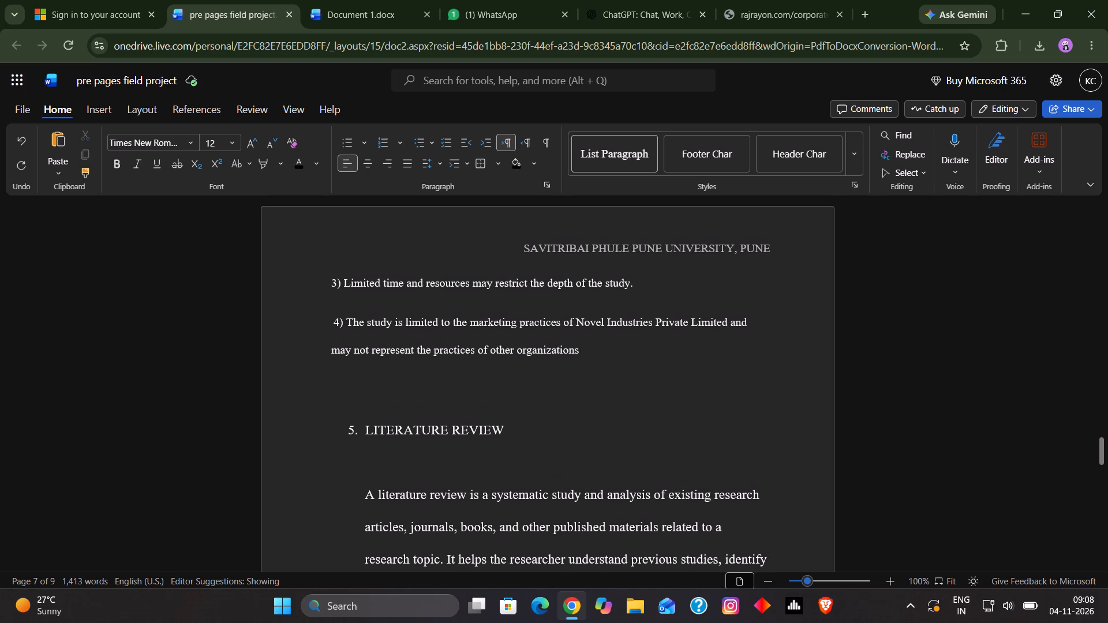
{"action": "scroll", "coordinate": [492, 319], "scroll_direction": "up", "scroll_amount": 1}
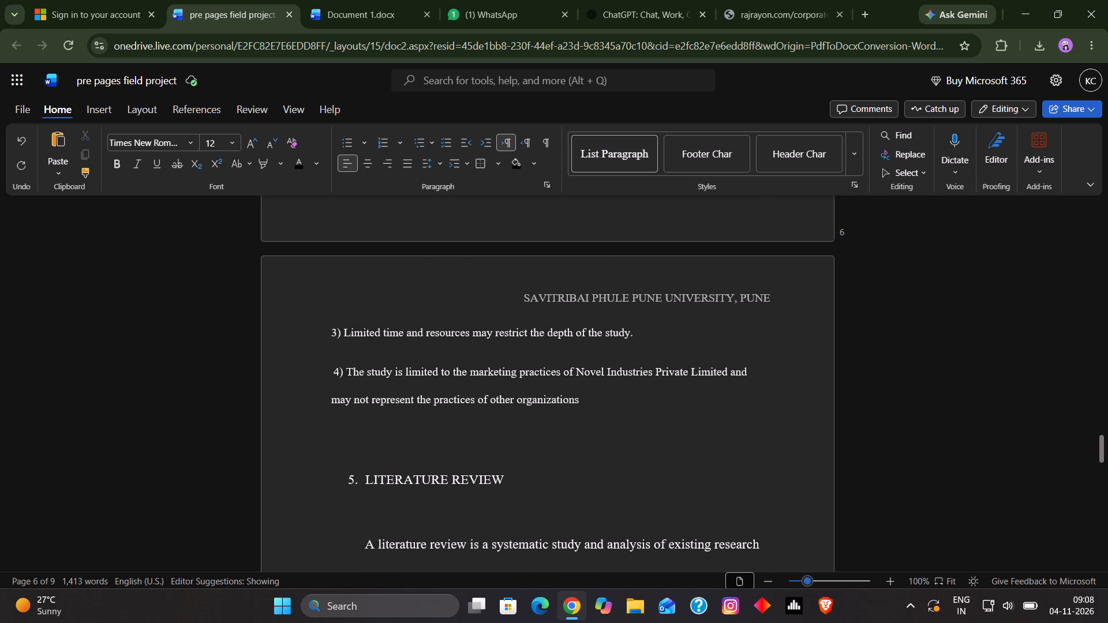
Review the research methodology subsections backwards from 4.6 Limitations of the Study to 4.3 Data Collection Method.
{"action": "scroll", "coordinate": [492, 319], "scroll_direction": "up", "scroll_amount": 3}
{"action": "scroll", "coordinate": [486, 400], "scroll_direction": "up", "scroll_amount": 1}
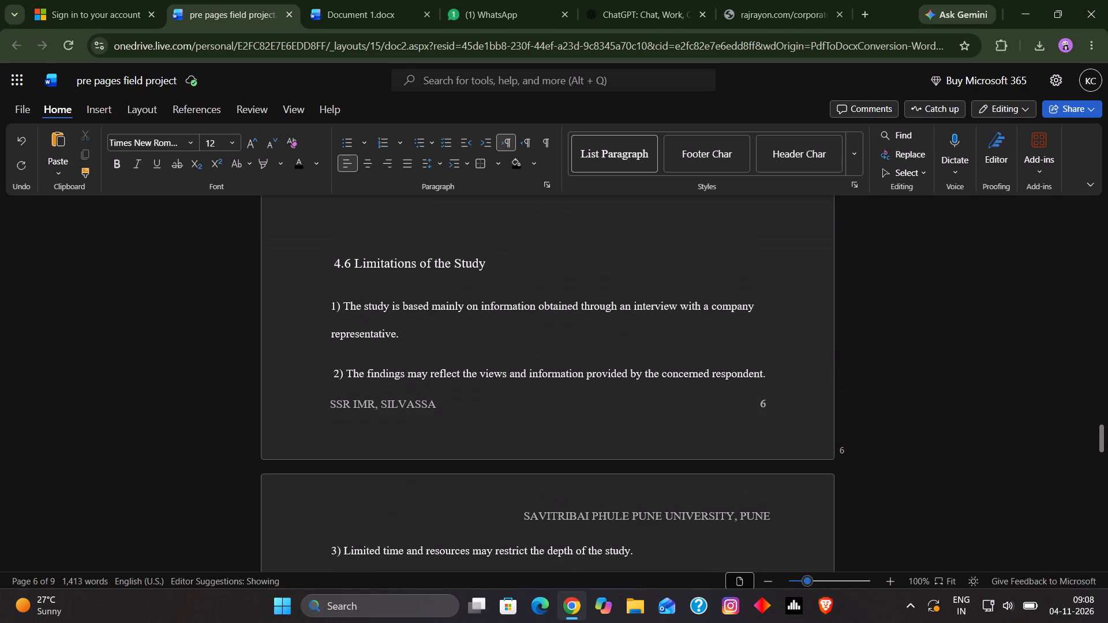
{"action": "scroll", "coordinate": [486, 400], "scroll_direction": "up", "scroll_amount": 1}
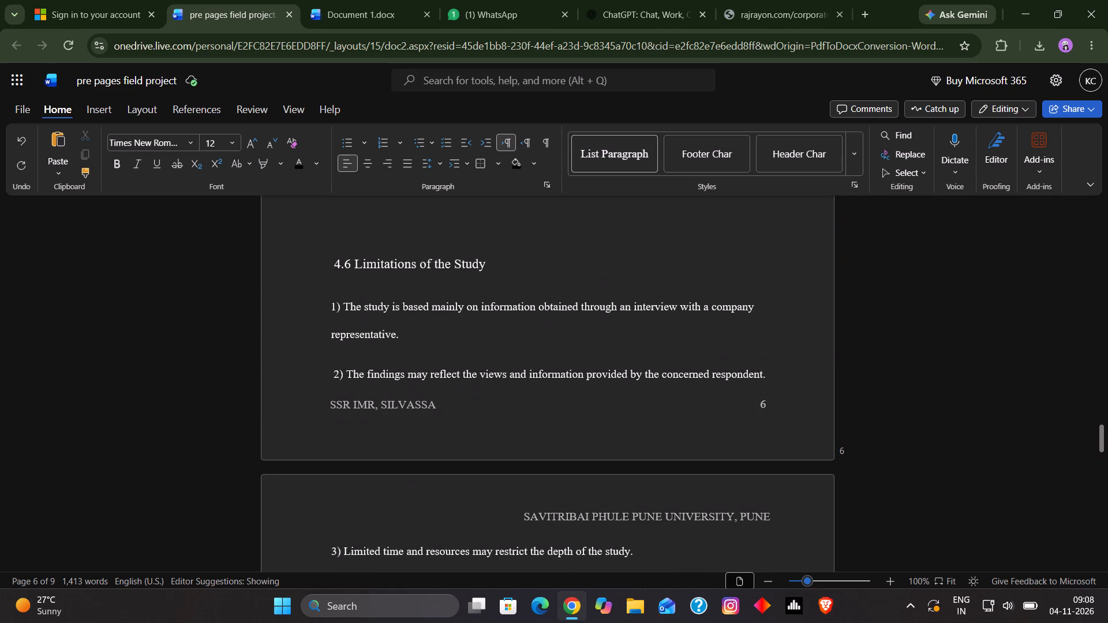
{"action": "scroll", "coordinate": [490, 348], "scroll_direction": "up", "scroll_amount": 2}
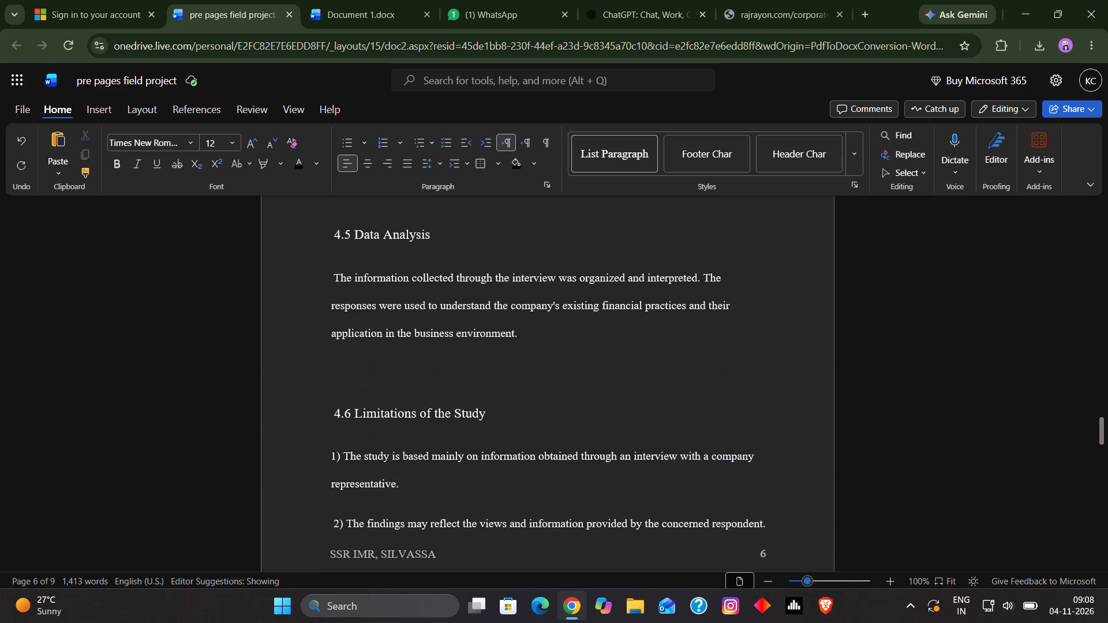
{"action": "scroll", "coordinate": [490, 348], "scroll_direction": "up", "scroll_amount": 3}
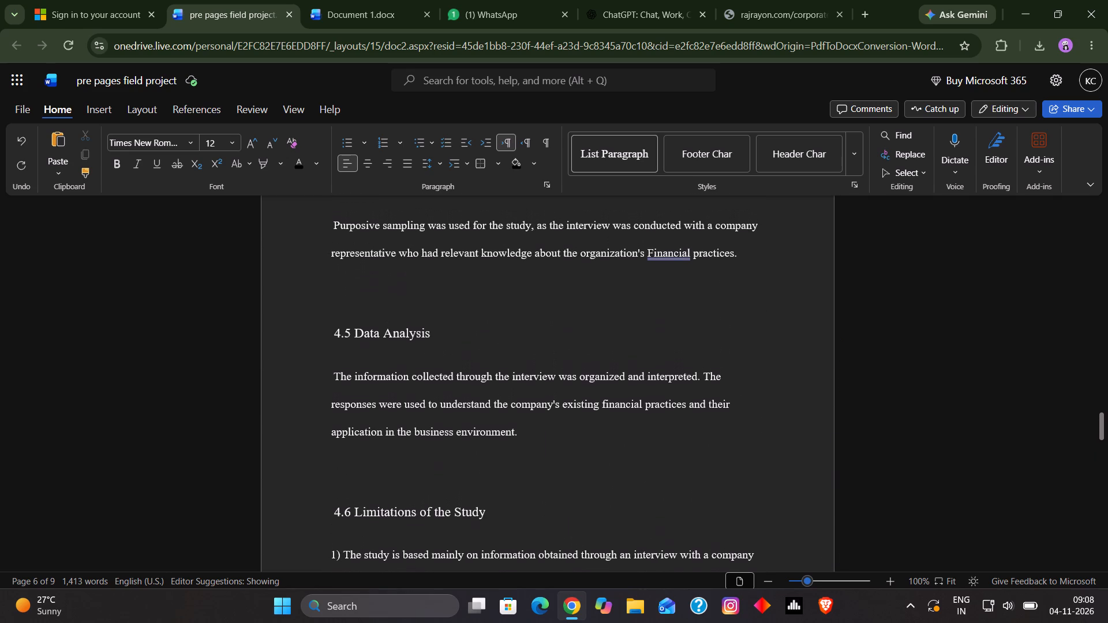
{"action": "scroll", "coordinate": [490, 348], "scroll_direction": "up", "scroll_amount": 2}
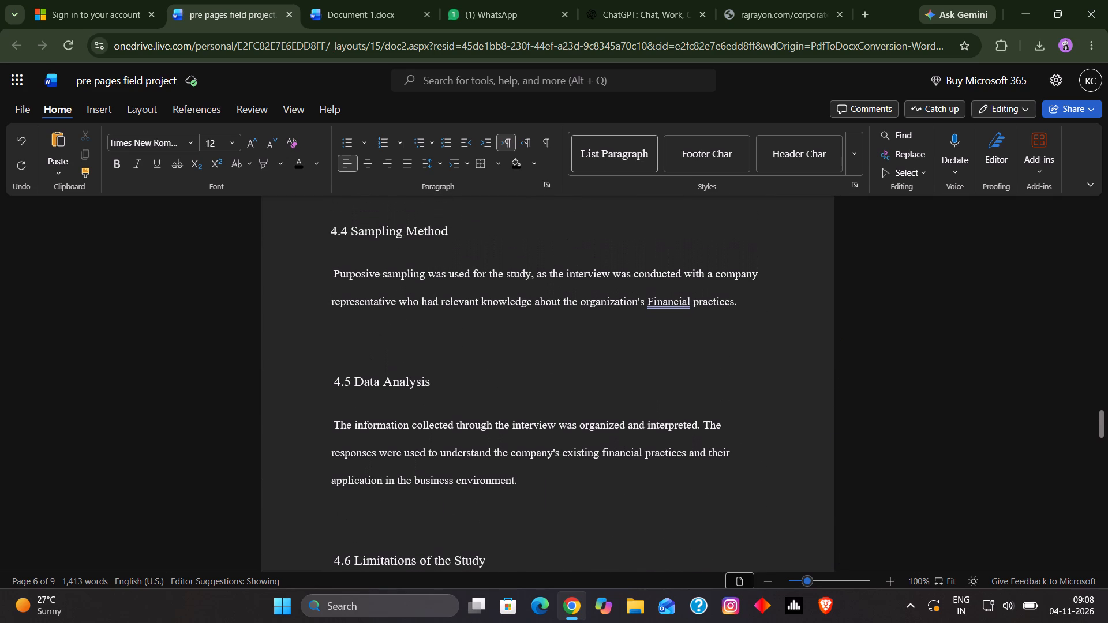
{"action": "scroll", "coordinate": [490, 348], "scroll_direction": "up", "scroll_amount": 1}
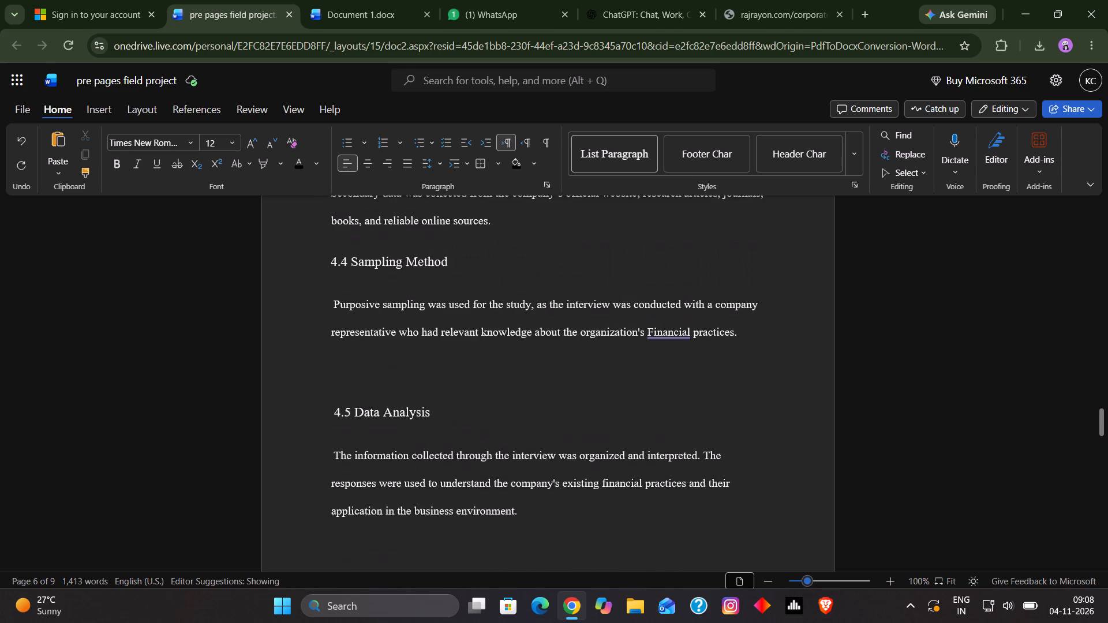
{"action": "scroll", "coordinate": [490, 348], "scroll_direction": "up", "scroll_amount": 1}
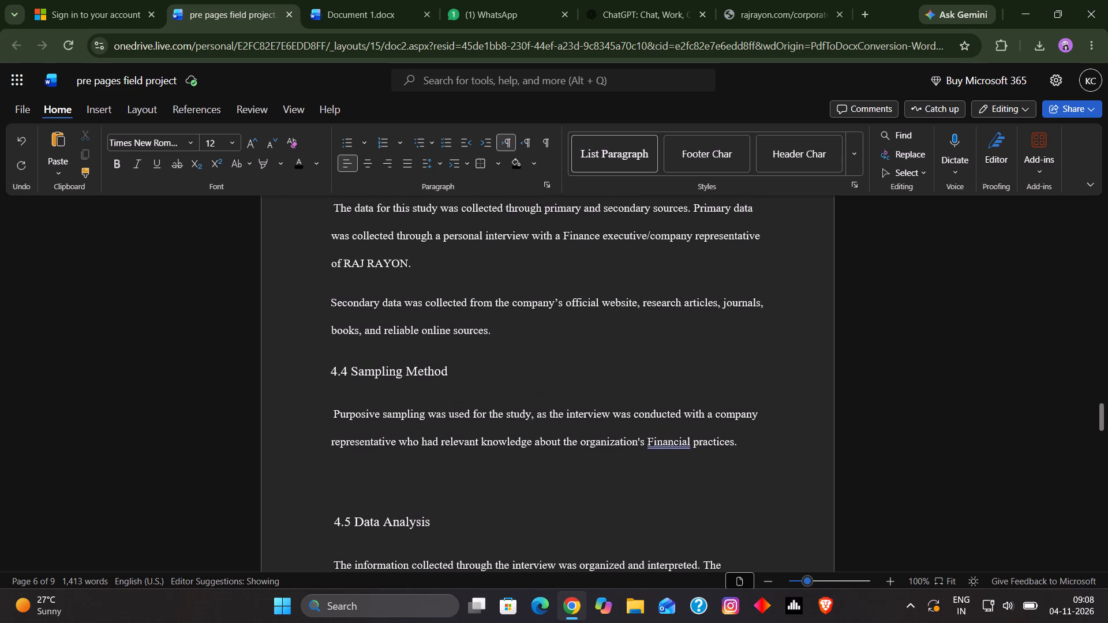
{"action": "scroll", "coordinate": [490, 348], "scroll_direction": "up", "scroll_amount": 1}
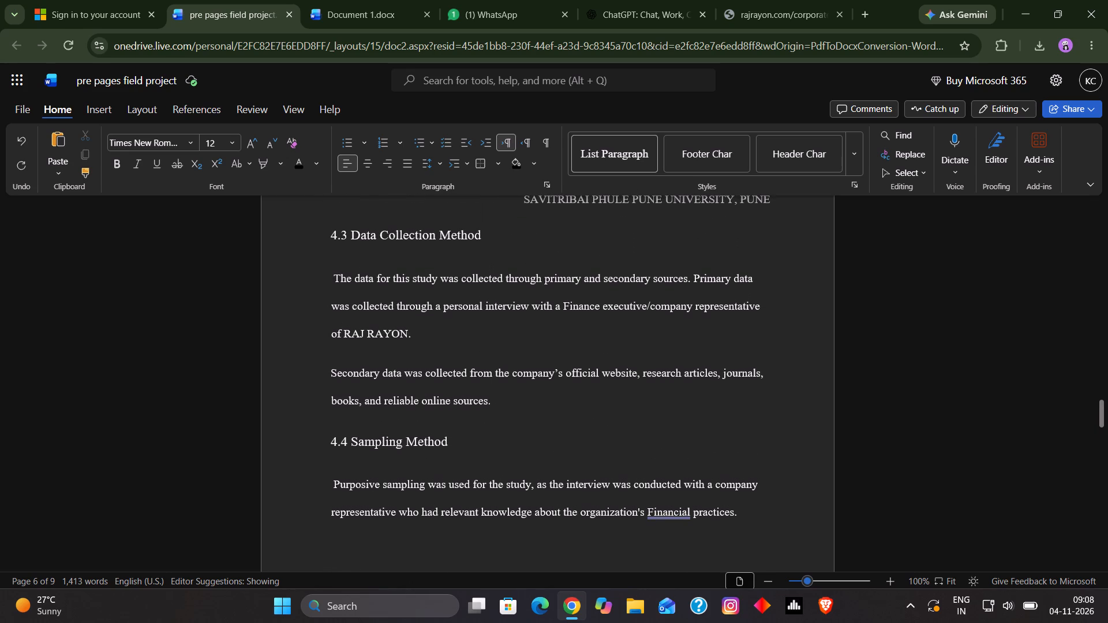
{"action": "scroll", "coordinate": [490, 348], "scroll_direction": "up", "scroll_amount": 2}
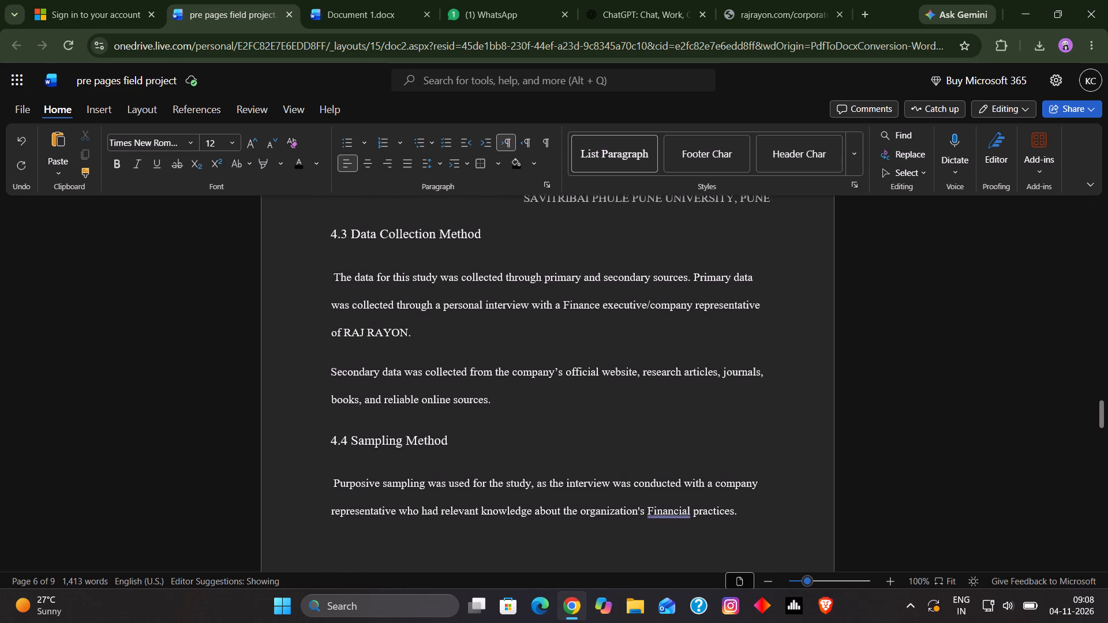
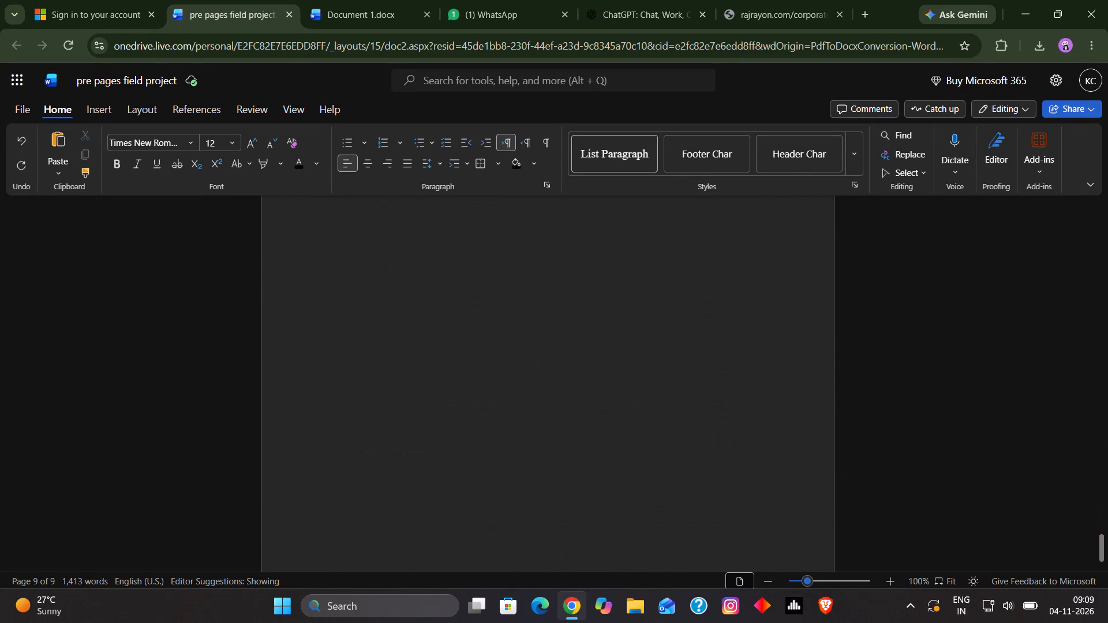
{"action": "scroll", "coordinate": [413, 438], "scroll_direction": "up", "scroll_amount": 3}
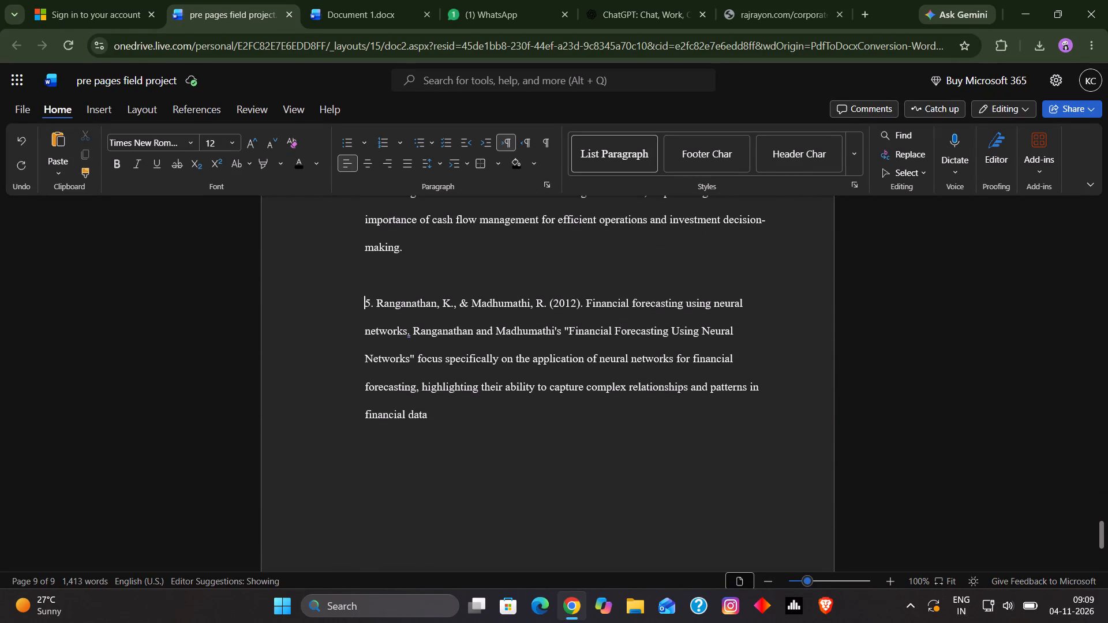
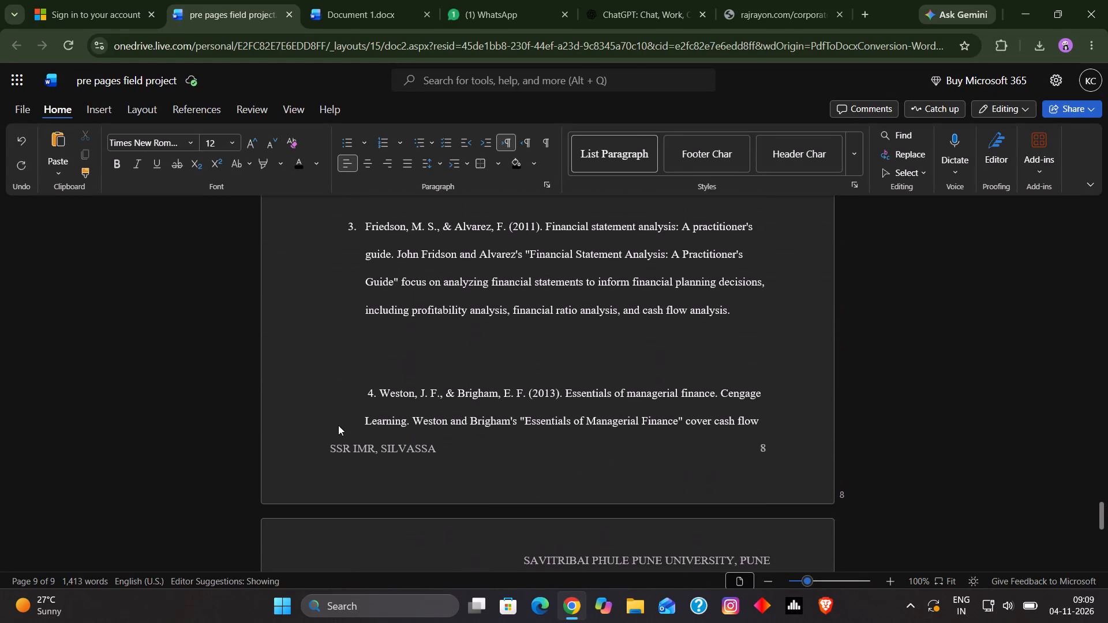
Add the missing period after "financial data" at the end of the last literature entry on page 9.
{"action": "scroll", "coordinate": [338, 425], "scroll_direction": "up", "scroll_amount": 3}
{"action": "scroll", "coordinate": [338, 425], "scroll_direction": "down", "scroll_amount": 1}
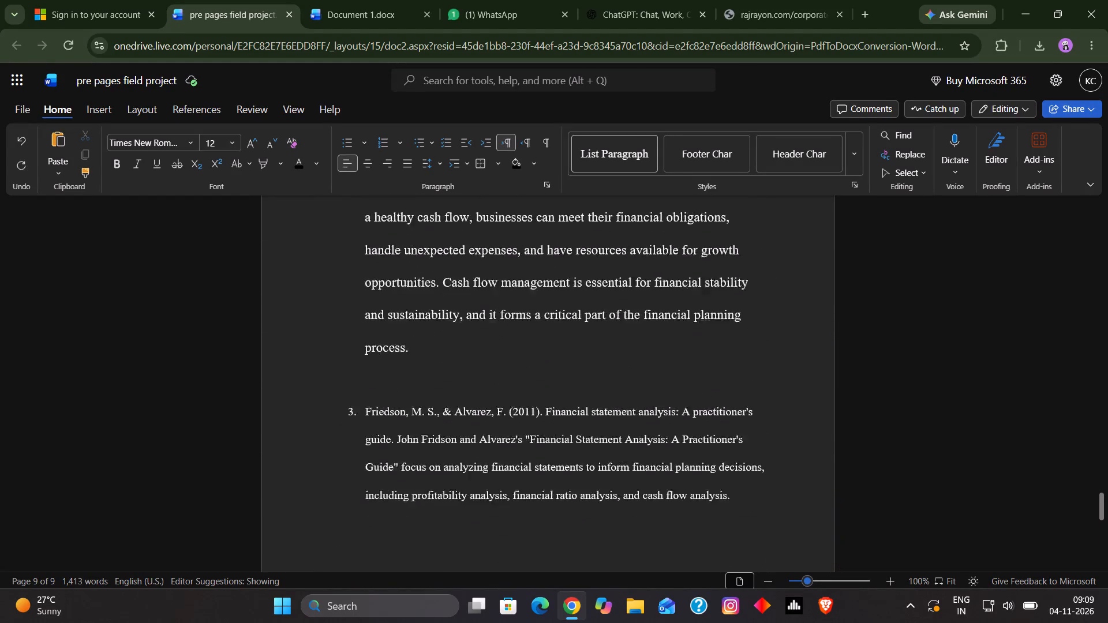
{"action": "scroll", "coordinate": [338, 425], "scroll_direction": "down", "scroll_amount": 1}
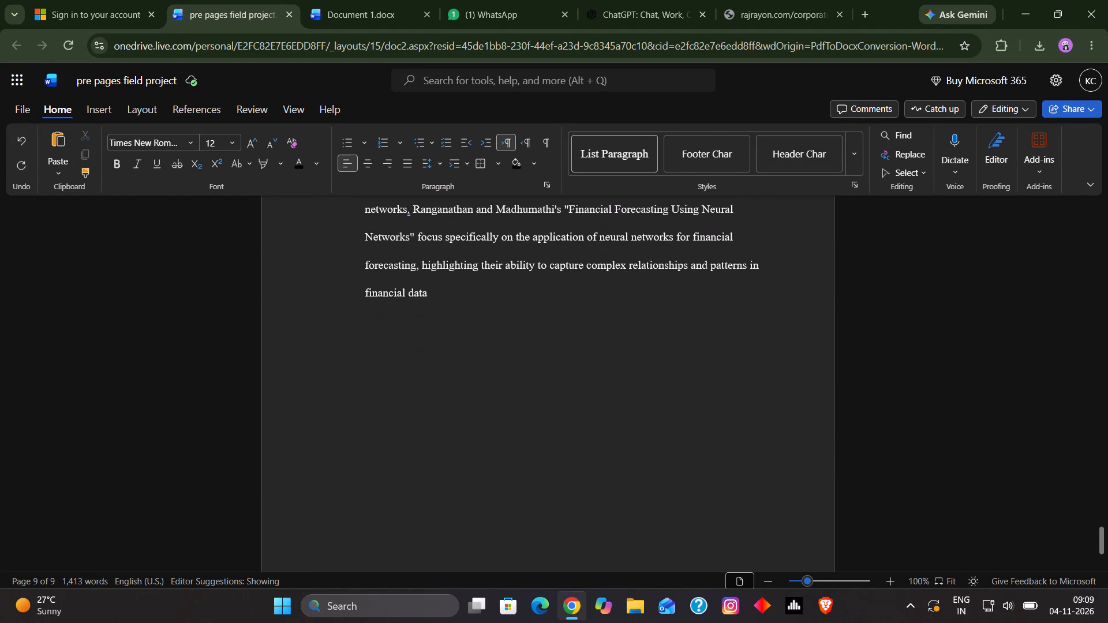
{"action": "scroll", "coordinate": [338, 425], "scroll_direction": "down", "scroll_amount": 1}
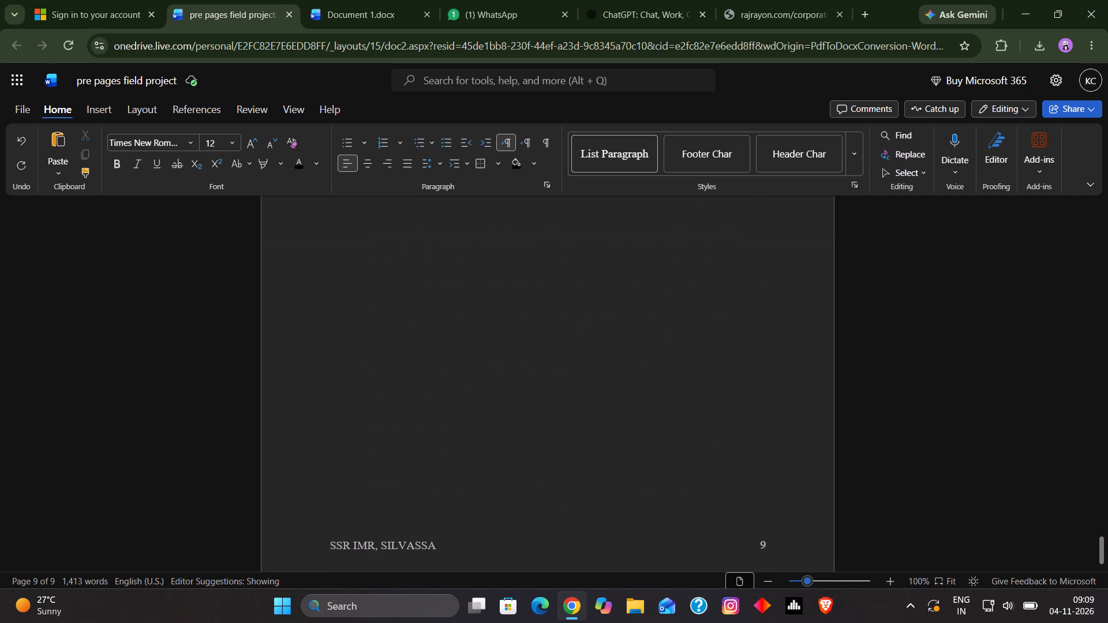
{"action": "scroll", "coordinate": [338, 425], "scroll_direction": "down", "scroll_amount": 1}
{"action": "left_click", "coordinate": [461, 267]}
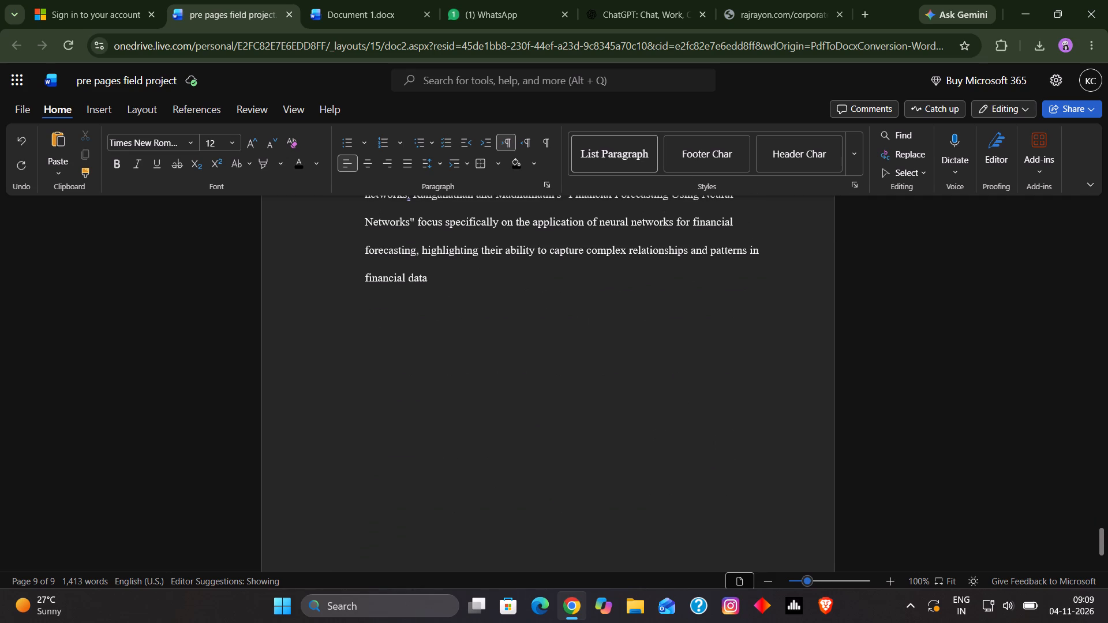
{"action": "left_click", "coordinate": [440, 272]}
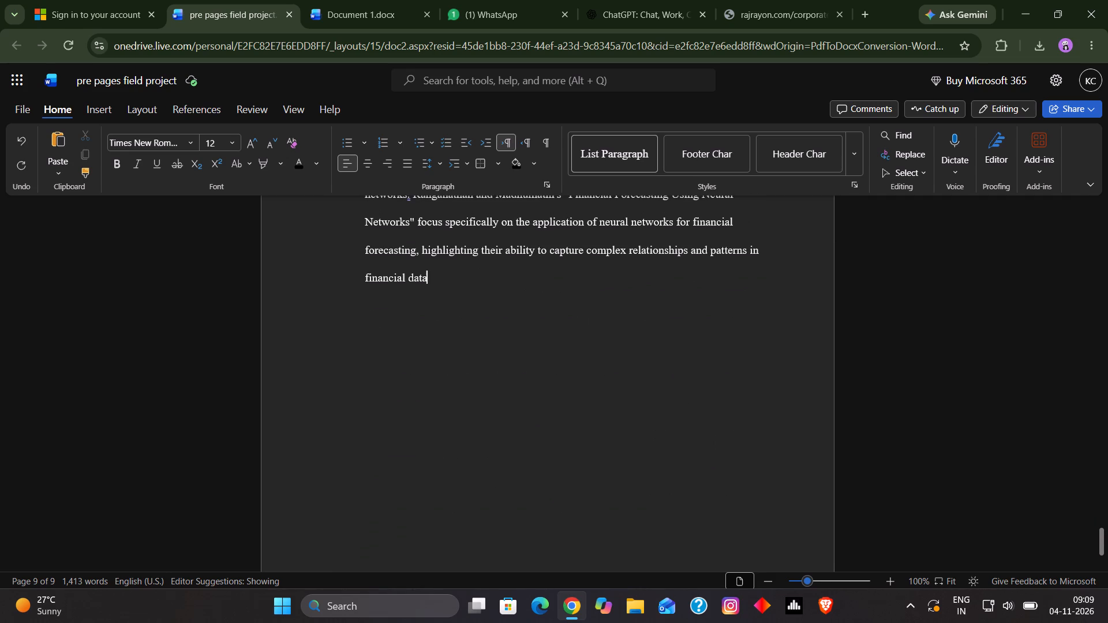
{"action": "left_click", "coordinate": [439, 279]}
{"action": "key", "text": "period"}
Begin a new literature entry numbered 6 below the last entry, leaving one blank line between them.
{"action": "key", "text": "Return"}
{"action": "key", "text": "Return"}
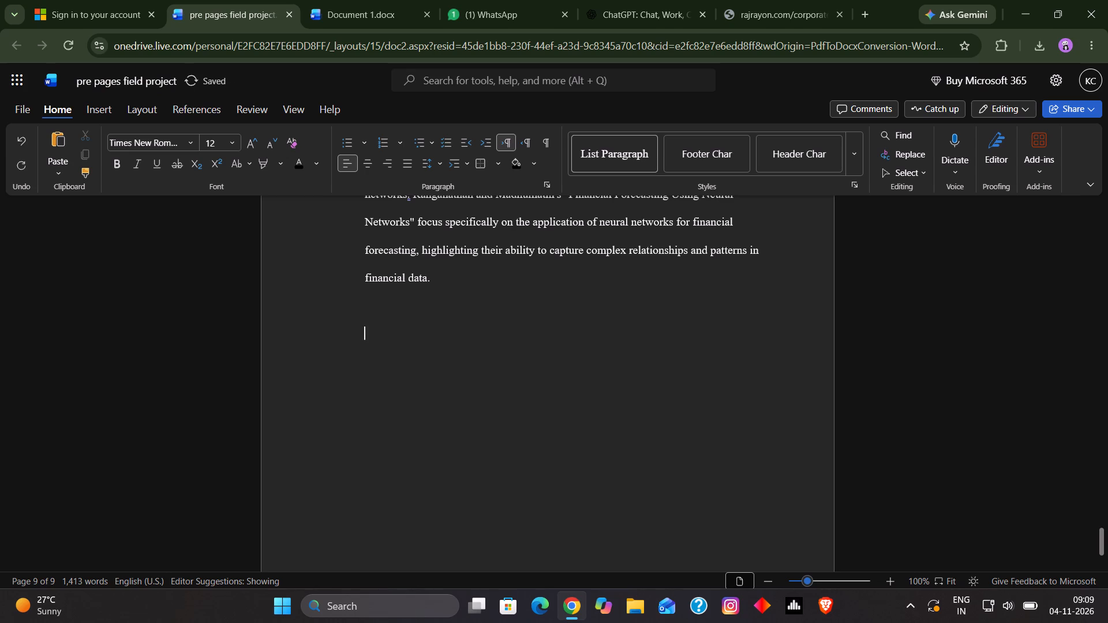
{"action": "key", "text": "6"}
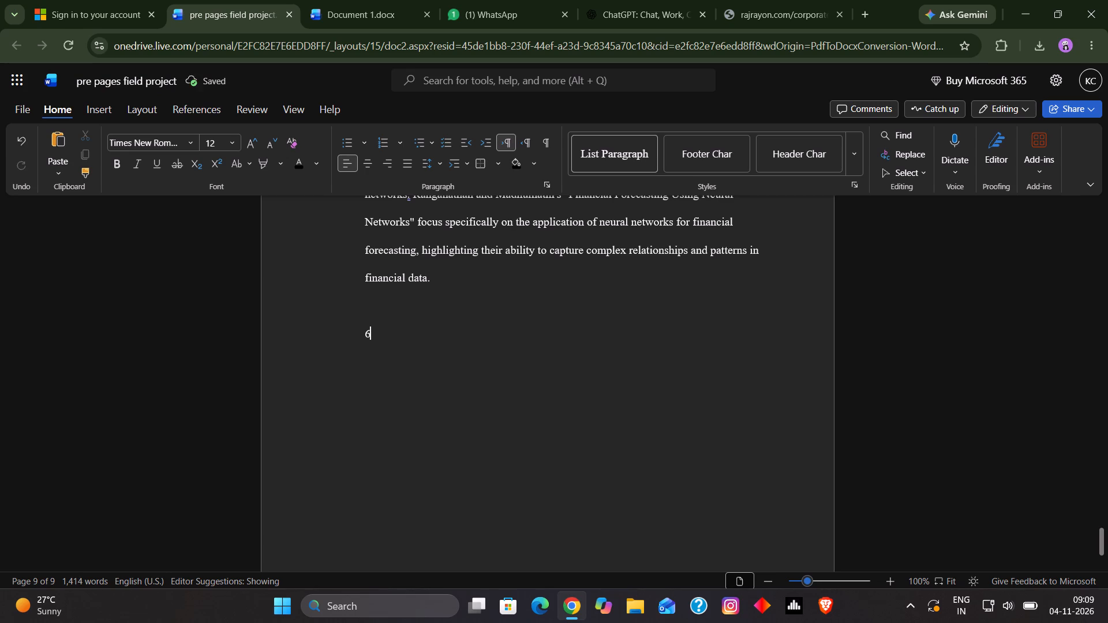
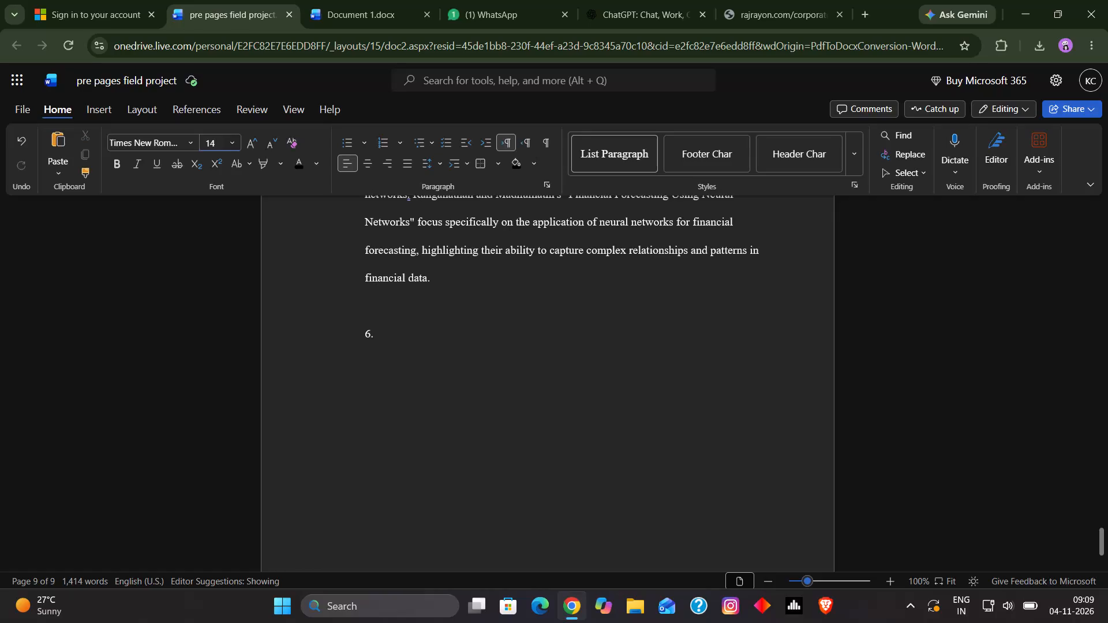
Clear the existing number on the line below entry 5 and retype the start of the sixth entry as "6. S".
{"action": "left_click", "coordinate": [117, 166]}
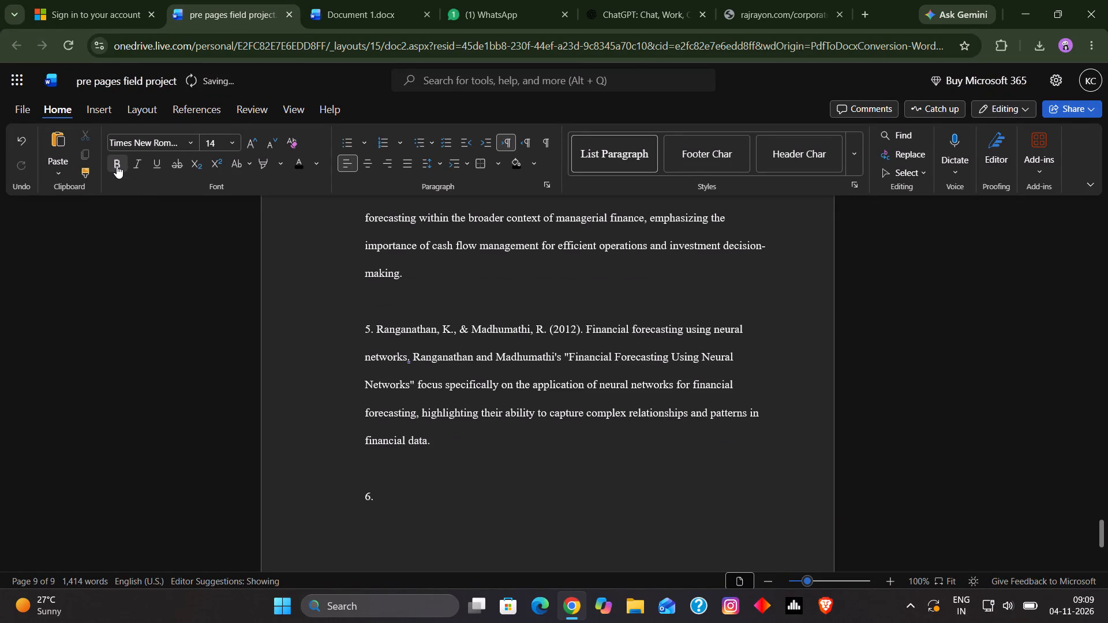
{"action": "left_click_drag", "start_coordinate": [117, 166], "coordinate": [169, 198]}
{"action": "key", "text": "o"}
{"action": "key", "text": "BackSpace"}
{"action": "key", "text": "BackSpace"}
{"action": "key", "text": "BackSpace"}
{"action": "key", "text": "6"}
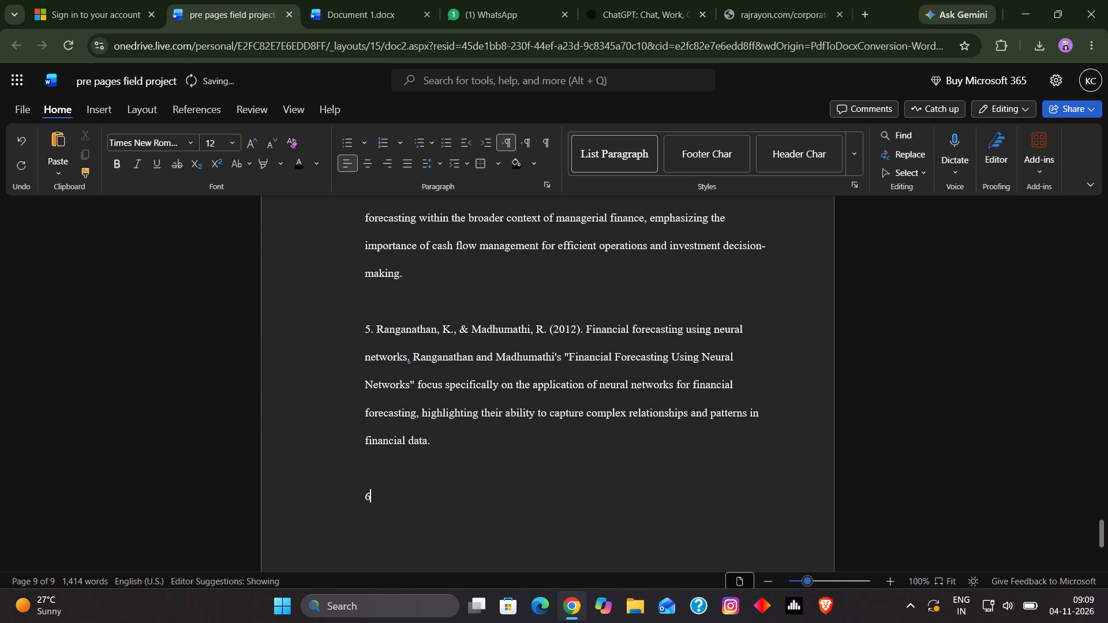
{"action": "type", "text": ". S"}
Replace the stray text below reference 5 with the numbered heading "6. OBSERVATION AND FINDINGS".
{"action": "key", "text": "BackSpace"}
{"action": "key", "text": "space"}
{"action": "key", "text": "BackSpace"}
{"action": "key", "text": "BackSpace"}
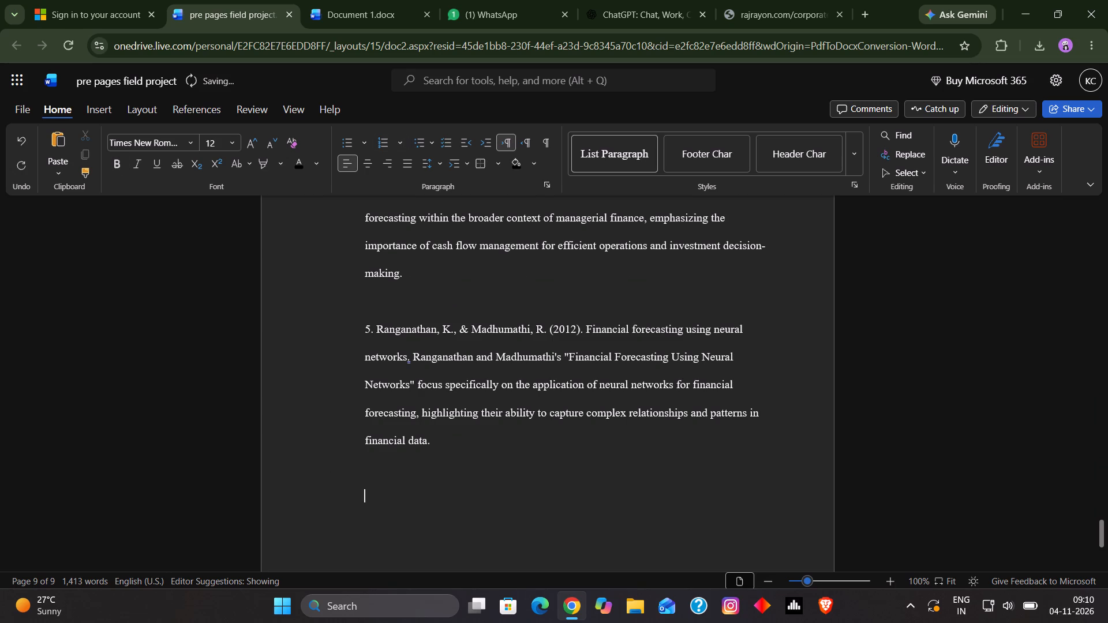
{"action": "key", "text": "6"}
{"action": "type", "text": "."}
{"action": "key", "text": "space"}
{"action": "type", "text": "OBSERVATIPON"}
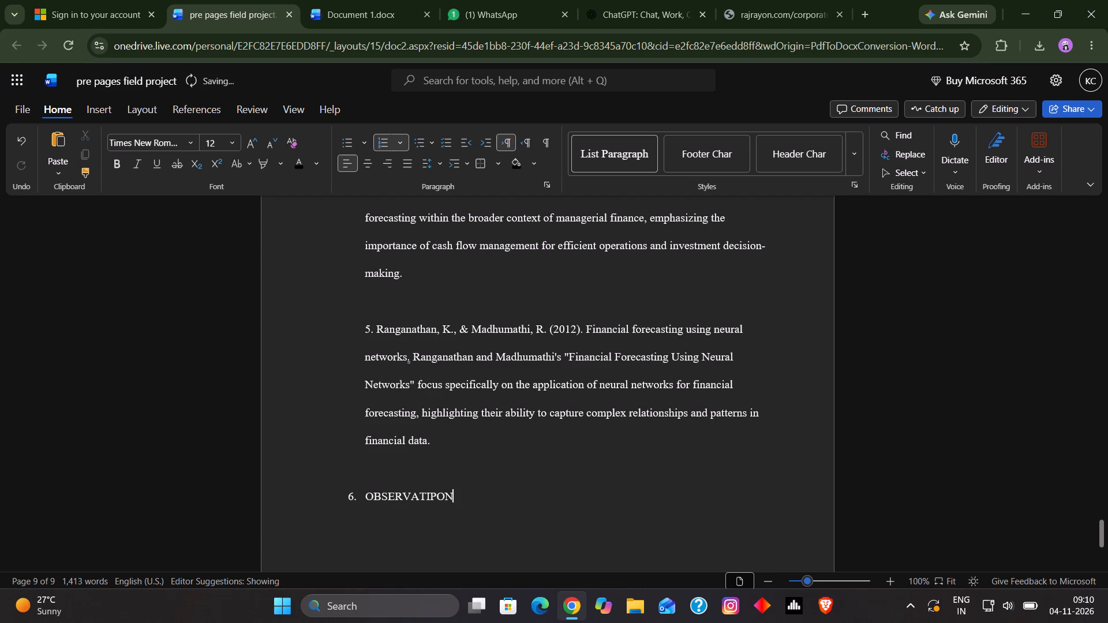
{"action": "key", "text": "BackSpace"}
{"action": "key", "text": "BackSpace"}
{"action": "key", "text": "BackSpace"}
{"action": "type", "text": "ON AND"}
{"action": "key", "text": "space"}
{"action": "type", "text": "FINDINGD"}
{"action": "key", "text": "space"}
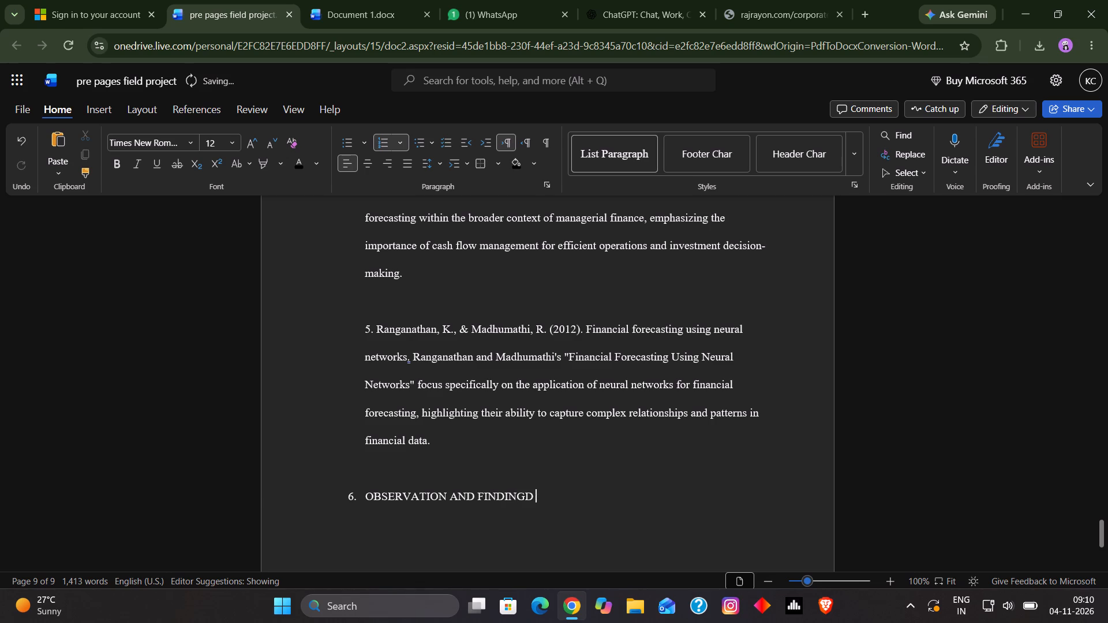
{"action": "key", "text": "BackSpace"}
{"action": "key", "text": "BackSpace"}
{"action": "key", "text": "s"}
Start a new line below the heading, remove its automatic list number, and enter the subheading text "6.1 Observat".
{"action": "key", "text": "Return"}
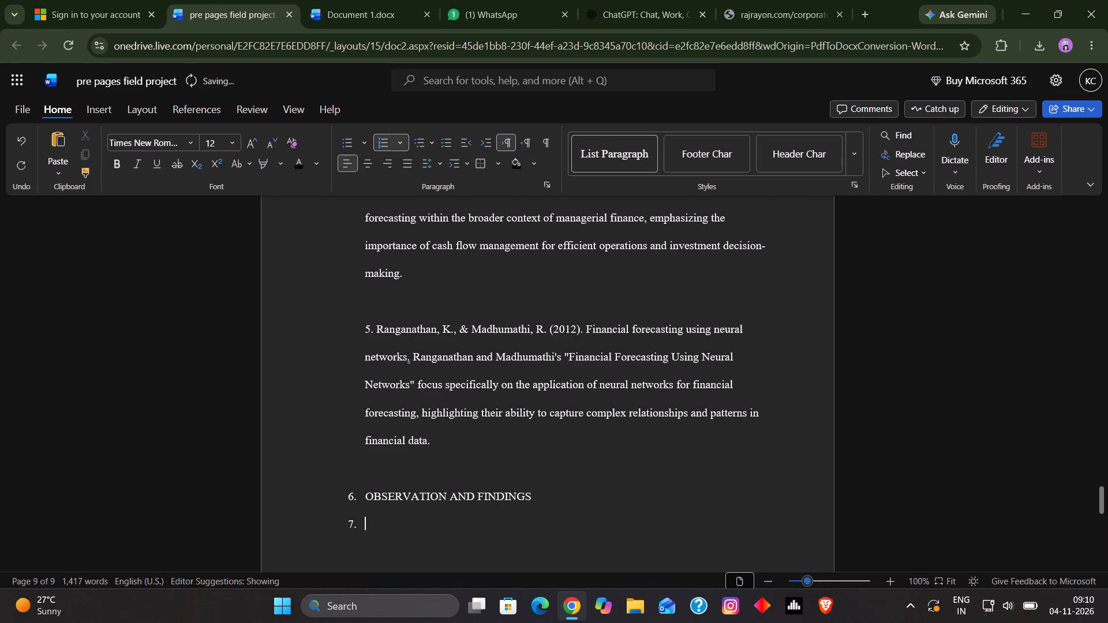
{"action": "key", "text": "BackSpace"}
{"action": "type", "text": "6.1"}
{"action": "key", "text": "space"}
{"action": "key", "text": "BackSpace"}
{"action": "key", "text": "BackSpace"}
{"action": "key", "text": "BackSpace"}
{"action": "key", "text": "BackSpace"}
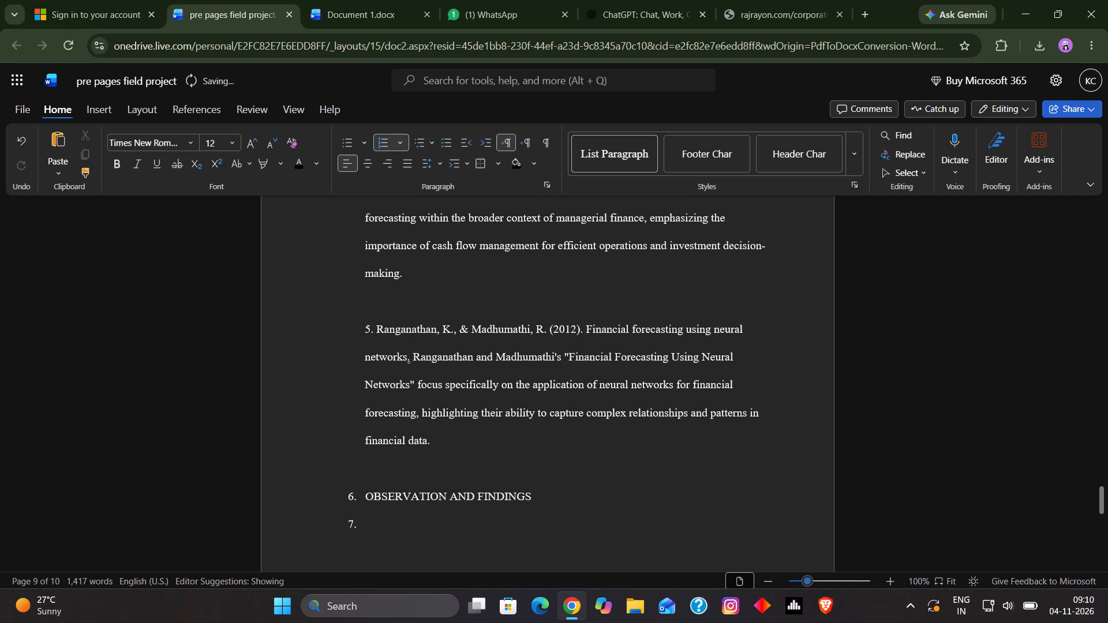
{"action": "key", "text": "BackSpace"}
{"action": "key", "text": "BackSpace"}
{"action": "key", "text": "6"}
{"action": "type", "text": ".1"}
{"action": "key", "text": "space"}
{"action": "key", "text": "o"}
{"action": "type", "text": "bservat"}
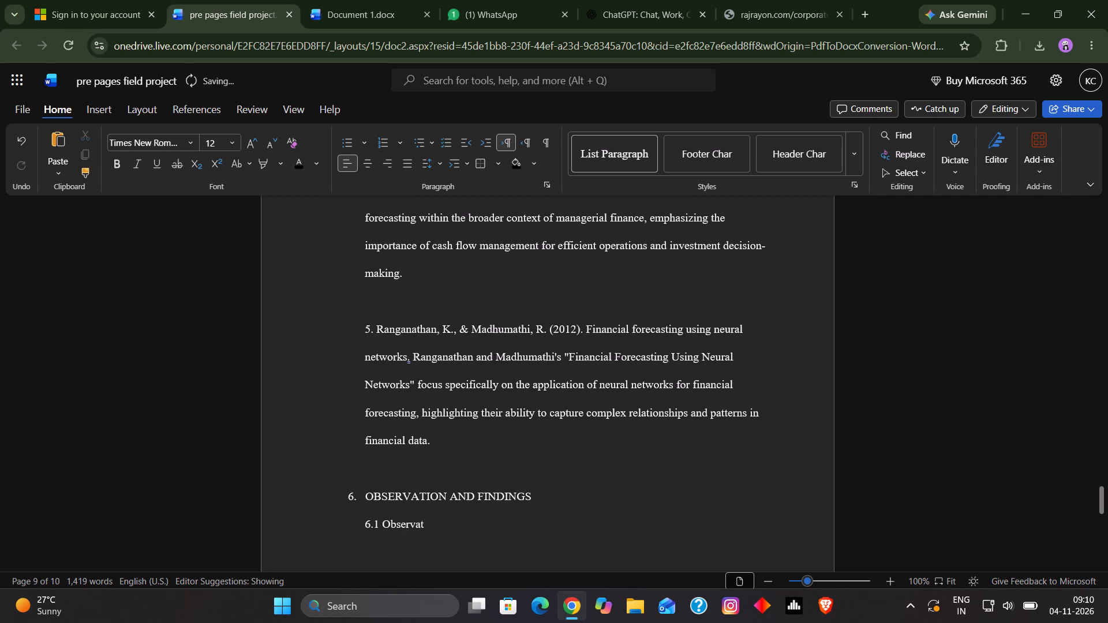
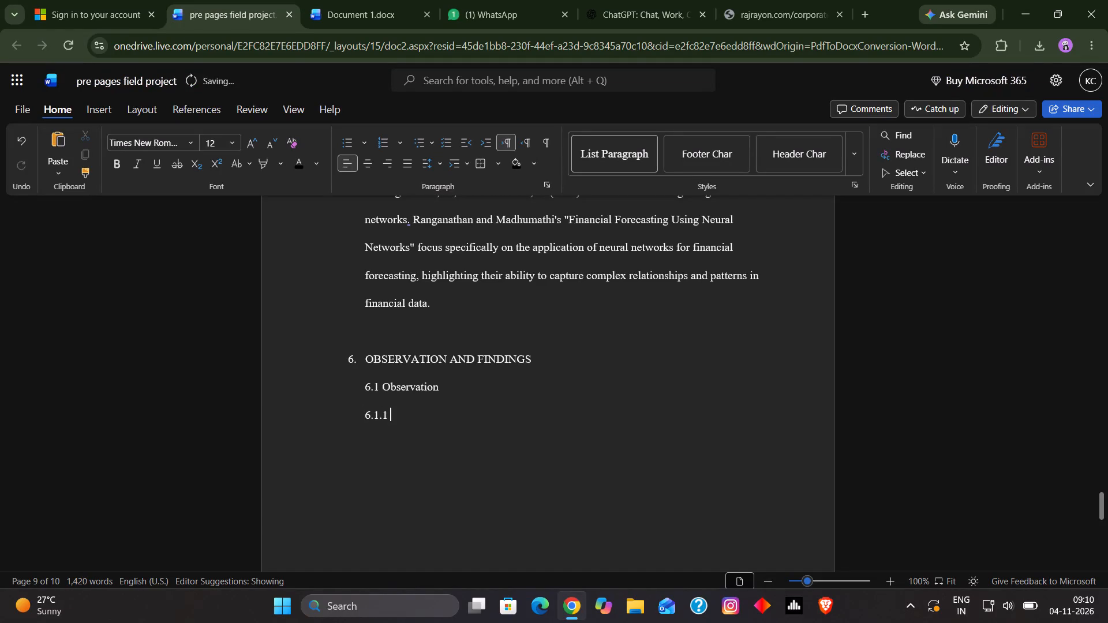
Enter the text "Observa" after the number 6.1.1, on the line below the "6.1 Observation" subheading.
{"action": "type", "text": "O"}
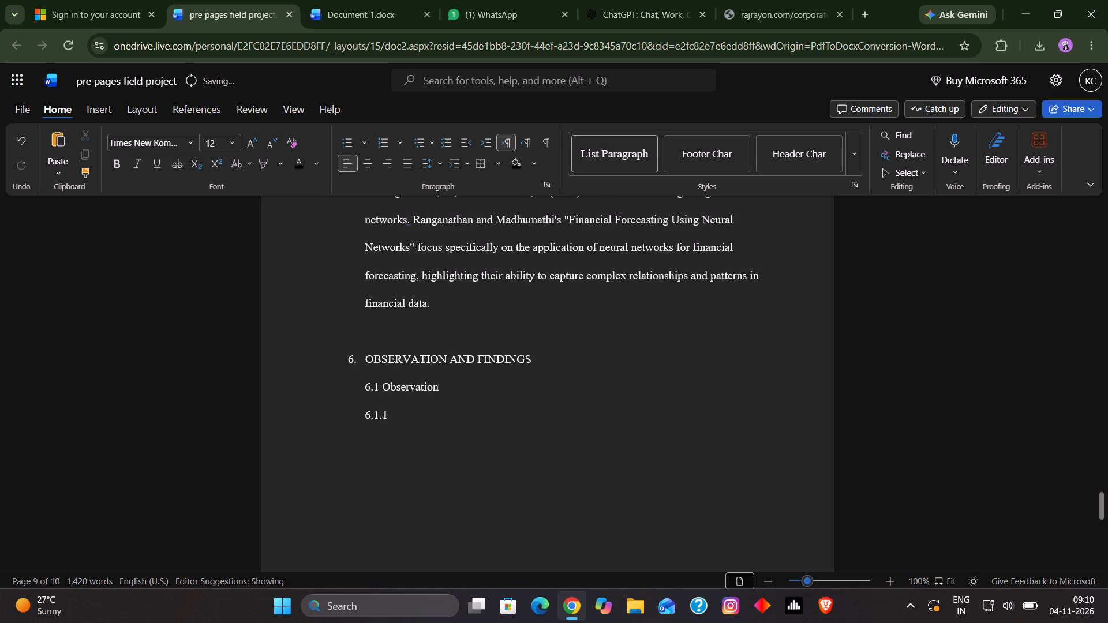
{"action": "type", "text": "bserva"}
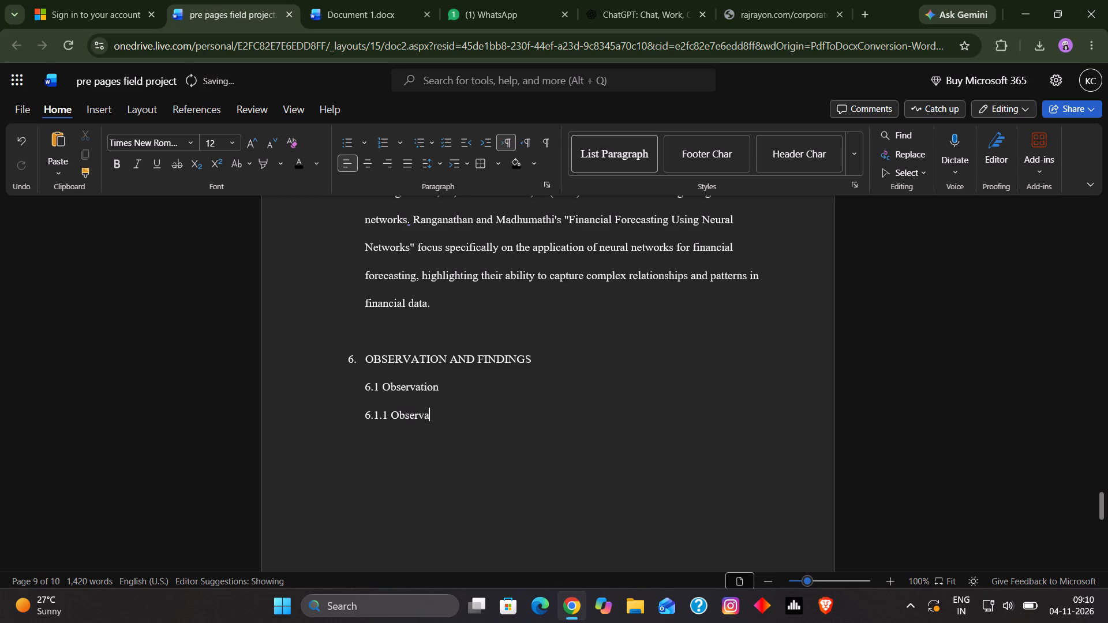
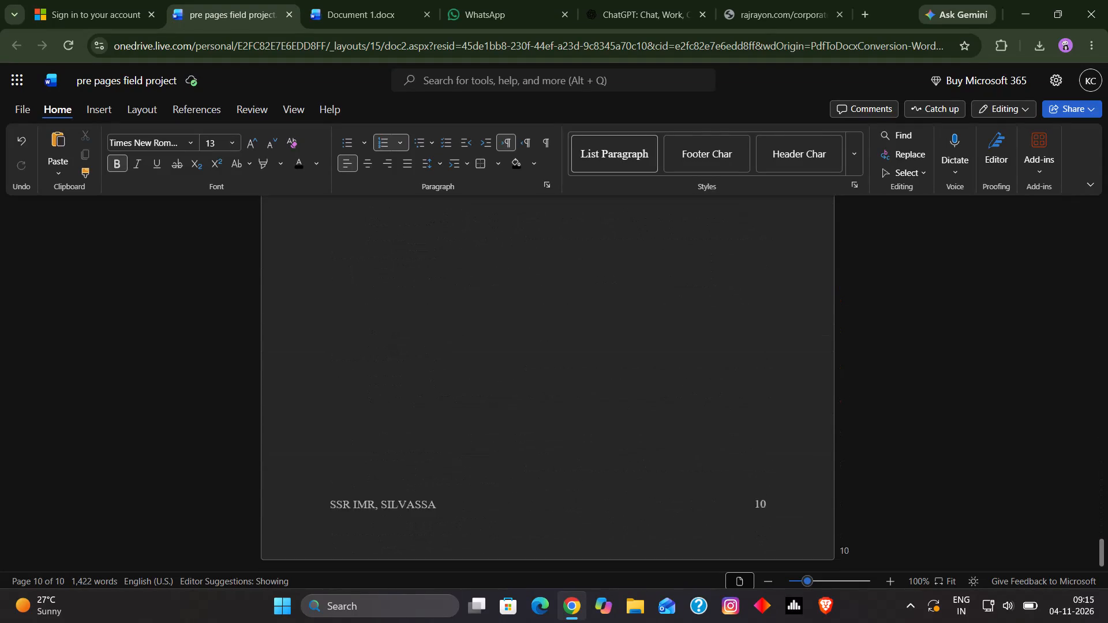
Continue the 6.1.1 subheading after "Observation on" with the text "how manufacturing companies make investment".
{"action": "scroll", "coordinate": [567, 475], "scroll_direction": "up", "scroll_amount": 10}
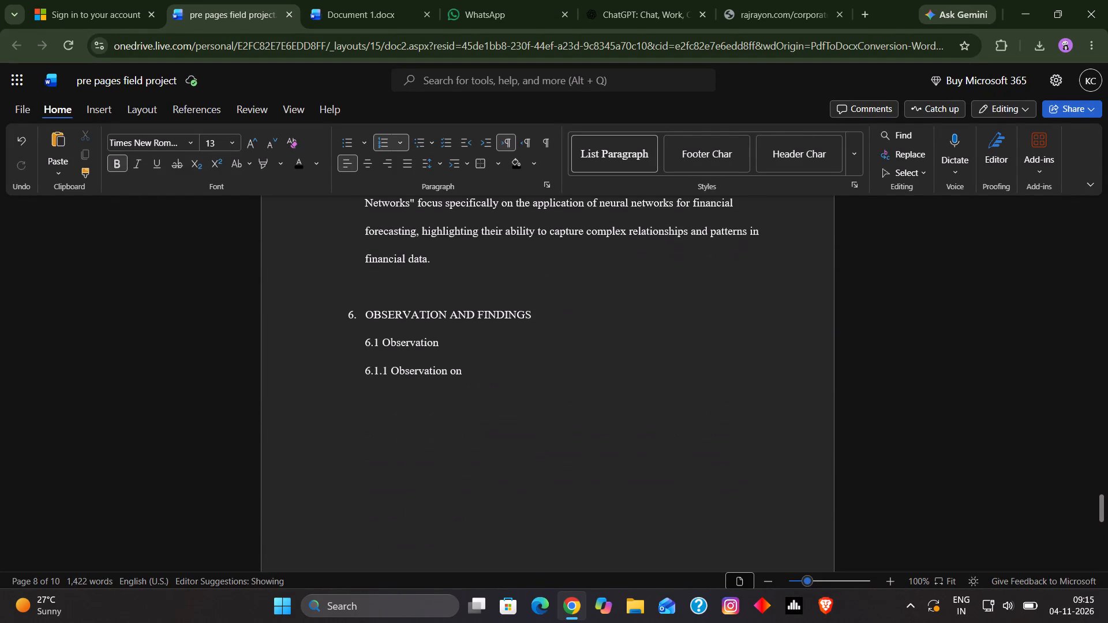
{"action": "scroll", "coordinate": [567, 475], "scroll_direction": "up", "scroll_amount": 1}
{"action": "left_click", "coordinate": [478, 376]}
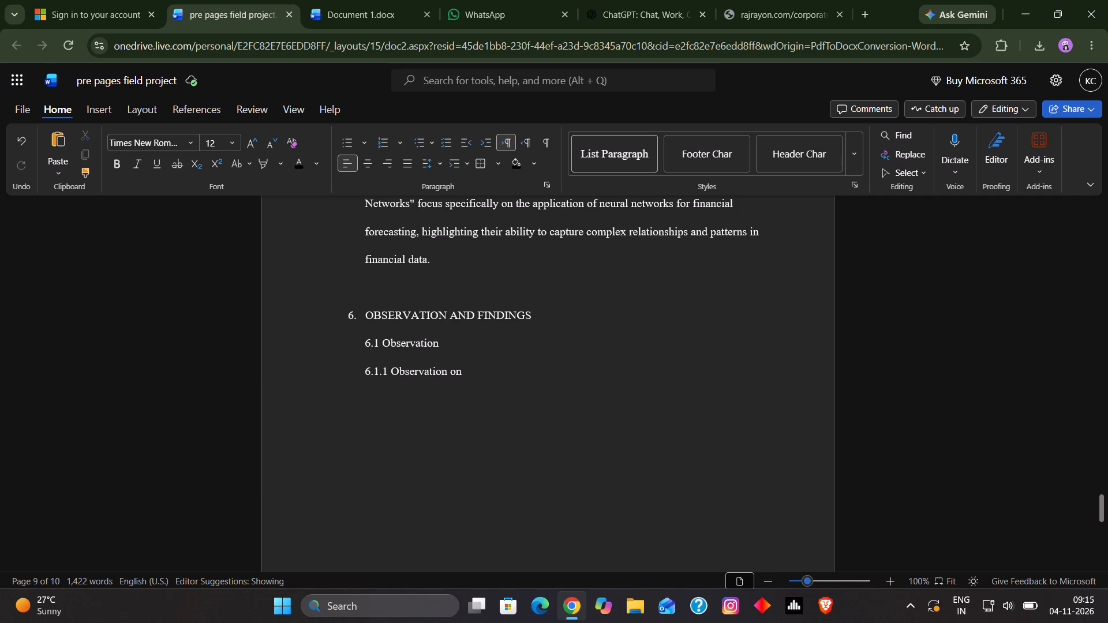
{"action": "type", "text": "how"}
{"action": "key", "text": "space"}
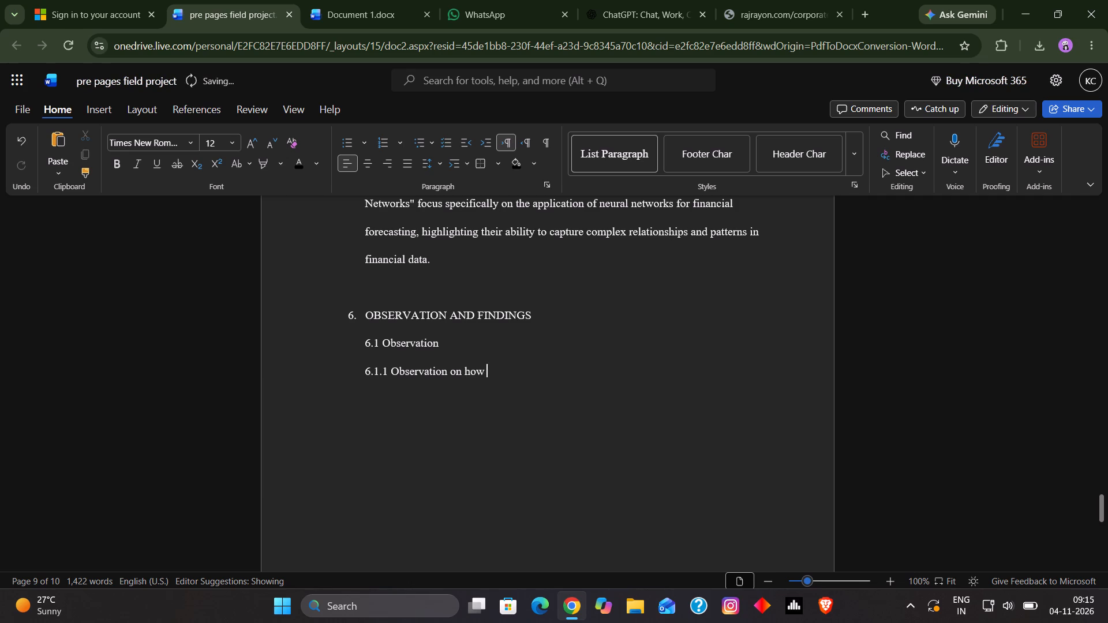
{"action": "type", "text": "manug"}
{"action": "key", "text": "BackSpace"}
{"action": "type", "text": "fac"}
{"action": "type", "text": "turing"}
{"action": "key", "text": "space"}
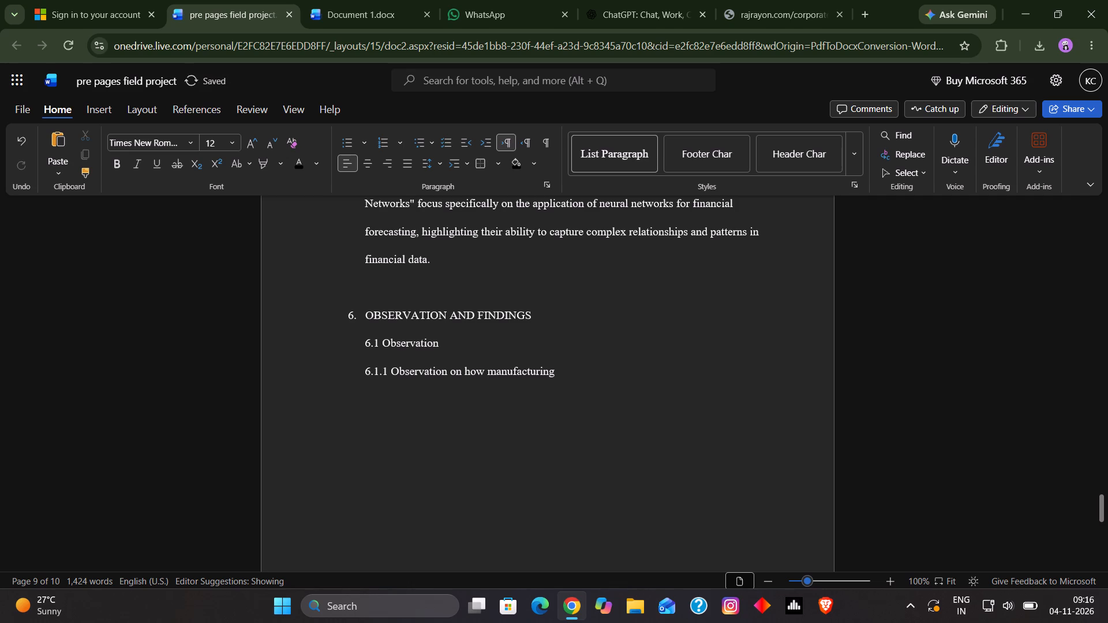
{"action": "type", "text": "companies"}
{"action": "key", "text": "space"}
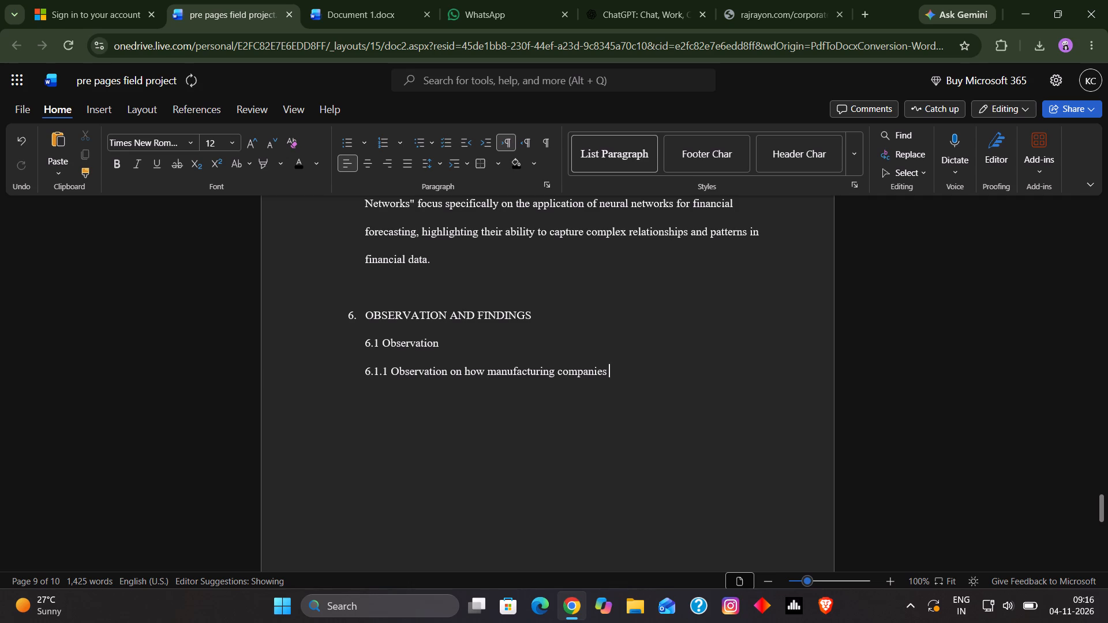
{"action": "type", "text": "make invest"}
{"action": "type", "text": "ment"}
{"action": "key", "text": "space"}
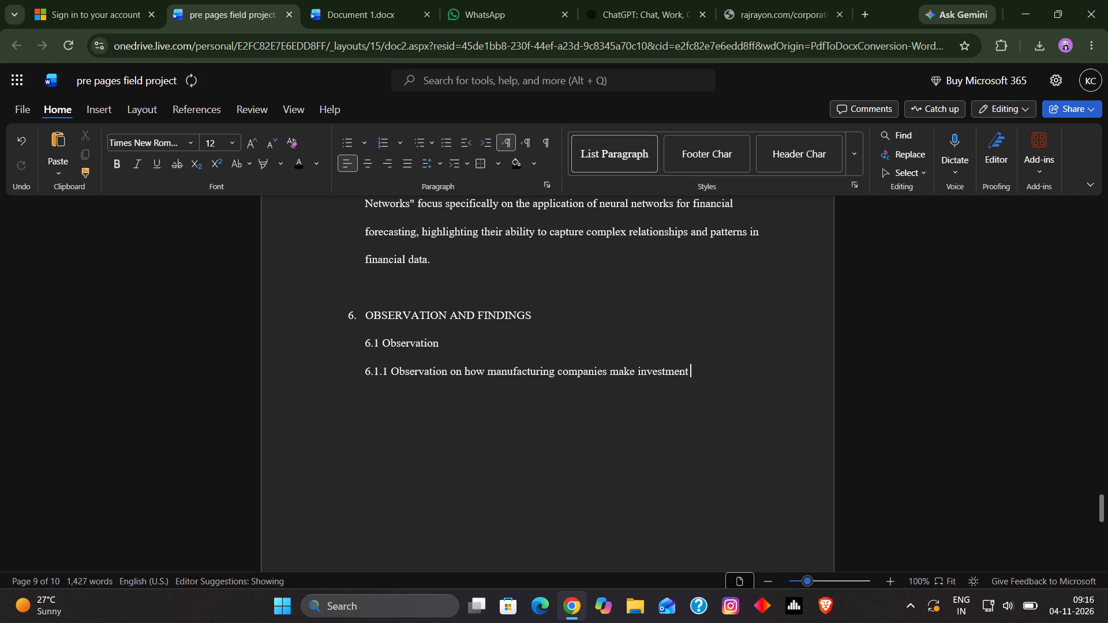
Finish the 6.1.1 subheading with the word "decisions", using the suggested spelling correction for the mistyped word.
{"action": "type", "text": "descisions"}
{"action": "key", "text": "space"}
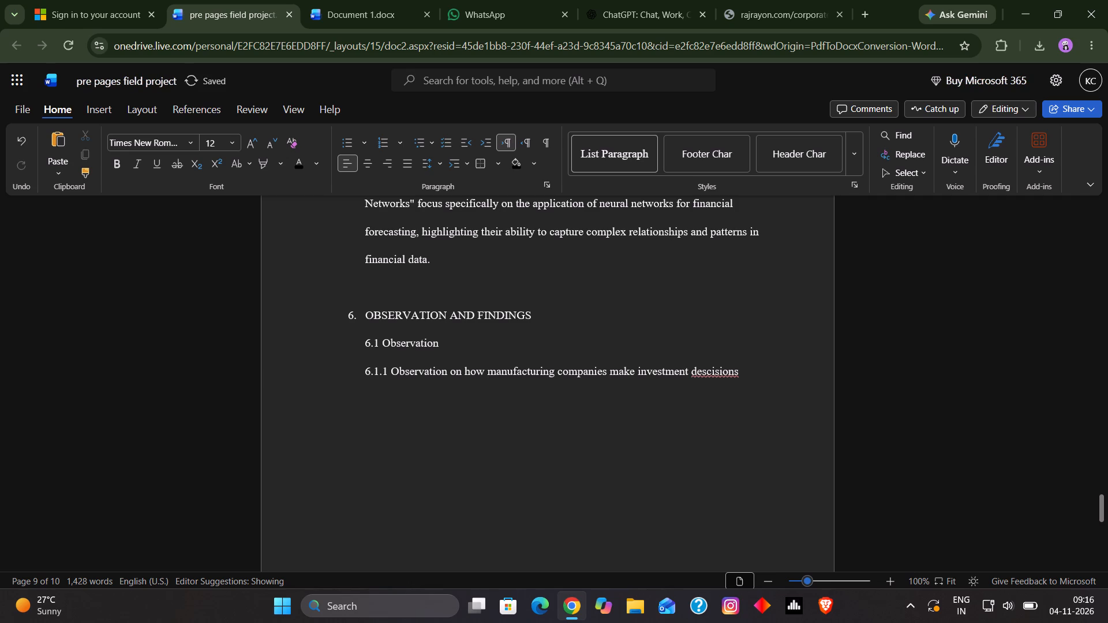
{"action": "left_click", "coordinate": [717, 371]}
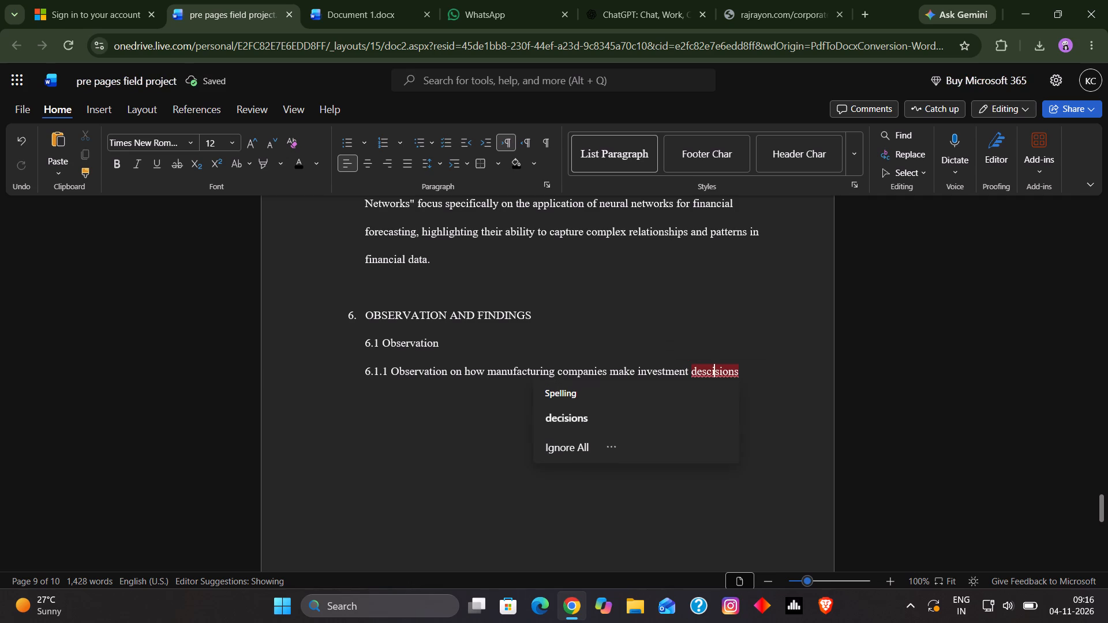
{"action": "double_click", "coordinate": [609, 422]}
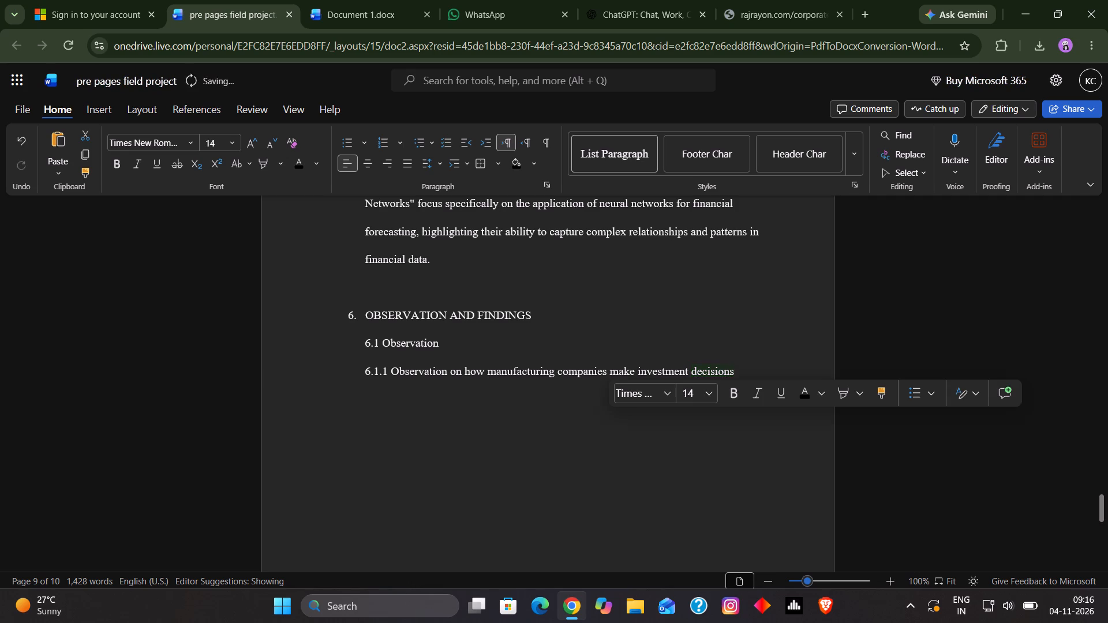
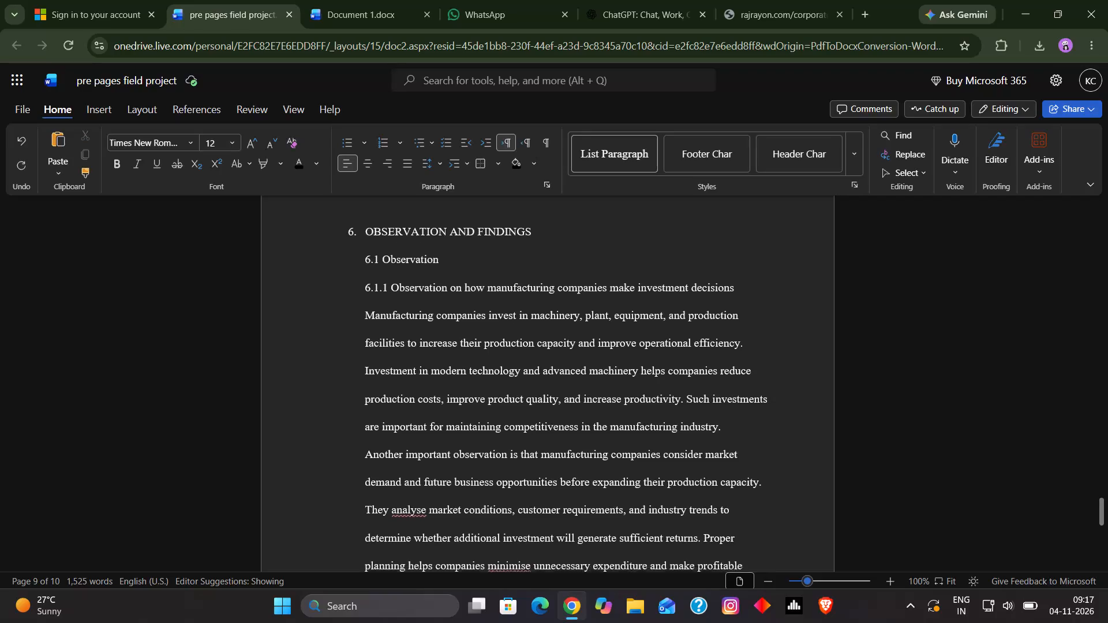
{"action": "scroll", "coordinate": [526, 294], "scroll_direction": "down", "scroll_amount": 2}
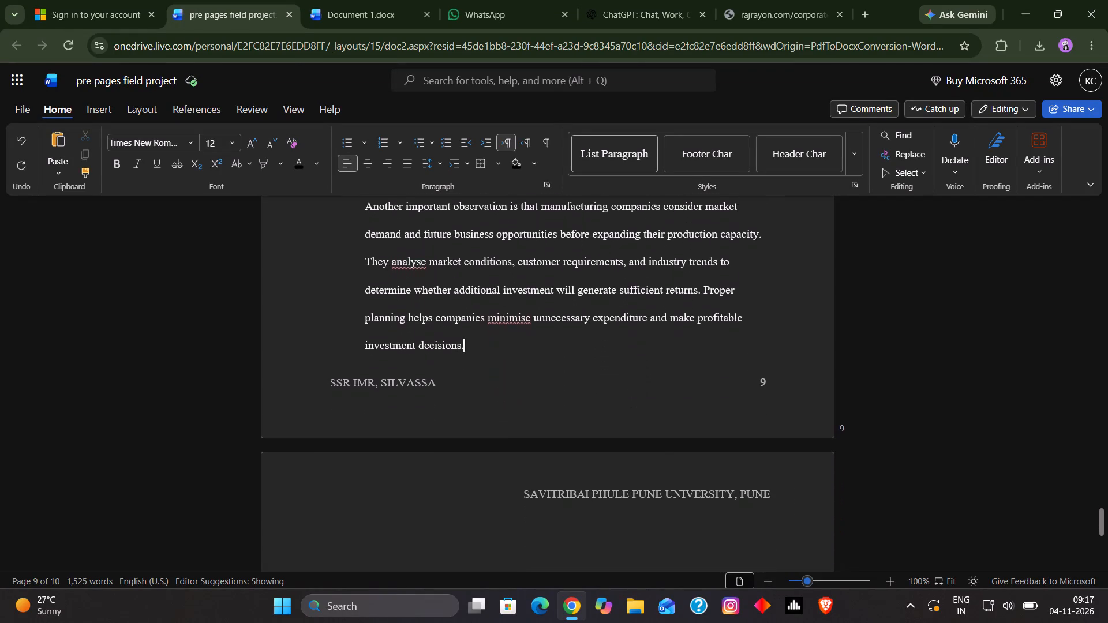
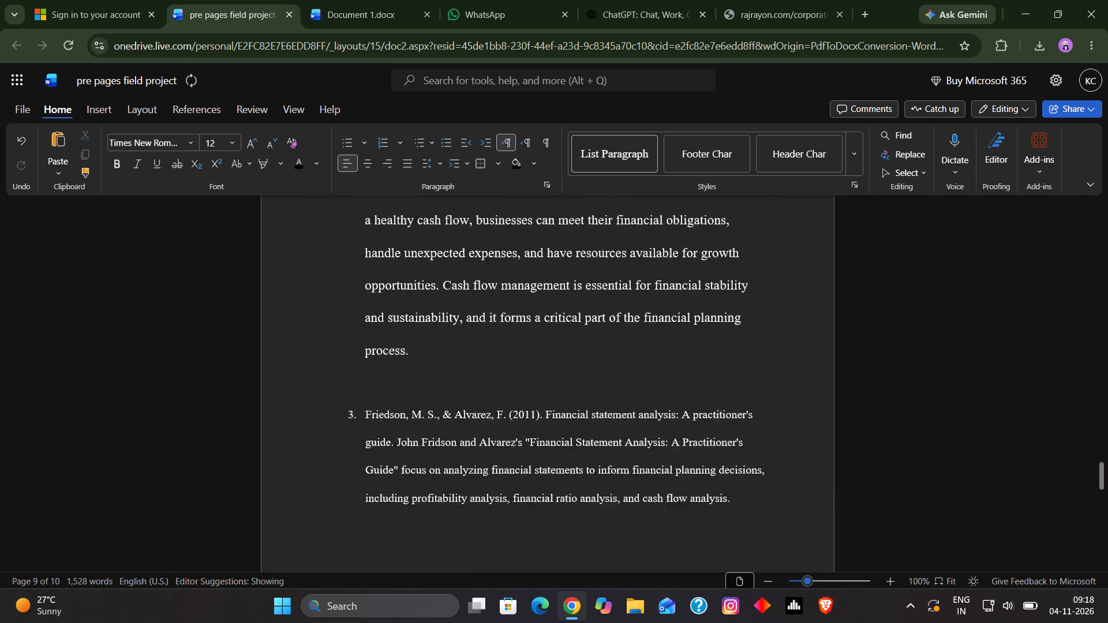
Check the wording of the first objective in section 2, Objectives of Visit, for the 6.1.1 subheading.
{"action": "scroll", "coordinate": [432, 354], "scroll_direction": "up", "scroll_amount": 13}
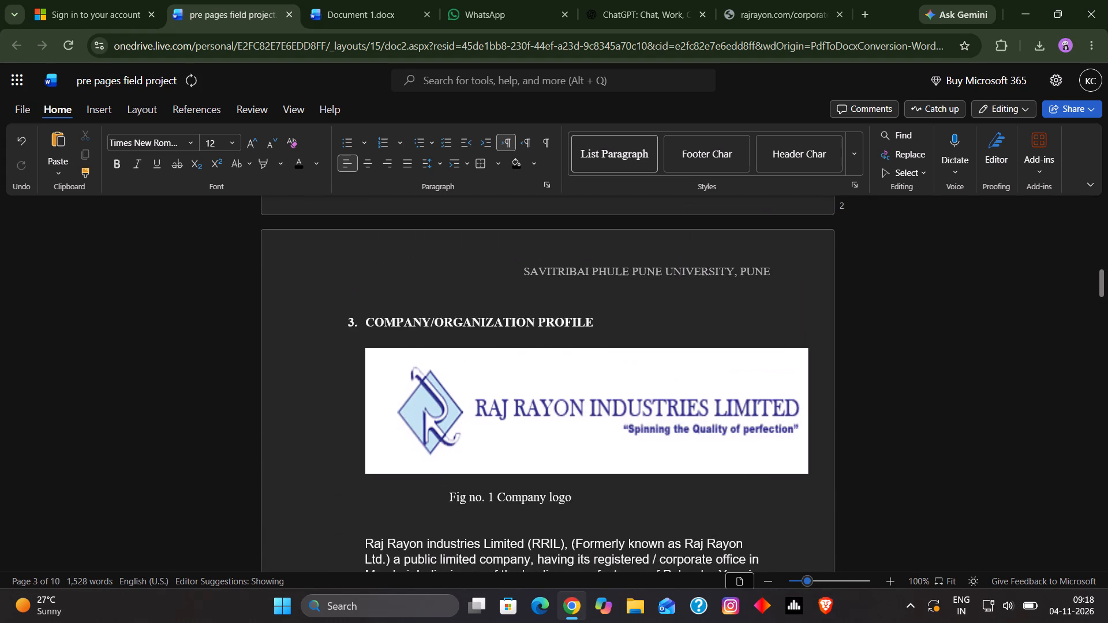
{"action": "scroll", "coordinate": [432, 354], "scroll_direction": "up", "scroll_amount": 1}
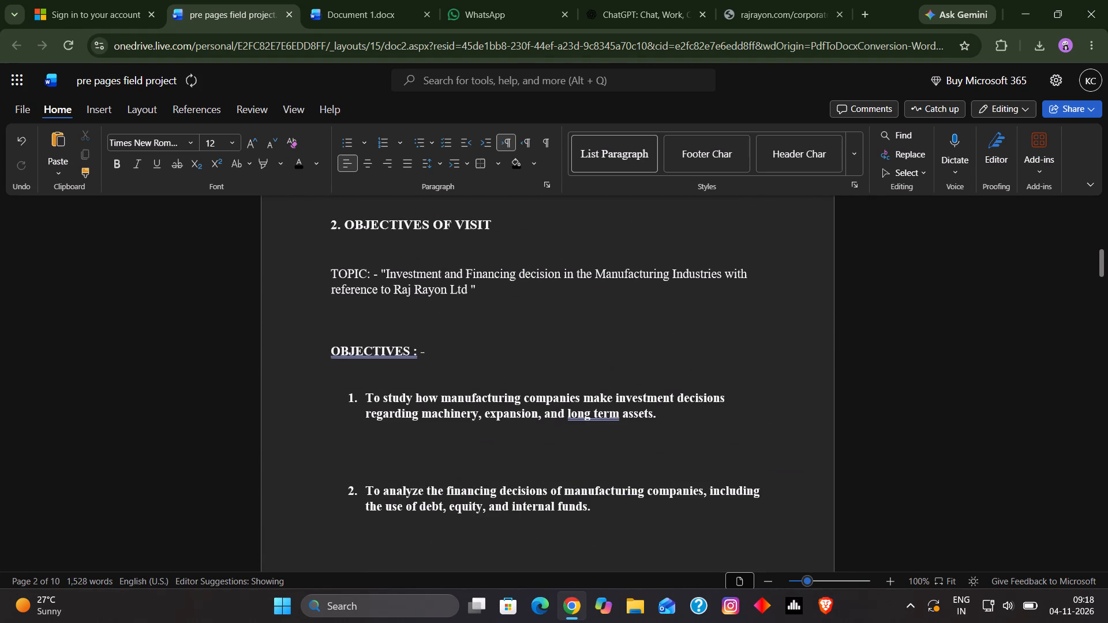
Recheck the objectives' wording in section 2, Objectives of Visit, and return to the unfinished 6.1.1 subheading near the document's end.
{"action": "scroll", "coordinate": [432, 354], "scroll_direction": "up", "scroll_amount": 1}
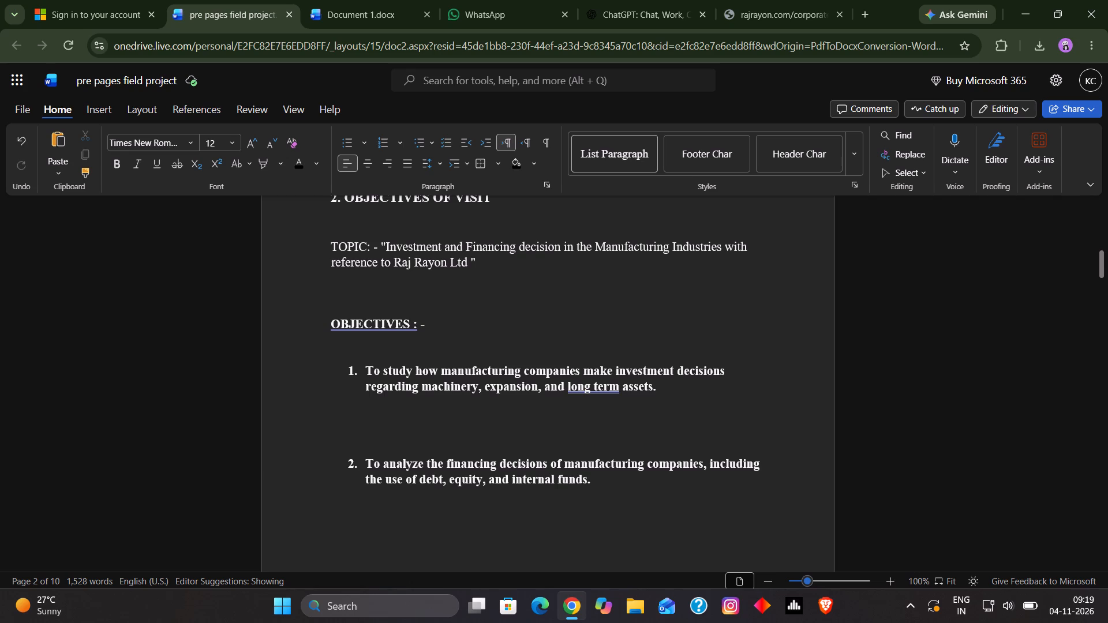
{"action": "scroll", "coordinate": [432, 354], "scroll_direction": "up", "scroll_amount": 4}
{"action": "scroll", "coordinate": [432, 354], "scroll_direction": "down", "scroll_amount": 4}
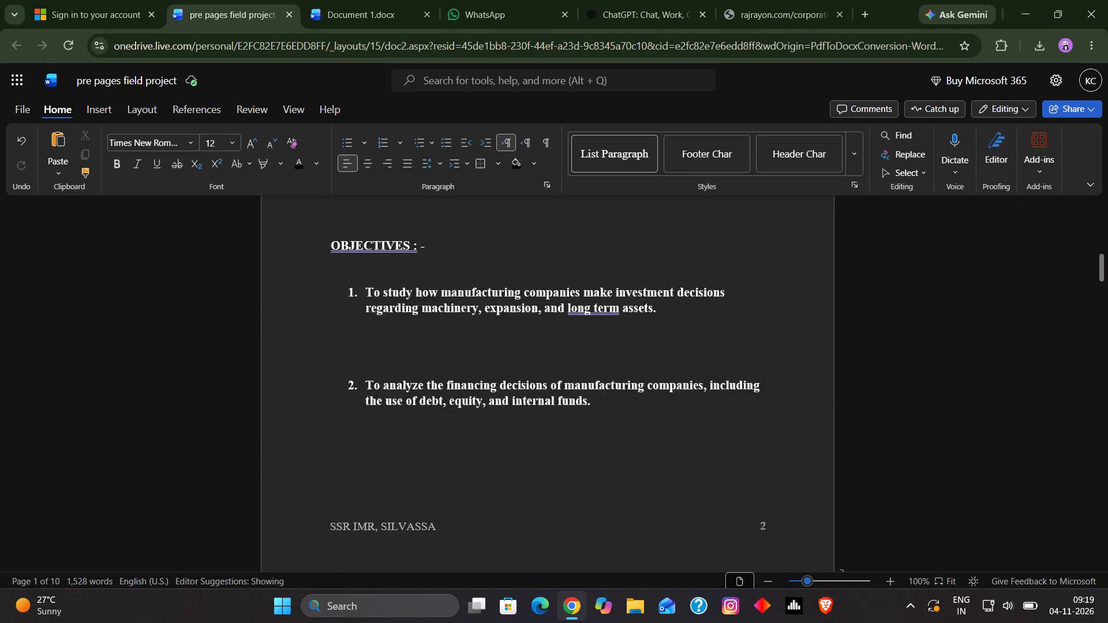
{"action": "scroll", "coordinate": [432, 354], "scroll_direction": "down", "scroll_amount": 19}
{"action": "scroll", "coordinate": [432, 354], "scroll_direction": "left", "scroll_amount": 1}
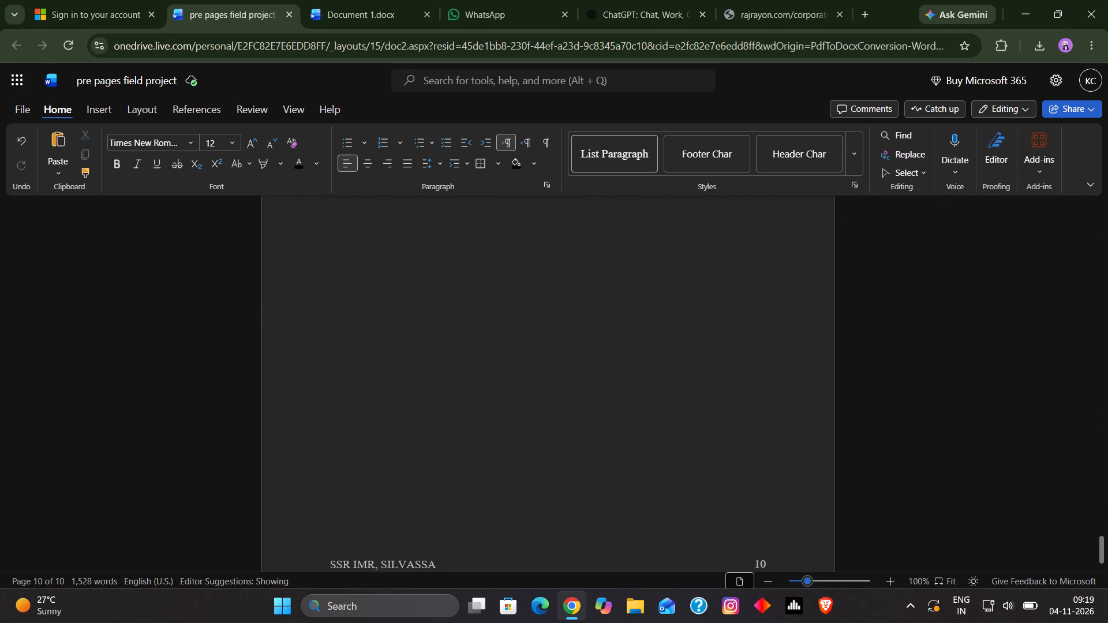
{"action": "scroll", "coordinate": [414, 381], "scroll_direction": "up", "scroll_amount": 1}
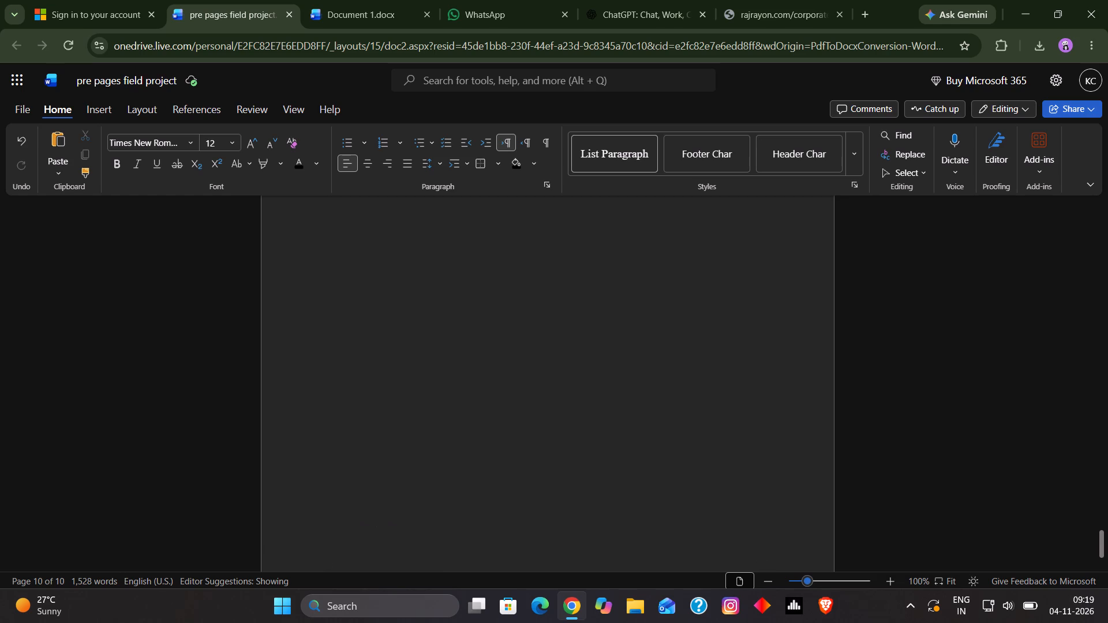
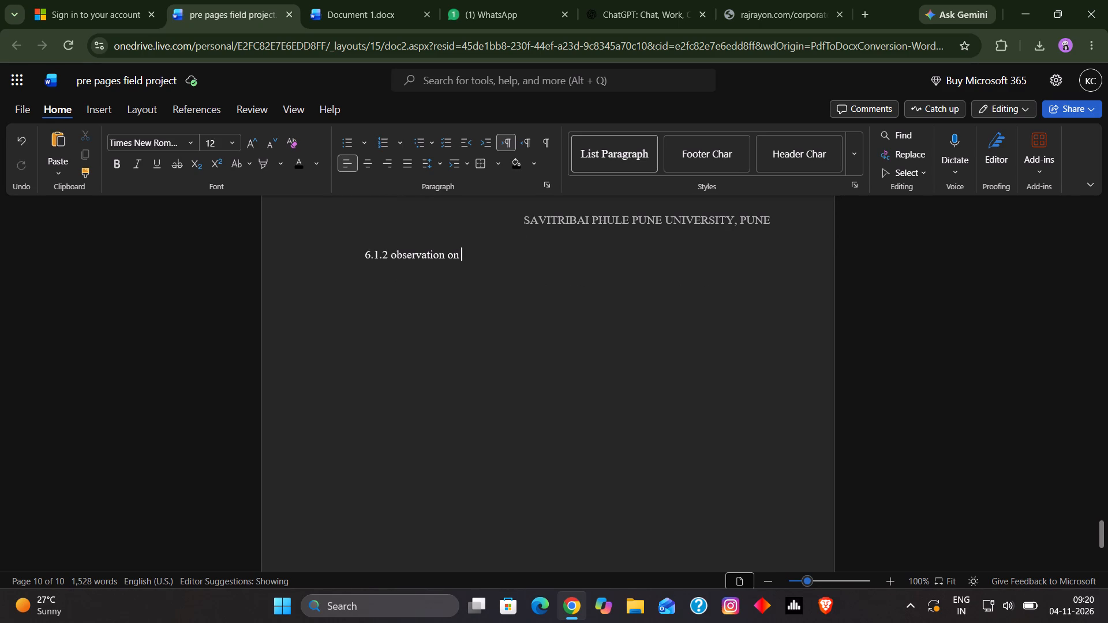
Continue the 6.1.2 subheading after "observation on" with the word "regarding".
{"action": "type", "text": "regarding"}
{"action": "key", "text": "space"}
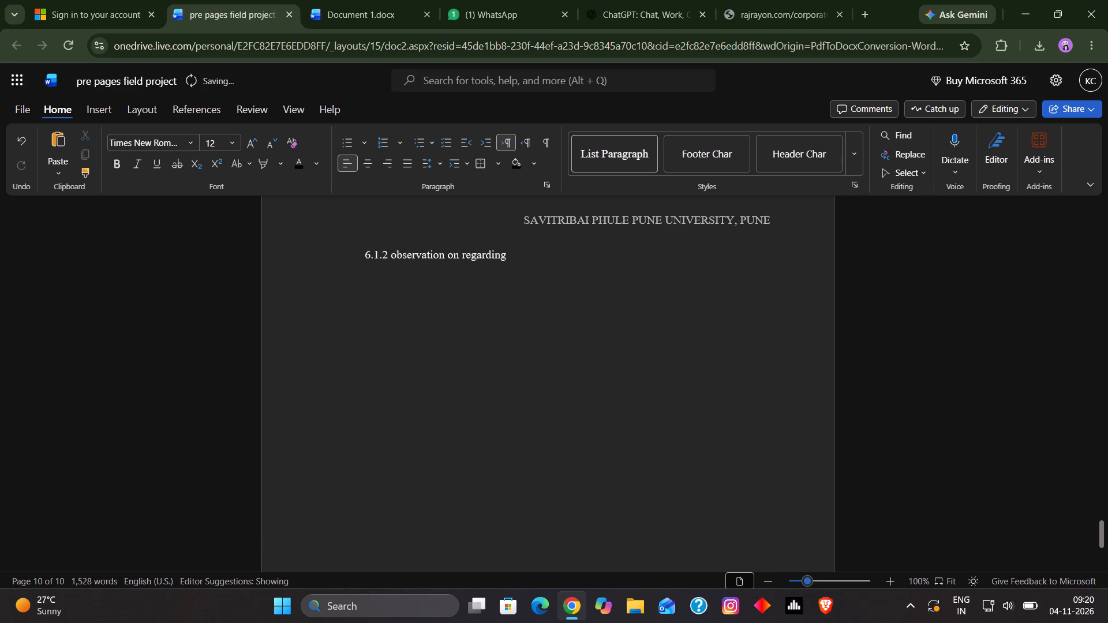
Complete the 6.1.2 subheading with the words "machinery investment".
{"action": "type", "text": "machinery investmen"}
{"action": "key", "text": "t"}
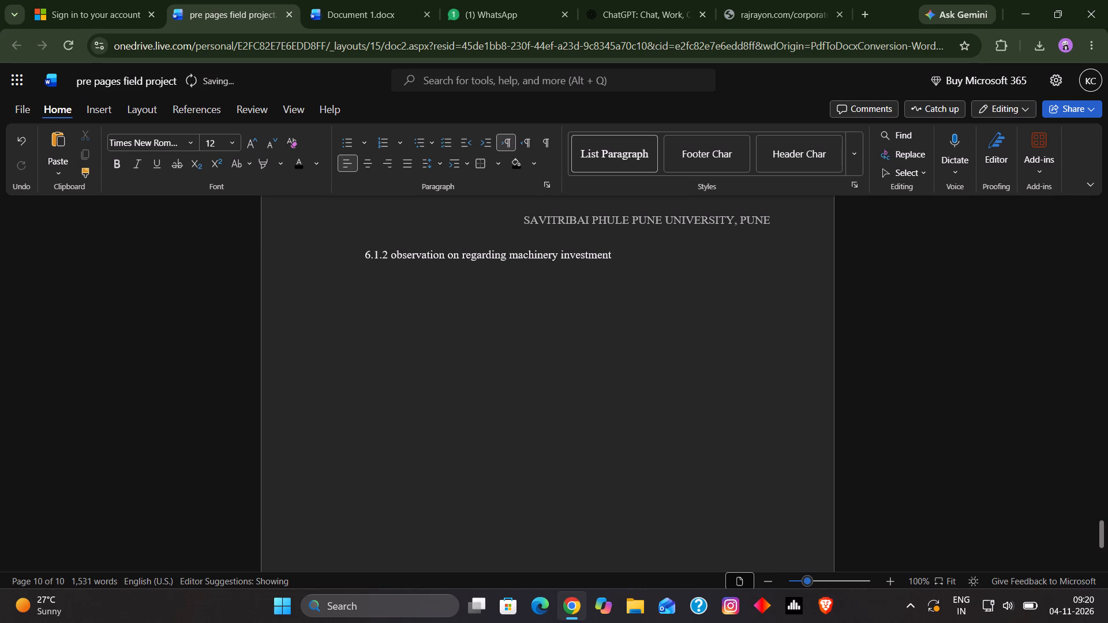
Change the case of the whole 6.1.2 subheading to Capitalize Each Word.
{"action": "triple_click", "coordinate": [392, 253]}
{"action": "left_click", "coordinate": [246, 169]}
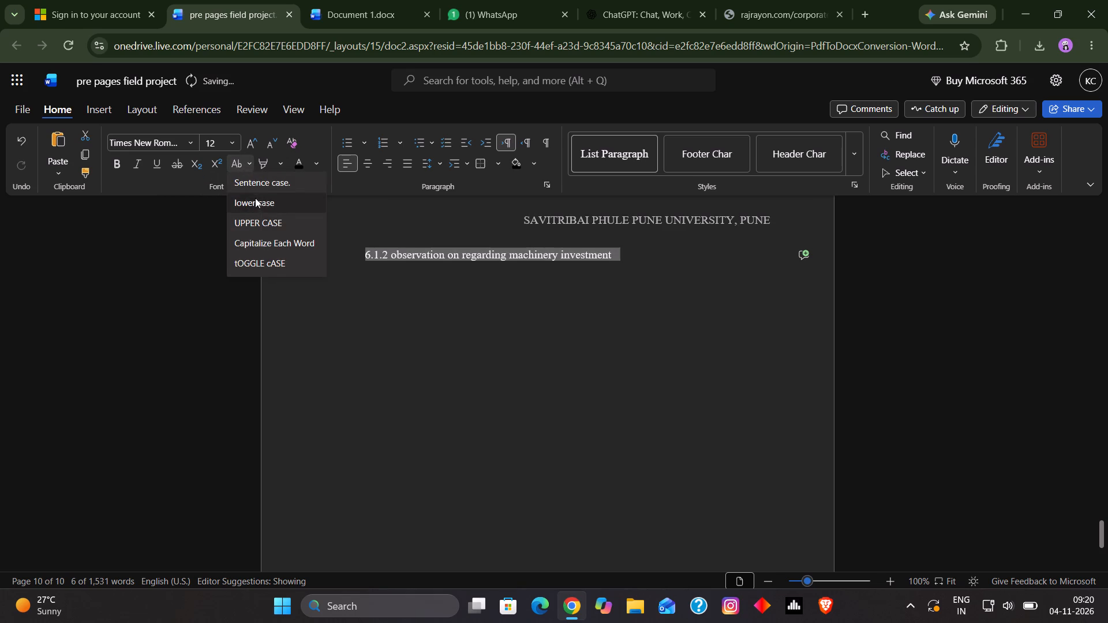
{"action": "left_click", "coordinate": [269, 182]}
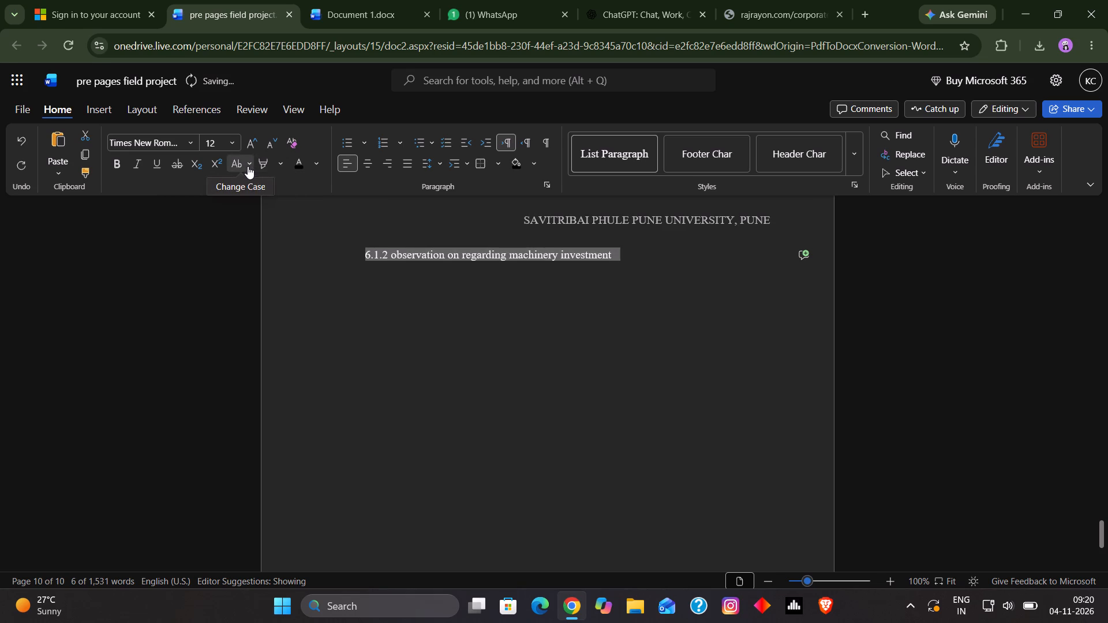
{"action": "left_click", "coordinate": [248, 166]}
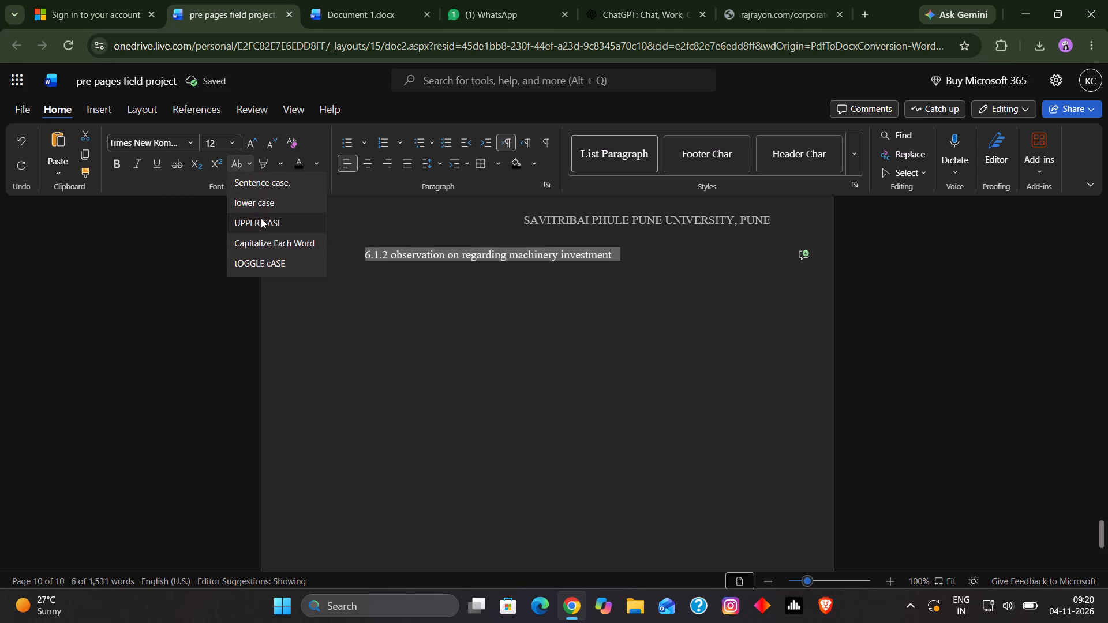
{"action": "left_click", "coordinate": [263, 239]}
{"action": "left_click", "coordinate": [263, 239]}
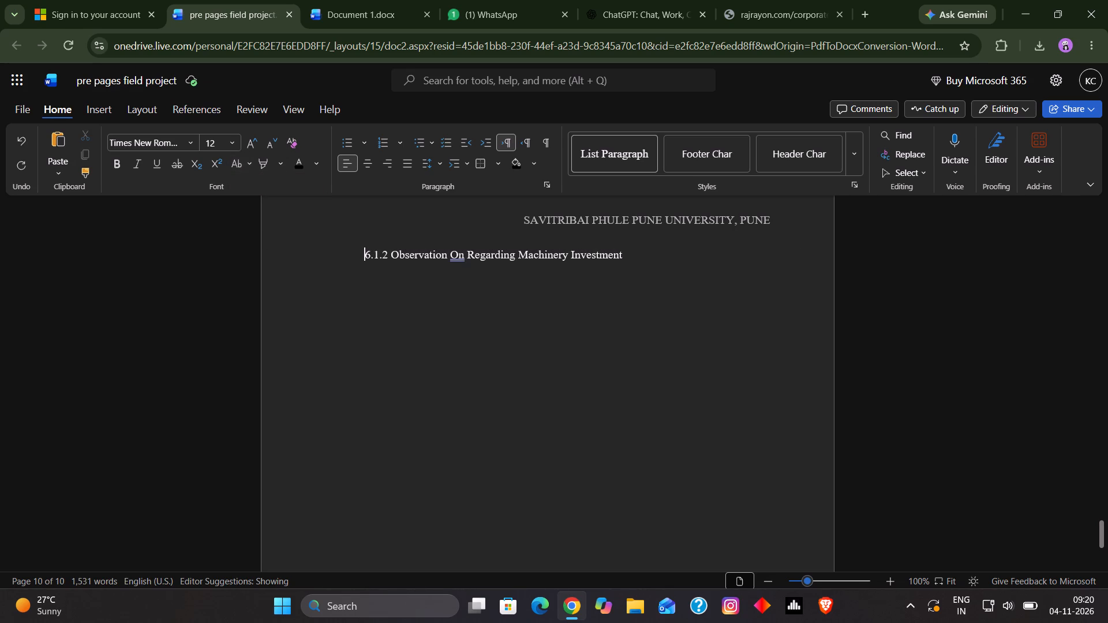
Paste the copied text on machinery investment on a new line below the 6.1.2 subheading.
{"action": "left_click", "coordinate": [626, 250]}
{"action": "key", "text": "Return"}
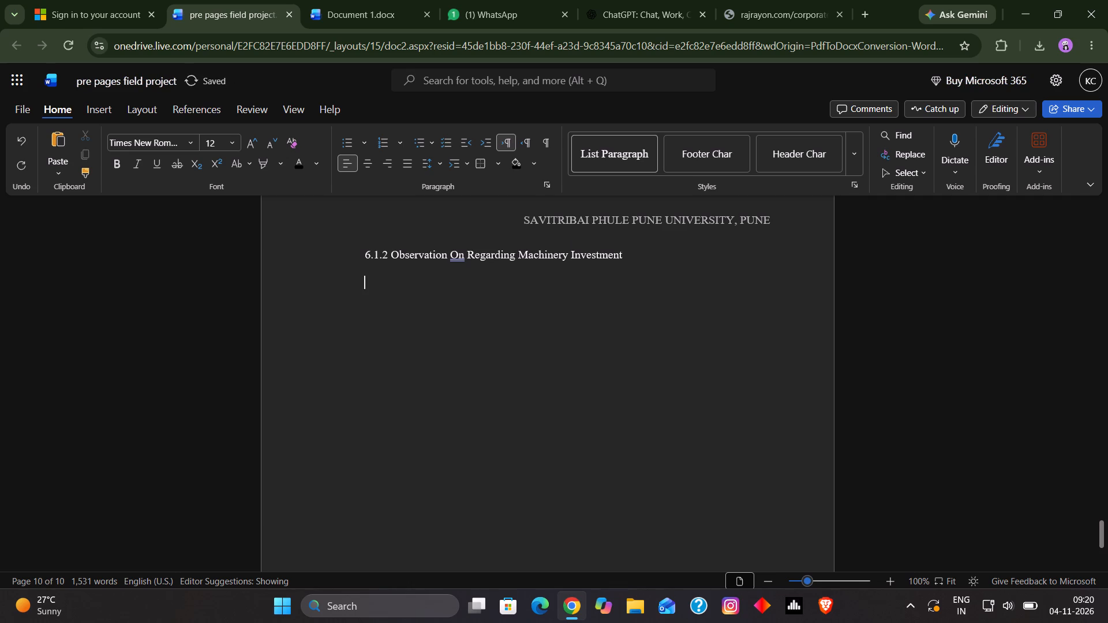
{"action": "key", "text": "ctrl+v"}
Correct the spelling of "minimise" to "minimize" in the second paragraph under 6.1.2.
{"action": "scroll", "coordinate": [624, 335], "scroll_direction": "down", "scroll_amount": 1}
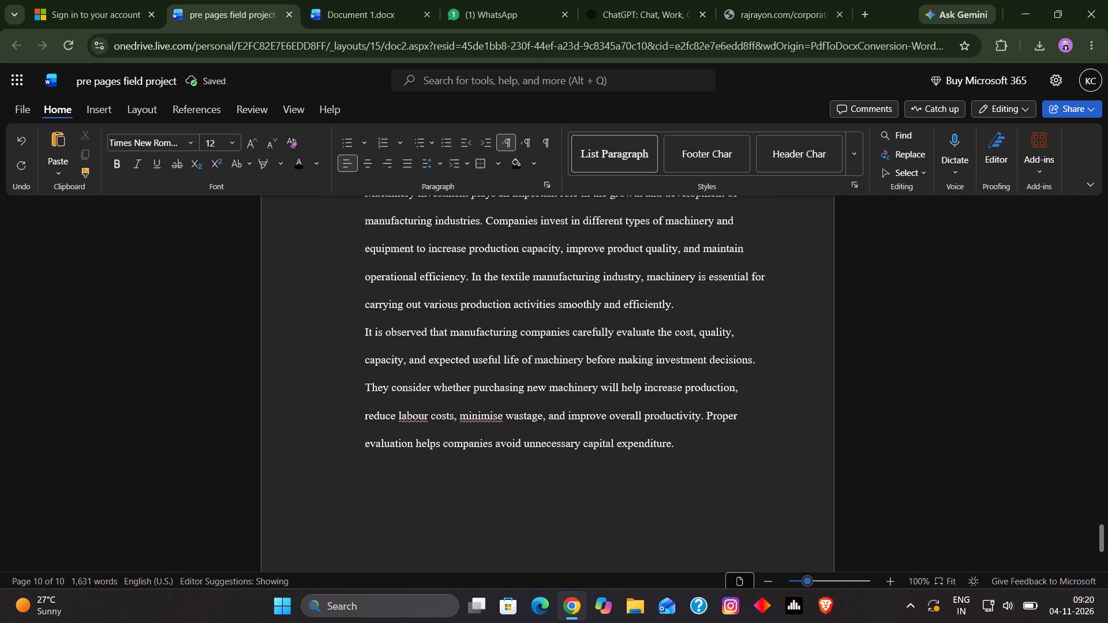
{"action": "scroll", "coordinate": [624, 335], "scroll_direction": "down", "scroll_amount": 2}
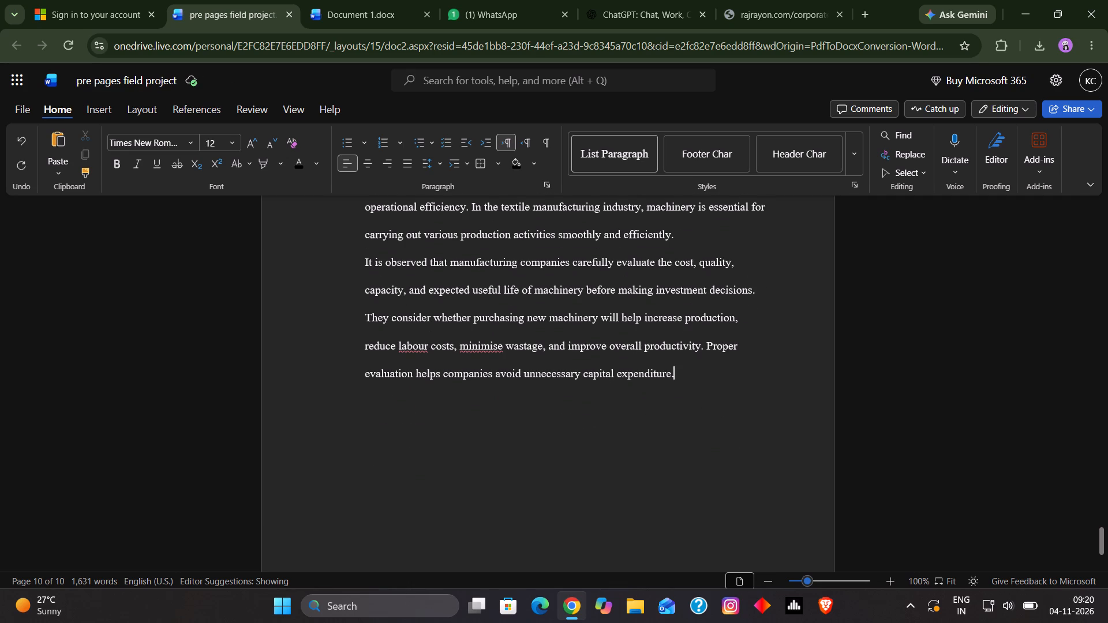
{"action": "left_click", "coordinate": [476, 354]}
{"action": "left_click", "coordinate": [481, 388]}
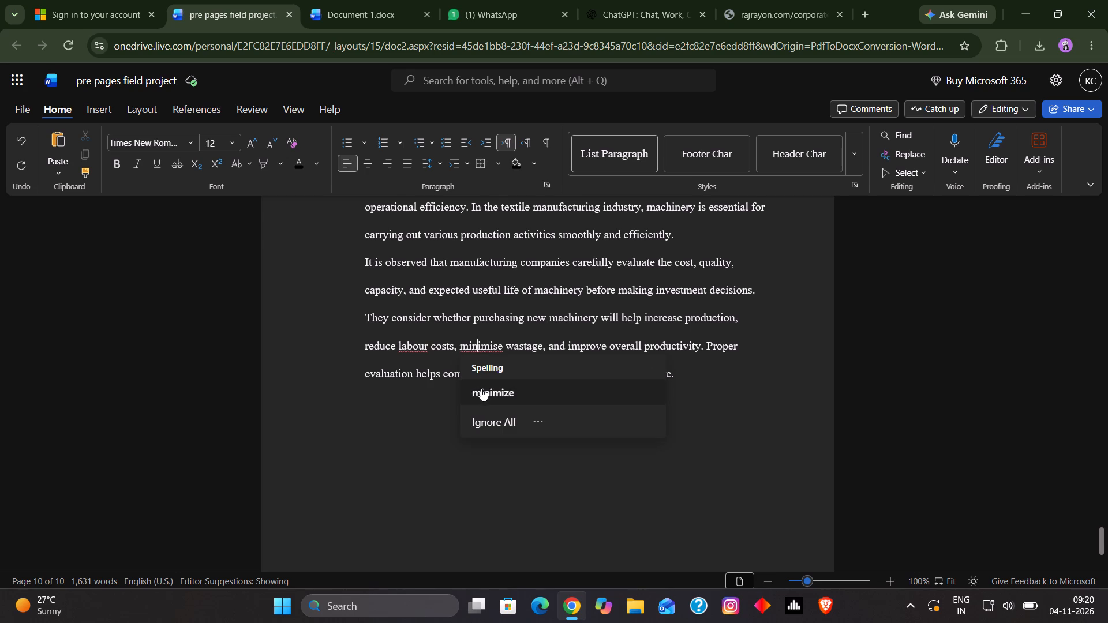
Start a subheading "6.1.3 Observation on" after the 6.1.2 text, leaving one blank line between them.
{"action": "left_click", "coordinate": [678, 378]}
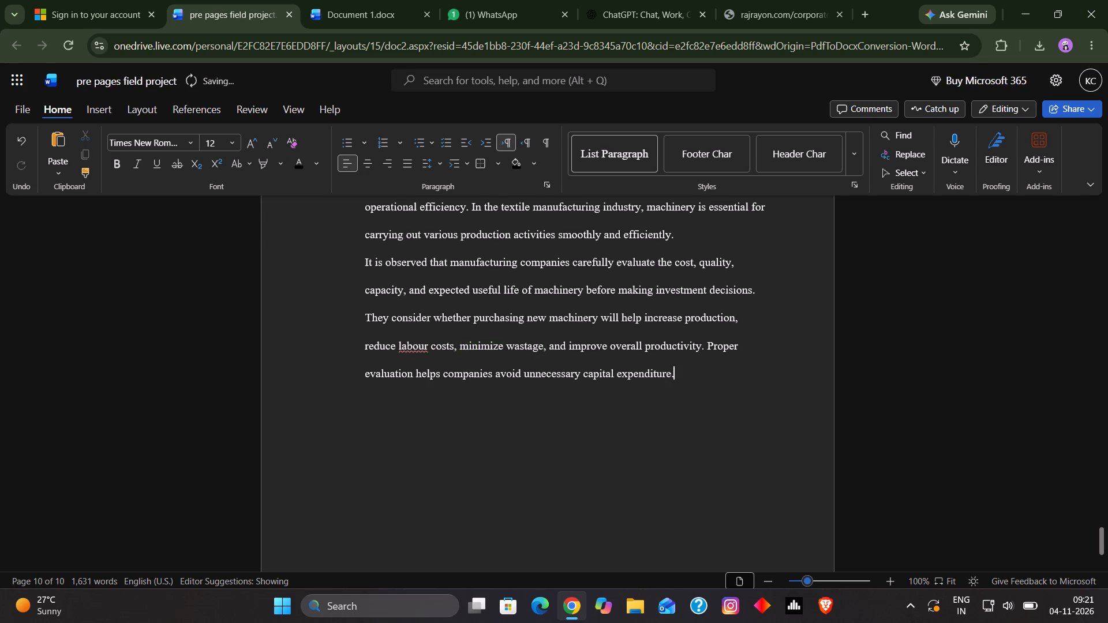
{"action": "key", "text": "Return"}
{"action": "key", "text": "Return"}
{"action": "type", "text": "6.1.3"}
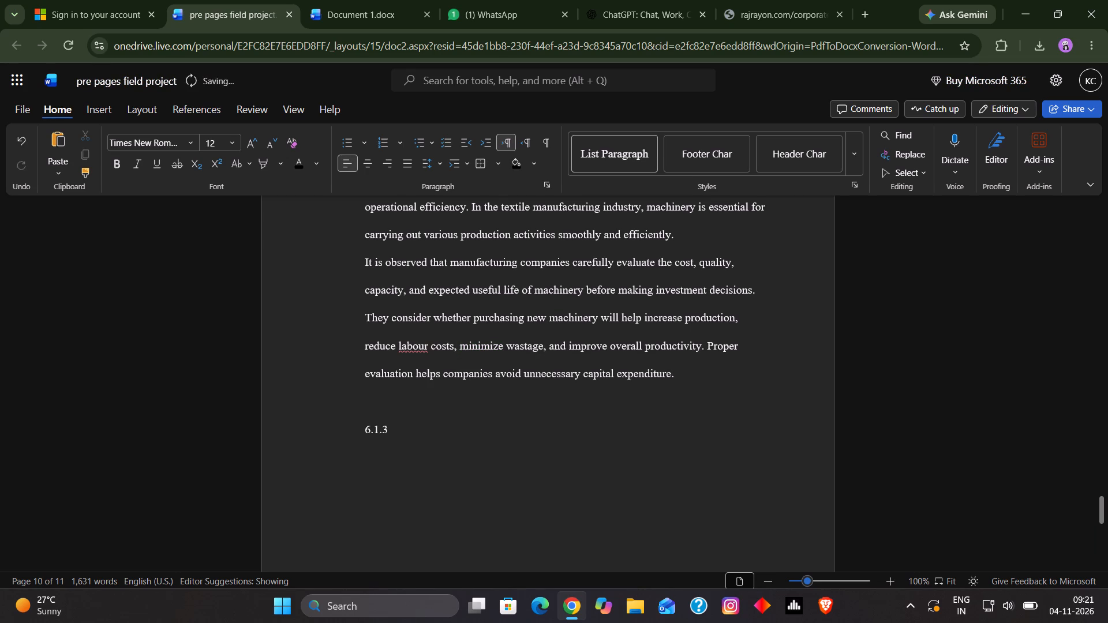
{"action": "key", "text": "space"}
{"action": "type", "text": "Observatuo"}
{"action": "key", "text": "BackSpace"}
{"action": "key", "text": "BackSpace"}
{"action": "type", "text": "ion on"}
{"action": "key", "text": "space"}
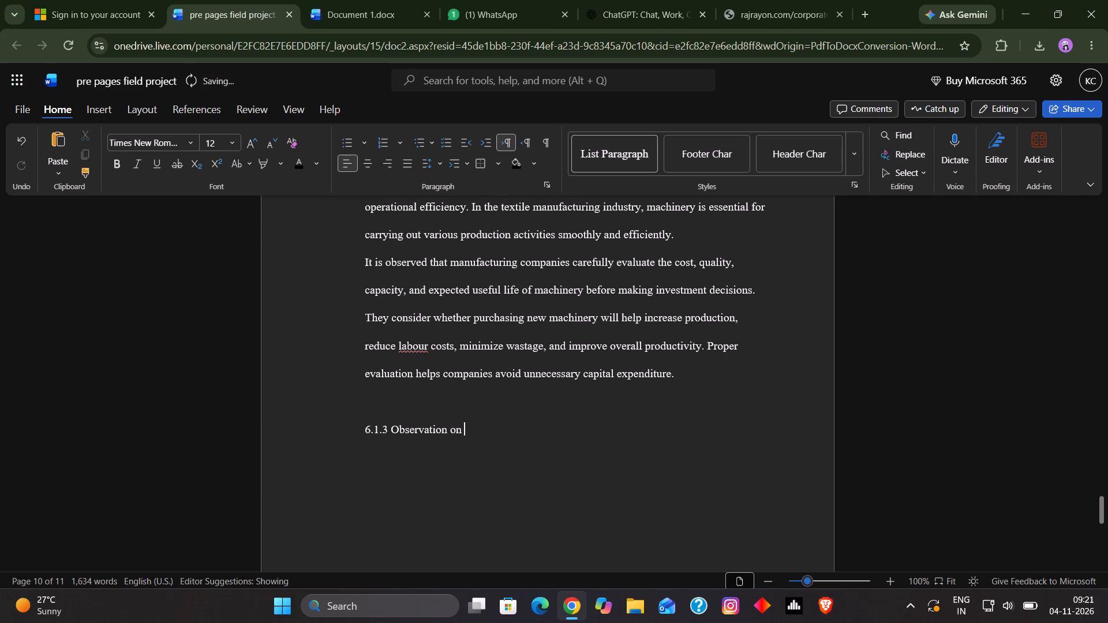
Check the wording of the objectives in section 2, Objectives of Visit, for the 6.1.3 subheading.
{"action": "scroll", "coordinate": [685, 354], "scroll_direction": "up", "scroll_amount": 9}
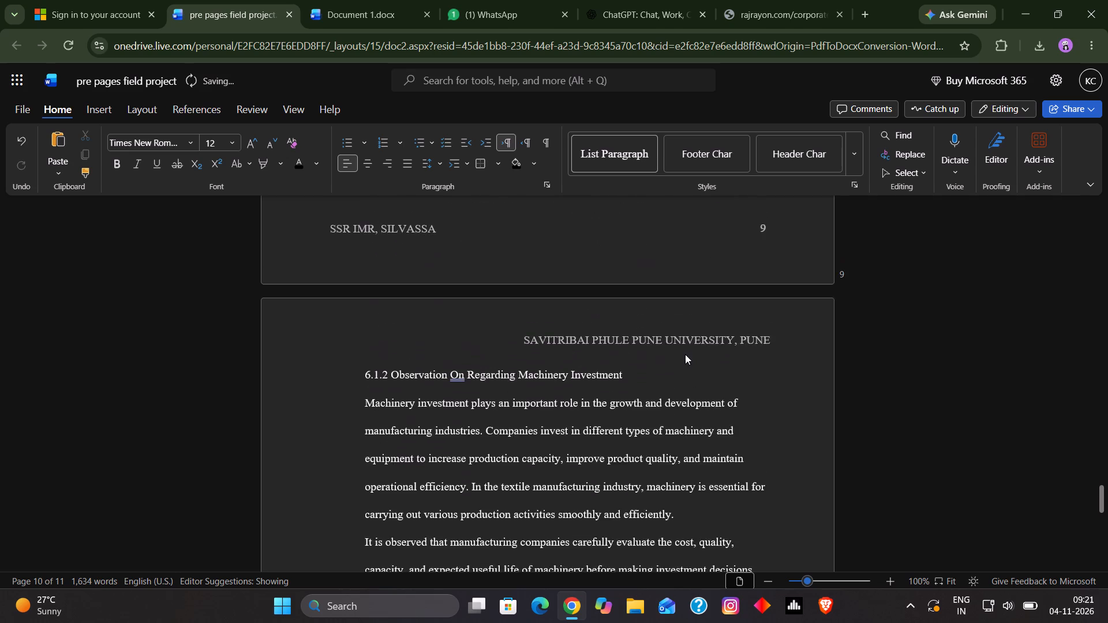
{"action": "scroll", "coordinate": [685, 354], "scroll_direction": "up", "scroll_amount": 16}
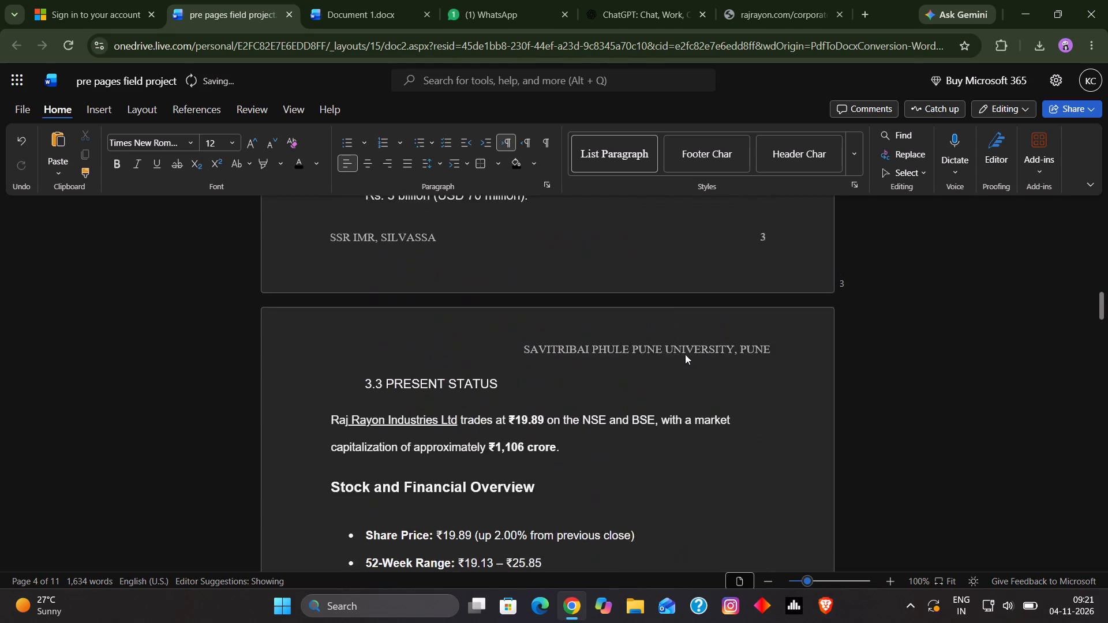
{"action": "scroll", "coordinate": [685, 354], "scroll_direction": "up", "scroll_amount": 4}
{"action": "scroll", "coordinate": [685, 354], "scroll_direction": "down", "scroll_amount": 1}
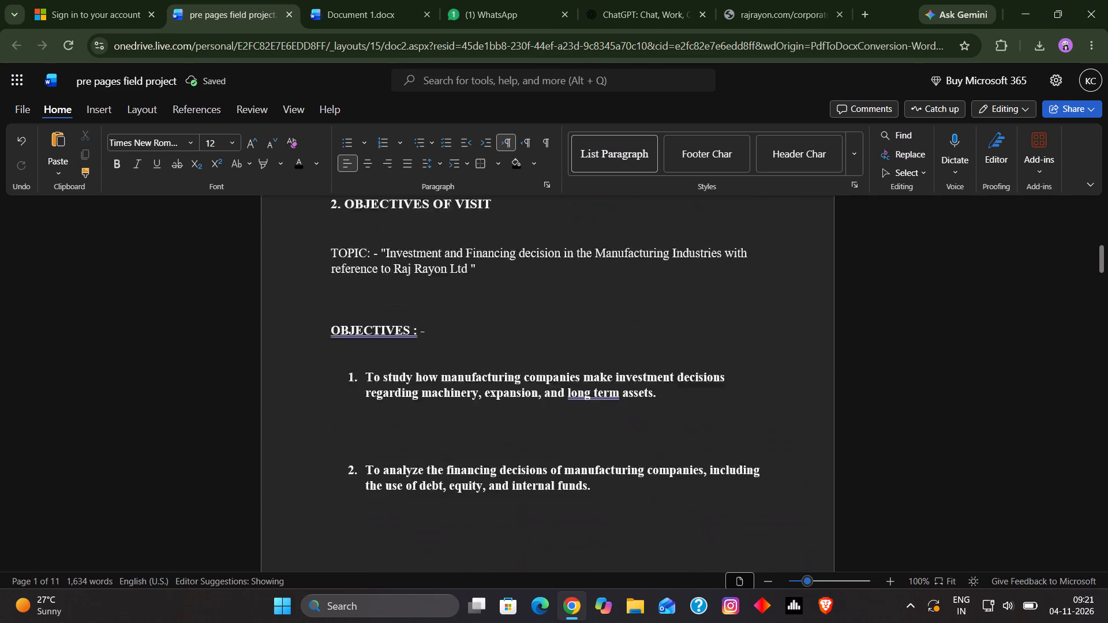
{"action": "scroll", "coordinate": [685, 354], "scroll_direction": "down", "scroll_amount": 1}
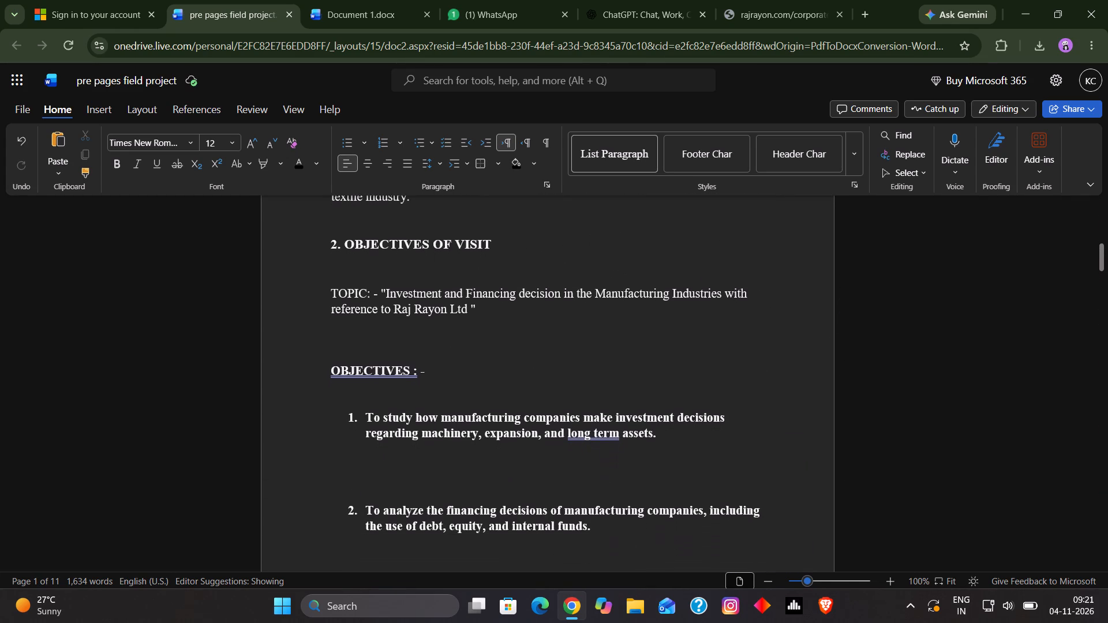
{"action": "scroll", "coordinate": [685, 354], "scroll_direction": "down", "scroll_amount": 3}
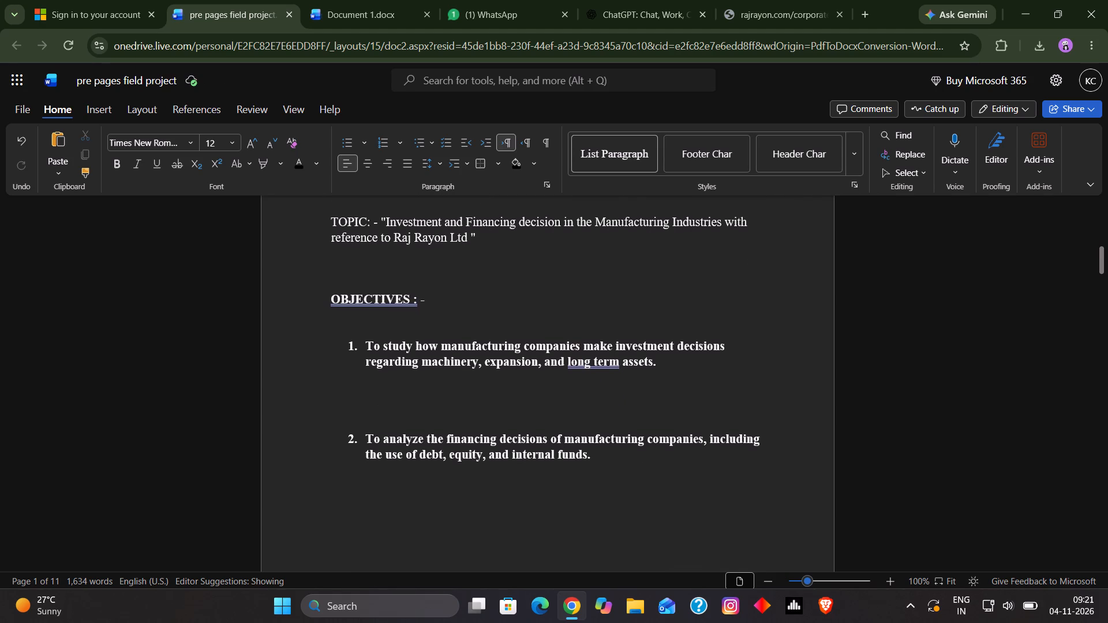
{"action": "scroll", "coordinate": [685, 354], "scroll_direction": "down", "scroll_amount": 1}
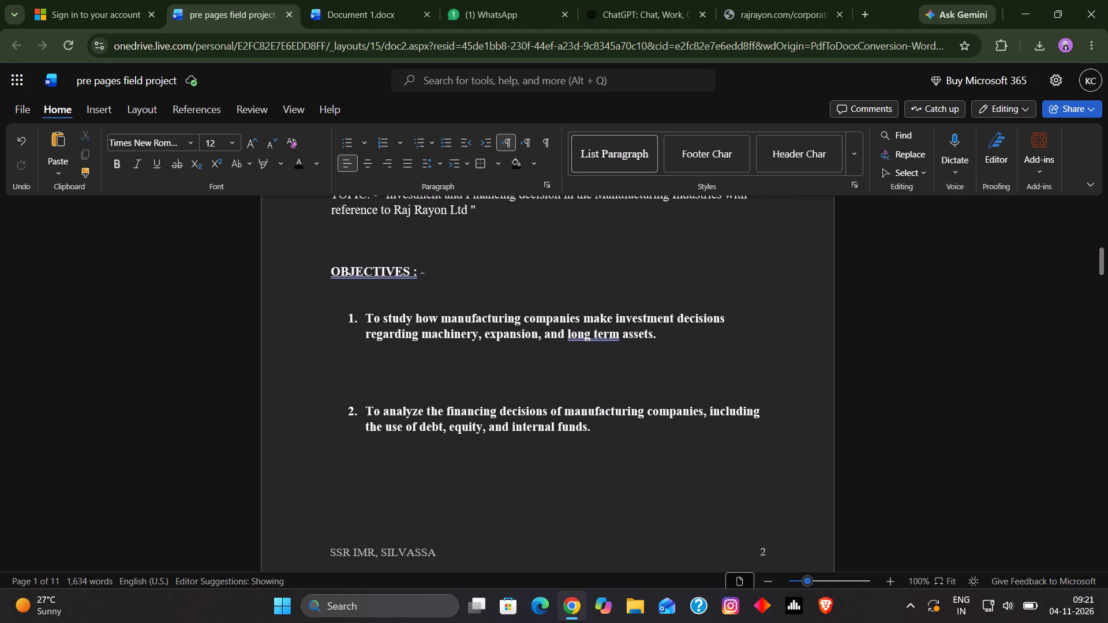
{"action": "scroll", "coordinate": [685, 354], "scroll_direction": "down", "scroll_amount": 2}
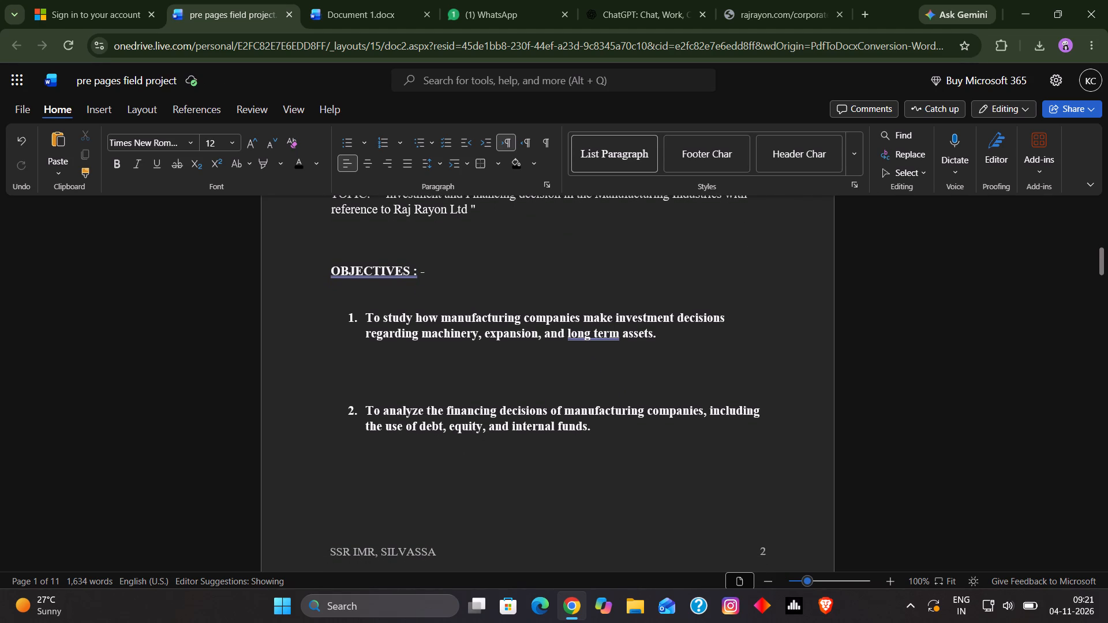
{"action": "scroll", "coordinate": [685, 354], "scroll_direction": "down", "scroll_amount": 1}
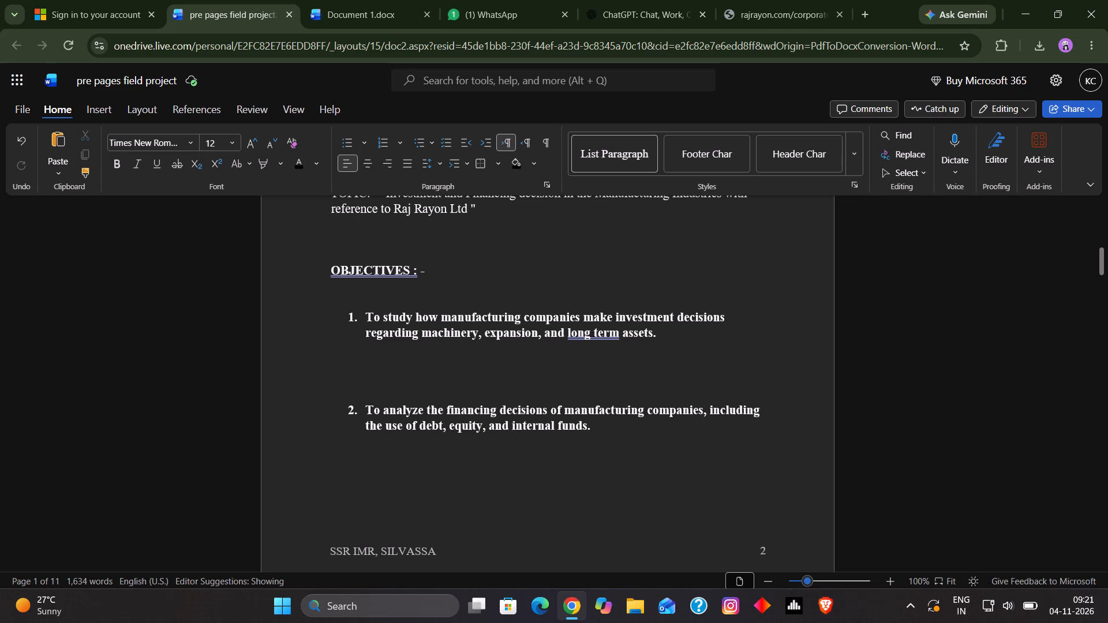
{"action": "scroll", "coordinate": [685, 354], "scroll_direction": "down", "scroll_amount": 1}
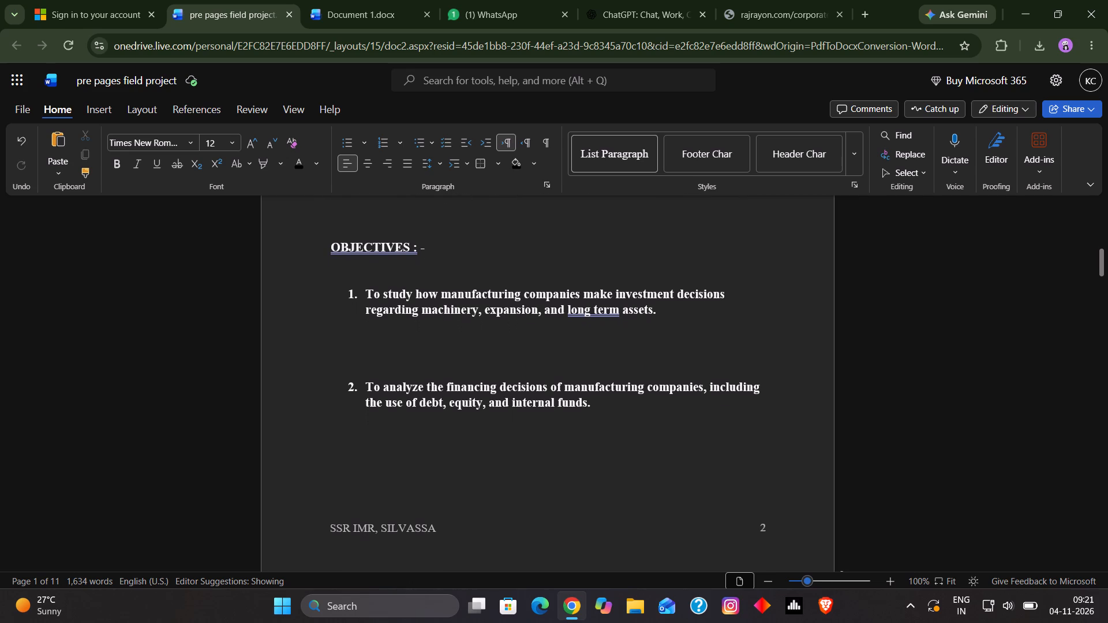
{"action": "scroll", "coordinate": [685, 354], "scroll_direction": "down", "scroll_amount": 4}
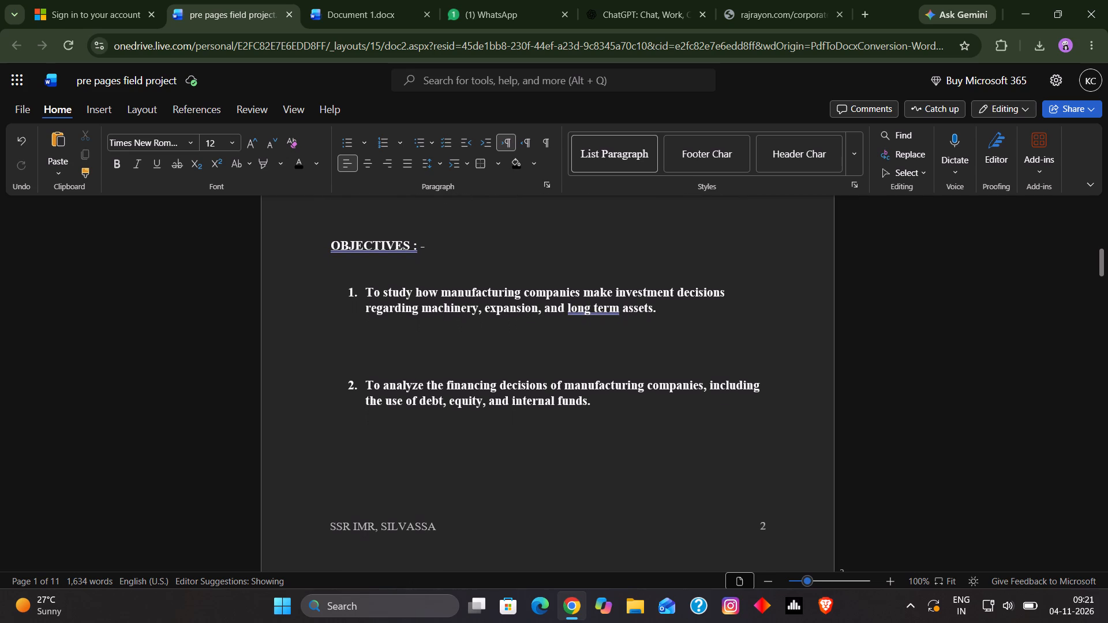
{"action": "scroll", "coordinate": [685, 354], "scroll_direction": "down", "scroll_amount": 2}
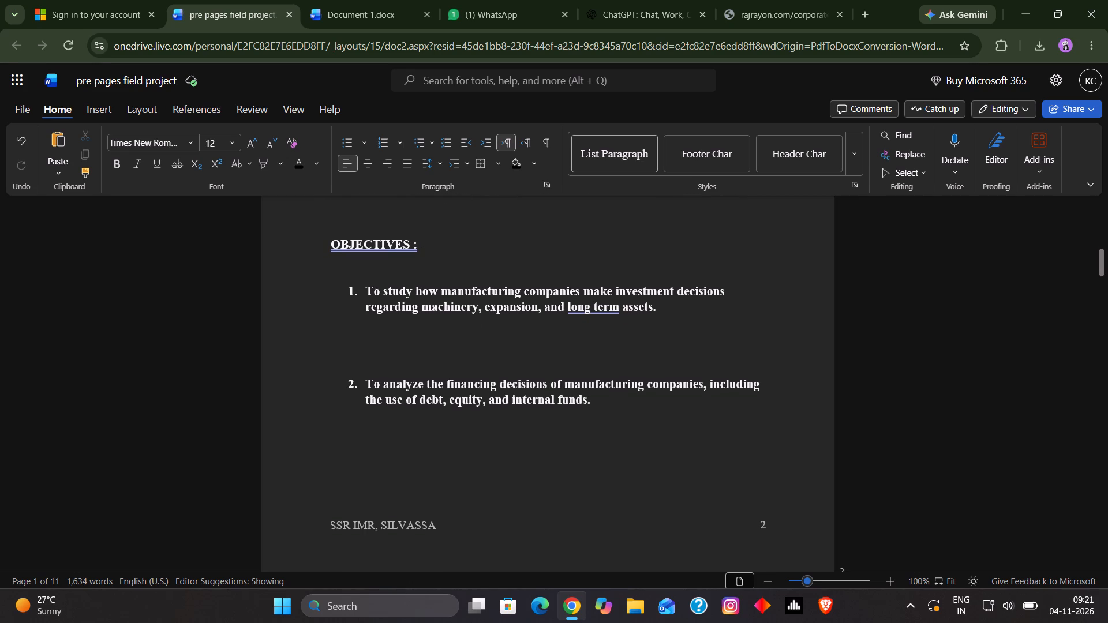
{"action": "scroll", "coordinate": [685, 354], "scroll_direction": "down", "scroll_amount": 2}
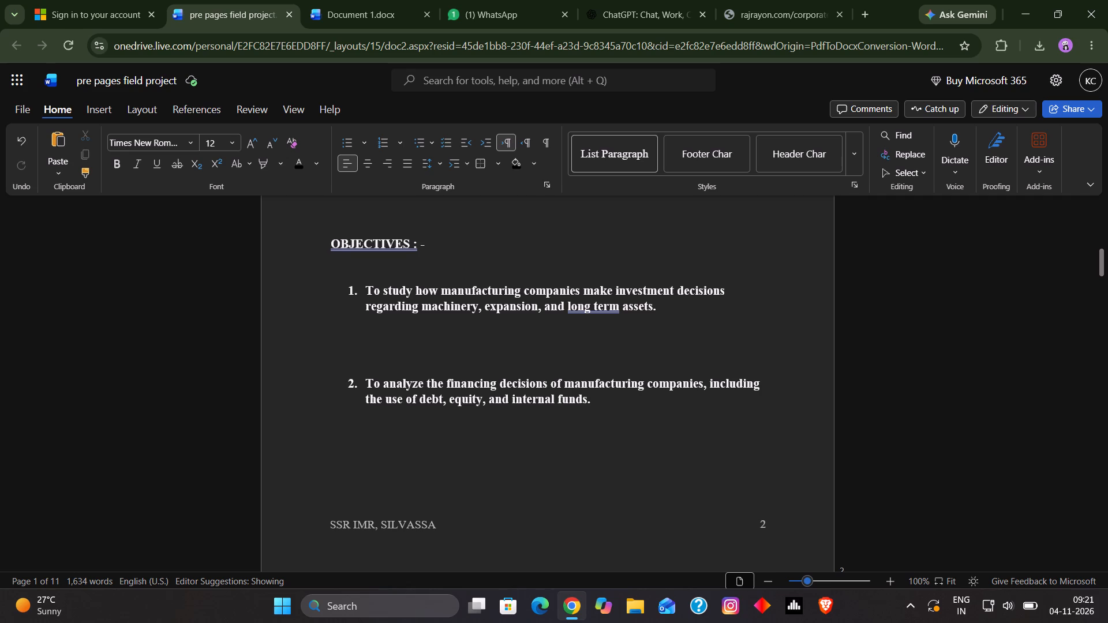
Complete the 6.1.3 subheading with "the use of debt and equity" and begin a new line below it.
{"action": "scroll", "coordinate": [685, 354], "scroll_direction": "down", "scroll_amount": 14}
{"action": "scroll", "coordinate": [685, 354], "scroll_direction": "up", "scroll_amount": 1}
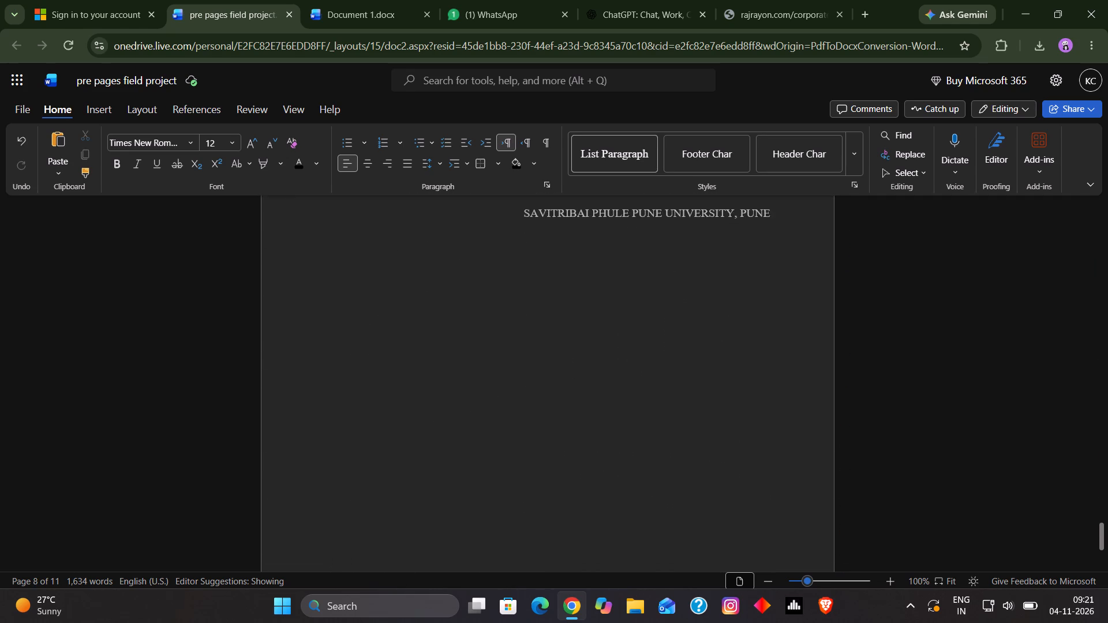
{"action": "scroll", "coordinate": [685, 354], "scroll_direction": "up", "scroll_amount": 3}
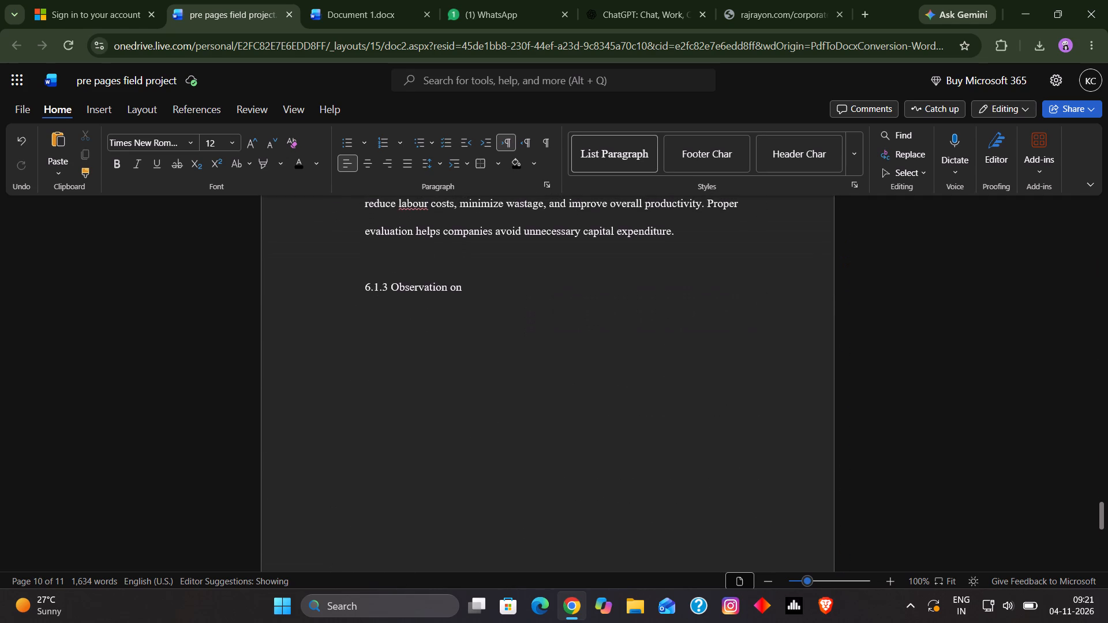
{"action": "type", "text": "the"}
{"action": "key", "text": "space"}
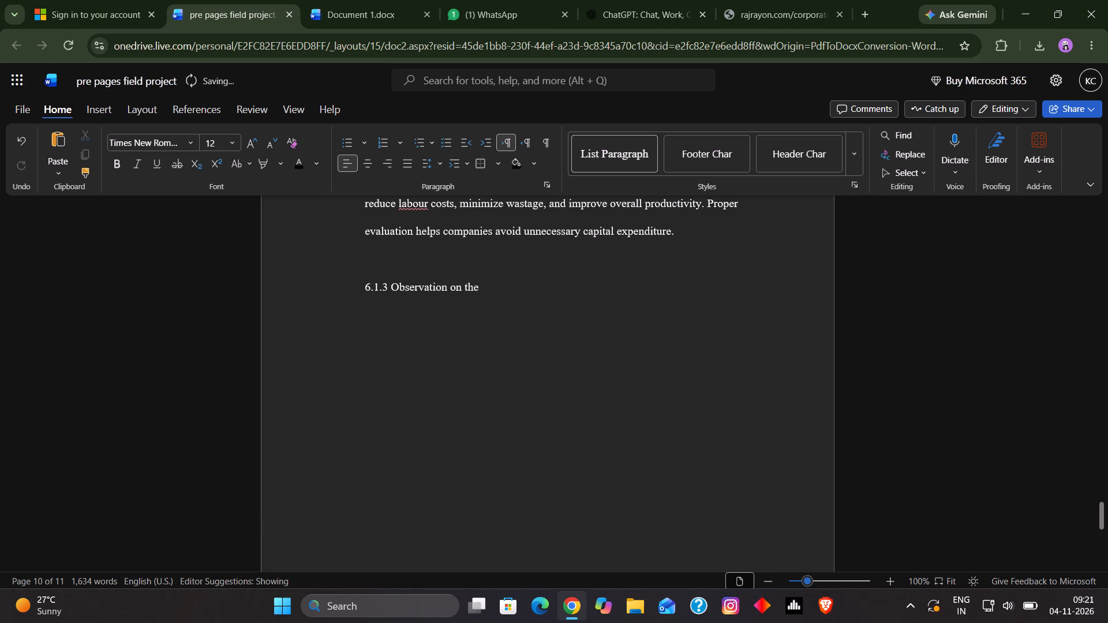
{"action": "type", "text": "use o"}
{"action": "type", "text": "f debt and equity"}
{"action": "key", "text": "space"}
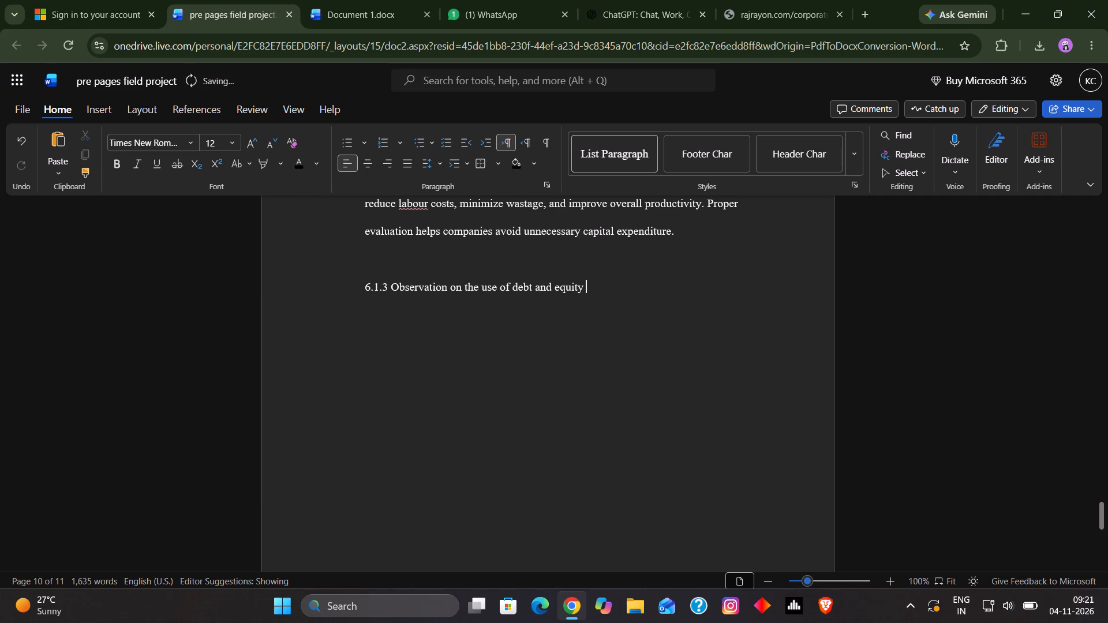
{"action": "key", "text": "Return"}
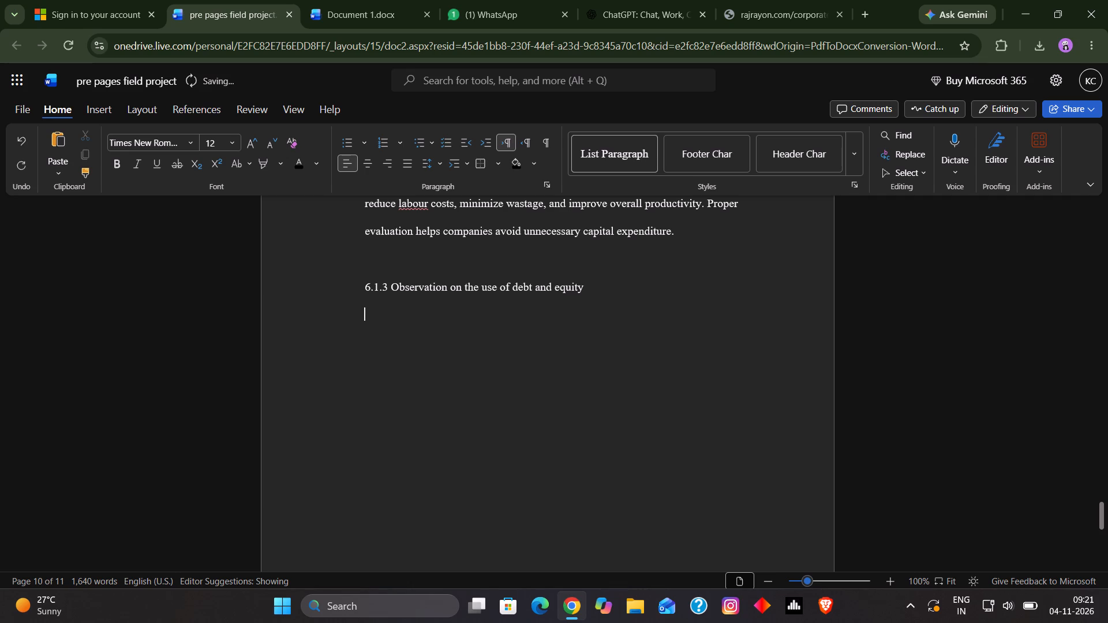
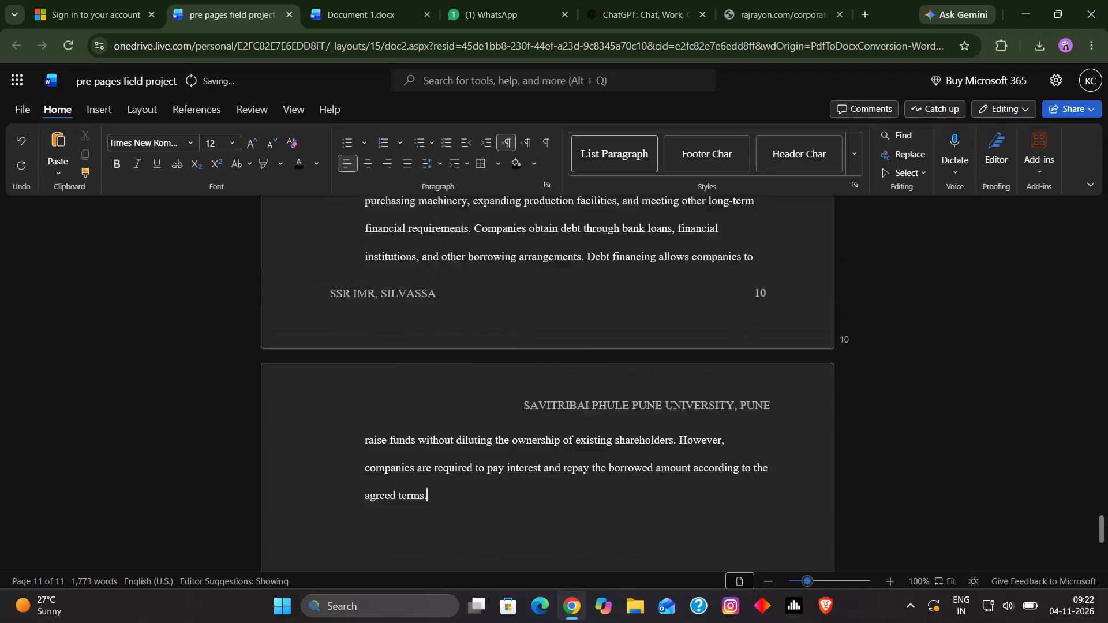
Start a subheading "6.1.4 Observation on" after the 6.1.3 text, leaving one blank line between them.
{"action": "scroll", "coordinate": [394, 295], "scroll_direction": "down", "scroll_amount": 1}
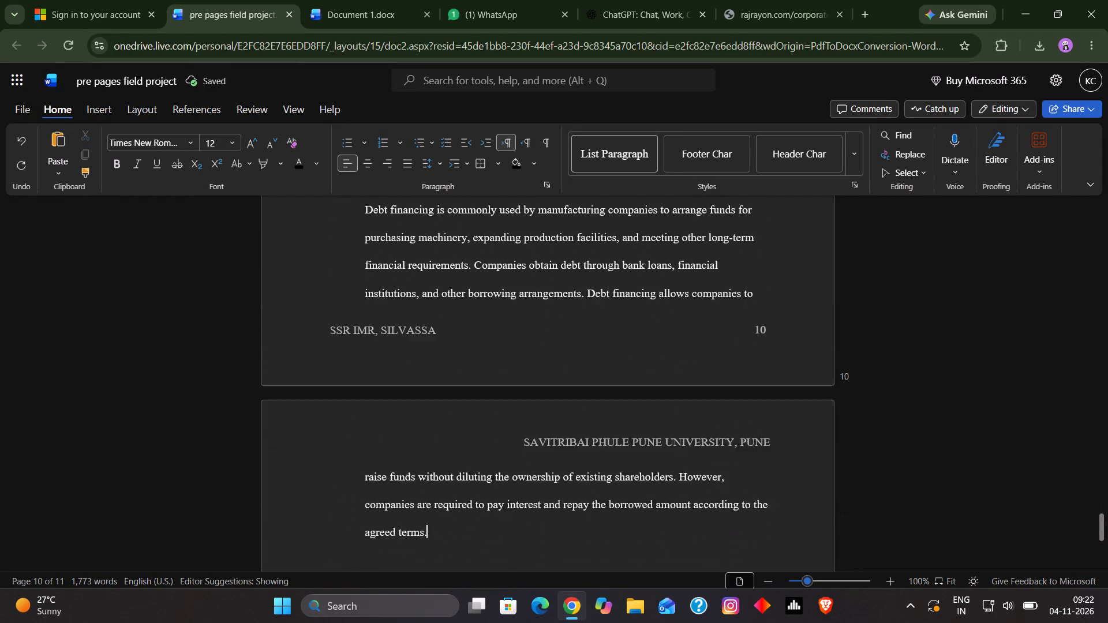
{"action": "scroll", "coordinate": [394, 295], "scroll_direction": "down", "scroll_amount": 1}
{"action": "key", "text": "Return"}
{"action": "key", "text": "Return"}
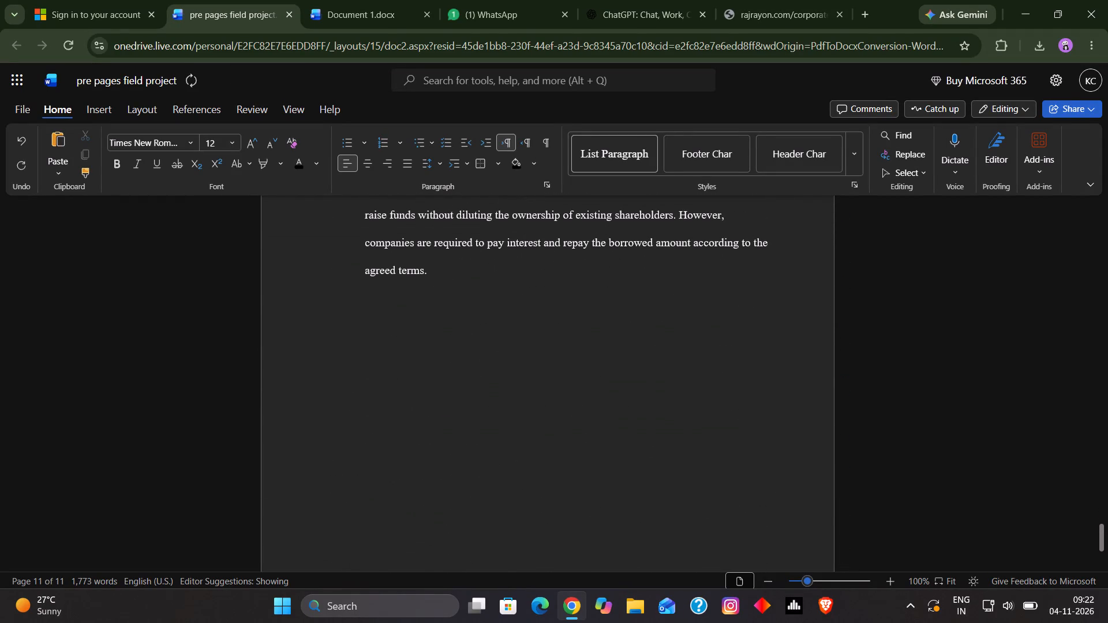
{"action": "type", "text": "6.1.4"}
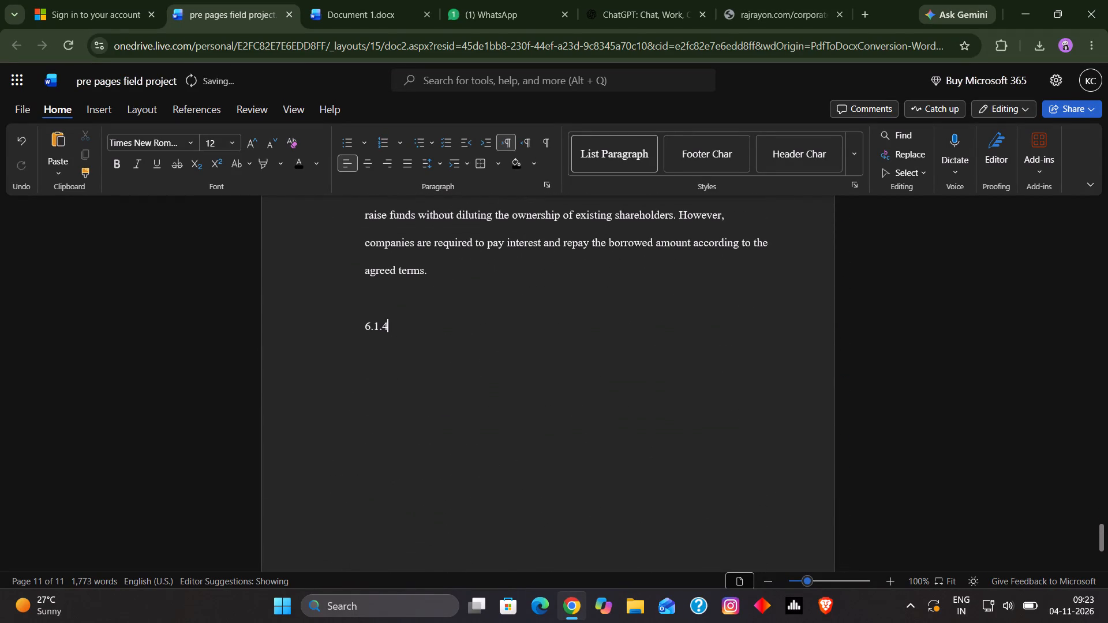
{"action": "key", "text": "space"}
{"action": "type", "text": "Observation"}
{"action": "key", "text": "space"}
{"action": "key", "text": "space"}
{"action": "key", "text": "BackSpace"}
{"action": "type", "text": "on"}
{"action": "key", "text": "space"}
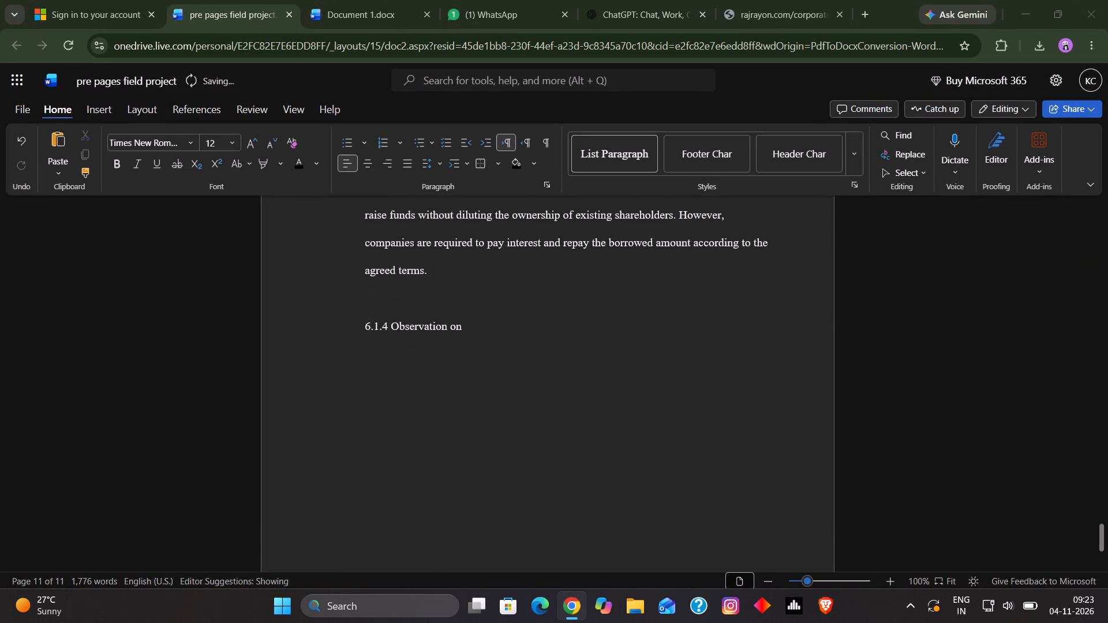
Check the wording of the objectives in section 2, Objectives of Visit, for the 6.1.4 subheading.
{"action": "scroll", "coordinate": [450, 459], "scroll_direction": "up", "scroll_amount": 20}
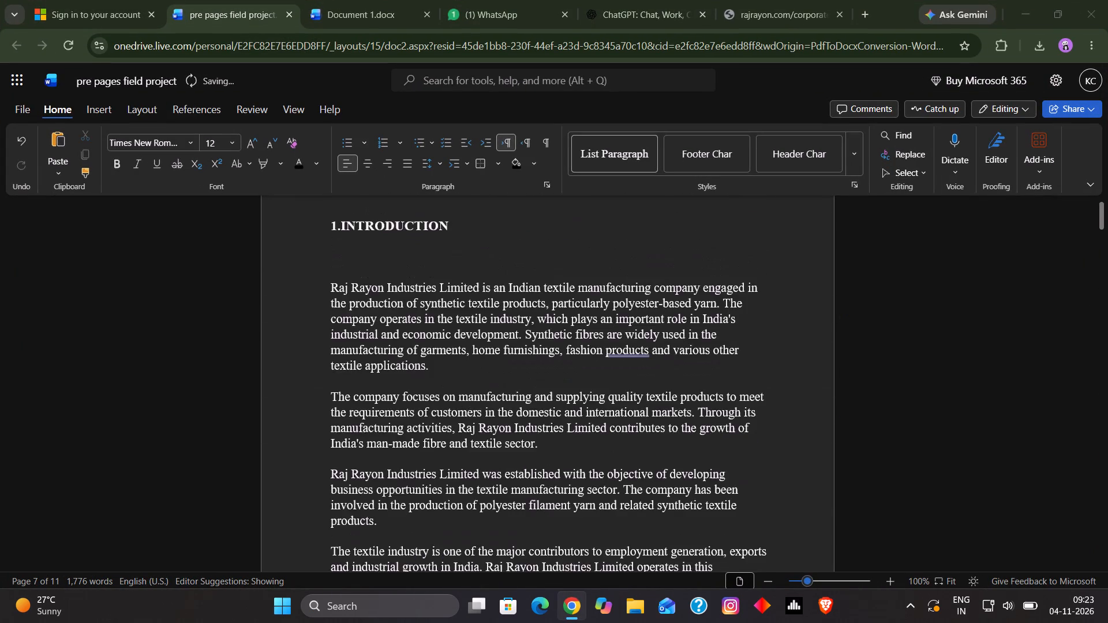
{"action": "scroll", "coordinate": [450, 459], "scroll_direction": "down", "scroll_amount": 8}
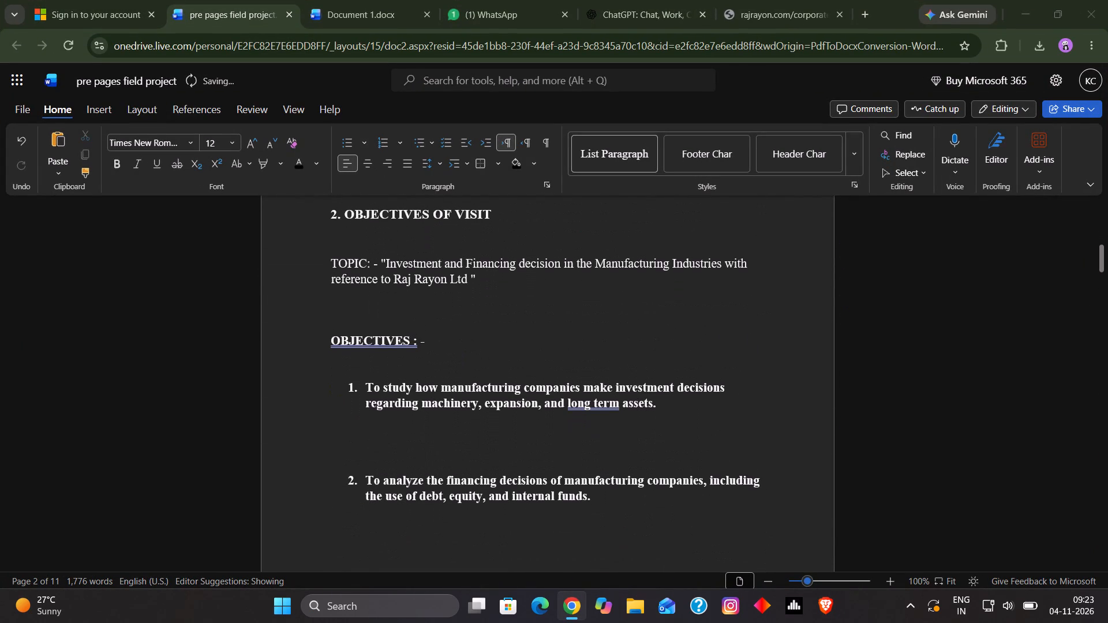
{"action": "scroll", "coordinate": [450, 459], "scroll_direction": "down", "scroll_amount": 1}
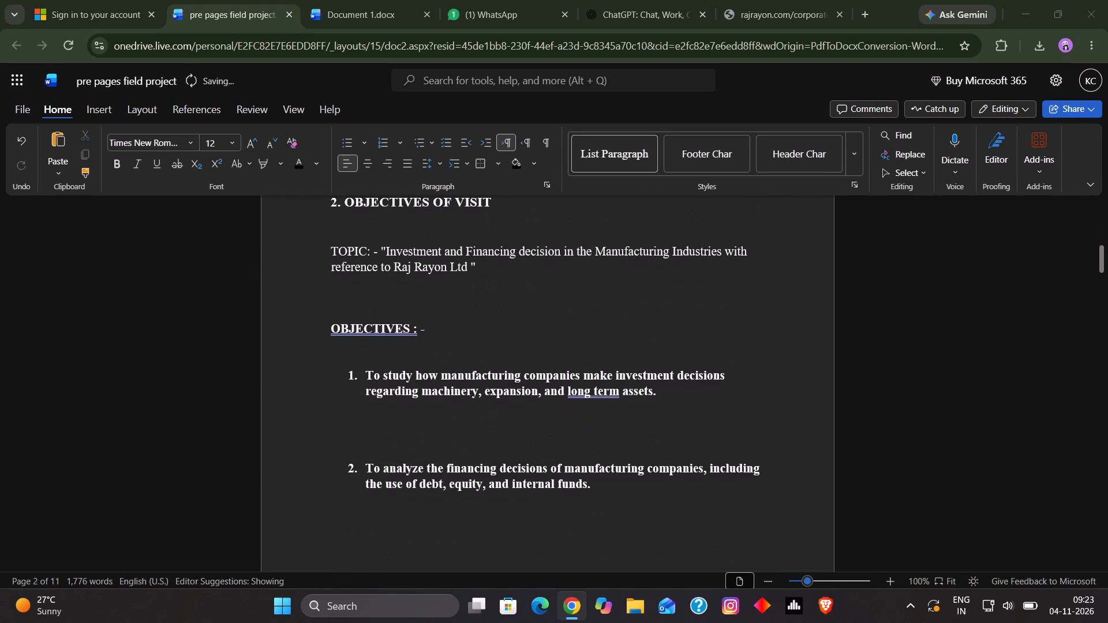
{"action": "scroll", "coordinate": [450, 459], "scroll_direction": "down", "scroll_amount": 1}
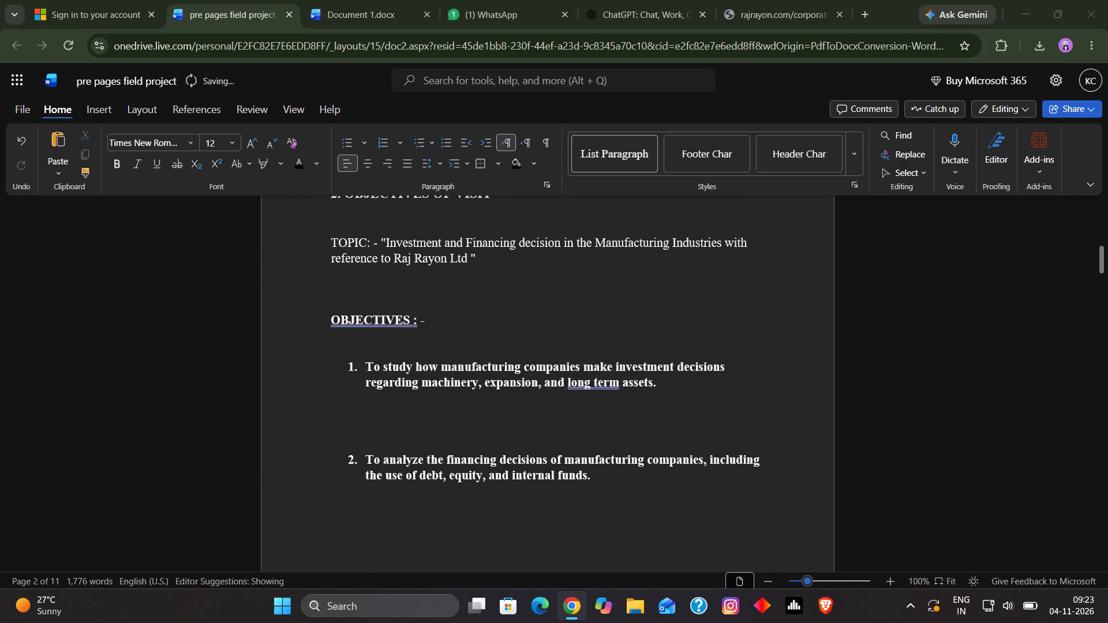
{"action": "scroll", "coordinate": [450, 459], "scroll_direction": "down", "scroll_amount": 3}
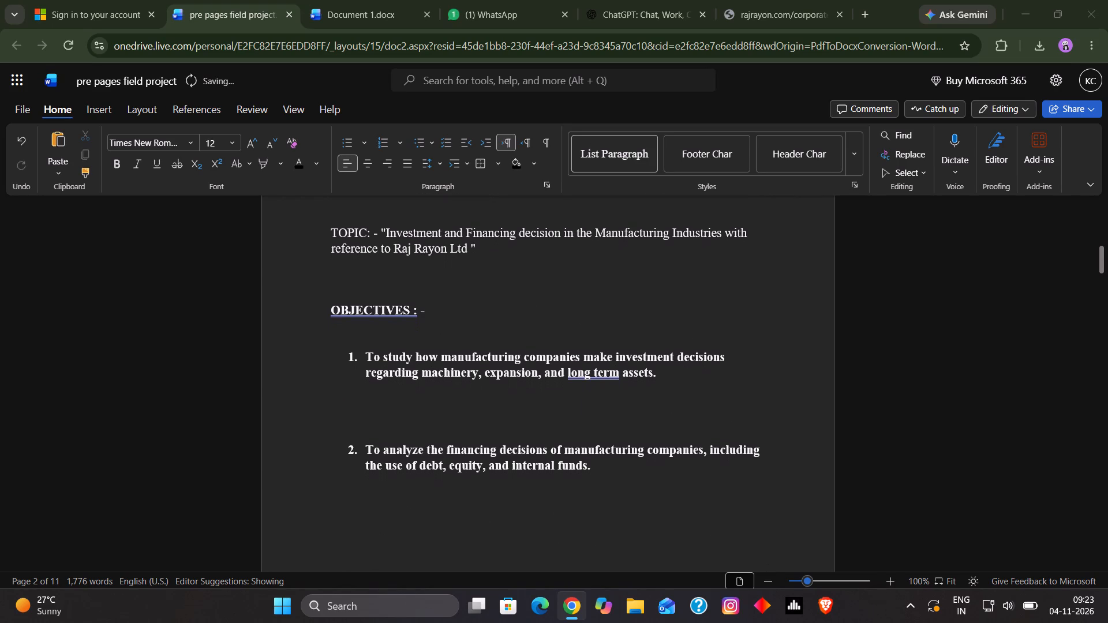
{"action": "scroll", "coordinate": [450, 459], "scroll_direction": "down", "scroll_amount": 1}
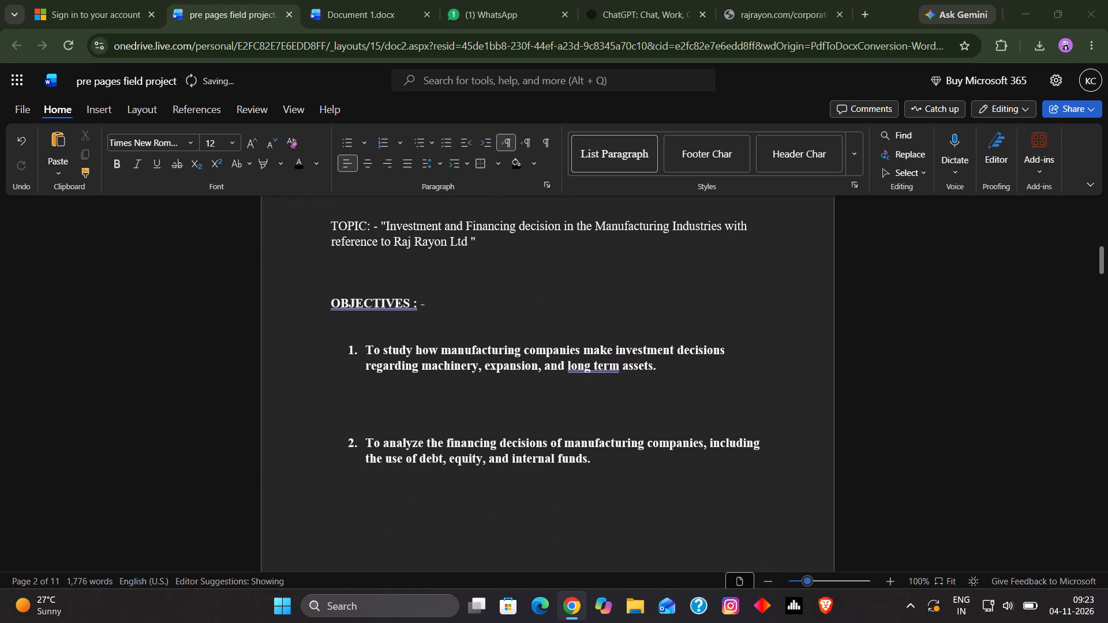
{"action": "scroll", "coordinate": [450, 459], "scroll_direction": "down", "scroll_amount": 1}
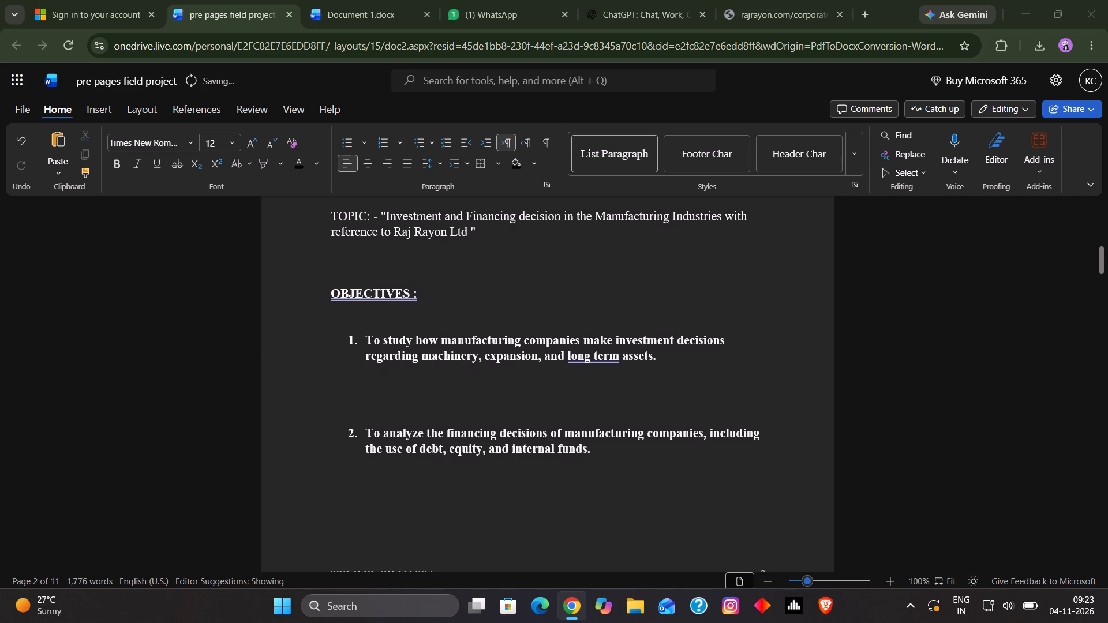
{"action": "scroll", "coordinate": [450, 459], "scroll_direction": "down", "scroll_amount": 2}
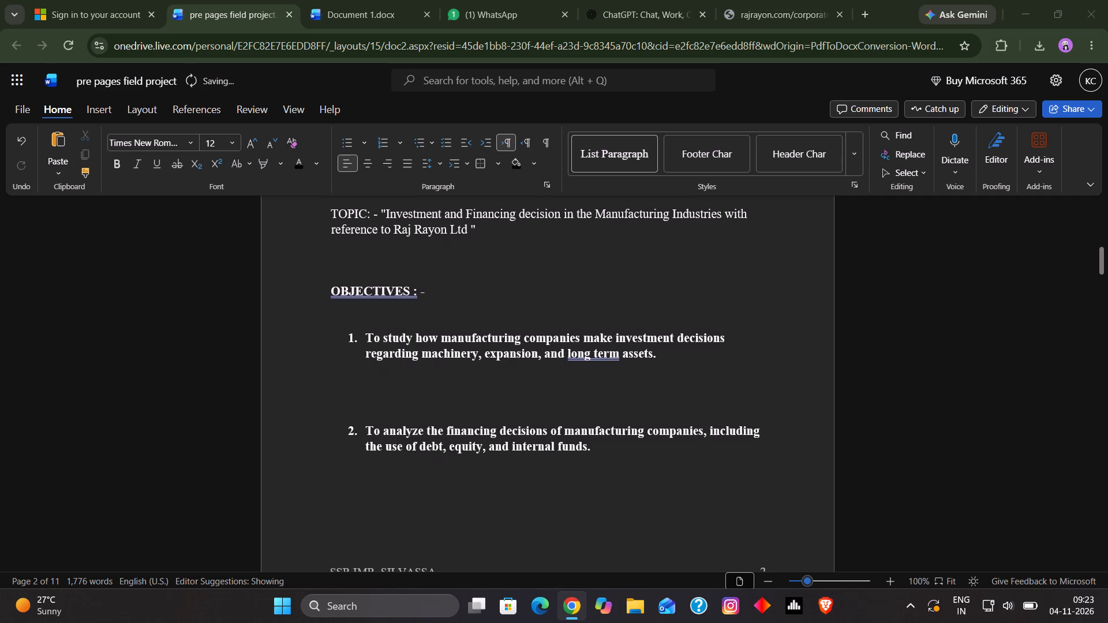
{"action": "scroll", "coordinate": [450, 459], "scroll_direction": "down", "scroll_amount": 6}
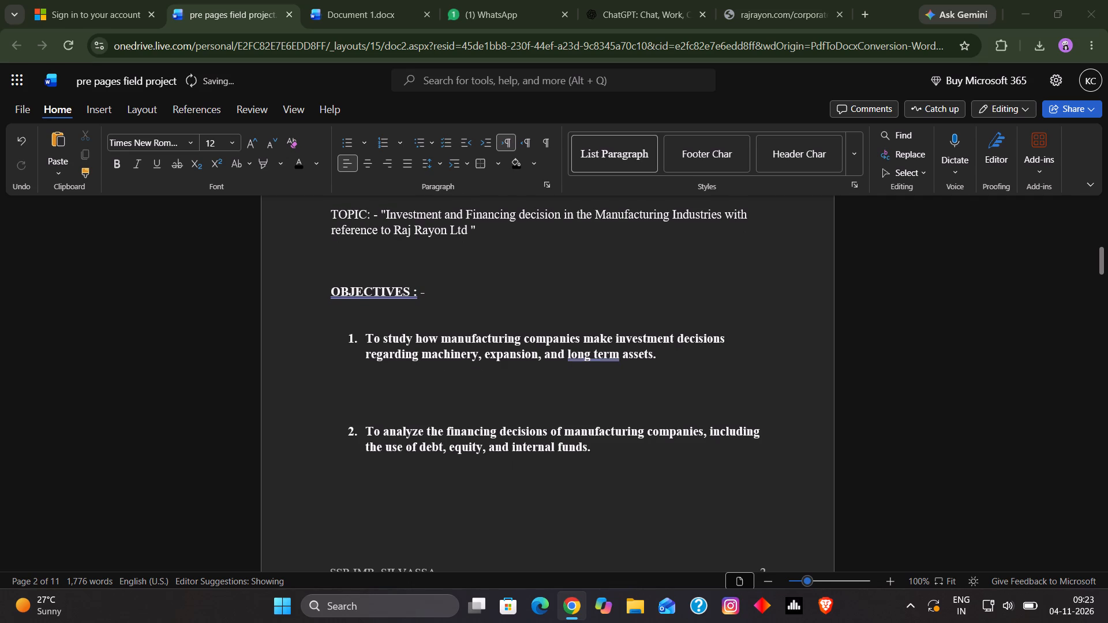
{"action": "scroll", "coordinate": [450, 459], "scroll_direction": "down", "scroll_amount": 1}
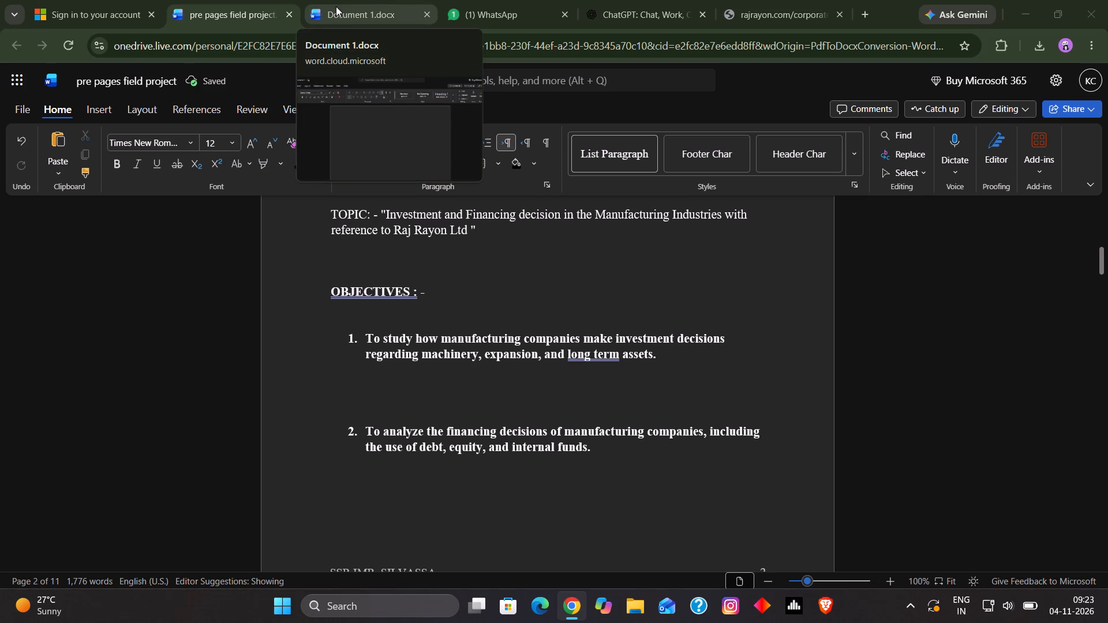
{"action": "left_click", "coordinate": [221, 10]}
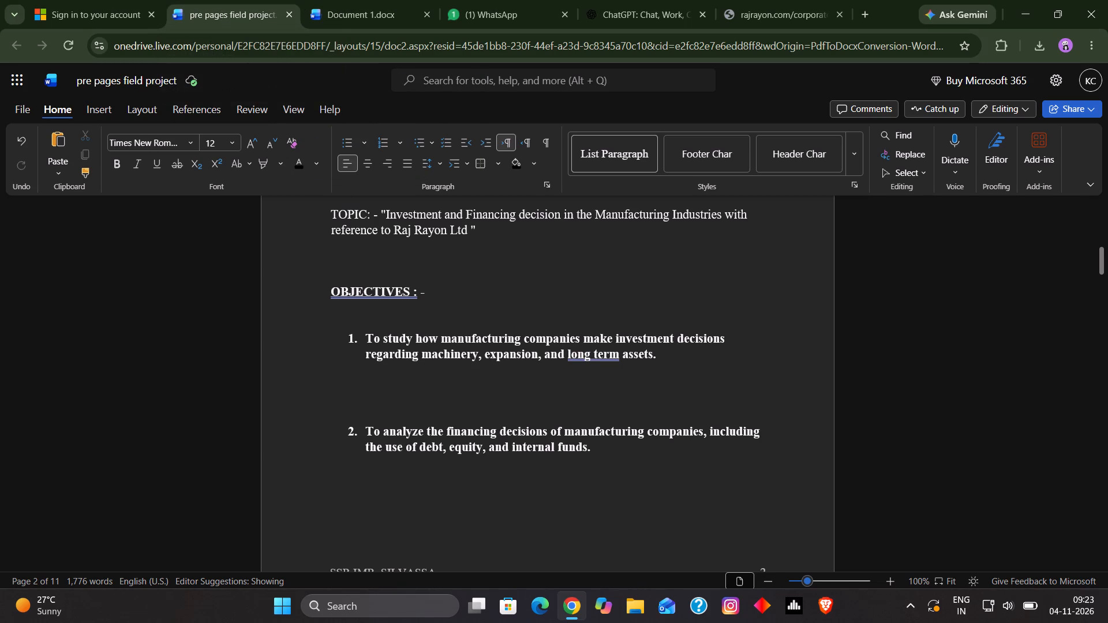
{"action": "scroll", "coordinate": [436, 310], "scroll_direction": "down", "scroll_amount": 1}
{"action": "scroll", "coordinate": [436, 310], "scroll_direction": "up", "scroll_amount": 1}
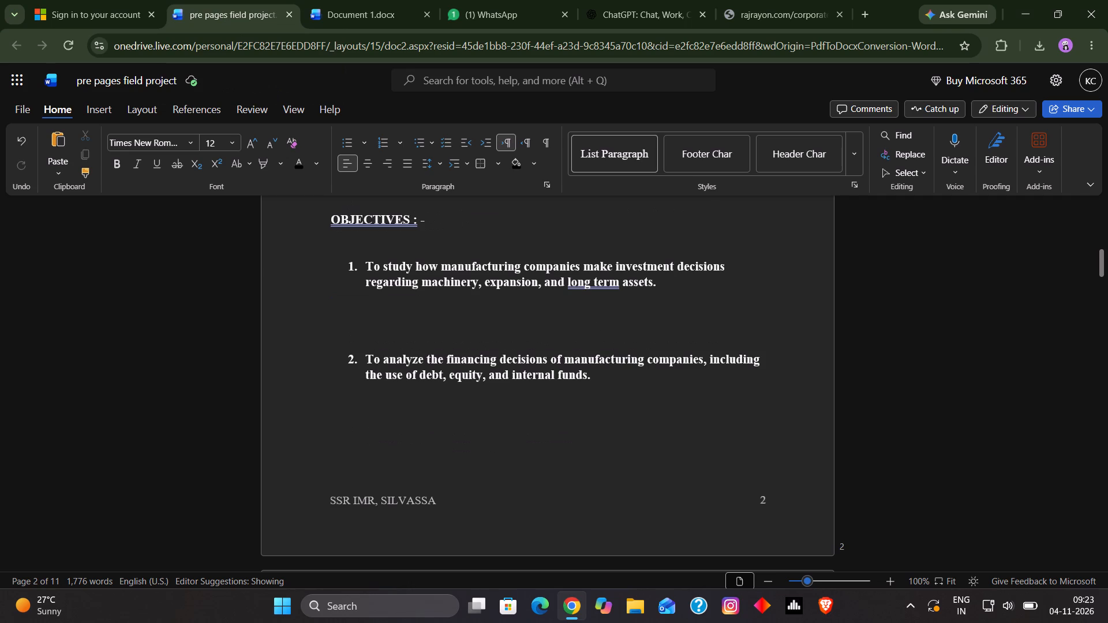
{"action": "scroll", "coordinate": [436, 310], "scroll_direction": "up", "scroll_amount": 1}
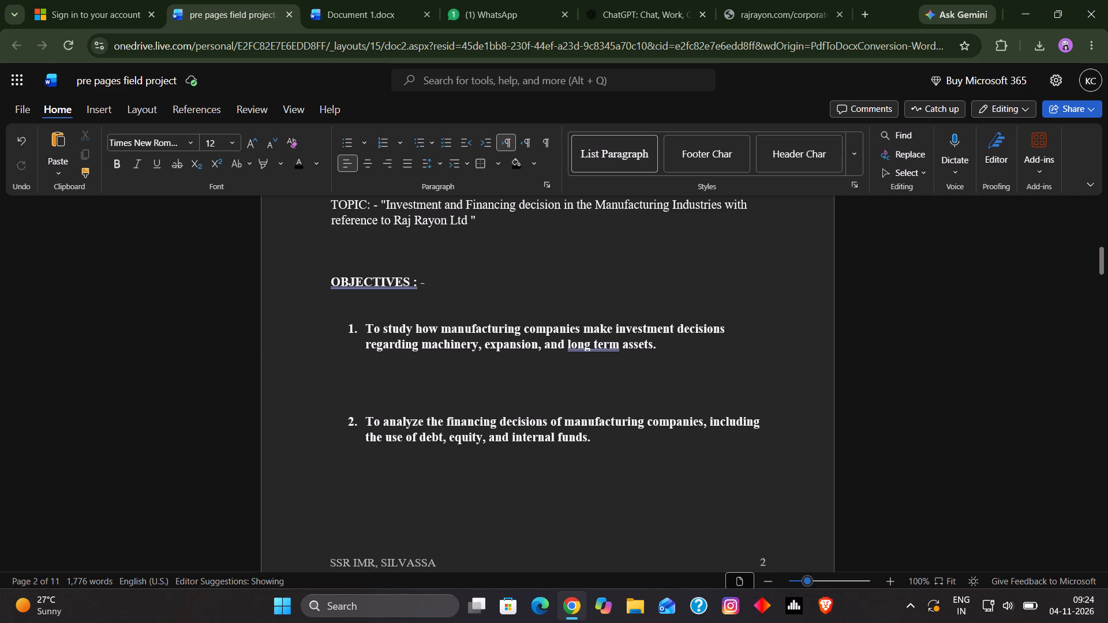
{"action": "scroll", "coordinate": [436, 310], "scroll_direction": "down", "scroll_amount": 2}
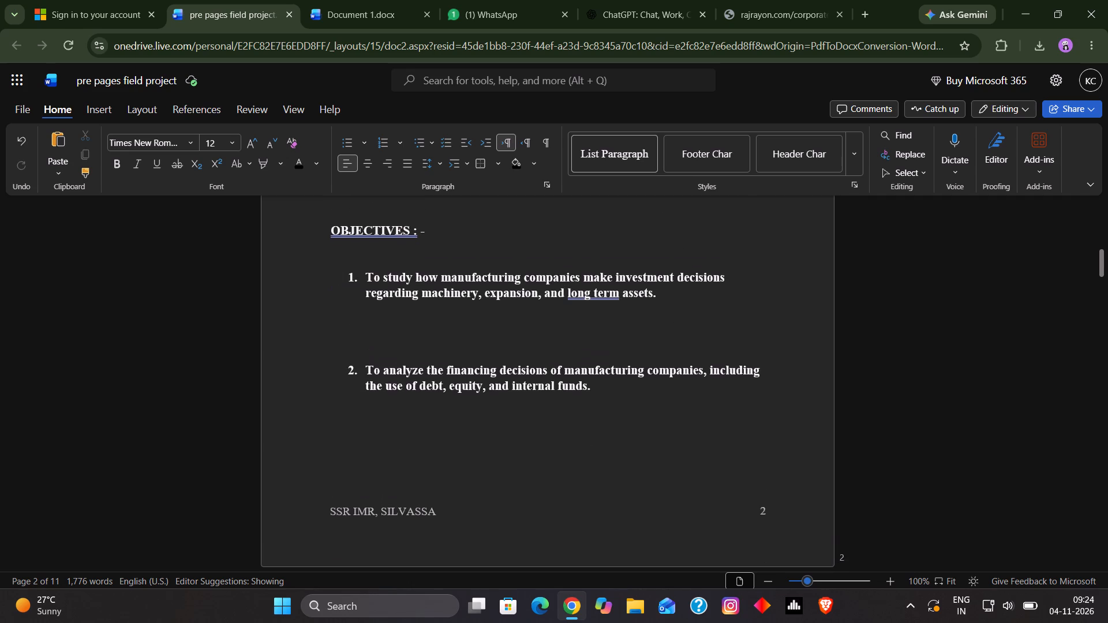
{"action": "scroll", "coordinate": [436, 310], "scroll_direction": "down", "scroll_amount": 6}
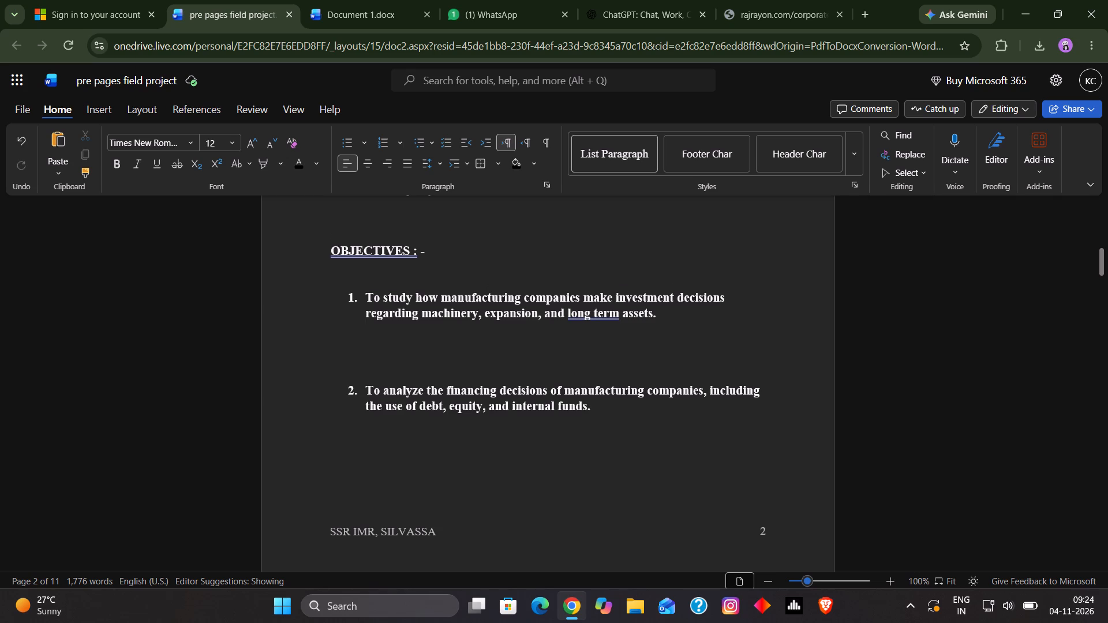
Complete the 6.1.4 subheading with "taking descision on expansion".
{"action": "scroll", "coordinate": [436, 310], "scroll_direction": "down", "scroll_amount": 15}
{"action": "scroll", "coordinate": [436, 310], "scroll_direction": "down", "scroll_amount": 10}
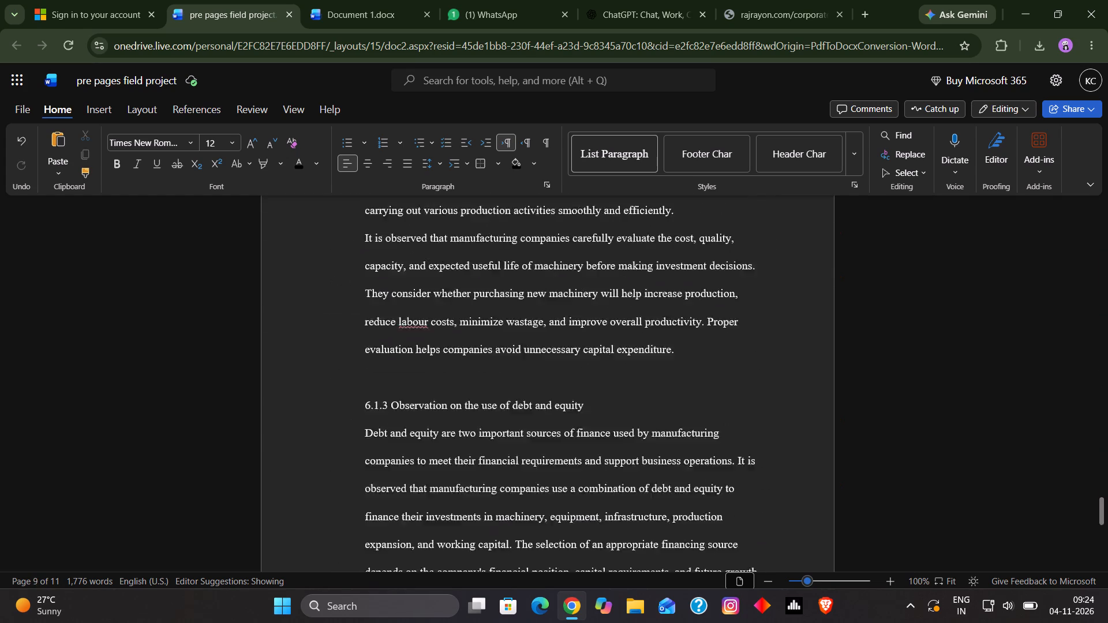
{"action": "scroll", "coordinate": [436, 310], "scroll_direction": "down", "scroll_amount": 8}
{"action": "scroll", "coordinate": [436, 310], "scroll_direction": "up", "scroll_amount": 4}
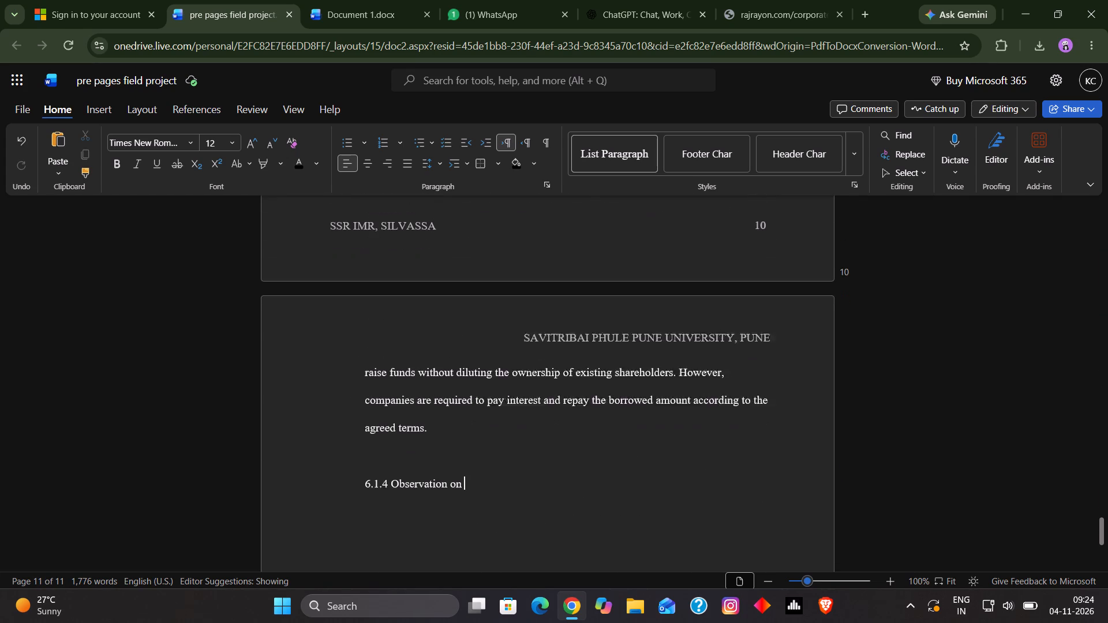
{"action": "scroll", "coordinate": [436, 310], "scroll_direction": "up", "scroll_amount": 2}
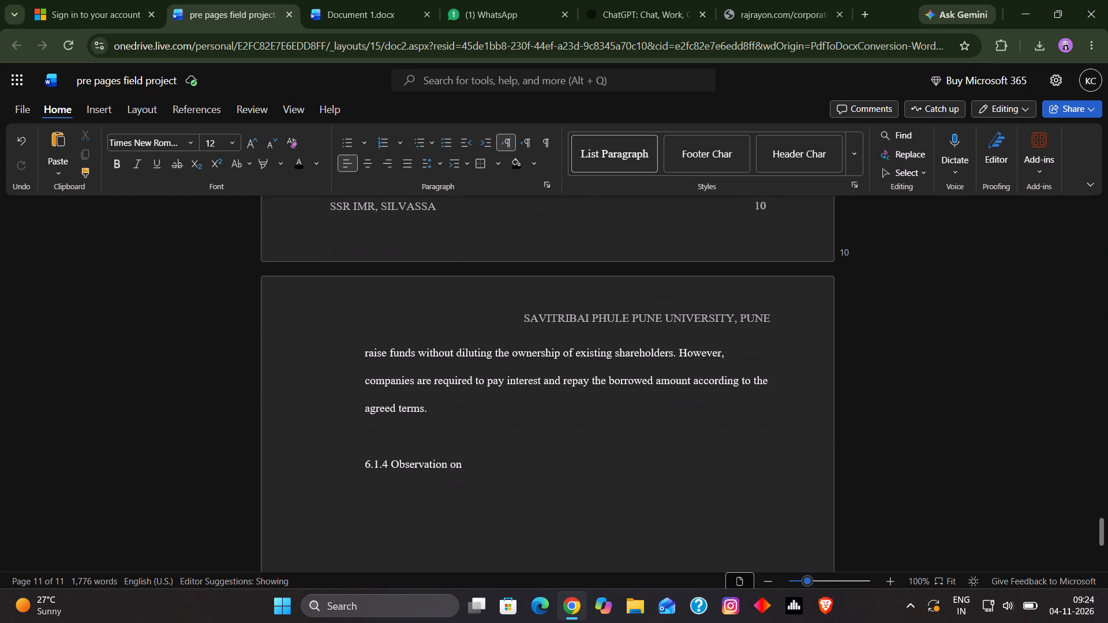
{"action": "key", "text": "t"}
{"action": "type", "text": "aking"}
{"action": "key", "text": "space"}
{"action": "key", "text": "BackSpace"}
{"action": "key", "text": "BackSpace"}
{"action": "key", "text": "BackSpace"}
{"action": "key", "text": "BackSpace"}
{"action": "key", "text": "BackSpace"}
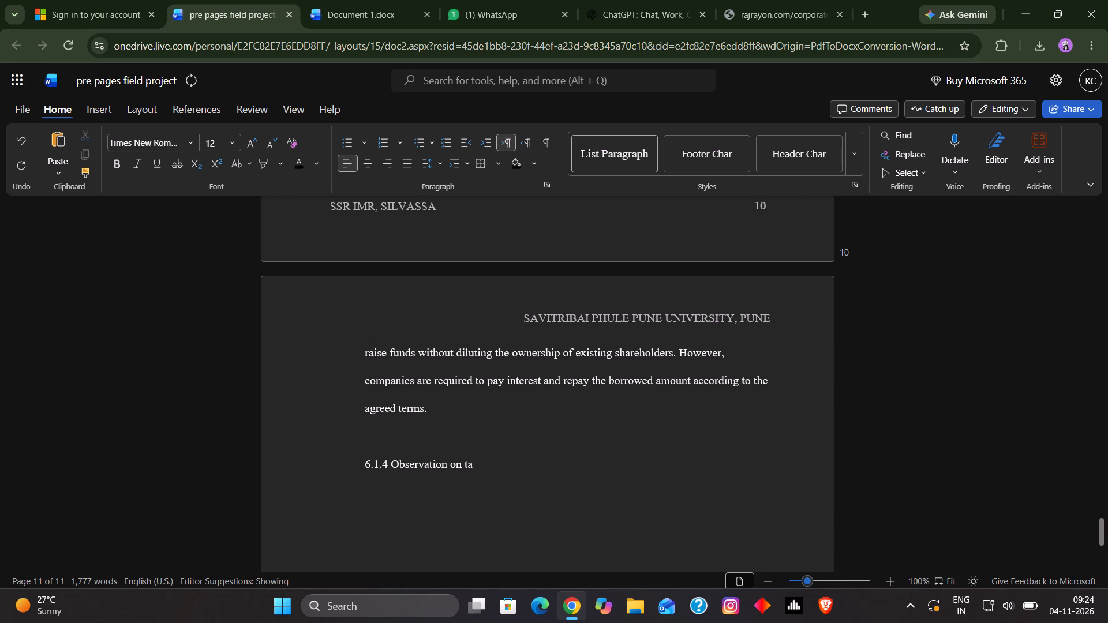
{"action": "key", "text": "BackSpace"}
{"action": "key", "text": "BackSpace"}
{"action": "type", "text": "taking"}
{"action": "key", "text": "space"}
{"action": "type", "text": "descision"}
{"action": "key", "text": "space"}
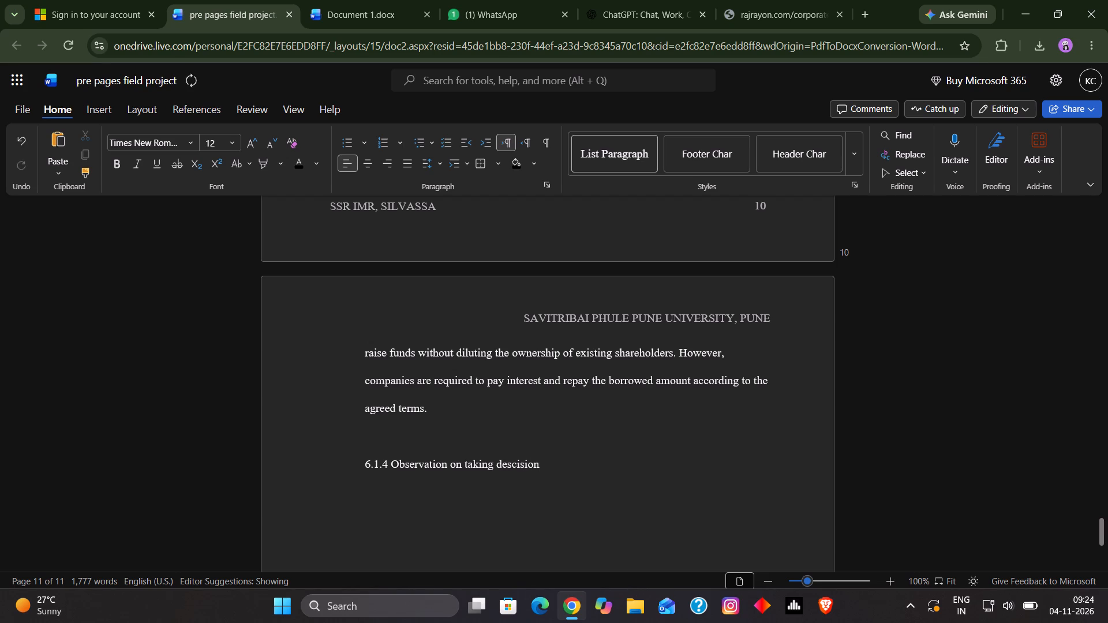
{"action": "type", "text": "on expani"}
{"action": "key", "text": "s"}
{"action": "key", "text": "BackSpace"}
{"action": "key", "text": "BackSpace"}
{"action": "type", "text": "siom"}
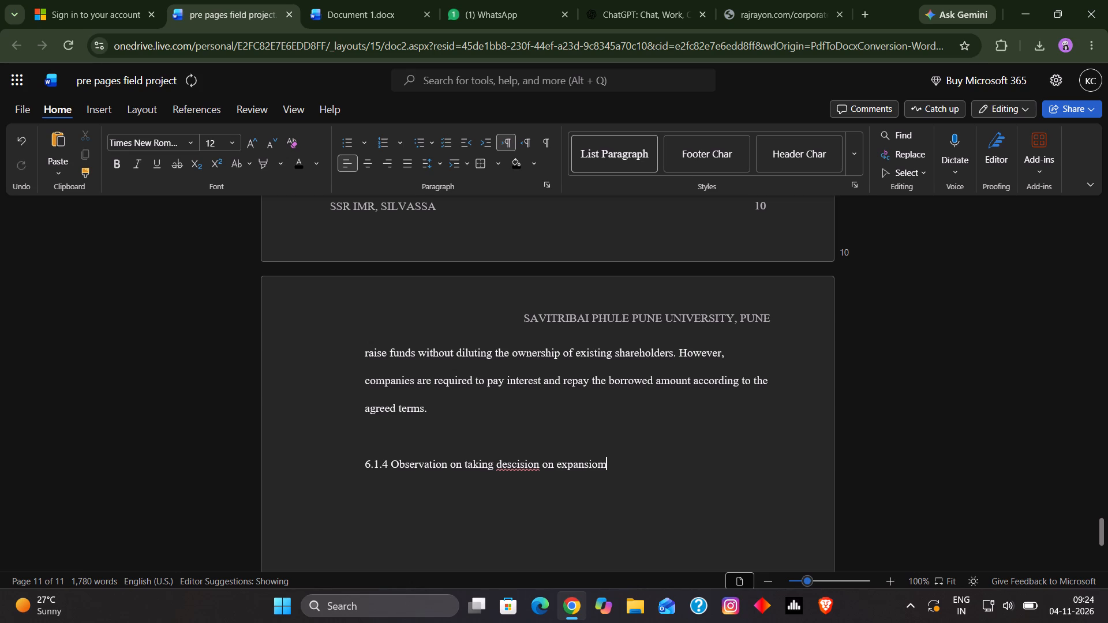
{"action": "key", "text": "BackSpace"}
{"action": "key", "text": "m"}
{"action": "key", "text": "BackSpace"}
{"action": "key", "text": "n"}
Correct the spelling of "descision" to "decision" in the 6.1.4 subheading using the suggested spelling.
{"action": "left_click", "coordinate": [511, 463]}
{"action": "left_click", "coordinate": [530, 506]}
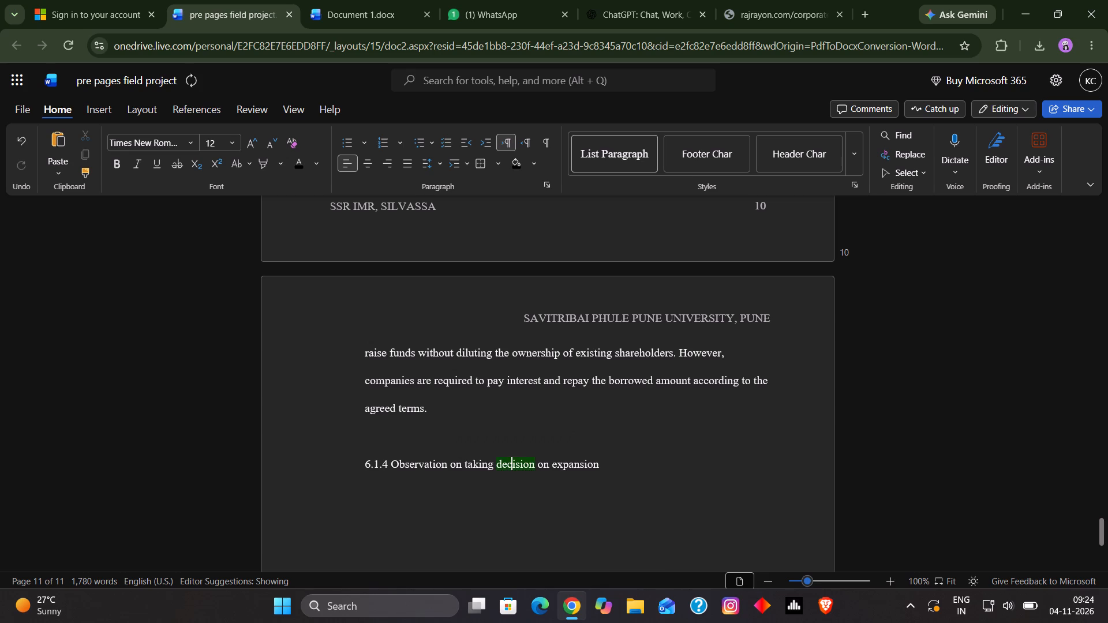
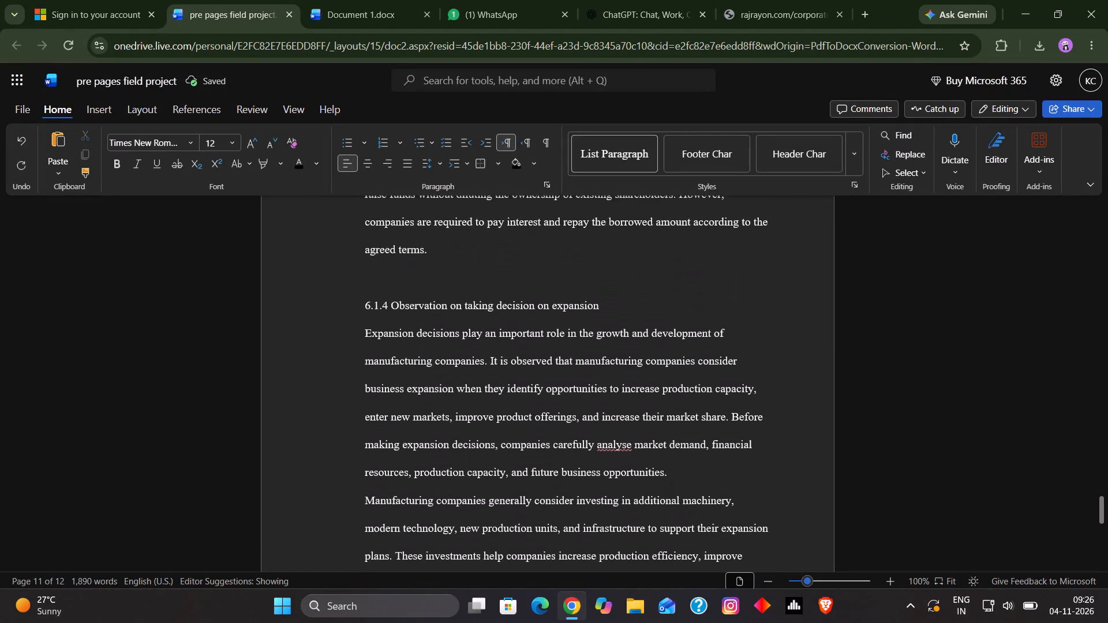
Start a new line after the final sentence of the 6.1.4 body text, which ends in "financial returns.".
{"action": "scroll", "coordinate": [709, 306], "scroll_direction": "down", "scroll_amount": 1}
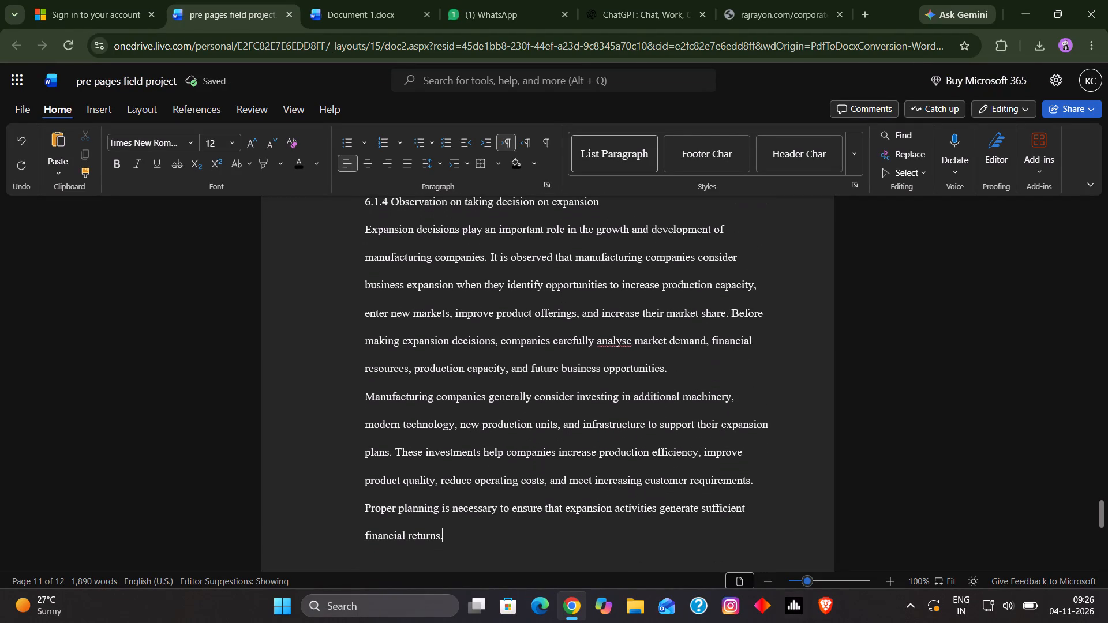
{"action": "scroll", "coordinate": [635, 404], "scroll_direction": "down", "scroll_amount": 3}
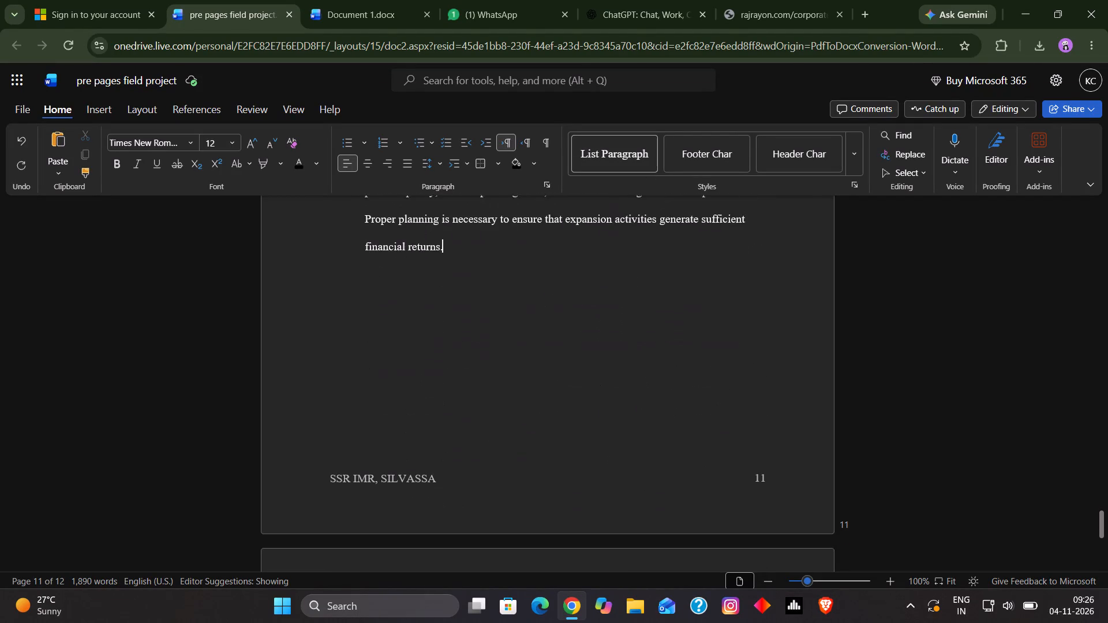
{"action": "scroll", "coordinate": [635, 404], "scroll_direction": "down", "scroll_amount": 4}
{"action": "key", "text": "Return"}
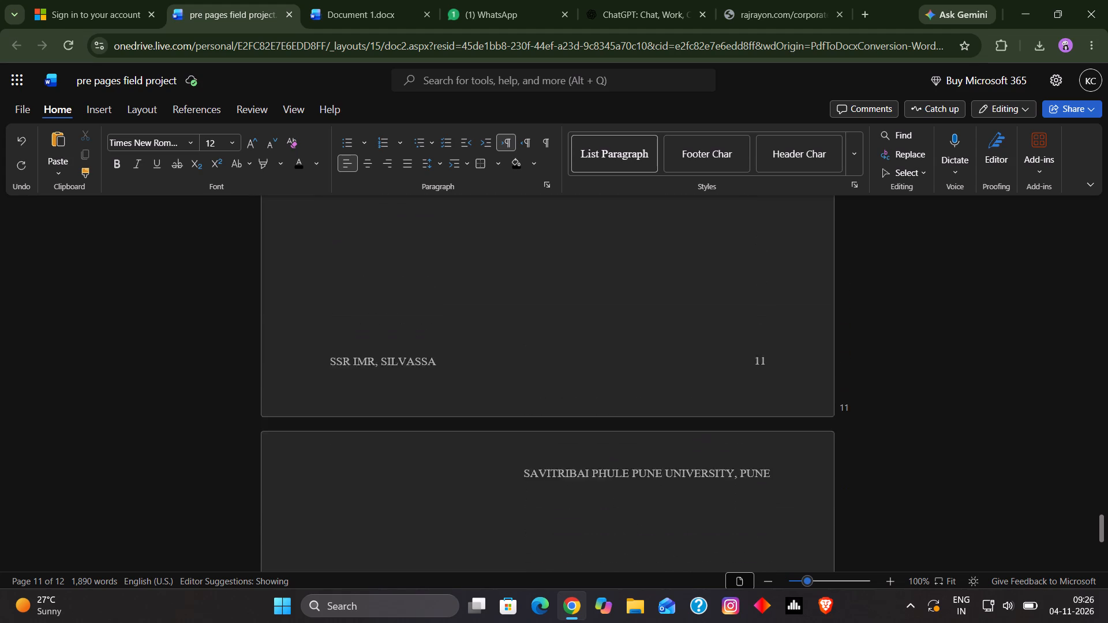
Insert blank lines after the paragraph ending "generate sufficient financial returns." until the insertion point reaches the top of page 12.
{"action": "key", "text": "Return"}
{"action": "key", "text": "Return"}
{"action": "key", "text": "Return"}
{"action": "key", "text": "Return"}
{"action": "key", "text": "Return"}
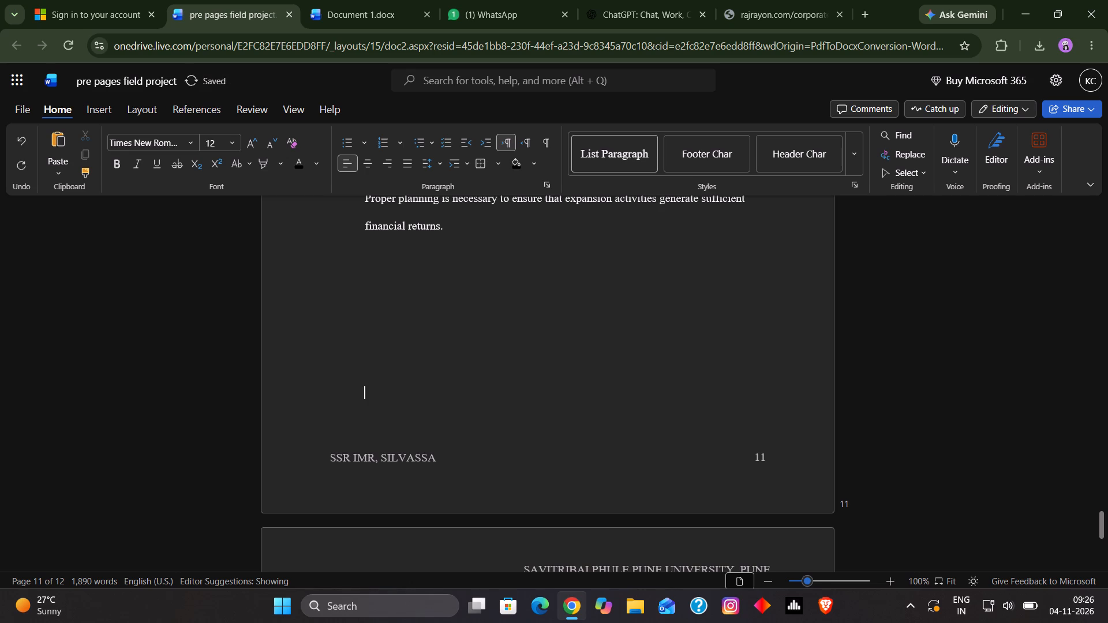
{"action": "key", "text": "Return"}
{"action": "key", "text": "Return"}
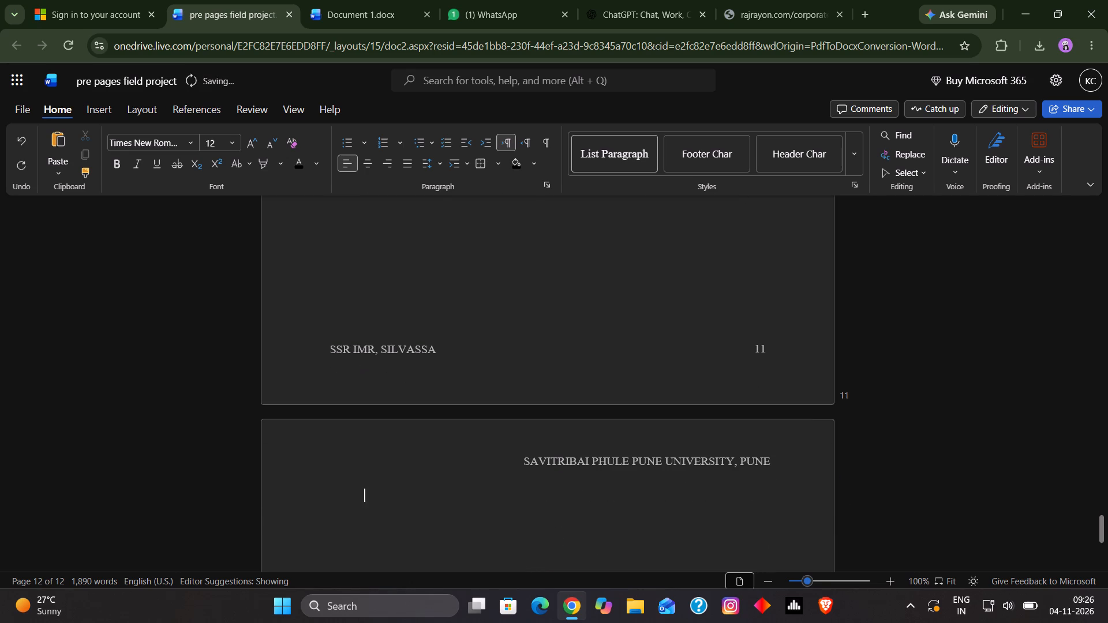
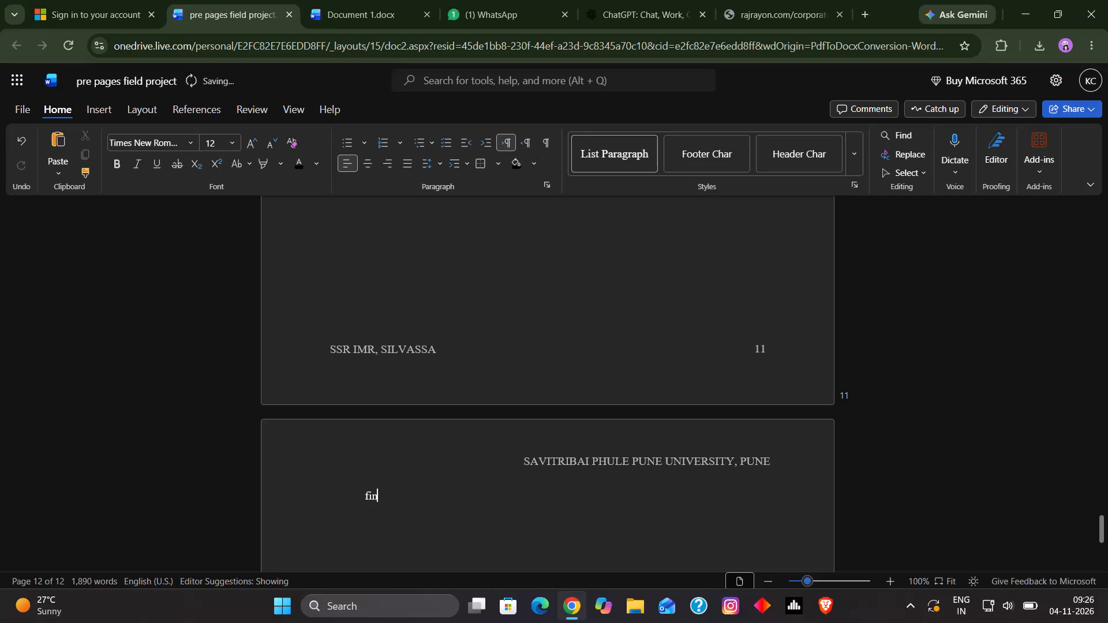
Replace the lowercase start of the text at the top of page 12 with the heading FINDINGS.
{"action": "key", "text": "BackSpace"}
{"action": "key", "text": "BackSpace"}
{"action": "key", "text": "BackSpace"}
{"action": "type", "text": "FINDINGS"}
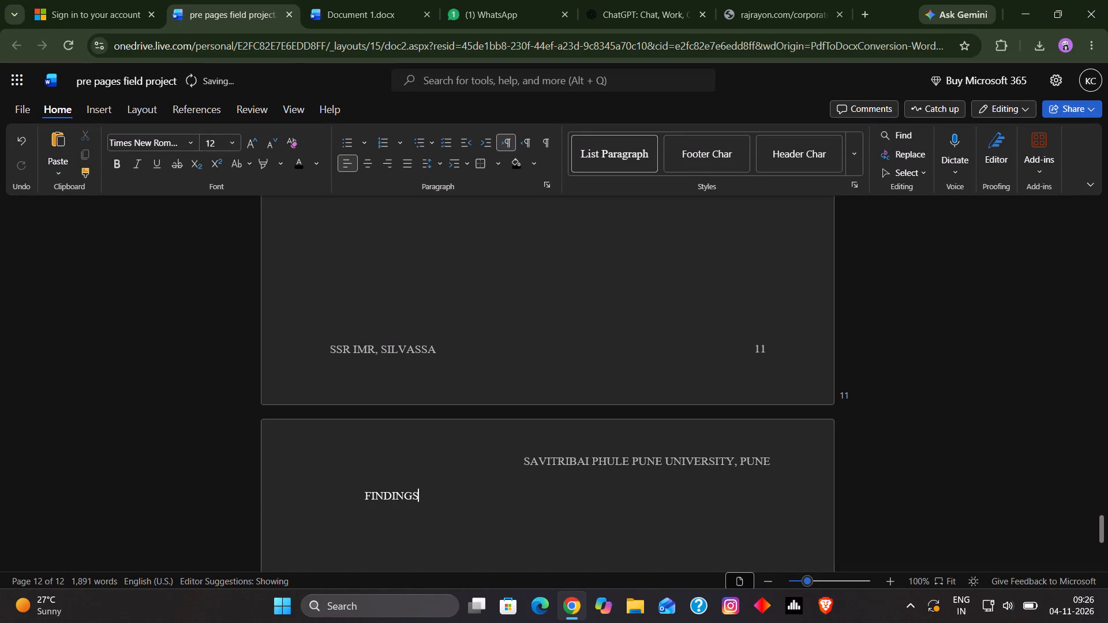
Center the FINDINGS heading on page 12 and place the insertion point in front of it.
{"action": "left_click_drag", "start_coordinate": [424, 491], "coordinate": [312, 487]}
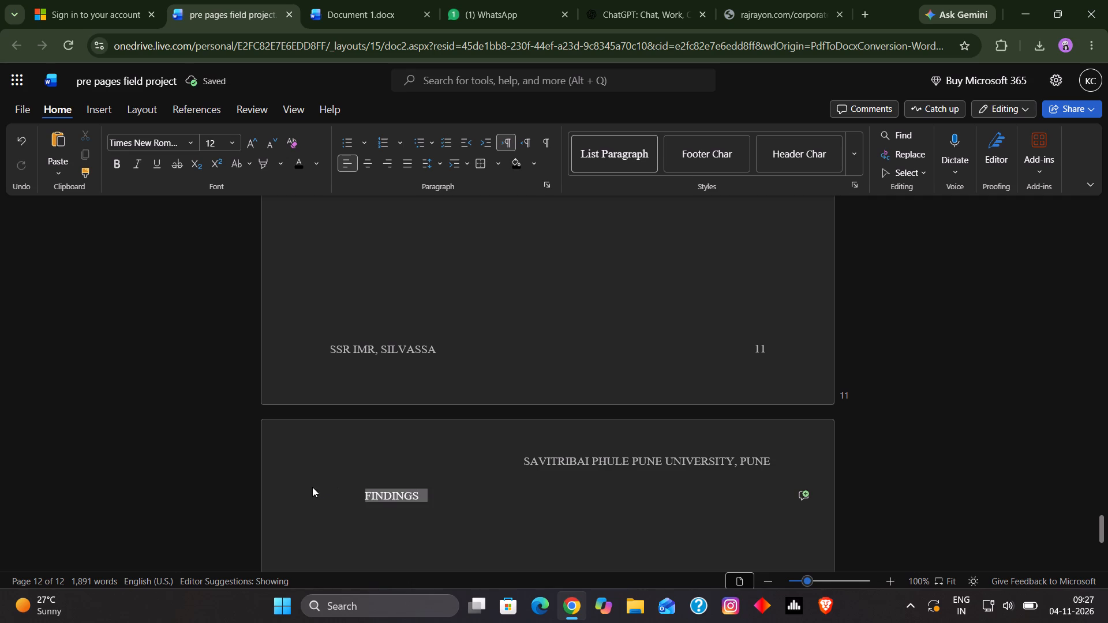
{"action": "left_click_drag", "start_coordinate": [312, 487], "coordinate": [313, 487]}
{"action": "left_click", "coordinate": [373, 163]}
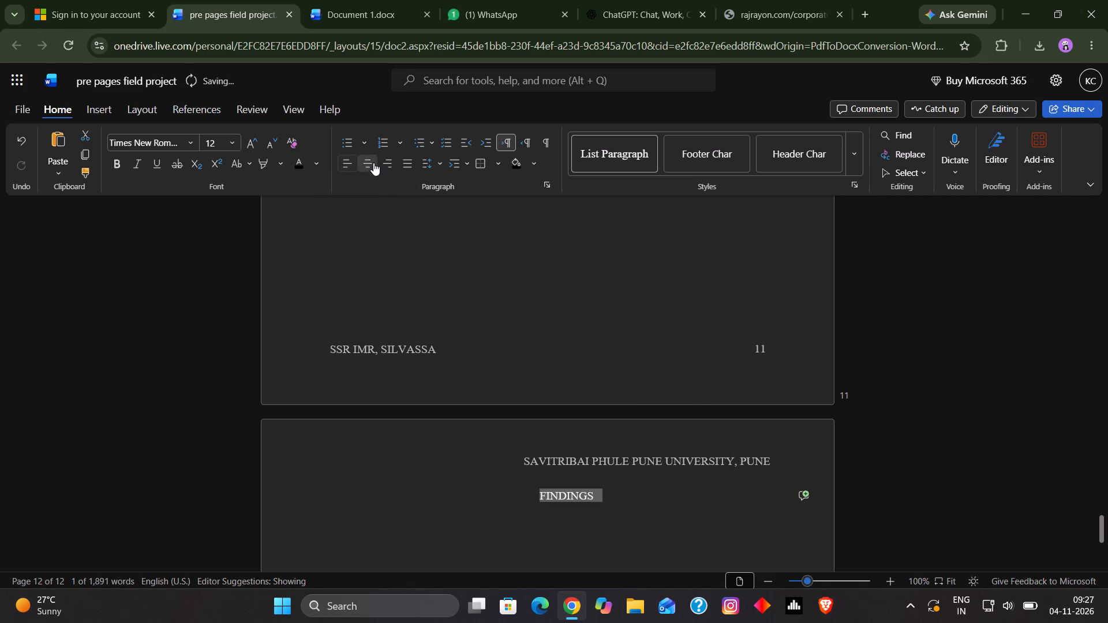
{"action": "left_click", "coordinate": [525, 512]}
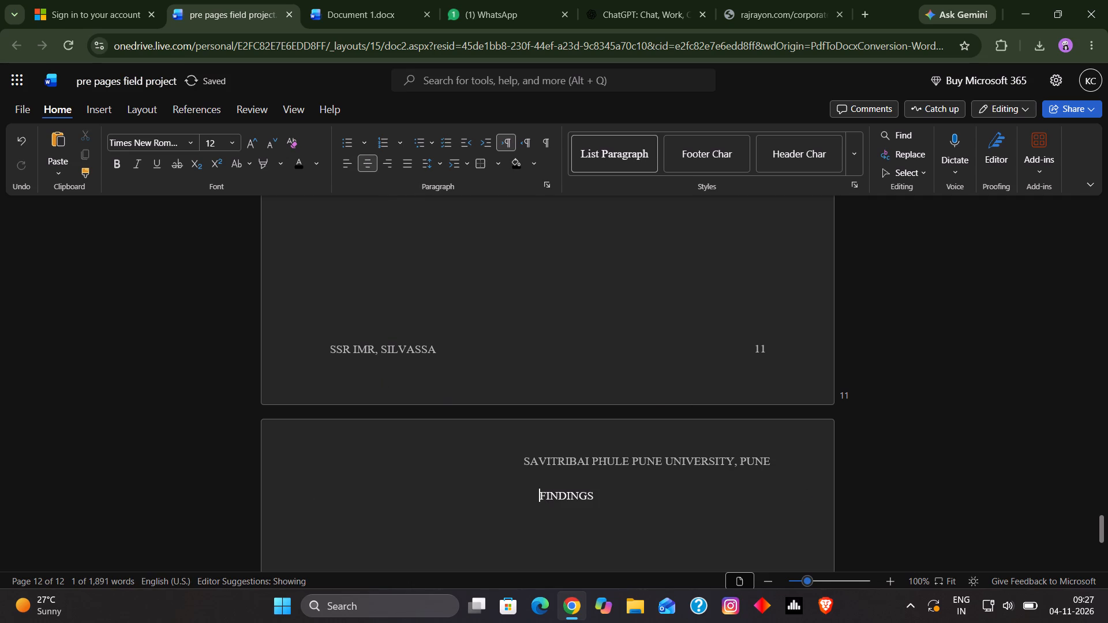
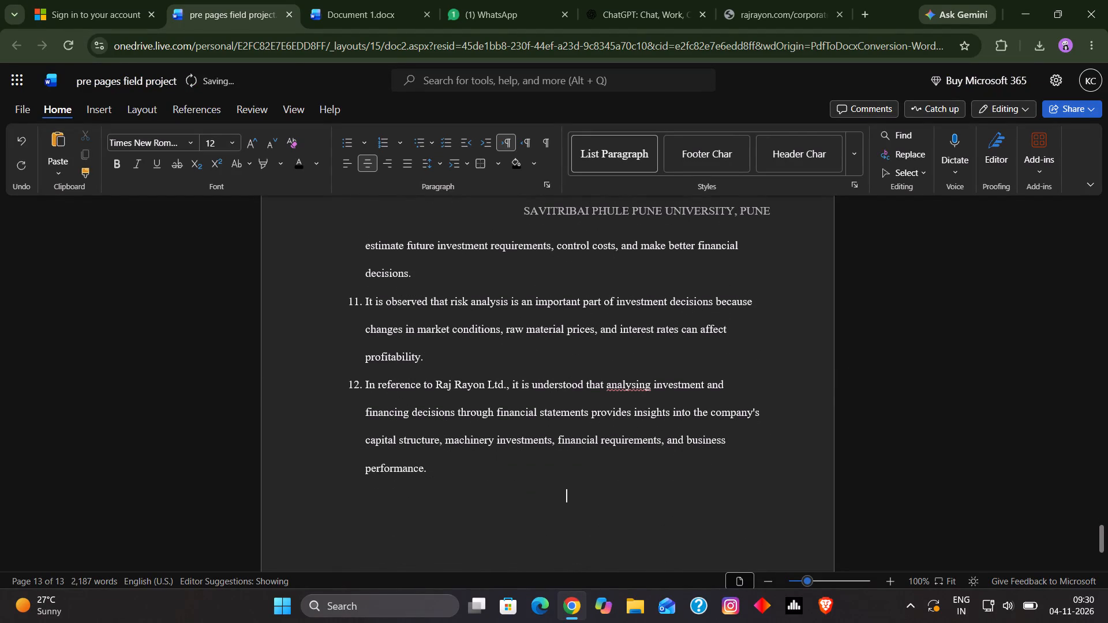
Justify all twelve numbered findings below the FINDINGS heading on pages 12 and 13.
{"action": "left_click_drag", "start_coordinate": [463, 474], "coordinate": [365, 201]}
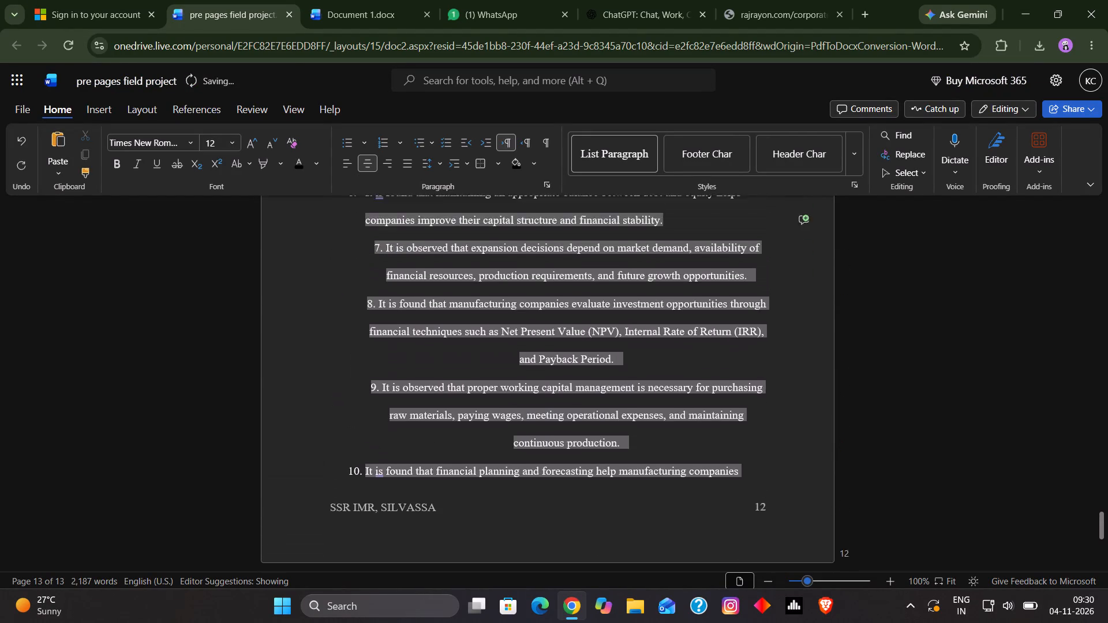
{"action": "left_click_drag", "start_coordinate": [365, 201], "coordinate": [350, 228]}
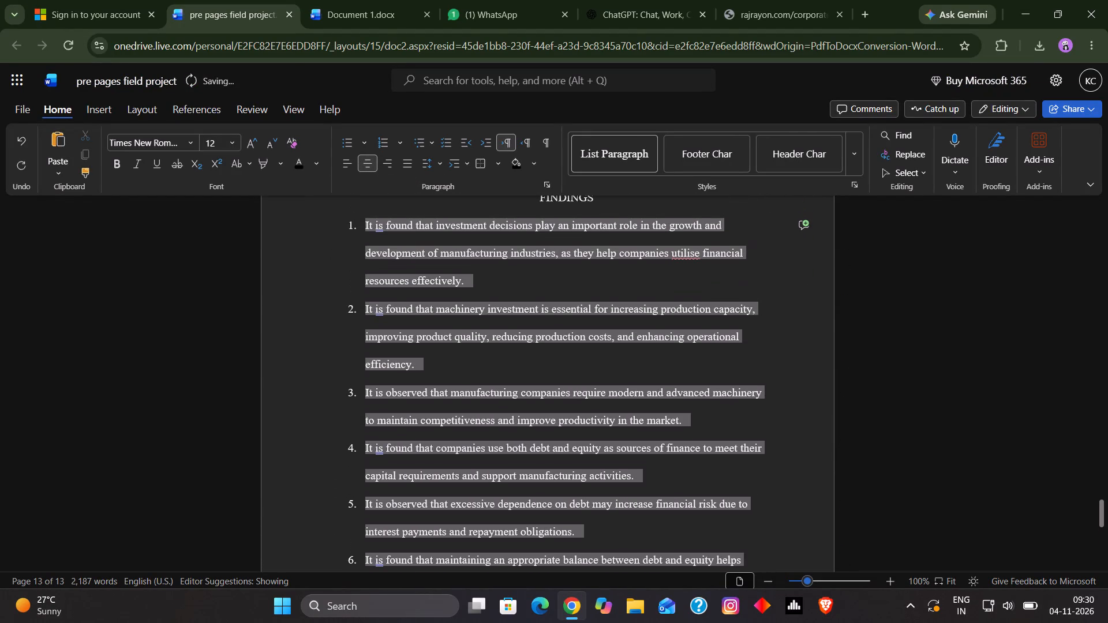
{"action": "left_click_drag", "start_coordinate": [350, 228], "coordinate": [348, 235]}
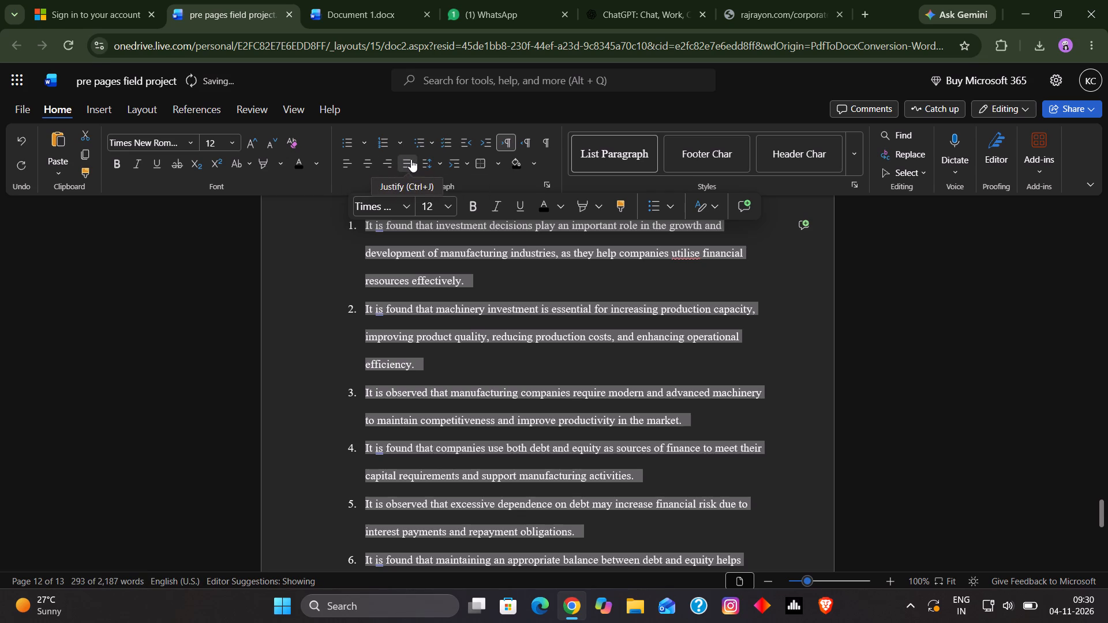
{"action": "left_click", "coordinate": [411, 159]}
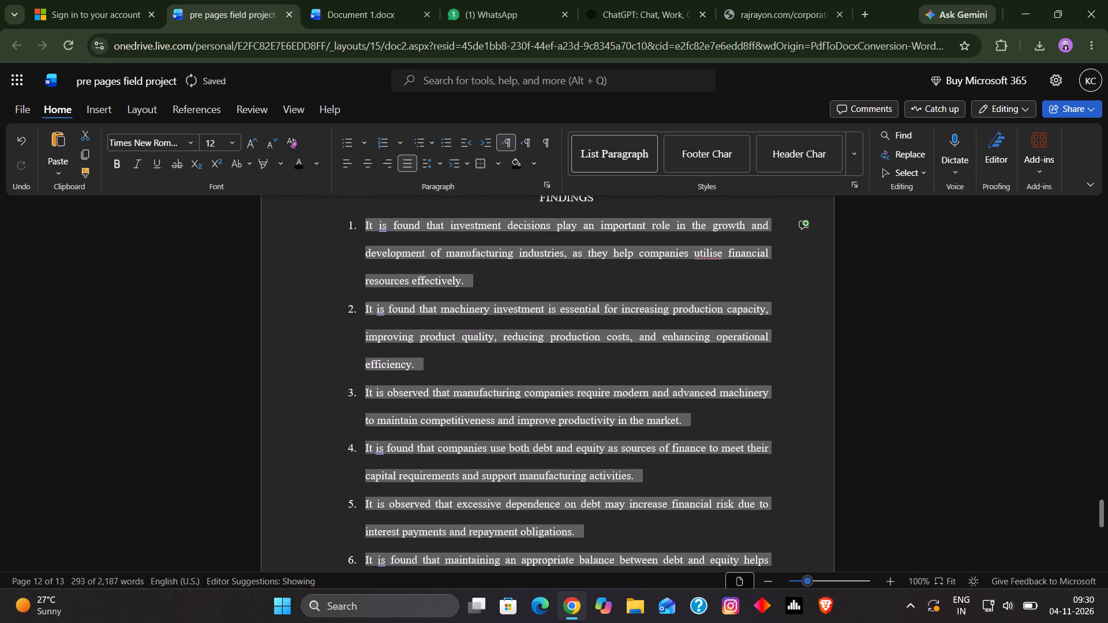
Deselect the findings and place the insertion point at the end of finding 12 on page 13.
{"action": "scroll", "coordinate": [460, 354], "scroll_direction": "down", "scroll_amount": 7}
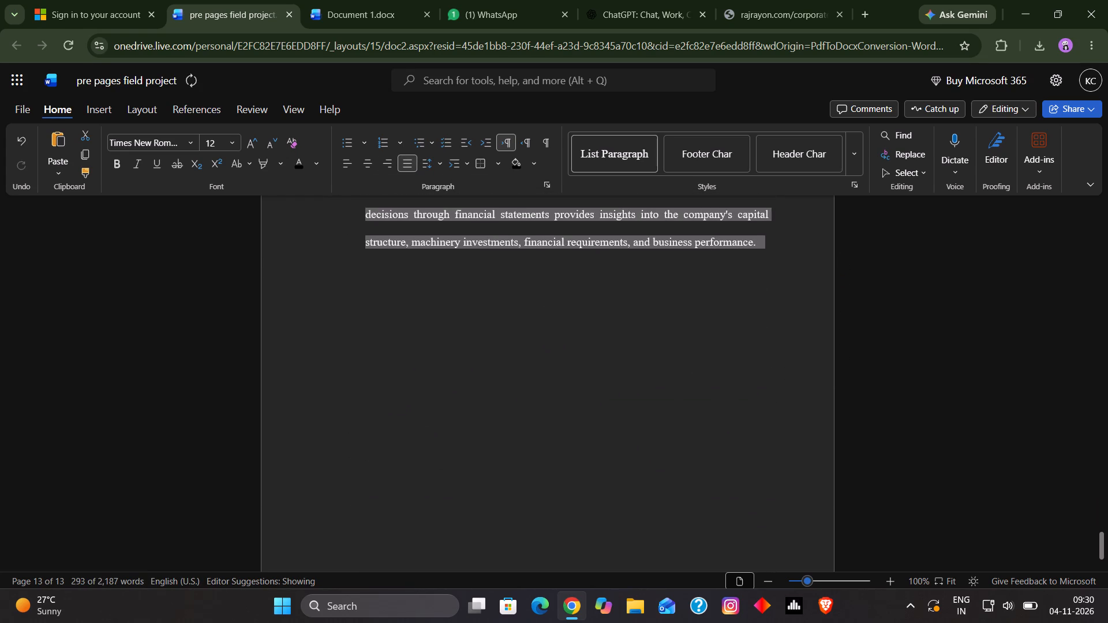
{"action": "left_click", "coordinate": [776, 246]}
Review the alignment and numbering of the findings list across pages 12 and 13.
{"action": "scroll", "coordinate": [762, 337], "scroll_direction": "up", "scroll_amount": 1}
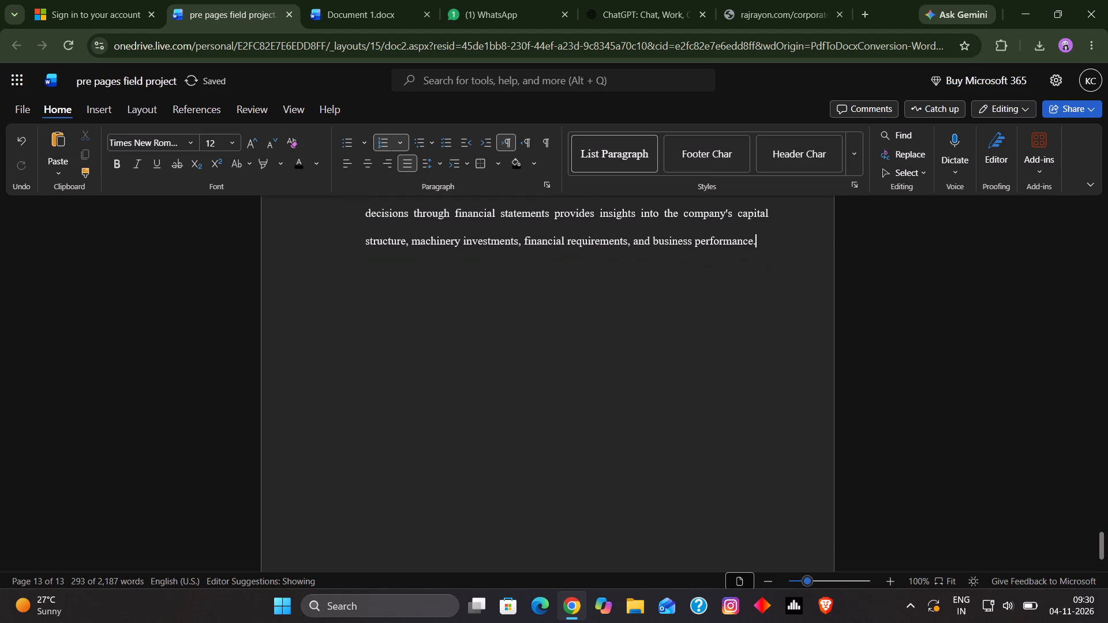
{"action": "scroll", "coordinate": [762, 337], "scroll_direction": "up", "scroll_amount": 4}
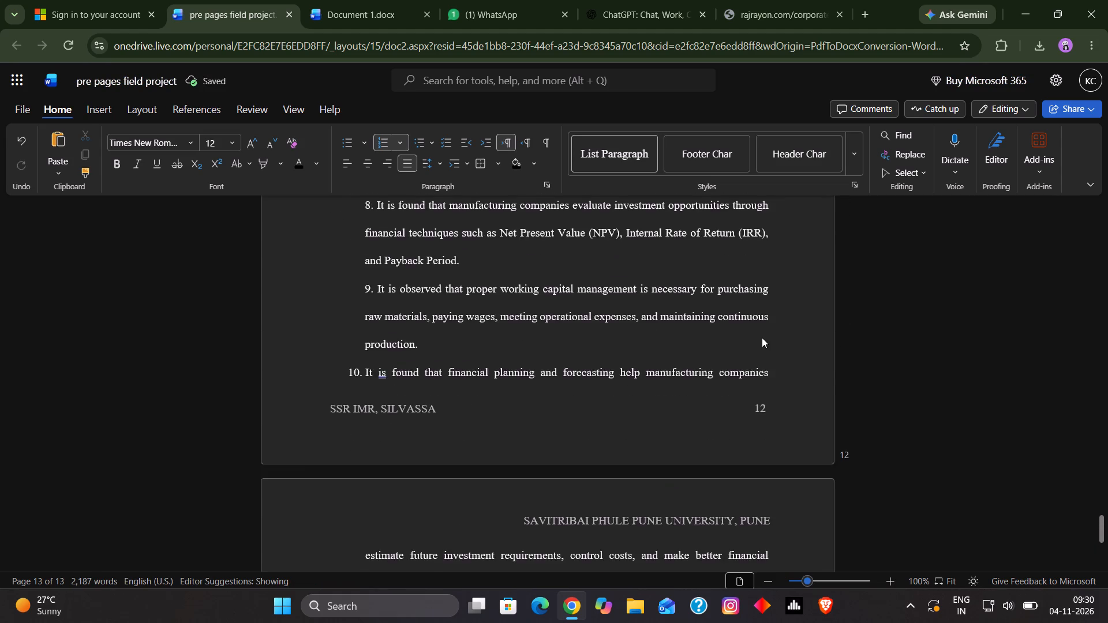
{"action": "scroll", "coordinate": [762, 337], "scroll_direction": "up", "scroll_amount": 5}
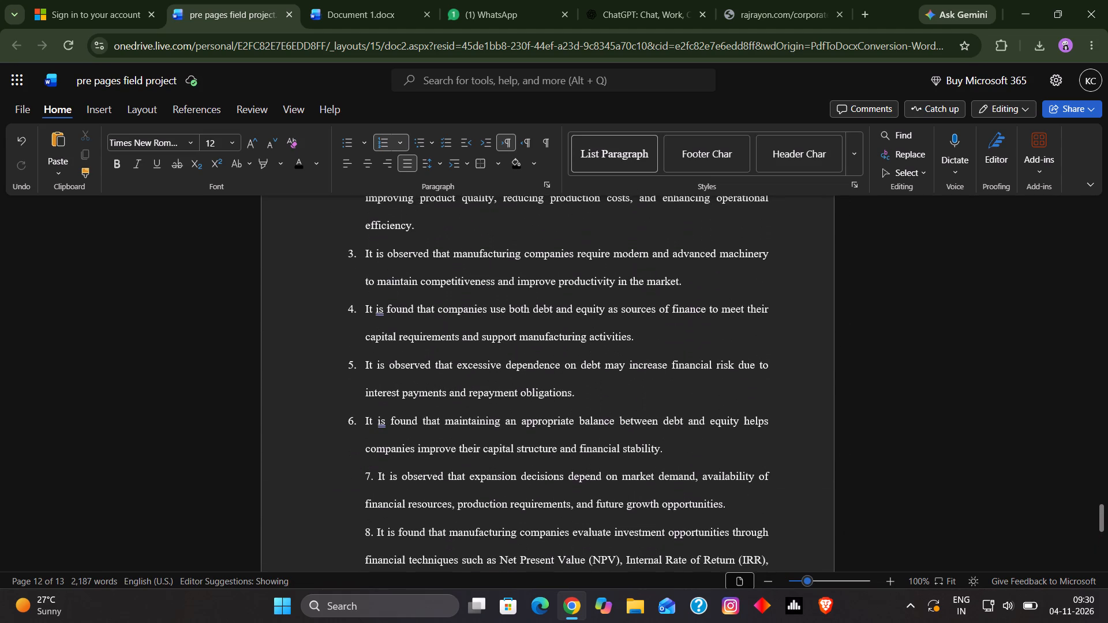
{"action": "scroll", "coordinate": [762, 337], "scroll_direction": "up", "scroll_amount": 2}
{"action": "scroll", "coordinate": [762, 337], "scroll_direction": "down", "scroll_amount": 4}
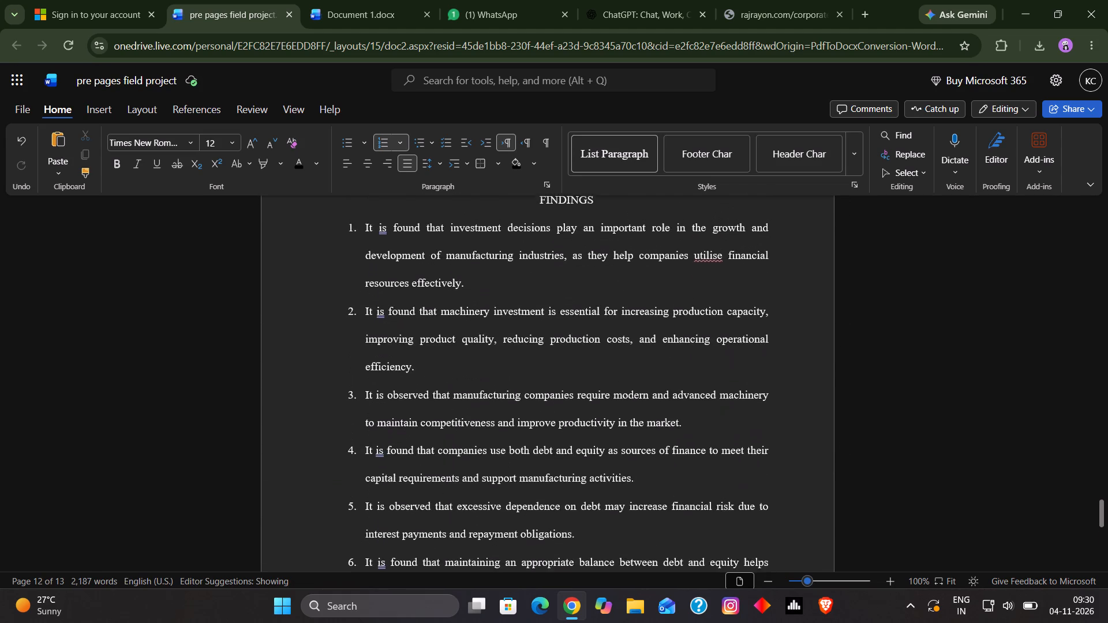
{"action": "scroll", "coordinate": [762, 337], "scroll_direction": "down", "scroll_amount": 6}
{"action": "scroll", "coordinate": [750, 497], "scroll_direction": "up", "scroll_amount": 1}
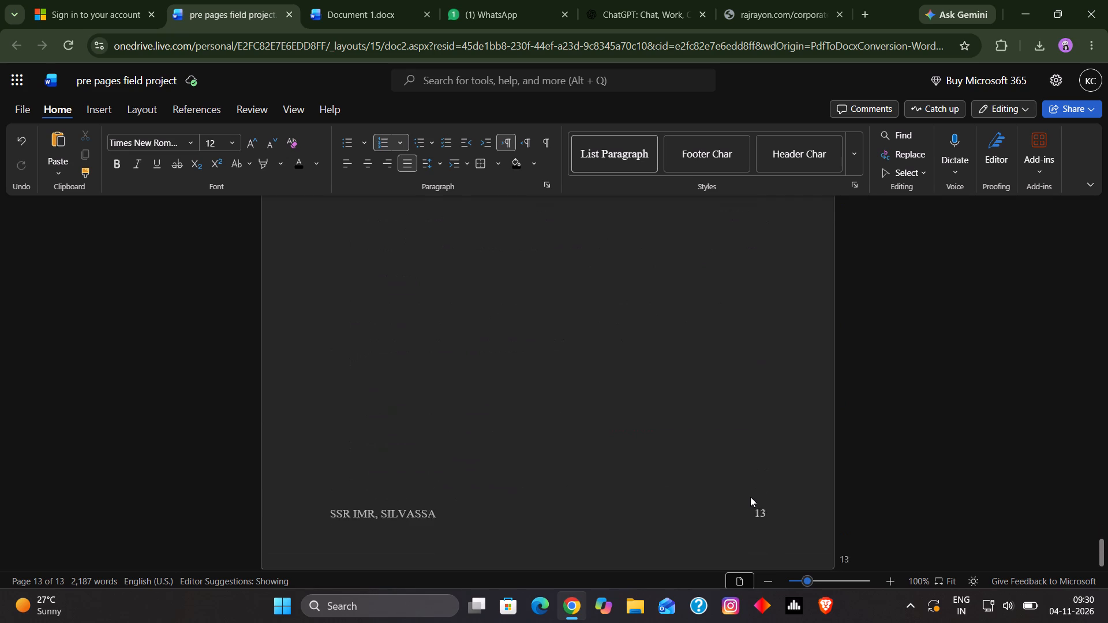
{"action": "scroll", "coordinate": [750, 497], "scroll_direction": "up", "scroll_amount": 2}
End the numbered list after finding 12 and add blank lines until the insertion point reaches a new page 14.
{"action": "key", "text": "Return"}
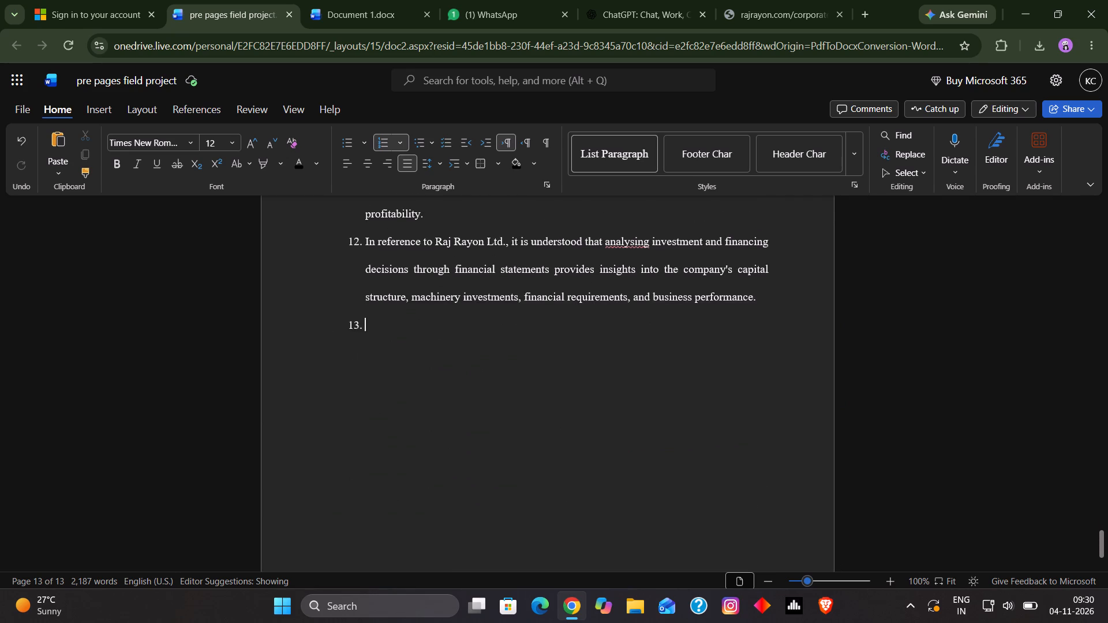
{"action": "key", "text": "Return"}
{"action": "key", "text": "Return"}
{"action": "key", "text": "Return"}
{"action": "key", "text": "Return"}
{"action": "key", "text": "Return"}
{"action": "key", "text": "Return"}
{"action": "key", "text": "Return"}
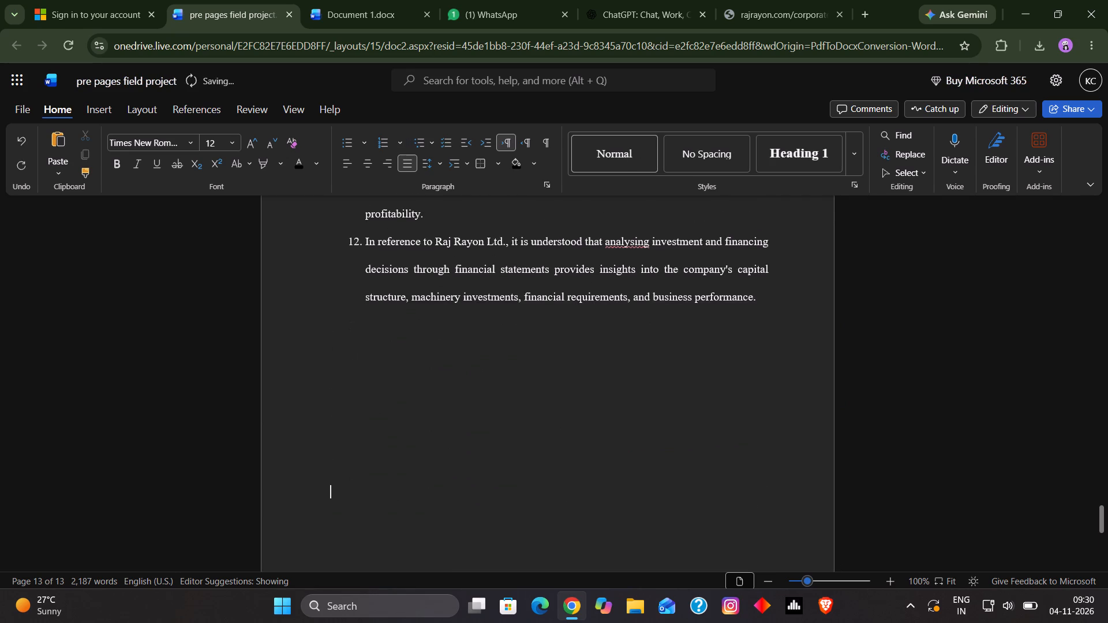
{"action": "key", "text": "Return"}
{"action": "key", "text": "Return"}
{"action": "key", "text": "Return"}
{"action": "key", "text": "Return"}
{"action": "key", "text": "Return"}
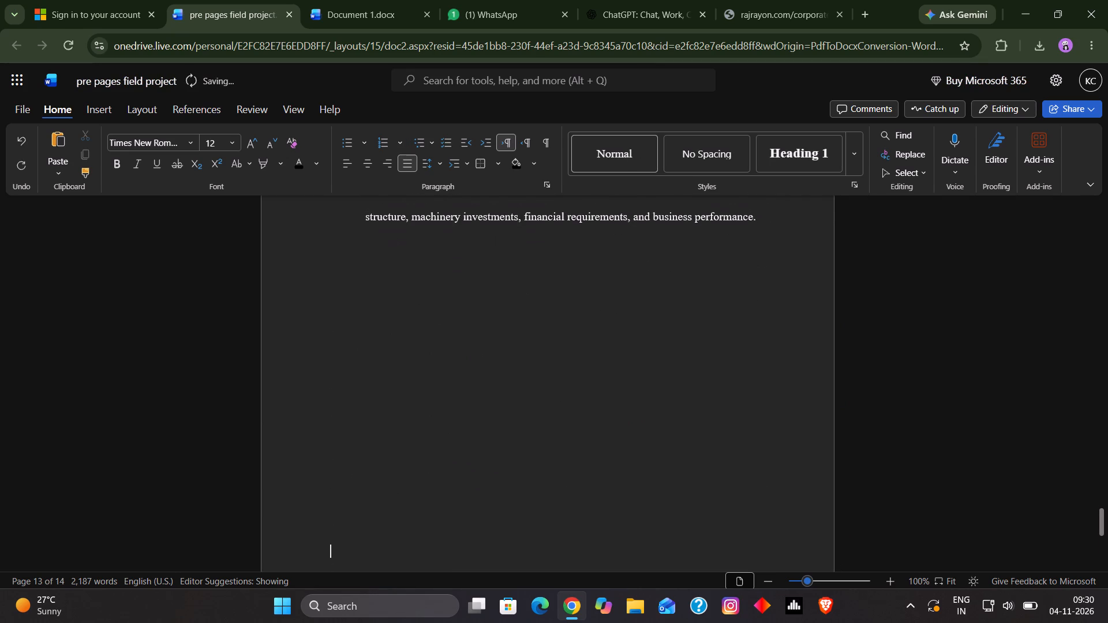
{"action": "key", "text": "Return"}
{"action": "key", "text": "Return"}
{"action": "key", "text": "Return"}
{"action": "key", "text": "Return"}
{"action": "key", "text": "Return"}
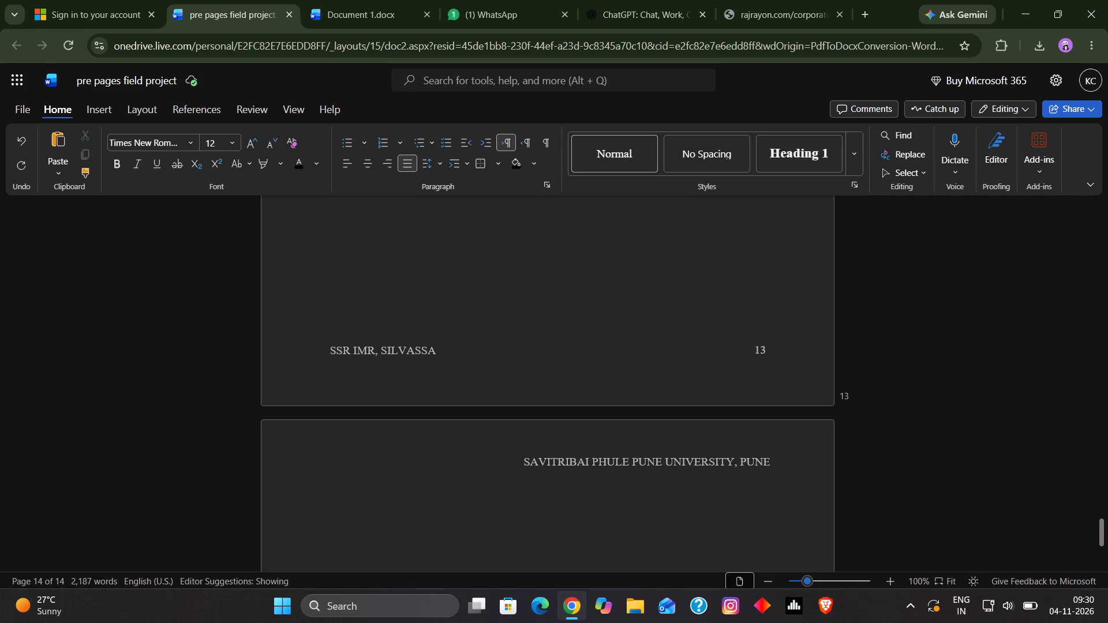
Enter the heading LEARNING OUTCOME at the top of page 14.
{"action": "type", "text": "LEARNING"}
{"action": "key", "text": "space"}
{"action": "type", "text": "OU"}
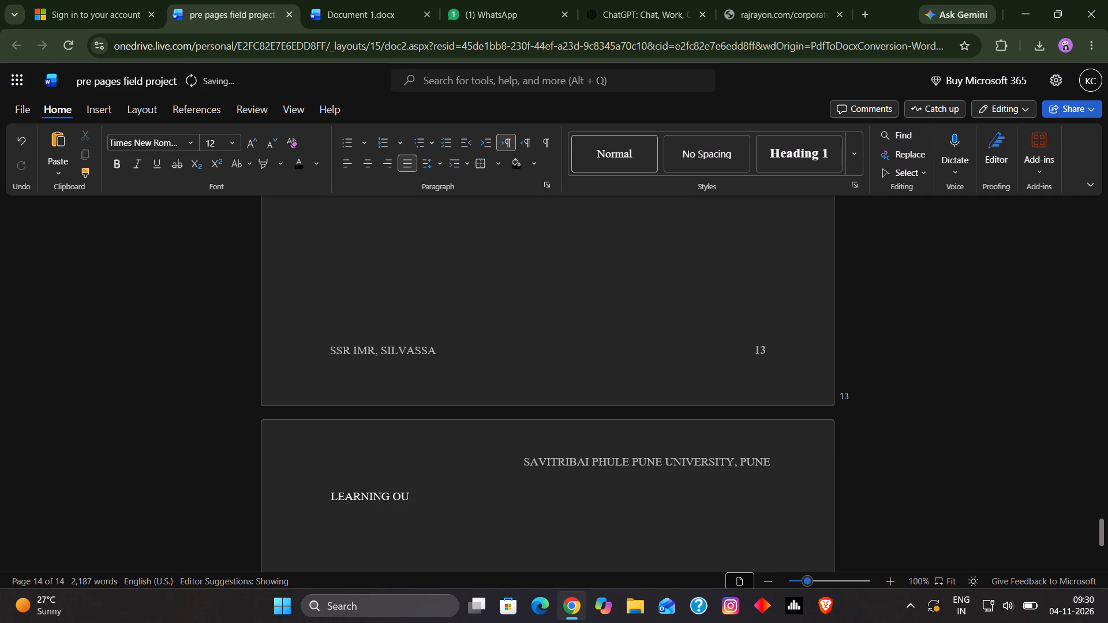
{"action": "type", "text": "TCOME"}
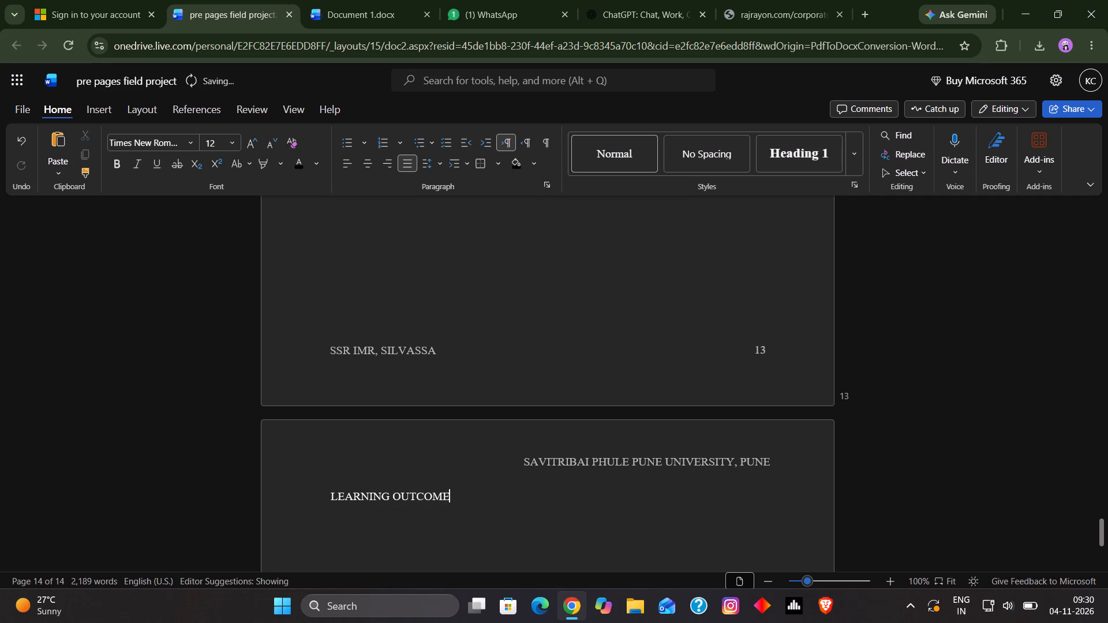
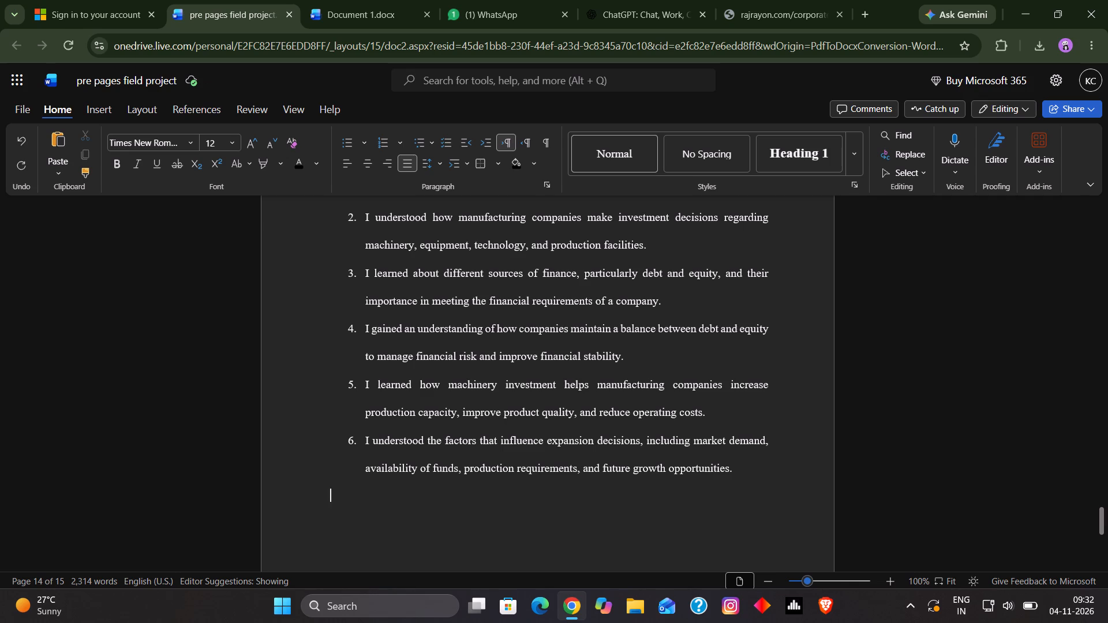
Add blank lines after learning outcome 6 on page 14 until the insertion point reaches the top of page 15.
{"action": "key", "text": "Return"}
{"action": "key", "text": "Return"}
{"action": "key", "text": "Return"}
{"action": "key", "text": "Return"}
{"action": "key", "text": "Return"}
{"action": "key", "text": "Return"}
{"action": "key", "text": "Return"}
{"action": "key", "text": "Return"}
{"action": "key", "text": "Return"}
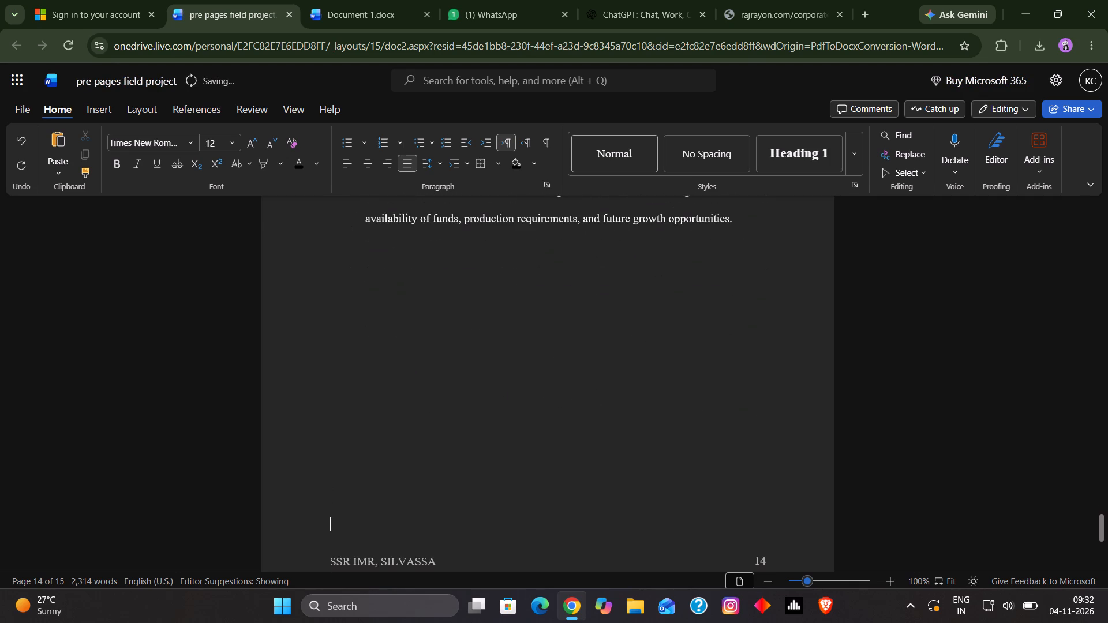
{"action": "key", "text": "Return"}
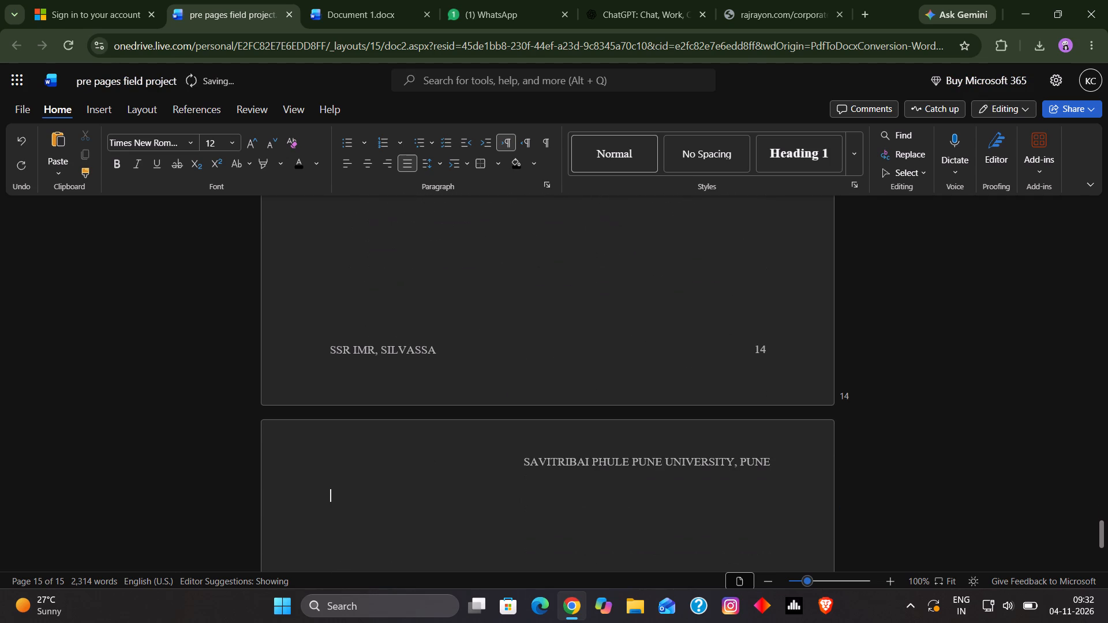
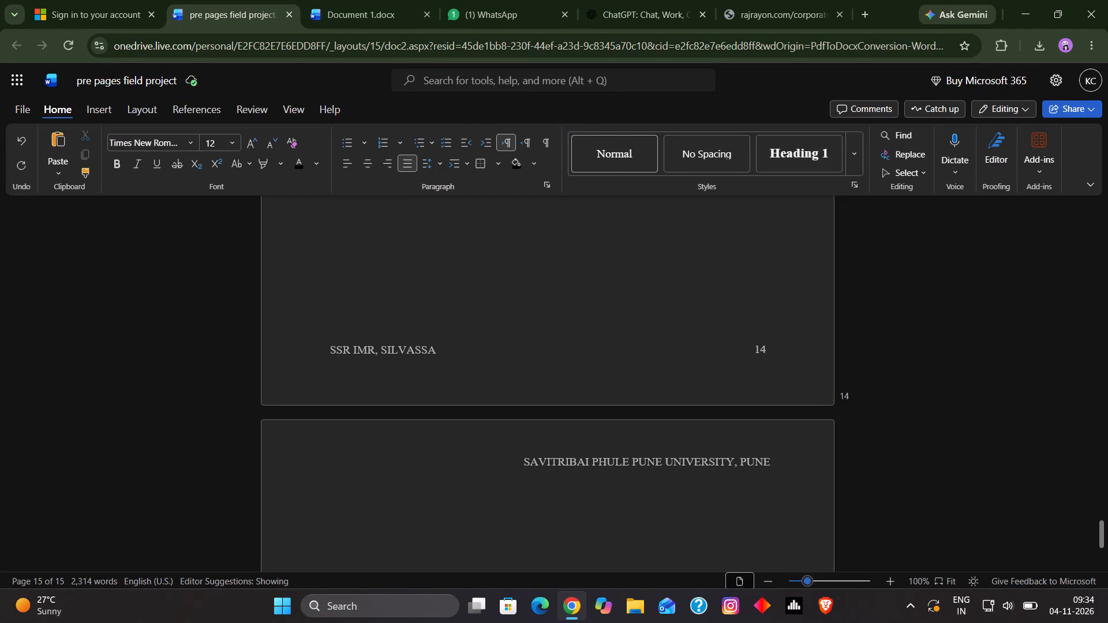
Enter a heading starting with SUGGESTIO in capitals on the first line of page 15.
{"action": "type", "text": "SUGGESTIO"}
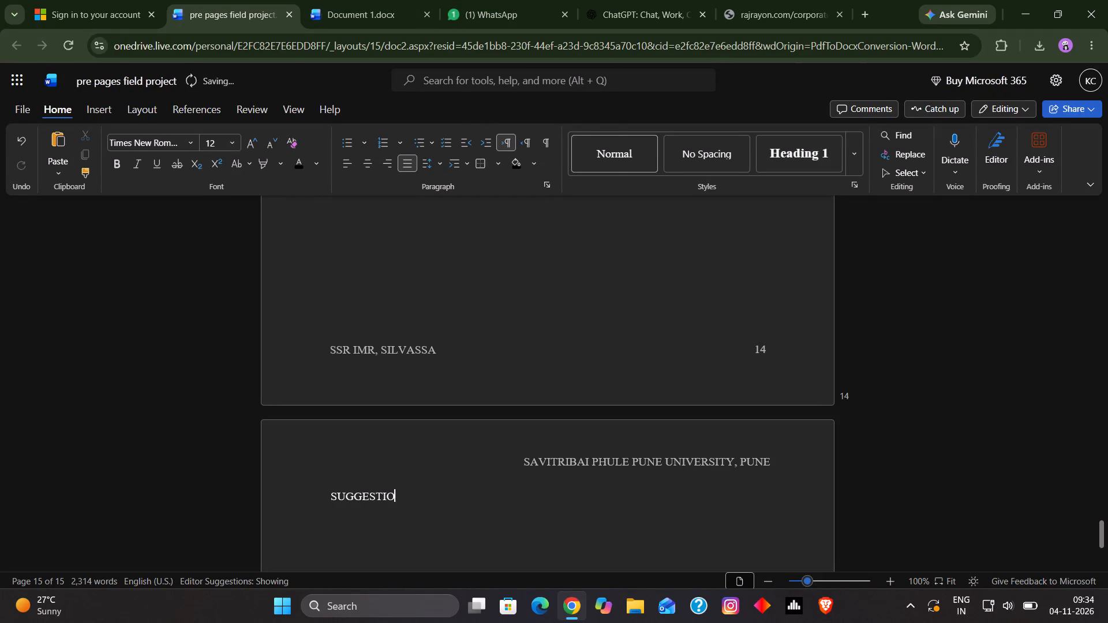
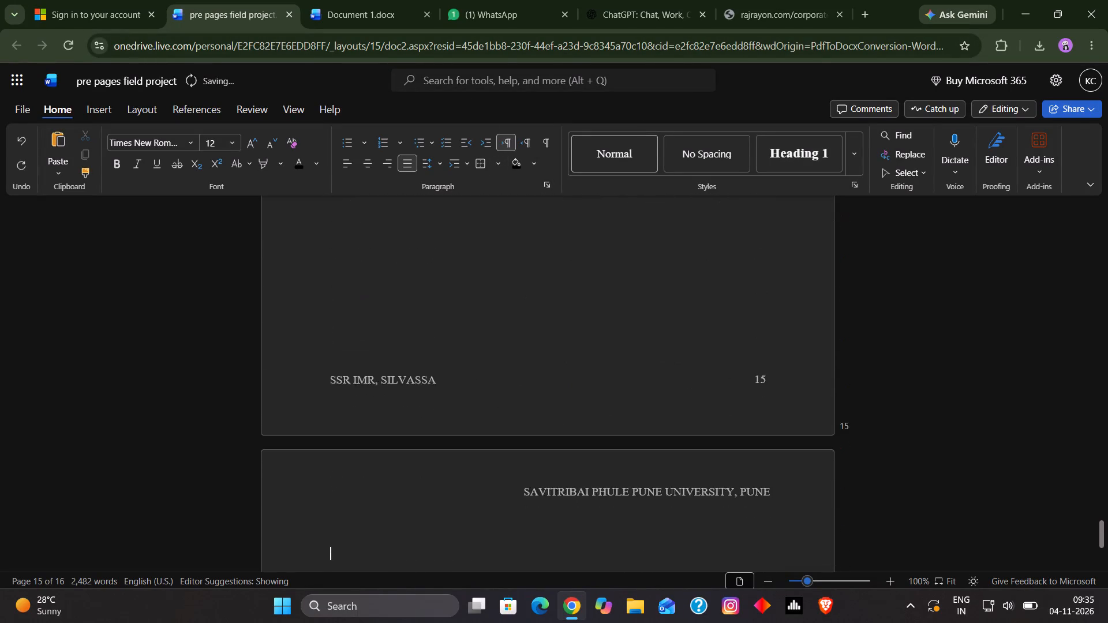
Remove the surplus blank lines at the top of page 16 and enter the references heading there in capitals.
{"action": "key", "text": "BackSpace"}
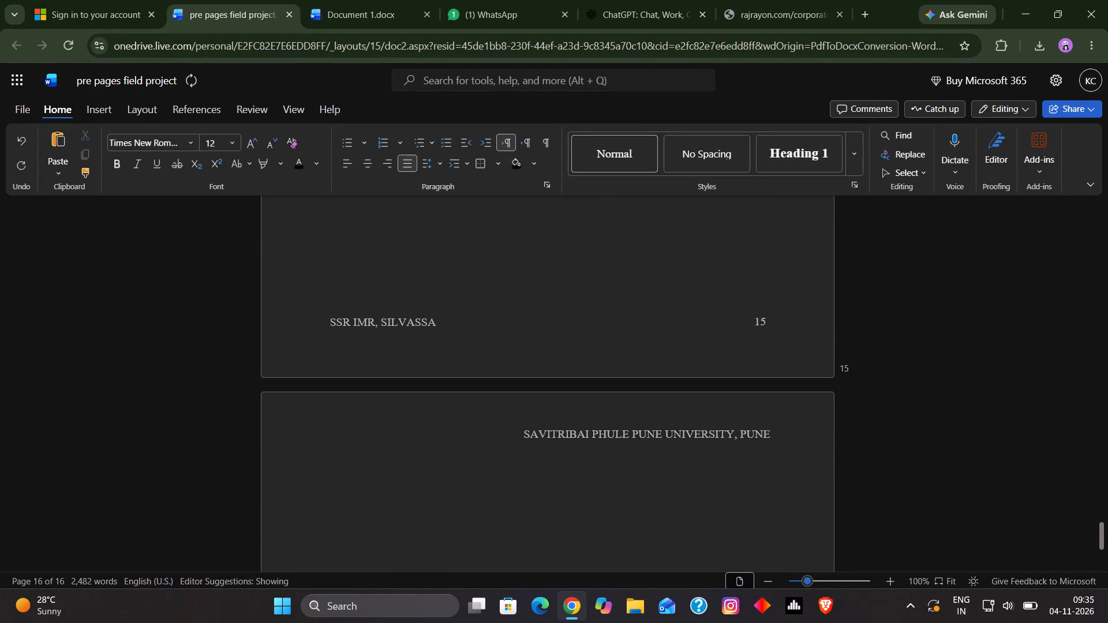
{"action": "key", "text": "BackSpace"}
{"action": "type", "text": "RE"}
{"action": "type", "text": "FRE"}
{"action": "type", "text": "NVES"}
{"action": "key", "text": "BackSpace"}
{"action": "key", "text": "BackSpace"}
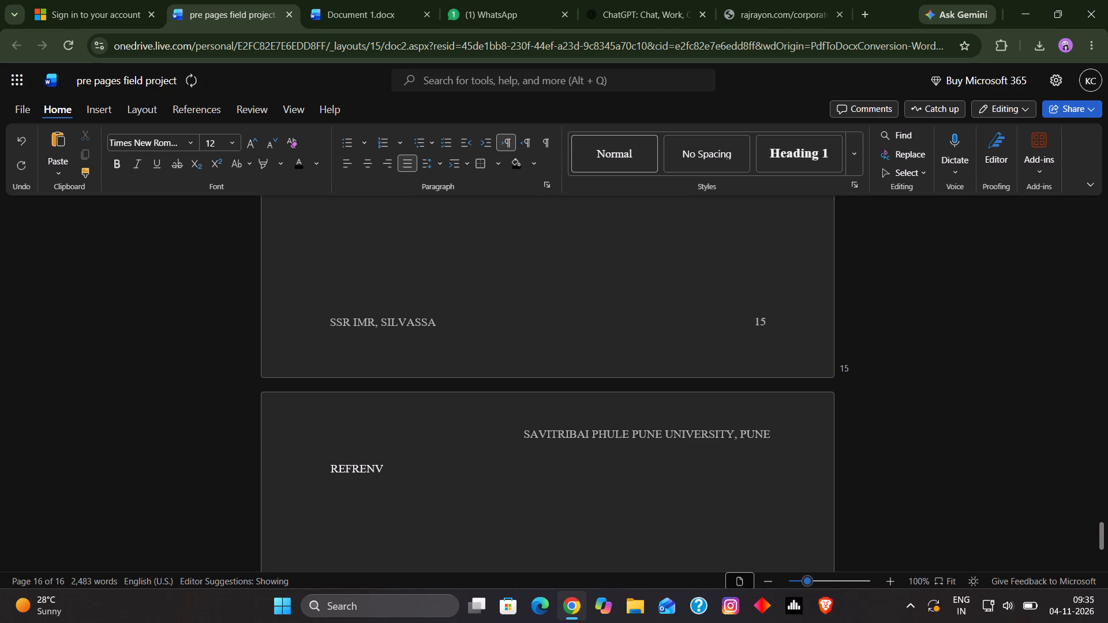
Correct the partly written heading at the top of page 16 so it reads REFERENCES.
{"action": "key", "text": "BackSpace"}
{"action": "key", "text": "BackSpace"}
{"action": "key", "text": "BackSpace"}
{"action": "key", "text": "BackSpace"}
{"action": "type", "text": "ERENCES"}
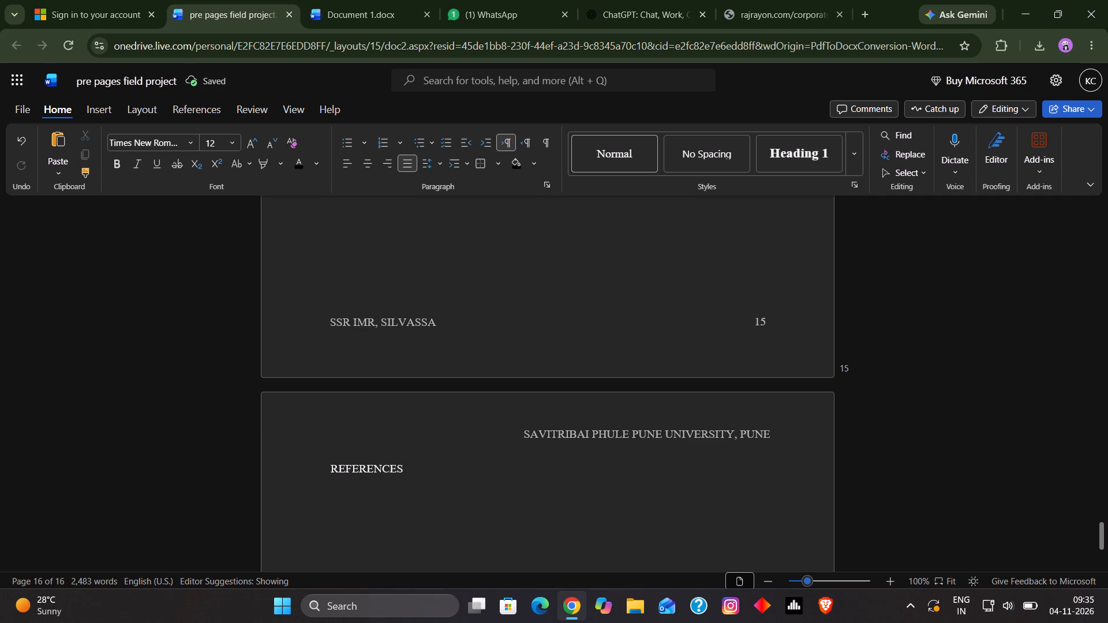
Replace the REFERENCES heading text at the top of page 16 with CONCLUSION.
{"action": "key", "text": "BackSpace"}
{"action": "key", "text": "BackSpace"}
{"action": "key", "text": "BackSpace"}
{"action": "key", "text": "BackSpace"}
{"action": "key", "text": "BackSpace"}
{"action": "key", "text": "BackSpace"}
{"action": "key", "text": "BackSpace"}
{"action": "key", "text": "BackSpace"}
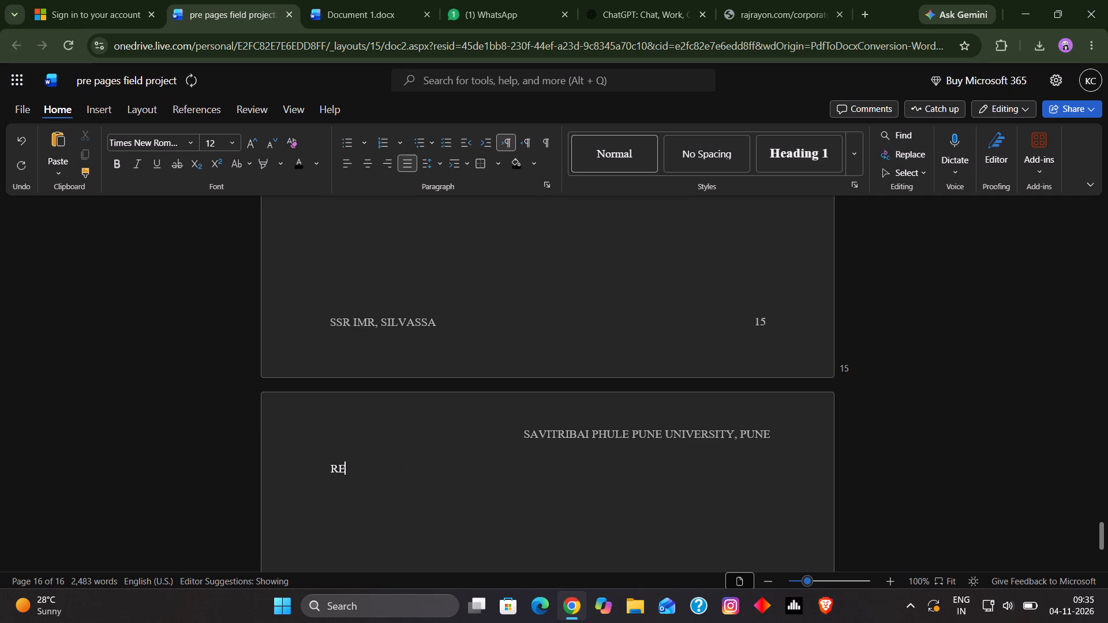
{"action": "key", "text": "BackSpace"}
{"action": "key", "text": "BackSpace"}
{"action": "type", "text": "CONCLUSION"}
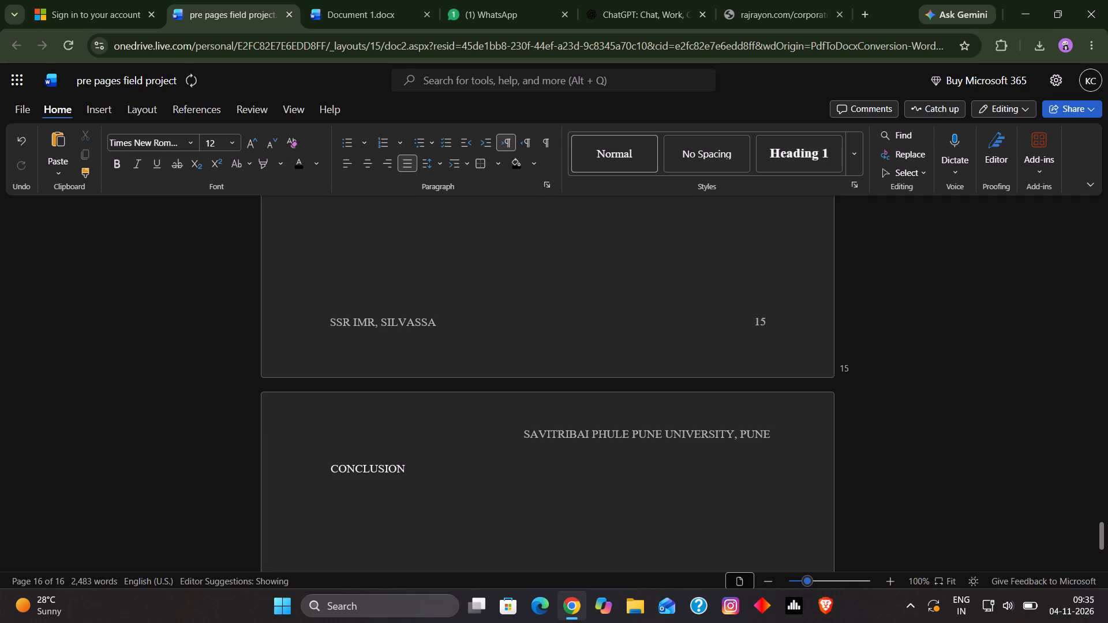
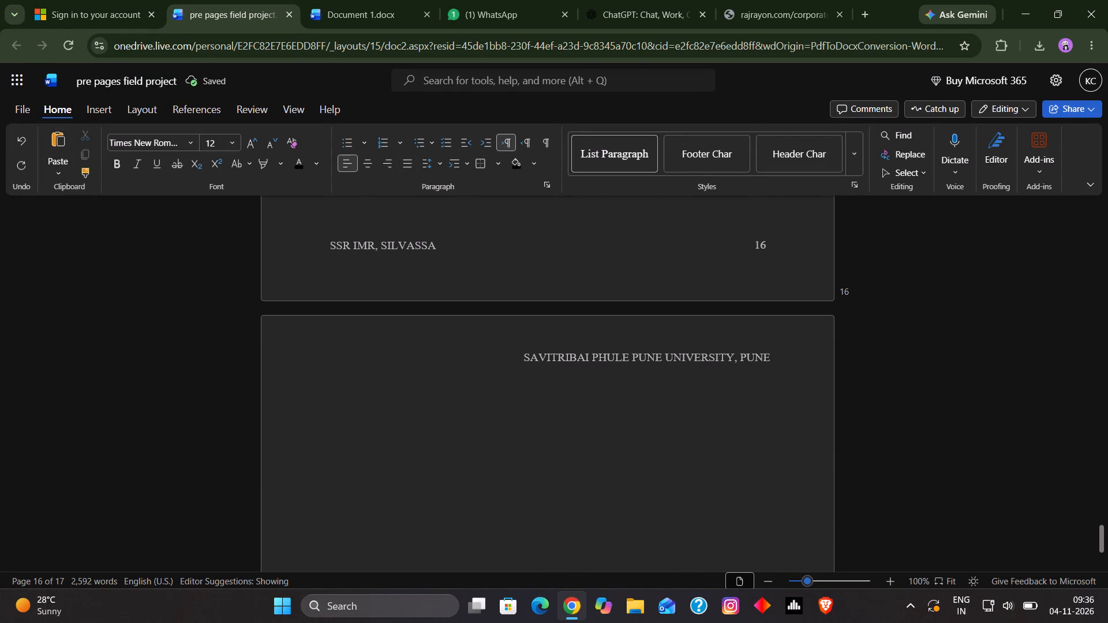
Enter the heading REFERENCES on the blank page 17.
{"action": "left_click", "coordinate": [557, 454]}
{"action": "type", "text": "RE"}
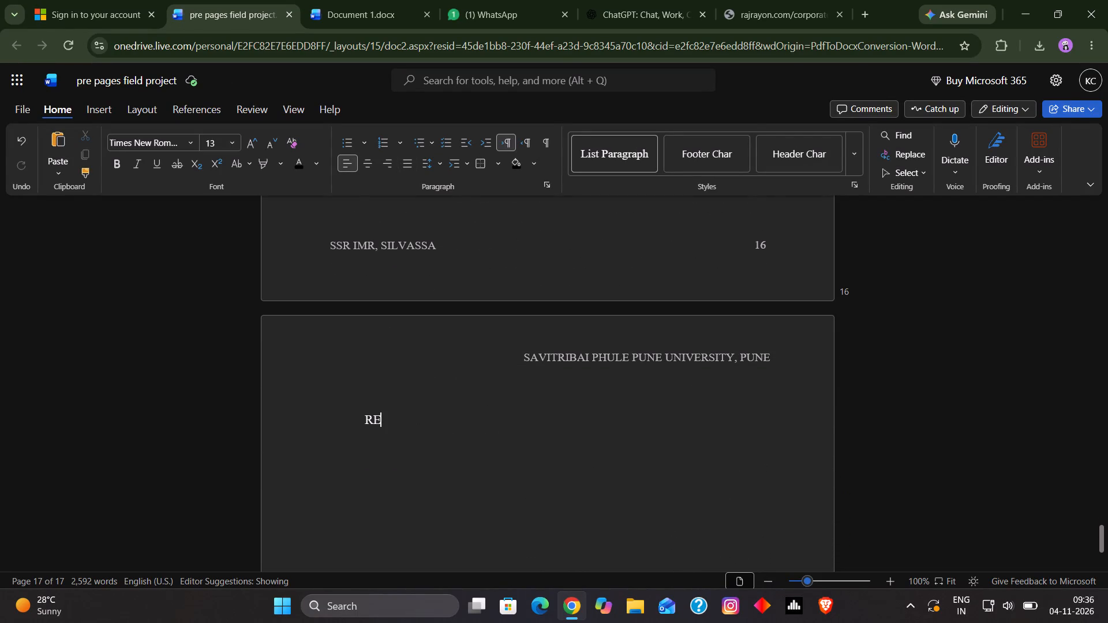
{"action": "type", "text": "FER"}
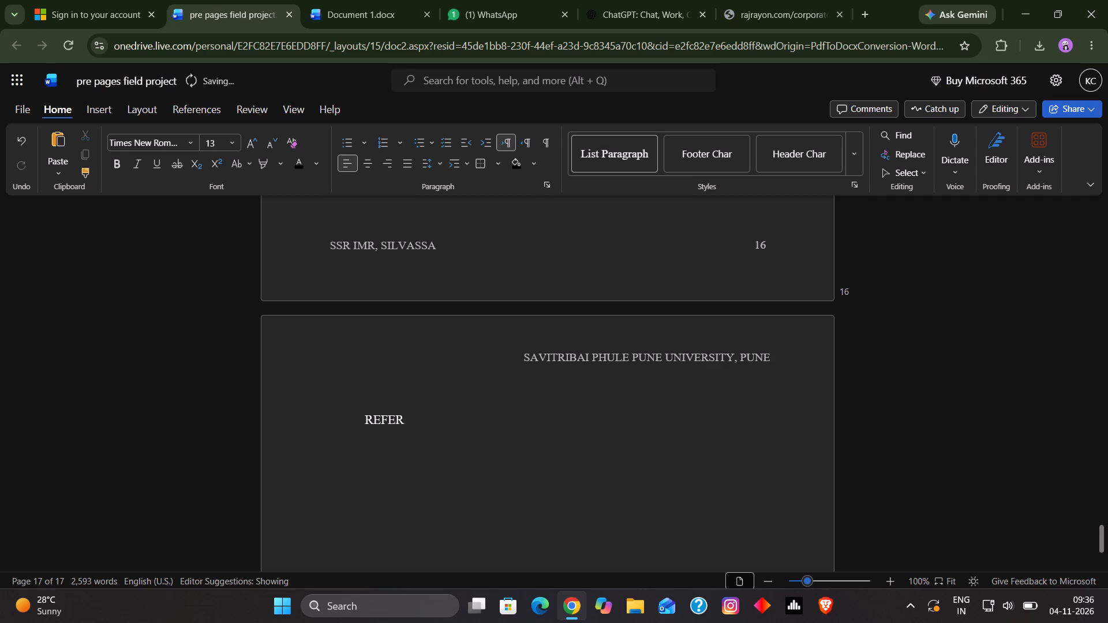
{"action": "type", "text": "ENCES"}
Remove the indent and the blank line before the REFERENCES heading so it sits flush left at the top of page 17.
{"action": "left_click", "coordinate": [360, 425]}
{"action": "key", "text": "BackSpace"}
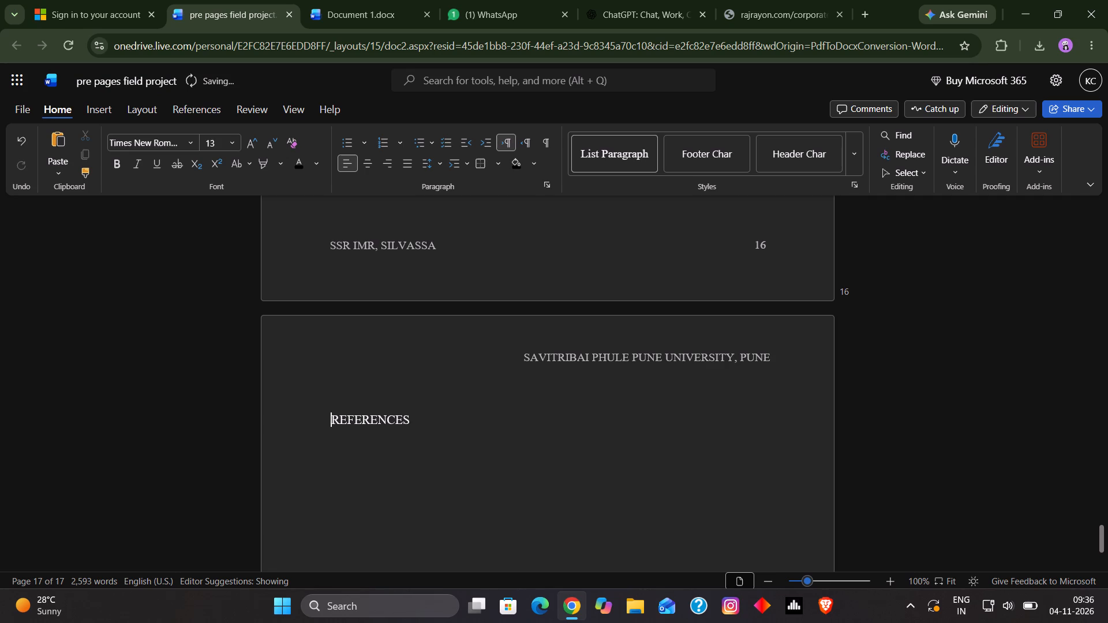
{"action": "key", "text": "BackSpace"}
{"action": "key", "text": "BackSpace"}
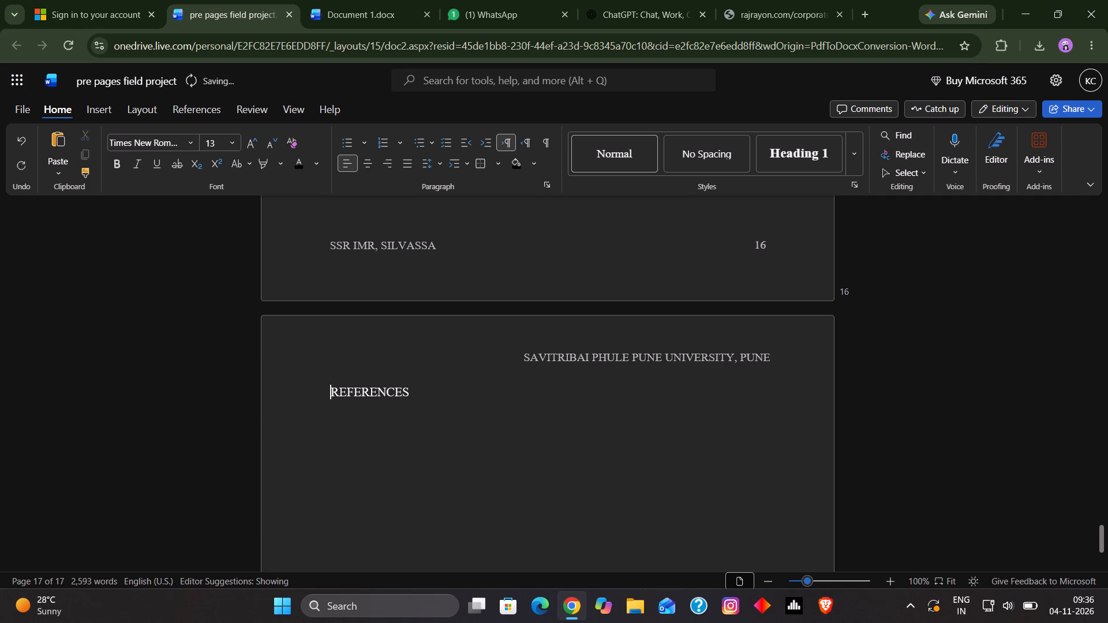
{"action": "left_click", "coordinate": [439, 396]}
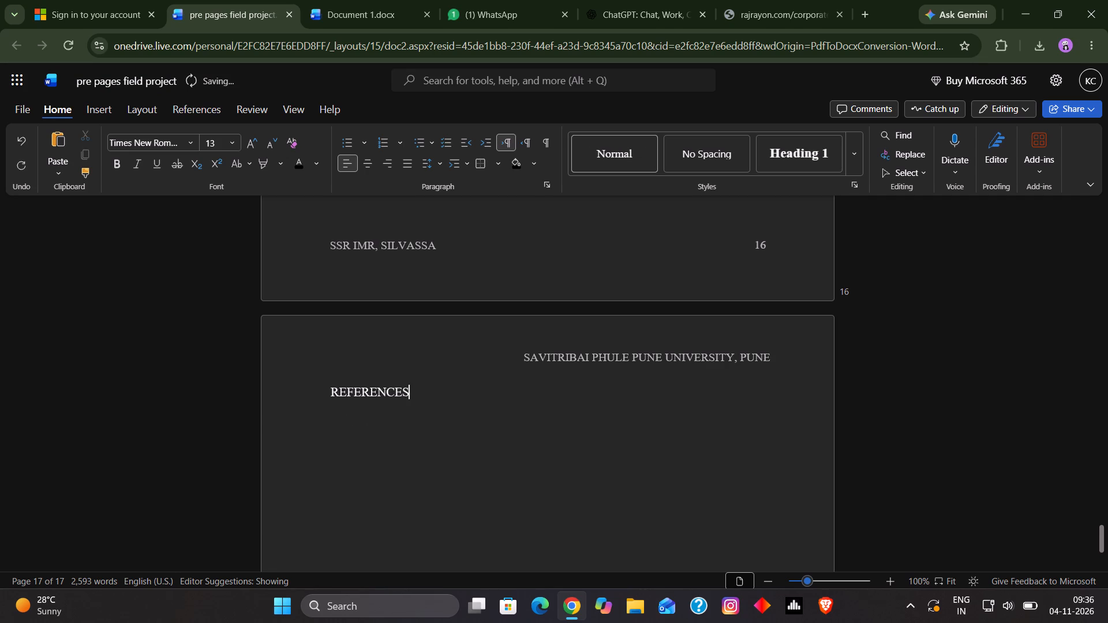
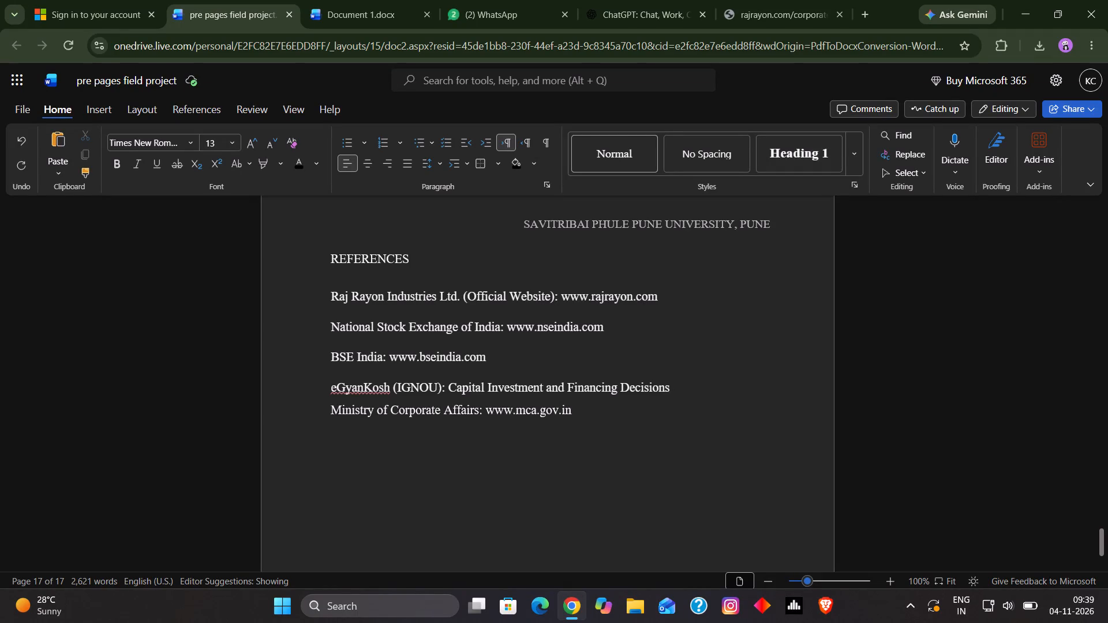
Review the report's closing pages, from Findings and Learning Outcomes through the conclusion text to the References page.
{"action": "scroll", "coordinate": [323, 259], "scroll_direction": "up", "scroll_amount": 16}
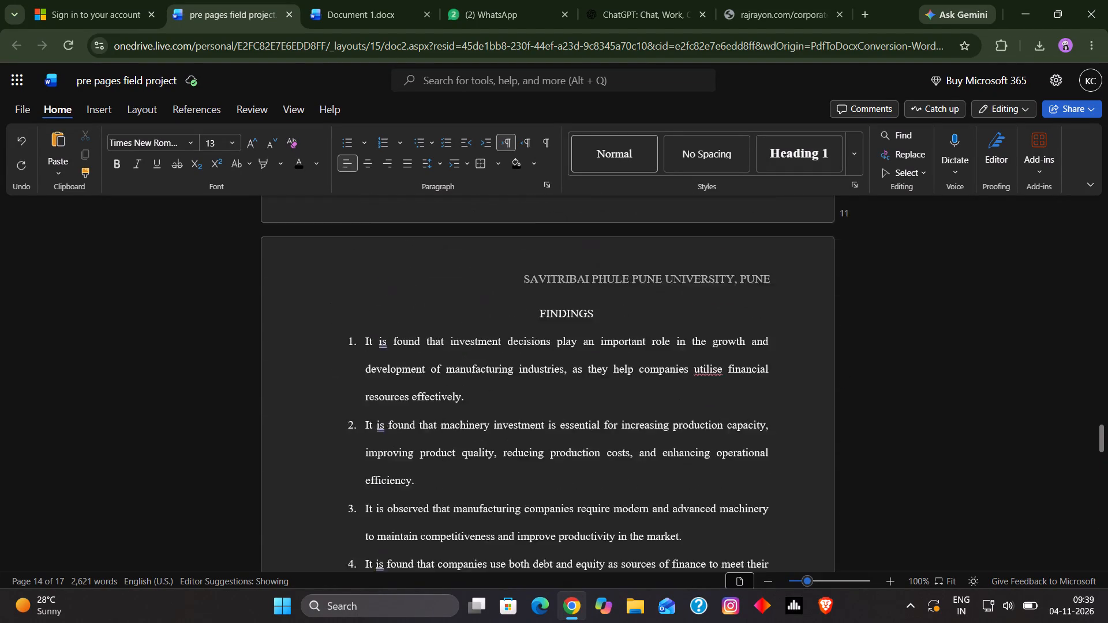
{"action": "scroll", "coordinate": [323, 259], "scroll_direction": "up", "scroll_amount": 4}
{"action": "scroll", "coordinate": [323, 259], "scroll_direction": "right", "scroll_amount": 1}
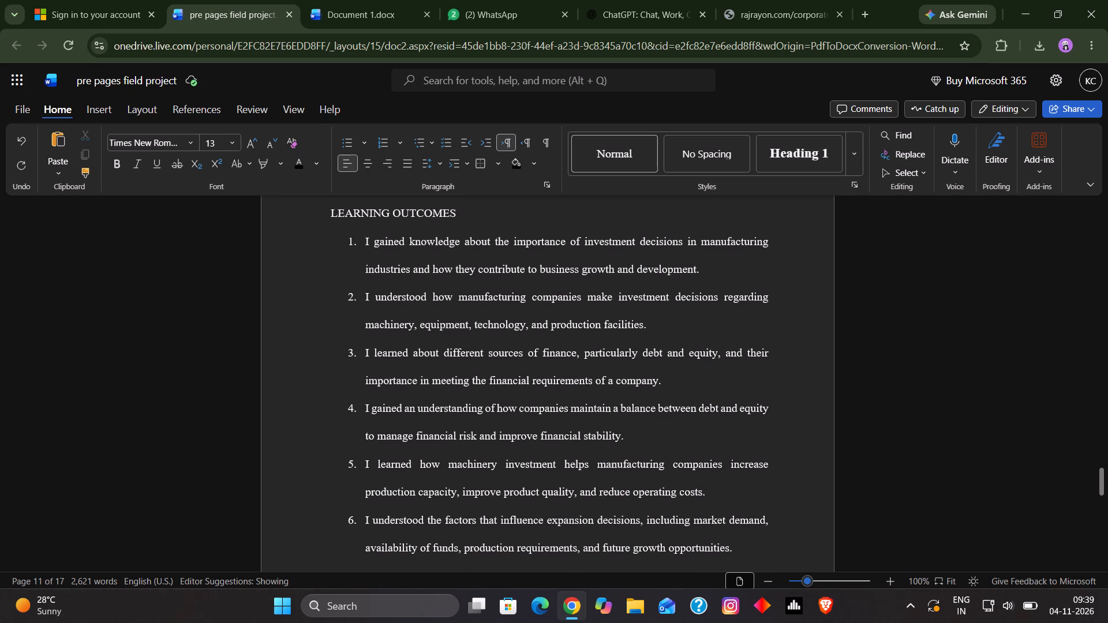
{"action": "scroll", "coordinate": [323, 259], "scroll_direction": "down", "scroll_amount": 6}
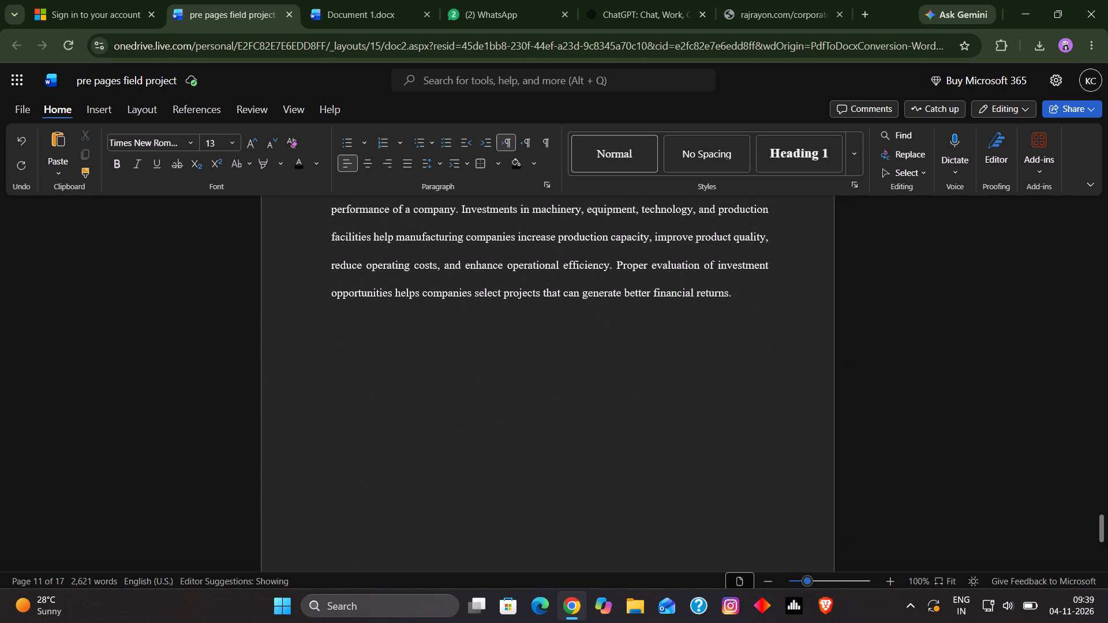
{"action": "scroll", "coordinate": [323, 259], "scroll_direction": "down", "scroll_amount": 5}
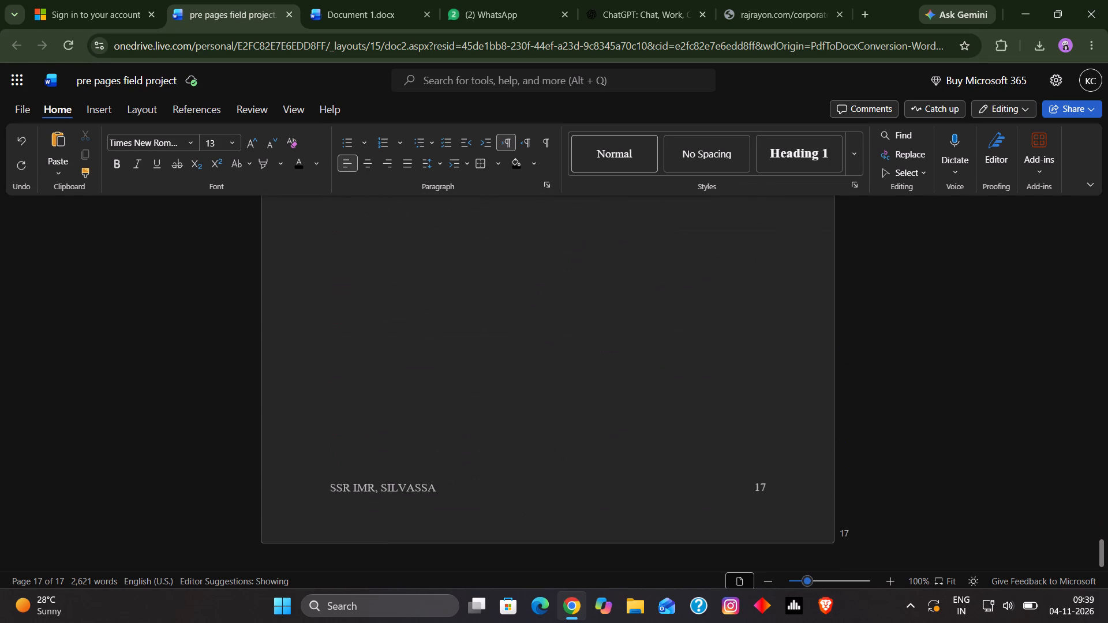
{"action": "scroll", "coordinate": [323, 259], "scroll_direction": "down", "scroll_amount": 1}
{"action": "scroll", "coordinate": [323, 259], "scroll_direction": "up", "scroll_amount": 5}
{"action": "scroll", "coordinate": [323, 259], "scroll_direction": "down", "scroll_amount": 1}
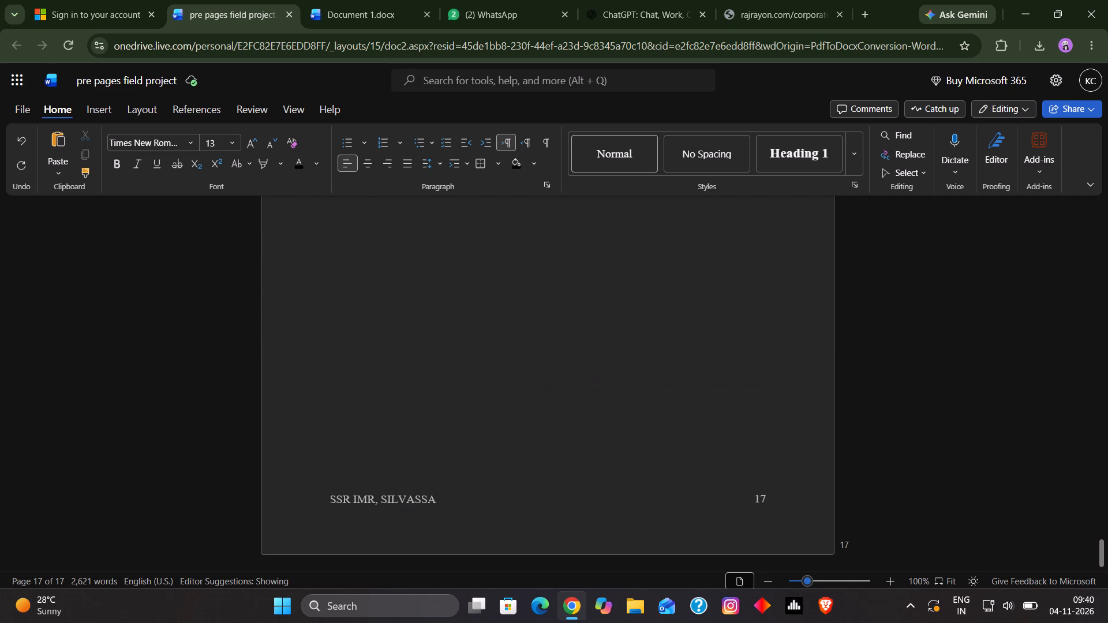
Place the text cursor after the Ministry of Corporate Affairs entry at the end of the references on page 17.
{"action": "left_click", "coordinate": [430, 361]}
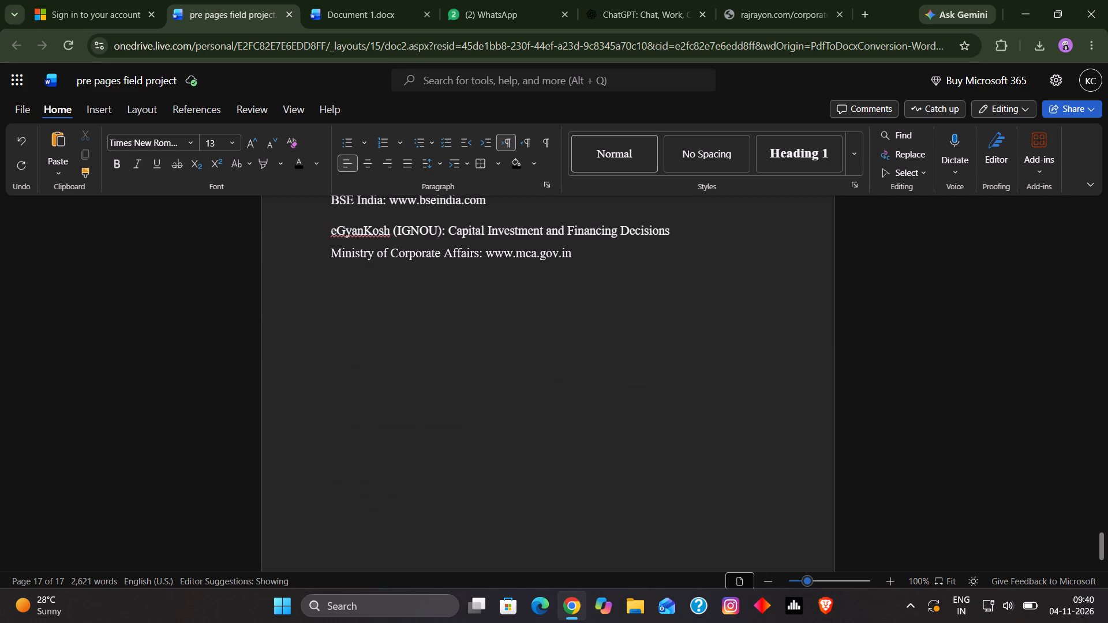
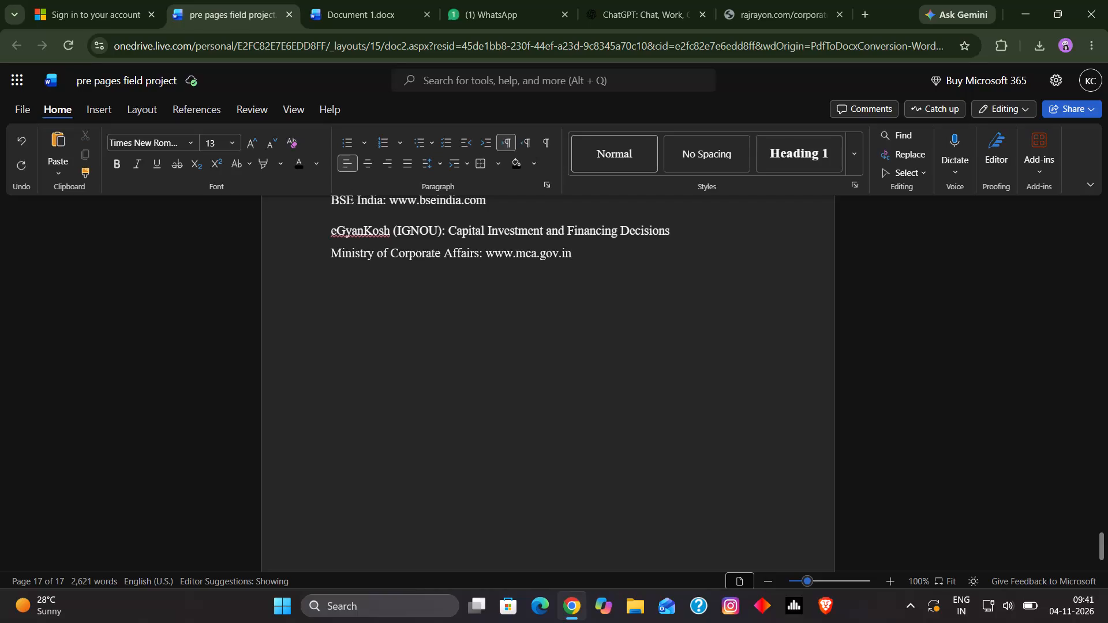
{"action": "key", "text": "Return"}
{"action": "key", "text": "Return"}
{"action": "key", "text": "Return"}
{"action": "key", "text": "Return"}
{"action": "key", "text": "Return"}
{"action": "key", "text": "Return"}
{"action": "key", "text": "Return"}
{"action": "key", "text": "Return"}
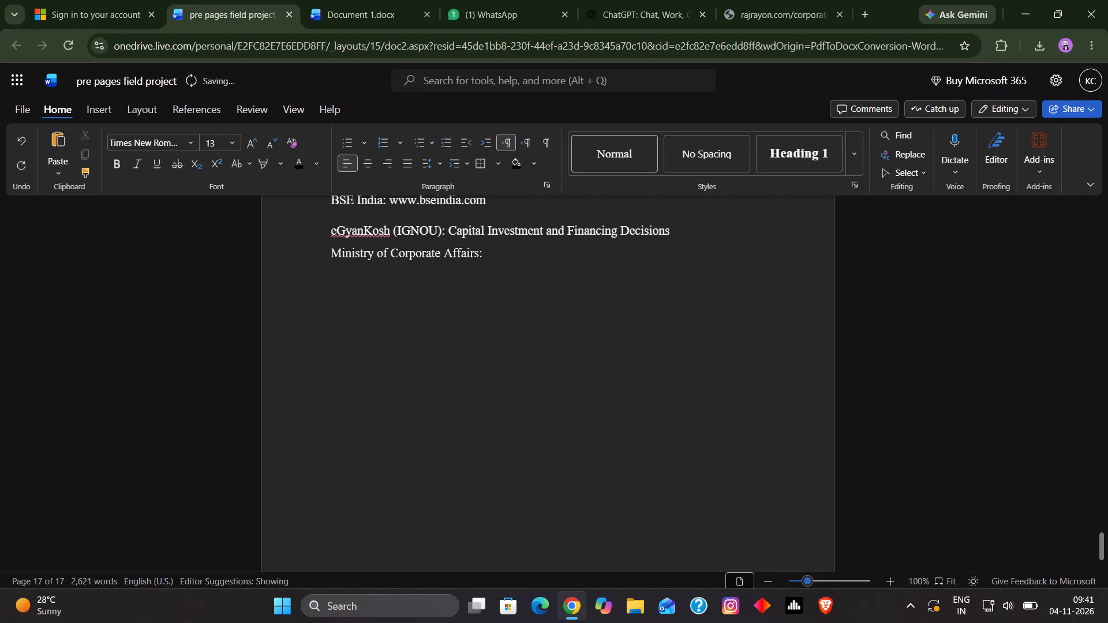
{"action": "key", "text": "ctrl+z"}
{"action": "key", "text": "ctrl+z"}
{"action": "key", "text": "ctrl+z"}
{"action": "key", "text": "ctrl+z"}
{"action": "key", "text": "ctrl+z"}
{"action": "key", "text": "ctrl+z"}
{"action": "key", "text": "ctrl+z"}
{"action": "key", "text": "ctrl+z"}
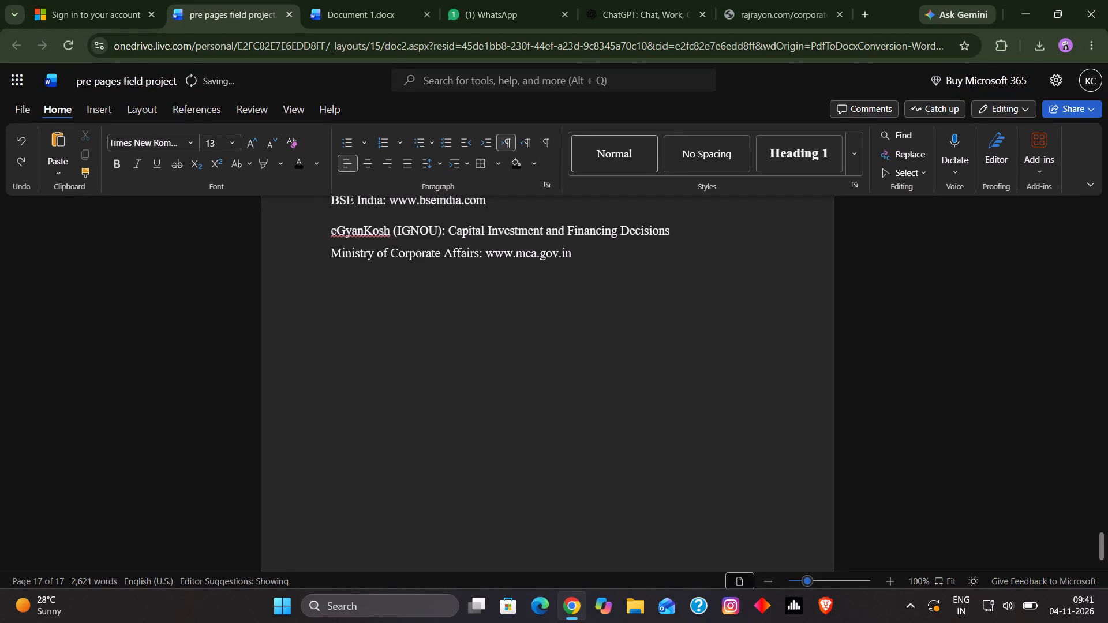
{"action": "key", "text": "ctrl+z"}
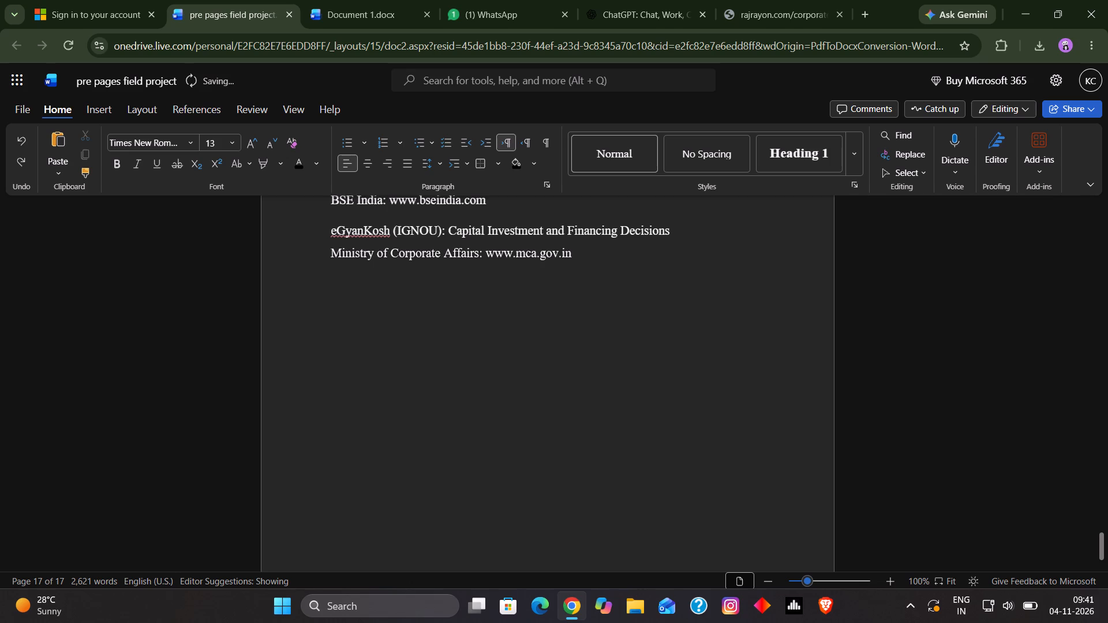
Add blank lines after the Ministry of Corporate Affairs reference to reach a new page, and enter the heading ANNEXURES there.
{"action": "scroll", "coordinate": [727, 279], "scroll_direction": "down", "scroll_amount": 7}
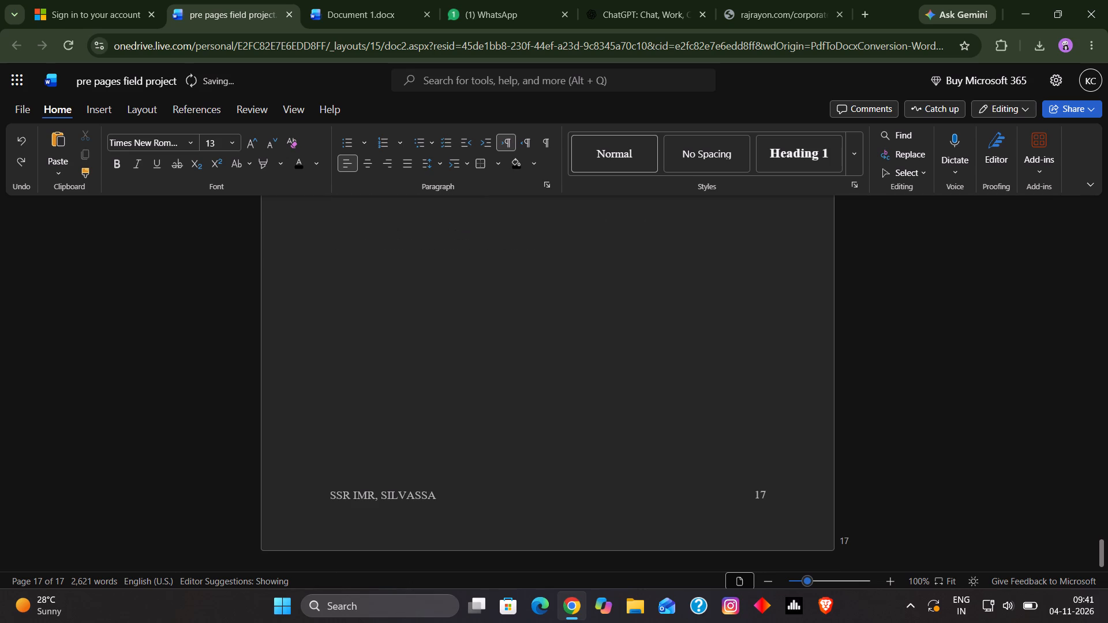
{"action": "key", "text": "Return"}
{"action": "key", "text": "Return"}
{"action": "key", "text": "Return"}
{"action": "key", "text": "Return"}
{"action": "key", "text": "Return"}
{"action": "key", "text": "Return"}
{"action": "key", "text": "Return"}
{"action": "key", "text": "Return"}
{"action": "key", "text": "Return"}
{"action": "key", "text": "Return"}
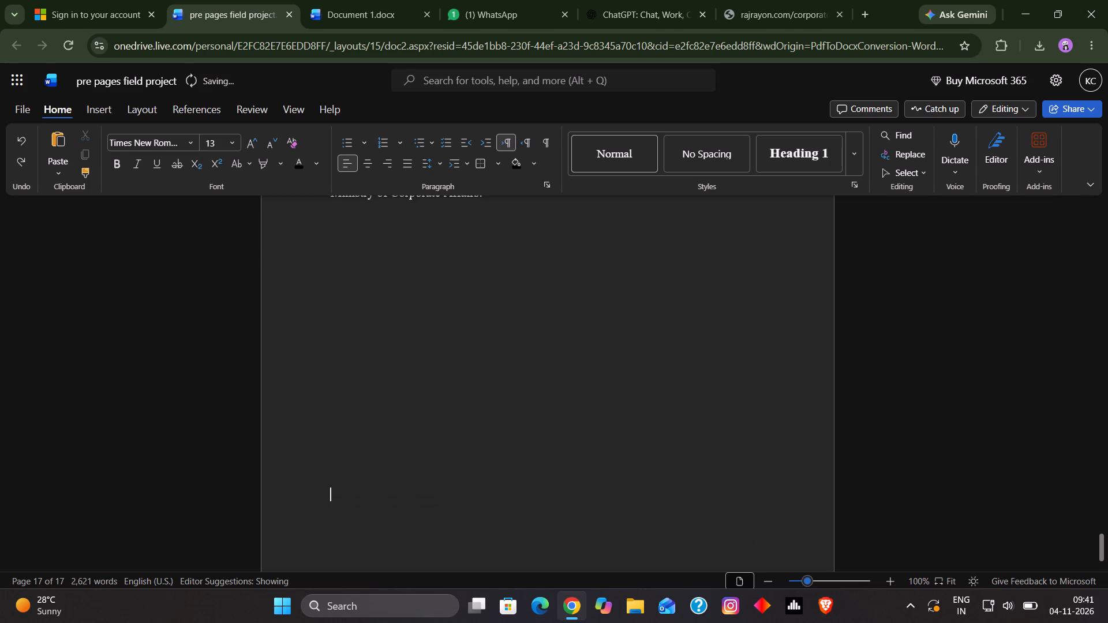
{"action": "key", "text": "Return"}
{"action": "key", "text": "Return"}
{"action": "key", "text": "Return"}
{"action": "key", "text": "Return"}
{"action": "key", "text": "Return"}
{"action": "key", "text": "Return"}
{"action": "key", "text": "Return"}
{"action": "type", "text": "ANNEXURES"}
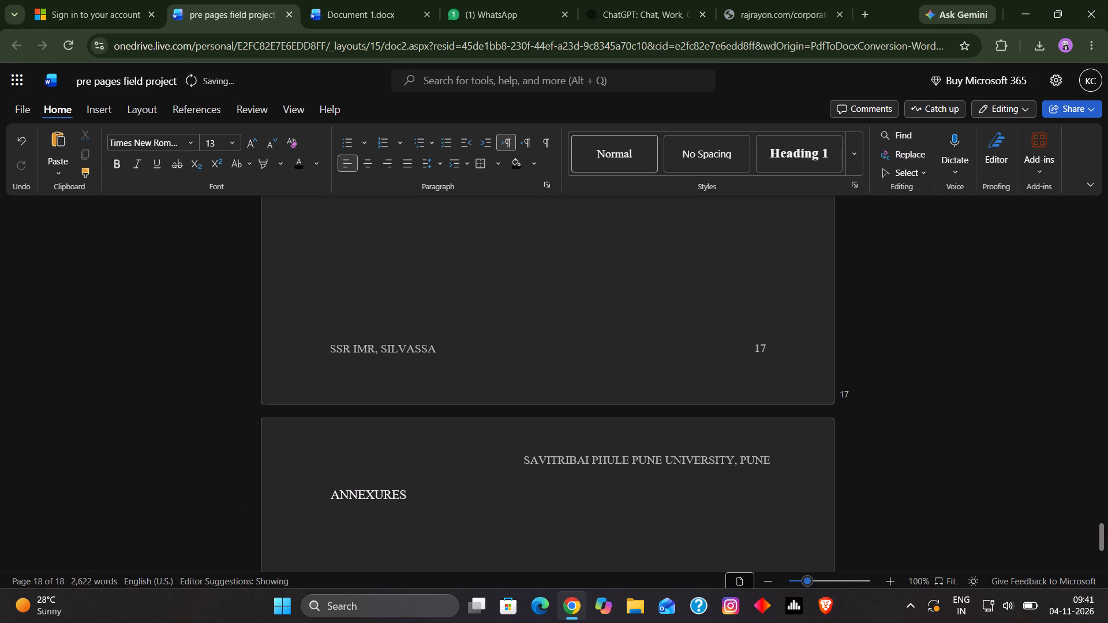
Paste the copied investment-decision questions on a new line below the ANNEXURES heading.
{"action": "left_click_drag", "start_coordinate": [418, 504], "coordinate": [321, 491]}
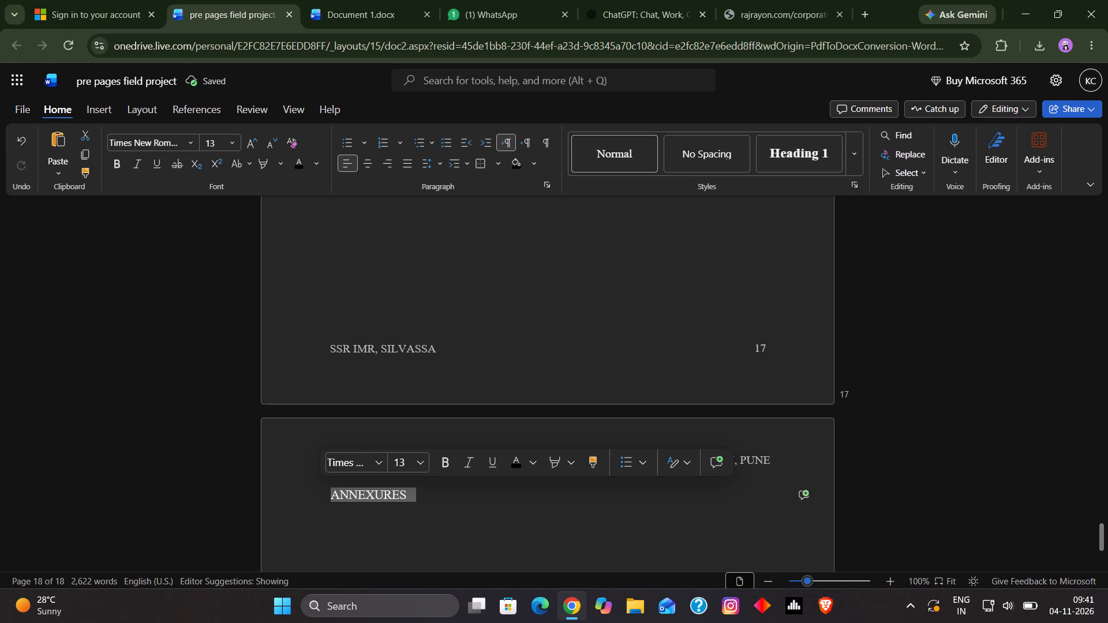
{"action": "left_click", "coordinate": [425, 507]}
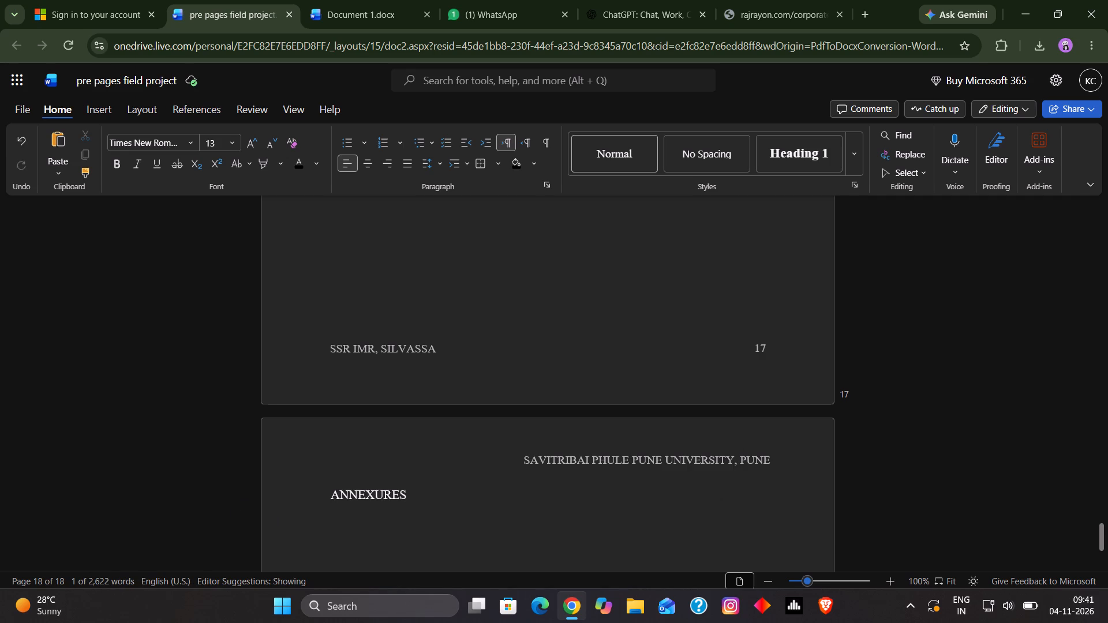
{"action": "key", "text": "Return"}
{"action": "key", "text": "ctrl+v"}
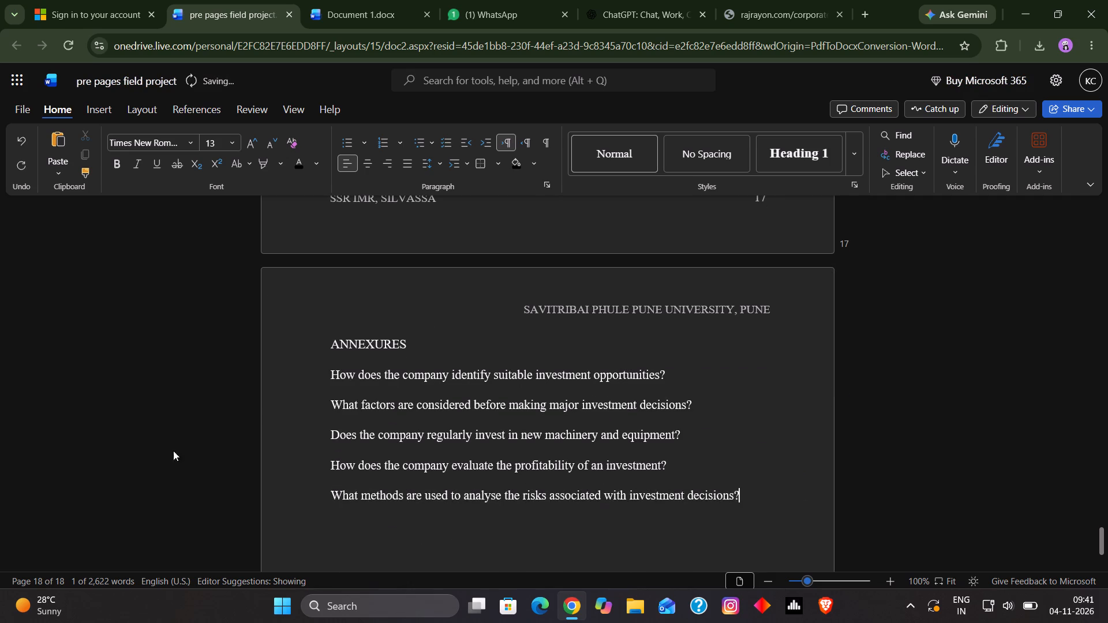
Turn the question about identifying suitable investment opportunities into numbered list item 1.
{"action": "left_click", "coordinate": [316, 376]}
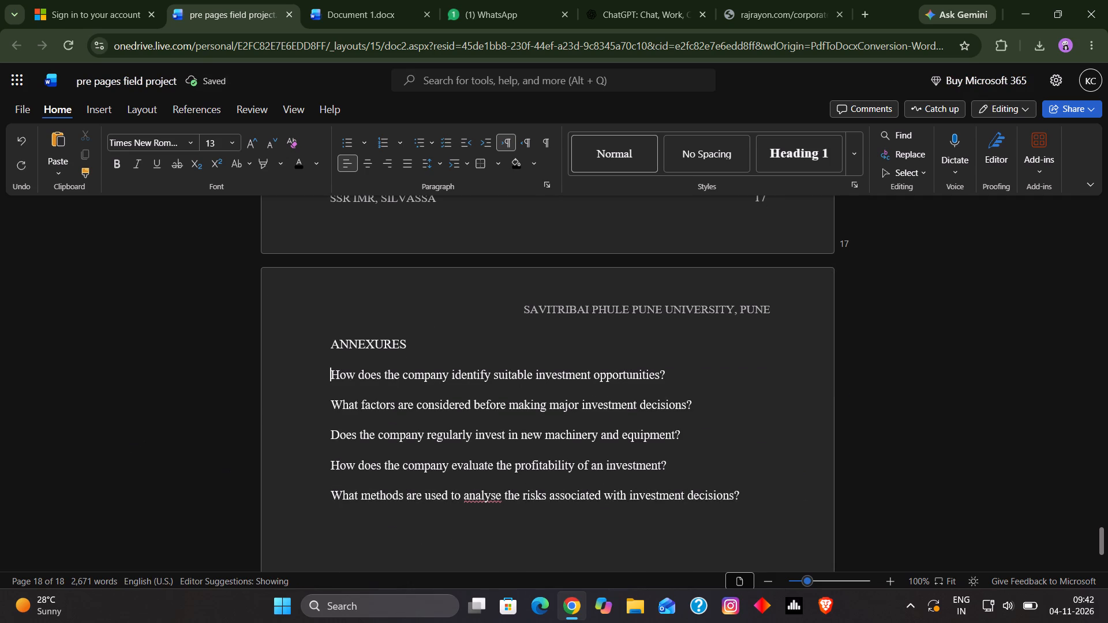
{"action": "key", "text": "1"}
{"action": "key", "text": "period"}
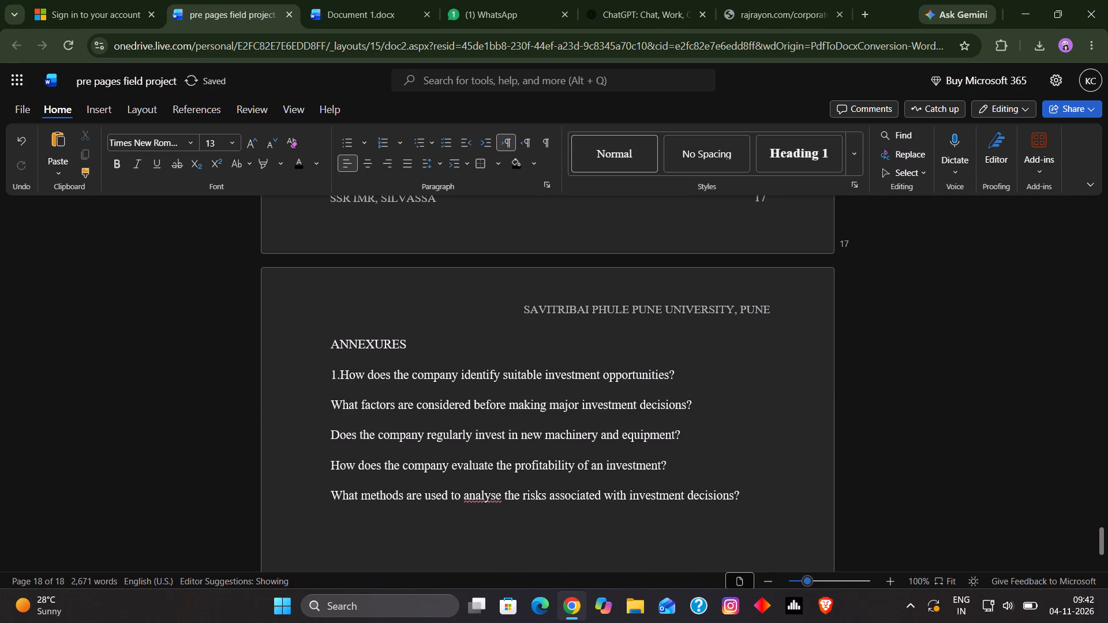
{"action": "key", "text": "Return"}
{"action": "key", "text": "BackSpace"}
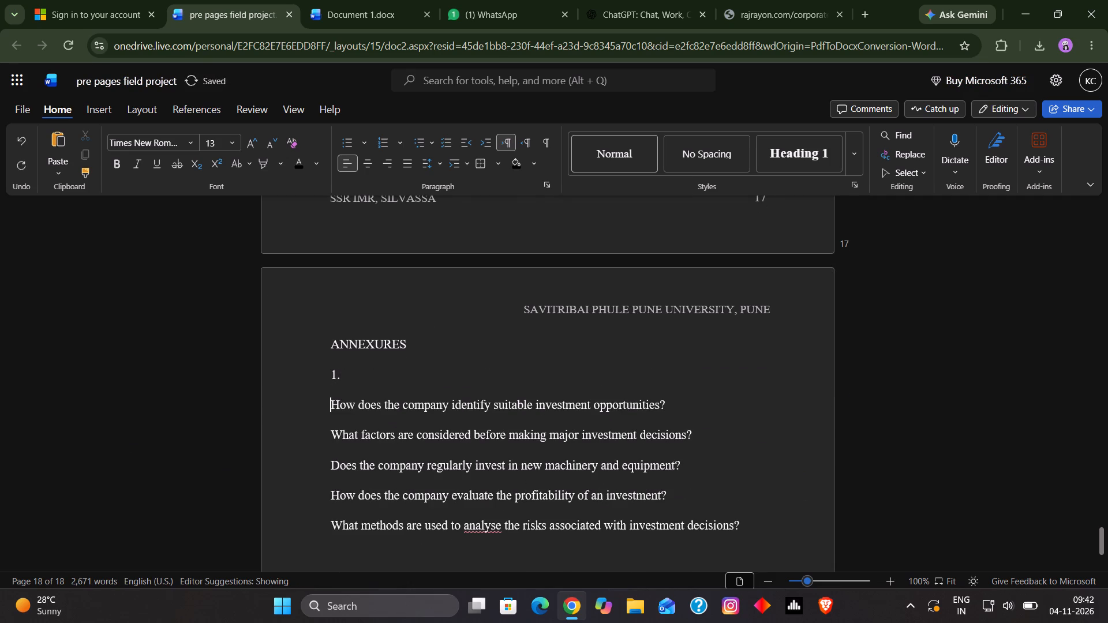
{"action": "key", "text": "BackSpace"}
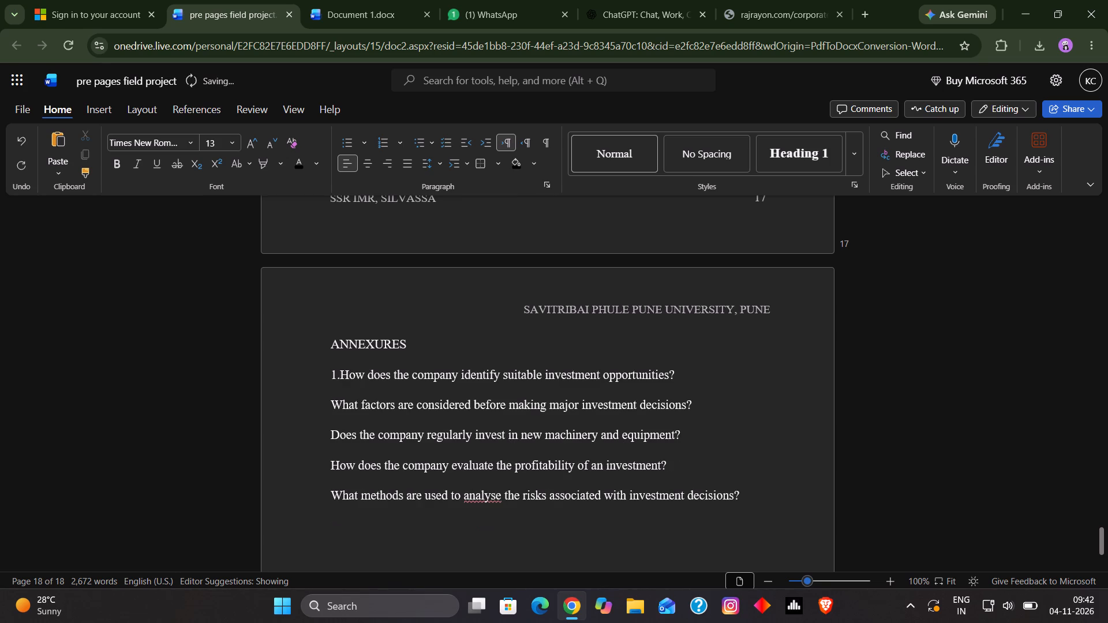
{"action": "key", "text": "space"}
{"action": "key", "text": "space"}
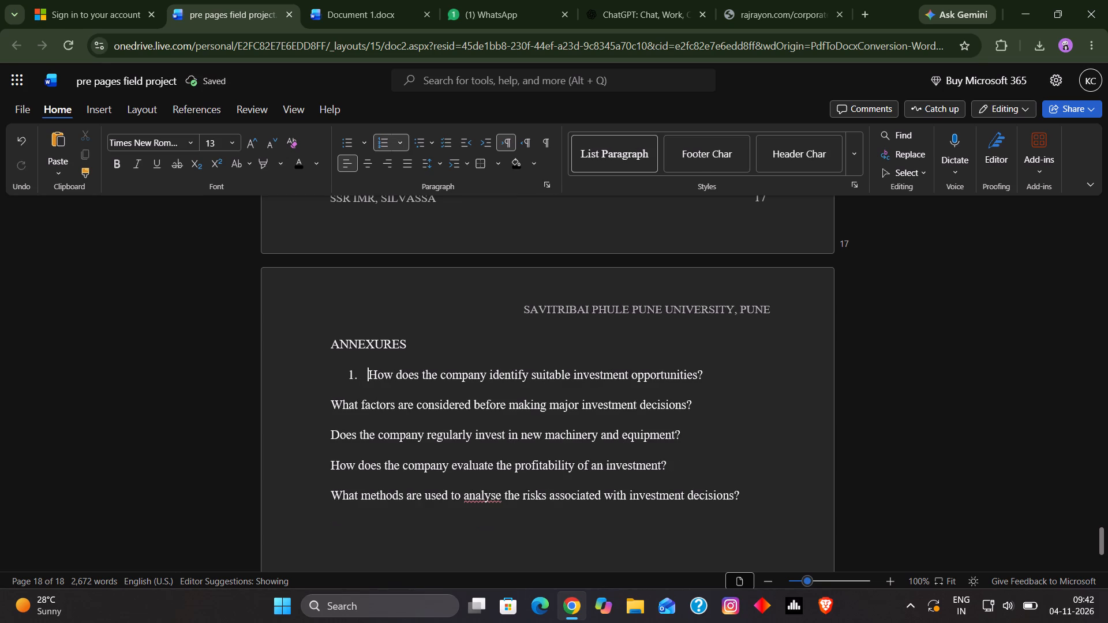
{"action": "key", "text": "BackSpace"}
Make the question about factors considered before major investment decisions numbered list item 2.
{"action": "key", "text": "Down"}
{"action": "key", "text": "Left"}
{"action": "key", "text": "Left"}
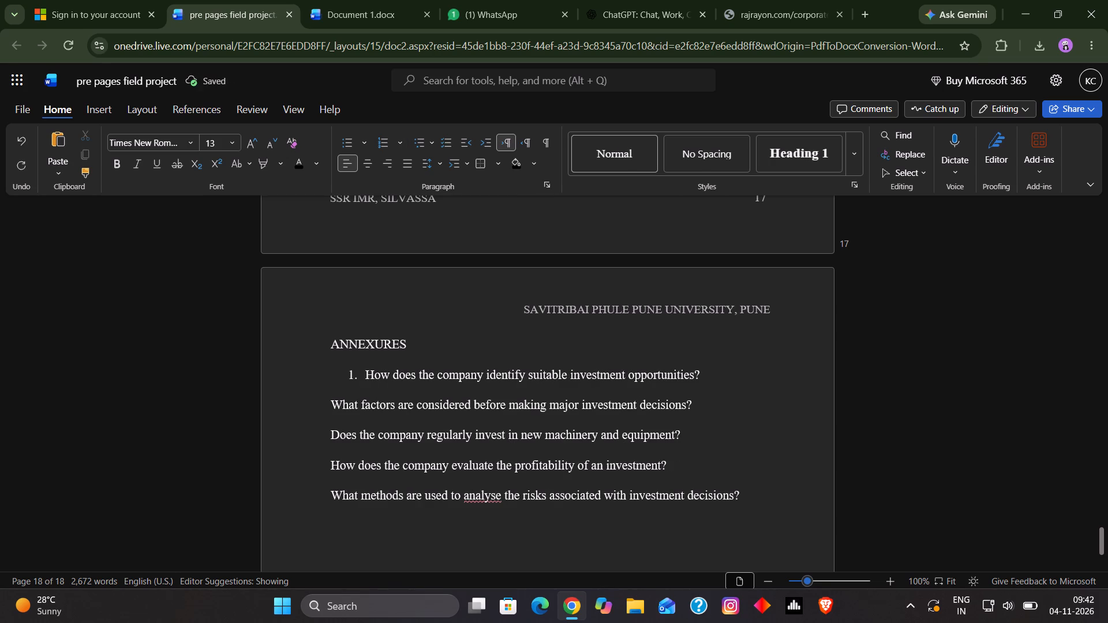
{"action": "key", "text": "Left"}
{"action": "key", "text": "Left"}
{"action": "key", "text": "Left"}
{"action": "key", "text": "Left"}
{"action": "key", "text": "Left"}
{"action": "key", "text": "Left"}
{"action": "key", "text": "Down"}
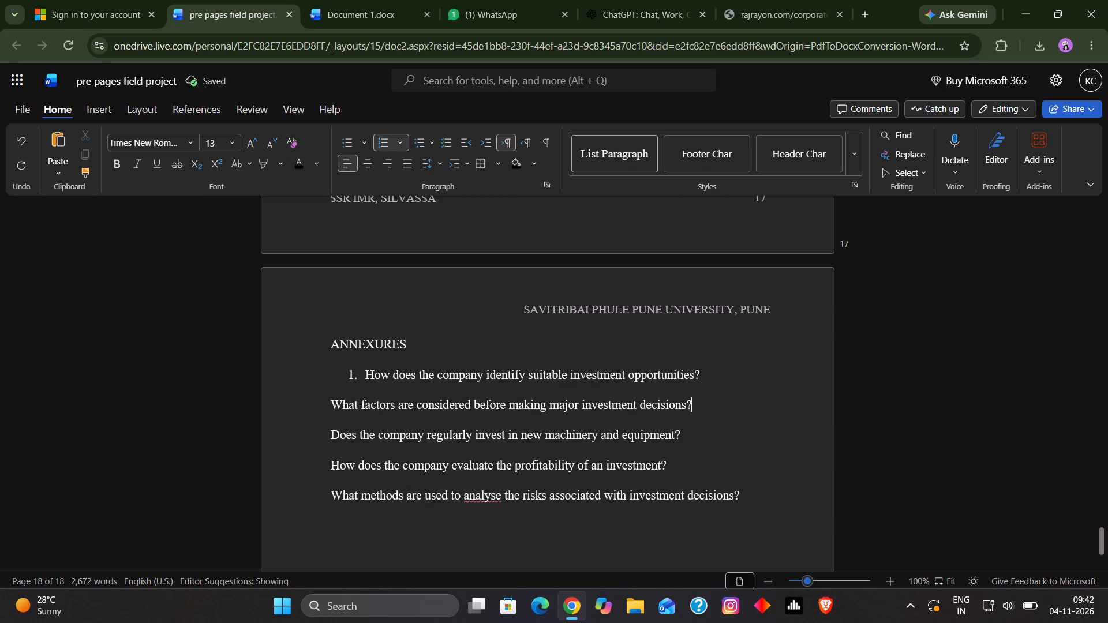
{"action": "key", "text": "Right"}
{"action": "key", "text": "Up"}
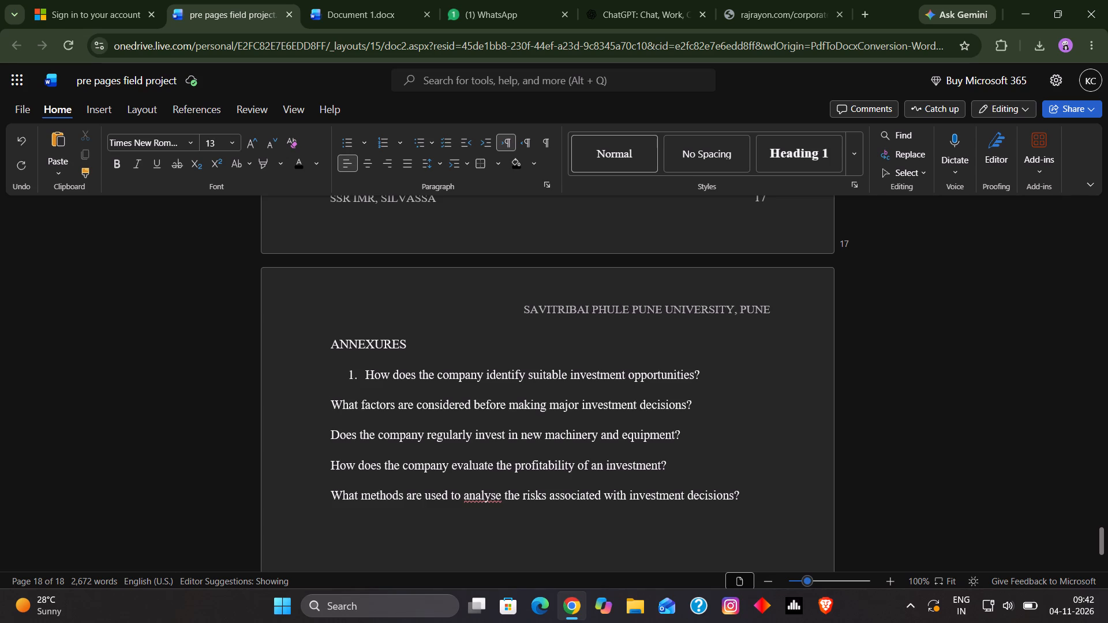
{"action": "type", "text": "2."}
{"action": "key", "text": "space"}
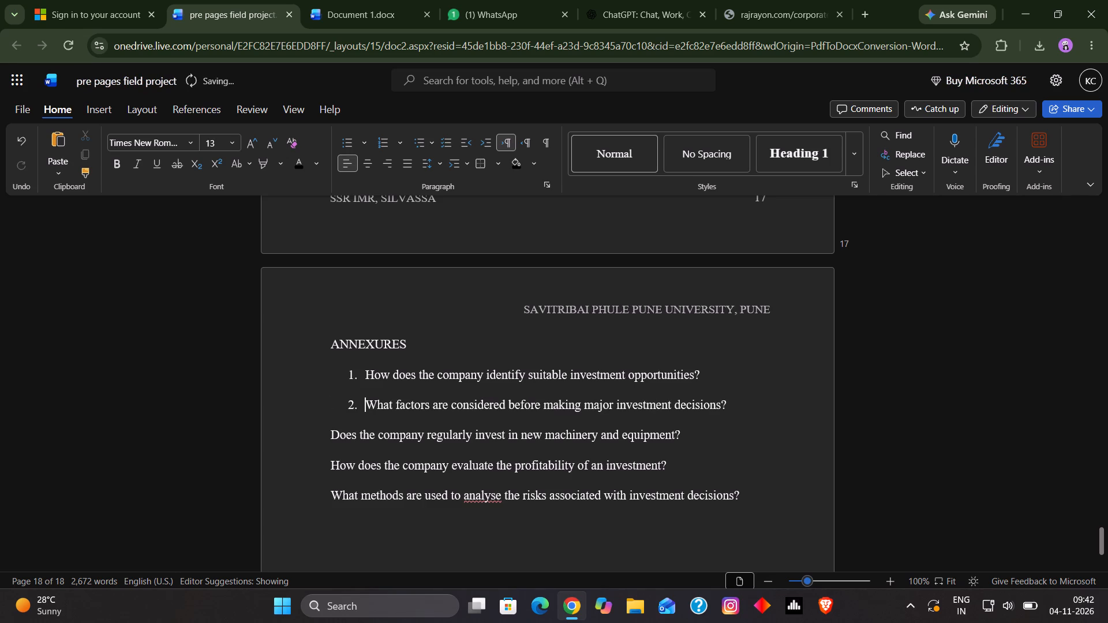
Make the question about regularly investing in new machinery and equipment numbered list item 3.
{"action": "key", "text": "Down"}
{"action": "key", "text": "Left"}
{"action": "key", "text": "Left"}
{"action": "key", "text": "Left"}
{"action": "key", "text": "Left"}
{"action": "key", "text": "Left"}
{"action": "key", "text": "Left"}
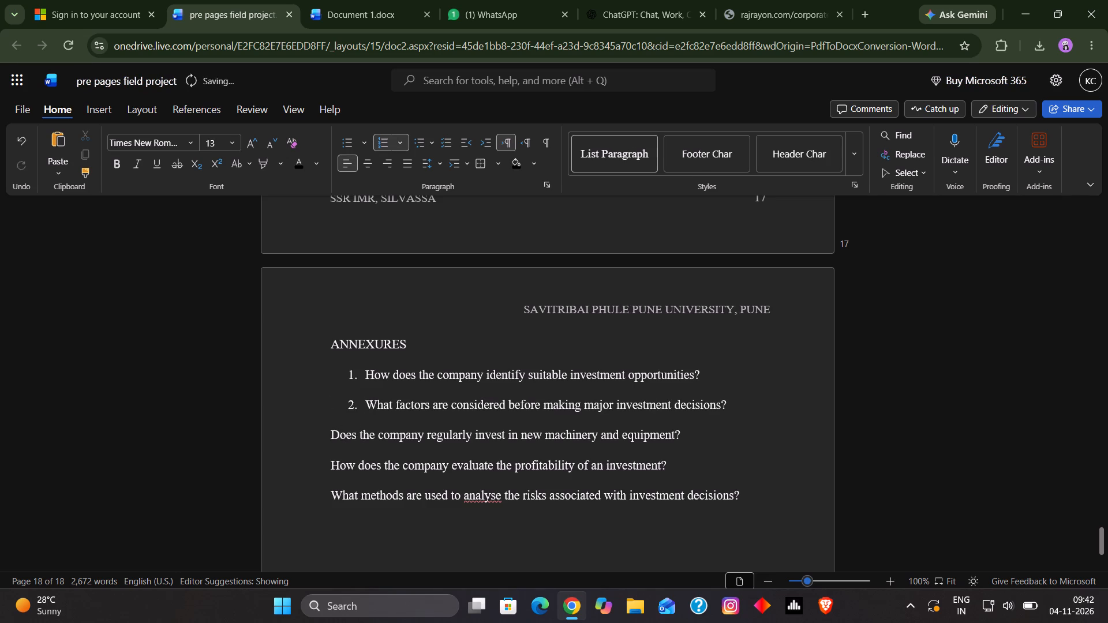
{"action": "key", "text": "3"}
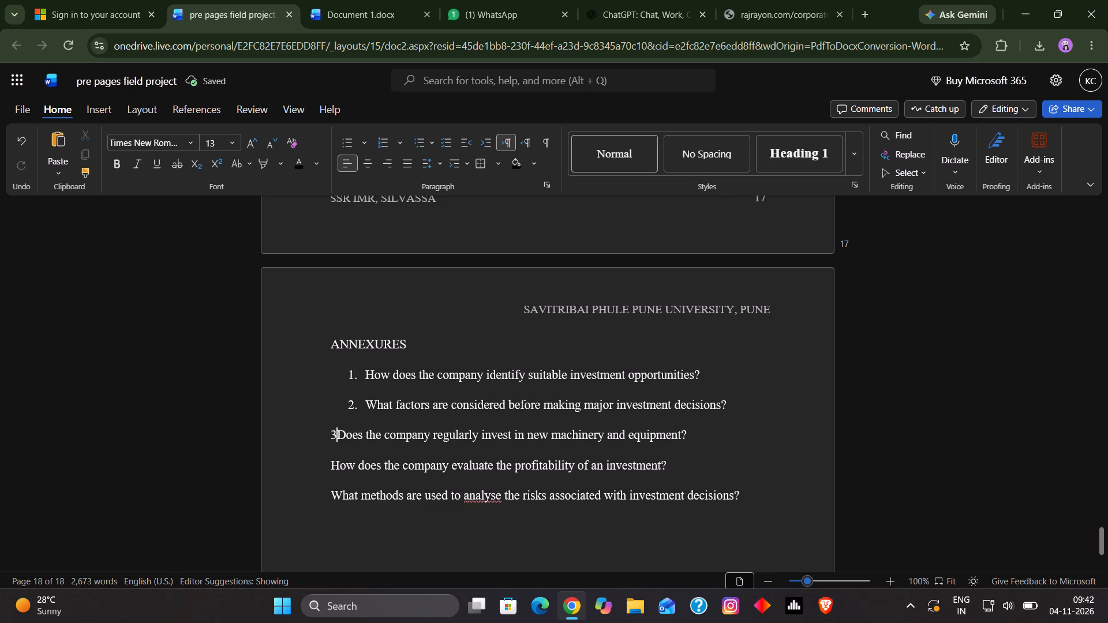
{"action": "type", "text": "."}
{"action": "key", "text": "space"}
Make the question about evaluating the profitability of an investment numbered list item 4.
{"action": "key", "text": "Down"}
{"action": "key", "text": "Left"}
{"action": "key", "text": "Left"}
{"action": "key", "text": "Left"}
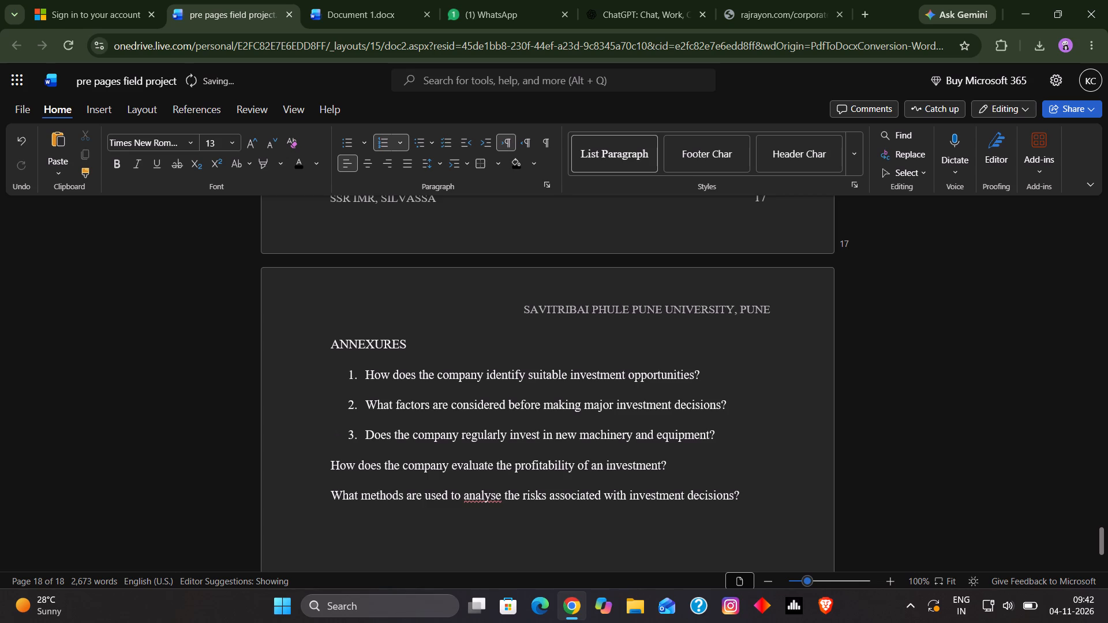
{"action": "key", "text": "Left"}
{"action": "key", "text": "Left"}
{"action": "type", "text": "4."}
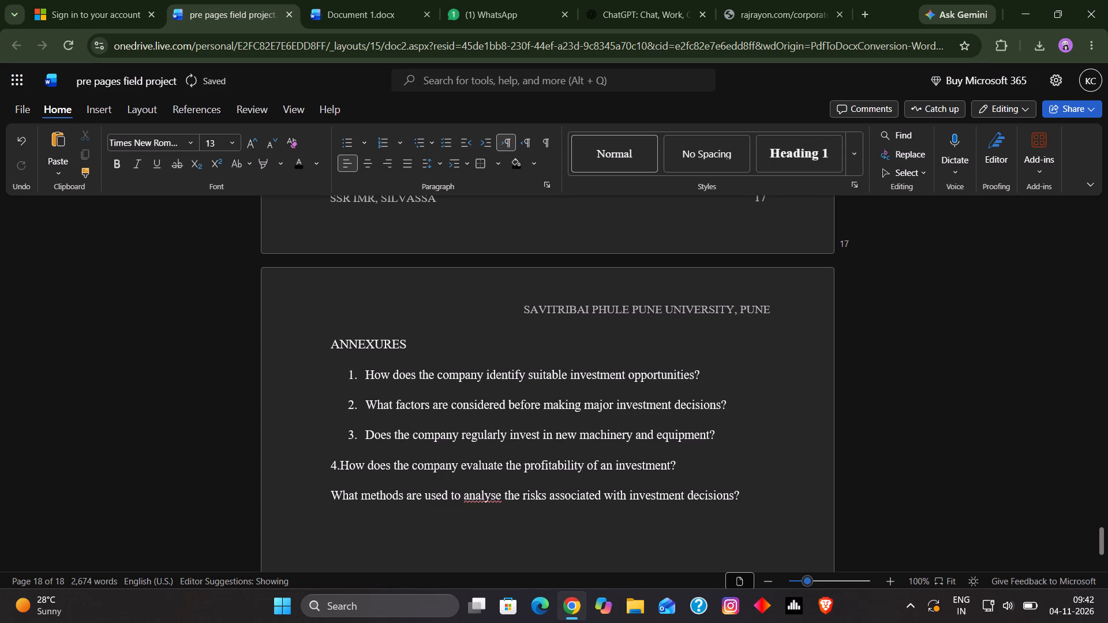
{"action": "key", "text": "space"}
Make the question about methods used to analyse investment risks numbered list item 5.
{"action": "key", "text": "Down"}
{"action": "key", "text": "Left"}
{"action": "key", "text": "Left"}
{"action": "key", "text": "Left"}
{"action": "key", "text": "Left"}
{"action": "key", "text": "Left"}
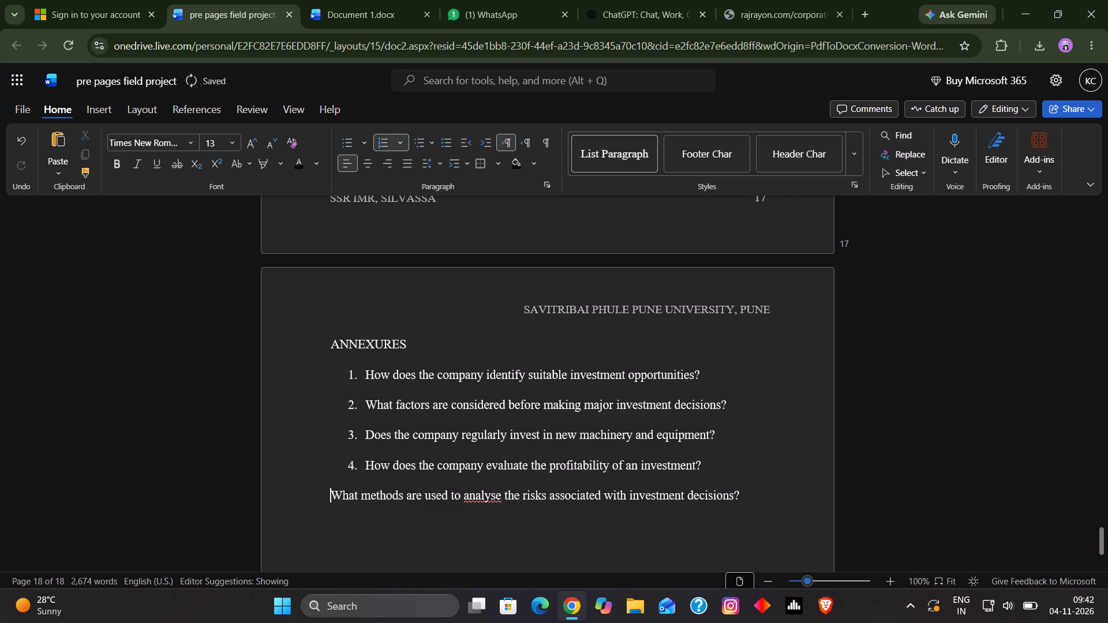
{"action": "type", "text": "5."}
{"action": "key", "text": "space"}
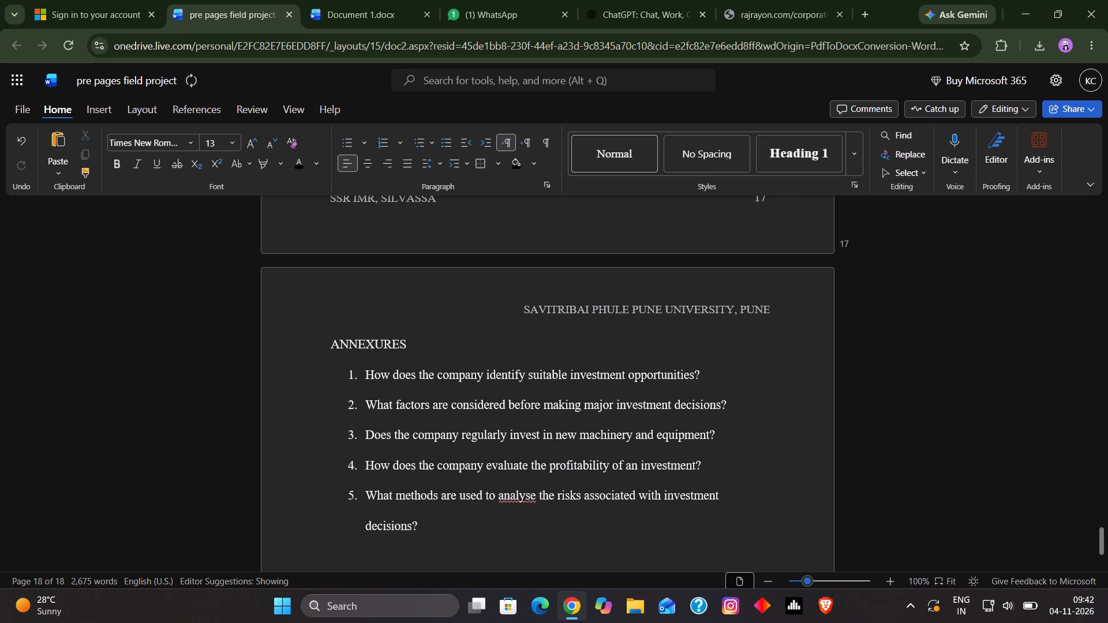
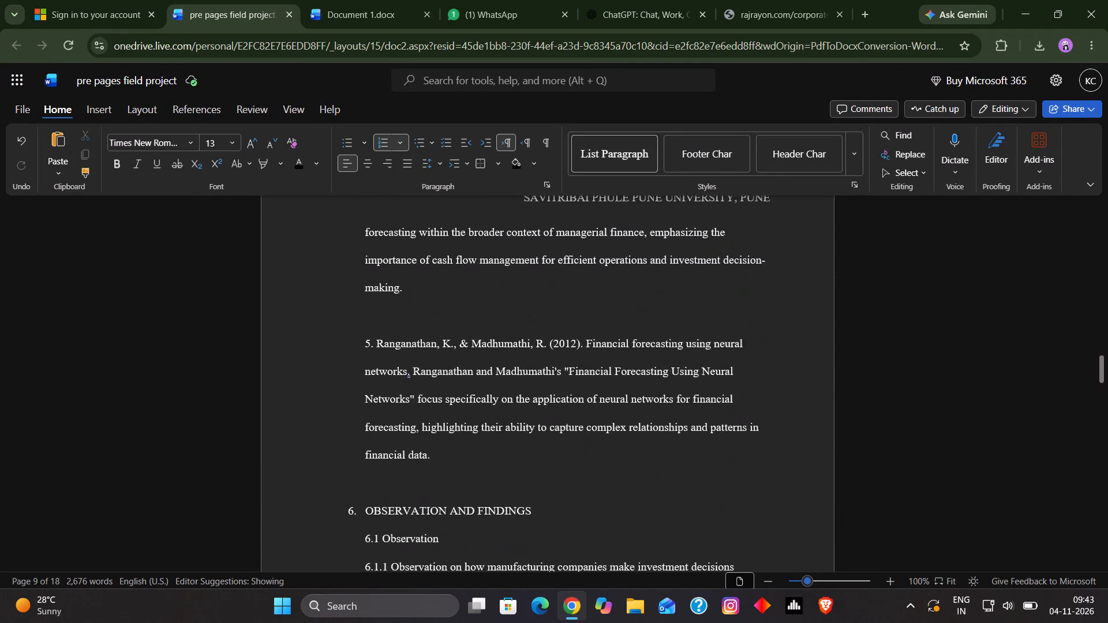
Check the Literature Review section from its numbered sources back to the heading, and place the cursor at its introductory paragraph.
{"action": "scroll", "coordinate": [316, 376], "scroll_direction": "down", "scroll_amount": 3}
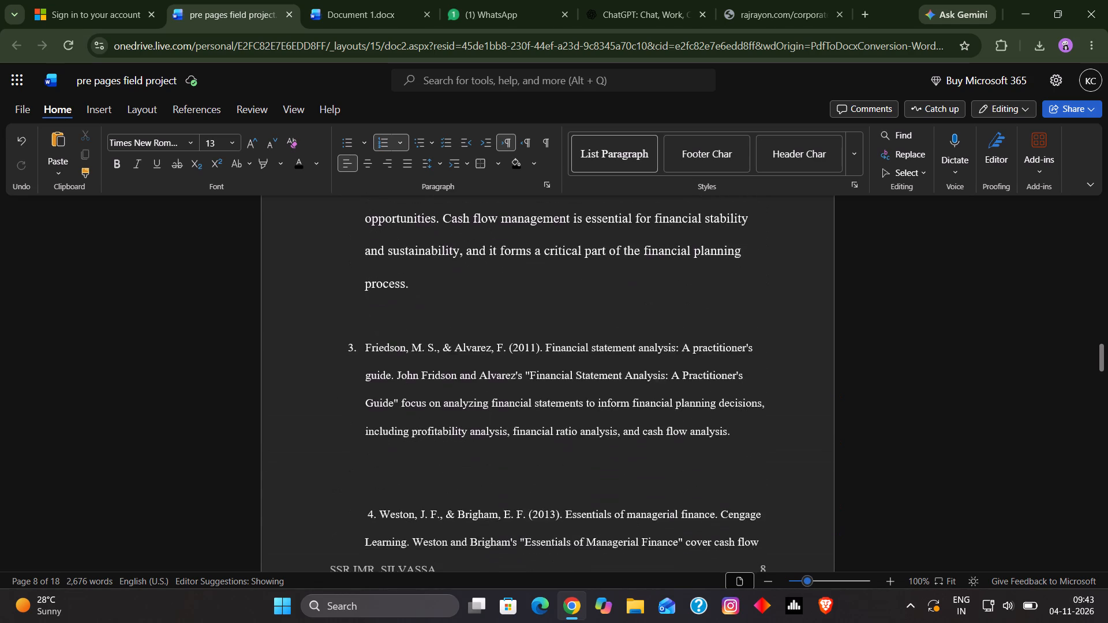
{"action": "scroll", "coordinate": [316, 376], "scroll_direction": "down", "scroll_amount": 2}
{"action": "scroll", "coordinate": [316, 376], "scroll_direction": "up", "scroll_amount": 2}
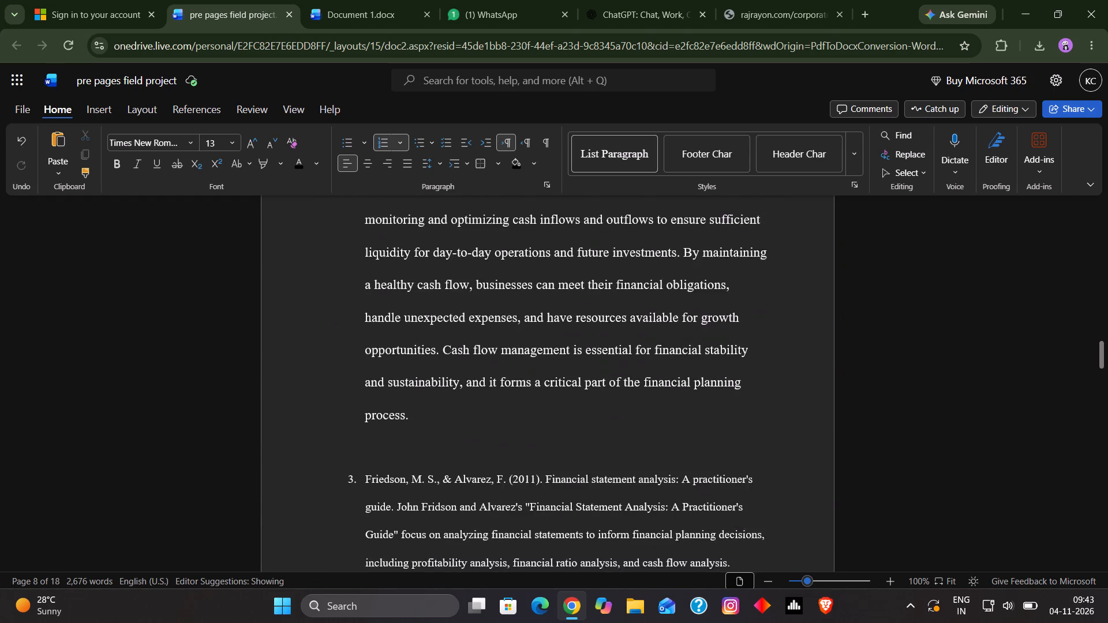
{"action": "scroll", "coordinate": [316, 376], "scroll_direction": "up", "scroll_amount": 7}
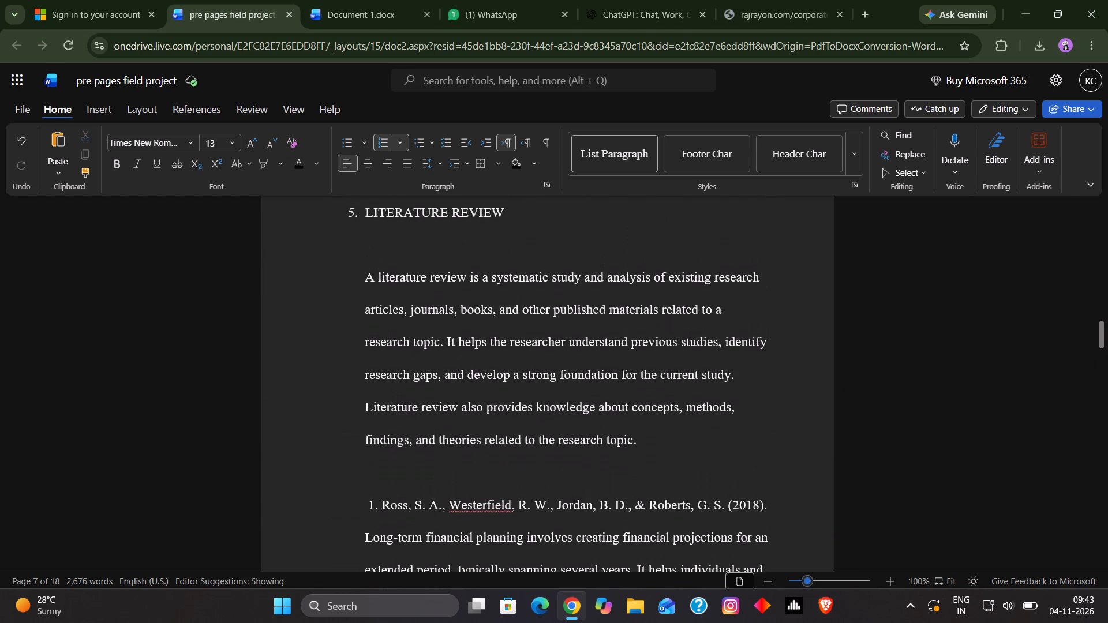
{"action": "scroll", "coordinate": [316, 376], "scroll_direction": "up", "scroll_amount": 1}
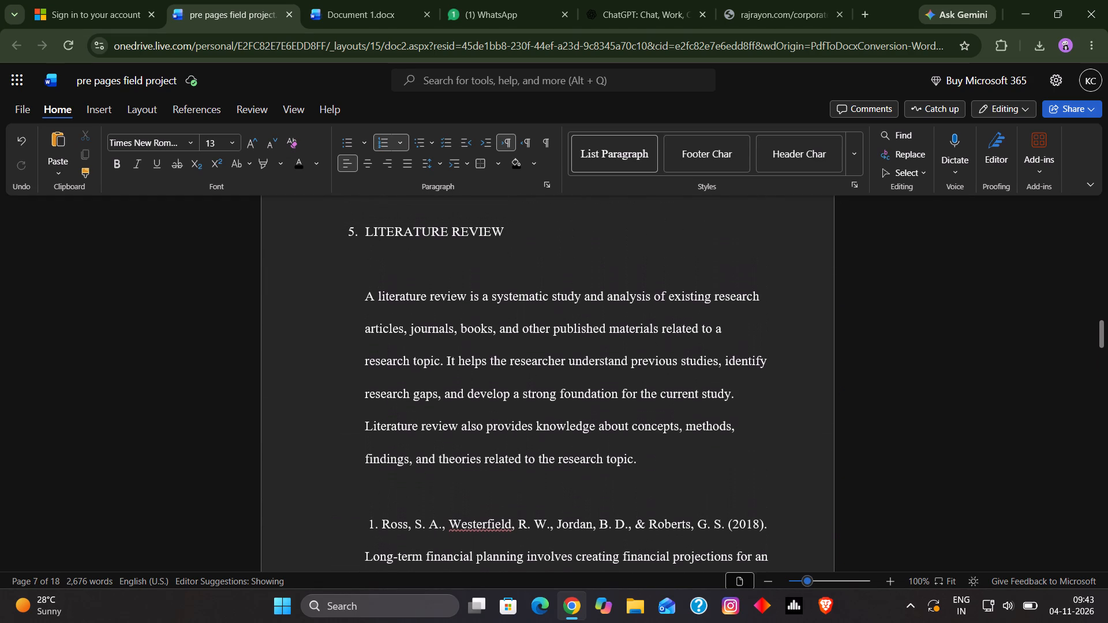
{"action": "scroll", "coordinate": [316, 376], "scroll_direction": "up", "scroll_amount": 1}
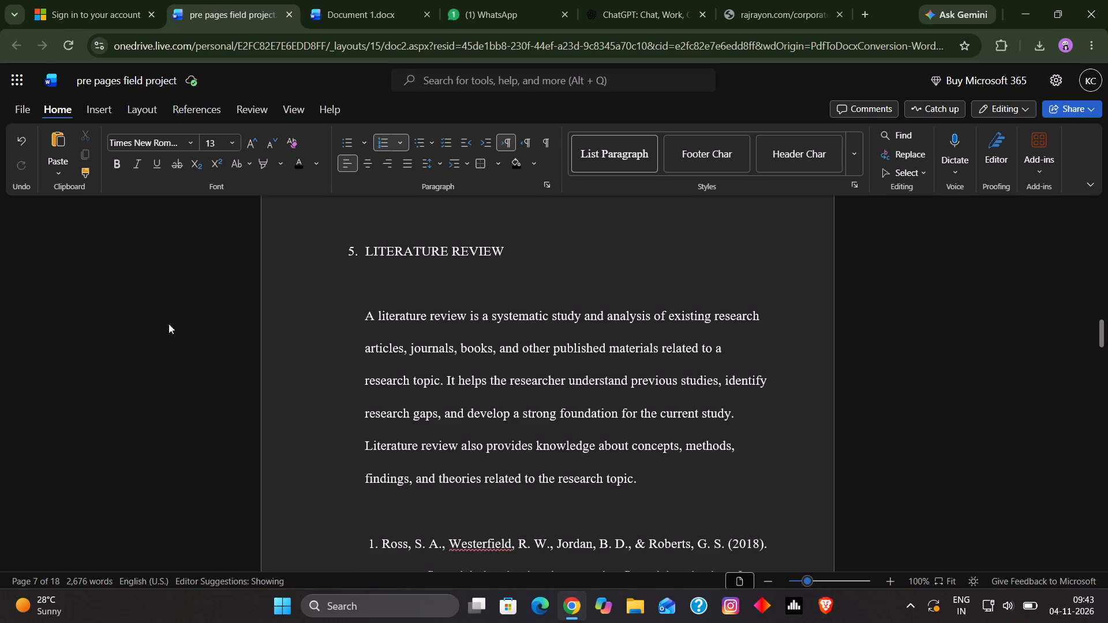
{"action": "left_click", "coordinate": [350, 314]}
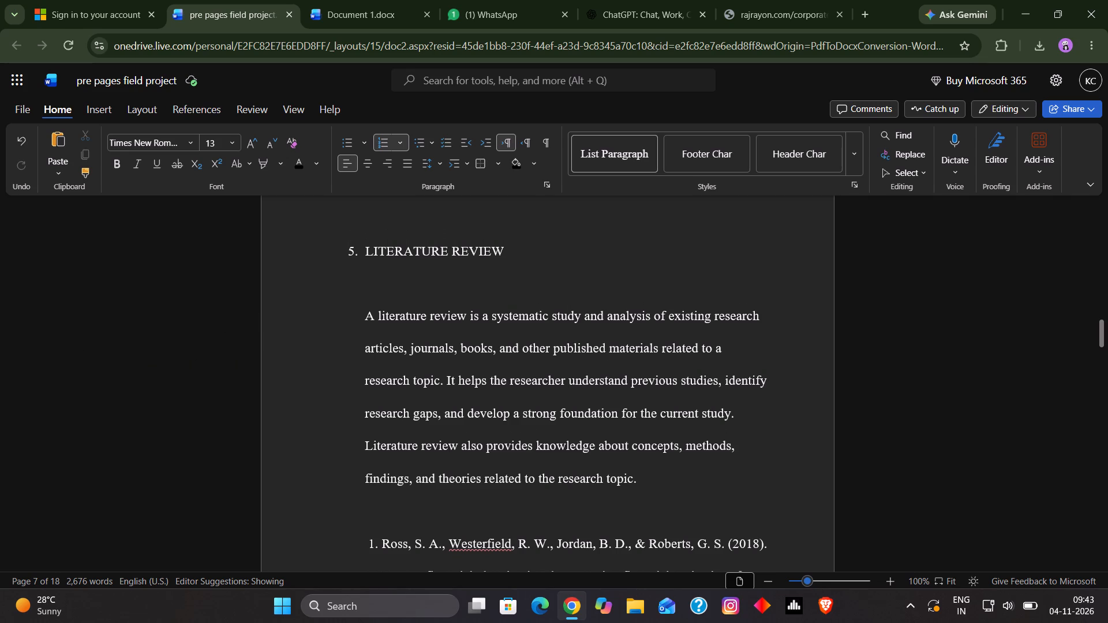
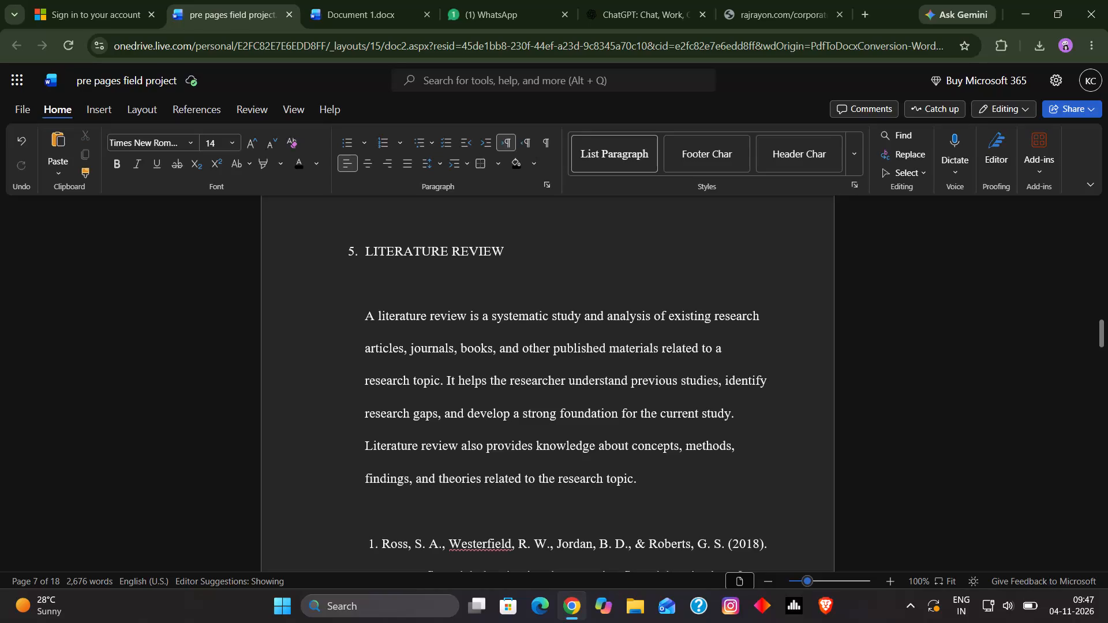
Read through the Literature Review from its introductory paragraph to the fourth numbered source, Weston and Brigham (2013).
{"action": "scroll", "coordinate": [434, 375], "scroll_direction": "down", "scroll_amount": 3}
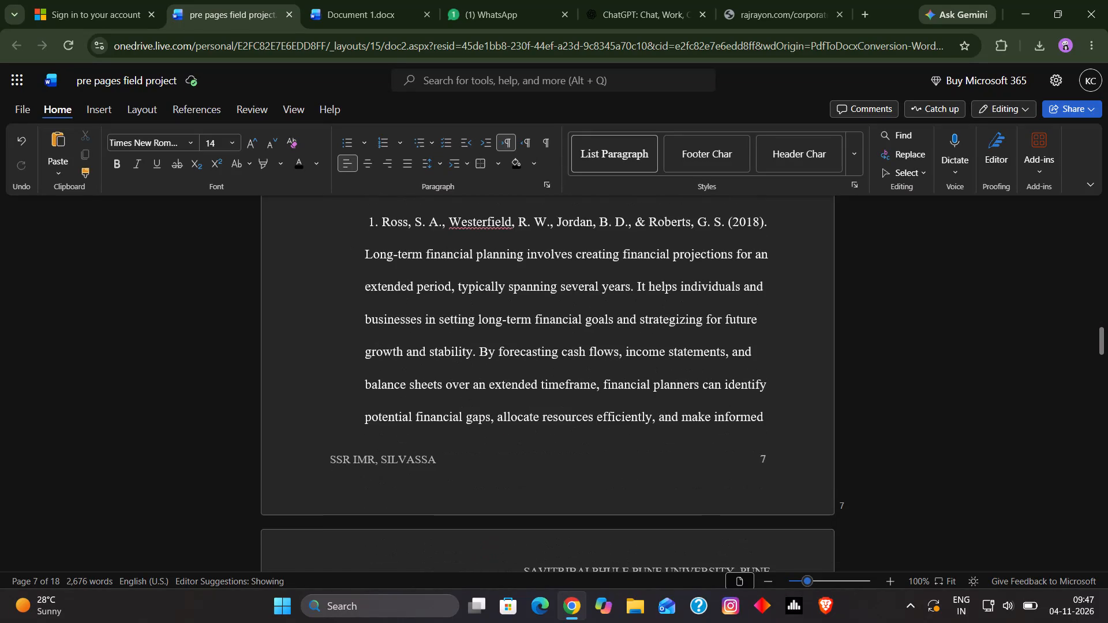
{"action": "scroll", "coordinate": [434, 375], "scroll_direction": "down", "scroll_amount": 1}
{"action": "scroll", "coordinate": [434, 375], "scroll_direction": "up", "scroll_amount": 2}
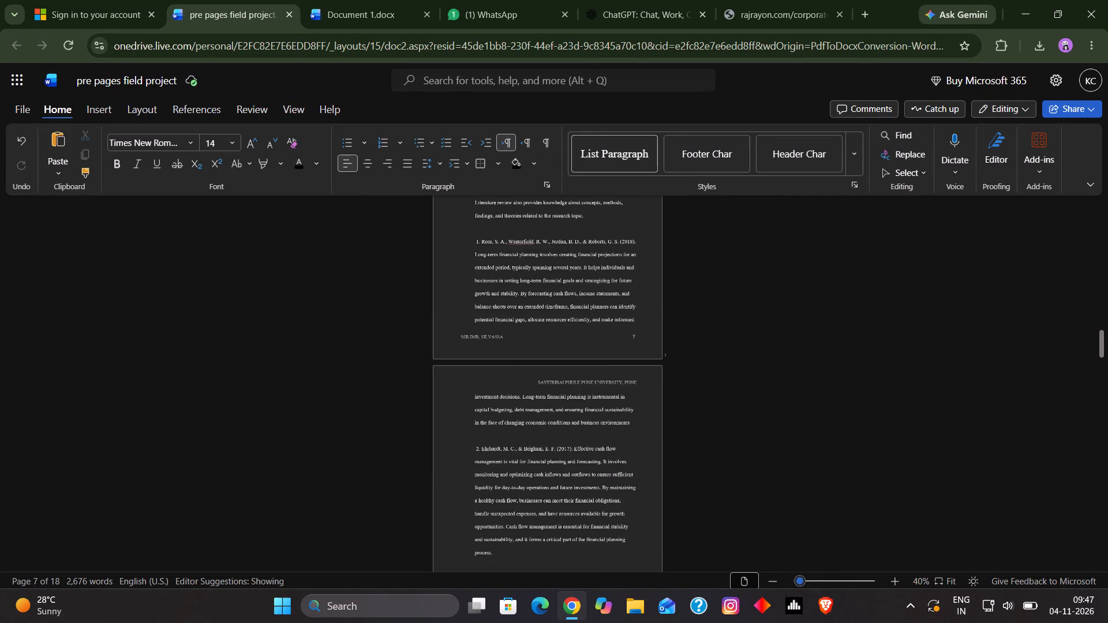
{"action": "scroll", "coordinate": [434, 375], "scroll_direction": "up", "scroll_amount": 2}
{"action": "scroll", "coordinate": [434, 375], "scroll_direction": "down", "scroll_amount": 1}
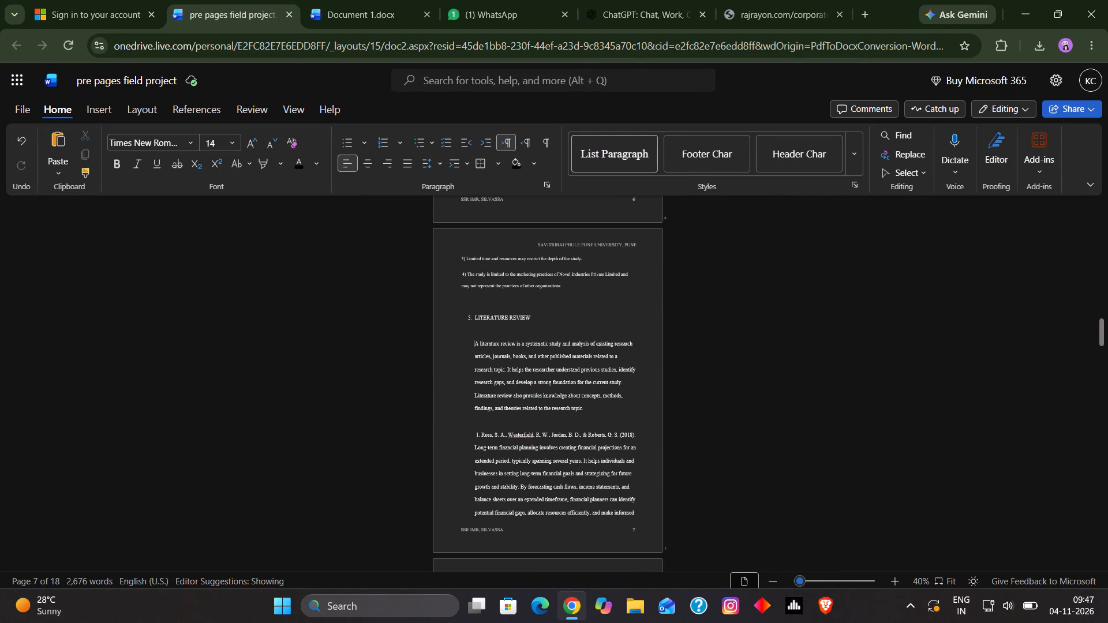
{"action": "scroll", "coordinate": [434, 375], "scroll_direction": "down", "scroll_amount": 1}
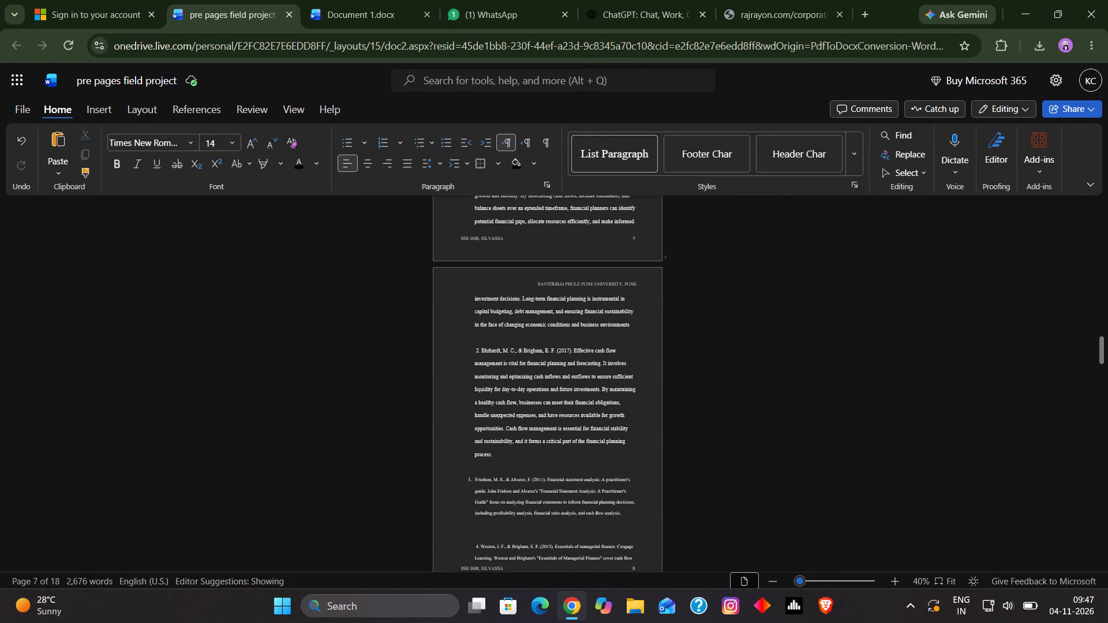
{"action": "scroll", "coordinate": [435, 365], "scroll_direction": "down", "scroll_amount": 1}
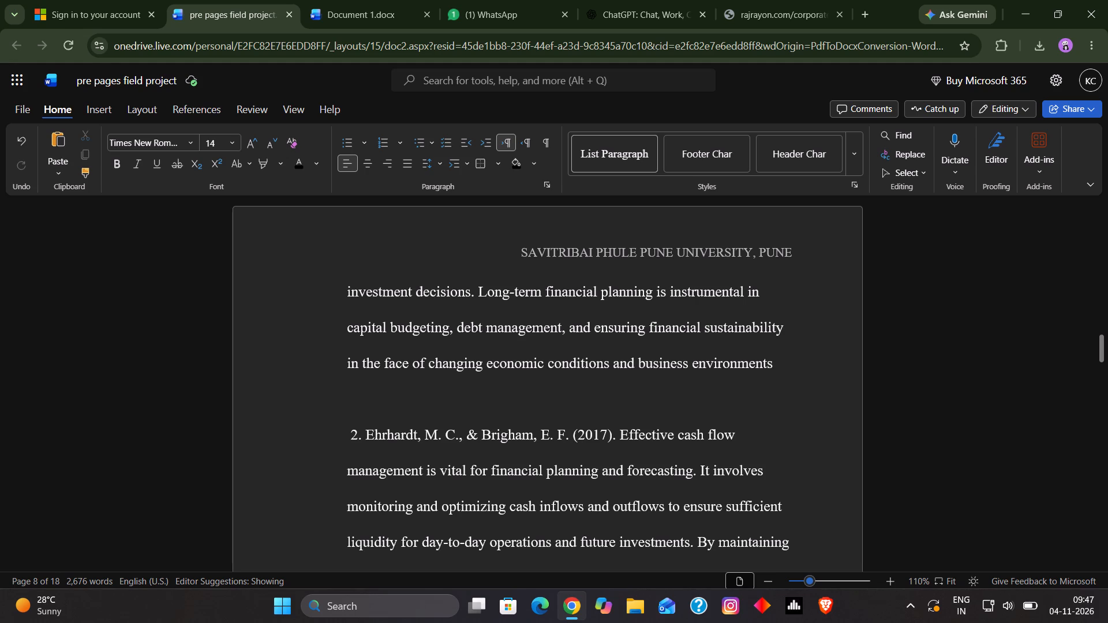
{"action": "scroll", "coordinate": [605, 367], "scroll_direction": "down", "scroll_amount": 2}
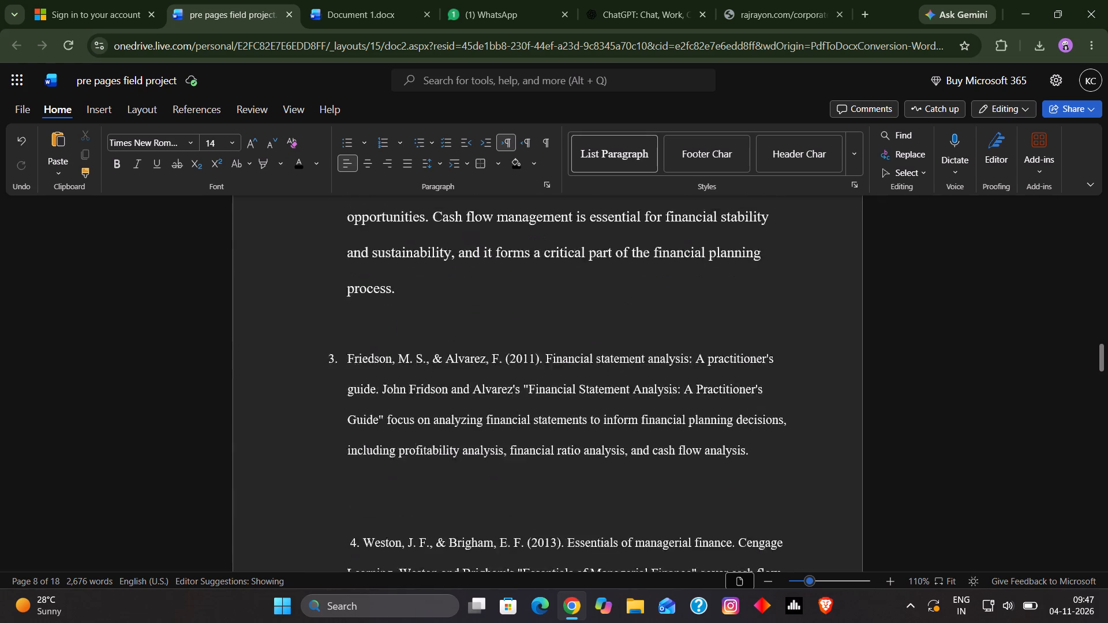
{"action": "scroll", "coordinate": [605, 367], "scroll_direction": "down", "scroll_amount": 1}
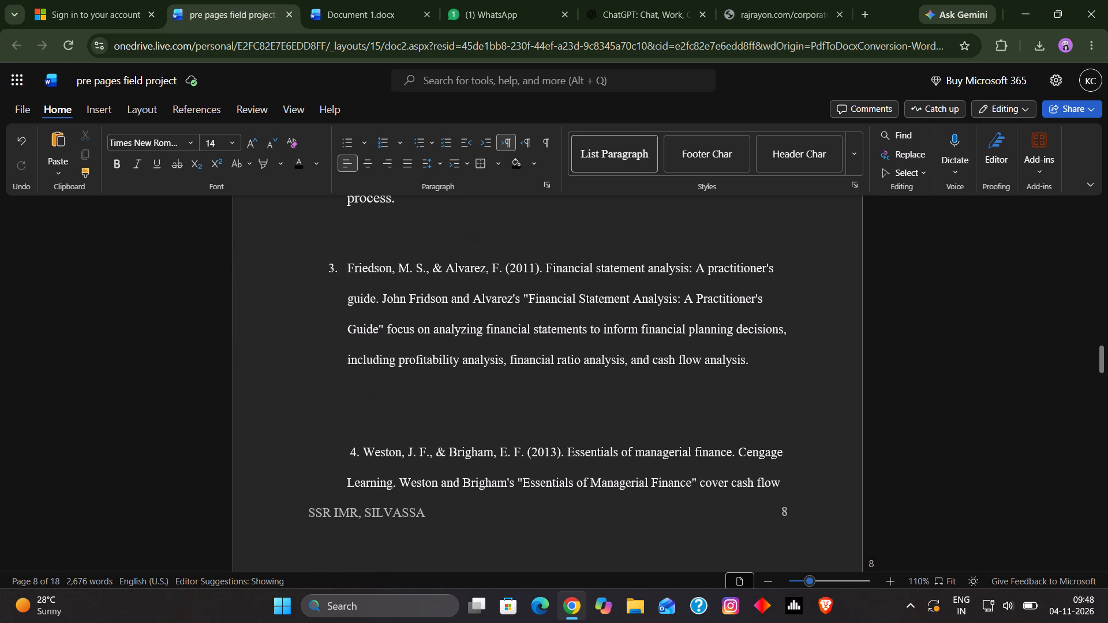
{"action": "scroll", "coordinate": [605, 367], "scroll_direction": "down", "scroll_amount": 2}
Return to the start of the report and review the Introduction and Objectives of Visit sections.
{"action": "scroll", "coordinate": [605, 367], "scroll_direction": "up", "scroll_amount": 10}
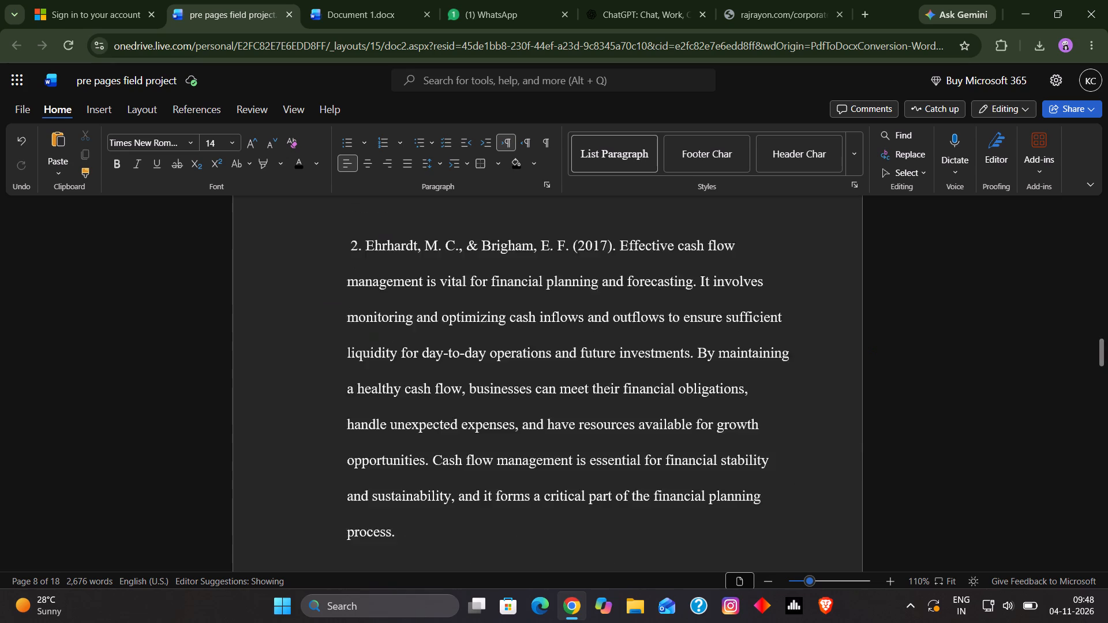
{"action": "scroll", "coordinate": [605, 367], "scroll_direction": "up", "scroll_amount": 2}
{"action": "scroll", "coordinate": [605, 367], "scroll_direction": "up", "scroll_amount": 20}
{"action": "scroll", "coordinate": [605, 367], "scroll_direction": "up", "scroll_amount": 20}
{"action": "scroll", "coordinate": [605, 367], "scroll_direction": "up", "scroll_amount": 9}
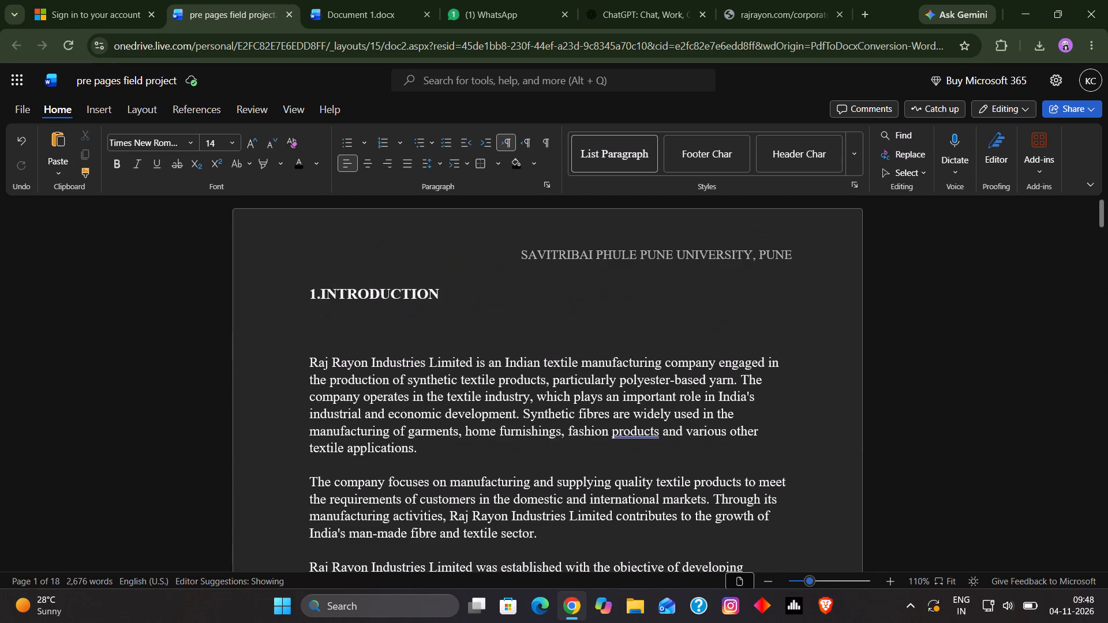
{"action": "scroll", "coordinate": [553, 384], "scroll_direction": "down", "scroll_amount": 2}
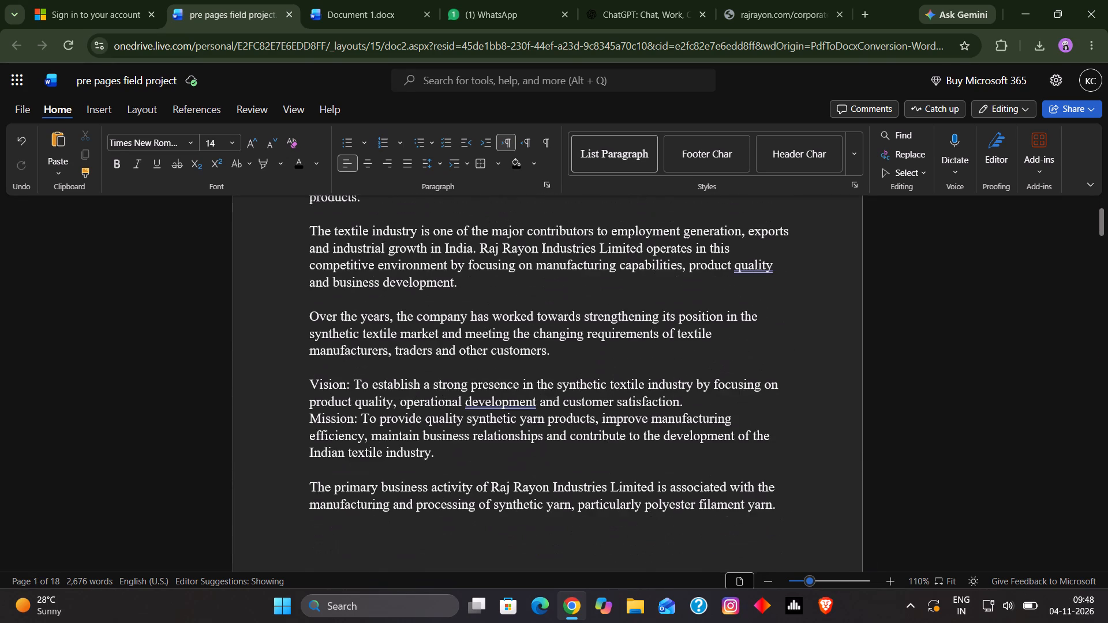
{"action": "scroll", "coordinate": [553, 384], "scroll_direction": "down", "scroll_amount": 3}
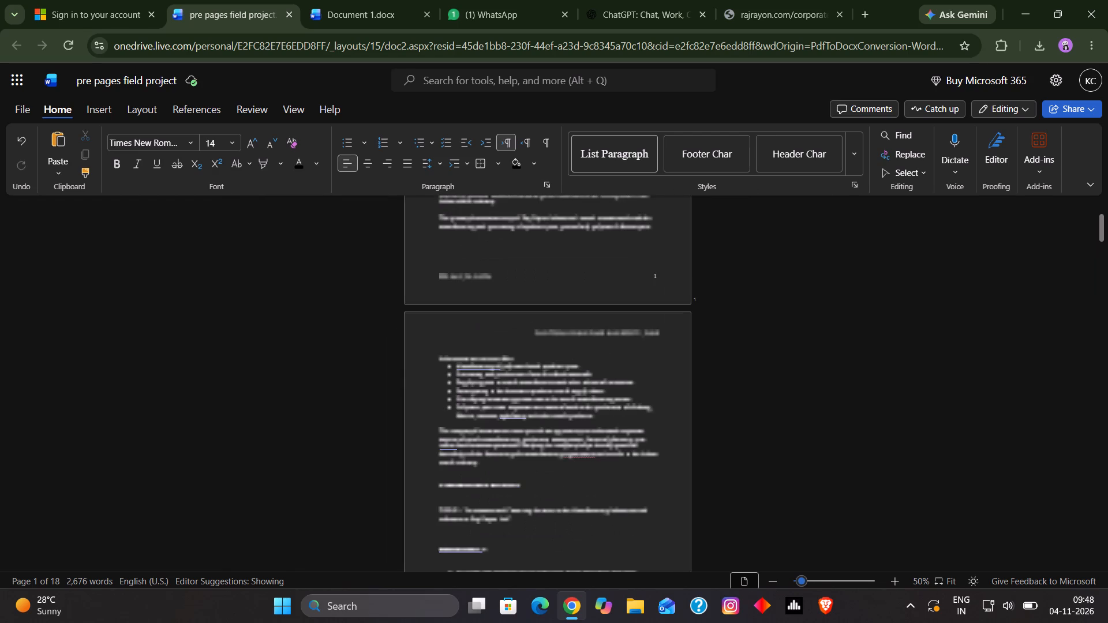
{"action": "scroll", "coordinate": [553, 384], "scroll_direction": "up", "scroll_amount": 5}
{"action": "scroll", "coordinate": [553, 384], "scroll_direction": "right", "scroll_amount": 1}
{"action": "scroll", "coordinate": [553, 384], "scroll_direction": "down", "scroll_amount": 1}
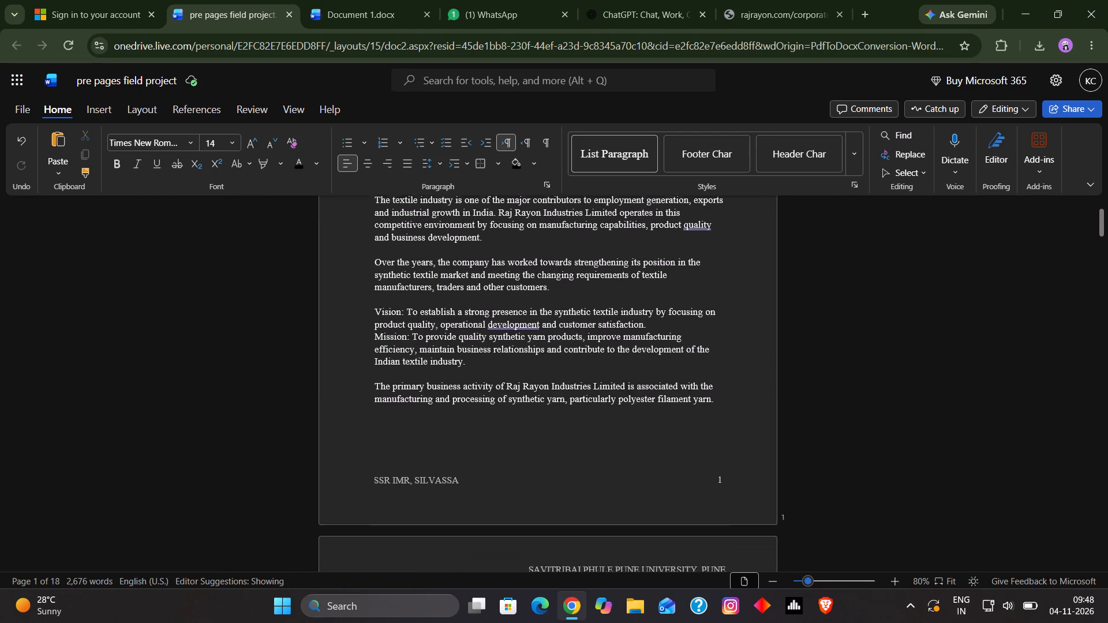
{"action": "scroll", "coordinate": [553, 384], "scroll_direction": "down", "scroll_amount": 6}
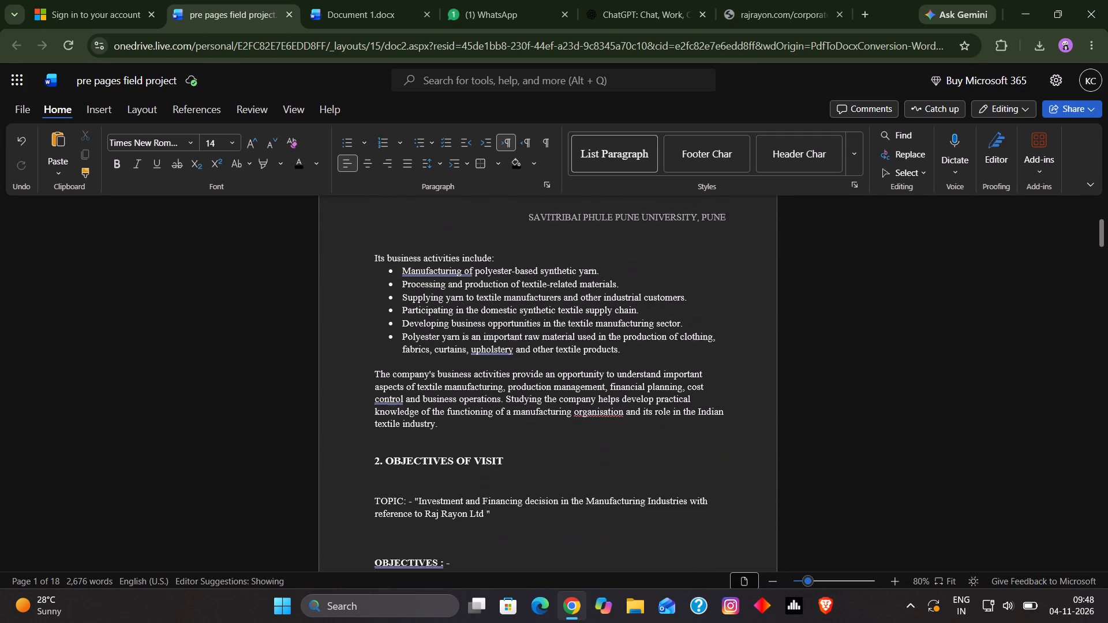
{"action": "scroll", "coordinate": [553, 384], "scroll_direction": "down", "scroll_amount": 1}
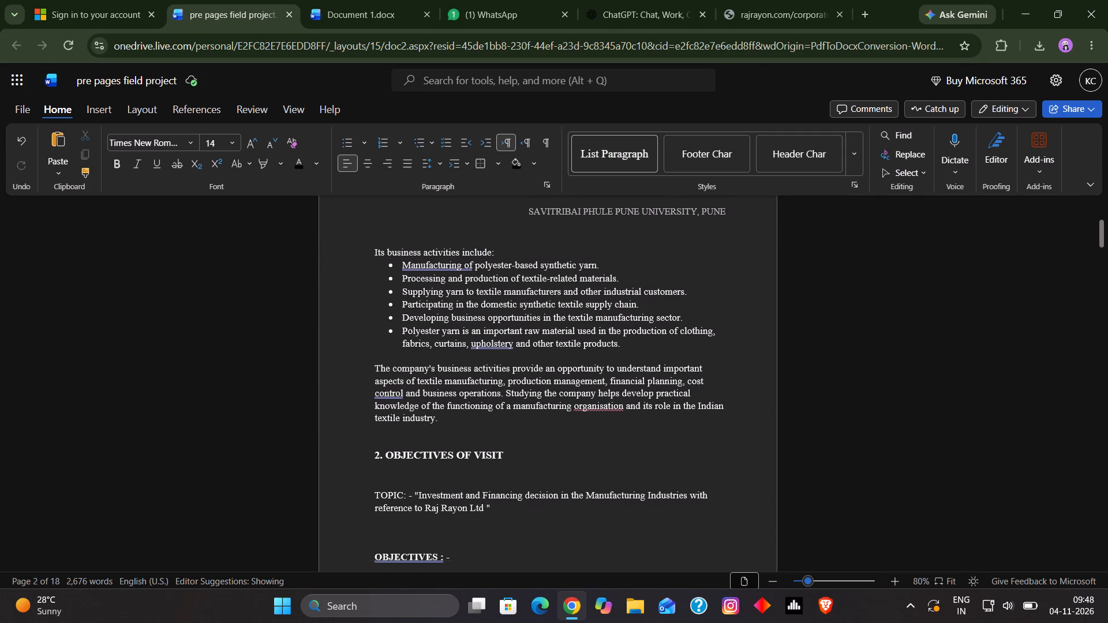
{"action": "scroll", "coordinate": [553, 384], "scroll_direction": "down", "scroll_amount": 2}
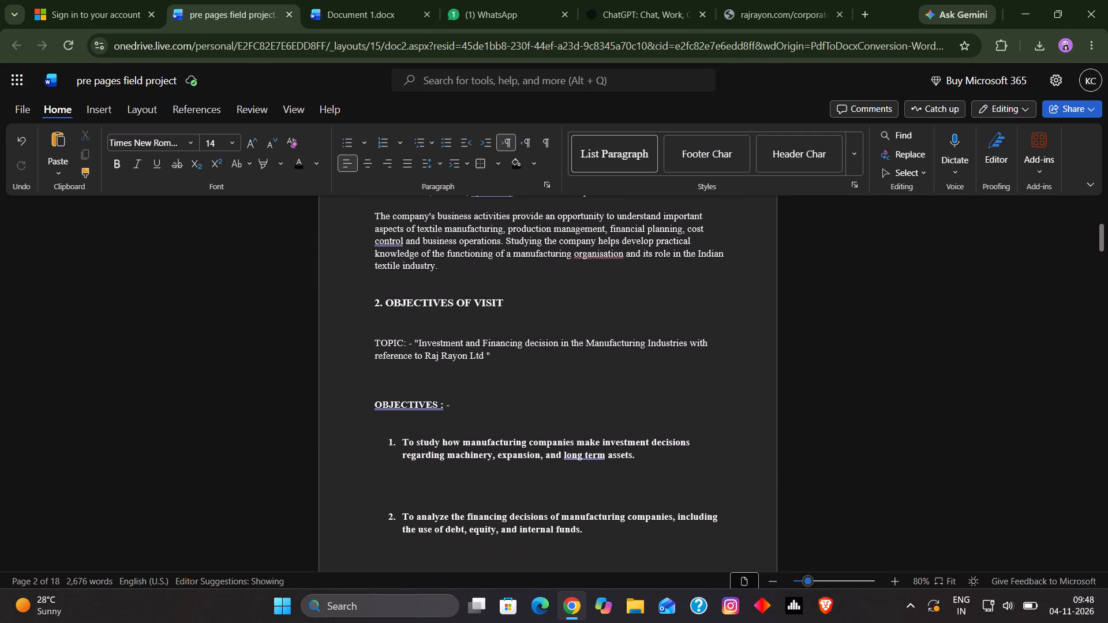
{"action": "scroll", "coordinate": [554, 382], "scroll_direction": "down", "scroll_amount": 2}
Review the Company/Organization Profile section, from the company logo and About Us through Present Status, Operations, Achievements and Competitors.
{"action": "scroll", "coordinate": [556, 377], "scroll_direction": "down", "scroll_amount": 1}
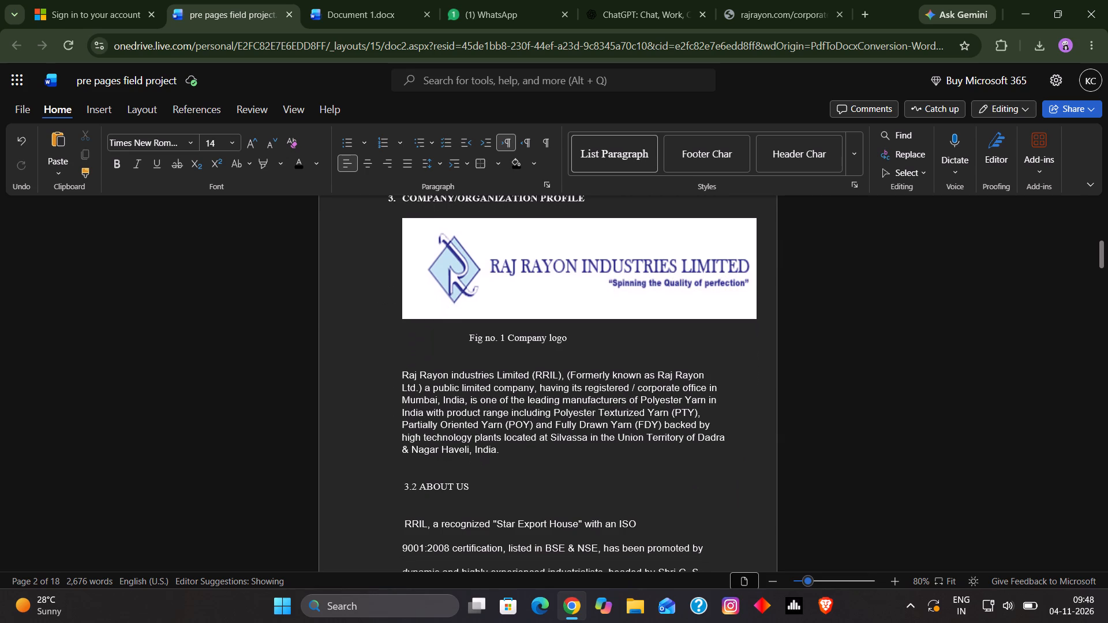
{"action": "scroll", "coordinate": [556, 377], "scroll_direction": "down", "scroll_amount": 3}
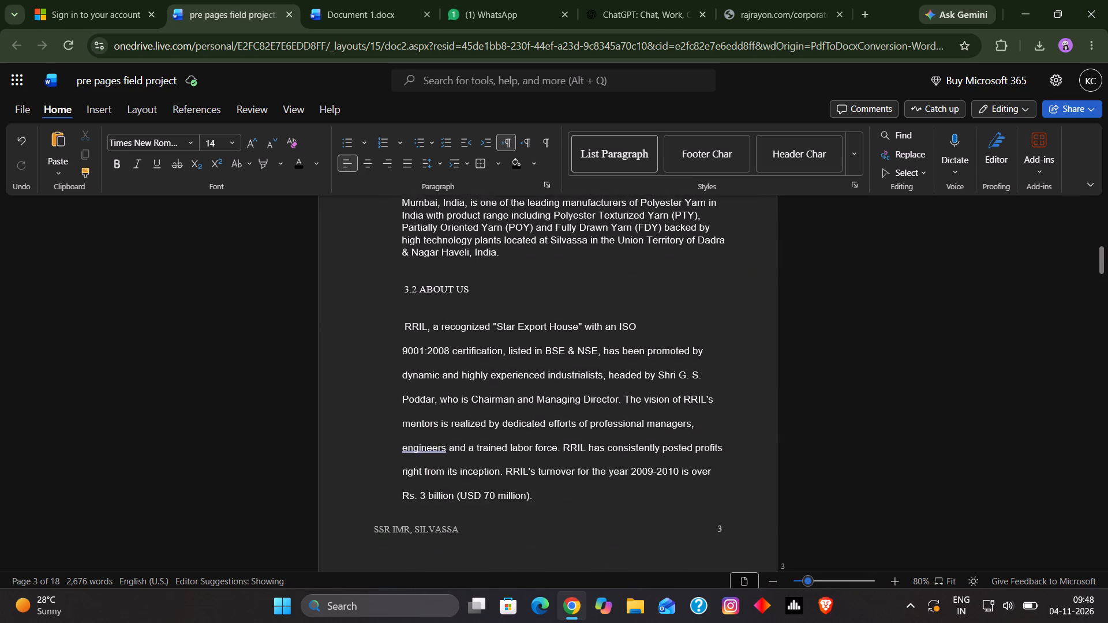
{"action": "scroll", "coordinate": [556, 377], "scroll_direction": "down", "scroll_amount": 3}
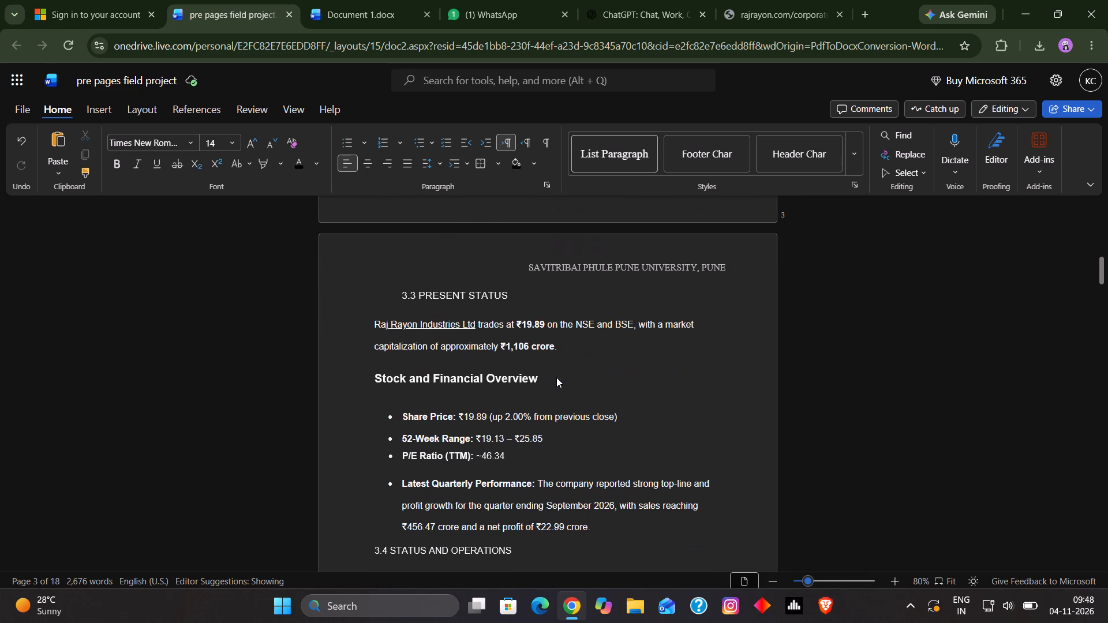
{"action": "scroll", "coordinate": [556, 377], "scroll_direction": "down", "scroll_amount": 8}
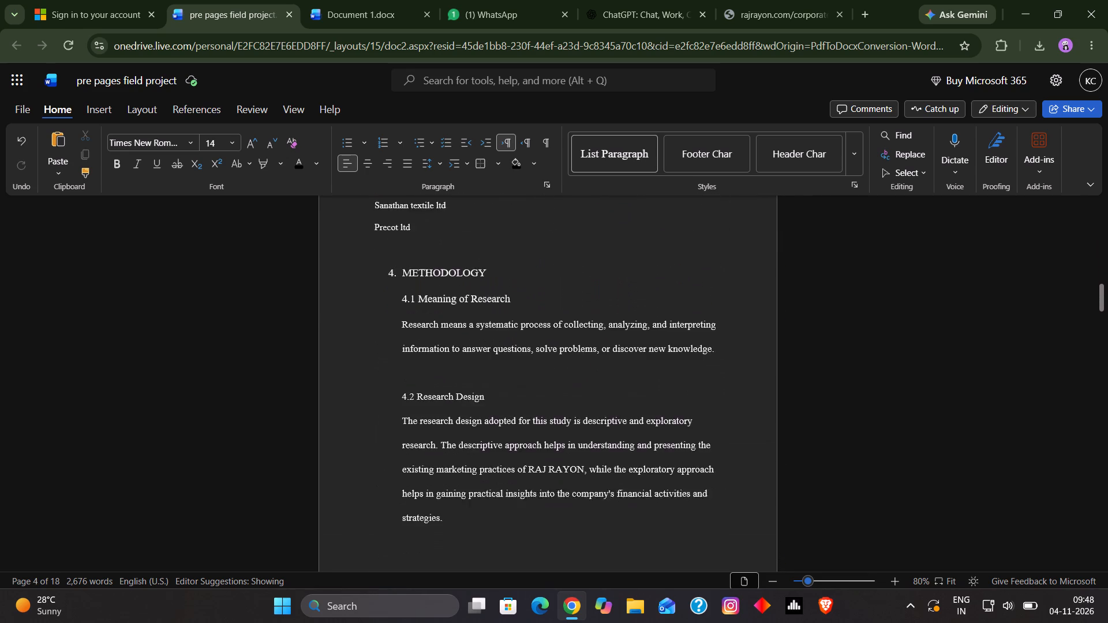
{"action": "scroll", "coordinate": [556, 377], "scroll_direction": "down", "scroll_amount": 1}
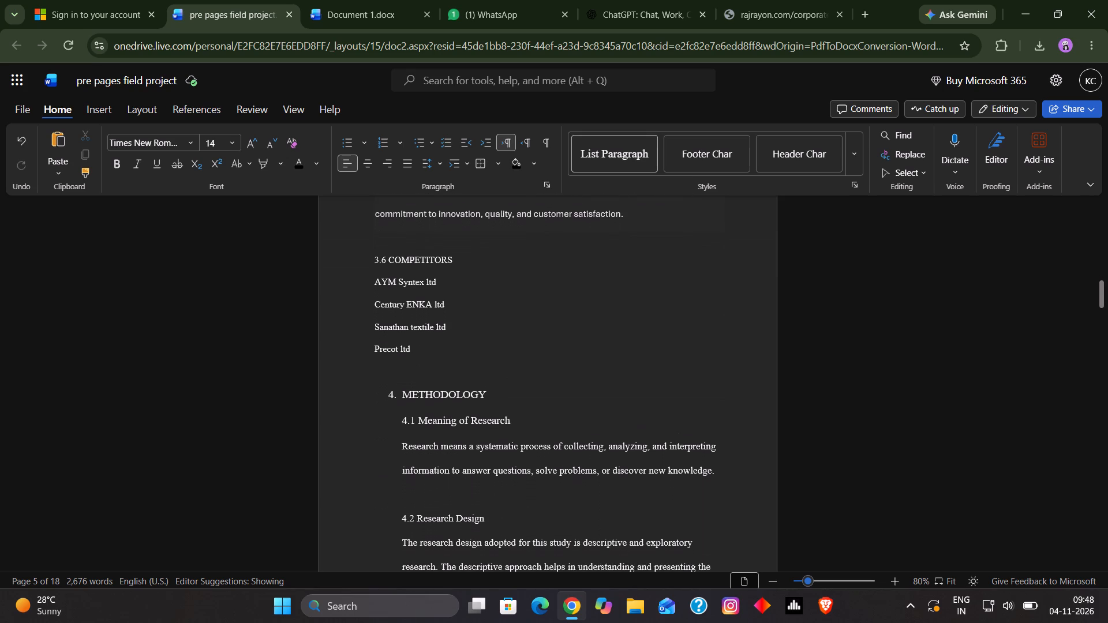
{"action": "scroll", "coordinate": [556, 377], "scroll_direction": "down", "scroll_amount": 1}
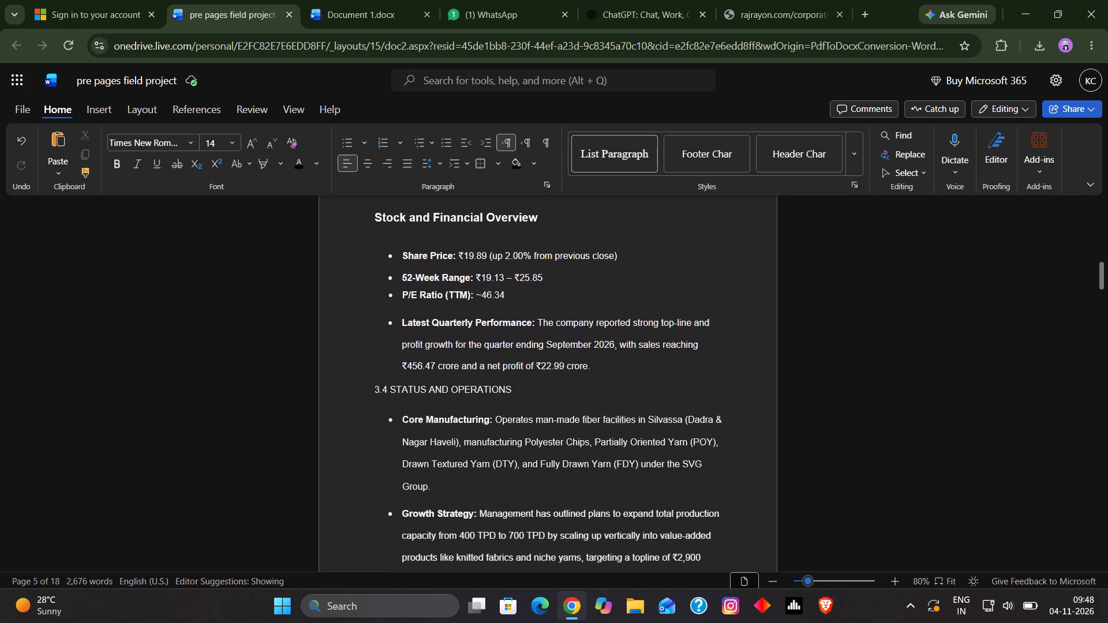
{"action": "scroll", "coordinate": [556, 377], "scroll_direction": "down", "scroll_amount": 1}
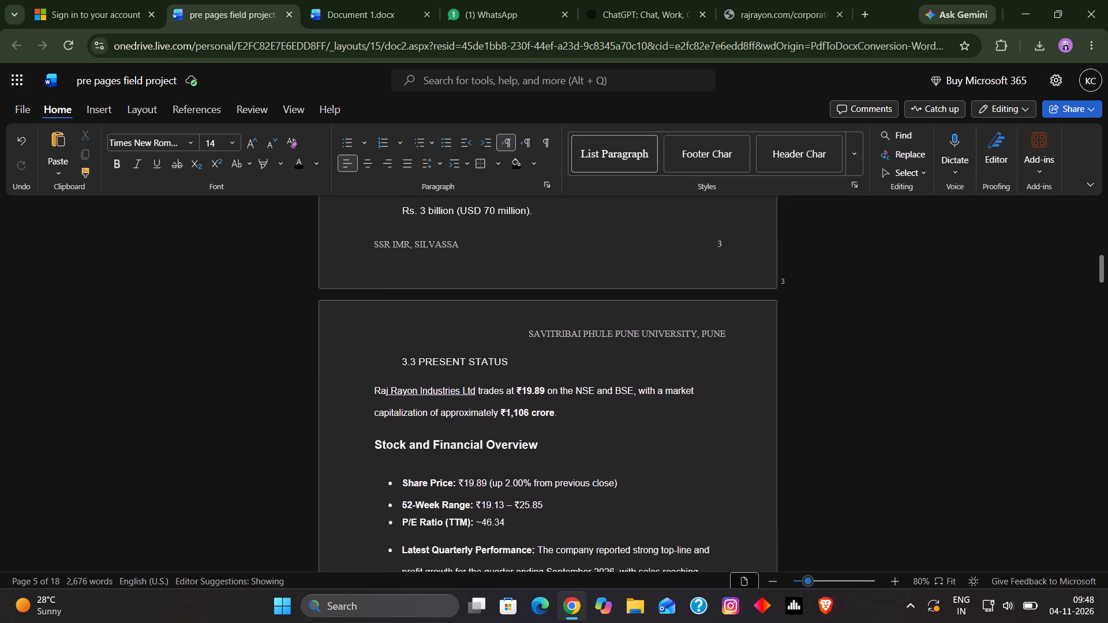
{"action": "scroll", "coordinate": [556, 377], "scroll_direction": "down", "scroll_amount": 3}
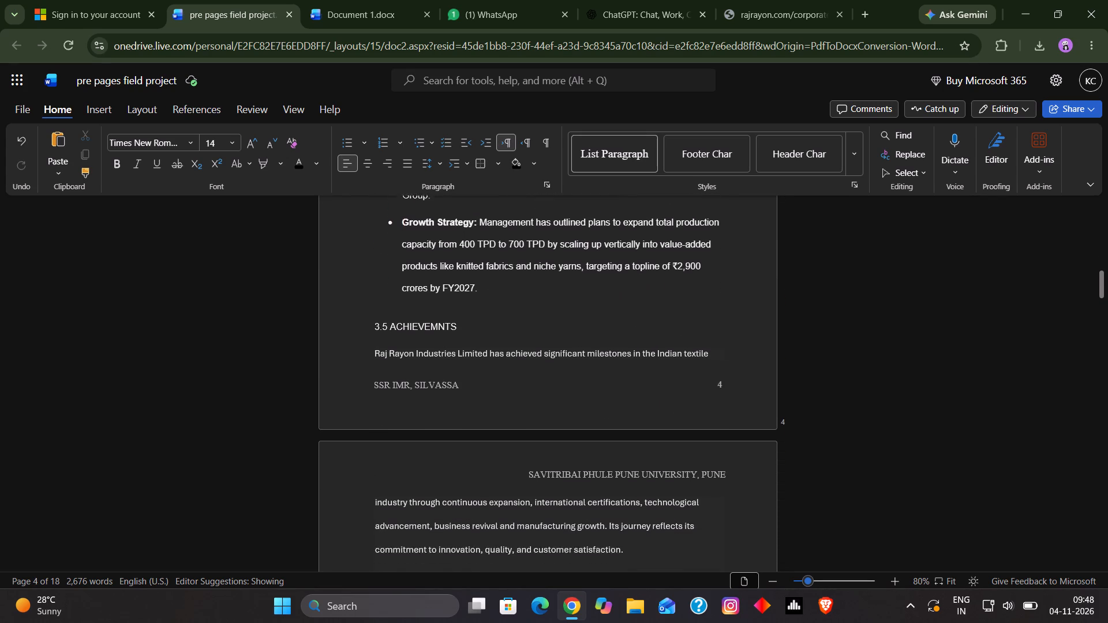
{"action": "scroll", "coordinate": [556, 377], "scroll_direction": "down", "scroll_amount": 1}
Review the Methodology section from 4.1 Meaning of Research to the numbered points under 4.6 Limitations of the Study.
{"action": "scroll", "coordinate": [556, 377], "scroll_direction": "down", "scroll_amount": 2}
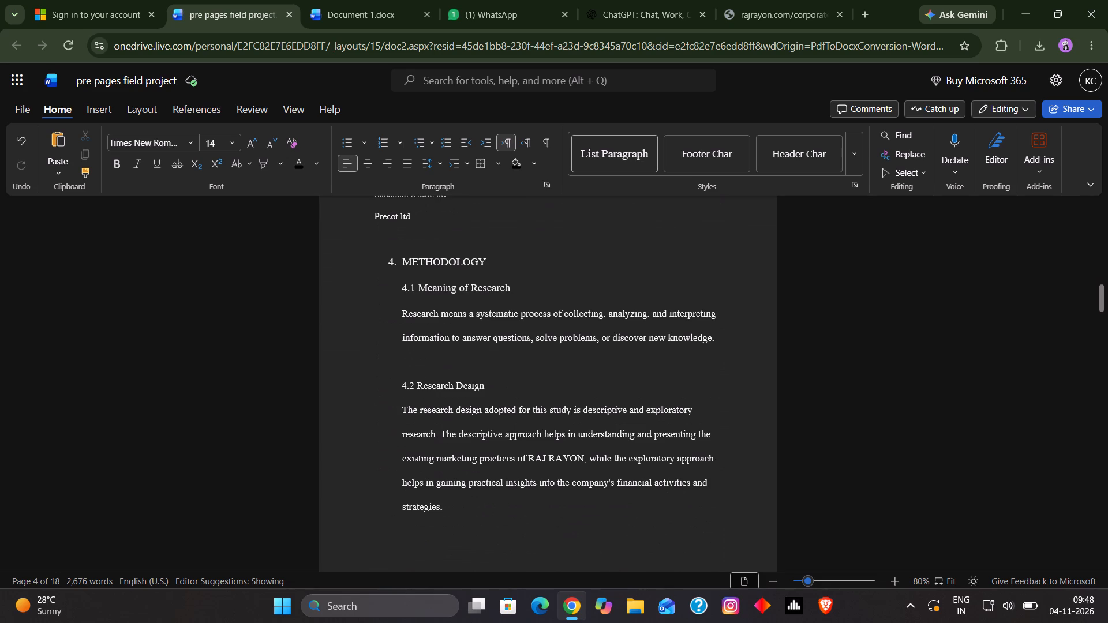
{"action": "scroll", "coordinate": [556, 377], "scroll_direction": "down", "scroll_amount": 5}
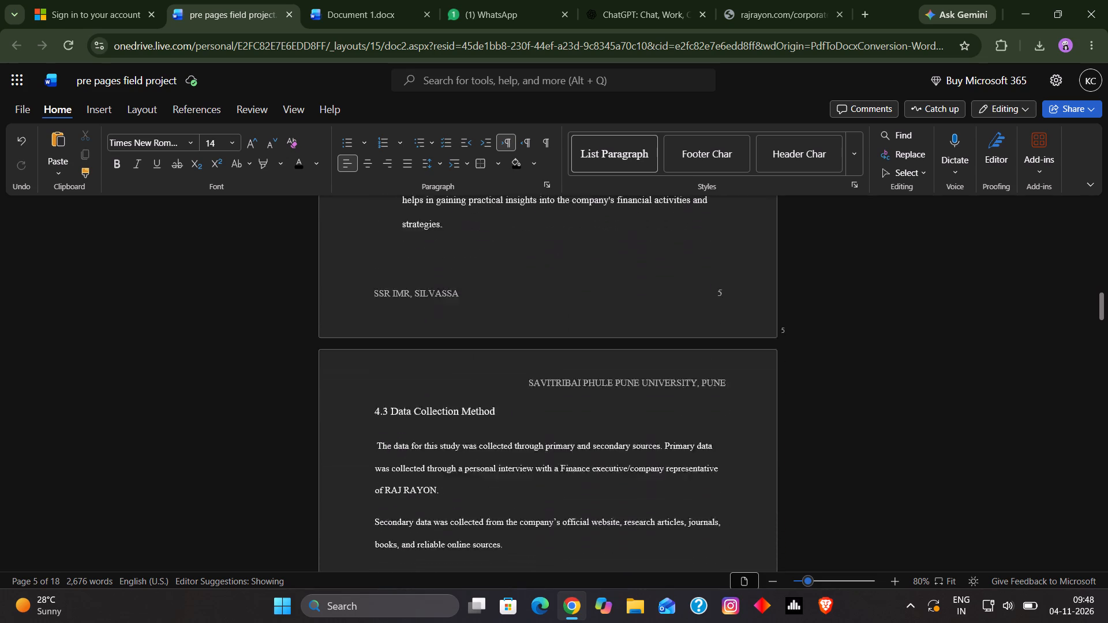
{"action": "scroll", "coordinate": [556, 377], "scroll_direction": "down", "scroll_amount": 2}
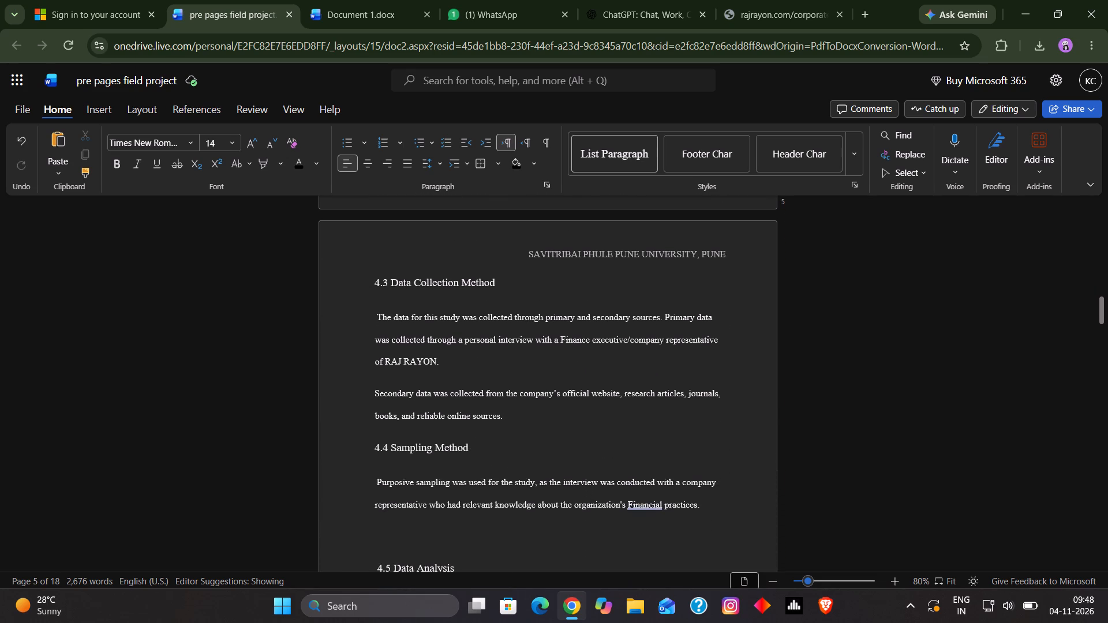
{"action": "scroll", "coordinate": [556, 377], "scroll_direction": "down", "scroll_amount": 1}
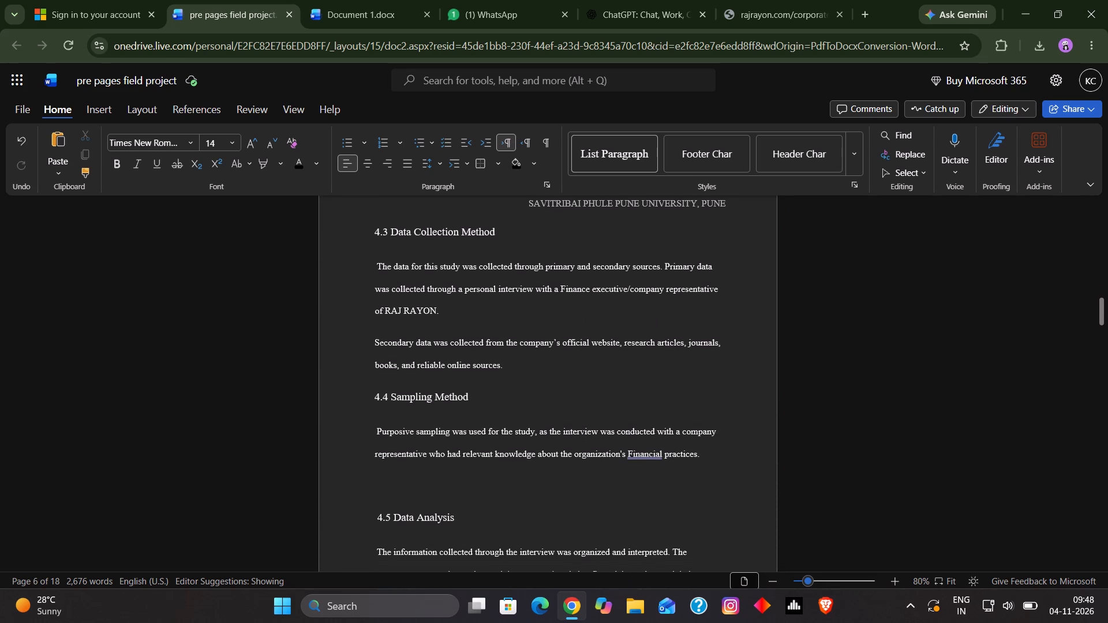
{"action": "scroll", "coordinate": [556, 377], "scroll_direction": "down", "scroll_amount": 2}
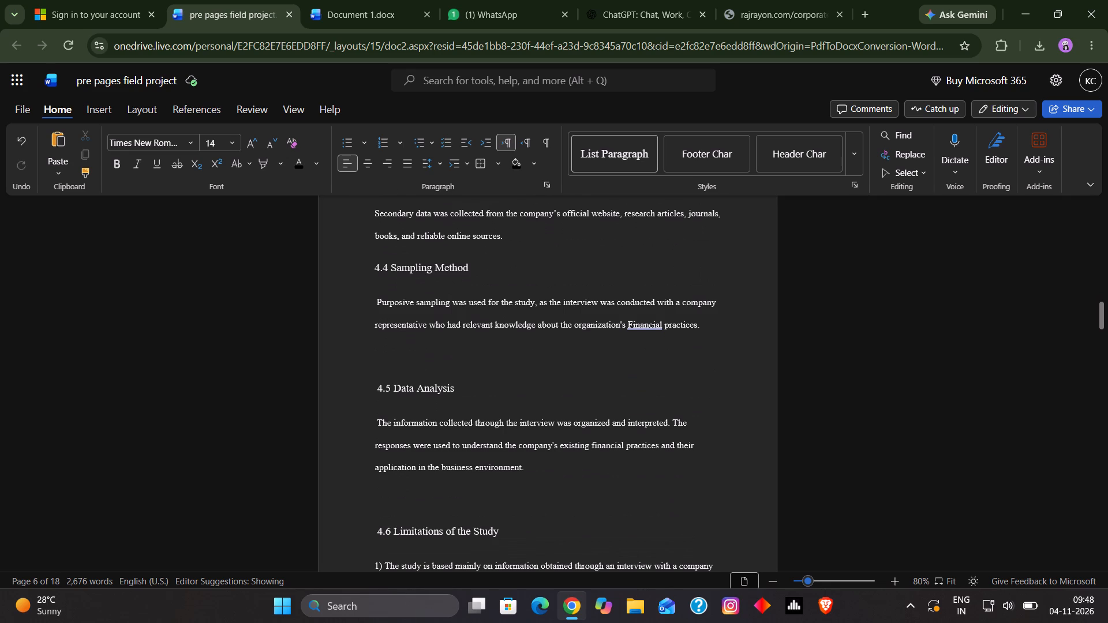
{"action": "scroll", "coordinate": [556, 377], "scroll_direction": "down", "scroll_amount": 1}
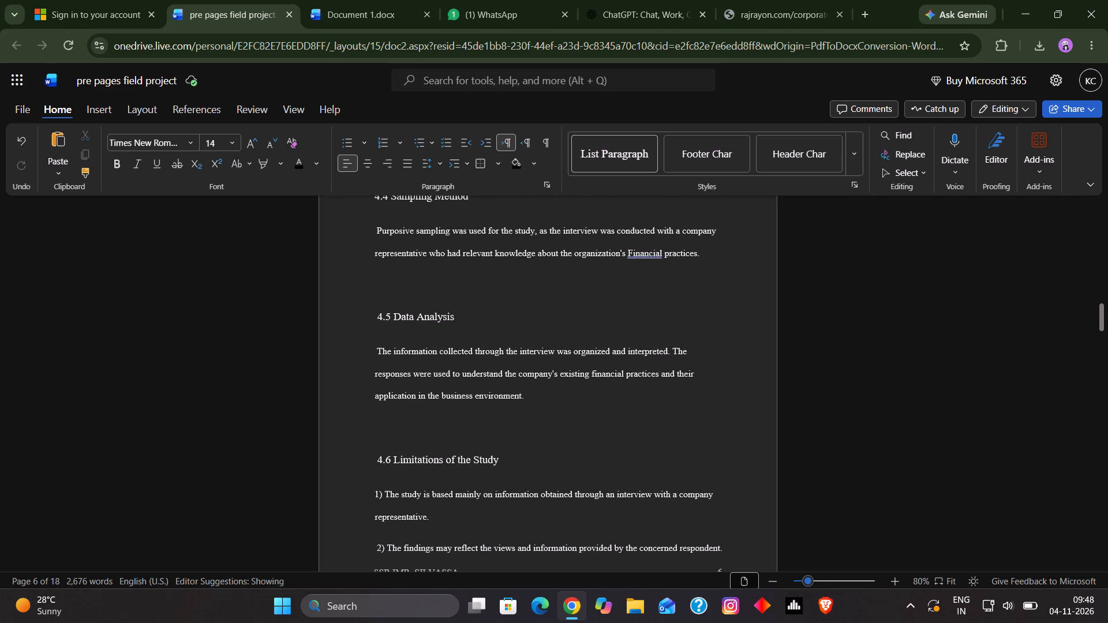
{"action": "scroll", "coordinate": [556, 377], "scroll_direction": "down", "scroll_amount": 3}
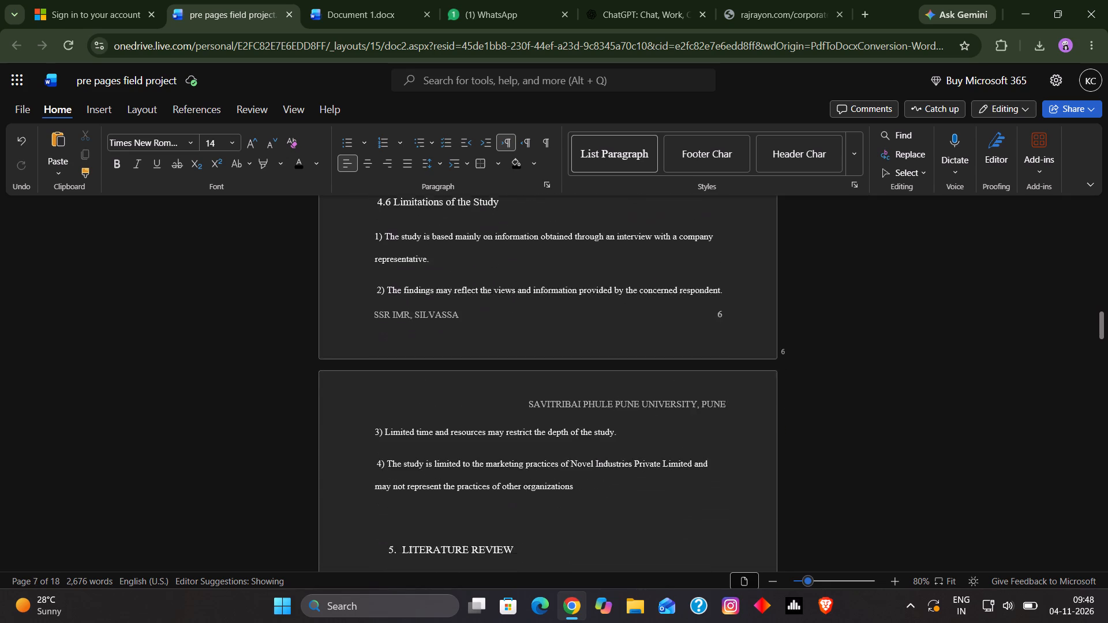
Recheck the Literature Review section from its heading through the fifth numbered source, Ranganathan and Madhumathi (2012).
{"action": "scroll", "coordinate": [556, 377], "scroll_direction": "down", "scroll_amount": 3}
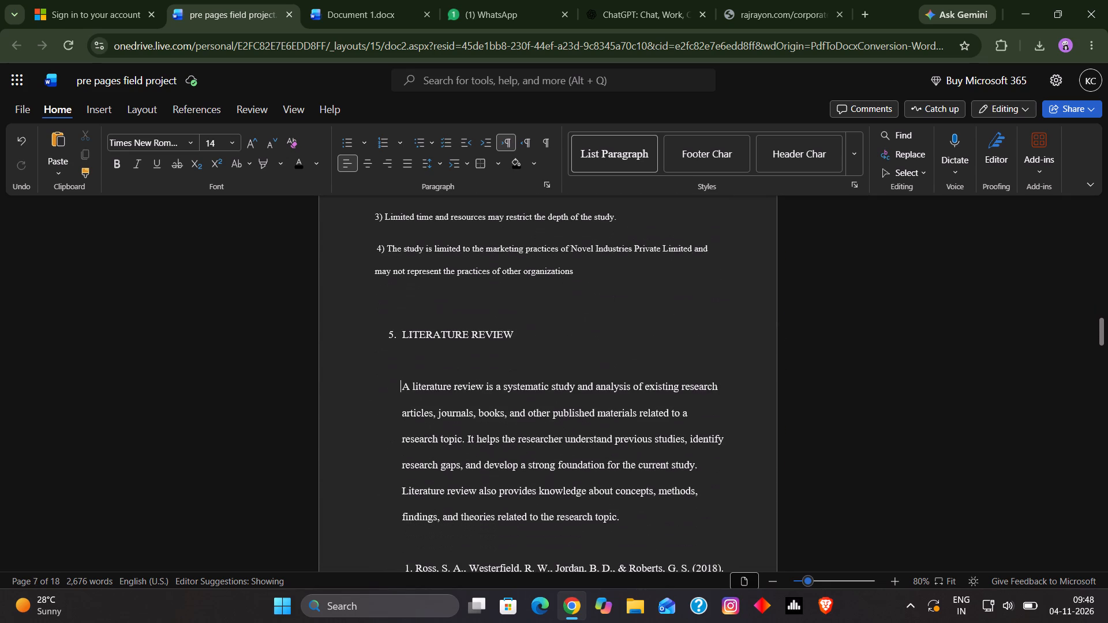
{"action": "scroll", "coordinate": [556, 377], "scroll_direction": "down", "scroll_amount": 2}
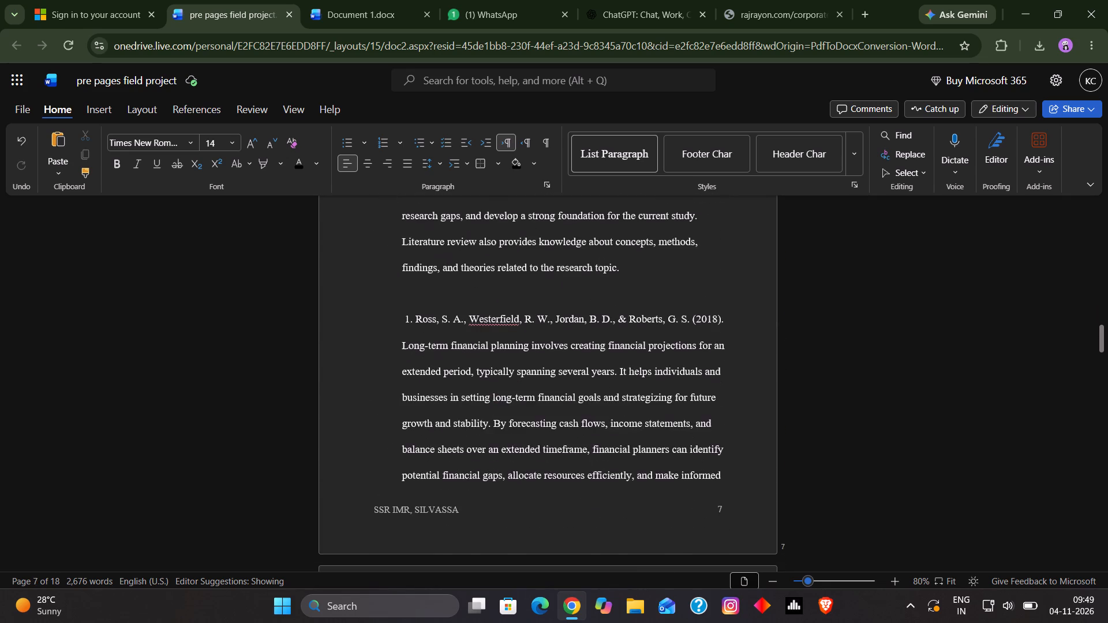
{"action": "scroll", "coordinate": [556, 377], "scroll_direction": "down", "scroll_amount": 1}
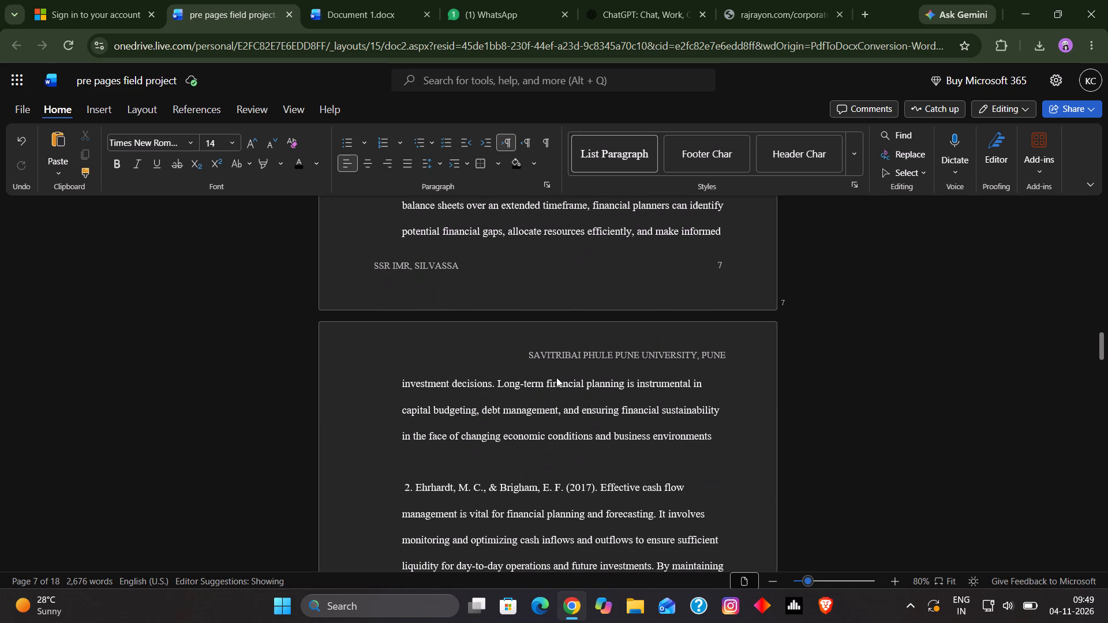
{"action": "scroll", "coordinate": [556, 377], "scroll_direction": "down", "scroll_amount": 4}
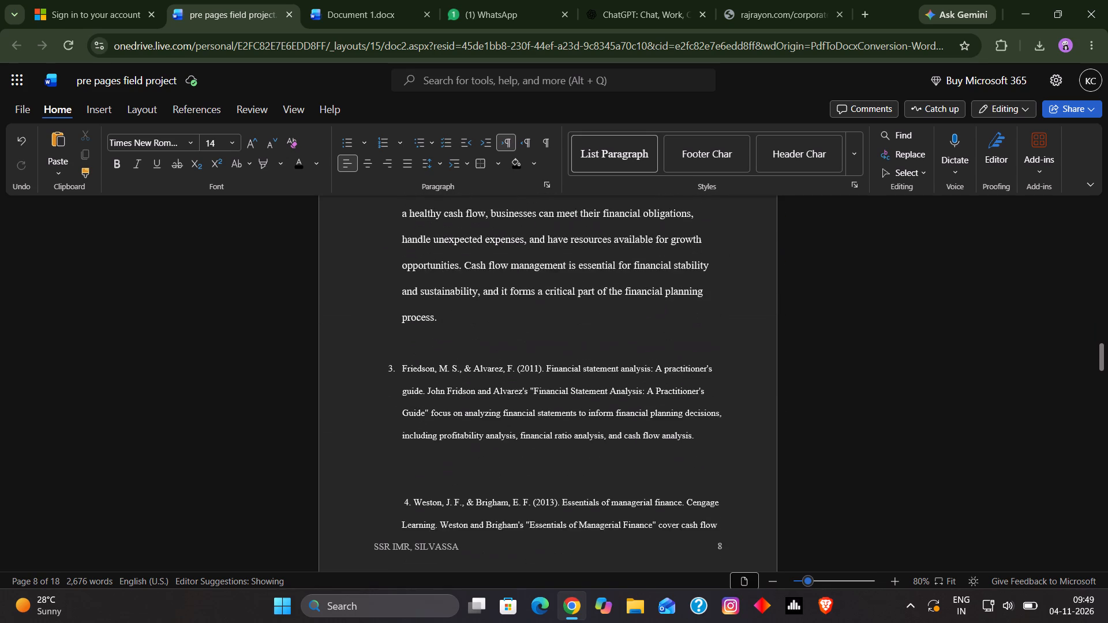
{"action": "scroll", "coordinate": [556, 377], "scroll_direction": "down", "scroll_amount": 2}
{"action": "scroll", "coordinate": [556, 377], "scroll_direction": "up", "scroll_amount": 4}
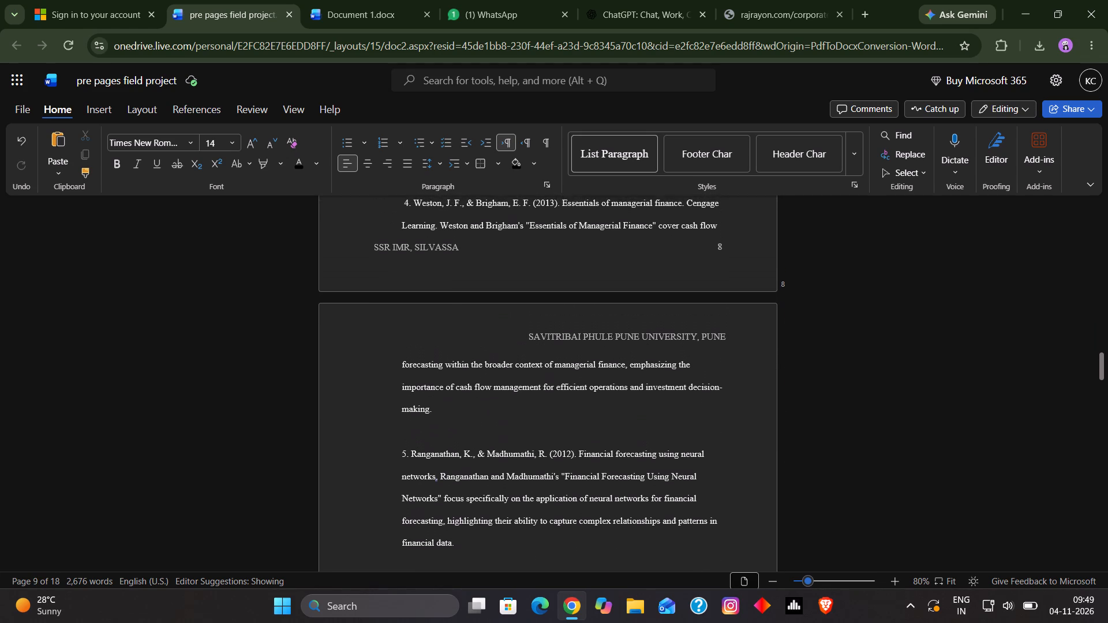
Recheck the numbered Literature Review sources and review the 6.1 observation sections on machinery investment, debt and equity, and expansion.
{"action": "scroll", "coordinate": [556, 377], "scroll_direction": "up", "scroll_amount": 4}
{"action": "scroll", "coordinate": [556, 377], "scroll_direction": "right", "scroll_amount": 1}
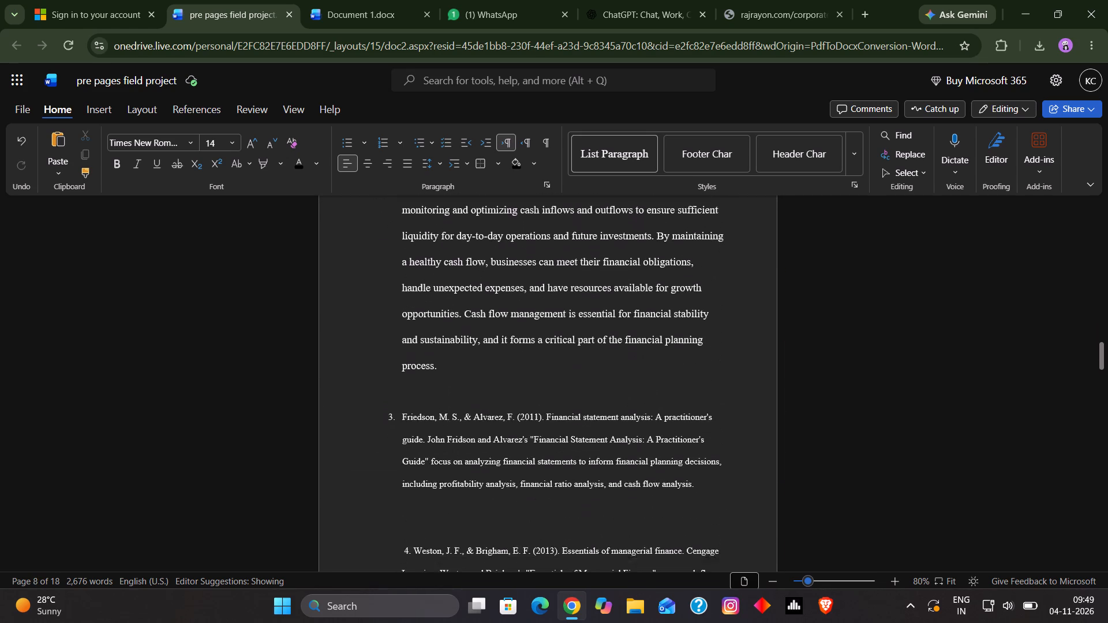
{"action": "scroll", "coordinate": [556, 377], "scroll_direction": "right", "scroll_amount": 1}
{"action": "scroll", "coordinate": [556, 377], "scroll_direction": "down", "scroll_amount": 5}
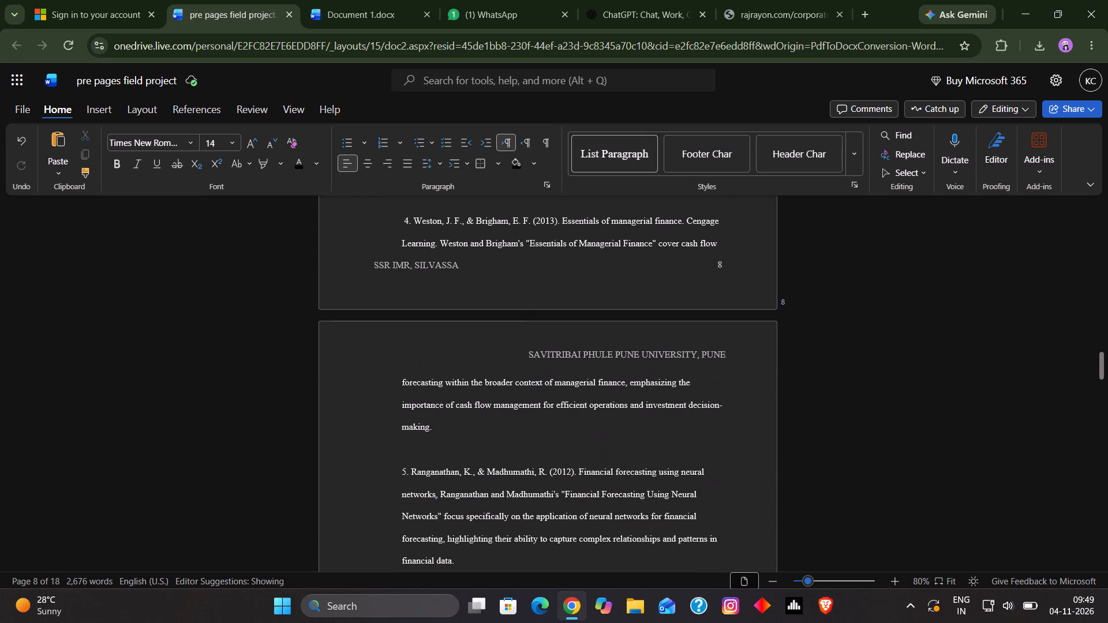
{"action": "scroll", "coordinate": [556, 377], "scroll_direction": "down", "scroll_amount": 6}
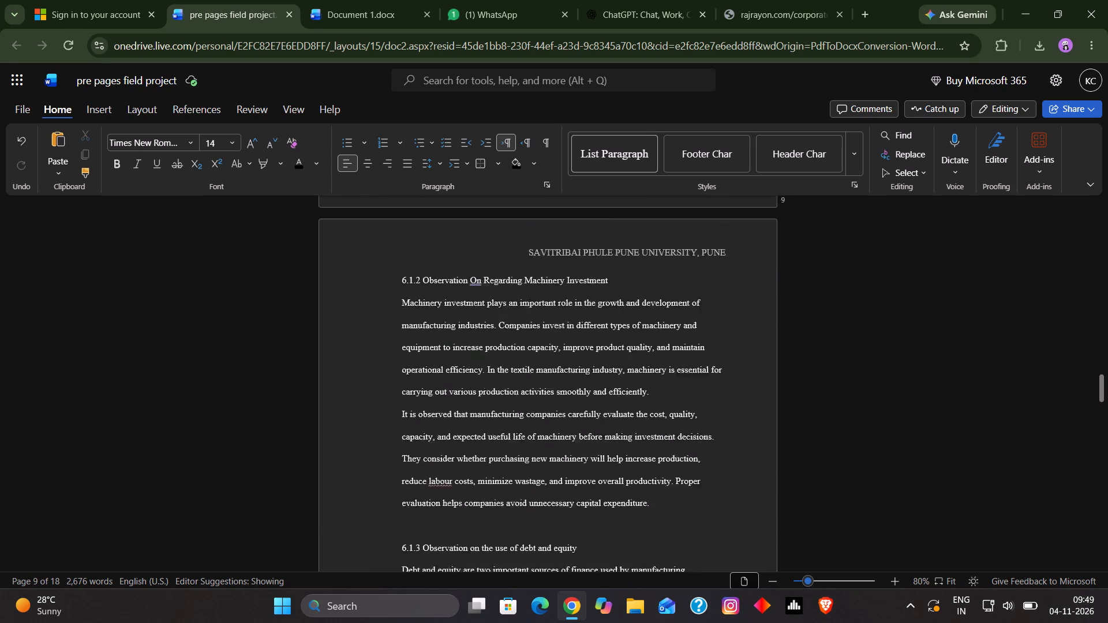
{"action": "scroll", "coordinate": [556, 377], "scroll_direction": "down", "scroll_amount": 3}
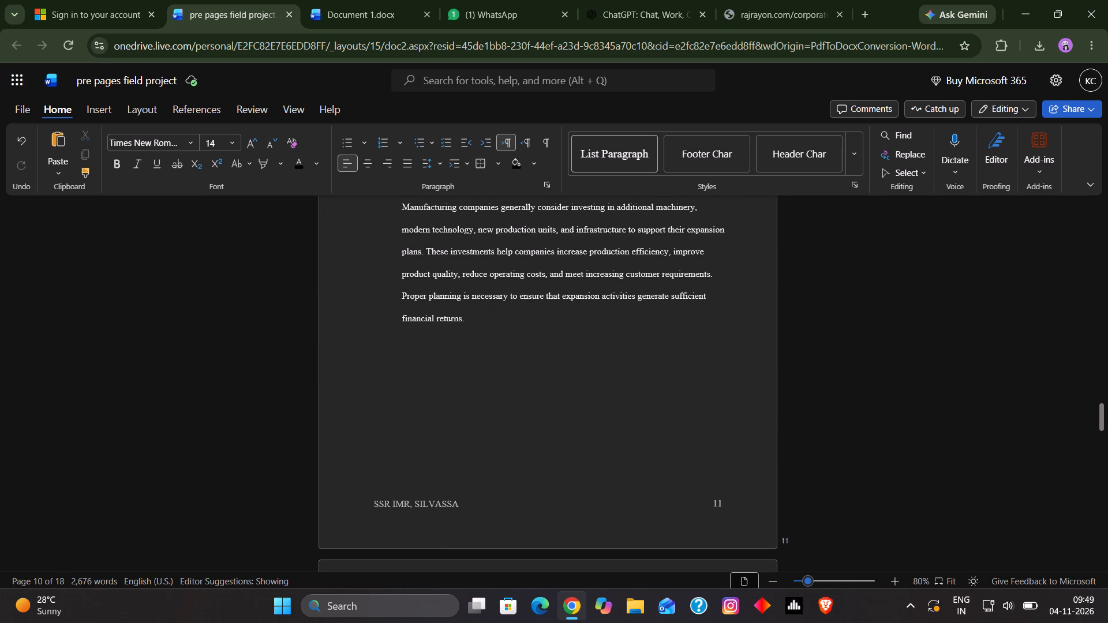
{"action": "scroll", "coordinate": [556, 377], "scroll_direction": "down", "scroll_amount": 2}
Format the FINDINGS heading at the start of the findings list as 14 pt bold.
{"action": "scroll", "coordinate": [556, 377], "scroll_direction": "up", "scroll_amount": 1}
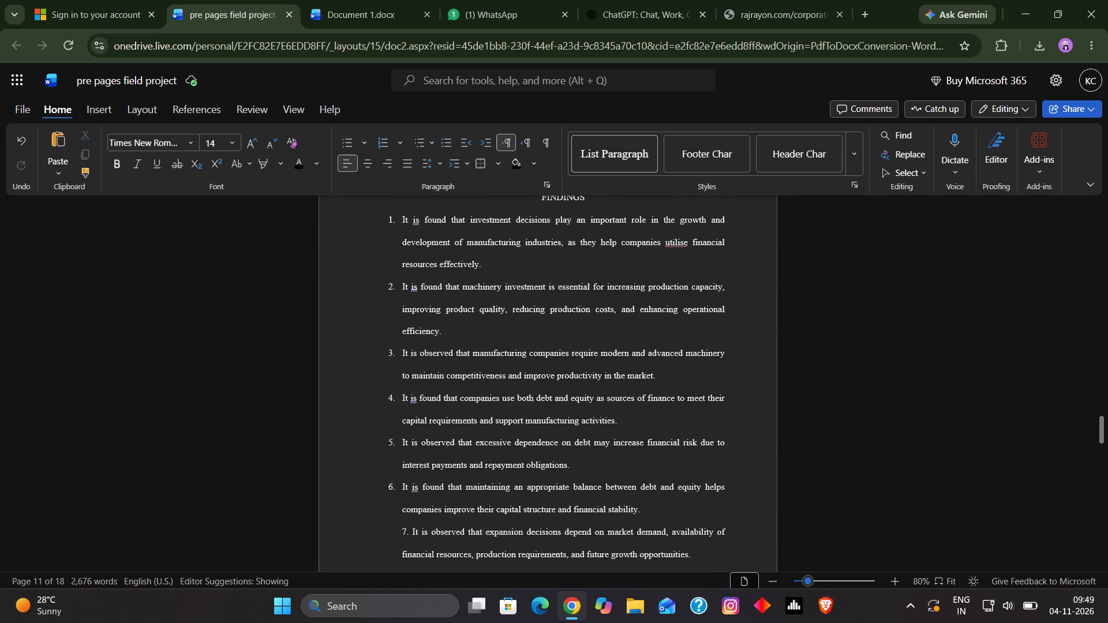
{"action": "scroll", "coordinate": [556, 377], "scroll_direction": "up", "scroll_amount": 1}
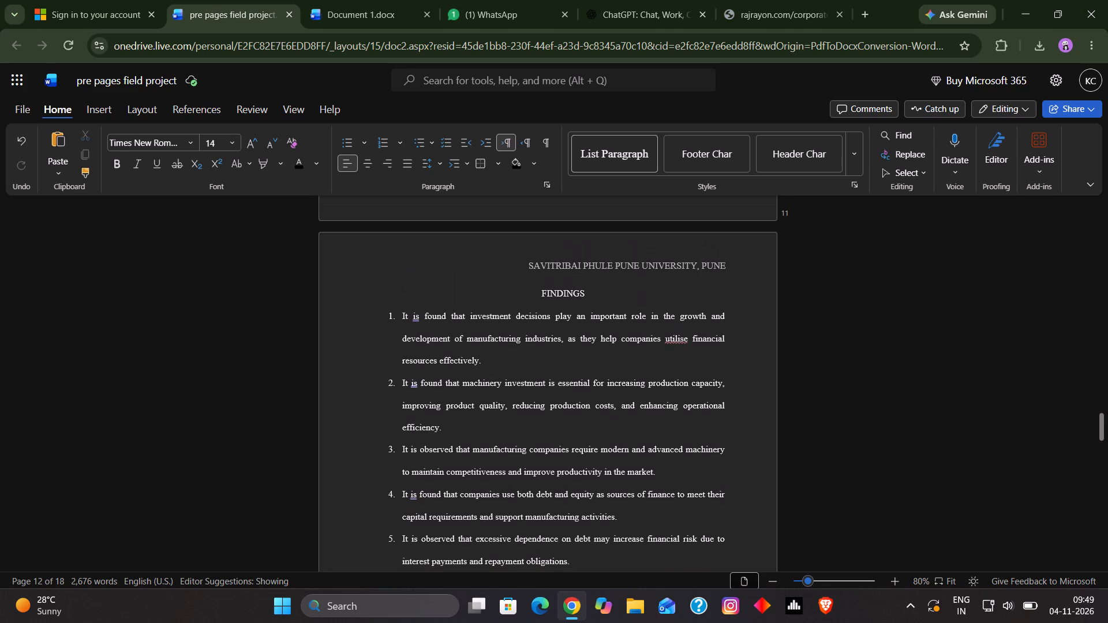
{"action": "left_click_drag", "start_coordinate": [542, 292], "coordinate": [598, 295]}
{"action": "left_click", "coordinate": [699, 270]}
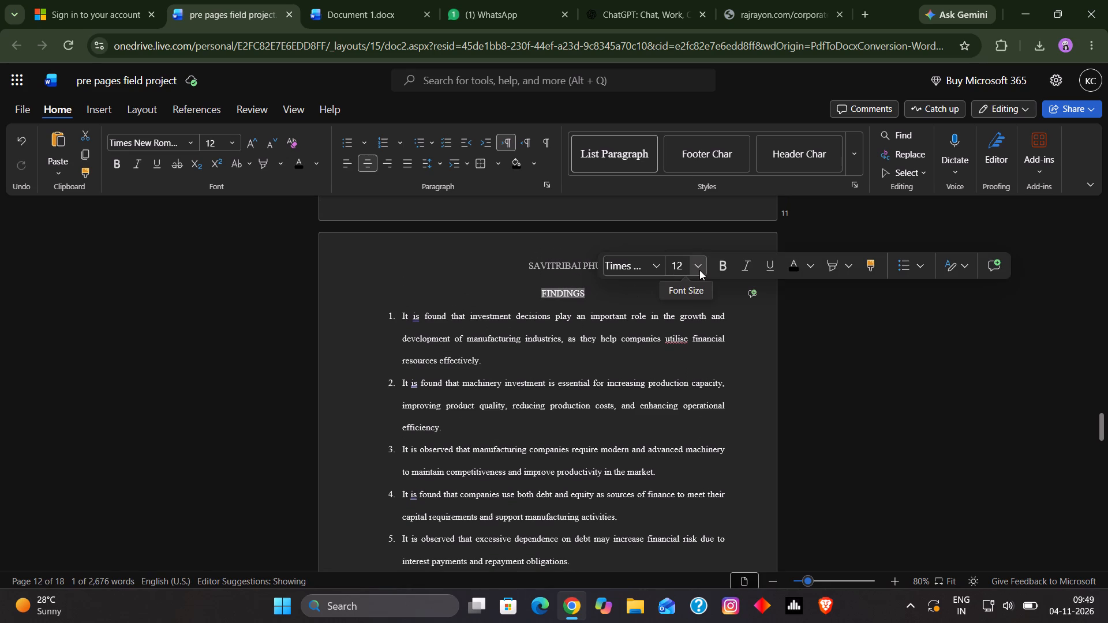
{"action": "left_click", "coordinate": [734, 364]}
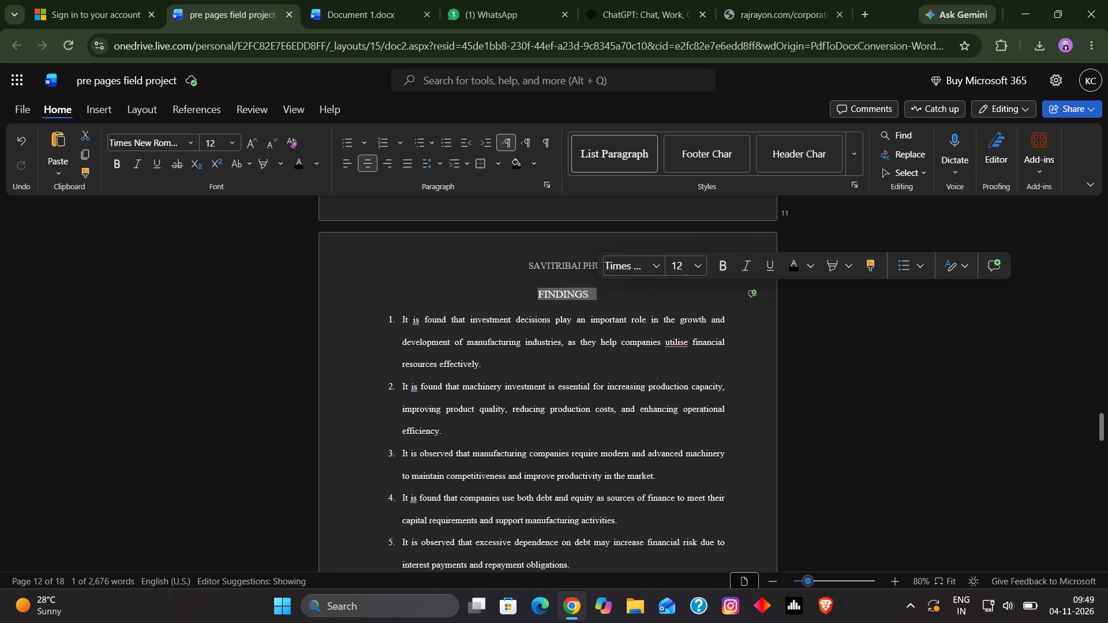
{"action": "left_click", "coordinate": [727, 262]}
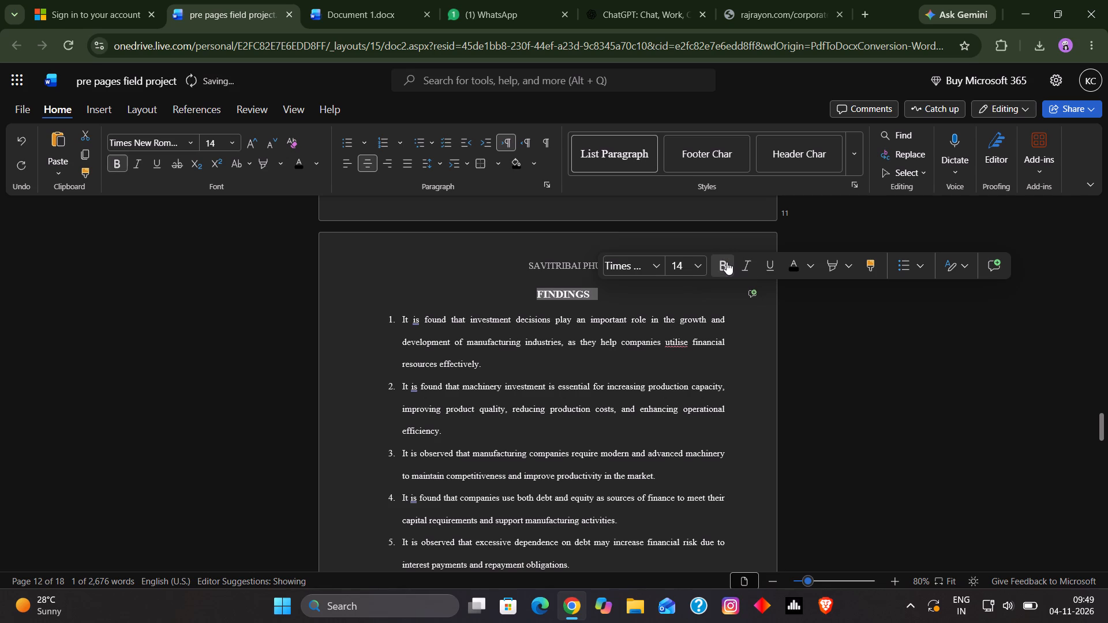
{"action": "left_click", "coordinate": [652, 290]}
Review the numbered Findings points, the list of knowledge gained from the study, and the following pages up to the Conclusion.
{"action": "scroll", "coordinate": [589, 331], "scroll_direction": "down", "scroll_amount": 2}
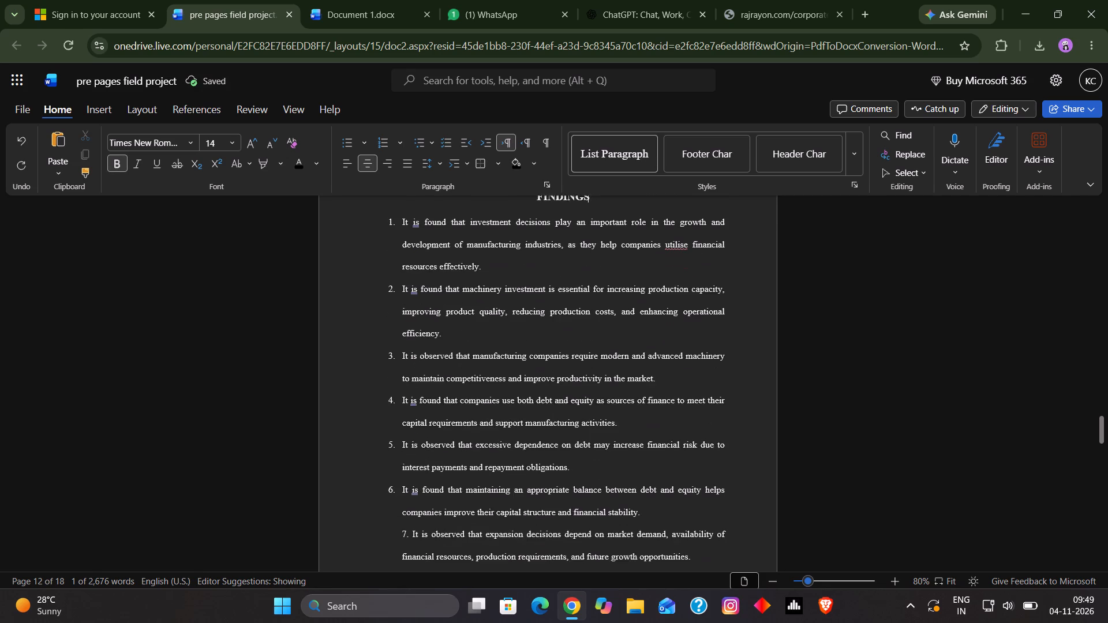
{"action": "scroll", "coordinate": [589, 331], "scroll_direction": "down", "scroll_amount": 6}
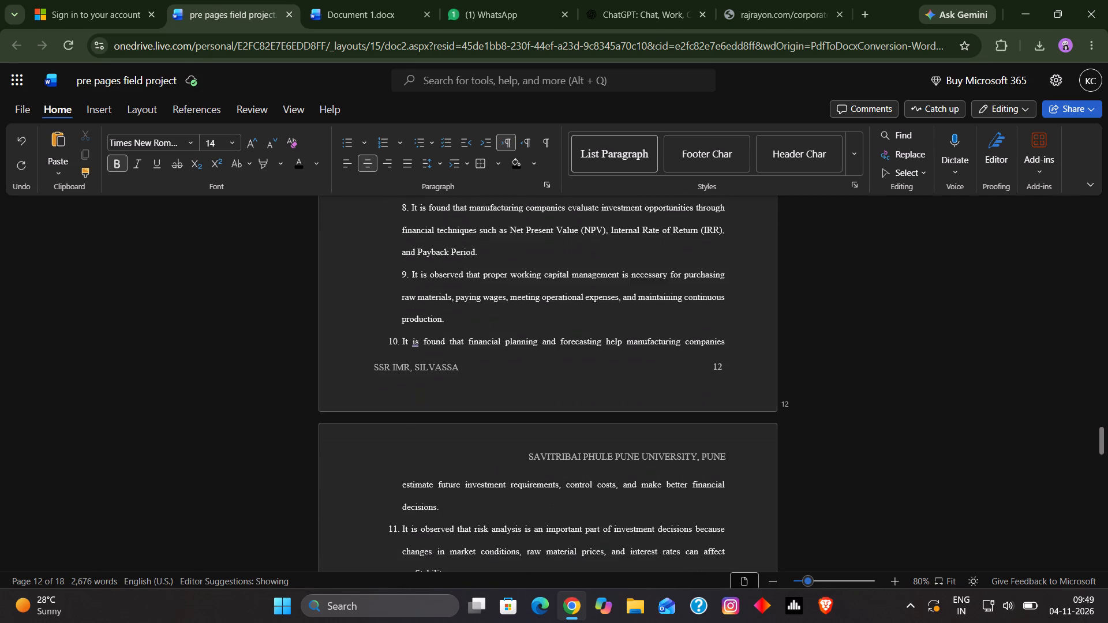
{"action": "scroll", "coordinate": [589, 331], "scroll_direction": "down", "scroll_amount": 6}
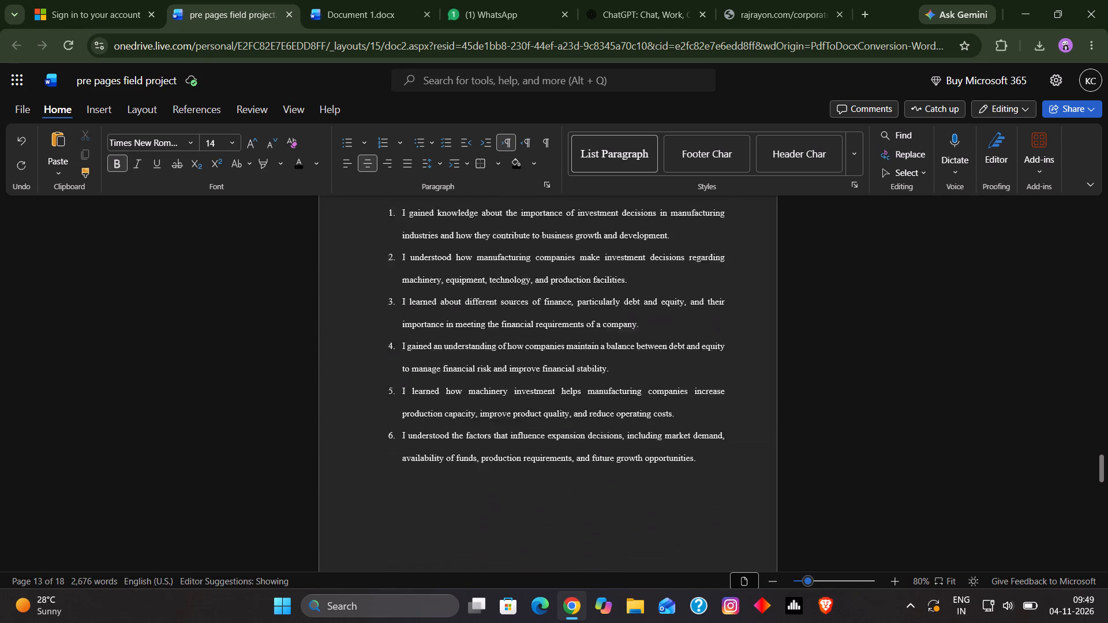
{"action": "scroll", "coordinate": [589, 331], "scroll_direction": "down", "scroll_amount": 5}
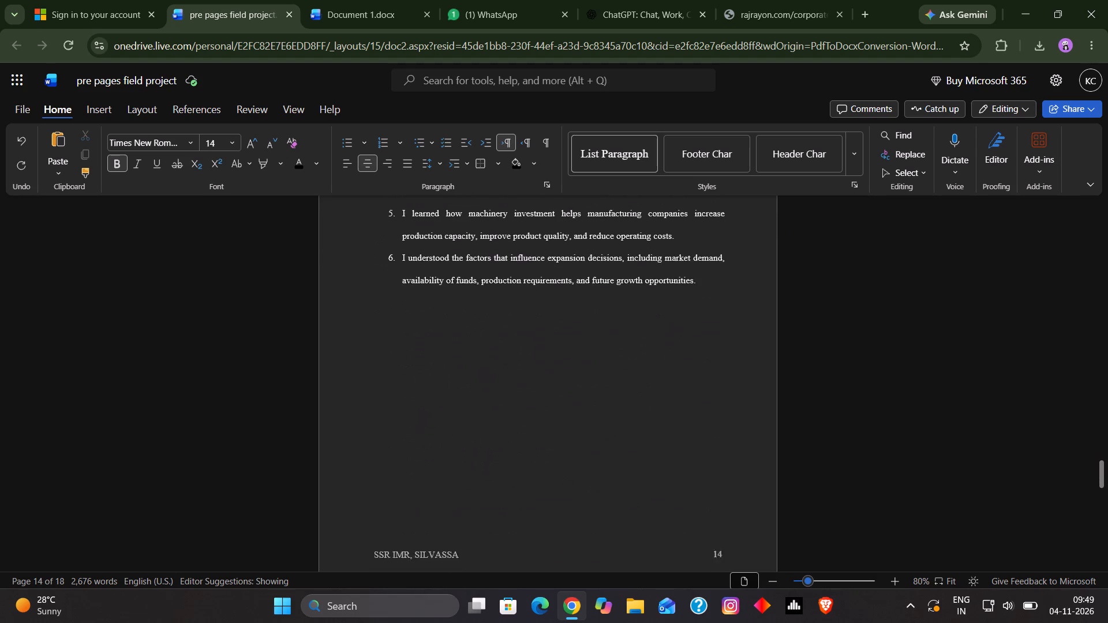
{"action": "scroll", "coordinate": [589, 331], "scroll_direction": "down", "scroll_amount": 7}
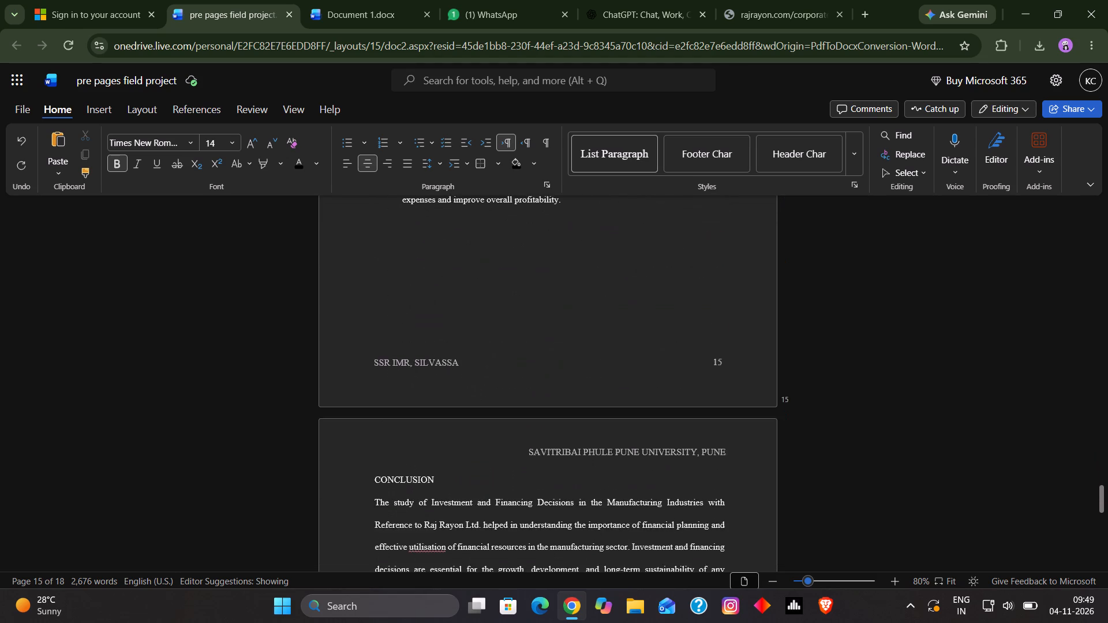
{"action": "scroll", "coordinate": [589, 331], "scroll_direction": "down", "scroll_amount": 2}
Format the CONCLUSION heading on page 16 as 14 pt bold.
{"action": "scroll", "coordinate": [589, 331], "scroll_direction": "up", "scroll_amount": 4}
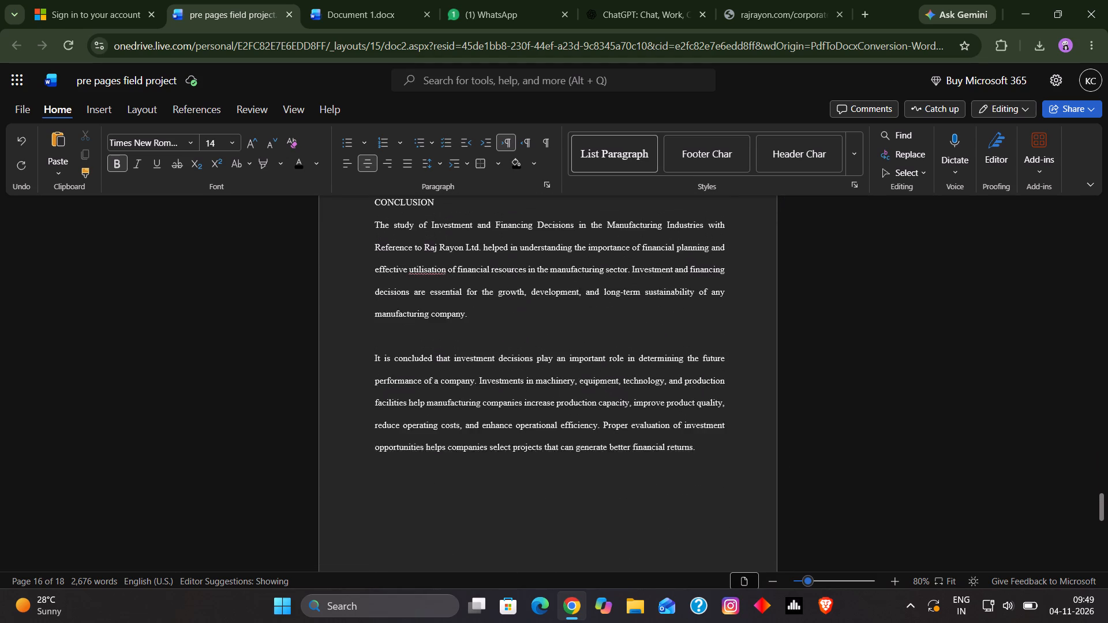
{"action": "scroll", "coordinate": [589, 331], "scroll_direction": "up", "scroll_amount": 1}
{"action": "left_click_drag", "start_coordinate": [434, 244], "coordinate": [404, 231]}
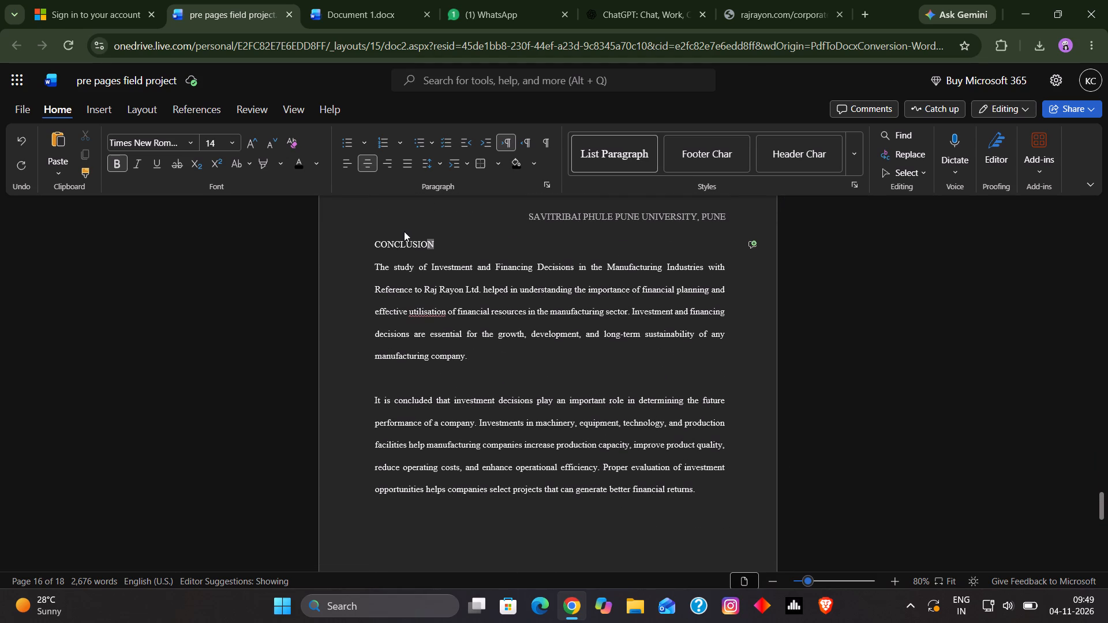
{"action": "left_click_drag", "start_coordinate": [404, 231], "coordinate": [372, 246]}
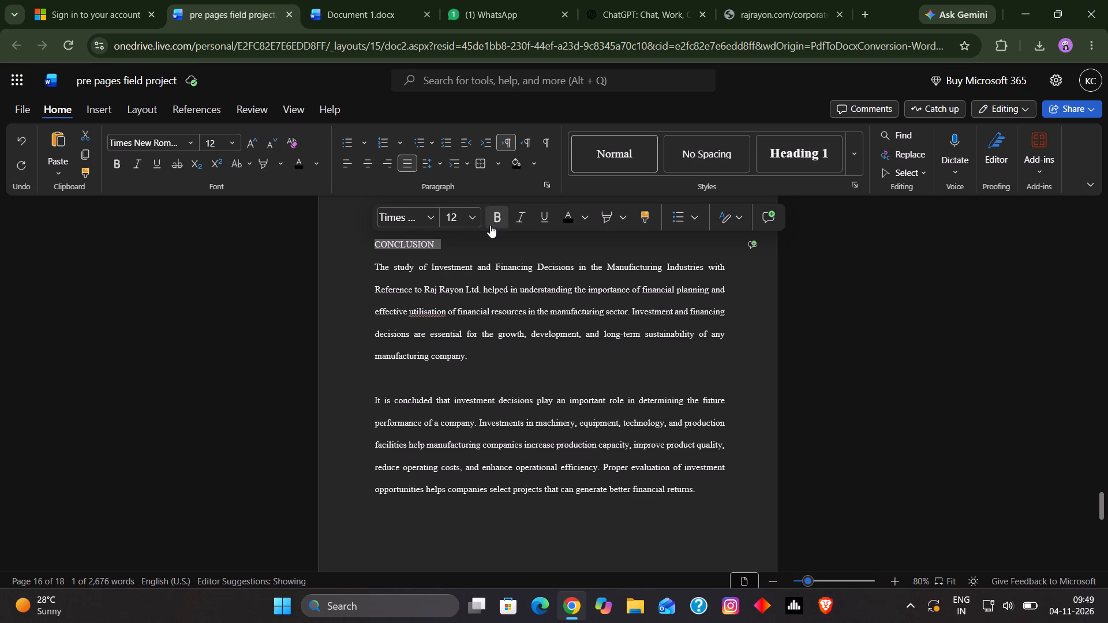
{"action": "left_click", "coordinate": [476, 223]}
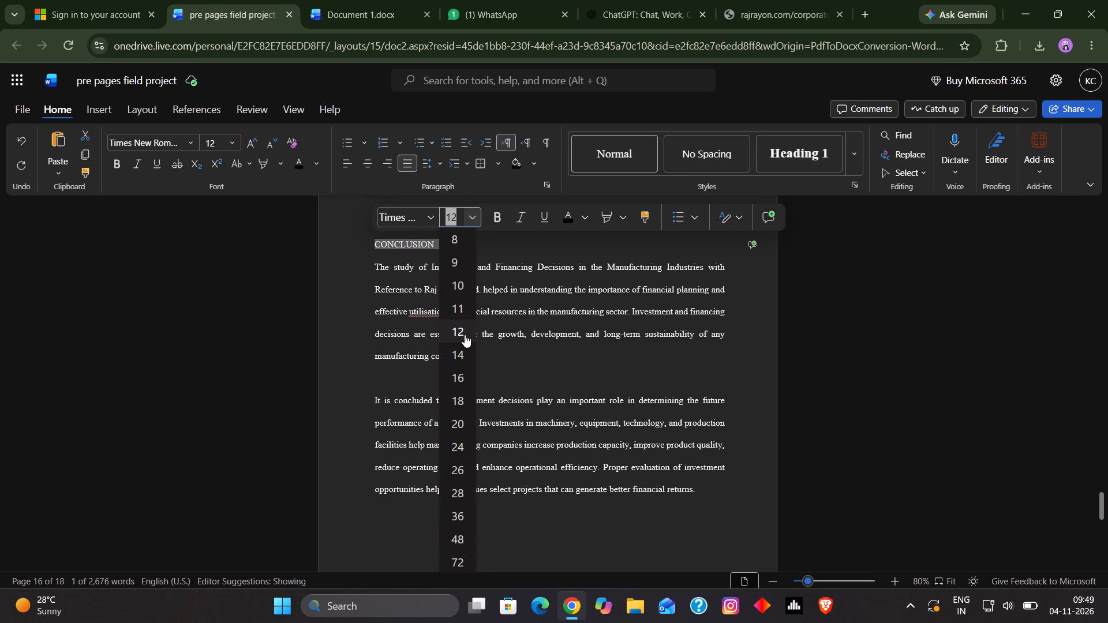
{"action": "left_click", "coordinate": [465, 358]}
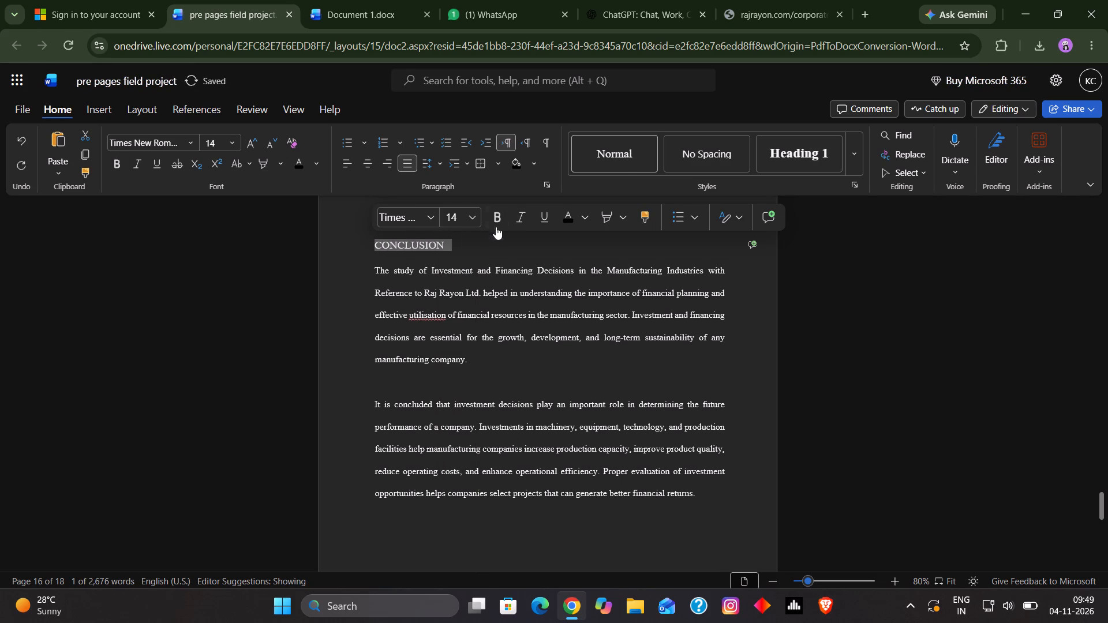
{"action": "left_click", "coordinate": [496, 217]}
Check the rest of the Conclusion and the remaining pages through the end of the report.
{"action": "scroll", "coordinate": [484, 337], "scroll_direction": "down", "scroll_amount": 1}
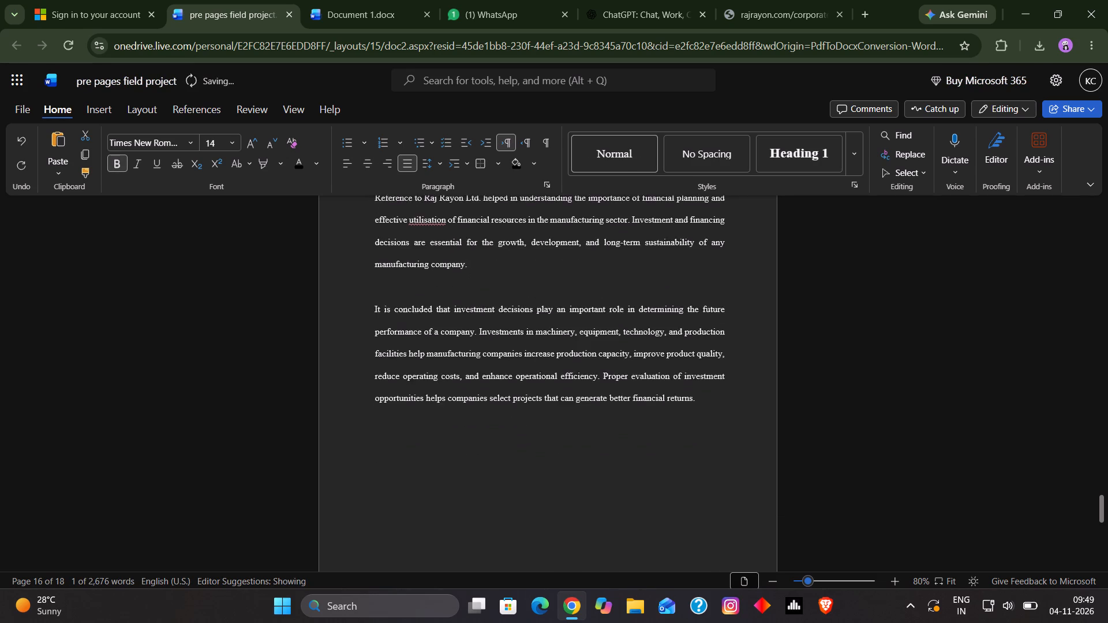
{"action": "scroll", "coordinate": [484, 337], "scroll_direction": "down", "scroll_amount": 6}
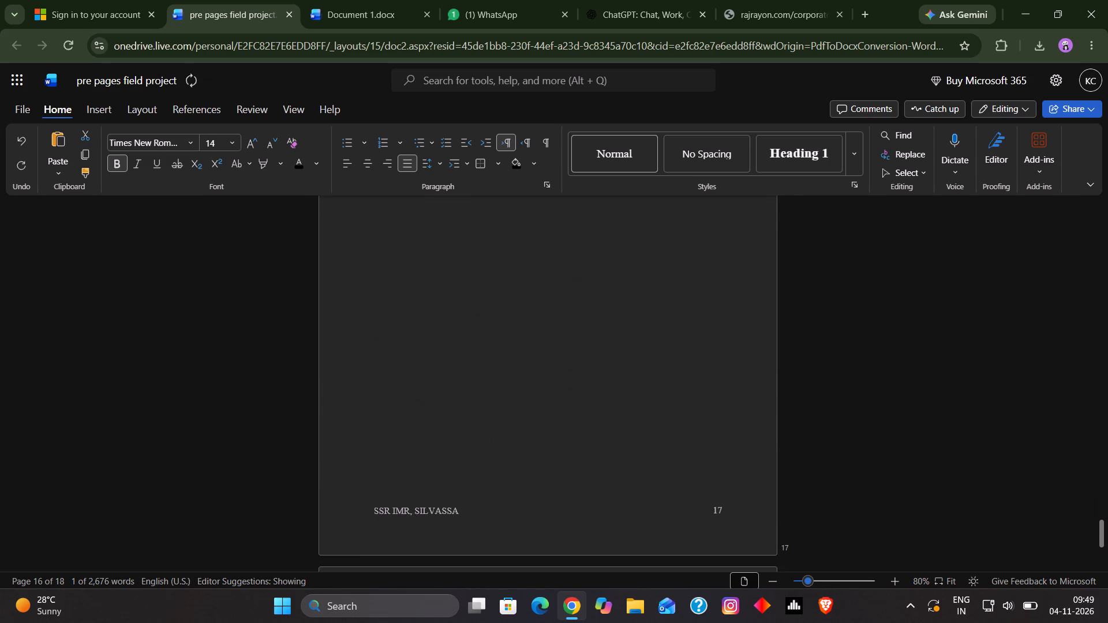
{"action": "scroll", "coordinate": [484, 337], "scroll_direction": "down", "scroll_amount": 4}
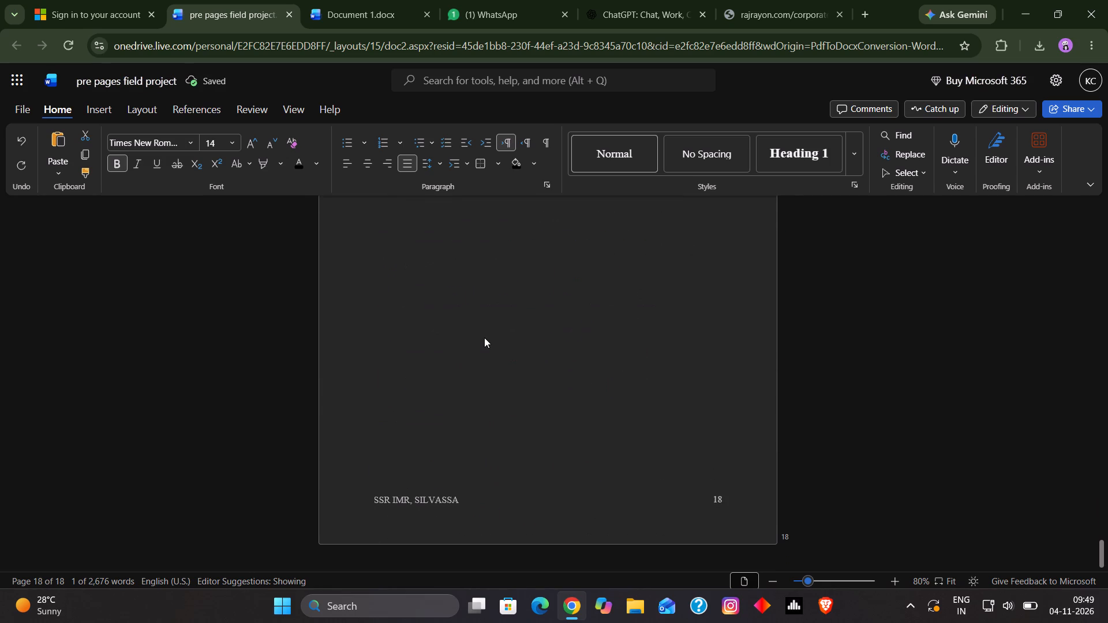
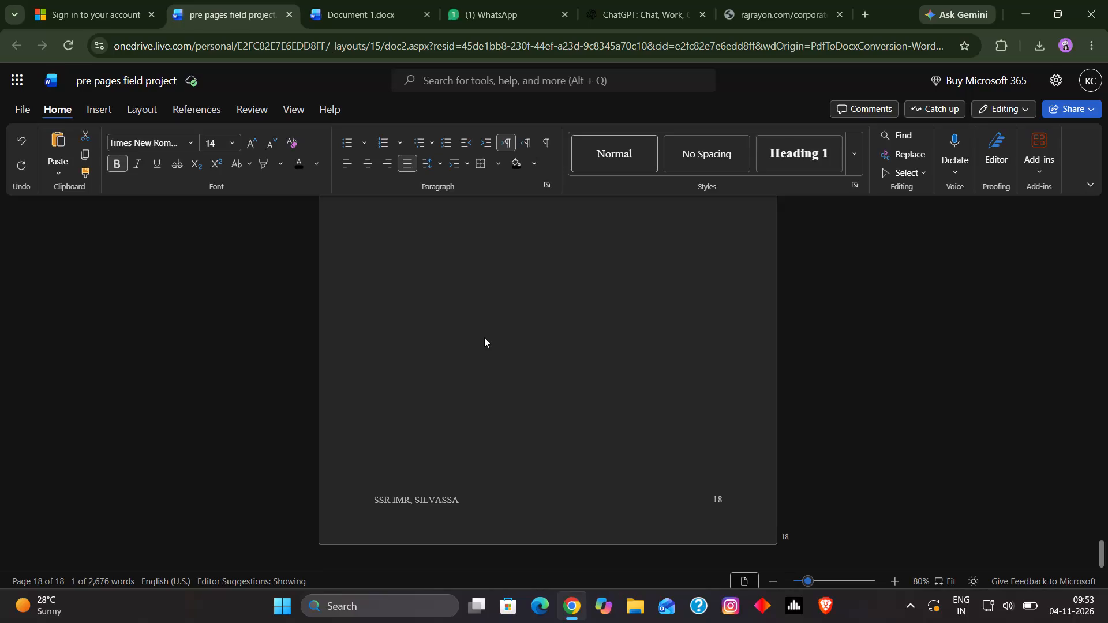
Raise the display brightness to its maximum in the system quick settings and return to the document.
{"action": "left_click", "coordinate": [1031, 604]}
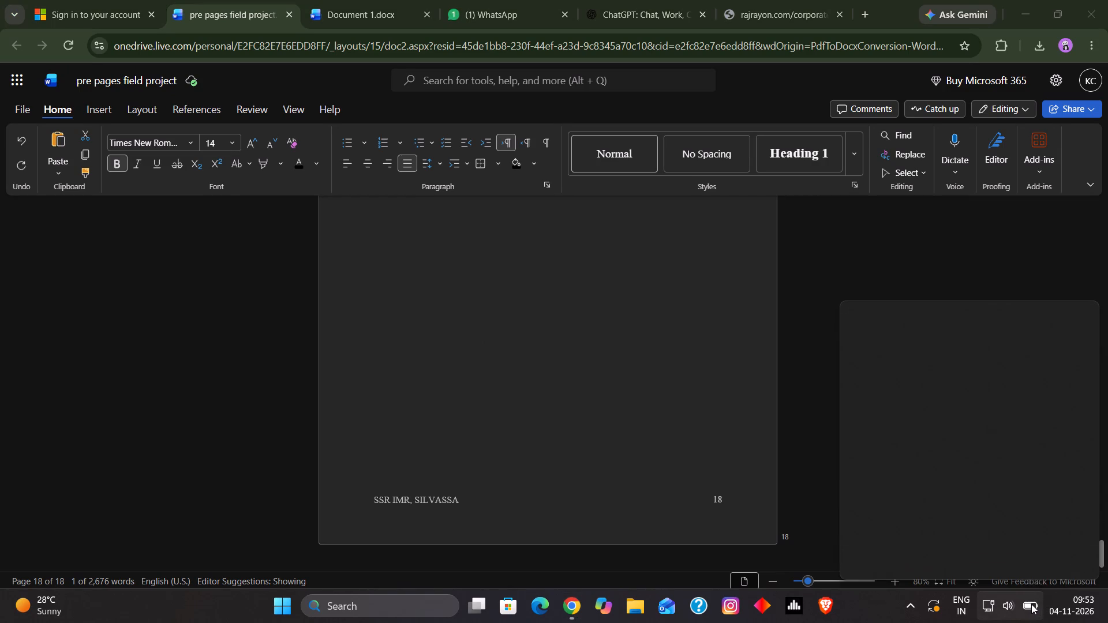
{"action": "left_click", "coordinate": [1034, 476]}
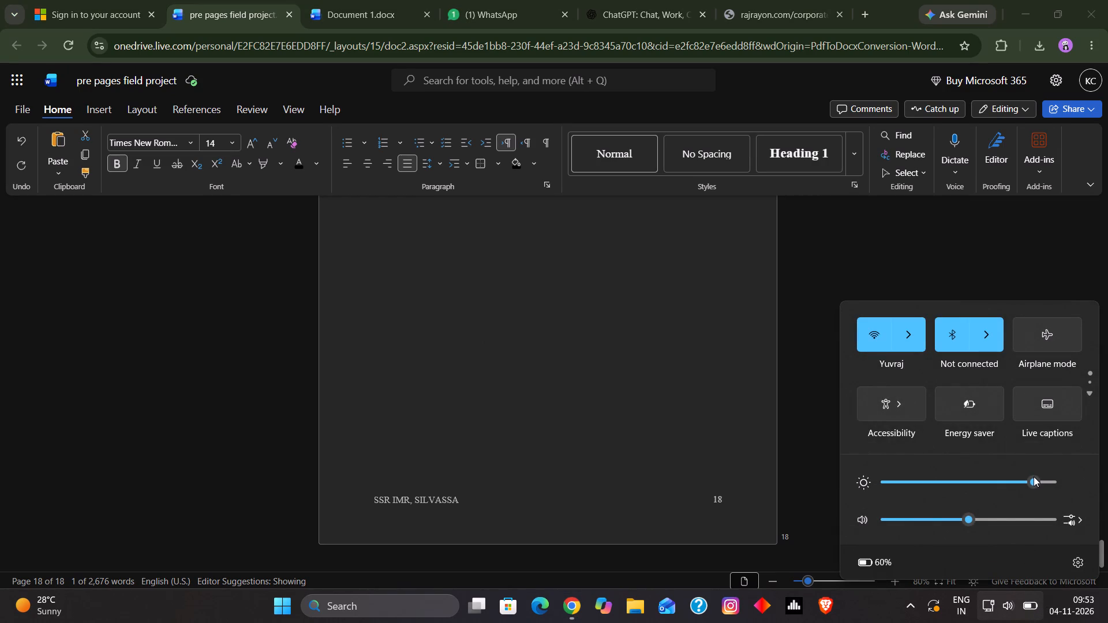
{"action": "left_click_drag", "start_coordinate": [1034, 476], "coordinate": [1069, 479]}
{"action": "left_click", "coordinate": [776, 426]}
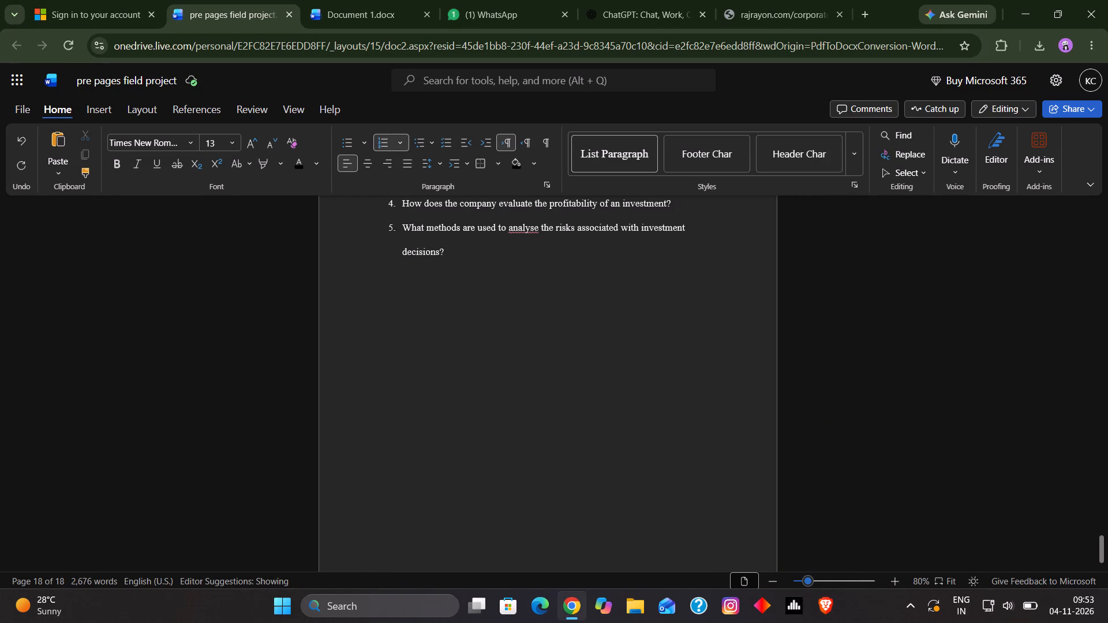
Review the ANNEXURES heading and its numbered list of questions on page 18.
{"action": "scroll", "coordinate": [776, 426], "scroll_direction": "up", "scroll_amount": 2}
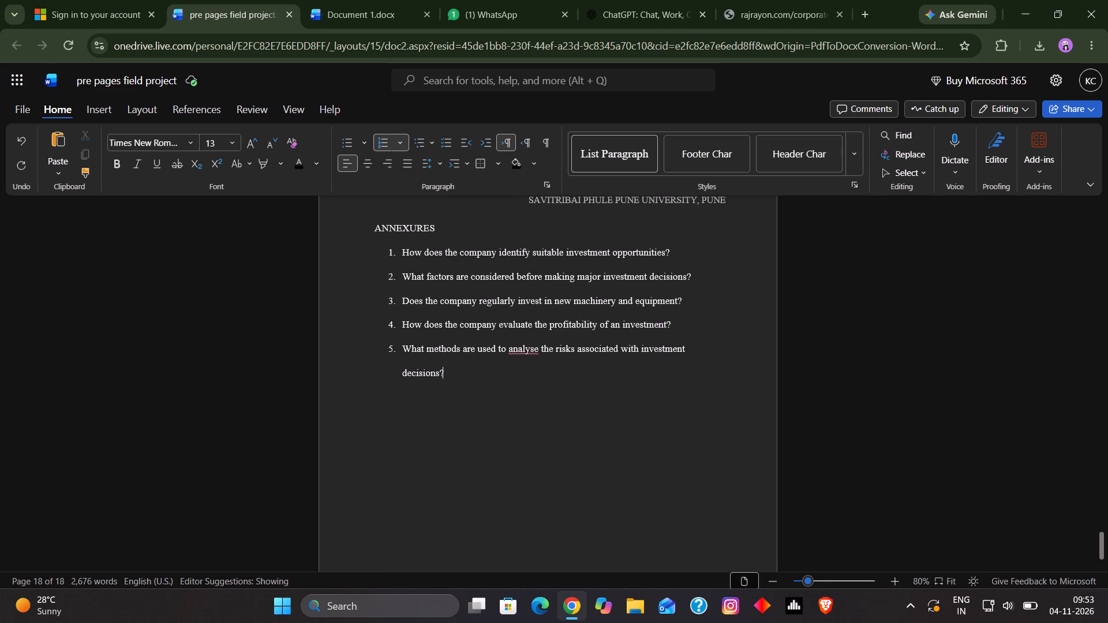
{"action": "scroll", "coordinate": [776, 426], "scroll_direction": "up", "scroll_amount": 2}
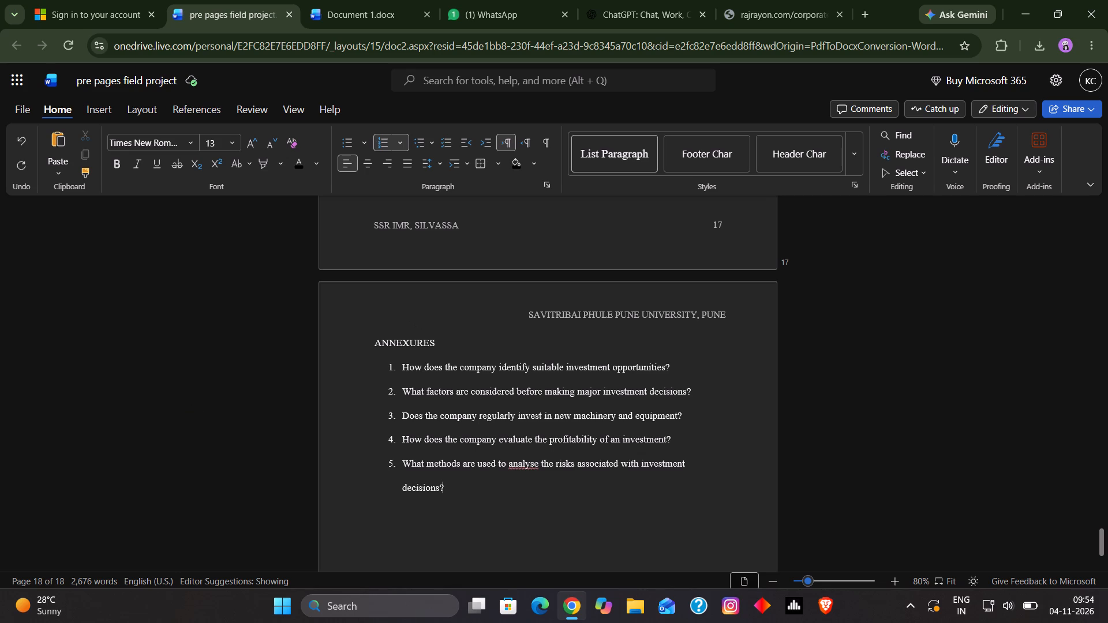
Format the ANNEXURES heading on page 18 as 14 pt bold.
{"action": "left_click_drag", "start_coordinate": [433, 340], "coordinate": [356, 345]}
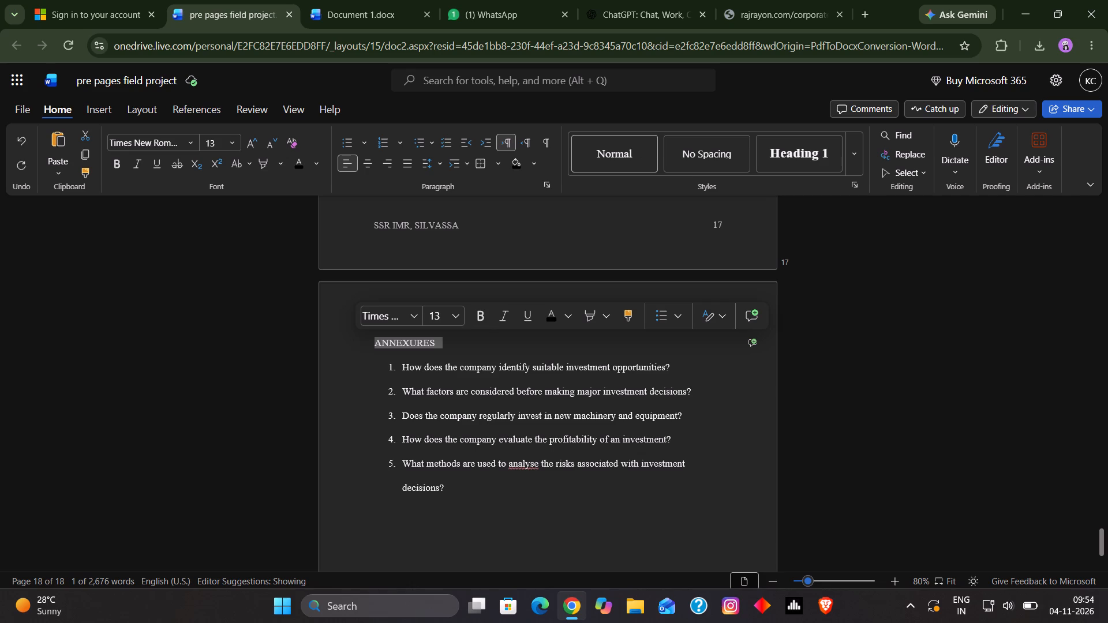
{"action": "left_click", "coordinate": [456, 315]}
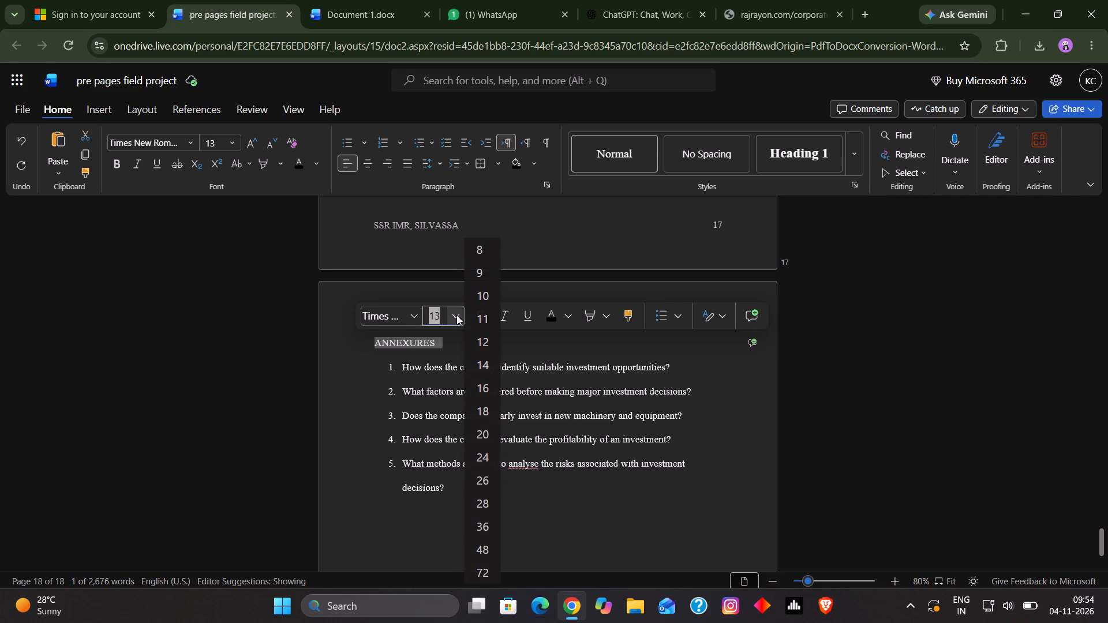
{"action": "left_click", "coordinate": [482, 370]}
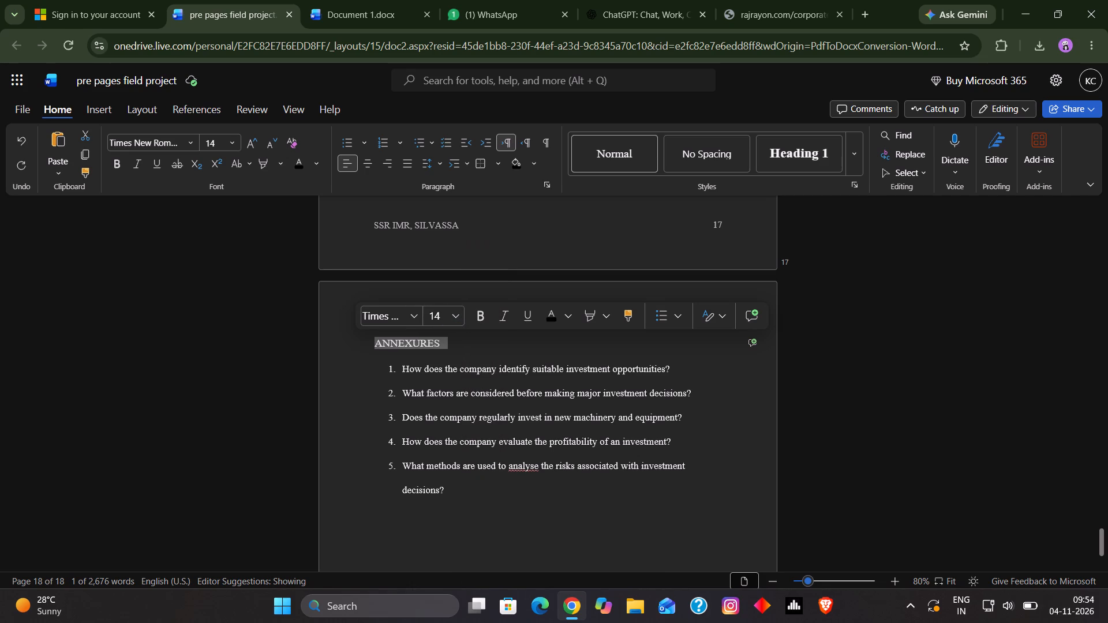
{"action": "left_click", "coordinate": [482, 319]}
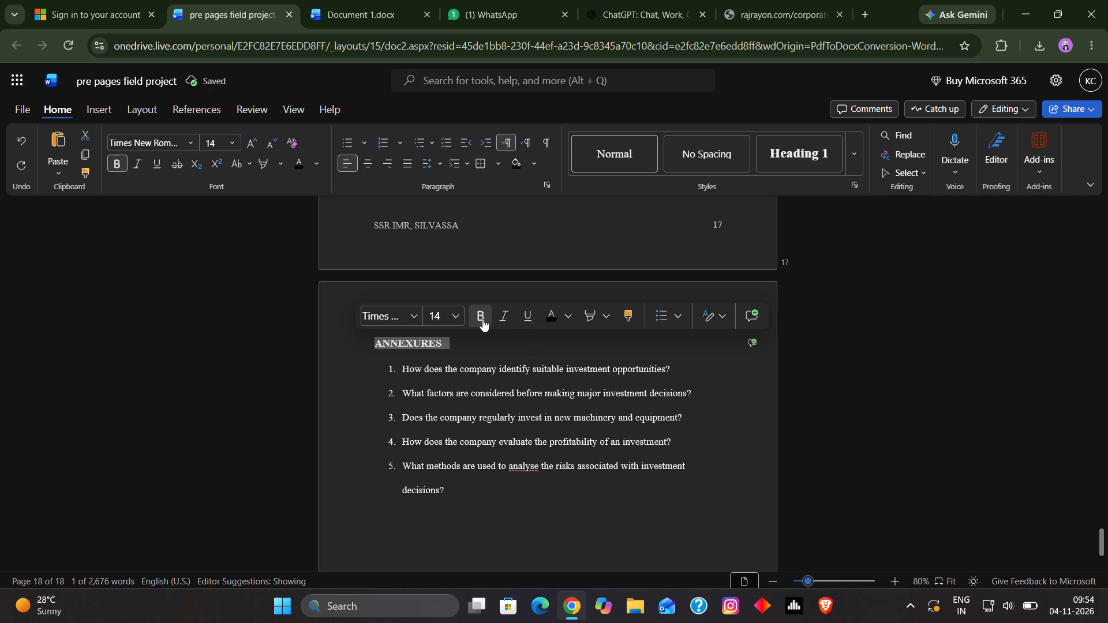
{"action": "left_click", "coordinate": [459, 355]}
Format the REFERENCES heading on page 17 as 14 pt bold.
{"action": "scroll", "coordinate": [459, 355], "scroll_direction": "down", "scroll_amount": 1}
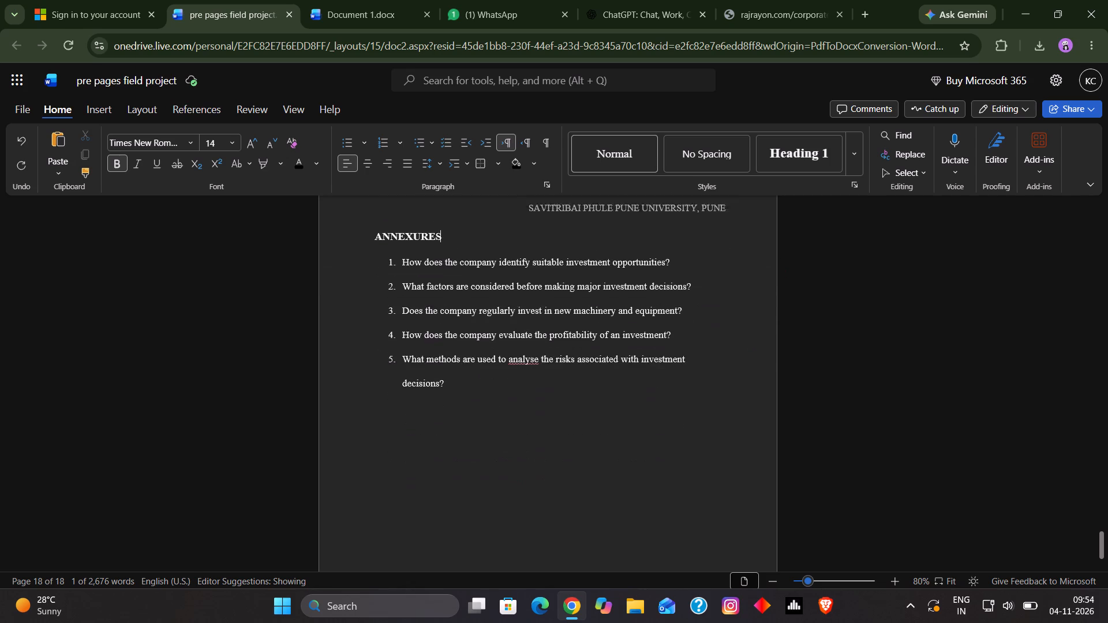
{"action": "scroll", "coordinate": [459, 355], "scroll_direction": "down", "scroll_amount": 1}
{"action": "scroll", "coordinate": [459, 355], "scroll_direction": "up", "scroll_amount": 2}
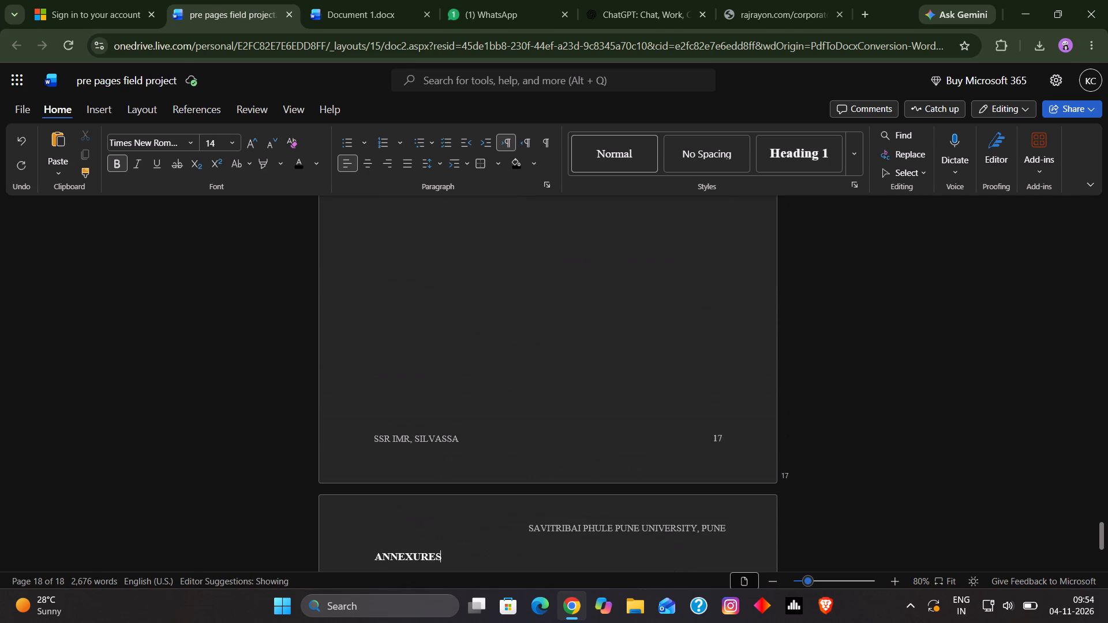
{"action": "scroll", "coordinate": [459, 355], "scroll_direction": "up", "scroll_amount": 4}
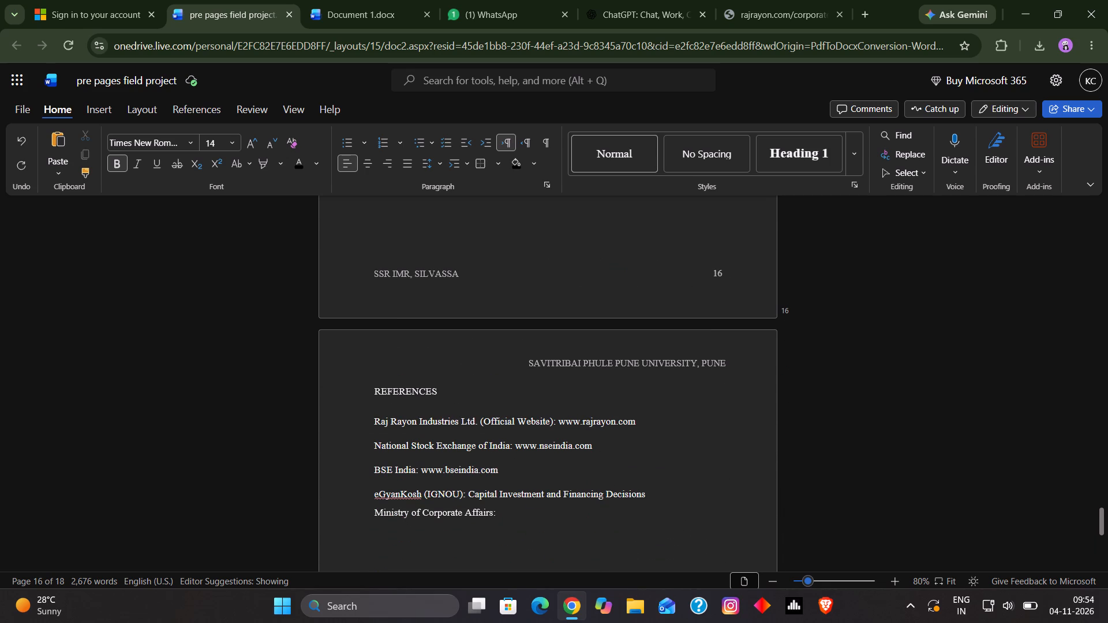
{"action": "left_click_drag", "start_coordinate": [435, 389], "coordinate": [355, 390]}
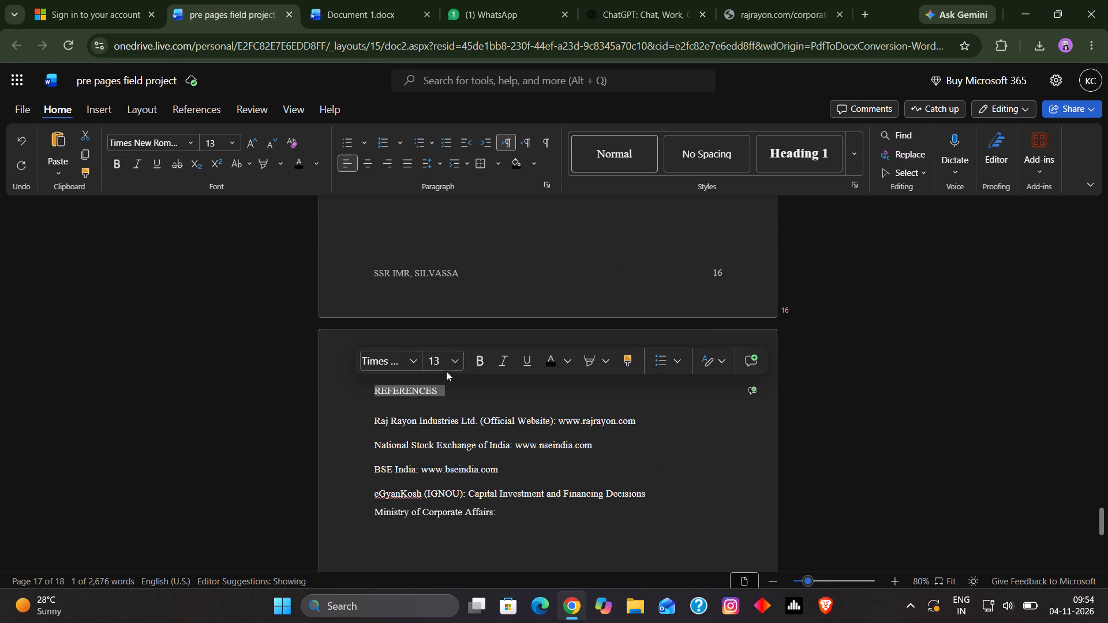
{"action": "left_click", "coordinate": [455, 364]}
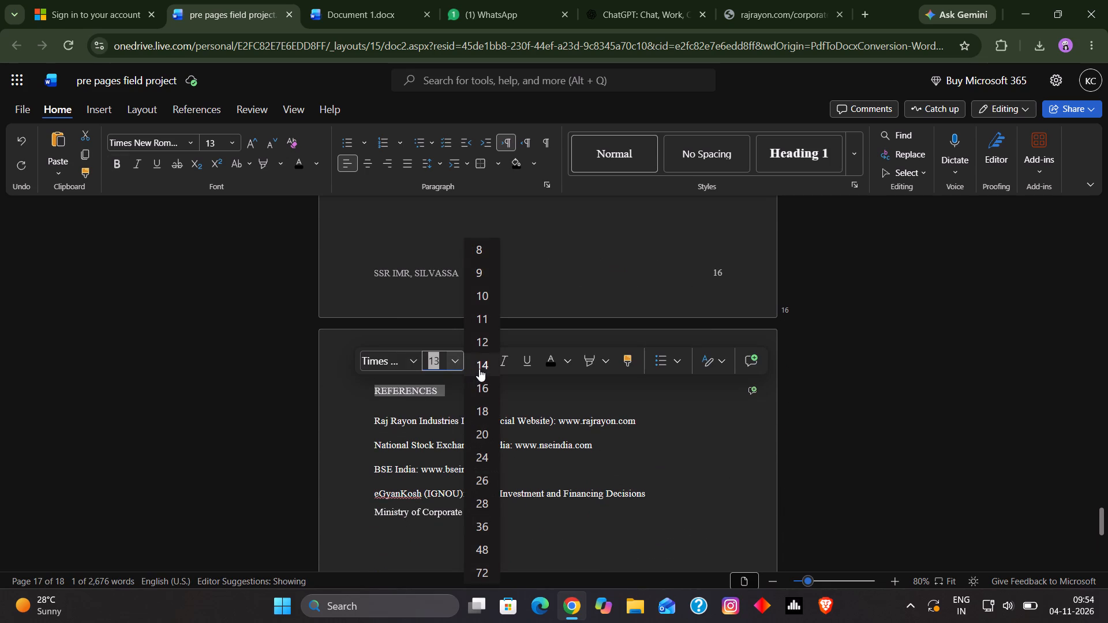
{"action": "left_click", "coordinate": [479, 369]}
{"action": "left_click", "coordinate": [479, 369]}
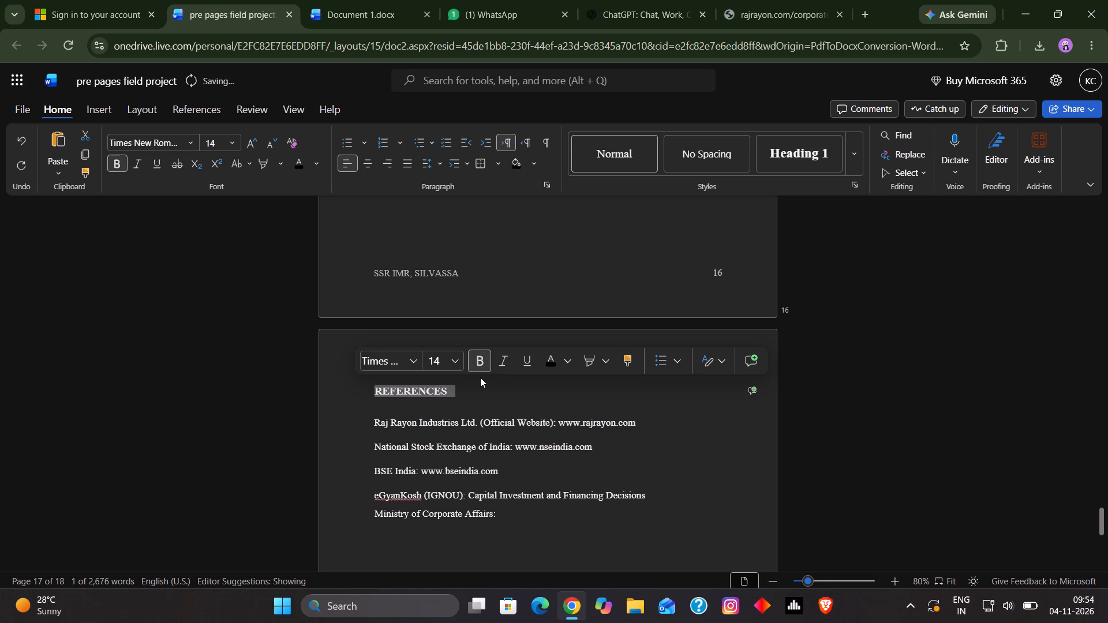
{"action": "left_click", "coordinate": [482, 399]}
Format the SUGGESTIONS heading on page 15 as 14 pt bold.
{"action": "scroll", "coordinate": [482, 399], "scroll_direction": "up", "scroll_amount": 5}
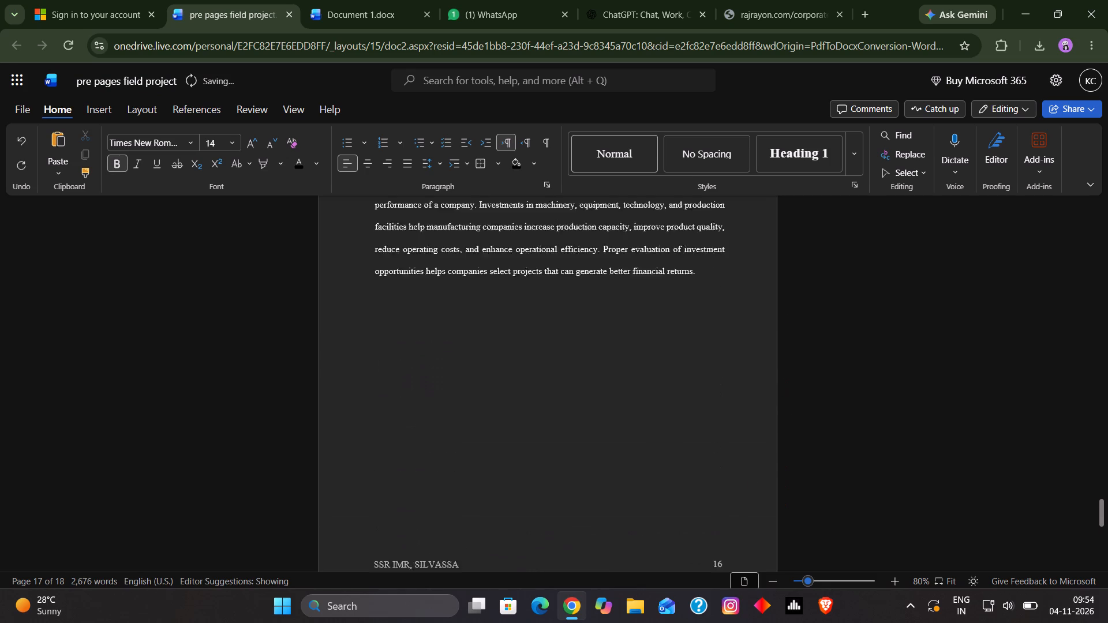
{"action": "scroll", "coordinate": [482, 399], "scroll_direction": "up", "scroll_amount": 7}
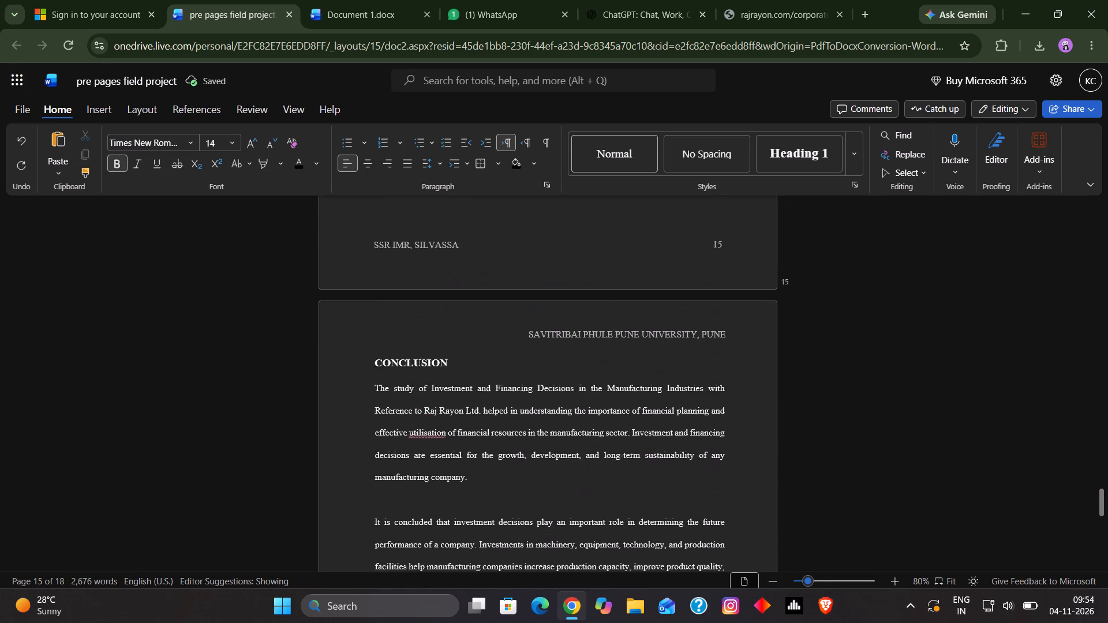
{"action": "scroll", "coordinate": [482, 399], "scroll_direction": "up", "scroll_amount": 7}
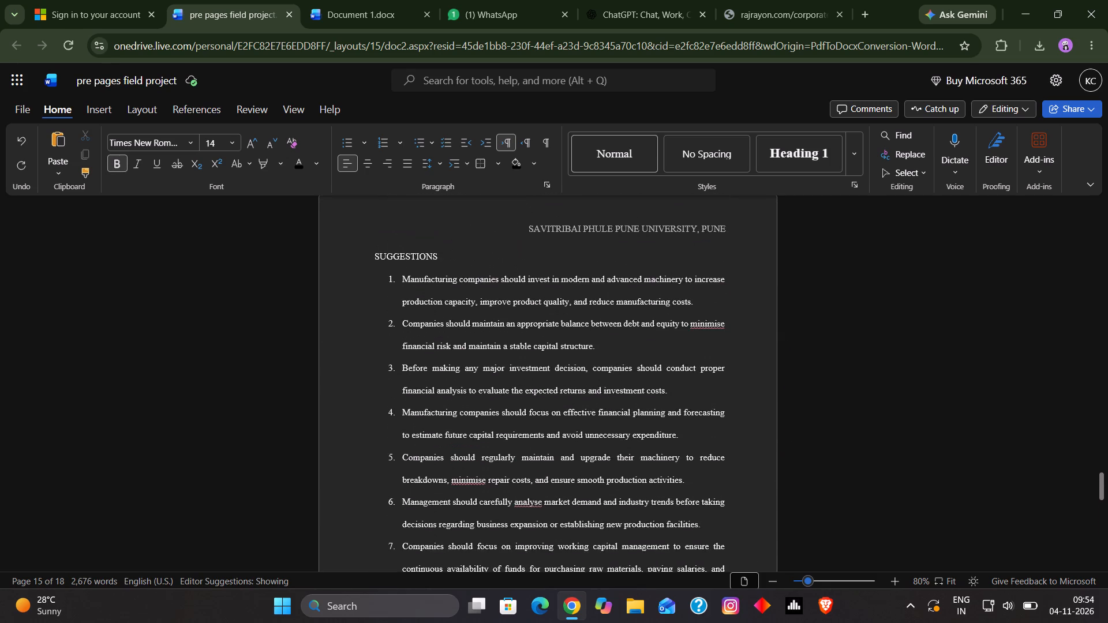
{"action": "scroll", "coordinate": [482, 399], "scroll_direction": "up", "scroll_amount": 1}
{"action": "left_click_drag", "start_coordinate": [436, 342], "coordinate": [372, 344]}
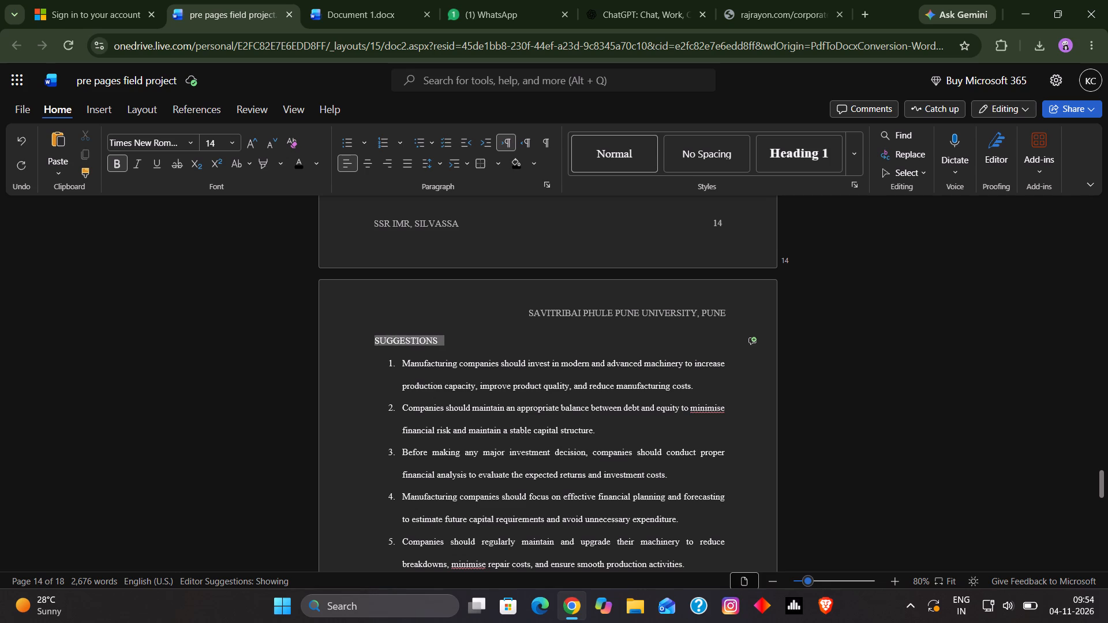
{"action": "left_click_drag", "start_coordinate": [372, 344], "coordinate": [370, 344]}
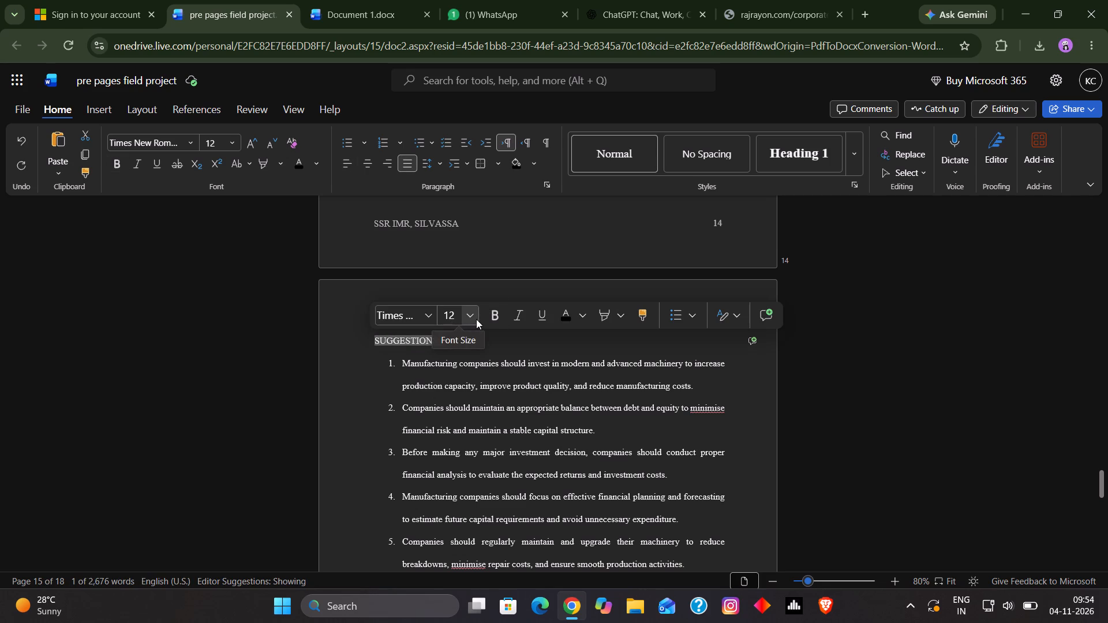
{"action": "left_click", "coordinate": [471, 318]}
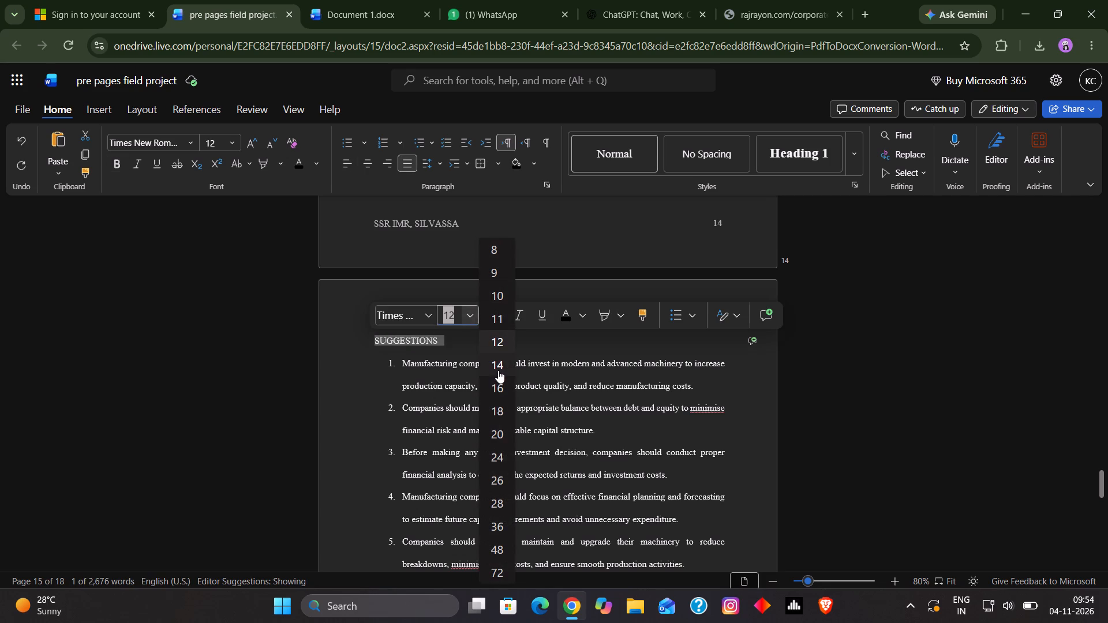
{"action": "left_click", "coordinate": [499, 370]}
{"action": "left_click", "coordinate": [495, 318]}
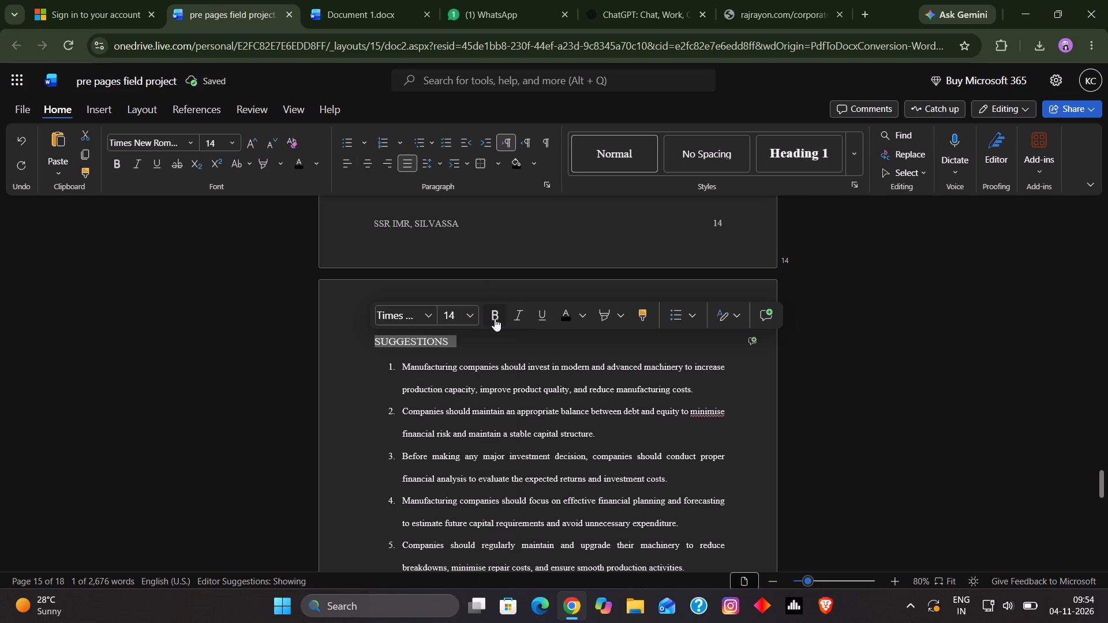
{"action": "left_click", "coordinate": [459, 348]}
Format the LEARNING OUTCOMES heading on page 14 as 14 pt bold.
{"action": "scroll", "coordinate": [459, 348], "scroll_direction": "up", "scroll_amount": 2}
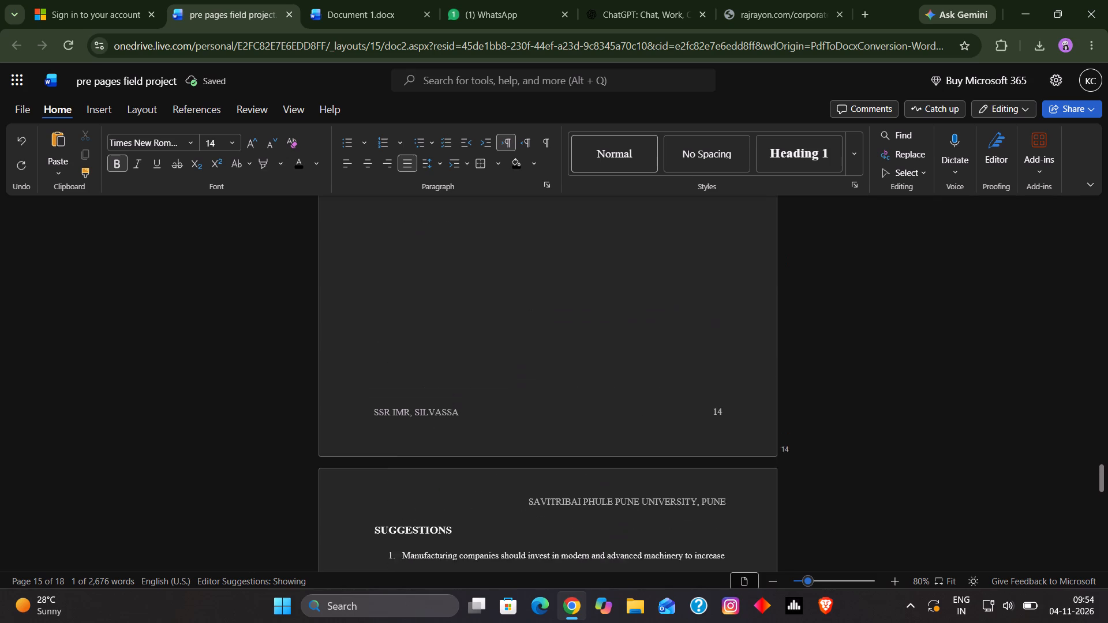
{"action": "scroll", "coordinate": [459, 348], "scroll_direction": "up", "scroll_amount": 7}
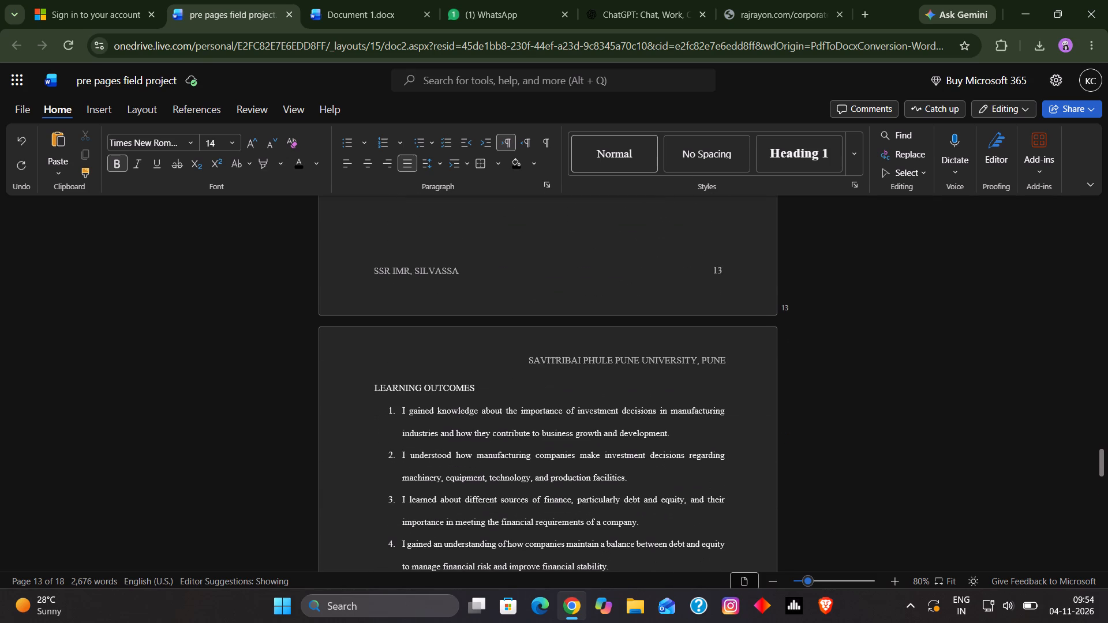
{"action": "scroll", "coordinate": [459, 348], "scroll_direction": "up", "scroll_amount": 1}
{"action": "left_click_drag", "start_coordinate": [474, 387], "coordinate": [363, 380]}
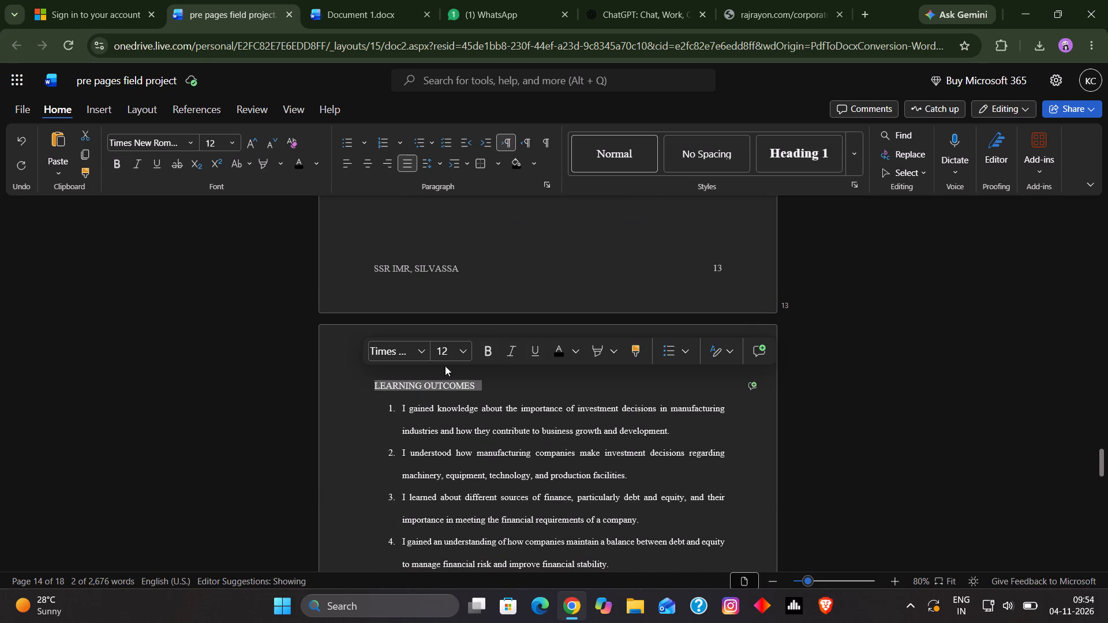
{"action": "left_click", "coordinate": [466, 349]}
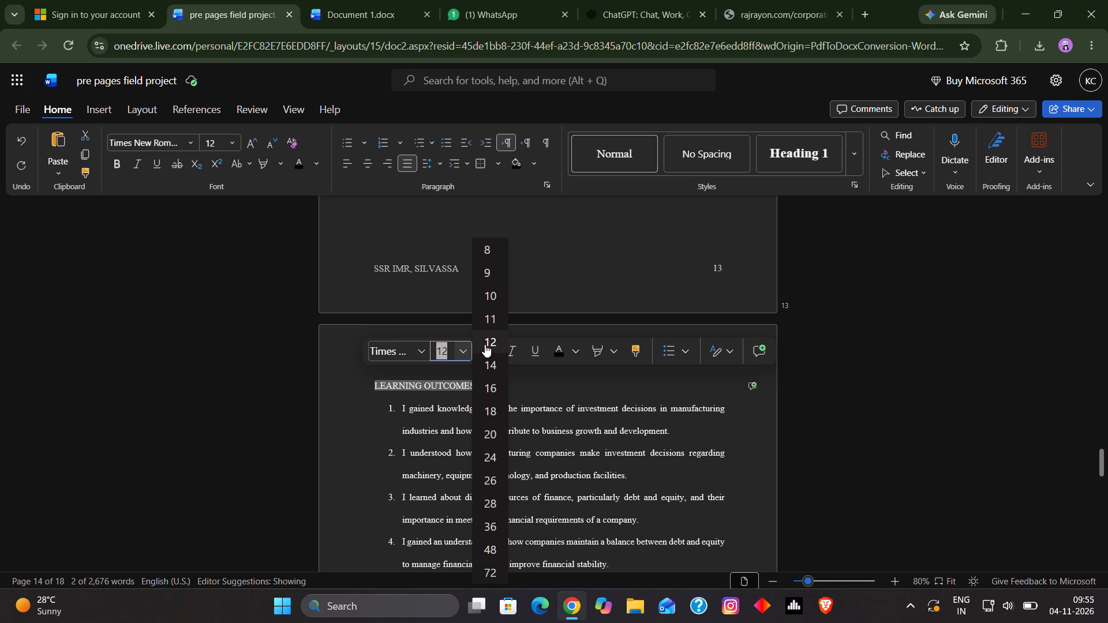
{"action": "left_click", "coordinate": [486, 370]}
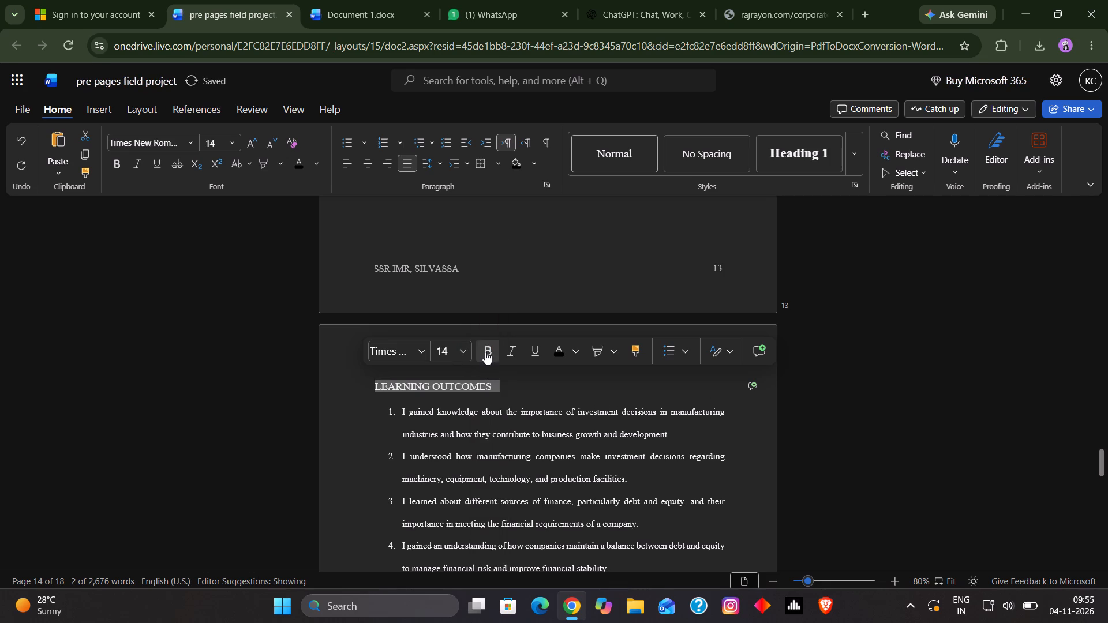
{"action": "left_click", "coordinate": [485, 352]}
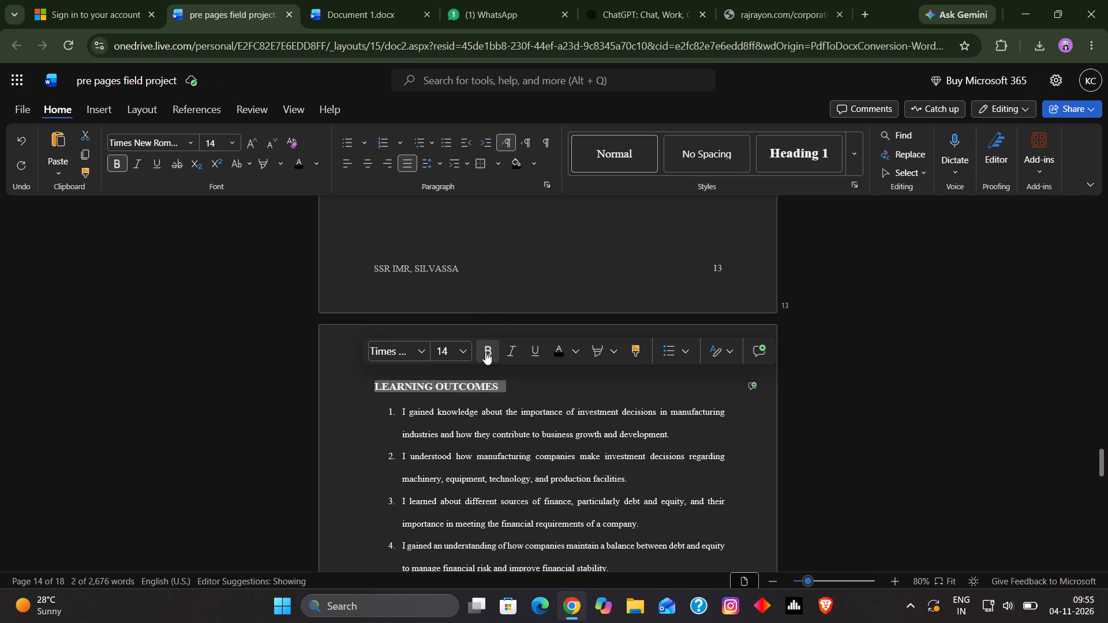
{"action": "left_click", "coordinate": [525, 395]}
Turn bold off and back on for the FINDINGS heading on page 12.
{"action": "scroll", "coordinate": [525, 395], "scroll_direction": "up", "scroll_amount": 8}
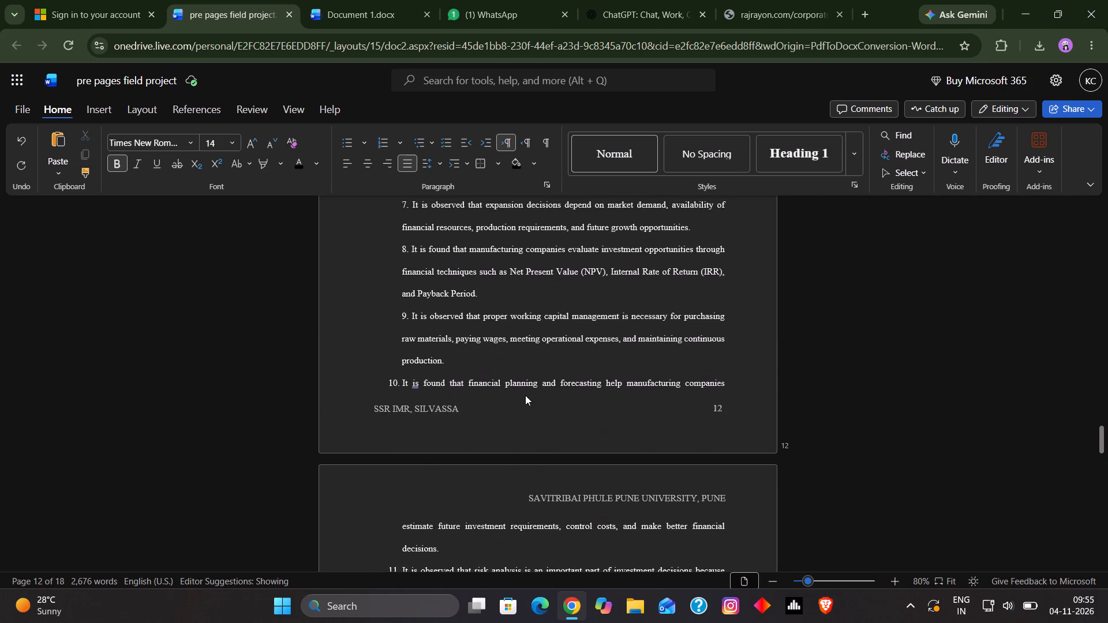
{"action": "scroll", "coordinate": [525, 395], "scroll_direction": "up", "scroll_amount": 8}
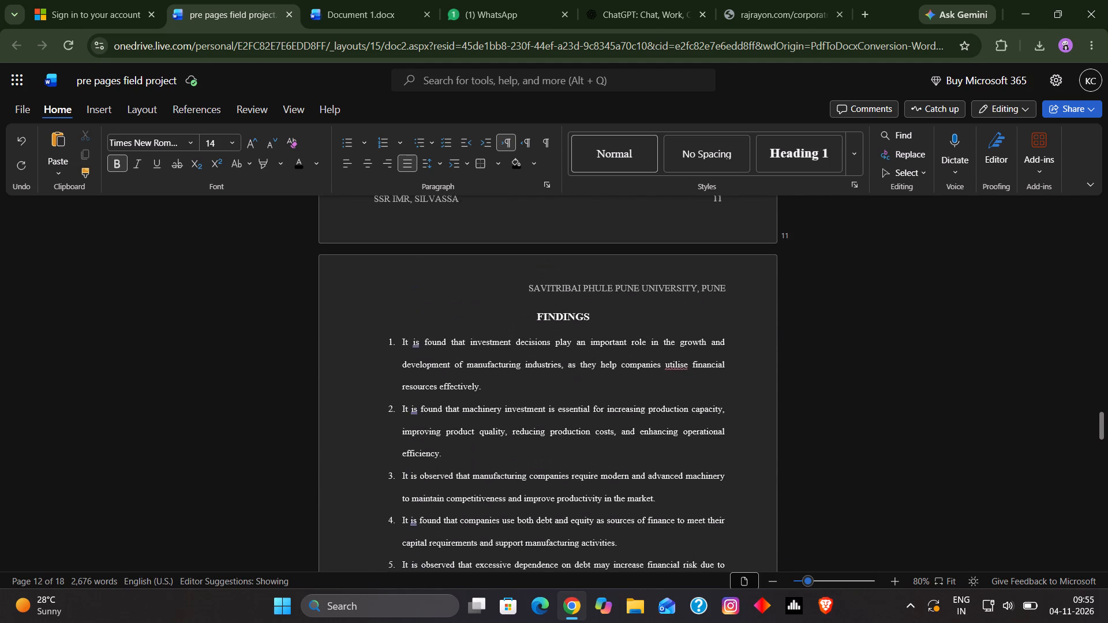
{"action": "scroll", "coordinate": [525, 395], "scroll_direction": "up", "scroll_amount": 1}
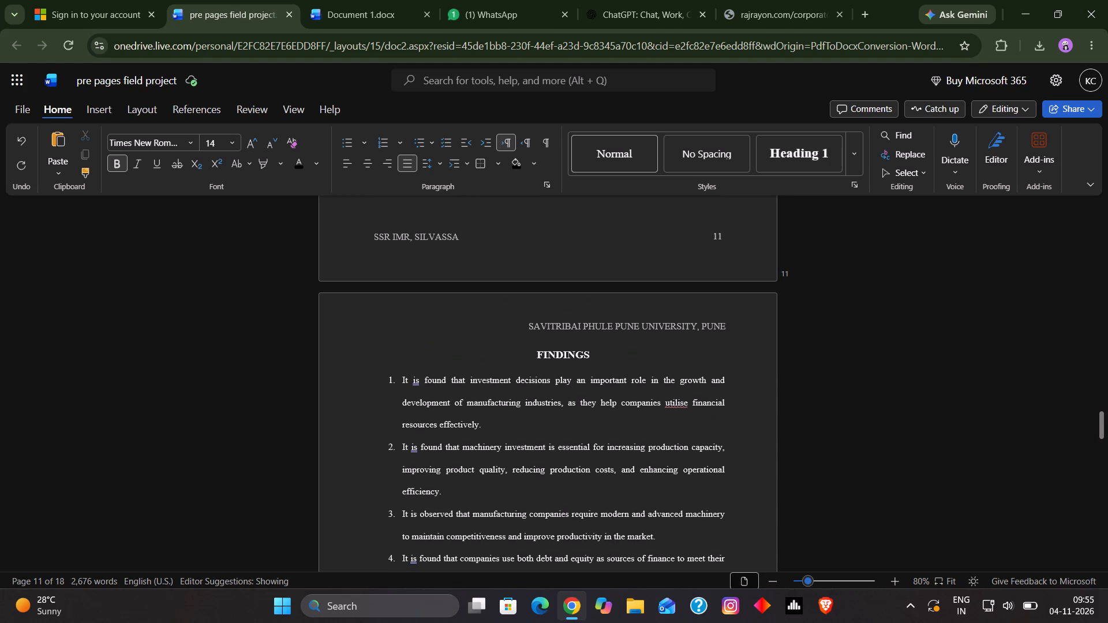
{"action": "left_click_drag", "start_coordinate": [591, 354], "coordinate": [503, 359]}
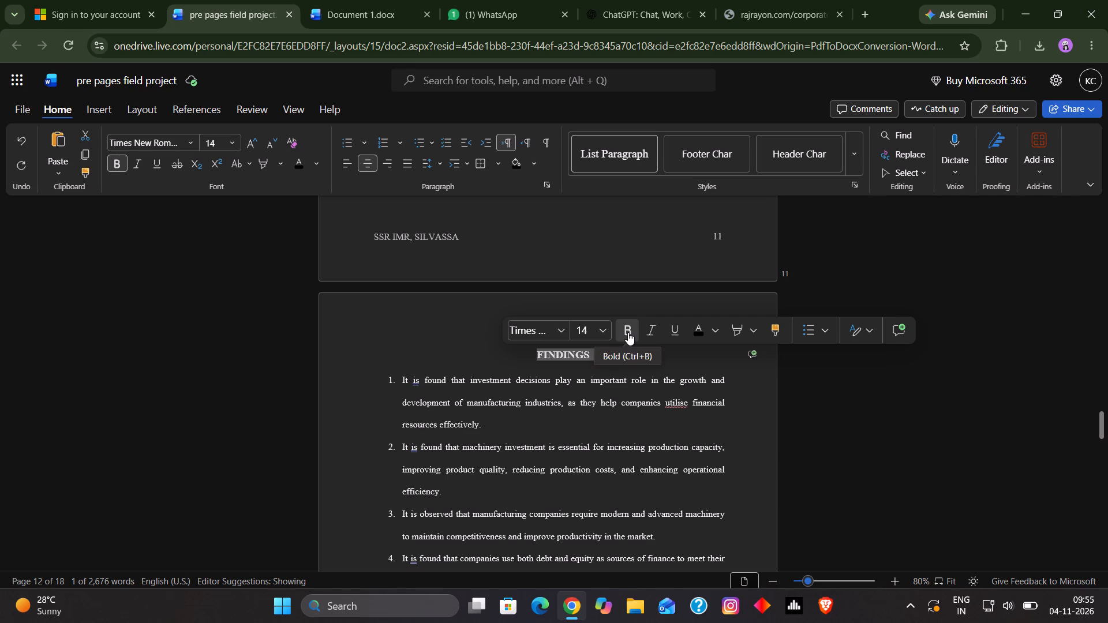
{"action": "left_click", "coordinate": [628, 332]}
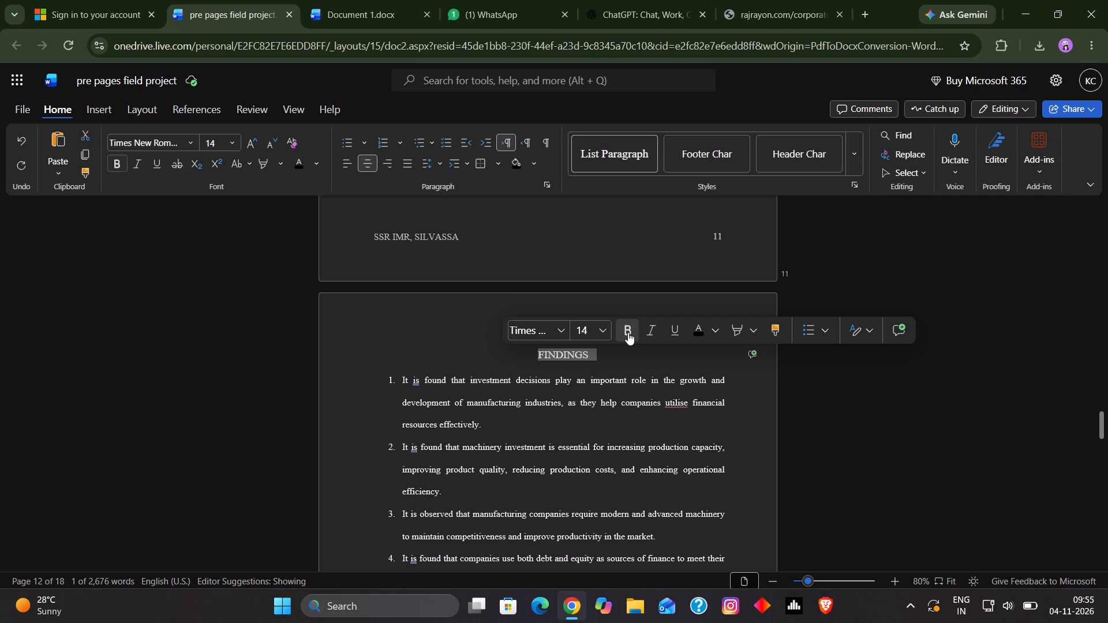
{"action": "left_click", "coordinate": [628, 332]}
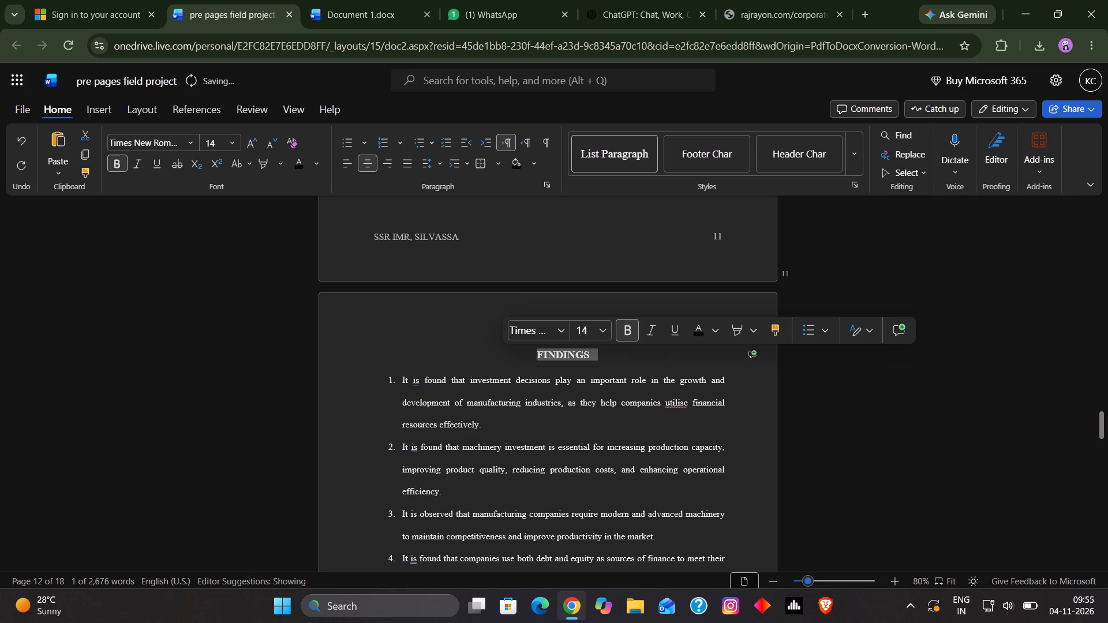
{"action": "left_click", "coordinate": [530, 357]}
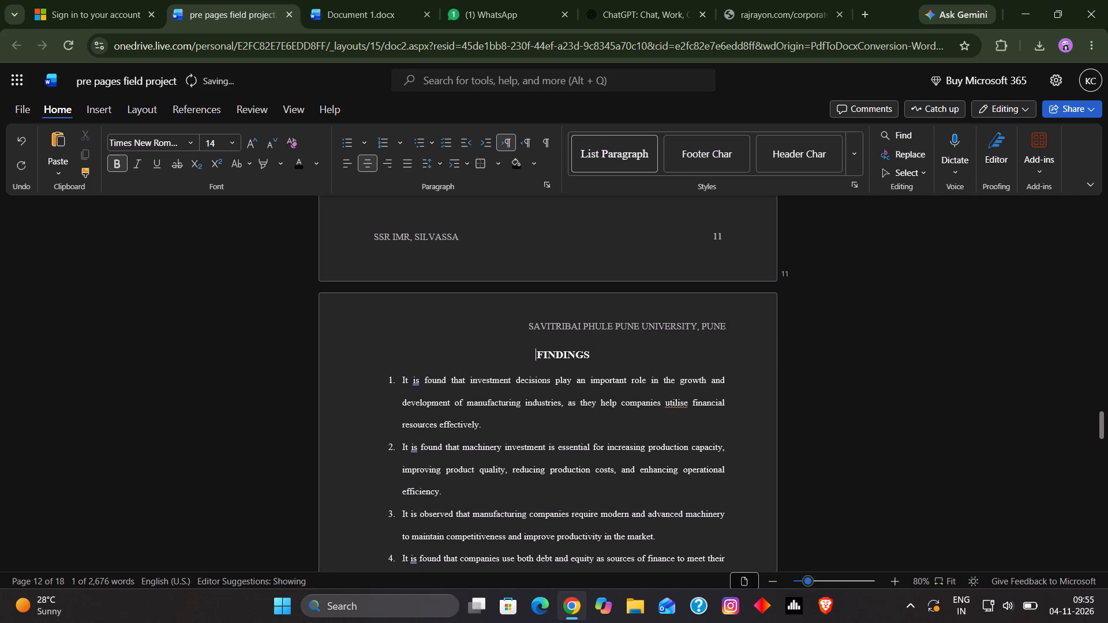
Check the headings and page breaks from FINDINGS on page 12 to LEARNING OUTCOMES on page 14.
{"action": "scroll", "coordinate": [530, 357], "scroll_direction": "down", "scroll_amount": 10}
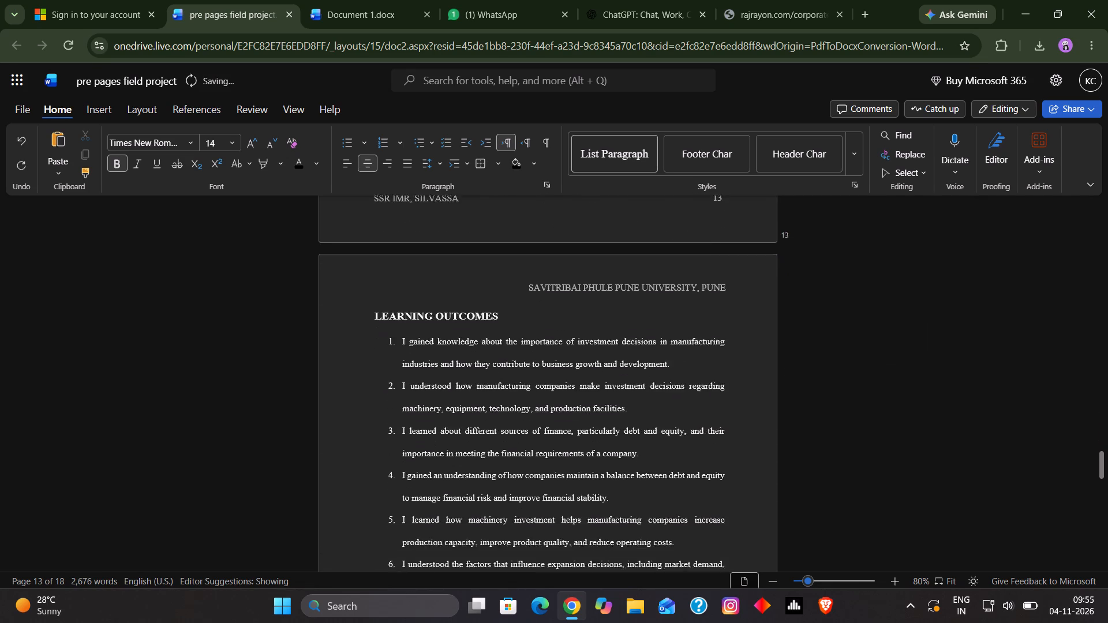
{"action": "scroll", "coordinate": [530, 357], "scroll_direction": "up", "scroll_amount": 12}
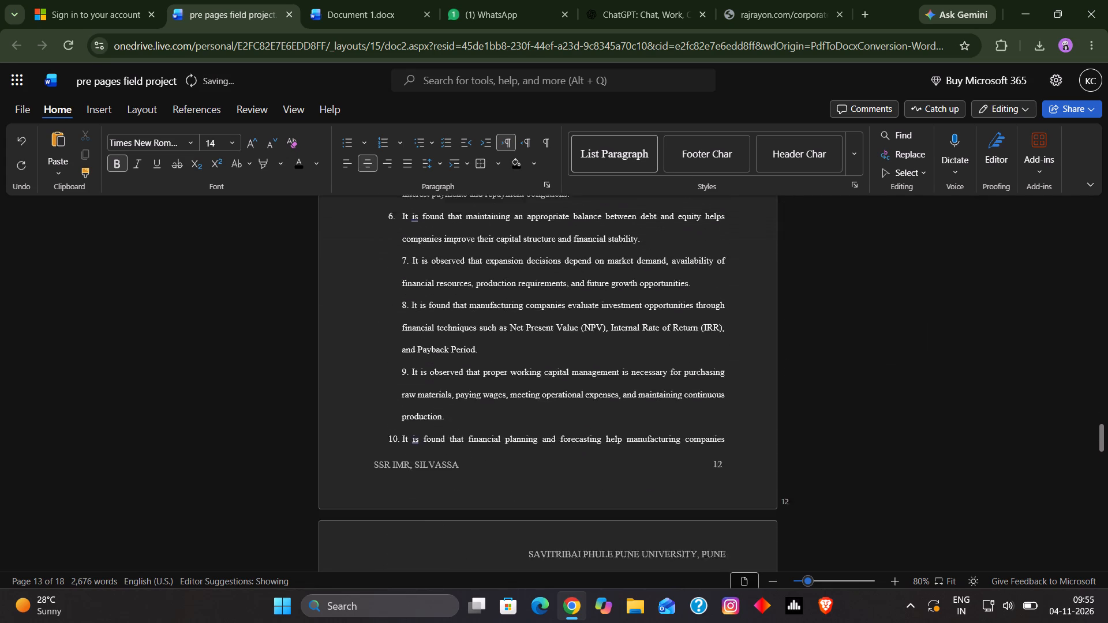
{"action": "scroll", "coordinate": [530, 357], "scroll_direction": "up", "scroll_amount": 4}
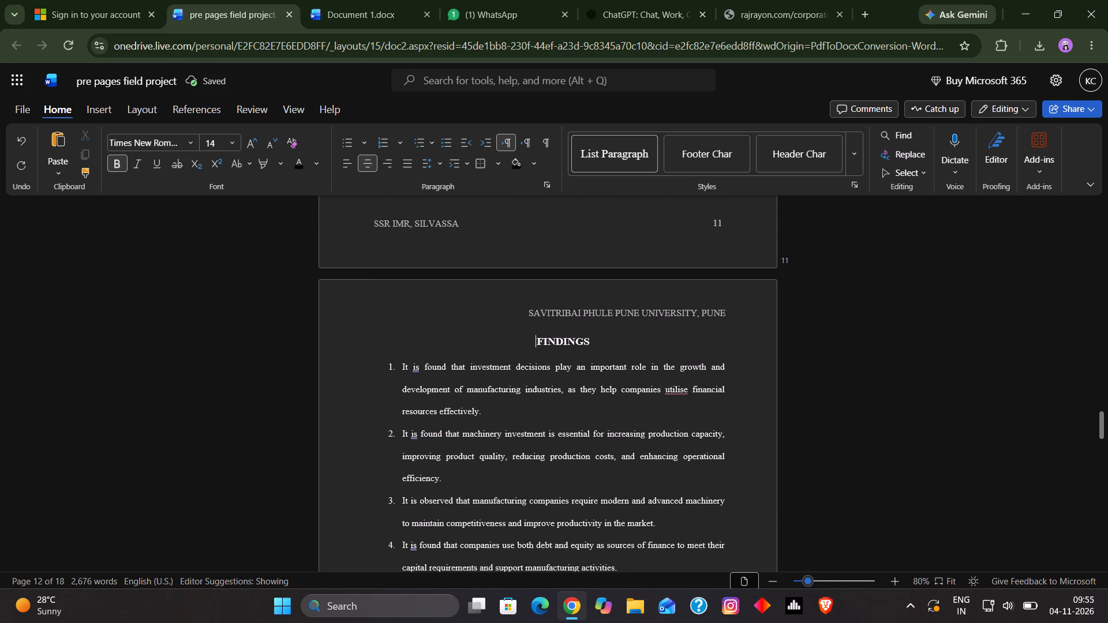
{"action": "scroll", "coordinate": [530, 357], "scroll_direction": "down", "scroll_amount": 9}
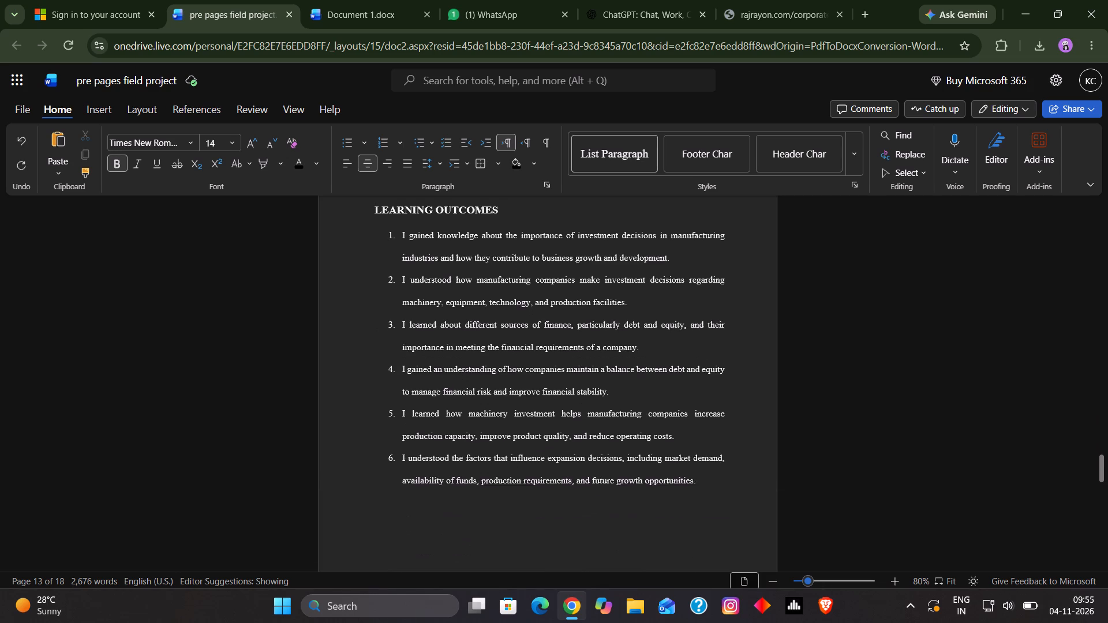
{"action": "scroll", "coordinate": [530, 357], "scroll_direction": "down", "scroll_amount": 1}
{"action": "scroll", "coordinate": [470, 314], "scroll_direction": "up", "scroll_amount": 3}
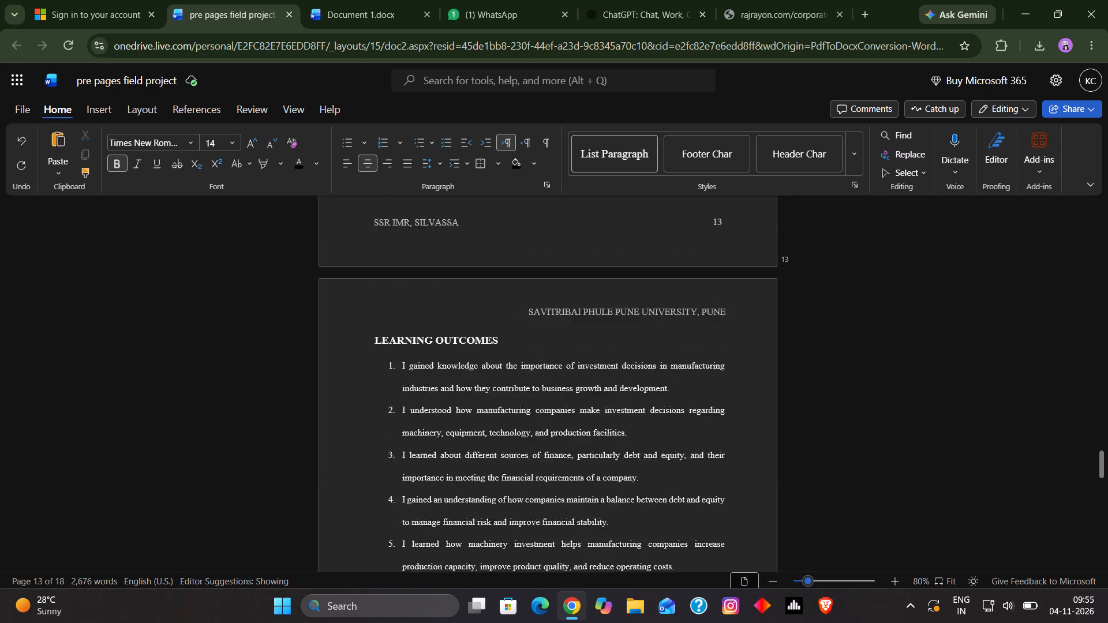
{"action": "scroll", "coordinate": [501, 287], "scroll_direction": "up", "scroll_amount": 11}
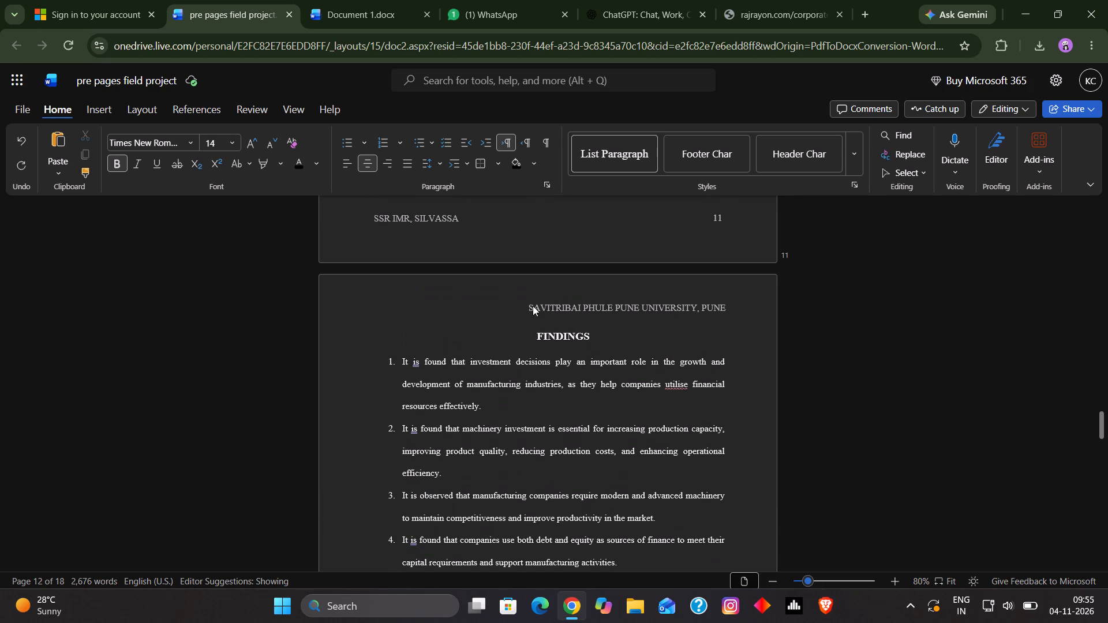
{"action": "scroll", "coordinate": [526, 325], "scroll_direction": "up", "scroll_amount": 1}
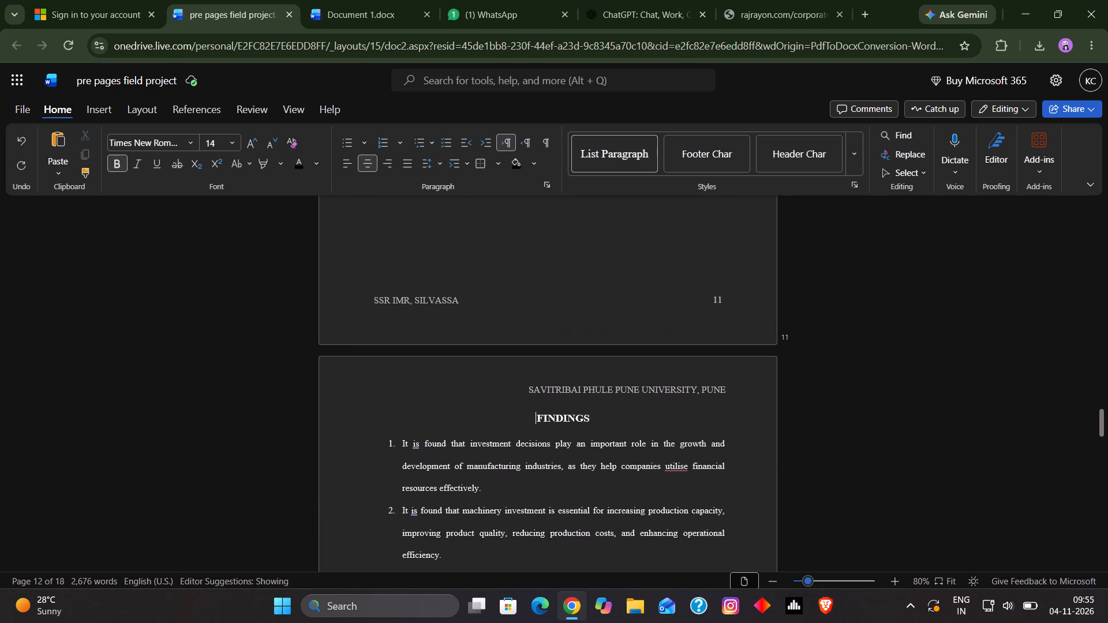
Merge the FINDINGS heading back into the blank line ending page 11, and start it again as a left-aligned paragraph on page 12.
{"action": "key", "text": "BackSpace"}
{"action": "key", "text": "BackSpace"}
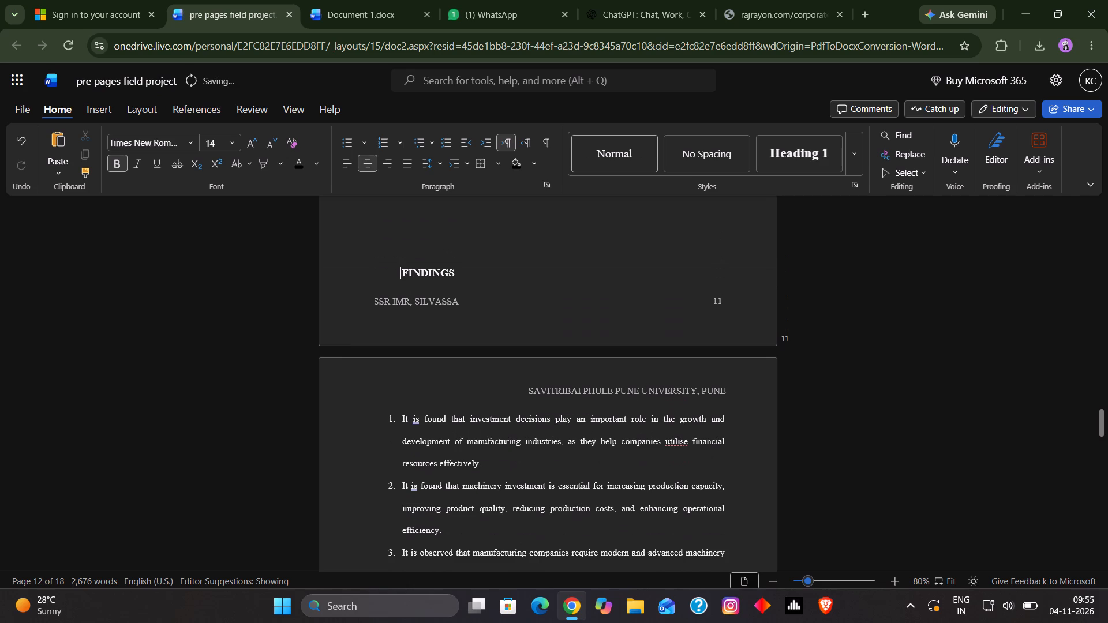
{"action": "key", "text": "Return"}
Format the section 6 heading OBSERVATION AND FINDINGS on page 9 as 14 pt bold.
{"action": "scroll", "coordinate": [526, 325], "scroll_direction": "up", "scroll_amount": 1}
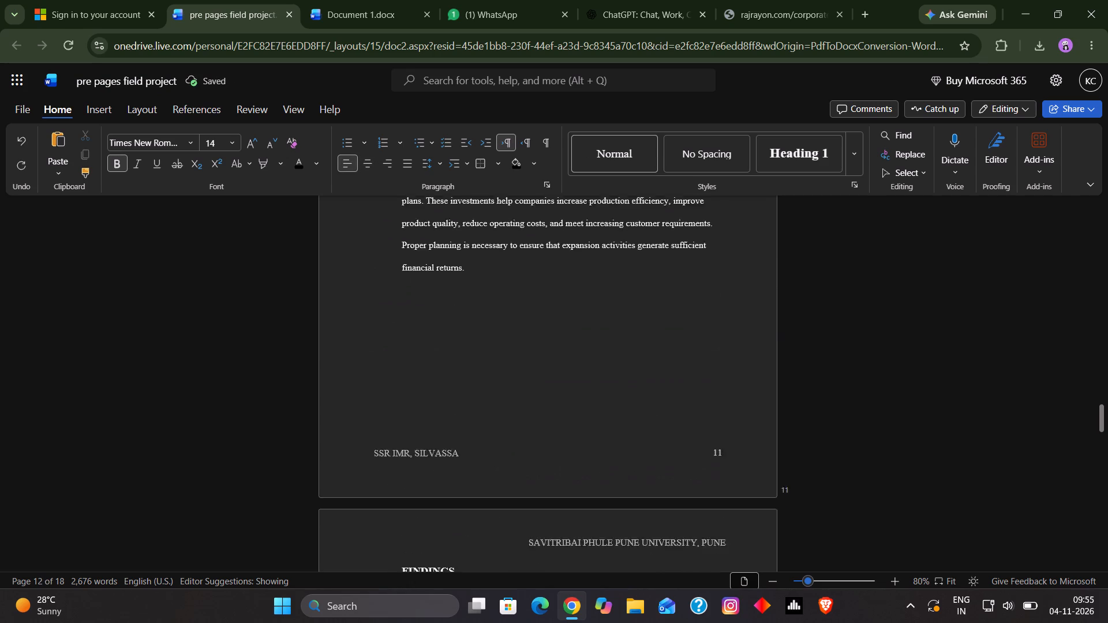
{"action": "scroll", "coordinate": [526, 325], "scroll_direction": "up", "scroll_amount": 13}
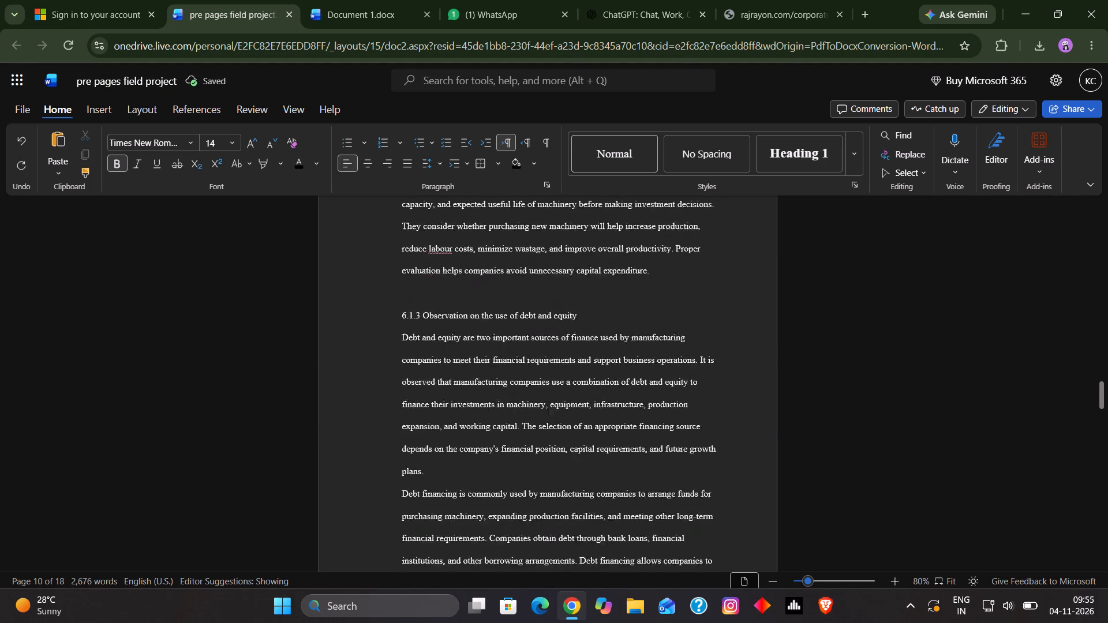
{"action": "scroll", "coordinate": [526, 325], "scroll_direction": "up", "scroll_amount": 11}
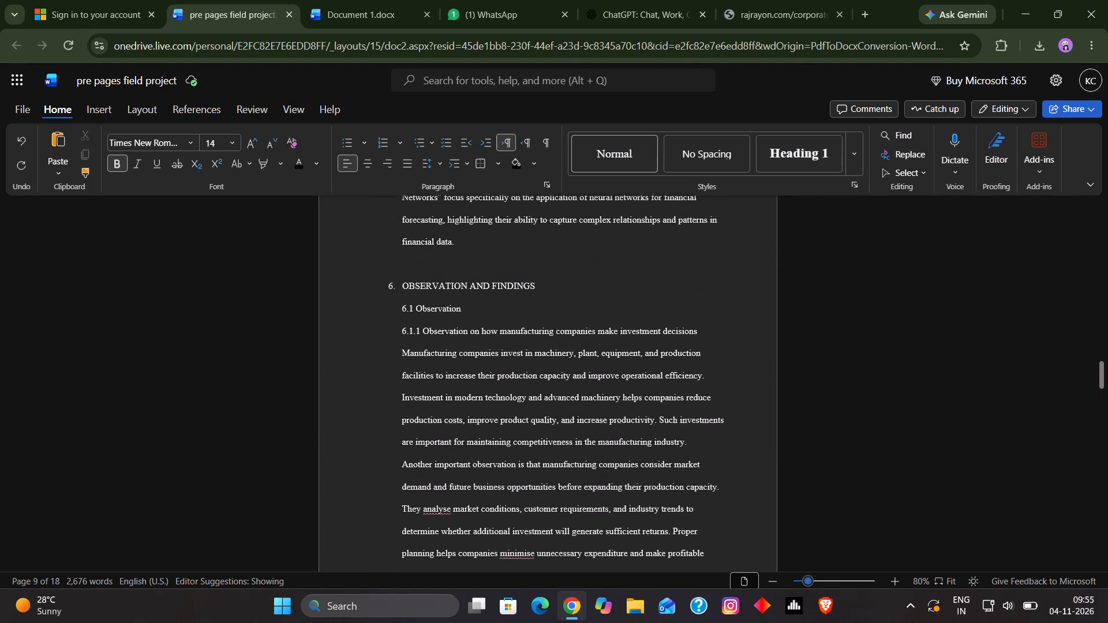
{"action": "scroll", "coordinate": [526, 325], "scroll_direction": "up", "scroll_amount": 2}
{"action": "scroll", "coordinate": [526, 325], "scroll_direction": "down", "scroll_amount": 6}
{"action": "scroll", "coordinate": [526, 325], "scroll_direction": "up", "scroll_amount": 1}
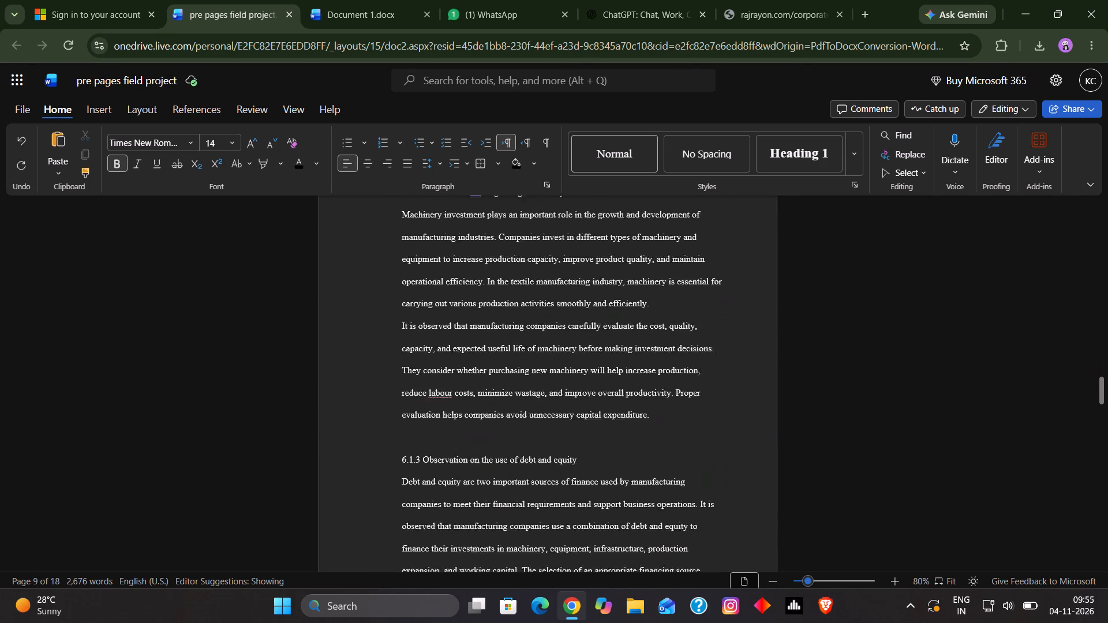
{"action": "scroll", "coordinate": [526, 325], "scroll_direction": "up", "scroll_amount": 1}
{"action": "scroll", "coordinate": [526, 325], "scroll_direction": "down", "scroll_amount": 1}
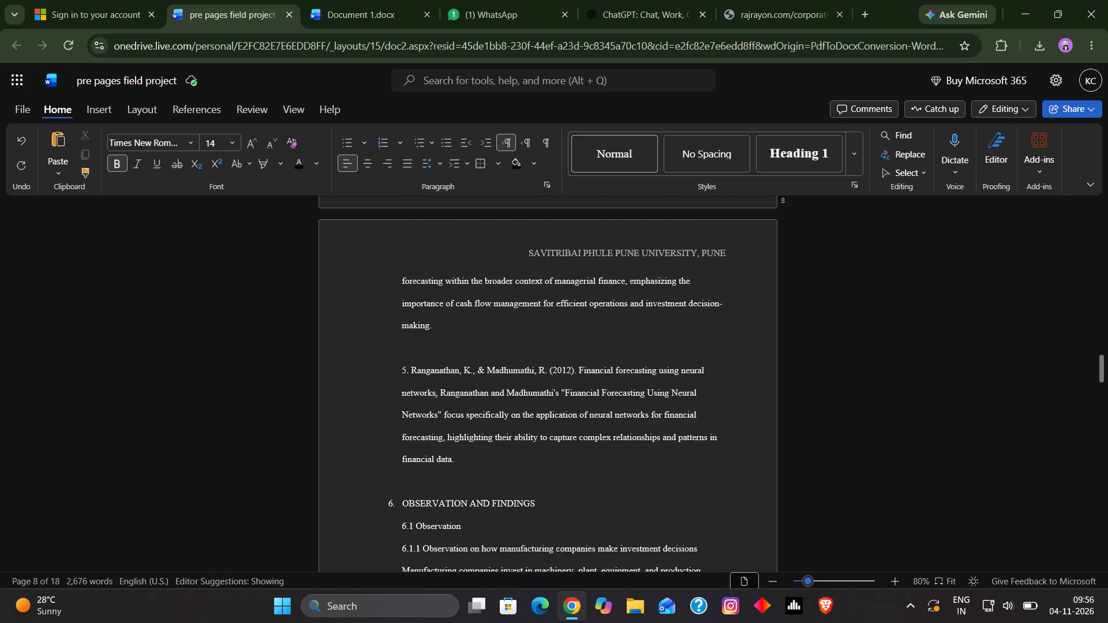
{"action": "scroll", "coordinate": [526, 325], "scroll_direction": "down", "scroll_amount": 2}
{"action": "left_click_drag", "start_coordinate": [542, 436], "coordinate": [377, 436]}
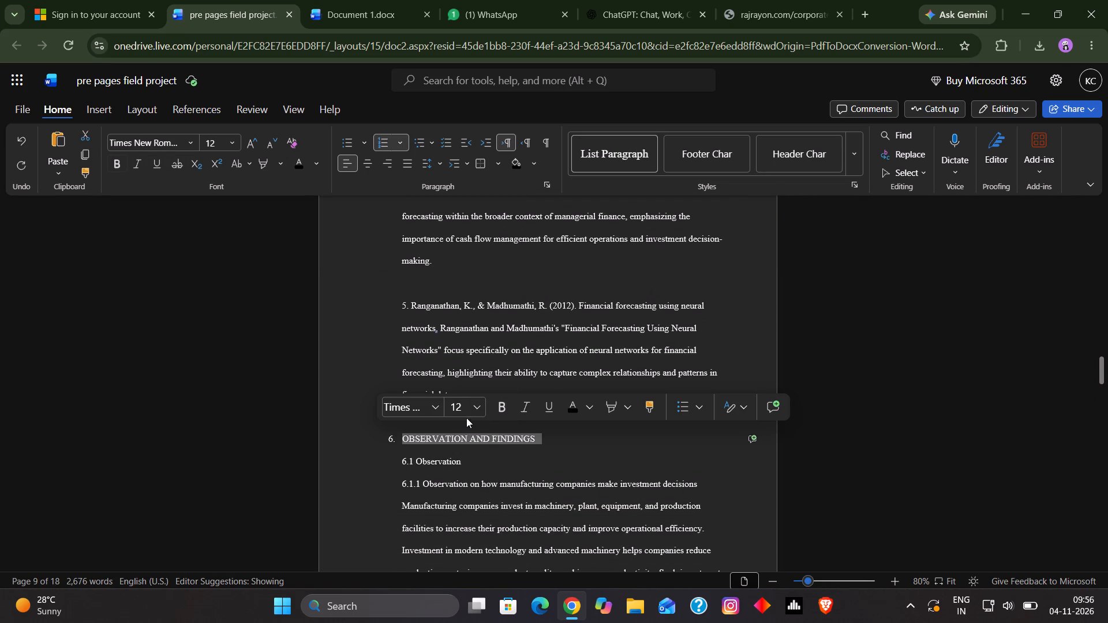
{"action": "left_click", "coordinate": [479, 410]}
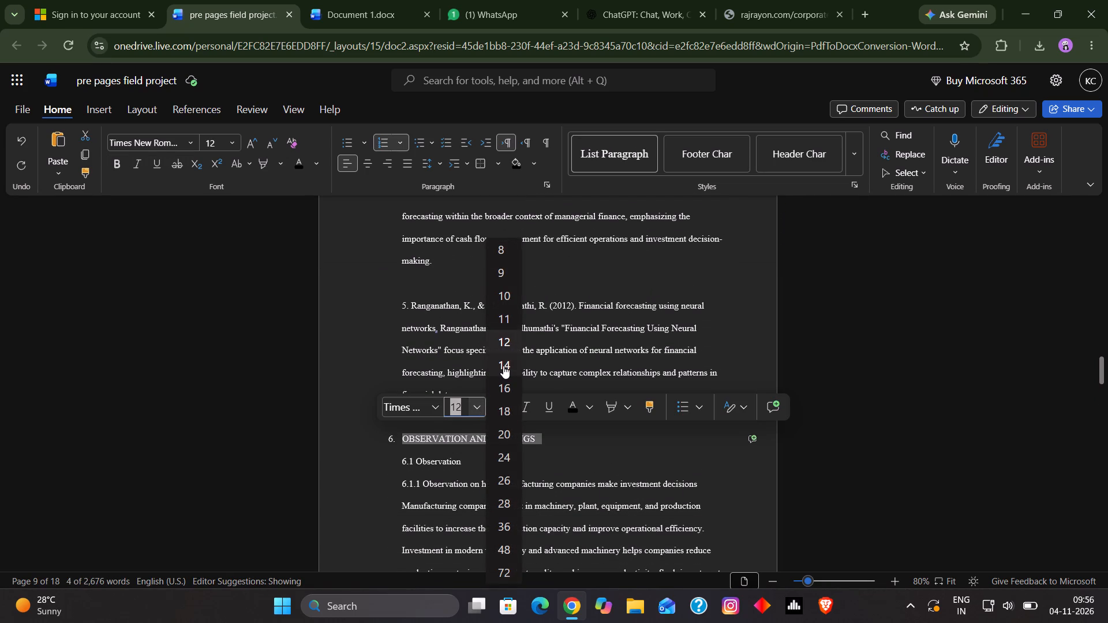
{"action": "left_click", "coordinate": [504, 364]}
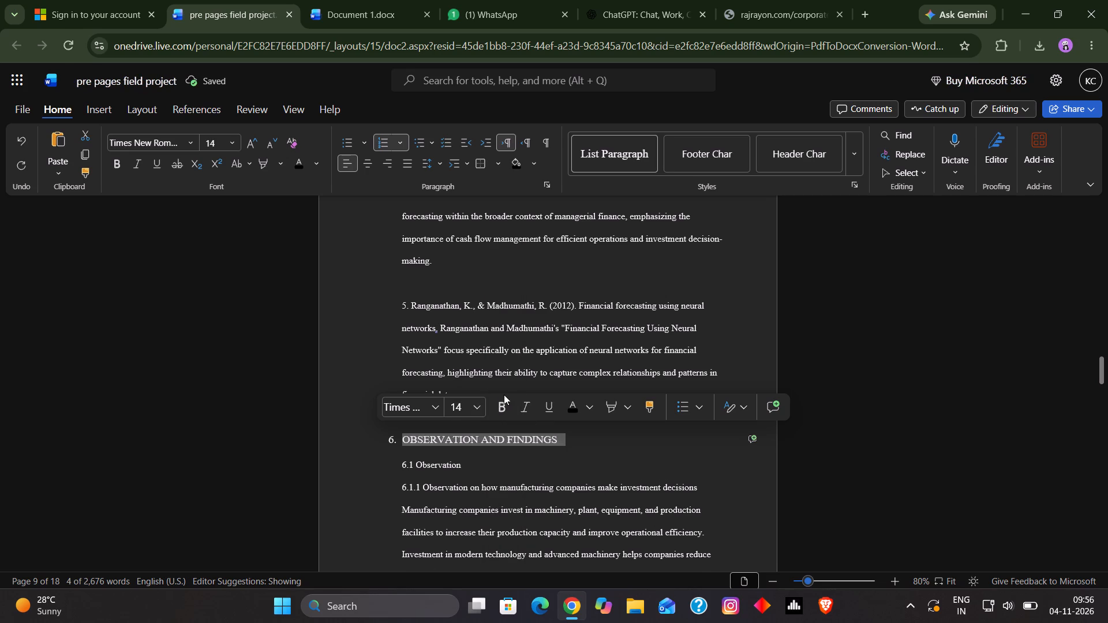
{"action": "left_click", "coordinate": [504, 401]}
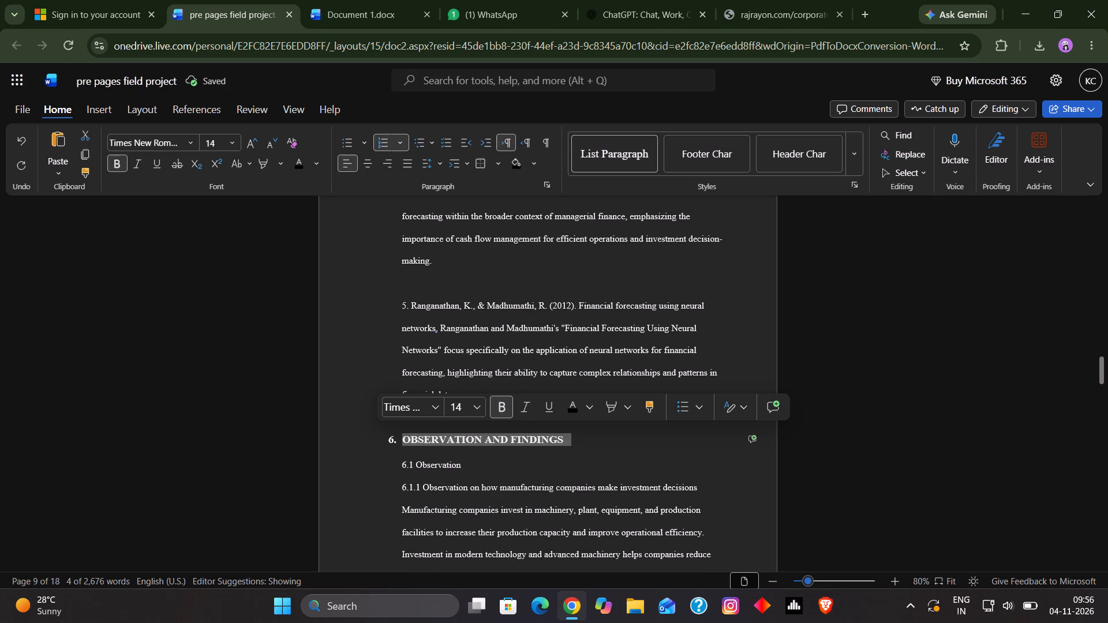
{"action": "left_click", "coordinate": [532, 460]}
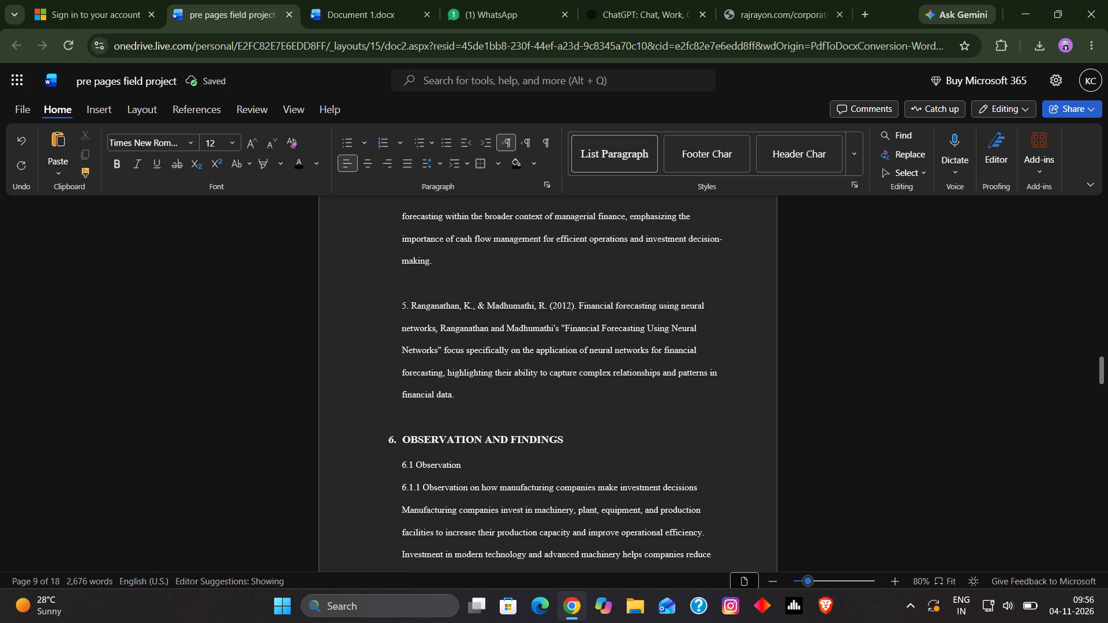
Retype the 6.1 subheading text on page 9 in capitals as OBSERVATION.
{"action": "left_click_drag", "start_coordinate": [464, 465], "coordinate": [415, 468]}
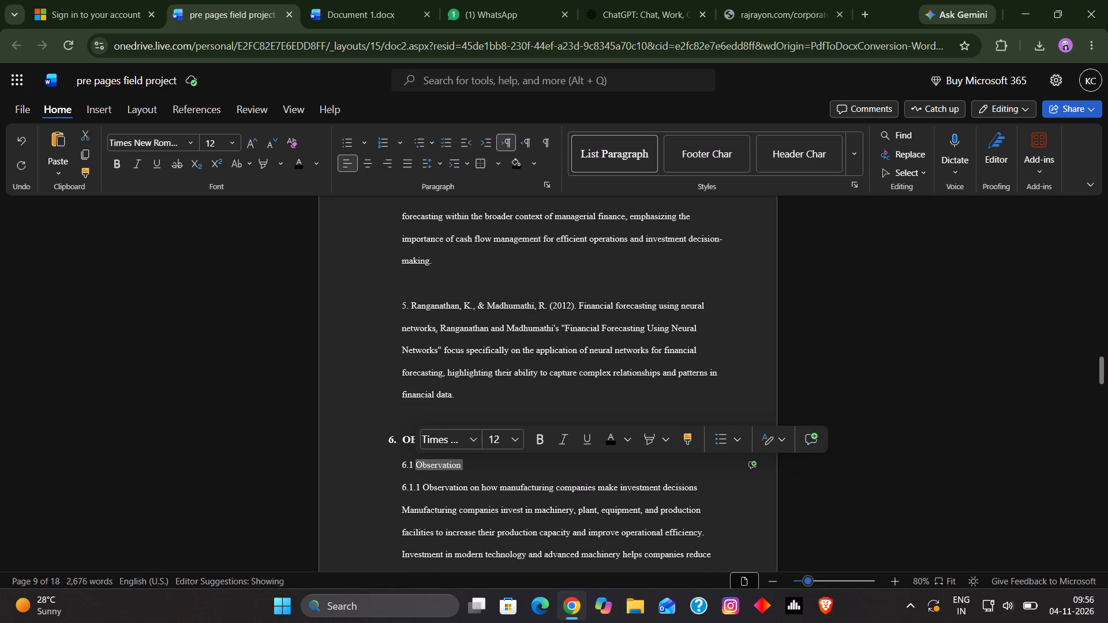
{"action": "left_click", "coordinate": [466, 473]}
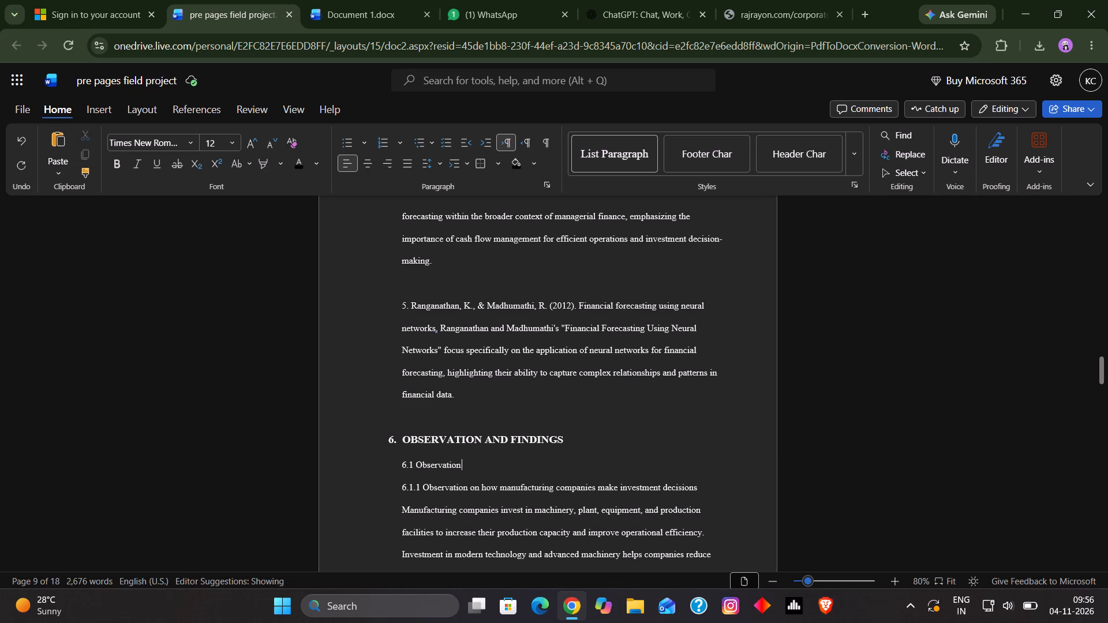
{"action": "key", "text": "BackSpace"}
{"action": "key", "text": "BackSpace"}
{"action": "key", "text": "BackSpace"}
{"action": "key", "text": "BackSpace"}
{"action": "key", "text": "BackSpace"}
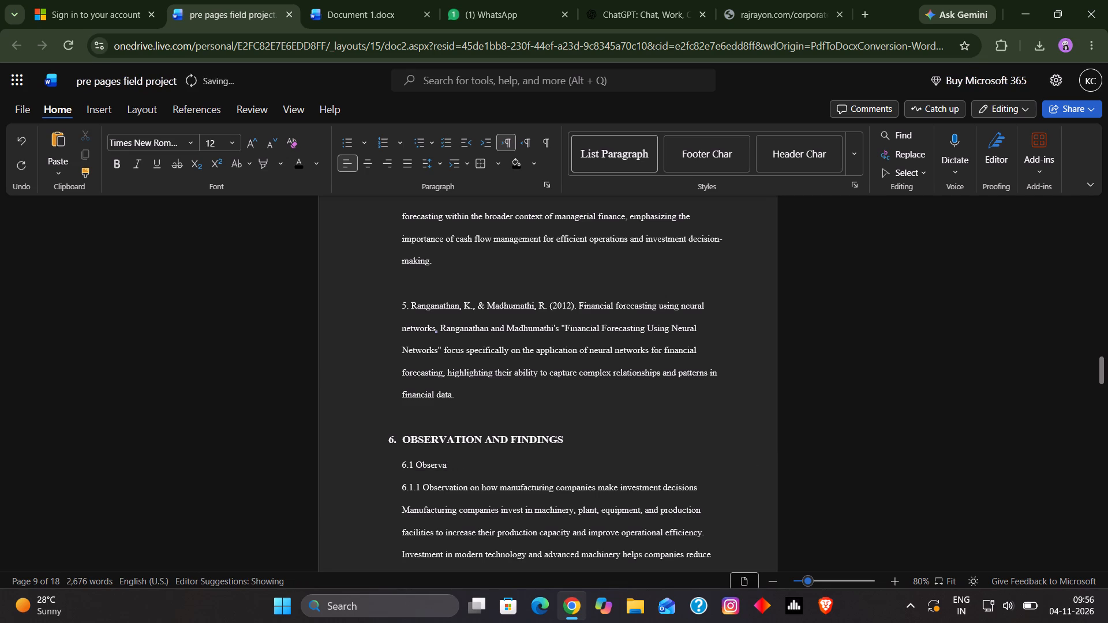
{"action": "key", "text": "BackSpace"}
{"action": "key", "text": "BackSpace"}
{"action": "key", "text": "BackSpace"}
{"action": "key", "text": "BackSpace"}
{"action": "key", "text": "BackSpace"}
{"action": "key", "text": "BackSpace"}
{"action": "key", "text": "b"}
{"action": "type", "text": "SE"}
{"action": "type", "text": "RVATION"}
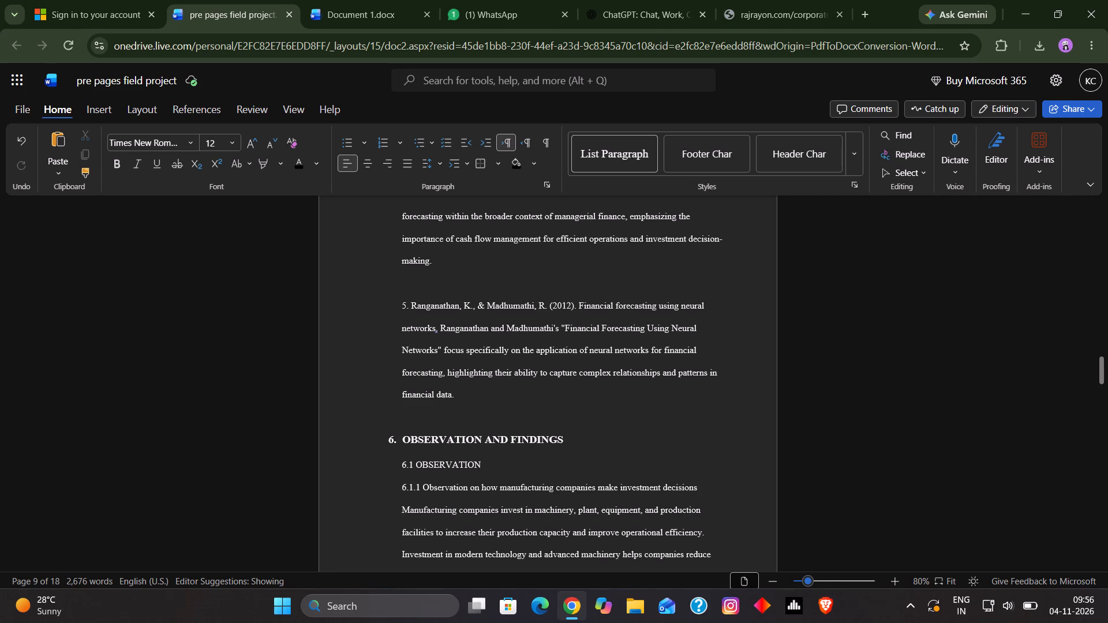
Try to delete the extra blank line above literature review item 4 on page 8.
{"action": "scroll", "coordinate": [466, 473], "scroll_direction": "up", "scroll_amount": 6}
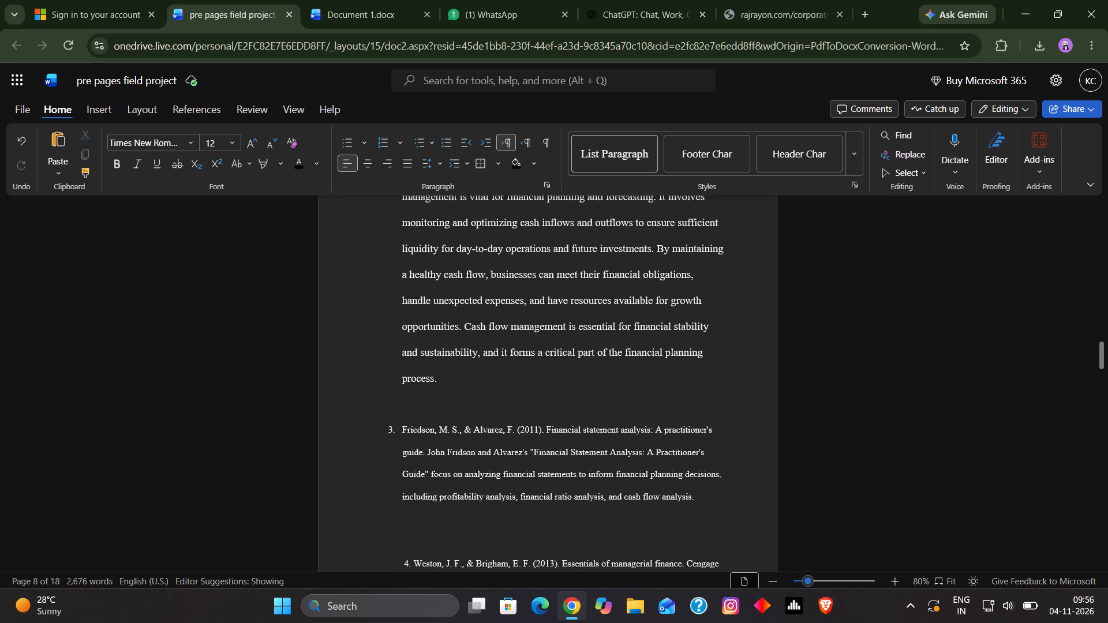
{"action": "scroll", "coordinate": [466, 473], "scroll_direction": "up", "scroll_amount": 1}
{"action": "left_click", "coordinate": [399, 419]}
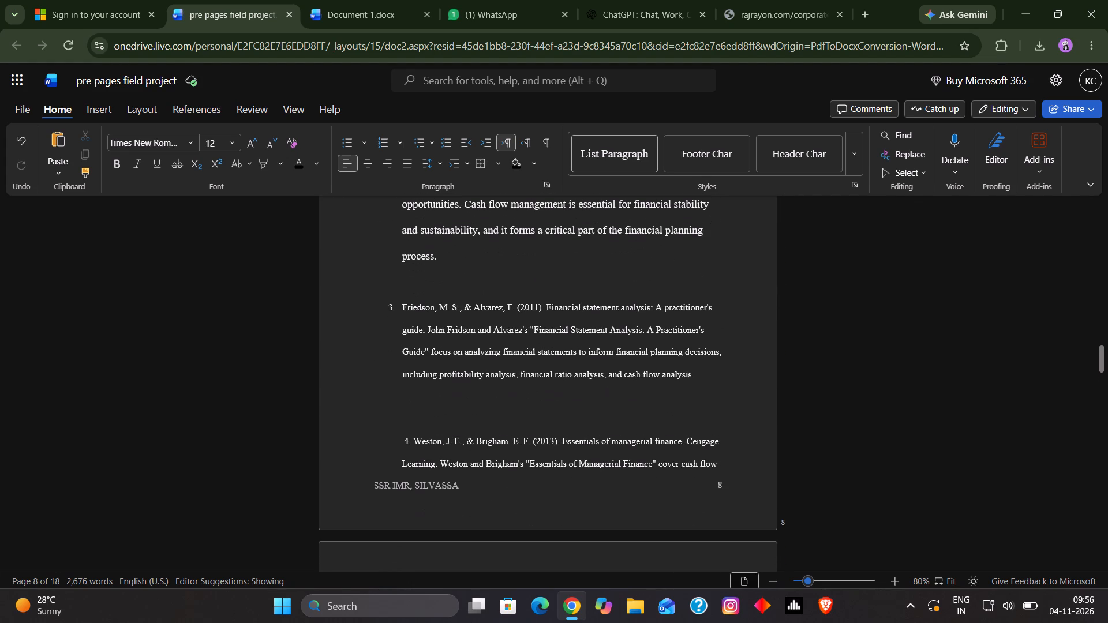
{"action": "key", "text": "BackSpace"}
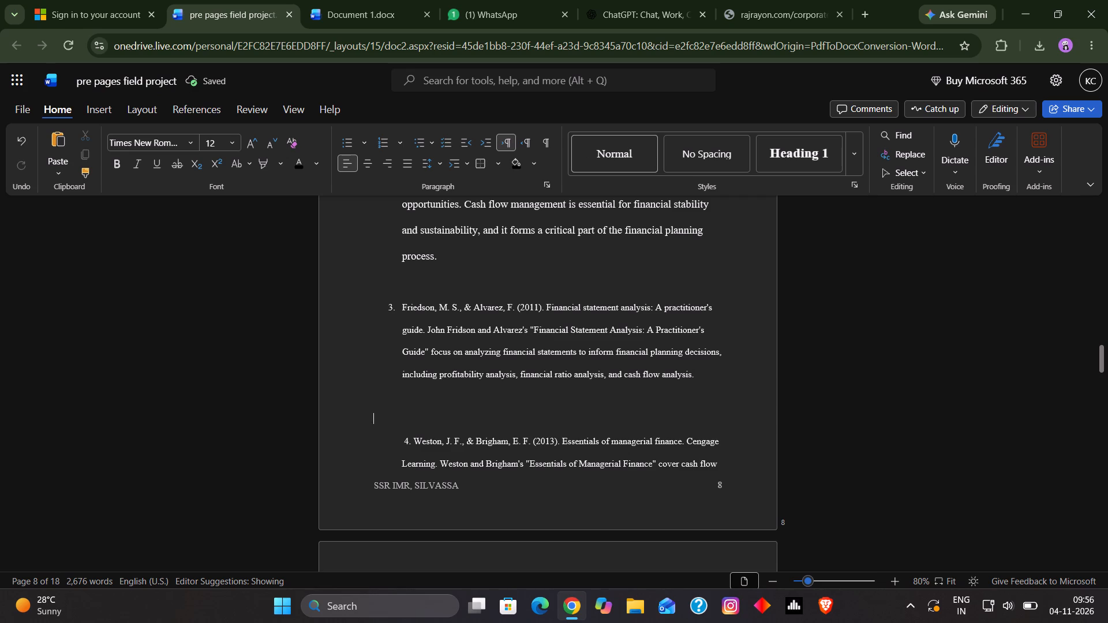
Make the section 5 heading LITERATURE REVIEW on page 7 bold.
{"action": "scroll", "coordinate": [399, 419], "scroll_direction": "up", "scroll_amount": 7}
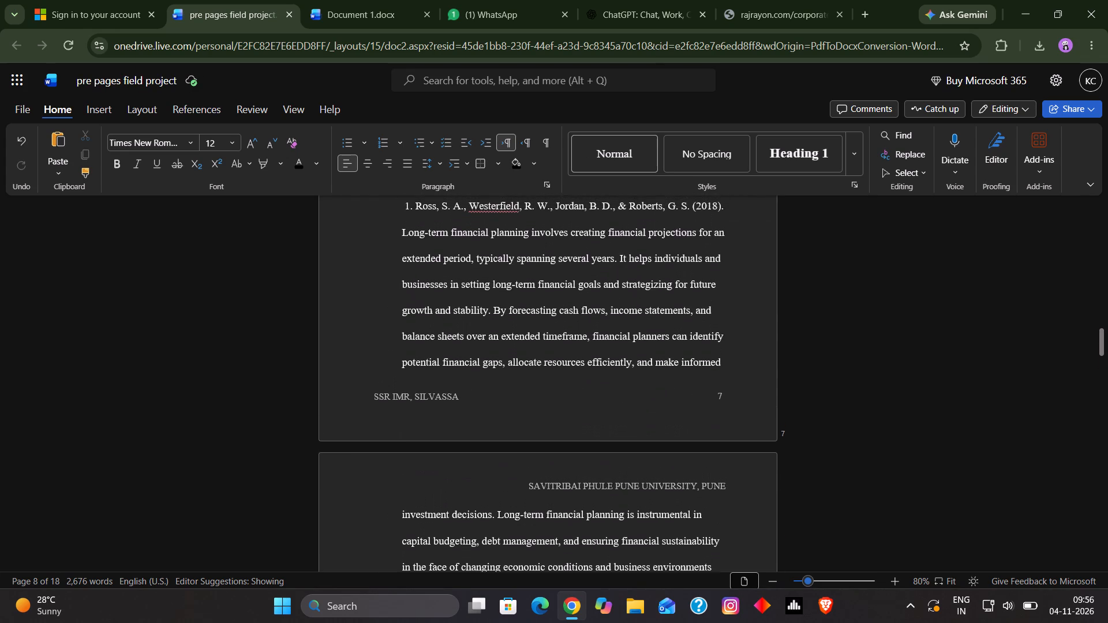
{"action": "scroll", "coordinate": [399, 419], "scroll_direction": "up", "scroll_amount": 1}
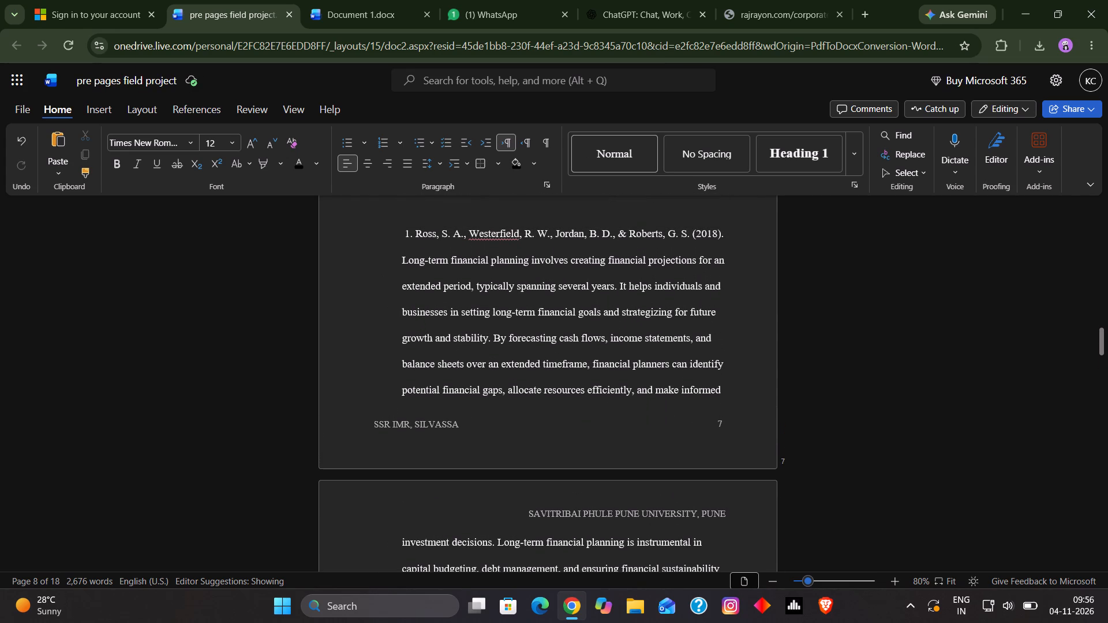
{"action": "scroll", "coordinate": [399, 419], "scroll_direction": "up", "scroll_amount": 4}
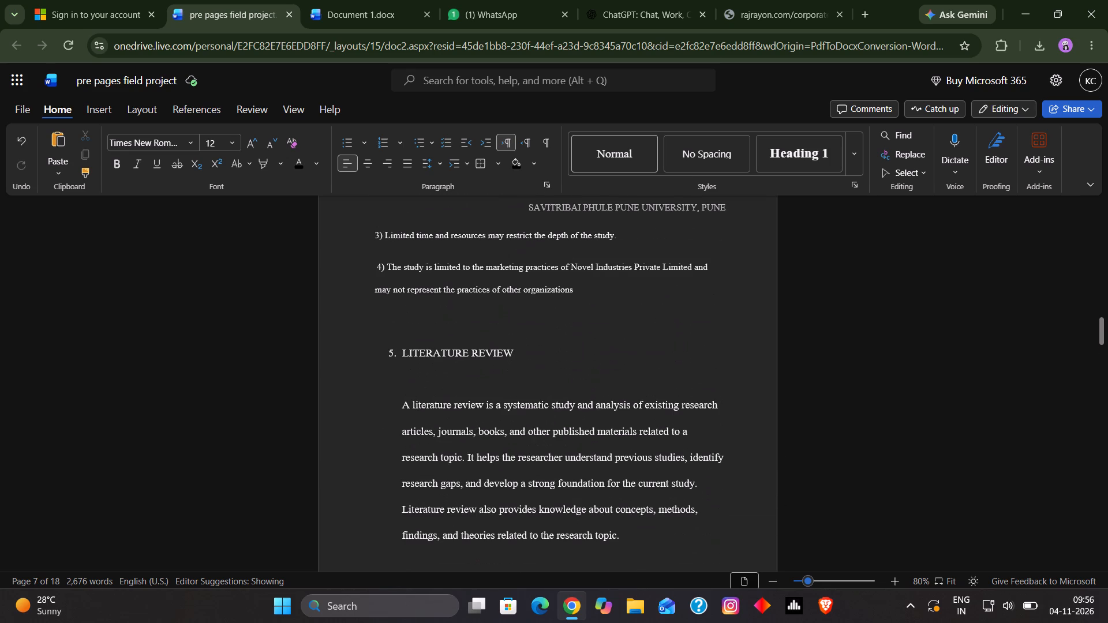
{"action": "left_click_drag", "start_coordinate": [519, 352], "coordinate": [362, 360]}
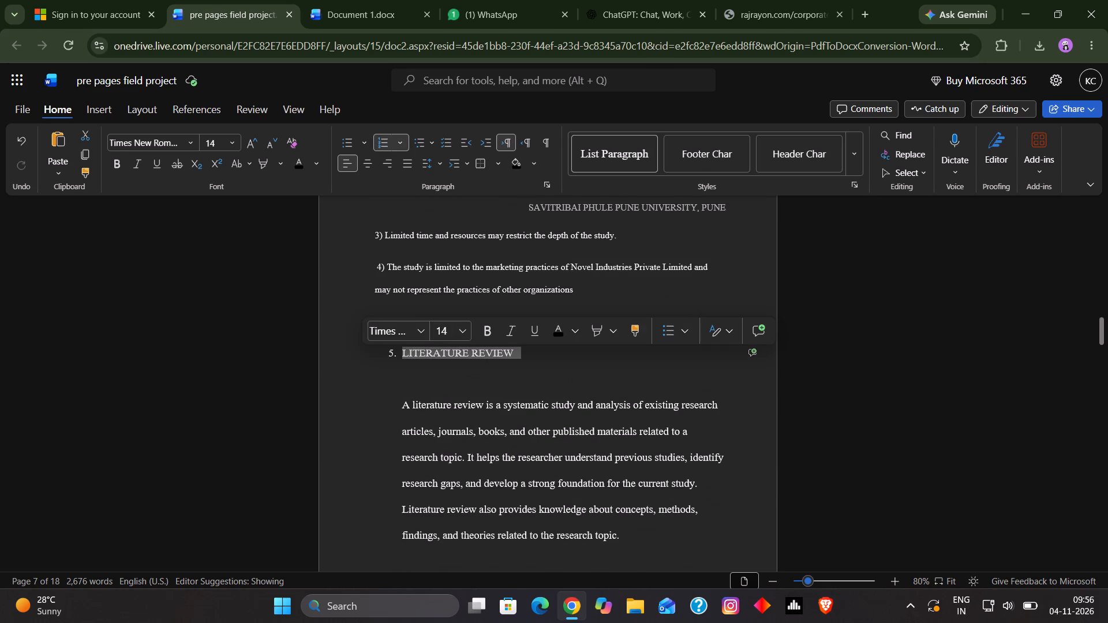
{"action": "left_click", "coordinate": [489, 328]}
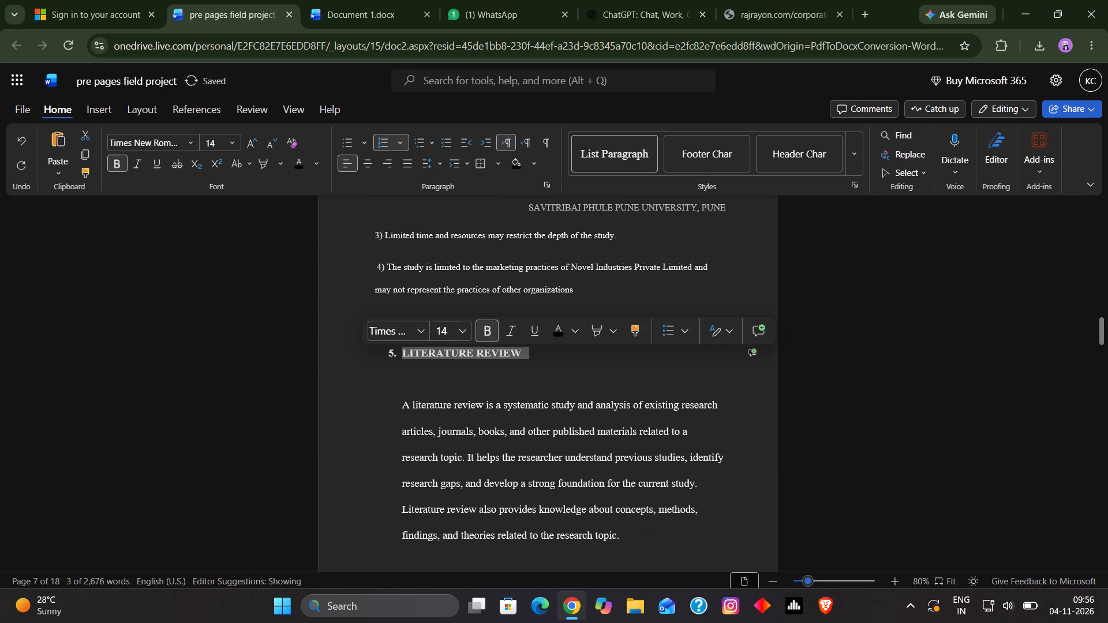
{"action": "left_click", "coordinate": [459, 373]}
Make the section 4 heading METHODOLOGY on page 5 bold.
{"action": "scroll", "coordinate": [459, 373], "scroll_direction": "up", "scroll_amount": 7}
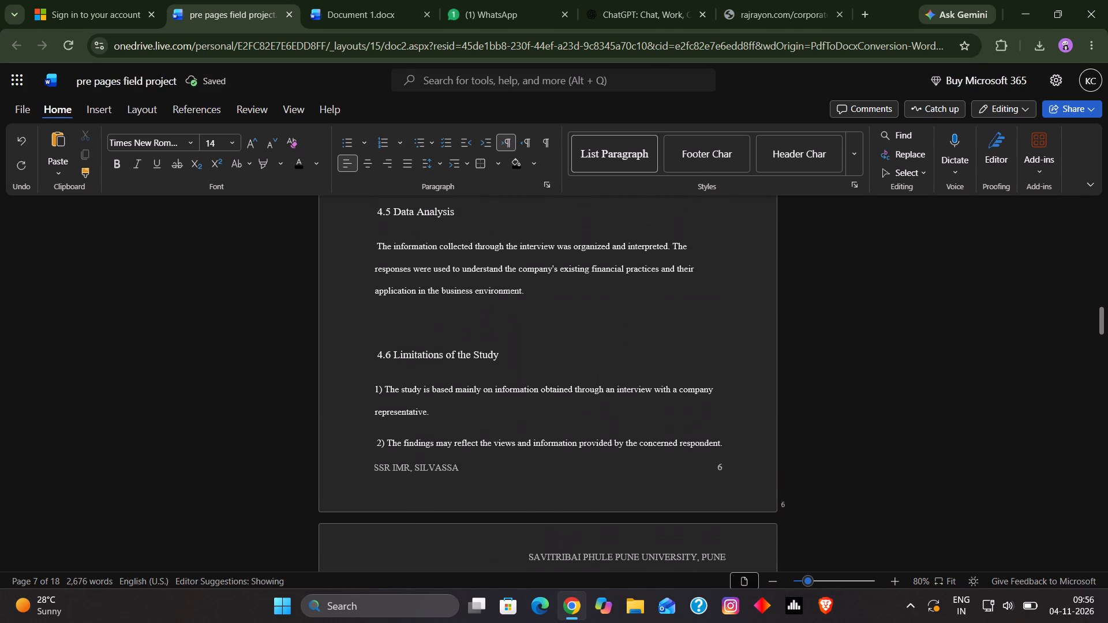
{"action": "scroll", "coordinate": [459, 373], "scroll_direction": "up", "scroll_amount": 1}
{"action": "left_click_drag", "start_coordinate": [507, 355], "coordinate": [373, 372]}
{"action": "left_click", "coordinate": [373, 372]}
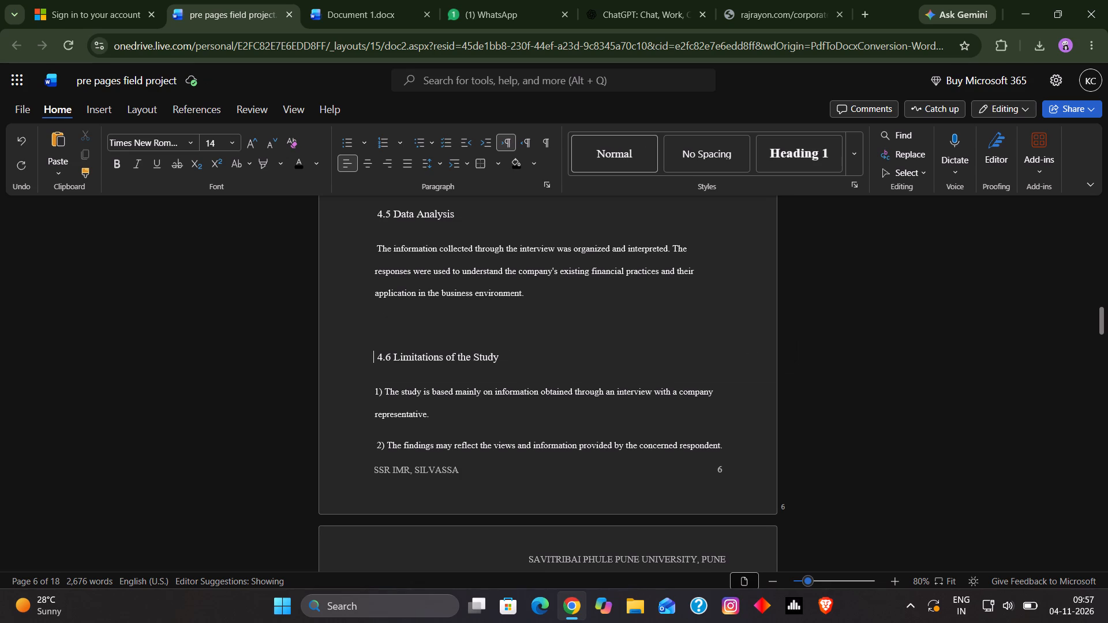
{"action": "scroll", "coordinate": [373, 372], "scroll_direction": "up", "scroll_amount": 3}
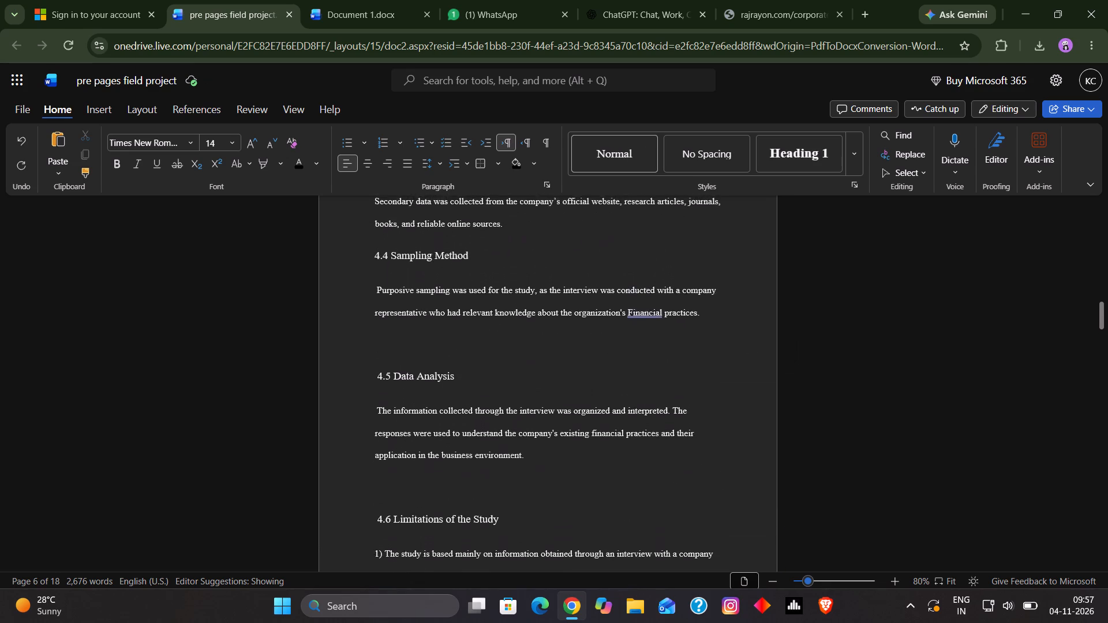
{"action": "scroll", "coordinate": [373, 372], "scroll_direction": "up", "scroll_amount": 10}
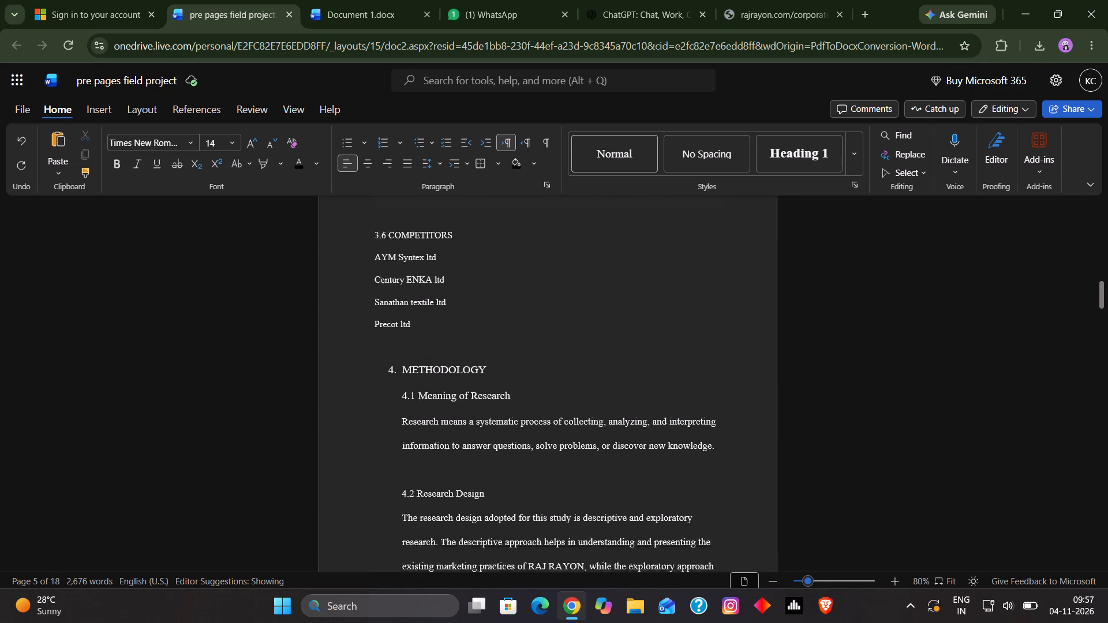
{"action": "scroll", "coordinate": [373, 372], "scroll_direction": "up", "scroll_amount": 1}
{"action": "scroll", "coordinate": [442, 417], "scroll_direction": "down", "scroll_amount": 1}
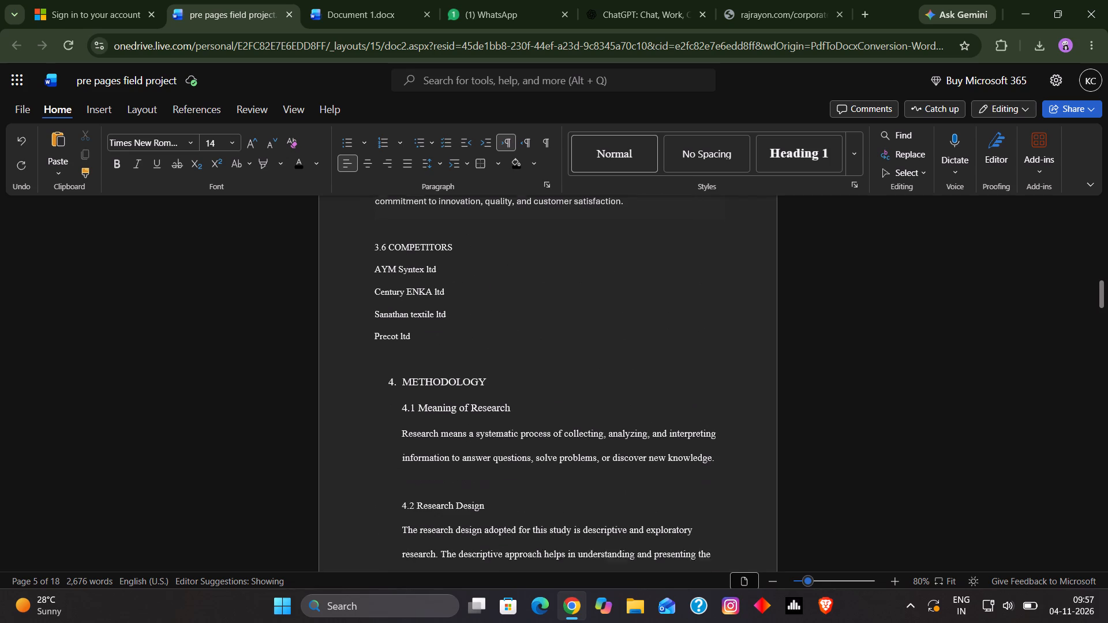
{"action": "scroll", "coordinate": [442, 417], "scroll_direction": "down", "scroll_amount": 1}
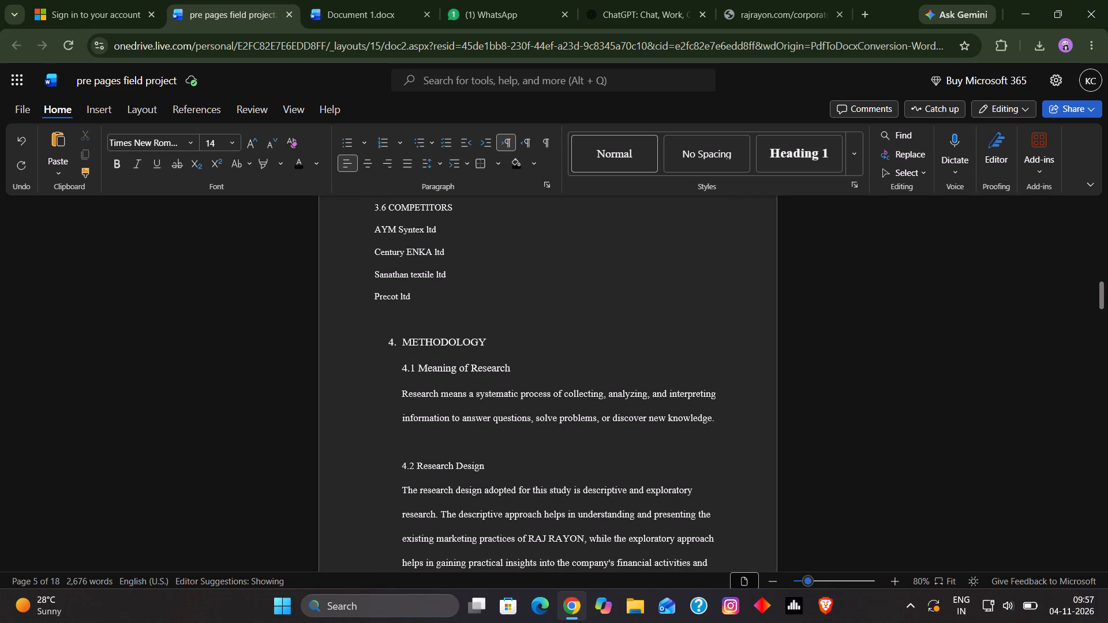
{"action": "left_click_drag", "start_coordinate": [489, 341], "coordinate": [385, 350]}
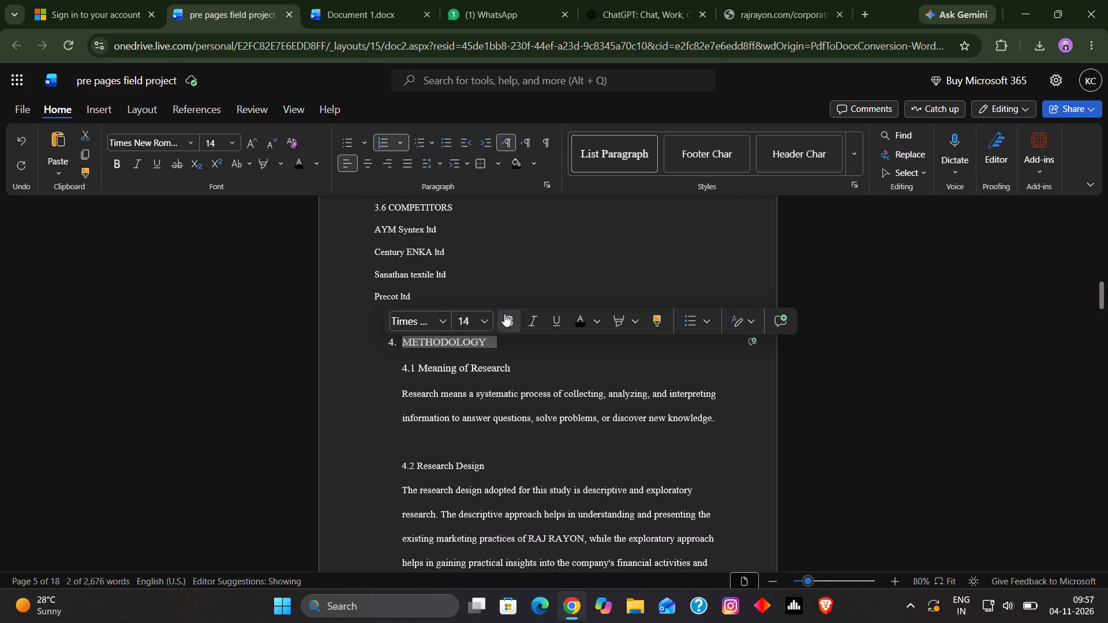
{"action": "left_click", "coordinate": [504, 314]}
{"action": "left_click", "coordinate": [511, 364]}
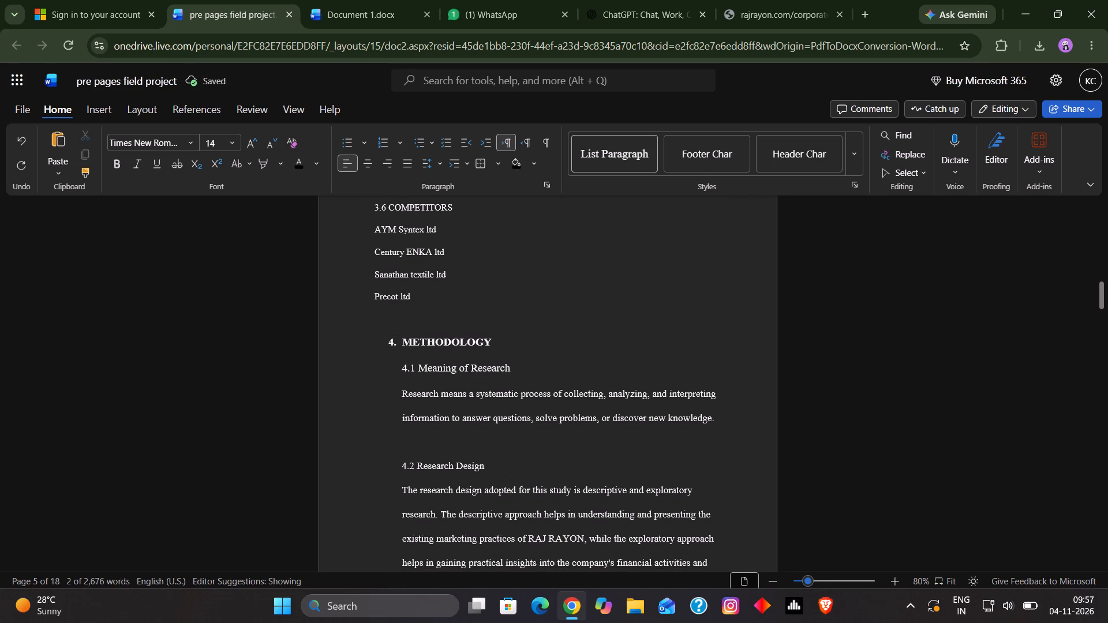
Review the section 3.4 to 3.6 subheadings, the competitors list and the start of section 4 on pages 4 and 5.
{"action": "scroll", "coordinate": [414, 440], "scroll_direction": "down", "scroll_amount": 3}
{"action": "scroll", "coordinate": [414, 440], "scroll_direction": "up", "scroll_amount": 1}
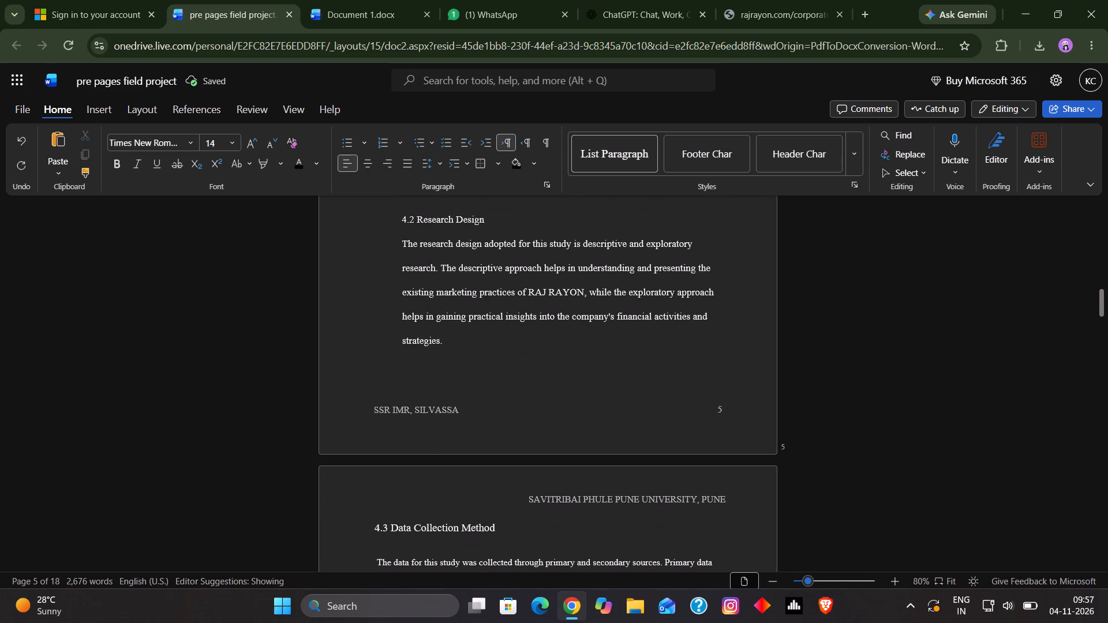
{"action": "scroll", "coordinate": [414, 440], "scroll_direction": "up", "scroll_amount": 1}
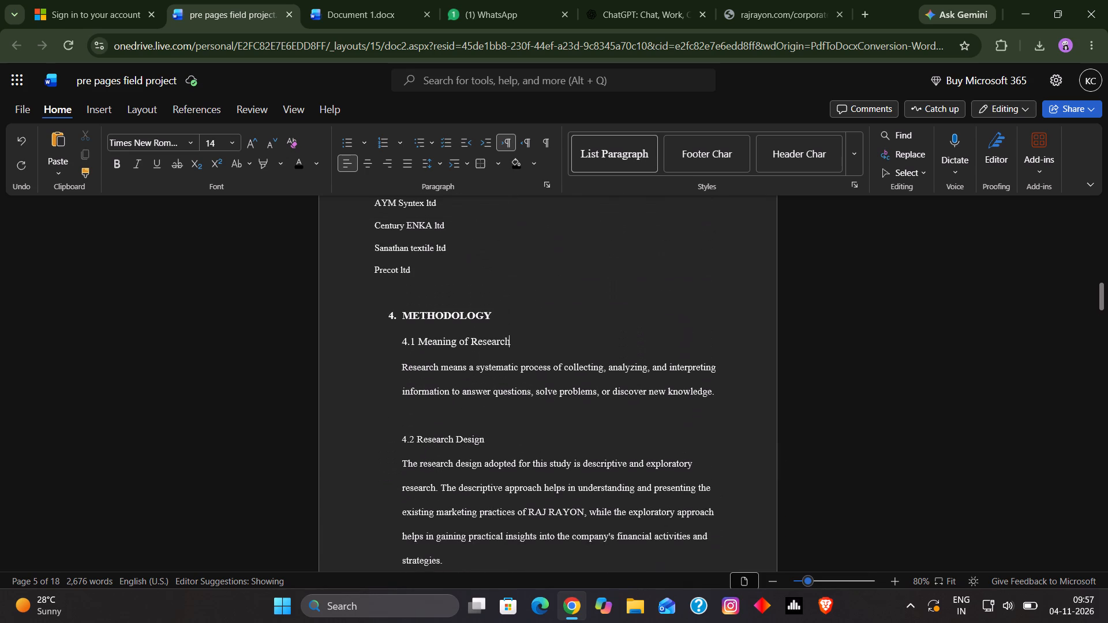
{"action": "scroll", "coordinate": [414, 440], "scroll_direction": "up", "scroll_amount": 4}
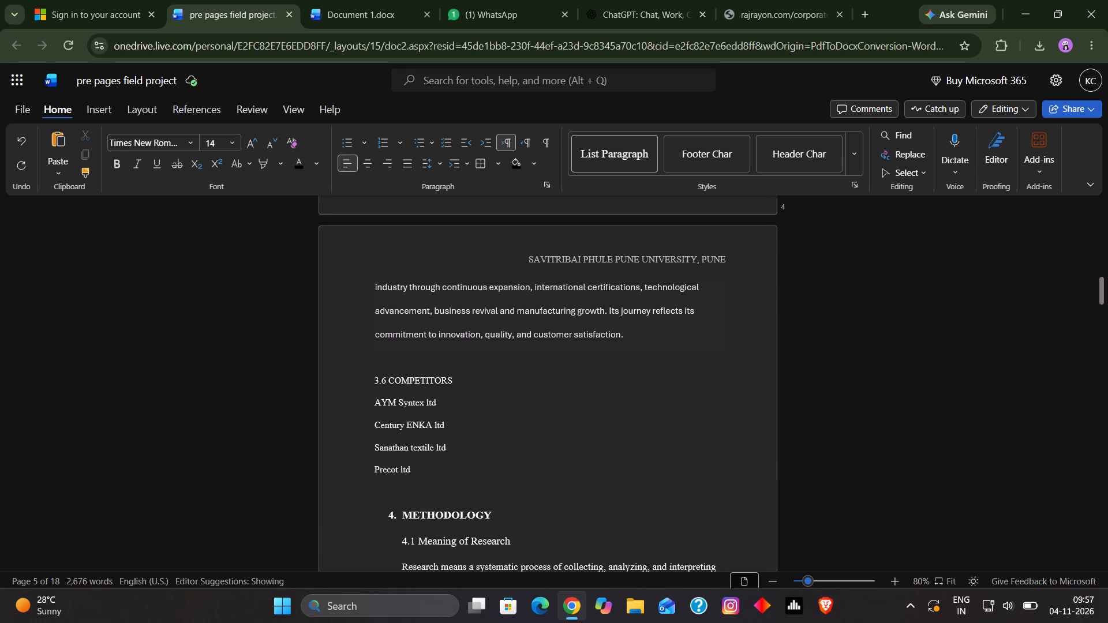
{"action": "left_click_drag", "start_coordinate": [373, 398], "coordinate": [455, 489]}
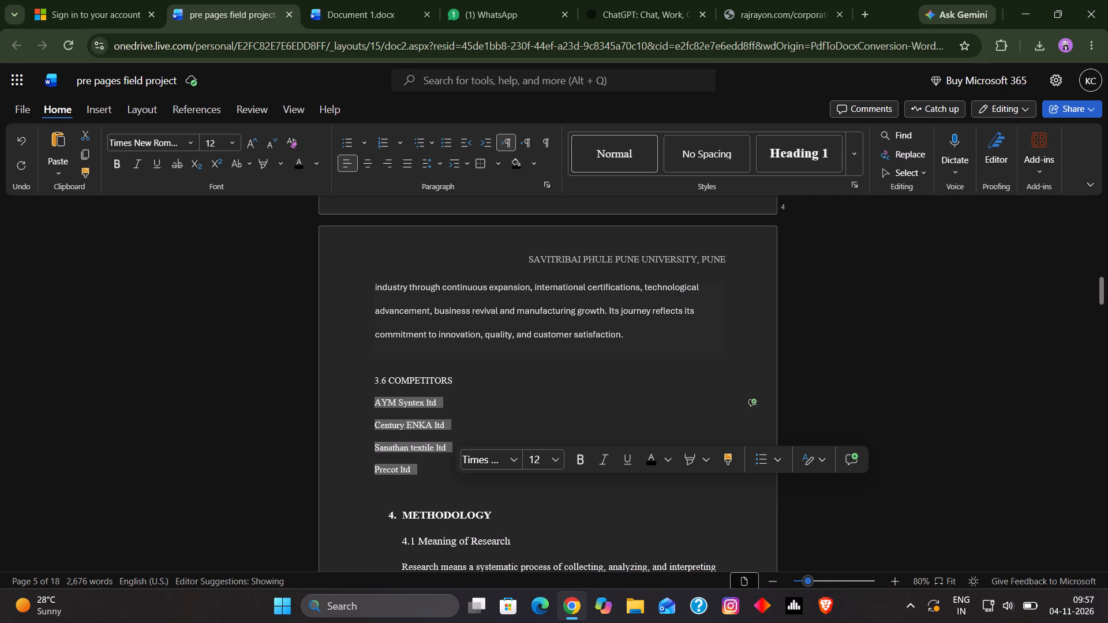
{"action": "left_click_drag", "start_coordinate": [471, 380], "coordinate": [463, 376]}
{"action": "scroll", "coordinate": [463, 376], "scroll_direction": "down", "scroll_amount": 1}
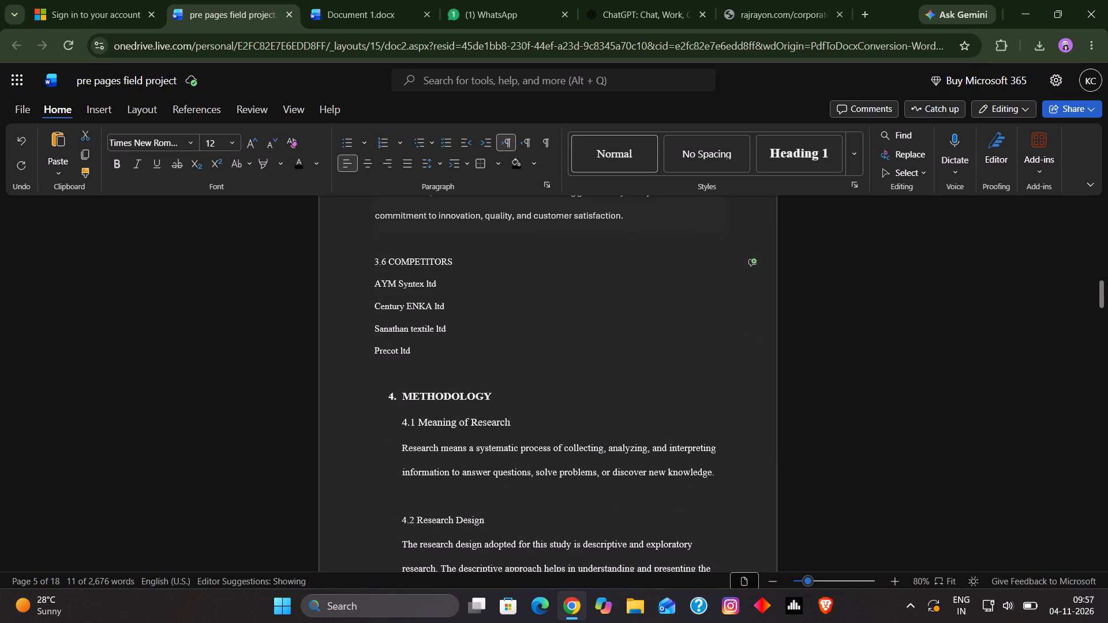
{"action": "scroll", "coordinate": [388, 307], "scroll_direction": "up", "scroll_amount": 2}
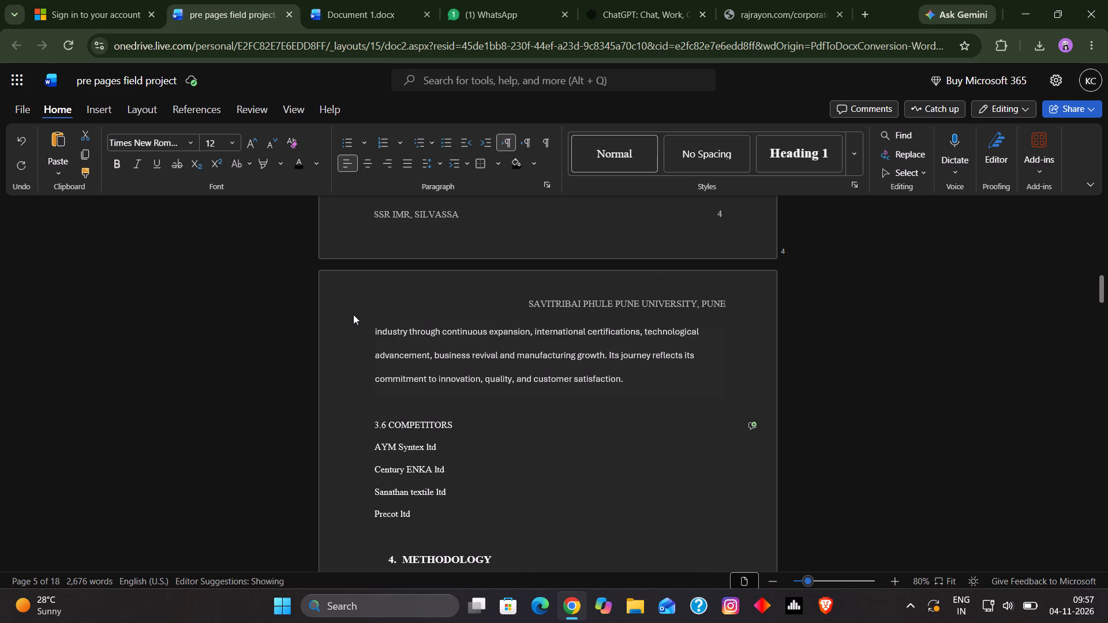
{"action": "scroll", "coordinate": [353, 314], "scroll_direction": "up", "scroll_amount": 4}
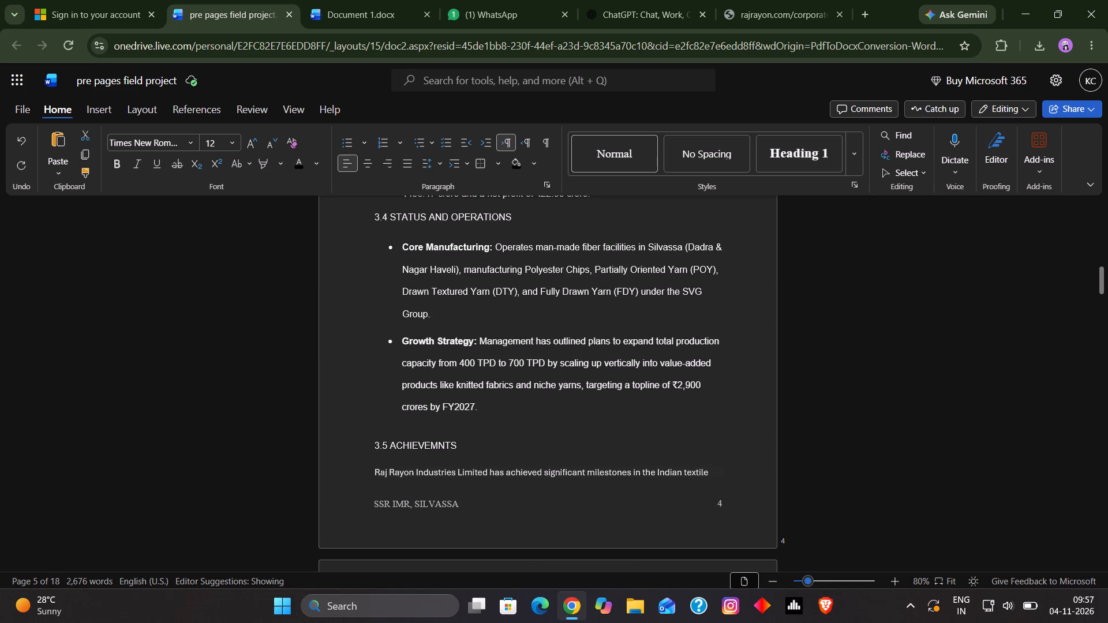
{"action": "scroll", "coordinate": [392, 394], "scroll_direction": "down", "scroll_amount": 6}
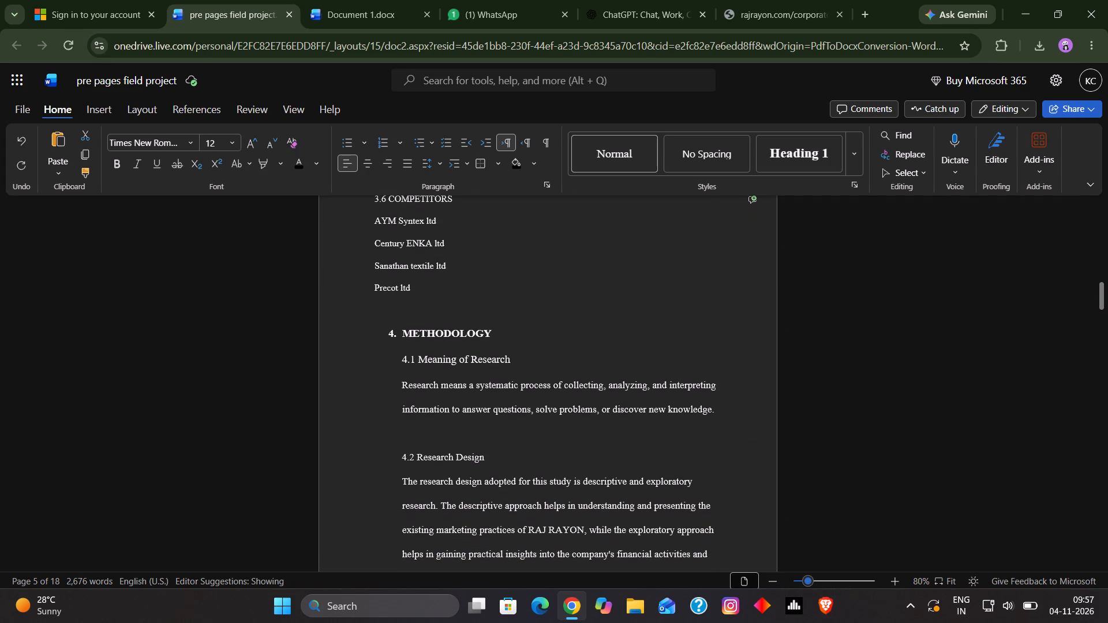
{"action": "scroll", "coordinate": [392, 394], "scroll_direction": "up", "scroll_amount": 3}
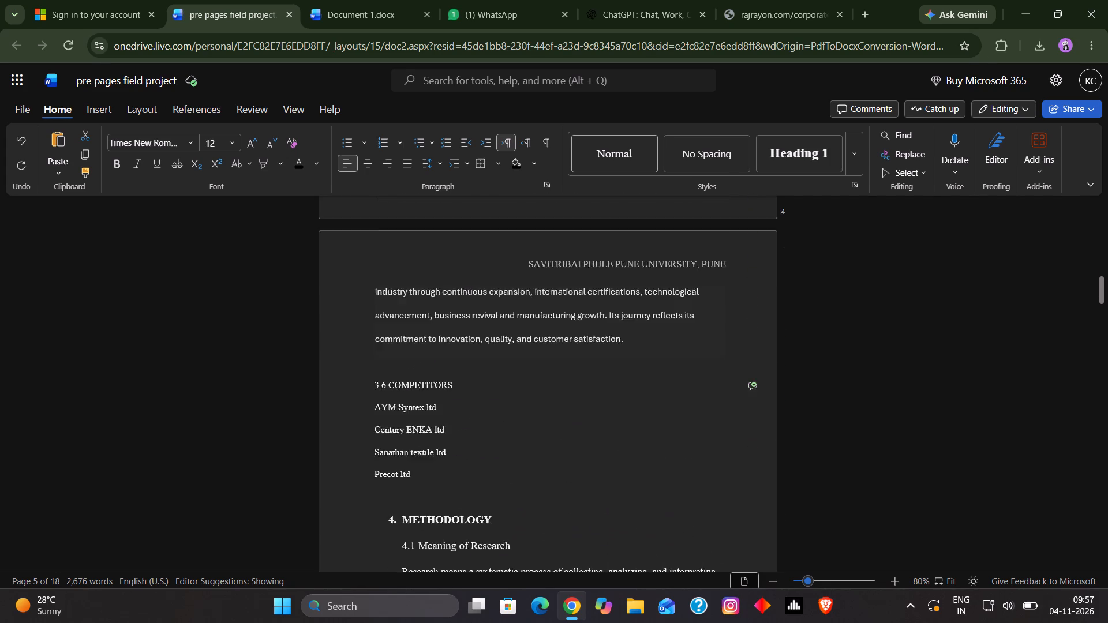
{"action": "scroll", "coordinate": [392, 394], "scroll_direction": "up", "scroll_amount": 3}
{"action": "scroll", "coordinate": [392, 394], "scroll_direction": "down", "scroll_amount": 3}
{"action": "scroll", "coordinate": [392, 394], "scroll_direction": "up", "scroll_amount": 1}
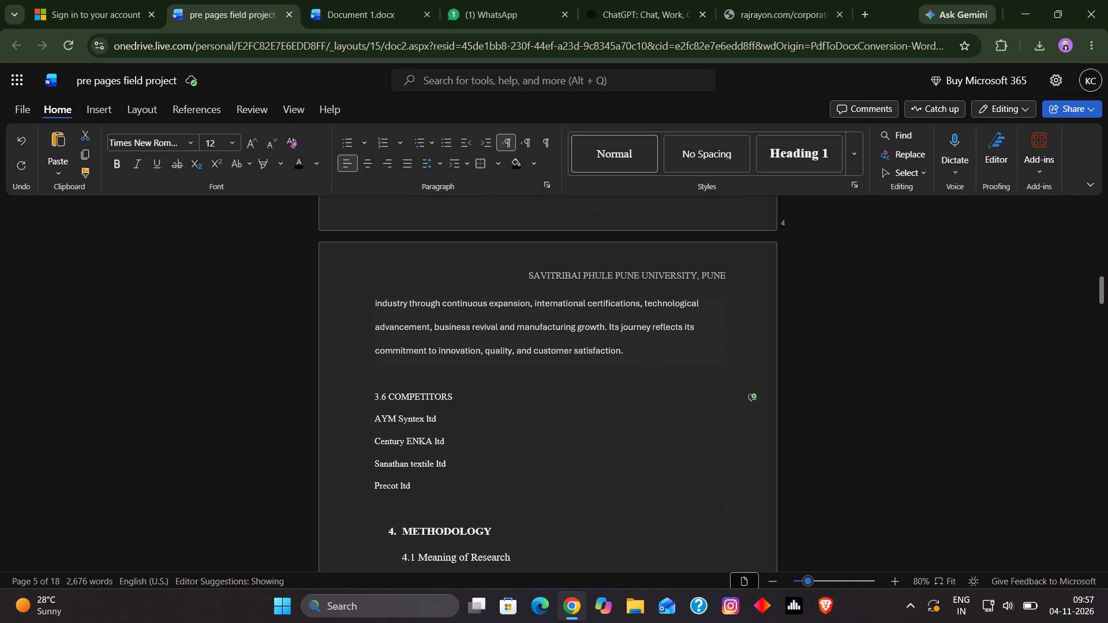
{"action": "scroll", "coordinate": [392, 394], "scroll_direction": "up", "scroll_amount": 2}
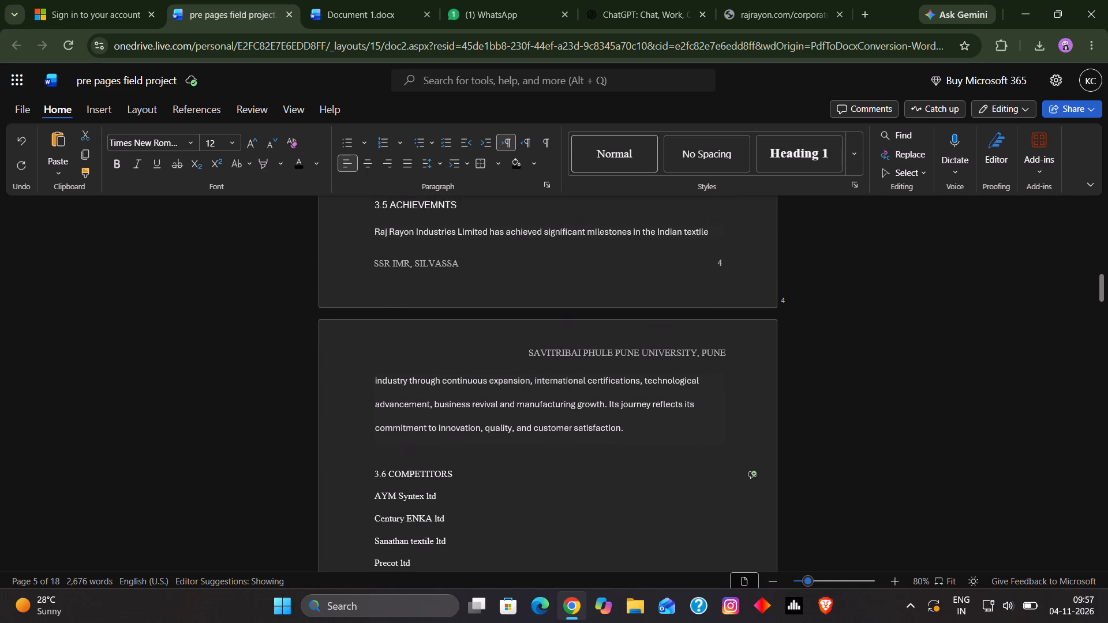
{"action": "scroll", "coordinate": [392, 394], "scroll_direction": "up", "scroll_amount": 3}
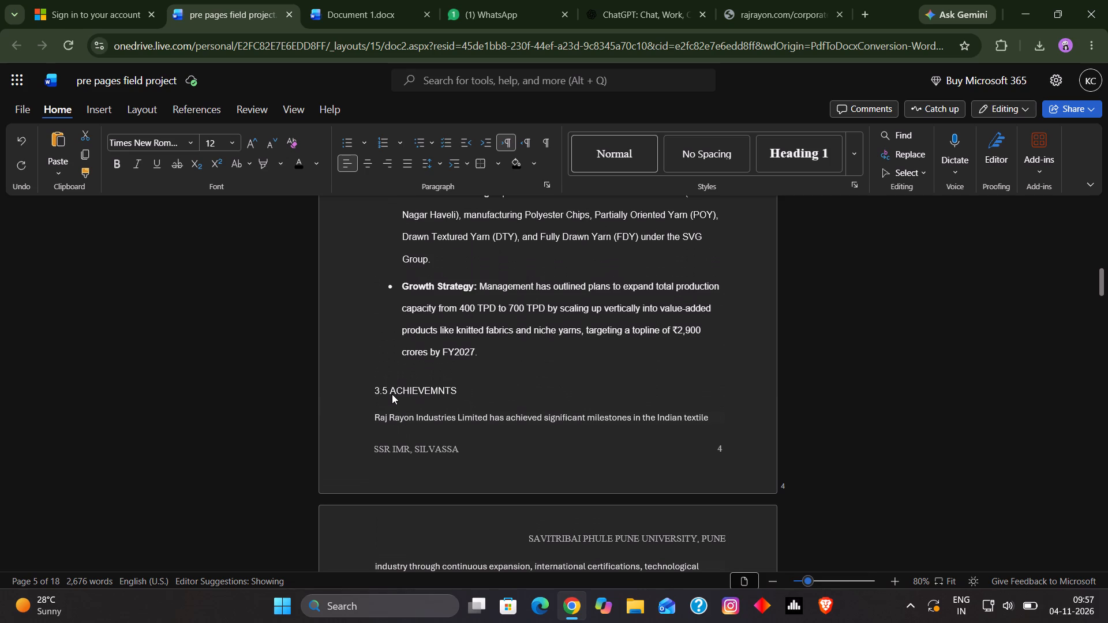
Set the section 3 heading COMPANY/ORGANIZATION PROFILE on page 3 to 14 pt.
{"action": "scroll", "coordinate": [392, 394], "scroll_direction": "up", "scroll_amount": 11}
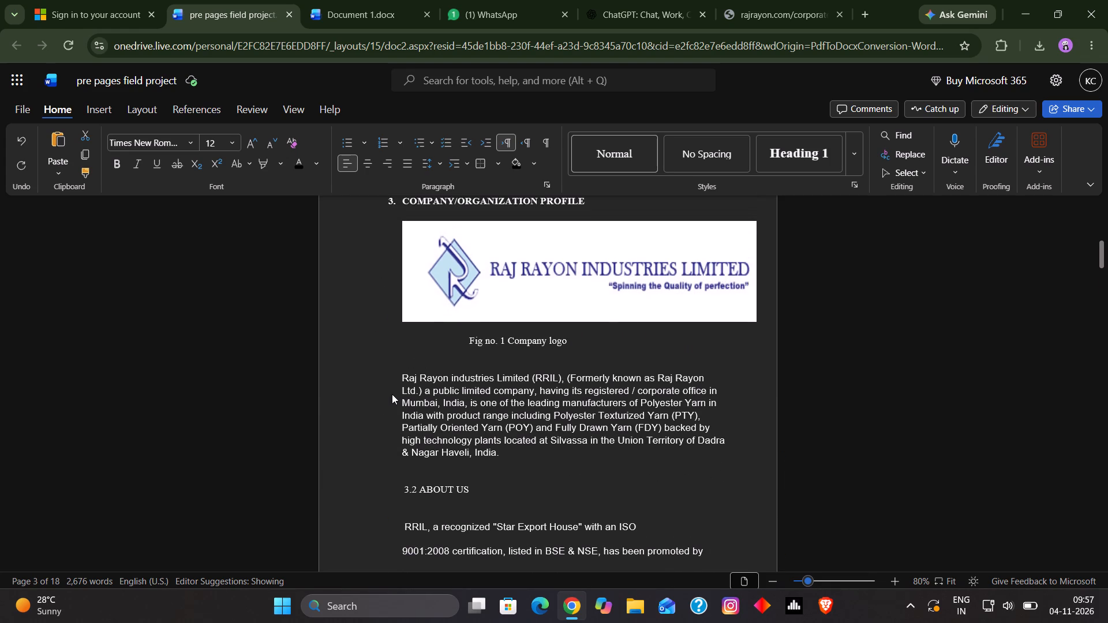
{"action": "scroll", "coordinate": [392, 394], "scroll_direction": "up", "scroll_amount": 4}
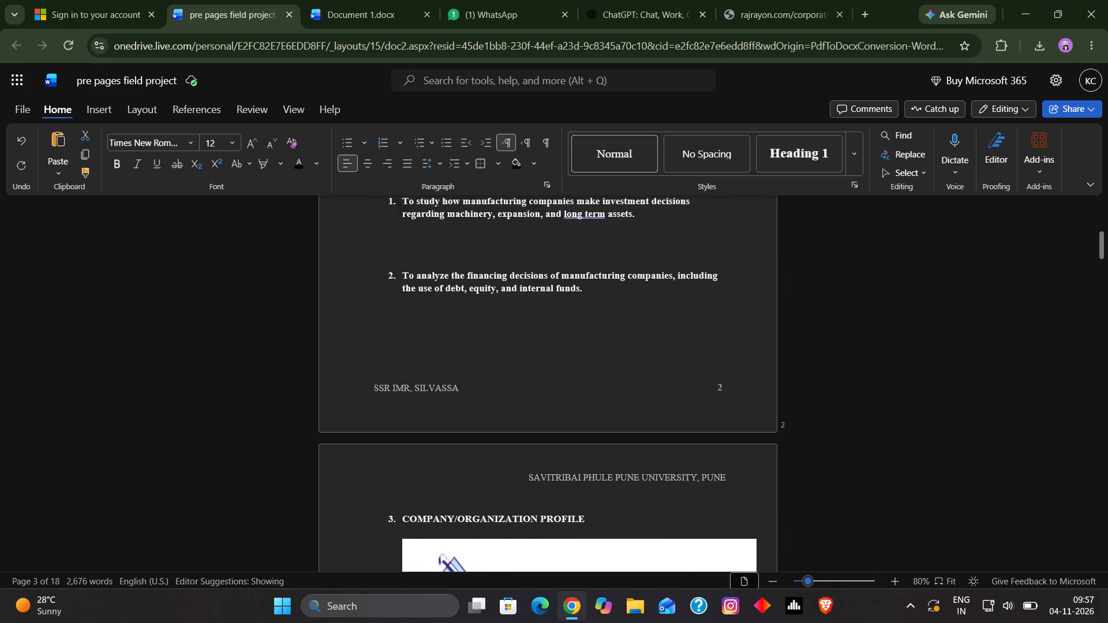
{"action": "left_click_drag", "start_coordinate": [589, 357], "coordinate": [446, 374]}
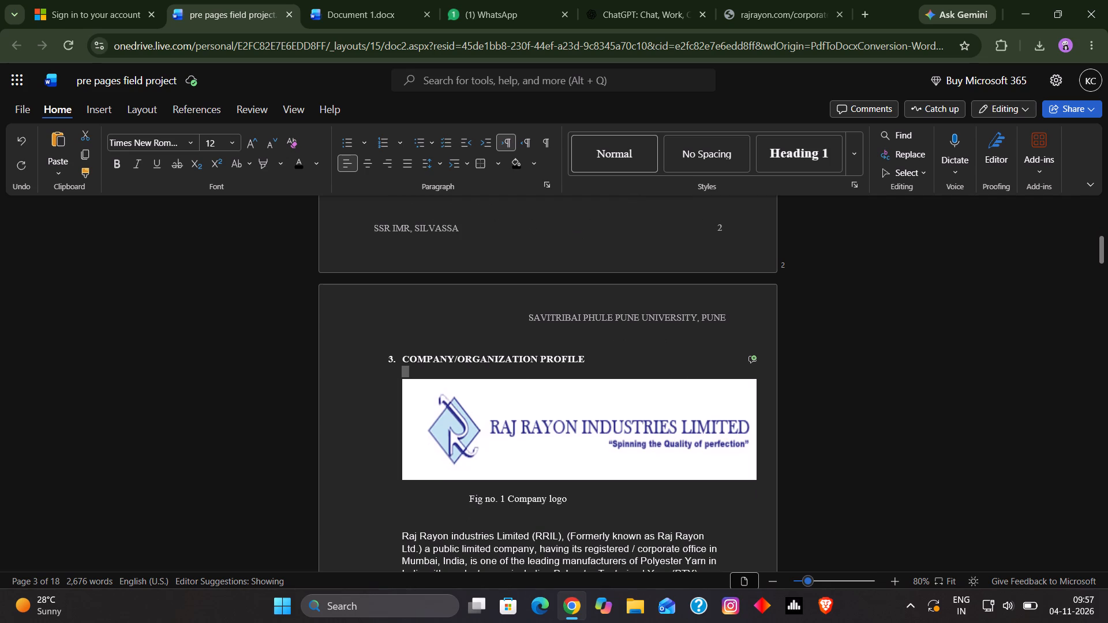
{"action": "left_click_drag", "start_coordinate": [446, 374], "coordinate": [399, 357]}
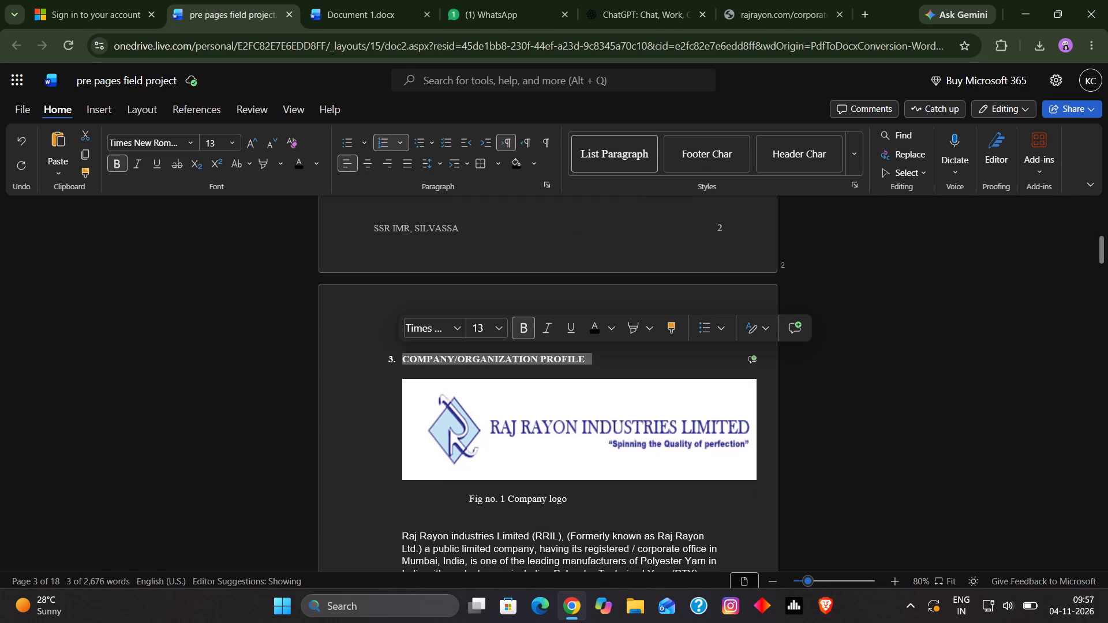
{"action": "left_click", "coordinate": [500, 326]}
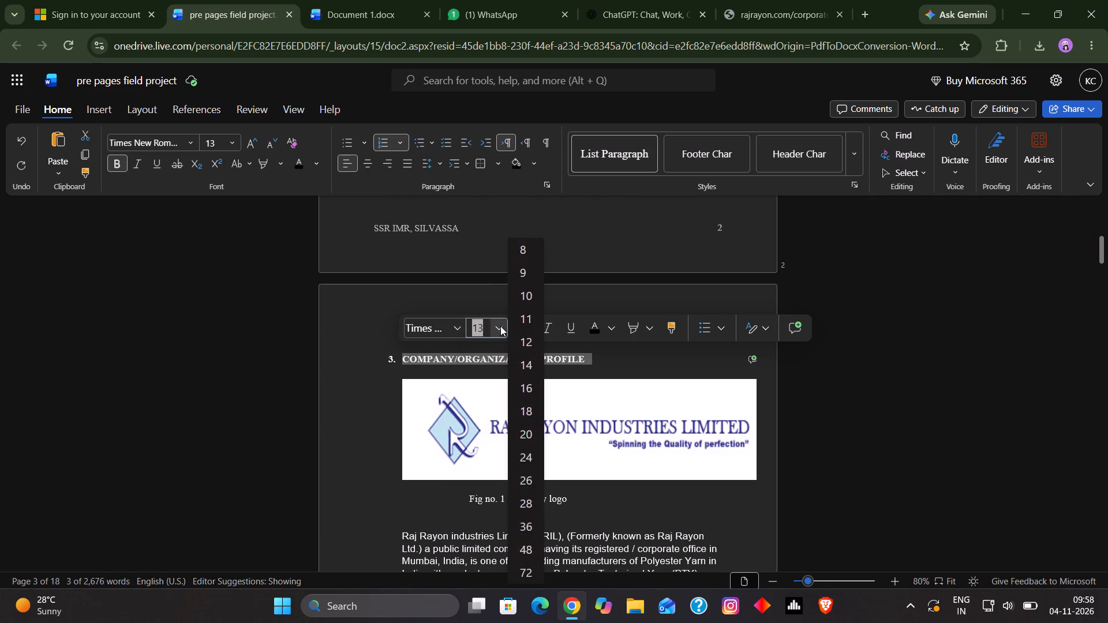
{"action": "left_click", "coordinate": [530, 360]}
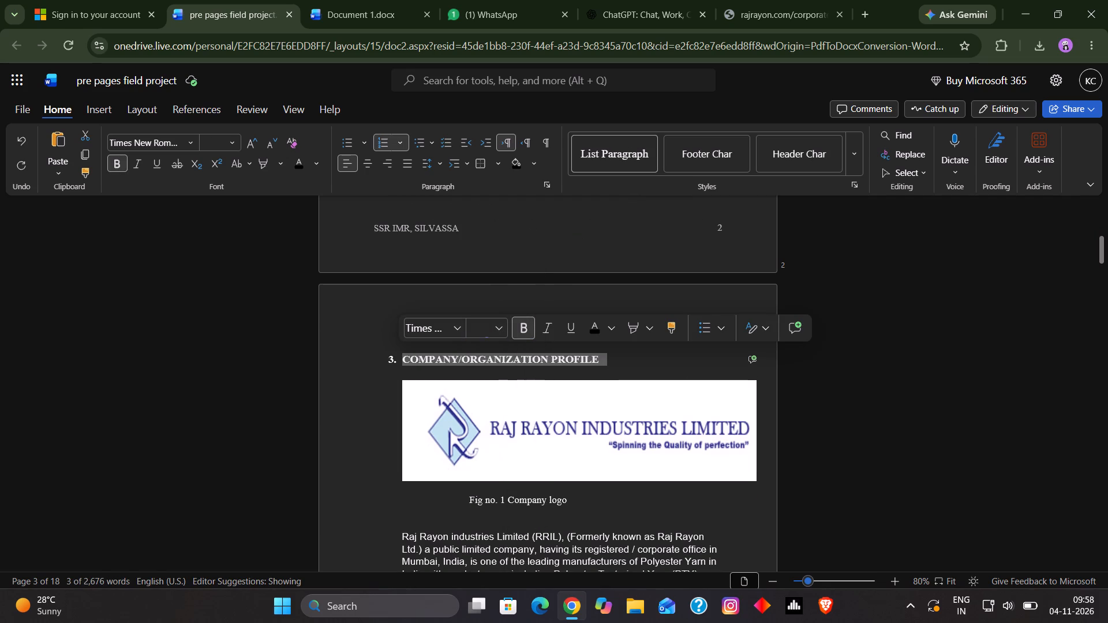
{"action": "left_click", "coordinate": [643, 362]}
Check the introduction text on pages 1 and 2 and the font formatting of the section 2 heading OBJECTIVES OF VISIT.
{"action": "scroll", "coordinate": [534, 360], "scroll_direction": "up", "scroll_amount": 1}
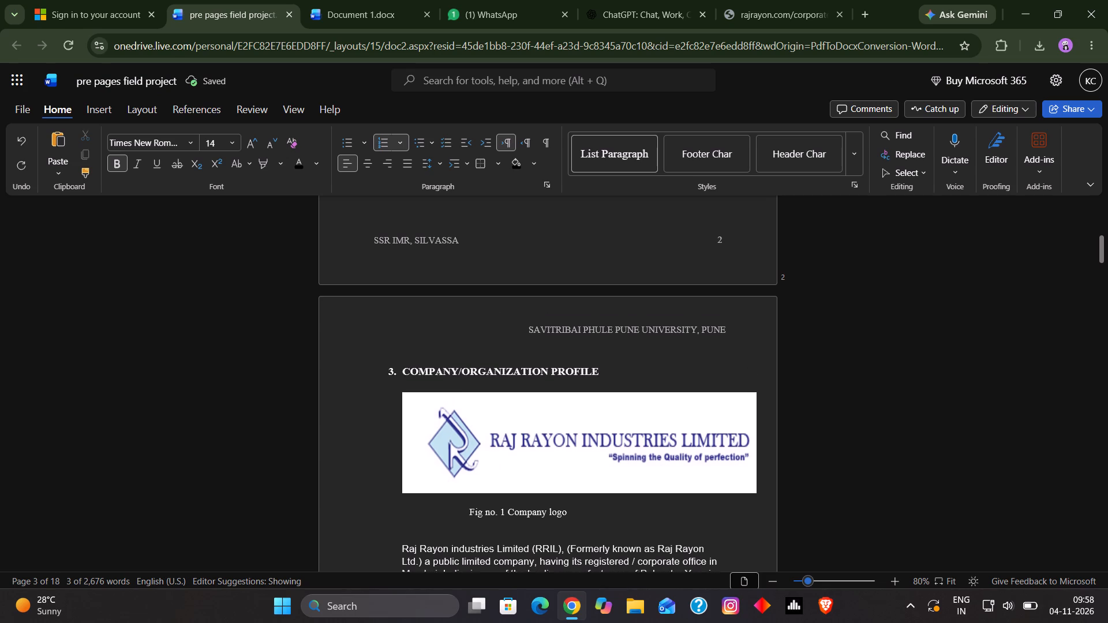
{"action": "scroll", "coordinate": [534, 360], "scroll_direction": "up", "scroll_amount": 7}
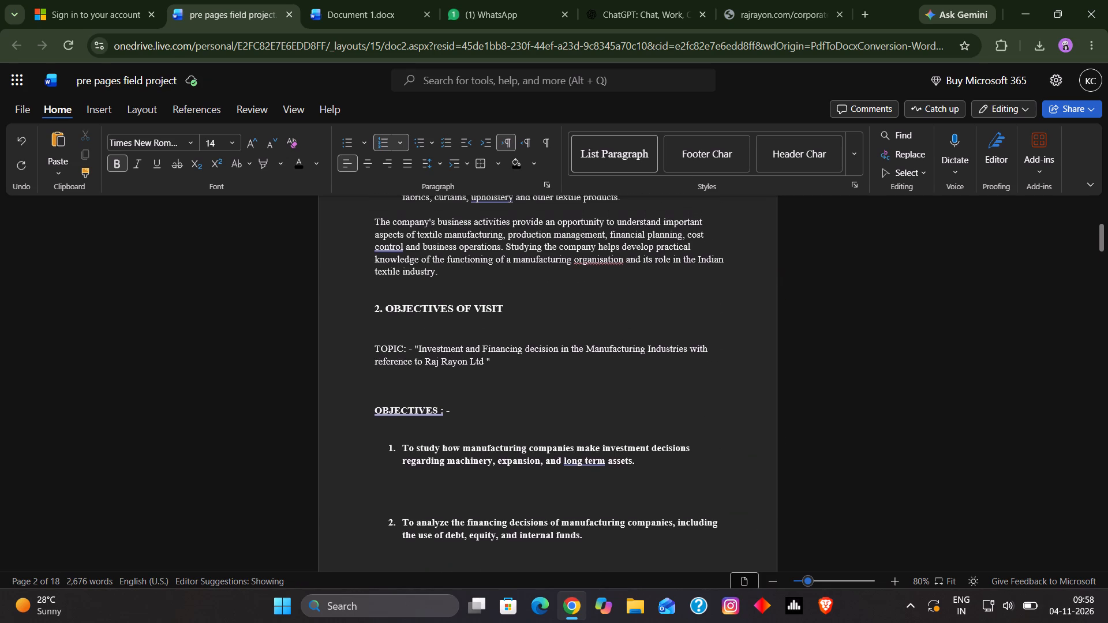
{"action": "scroll", "coordinate": [534, 360], "scroll_direction": "up", "scroll_amount": 5}
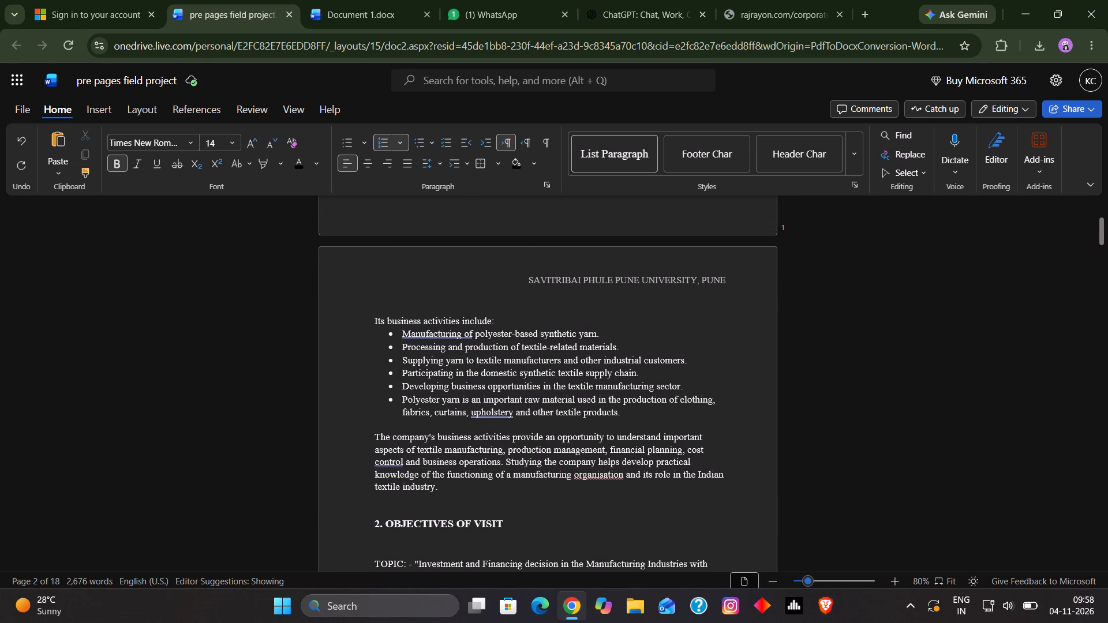
{"action": "scroll", "coordinate": [534, 360], "scroll_direction": "up", "scroll_amount": 2}
{"action": "scroll", "coordinate": [534, 360], "scroll_direction": "right", "scroll_amount": 1}
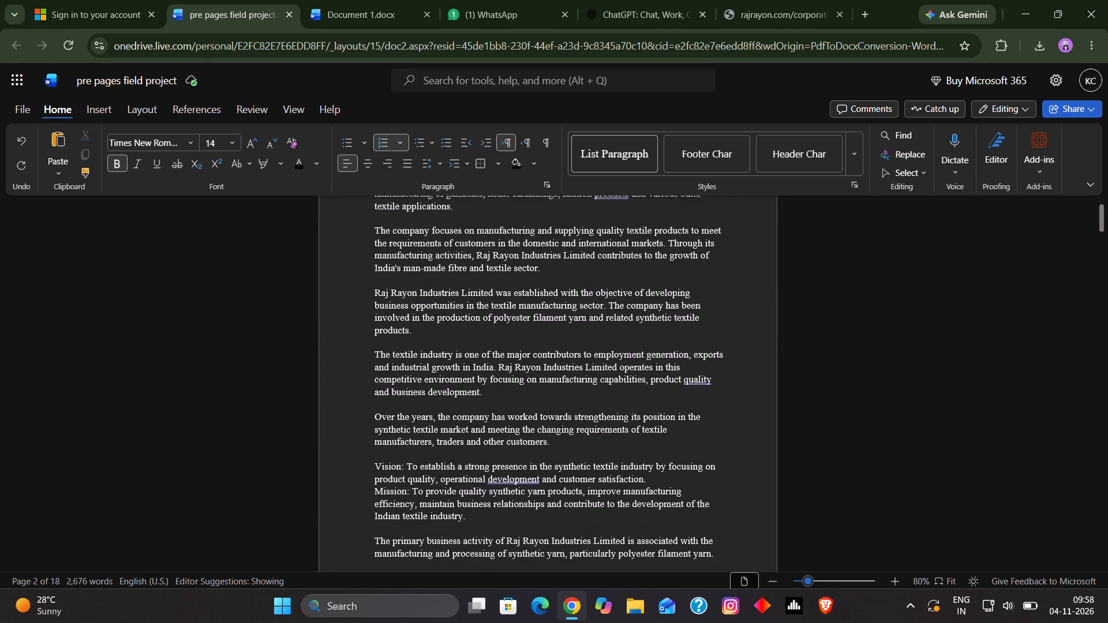
{"action": "scroll", "coordinate": [534, 360], "scroll_direction": "right", "scroll_amount": 1}
{"action": "scroll", "coordinate": [534, 360], "scroll_direction": "down", "scroll_amount": 5}
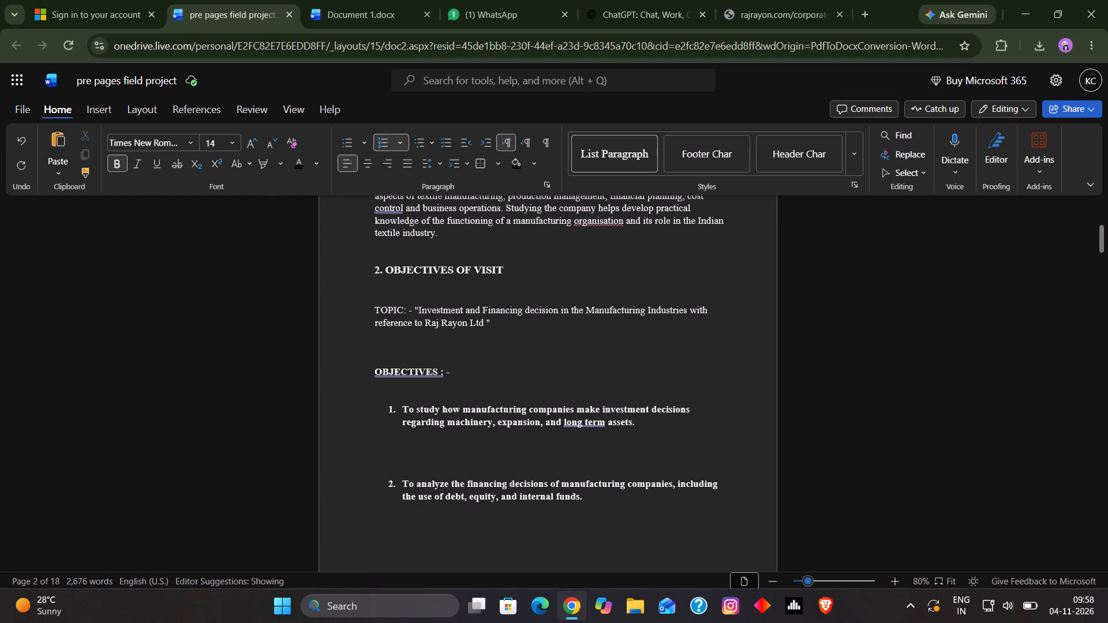
{"action": "scroll", "coordinate": [534, 360], "scroll_direction": "down", "scroll_amount": 1}
{"action": "left_click_drag", "start_coordinate": [510, 273], "coordinate": [443, 265]}
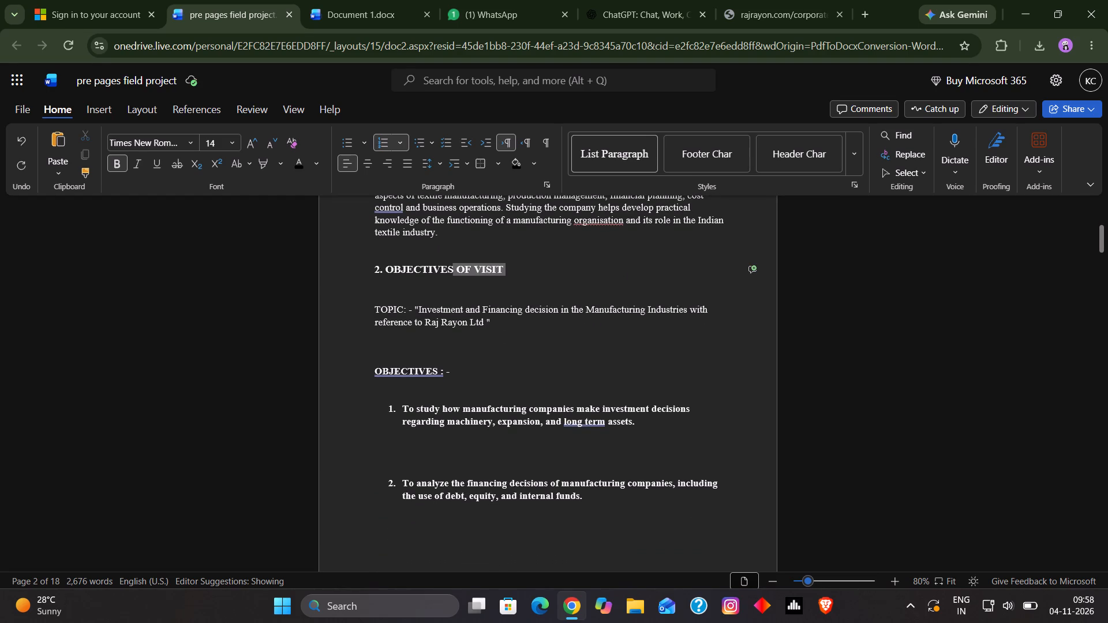
{"action": "left_click_drag", "start_coordinate": [443, 265], "coordinate": [382, 272]}
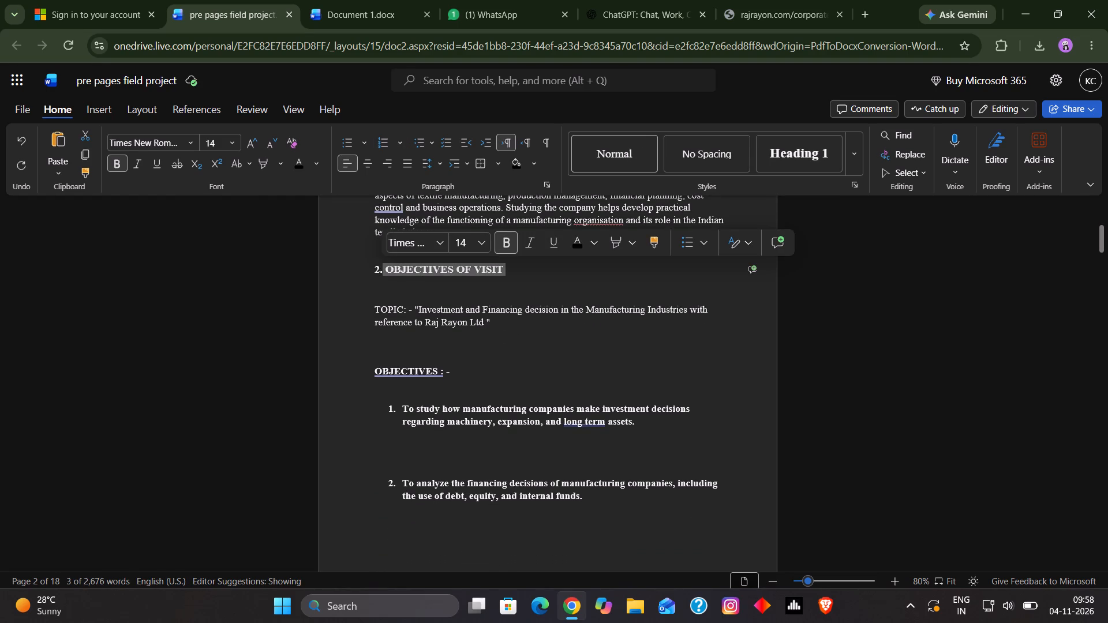
{"action": "left_click", "coordinate": [537, 356]}
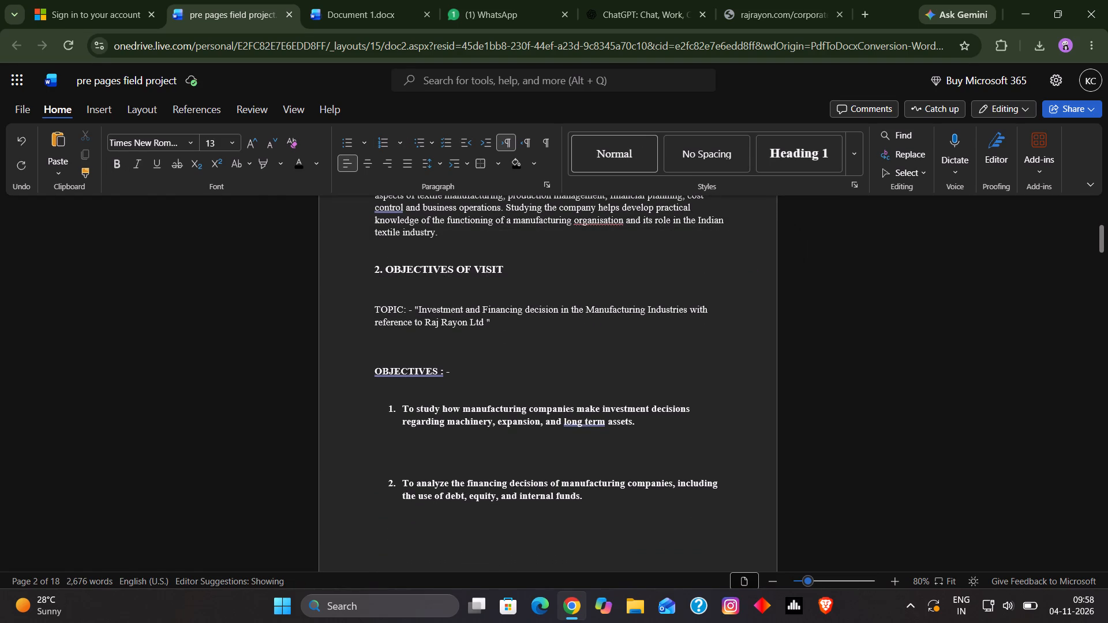
{"action": "scroll", "coordinate": [537, 356], "scroll_direction": "up", "scroll_amount": 2}
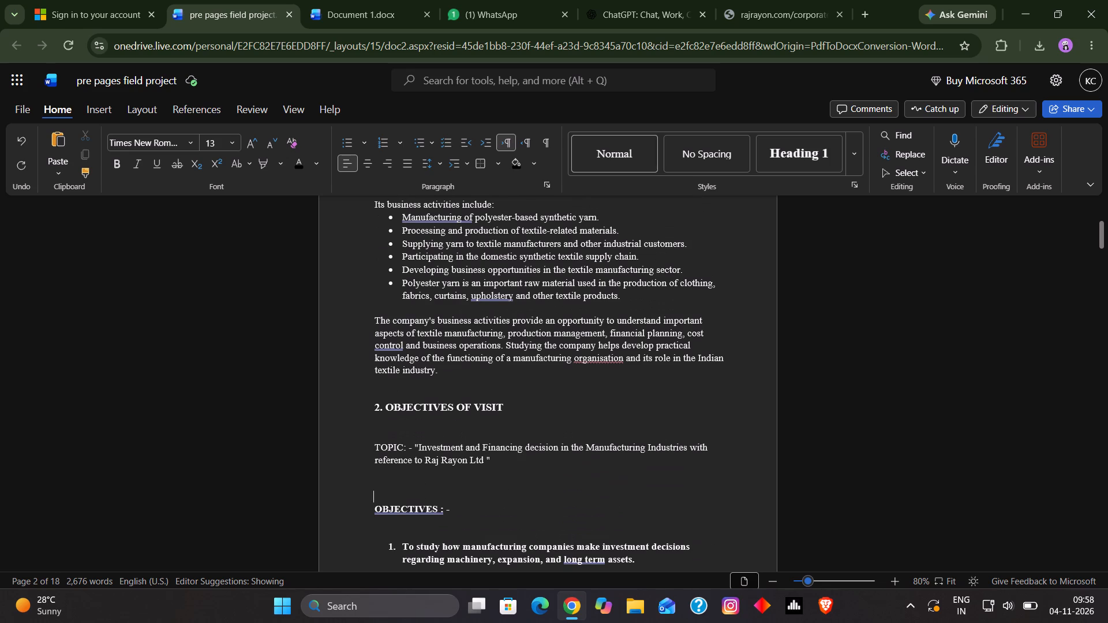
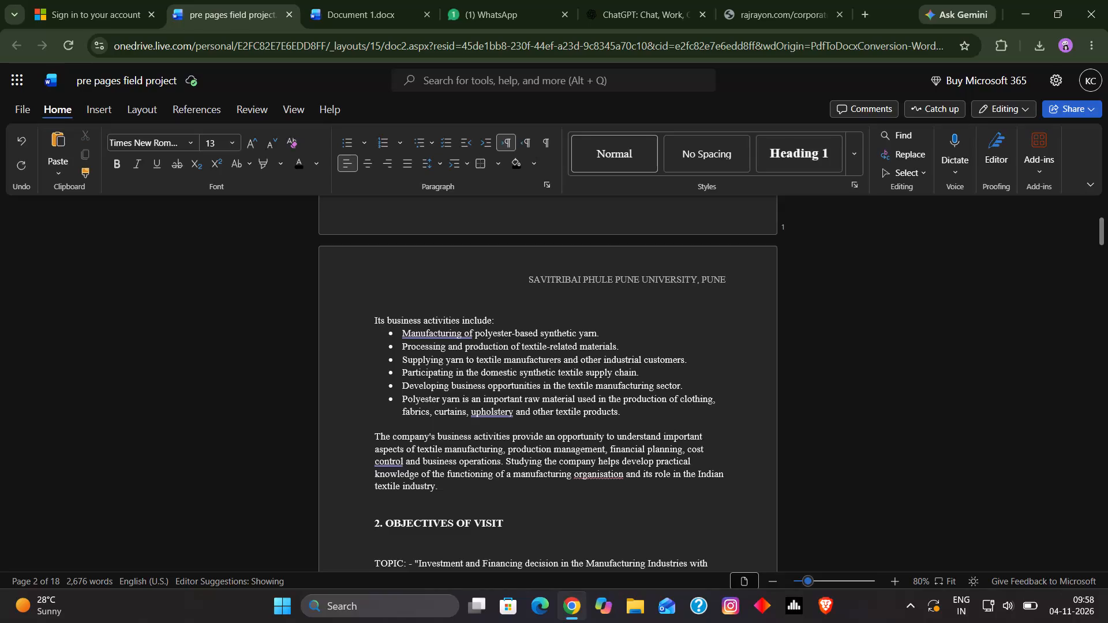
Check the font size and bold formatting of the section 1 heading INTRODUCTION on page 1.
{"action": "scroll", "coordinate": [537, 356], "scroll_direction": "up", "scroll_amount": 7}
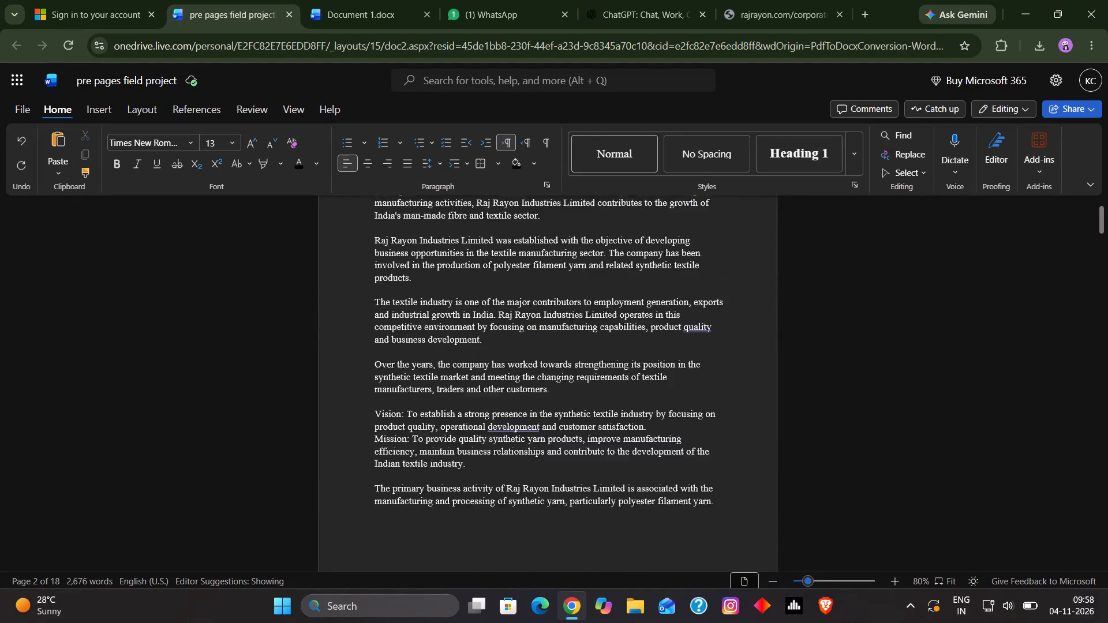
{"action": "scroll", "coordinate": [537, 356], "scroll_direction": "up", "scroll_amount": 1}
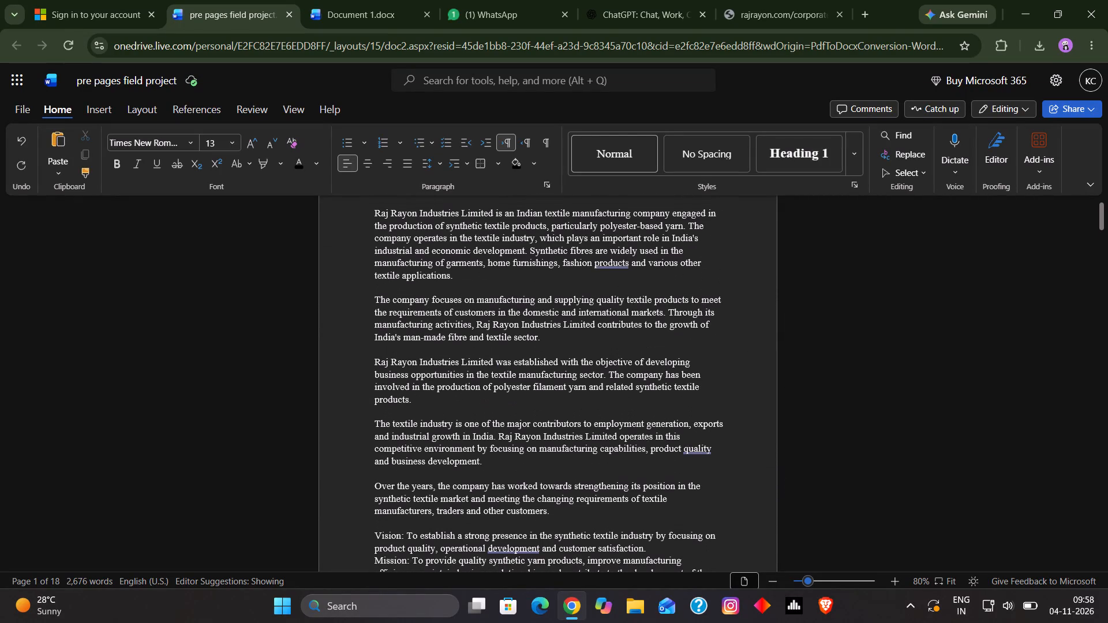
{"action": "scroll", "coordinate": [537, 356], "scroll_direction": "up", "scroll_amount": 2}
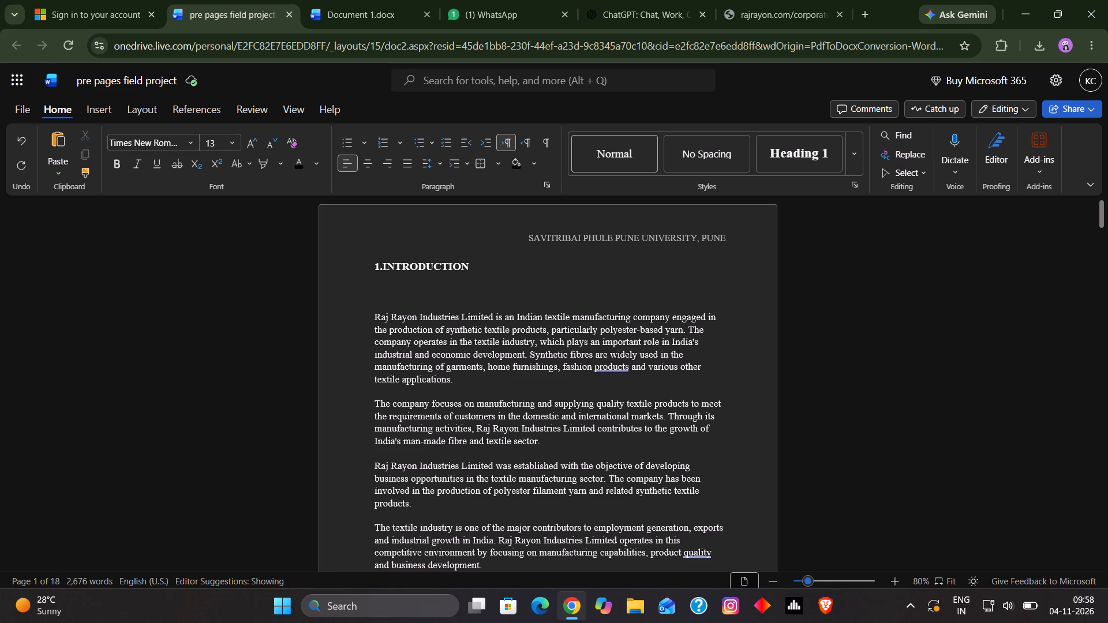
{"action": "left_click_drag", "start_coordinate": [470, 265], "coordinate": [368, 261]}
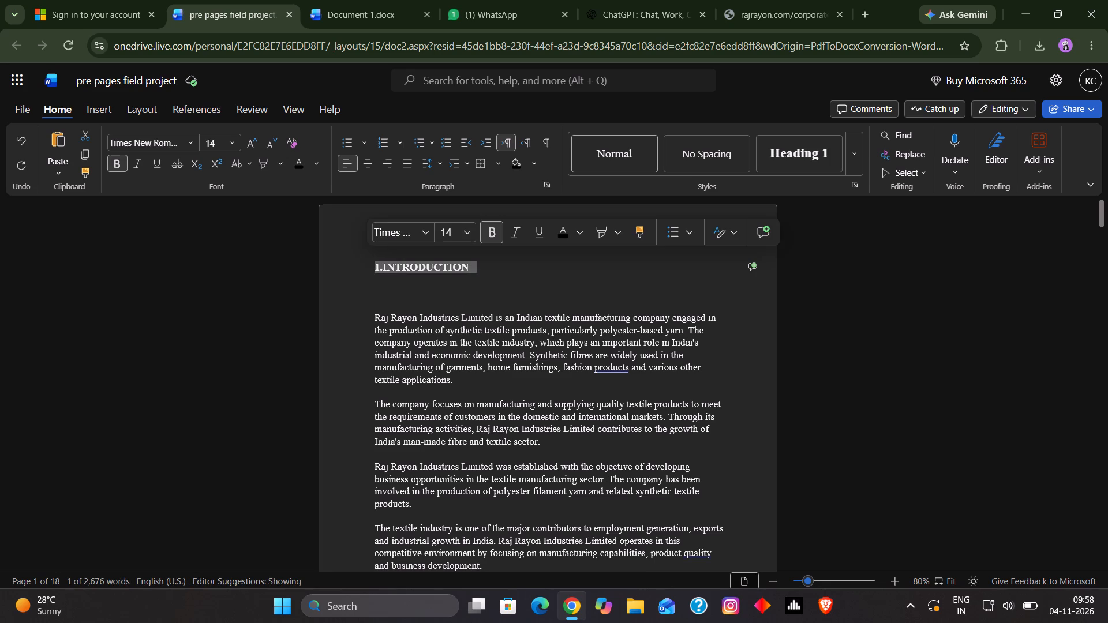
{"action": "left_click", "coordinate": [397, 310]}
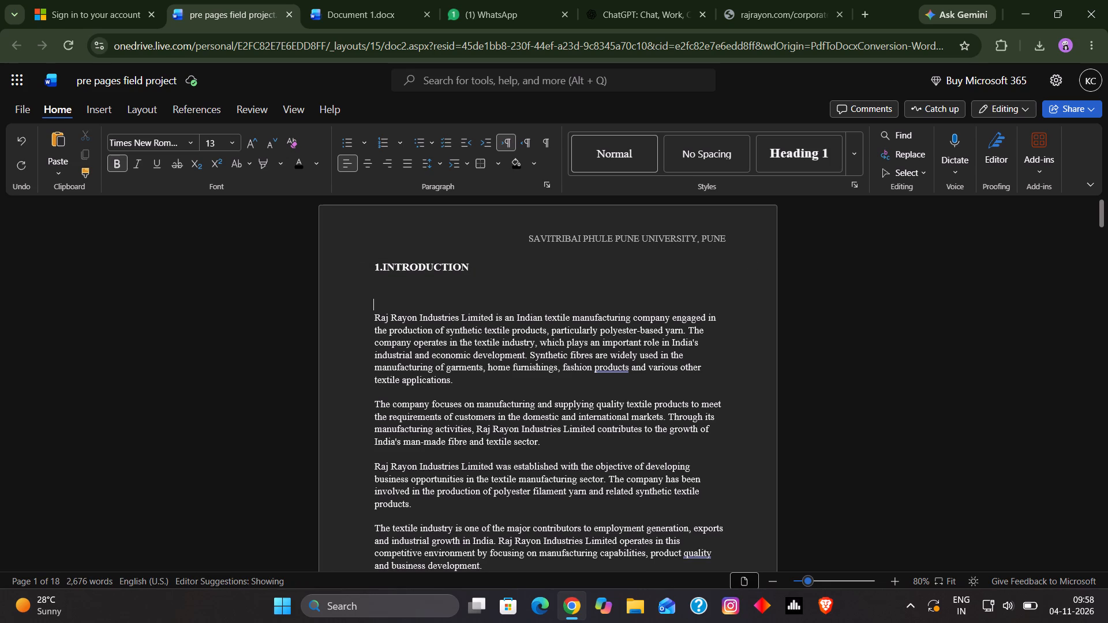
Review the introduction text, the business activities list and the section 2 topic and objectives on pages 1 and 2.
{"action": "scroll", "coordinate": [415, 295], "scroll_direction": "down", "scroll_amount": 2}
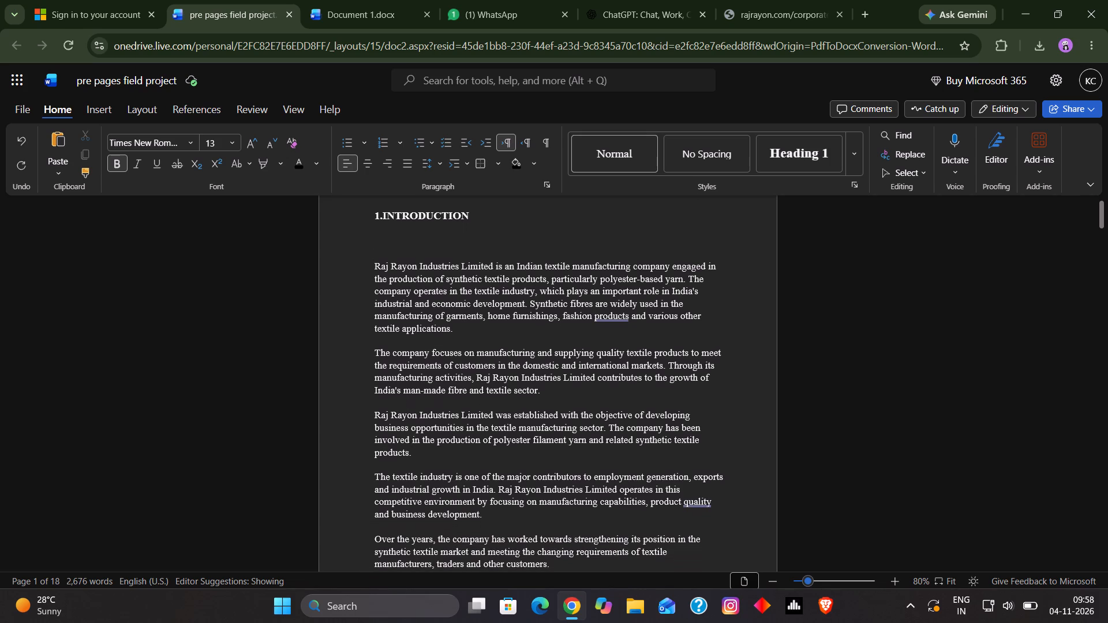
{"action": "scroll", "coordinate": [415, 295], "scroll_direction": "down", "scroll_amount": 2}
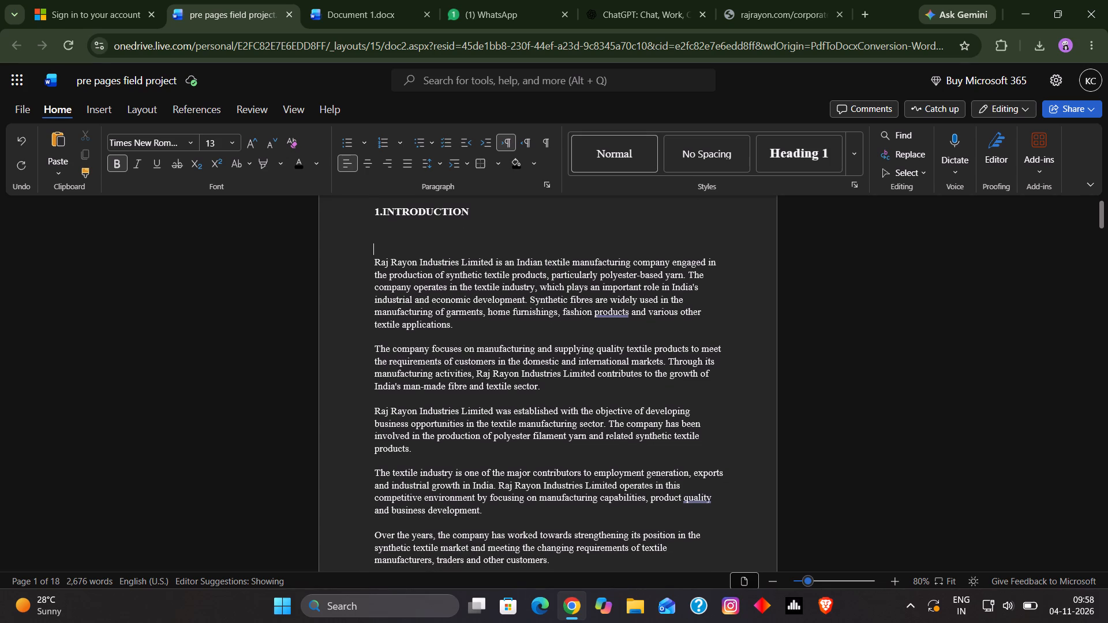
{"action": "scroll", "coordinate": [415, 295], "scroll_direction": "down", "scroll_amount": 4}
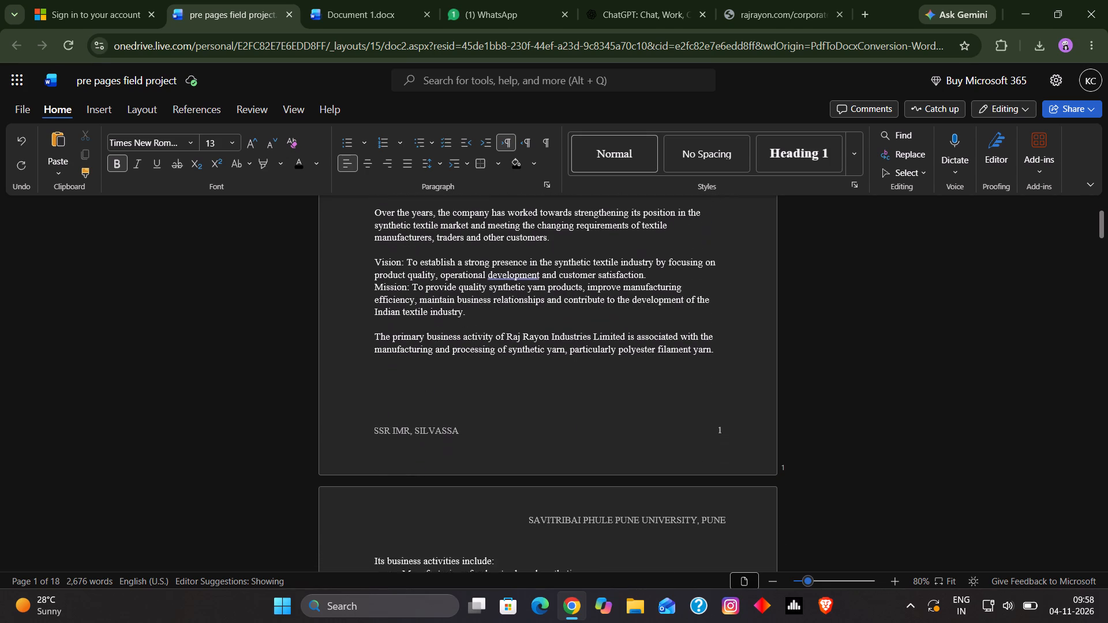
{"action": "scroll", "coordinate": [415, 295], "scroll_direction": "down", "scroll_amount": 2}
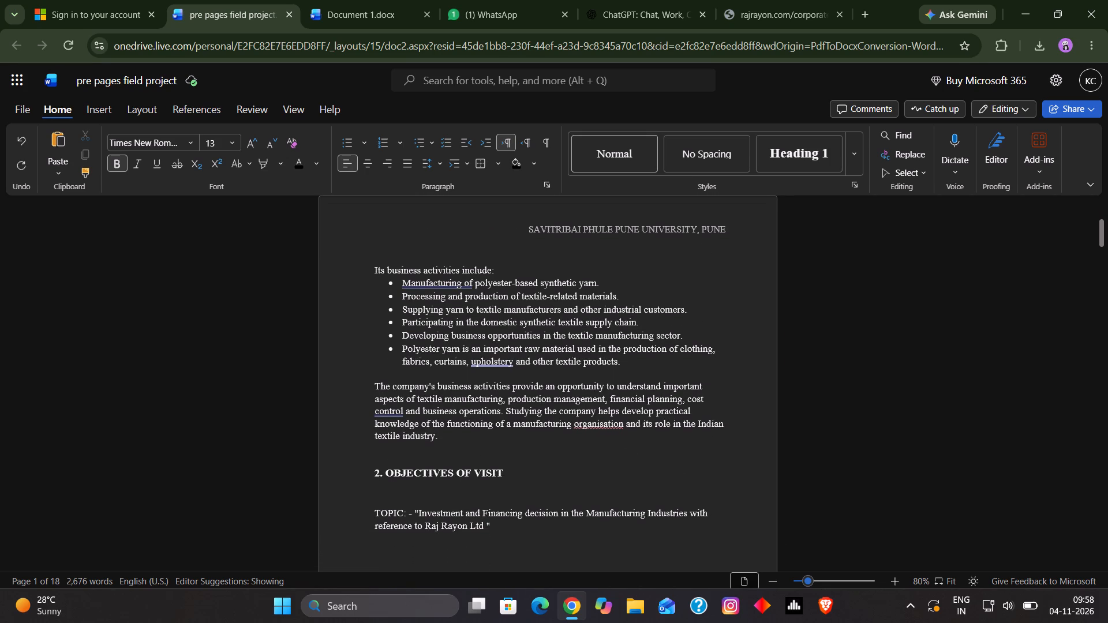
{"action": "scroll", "coordinate": [415, 295], "scroll_direction": "down", "scroll_amount": 2}
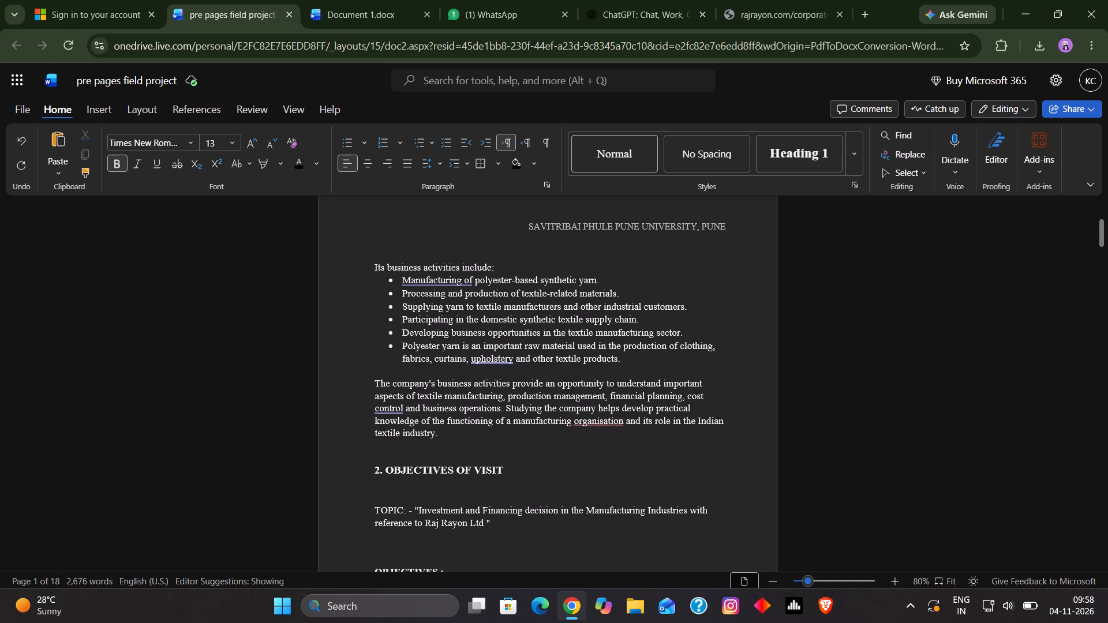
{"action": "scroll", "coordinate": [415, 295], "scroll_direction": "down", "scroll_amount": 1}
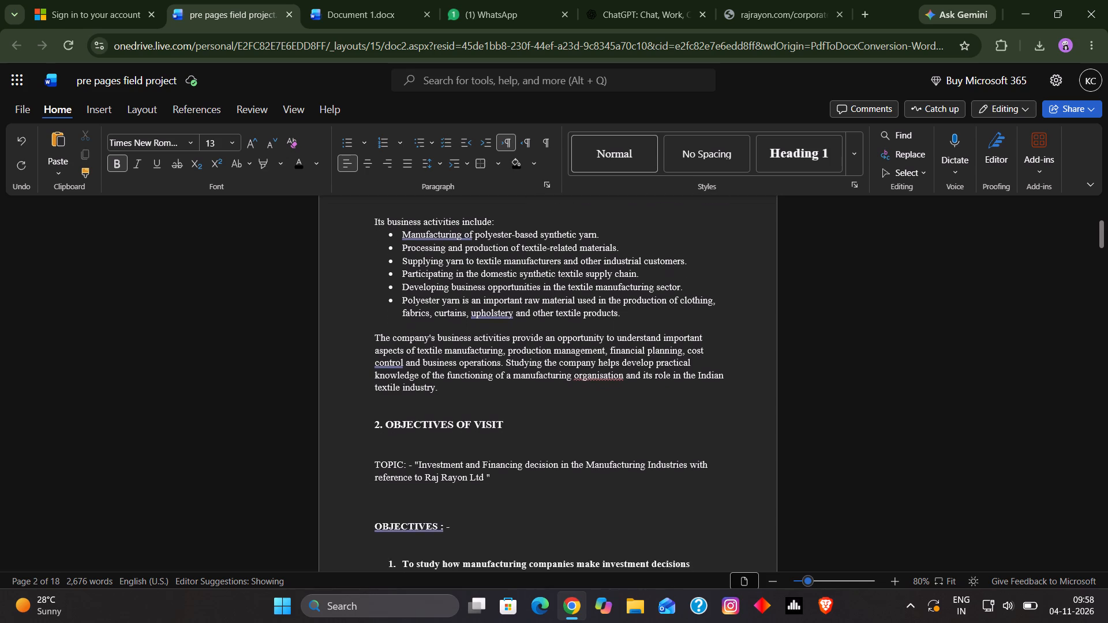
{"action": "scroll", "coordinate": [415, 295], "scroll_direction": "down", "scroll_amount": 4}
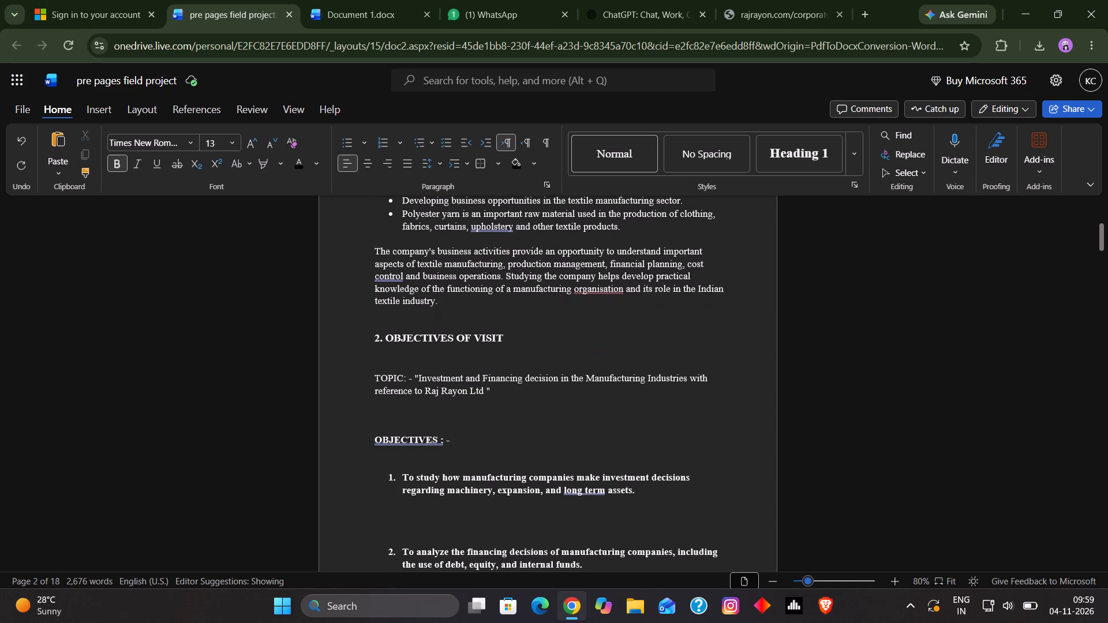
{"action": "scroll", "coordinate": [415, 295], "scroll_direction": "down", "scroll_amount": 1}
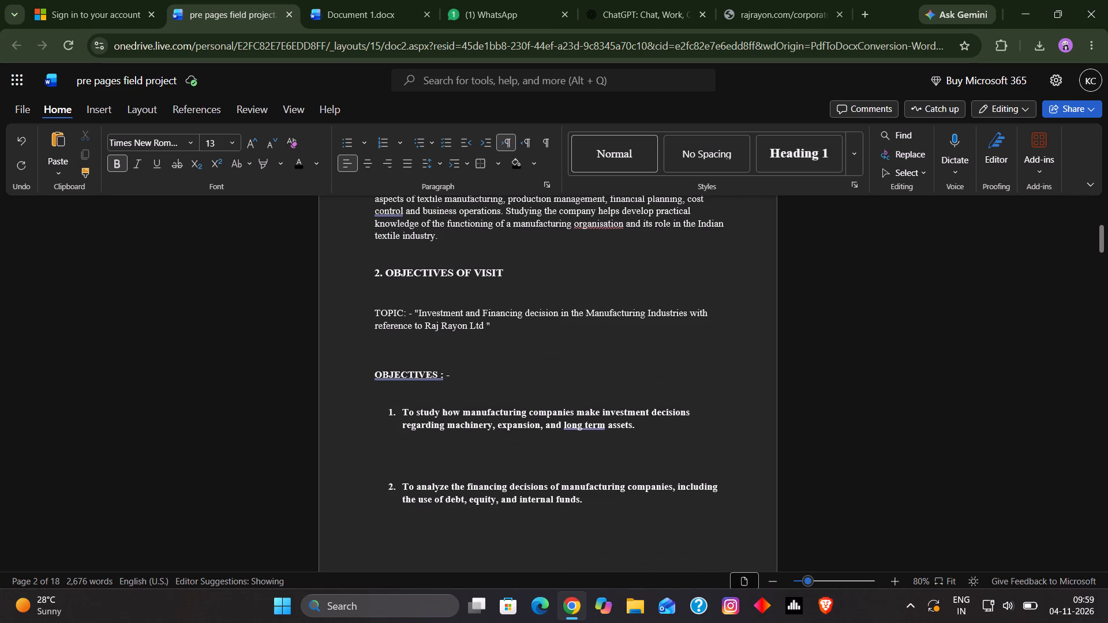
{"action": "scroll", "coordinate": [415, 295], "scroll_direction": "down", "scroll_amount": 1}
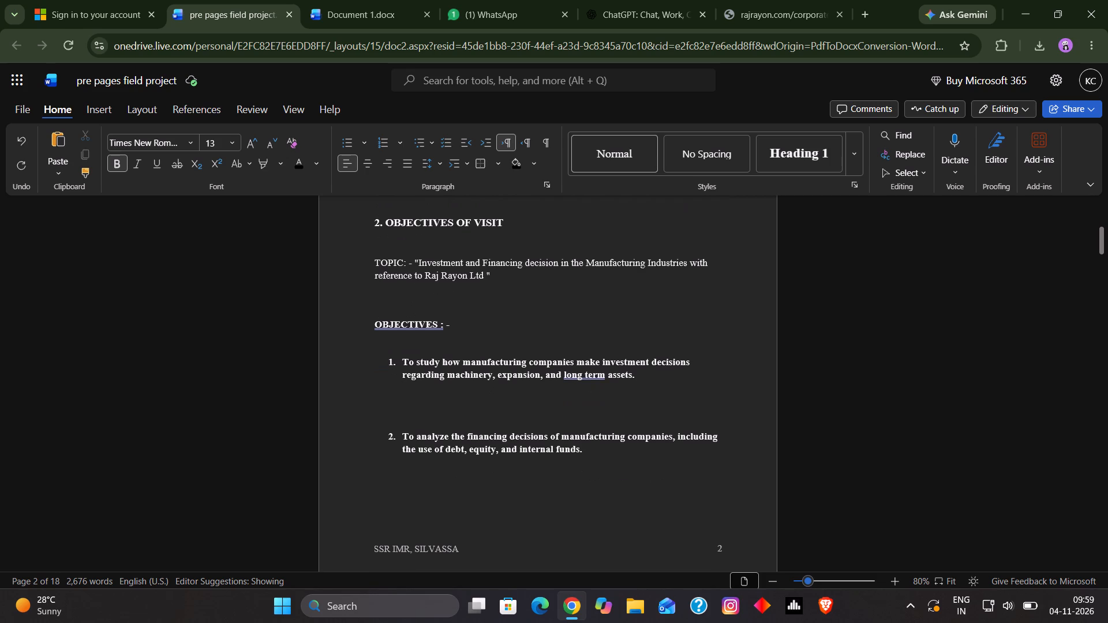
{"action": "scroll", "coordinate": [415, 295], "scroll_direction": "down", "scroll_amount": 2}
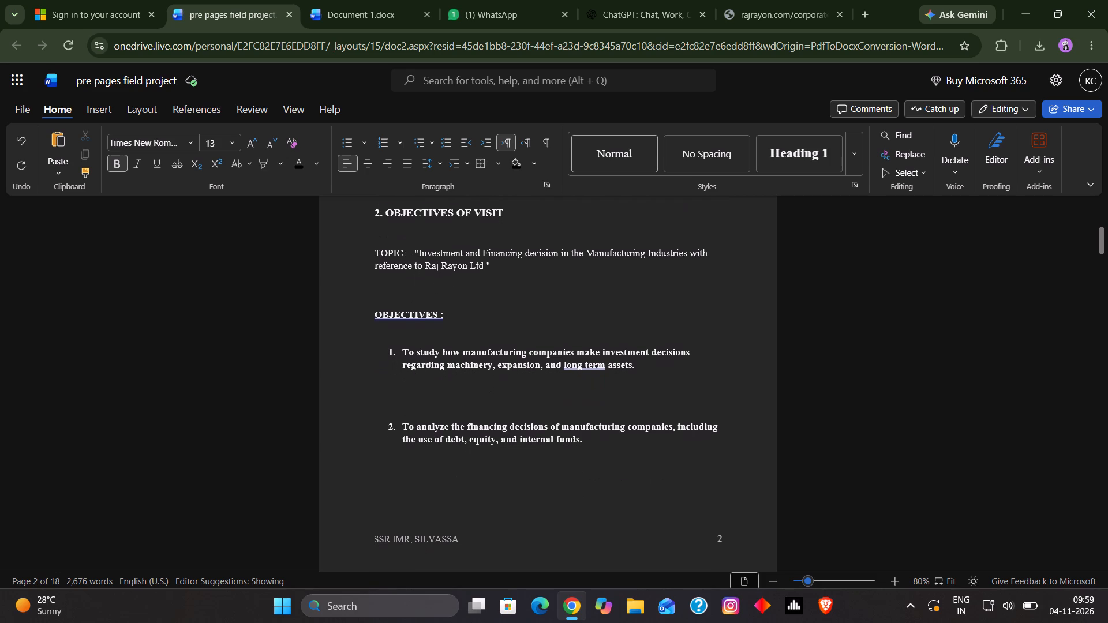
{"action": "scroll", "coordinate": [415, 295], "scroll_direction": "down", "scroll_amount": 1}
{"action": "scroll", "coordinate": [420, 305], "scroll_direction": "up", "scroll_amount": 2}
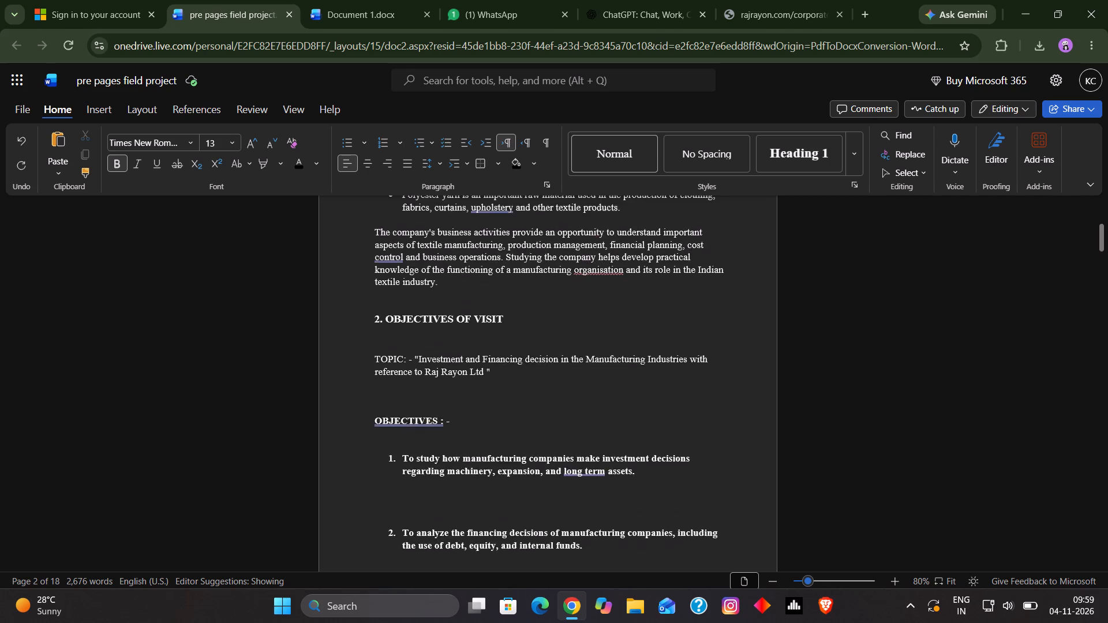
{"action": "scroll", "coordinate": [420, 305], "scroll_direction": "up", "scroll_amount": 2}
{"action": "scroll", "coordinate": [420, 305], "scroll_direction": "down", "scroll_amount": 5}
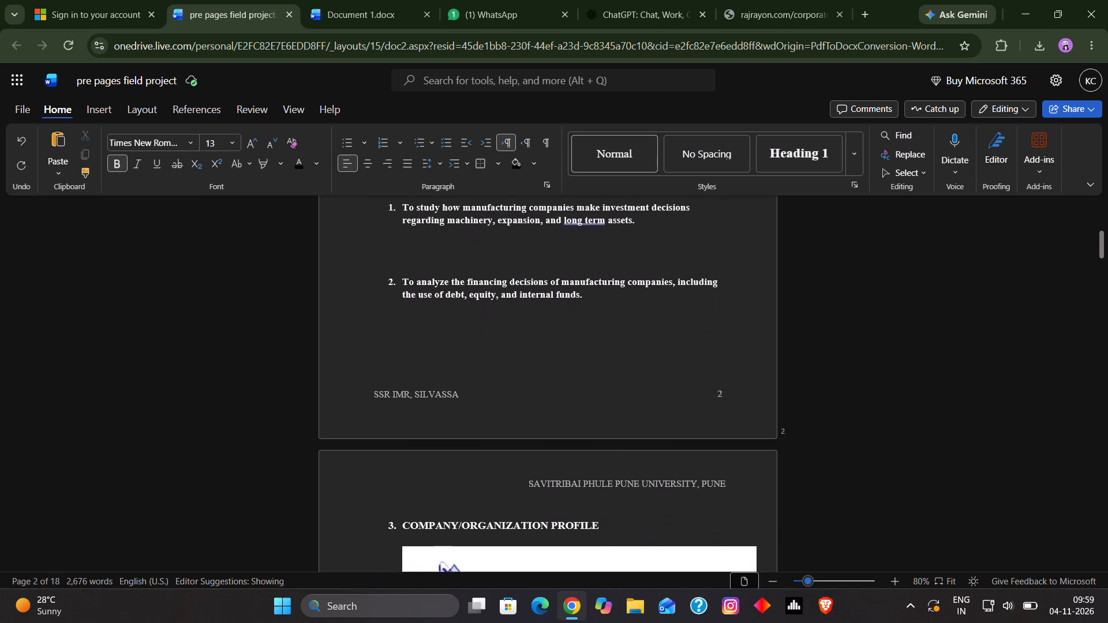
Check the font formatting of the section 3 heading COMPANY/ORGANIZATION PROFILE on page 3.
{"action": "scroll", "coordinate": [420, 305], "scroll_direction": "down", "scroll_amount": 2}
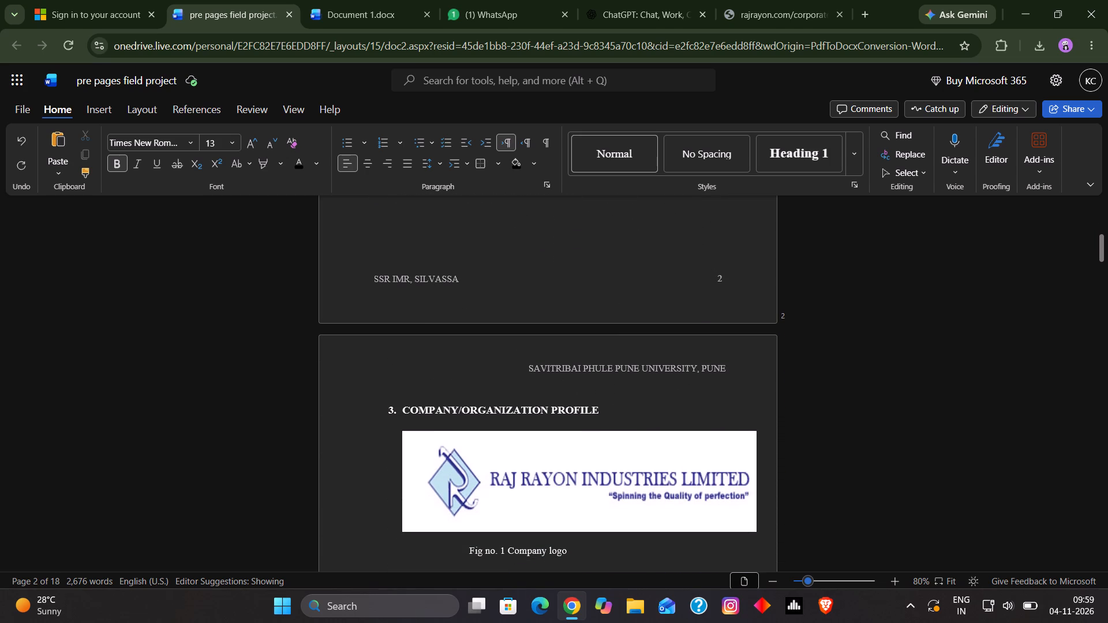
{"action": "left_click_drag", "start_coordinate": [598, 409], "coordinate": [432, 399]}
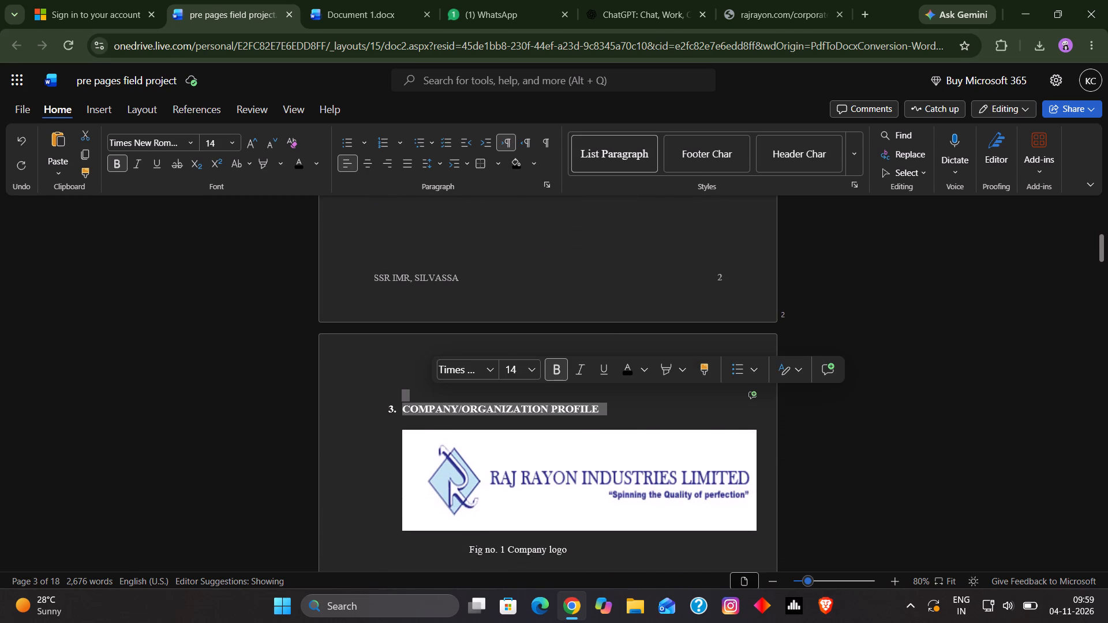
{"action": "left_click", "coordinate": [618, 401]}
Remove the bold from the Stock and Financial Overview subheading on page 4 and set it to 12 pt.
{"action": "scroll", "coordinate": [618, 401], "scroll_direction": "down", "scroll_amount": 1}
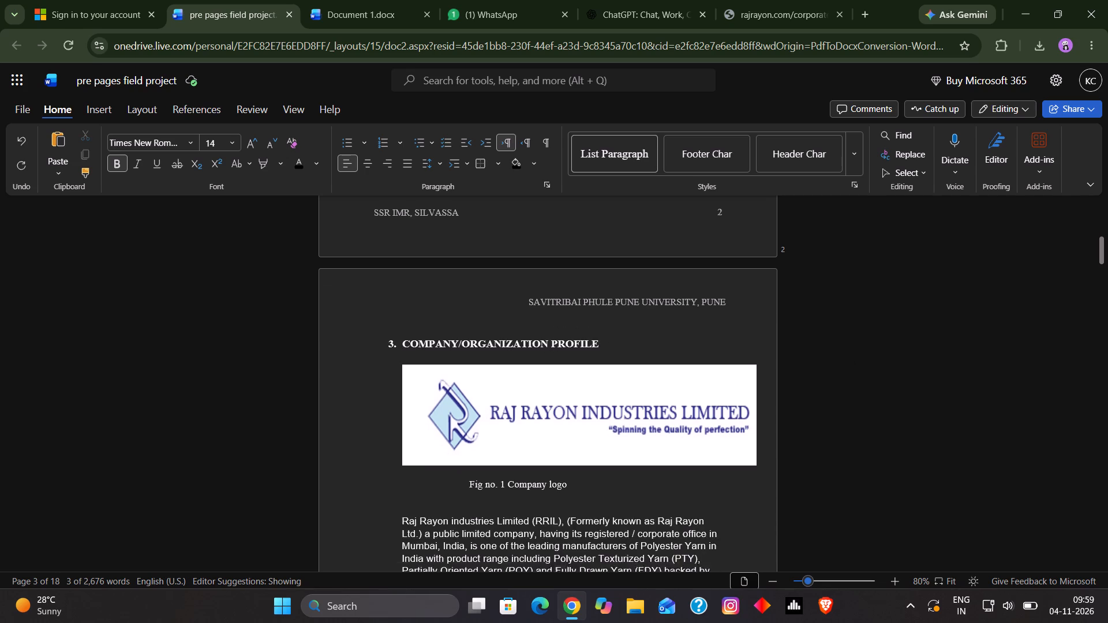
{"action": "scroll", "coordinate": [618, 401], "scroll_direction": "down", "scroll_amount": 5}
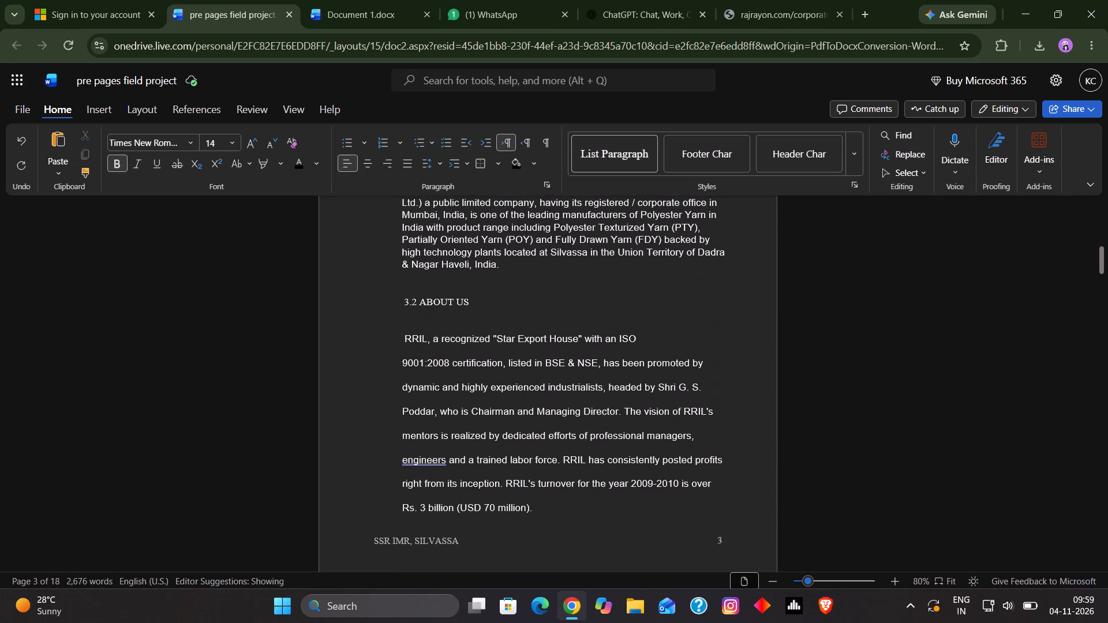
{"action": "scroll", "coordinate": [618, 401], "scroll_direction": "down", "scroll_amount": 3}
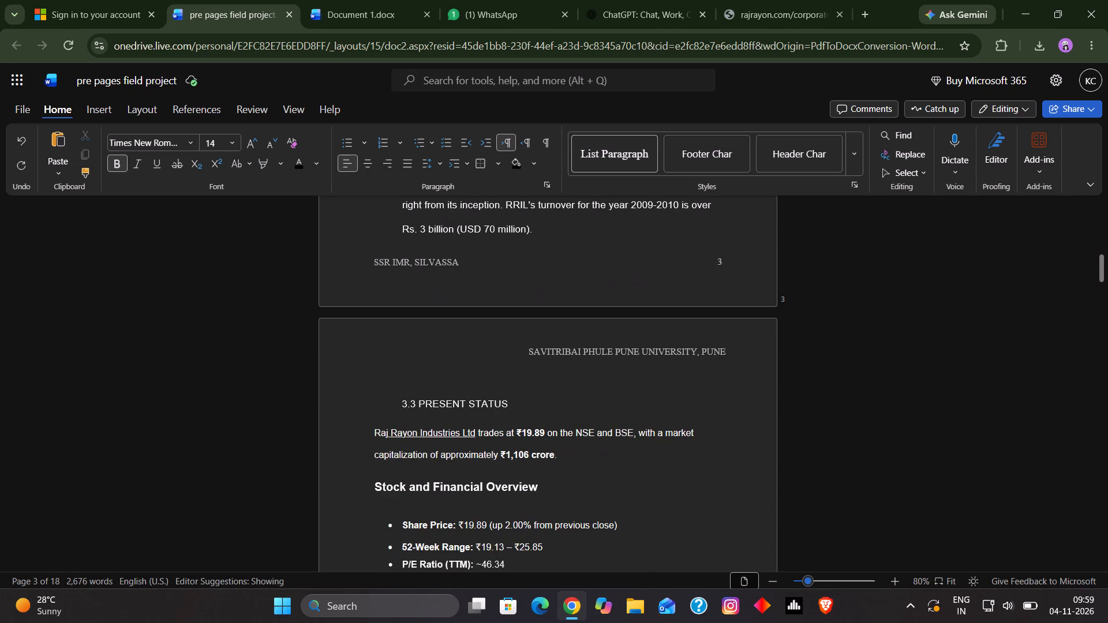
{"action": "scroll", "coordinate": [542, 484], "scroll_direction": "down", "scroll_amount": 1}
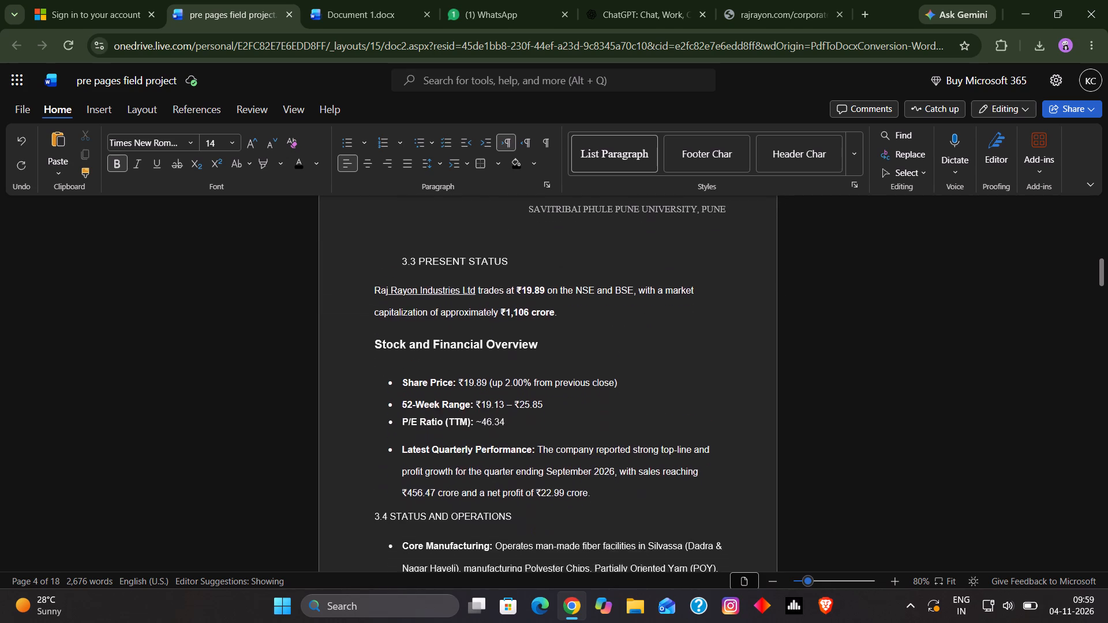
{"action": "scroll", "coordinate": [542, 484], "scroll_direction": "down", "scroll_amount": 1}
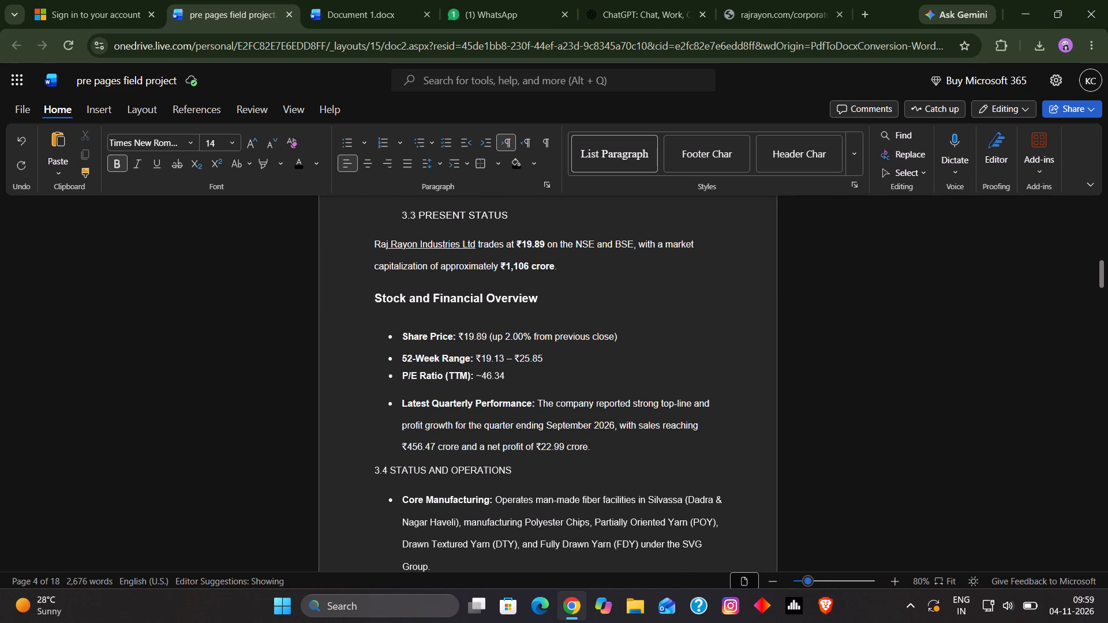
{"action": "left_click_drag", "start_coordinate": [533, 299], "coordinate": [370, 297]}
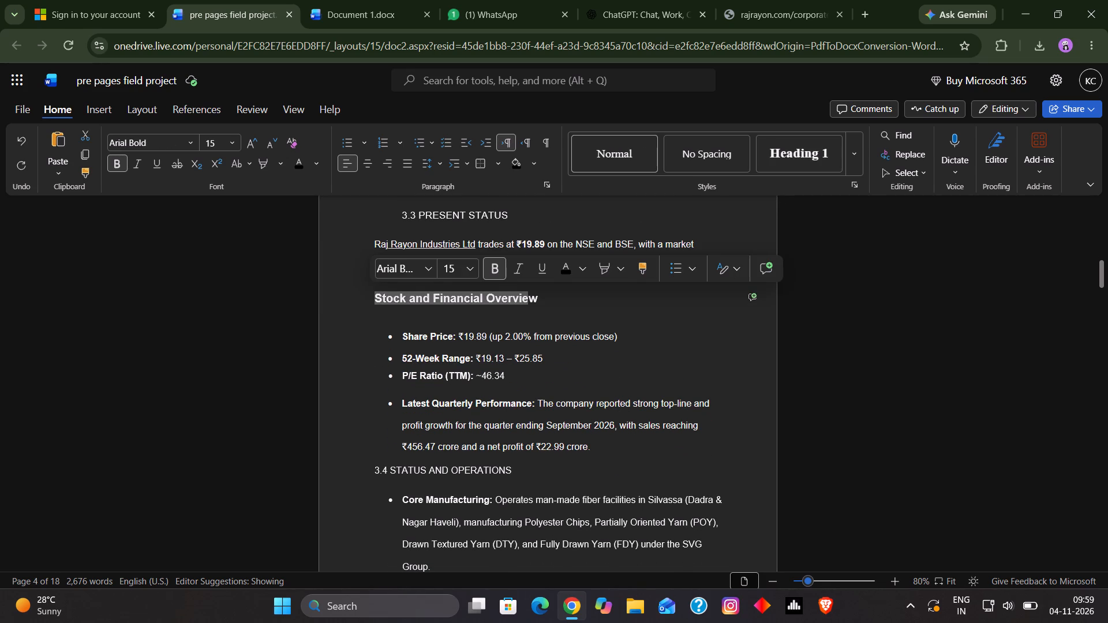
{"action": "left_click_drag", "start_coordinate": [557, 306], "coordinate": [537, 302]}
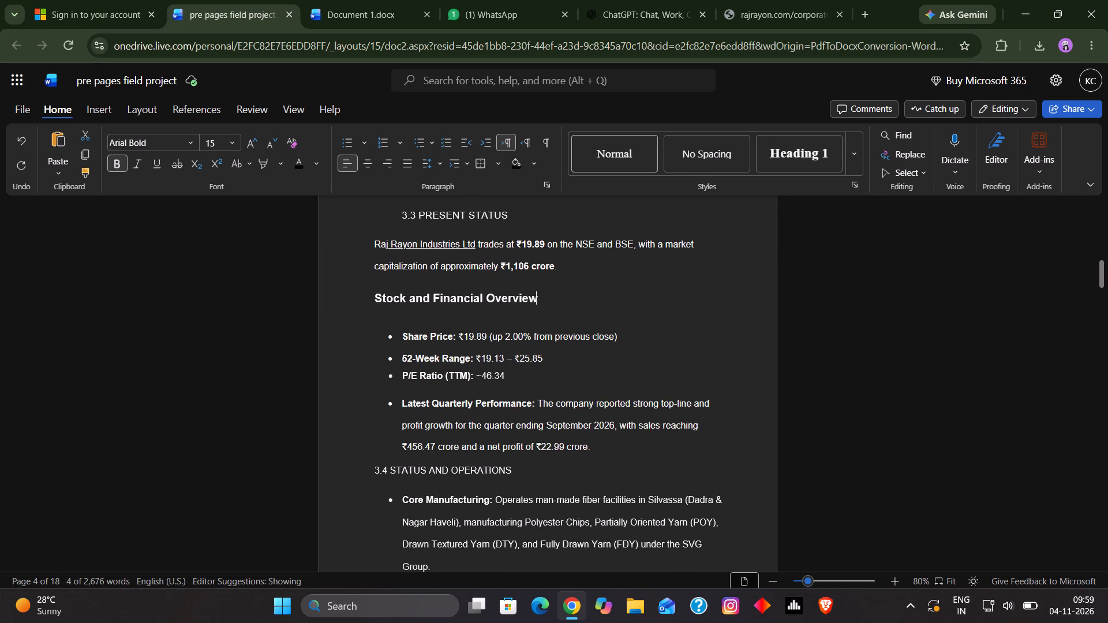
{"action": "left_click_drag", "start_coordinate": [537, 302], "coordinate": [367, 310]}
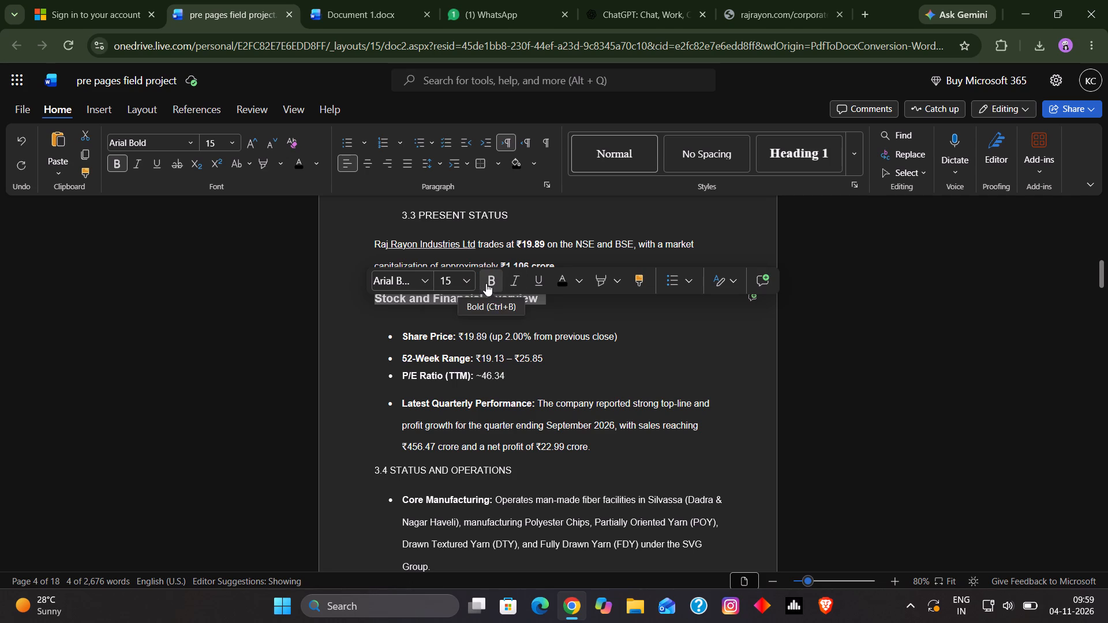
{"action": "left_click", "coordinate": [486, 283]}
{"action": "left_click", "coordinate": [465, 282]}
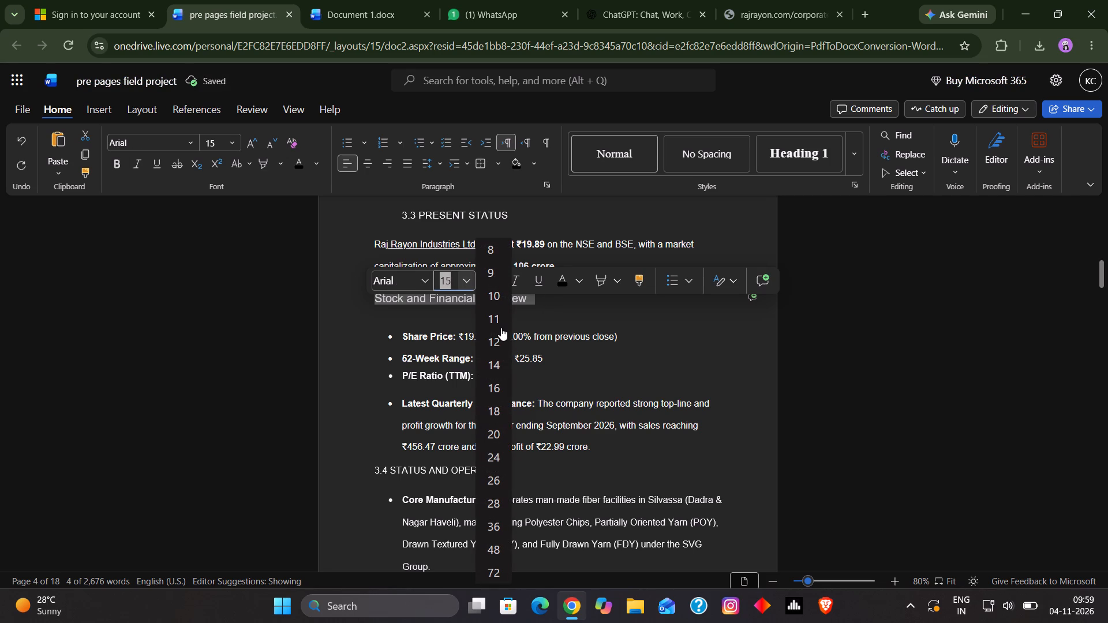
{"action": "left_click", "coordinate": [499, 344]}
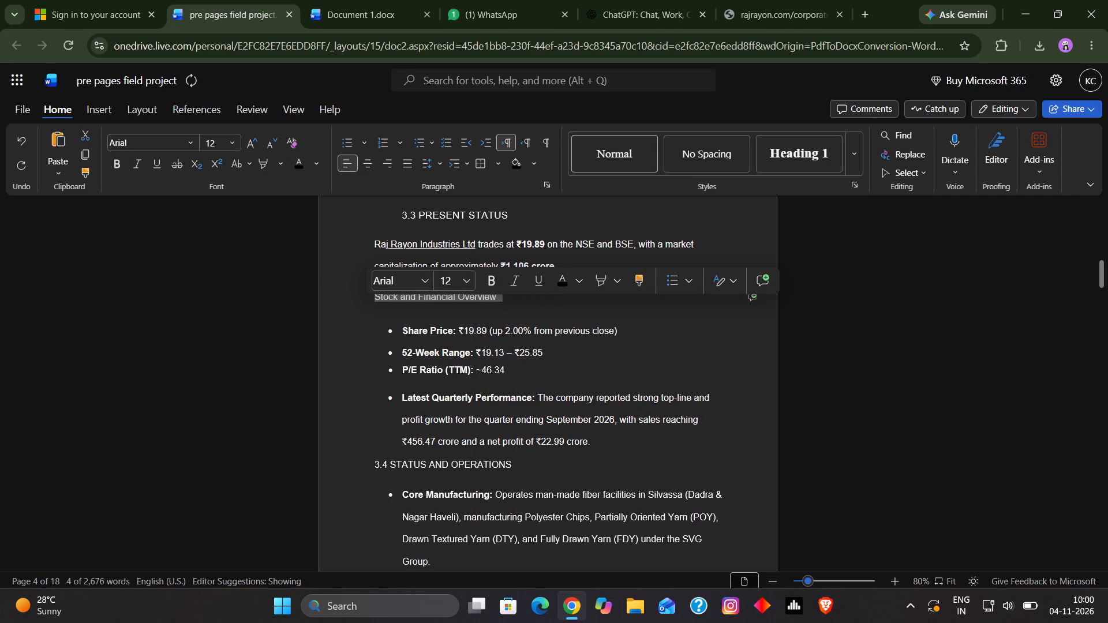
{"action": "left_click", "coordinate": [518, 311]}
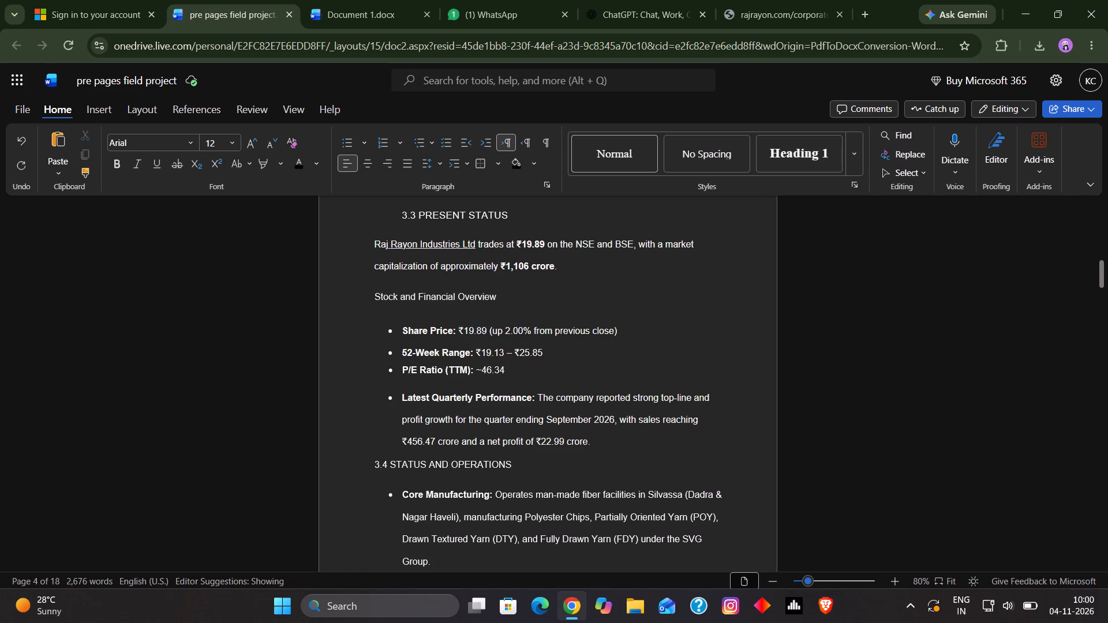
{"action": "left_click", "coordinate": [447, 326]}
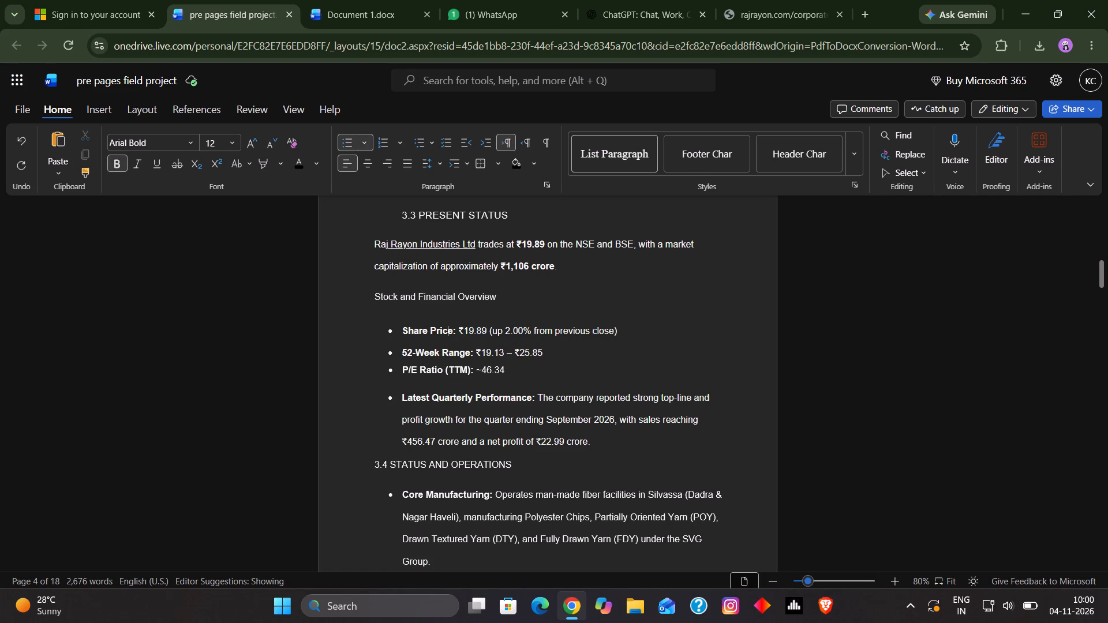
Change the Stock and Financial Overview subheading on page 4 to Times New Roman at 14 pt.
{"action": "left_click_drag", "start_coordinate": [495, 295], "coordinate": [374, 291]}
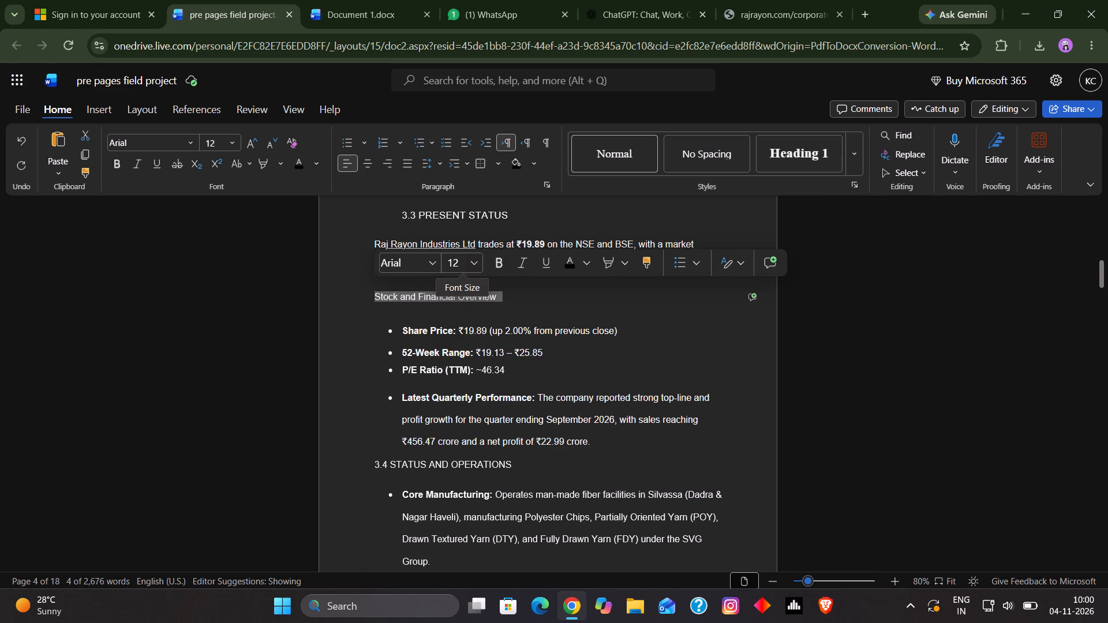
{"action": "left_click", "coordinate": [403, 264]}
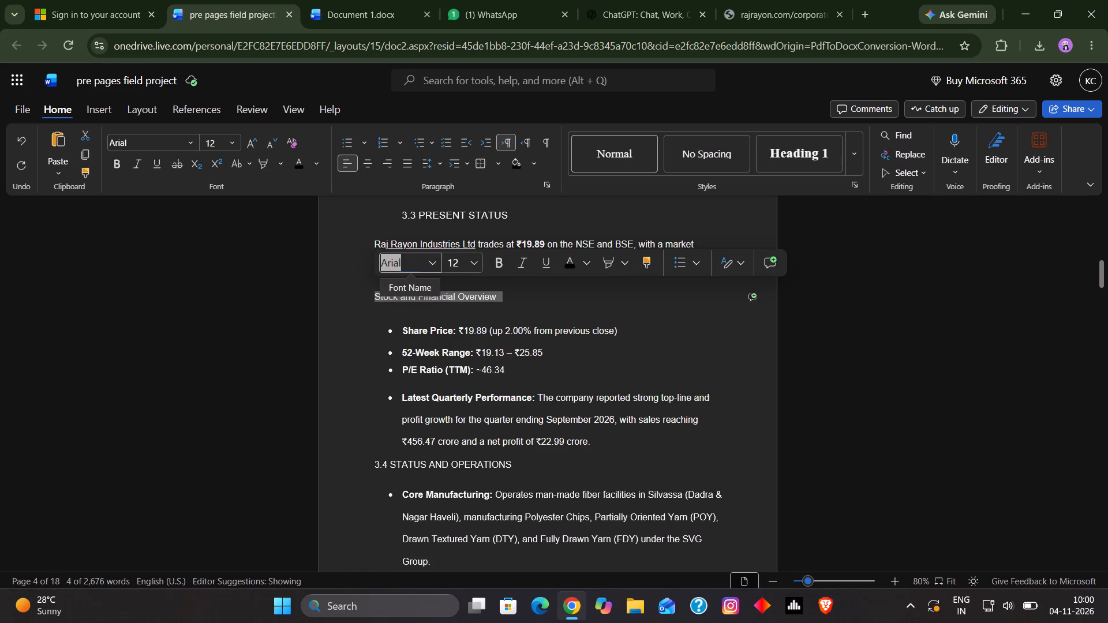
{"action": "key", "text": "BackSpace"}
{"action": "type", "text": "TIME"}
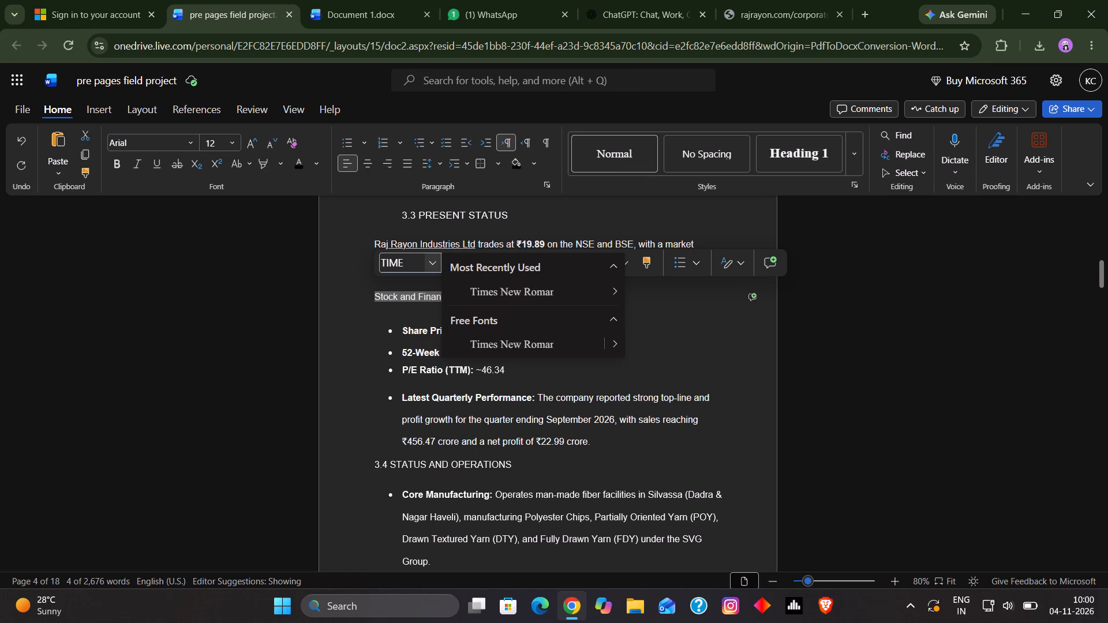
{"action": "key", "text": "BackSpace"}
{"action": "key", "text": "BackSpace"}
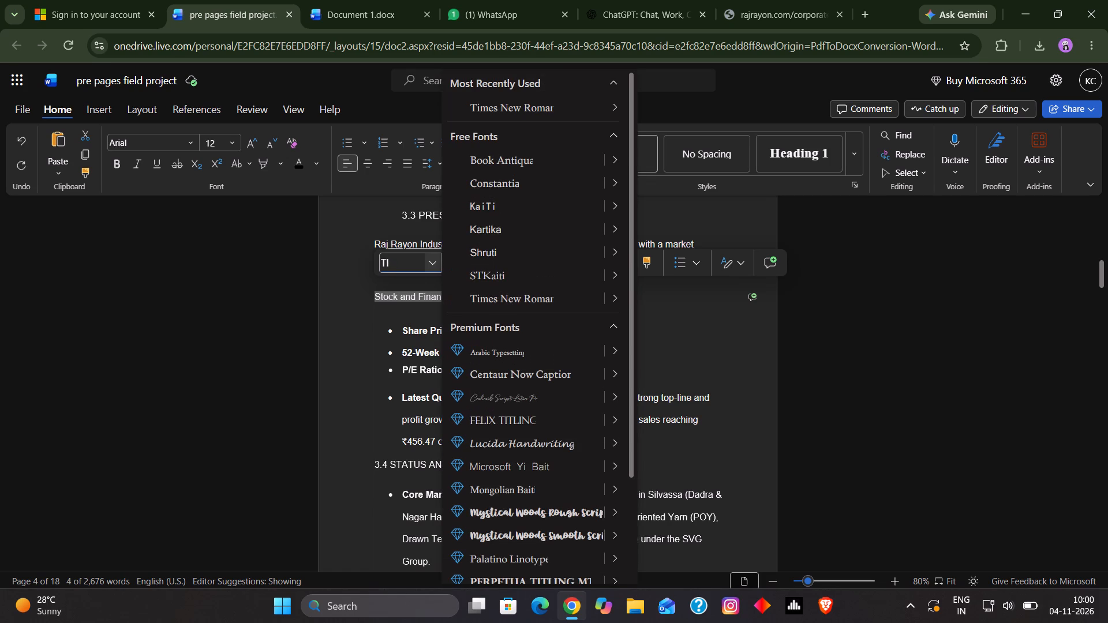
{"action": "left_click", "coordinate": [548, 103]}
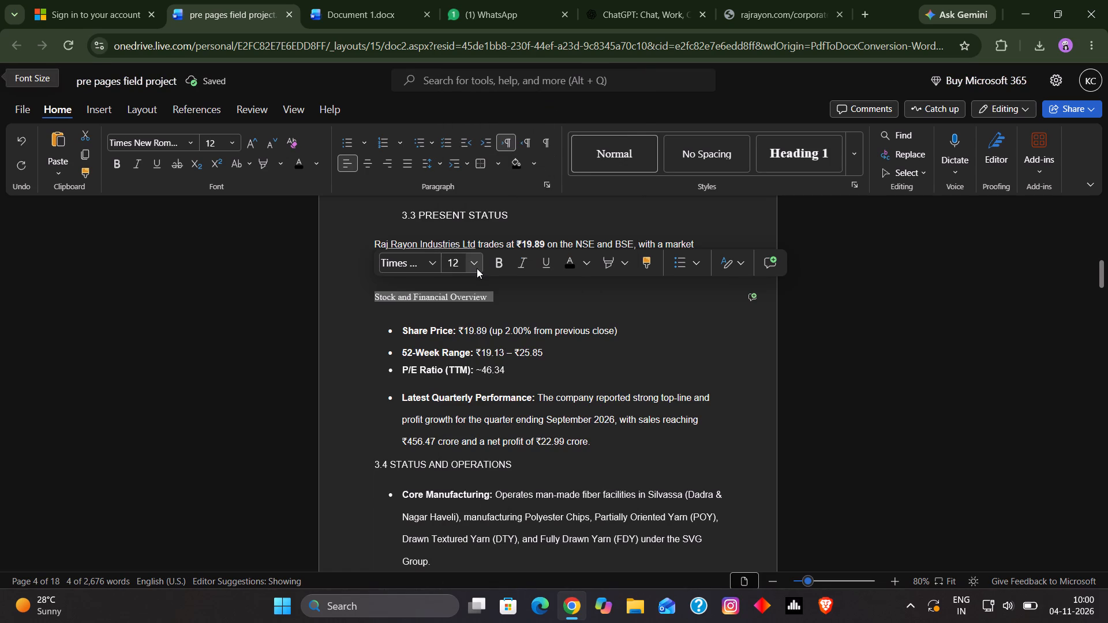
{"action": "left_click", "coordinate": [477, 268]}
{"action": "left_click", "coordinate": [501, 362]}
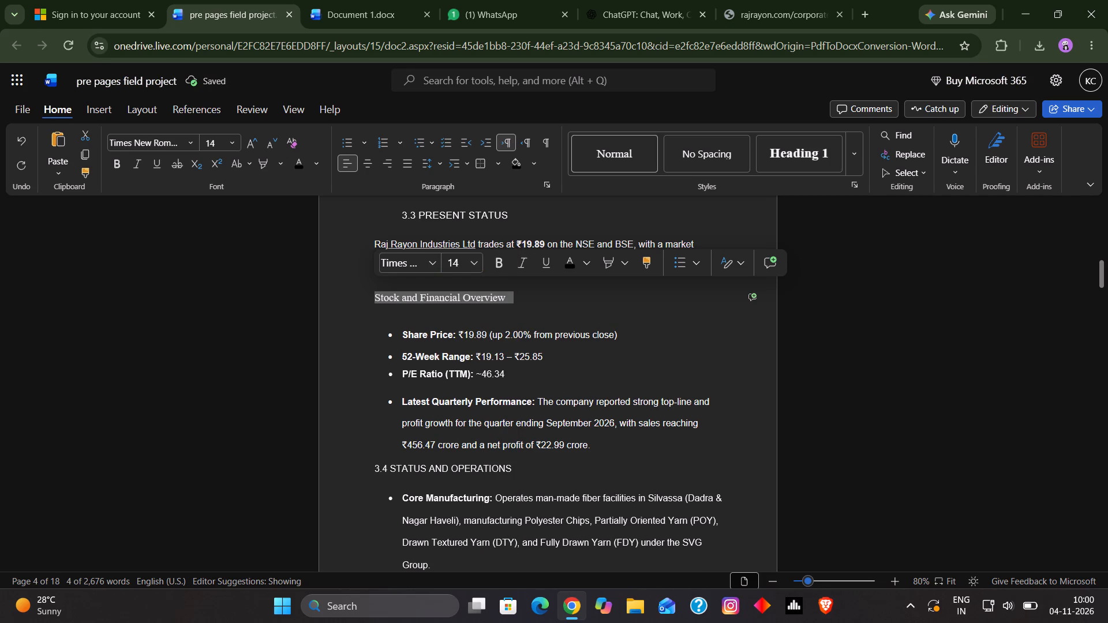
{"action": "left_click", "coordinate": [506, 370]}
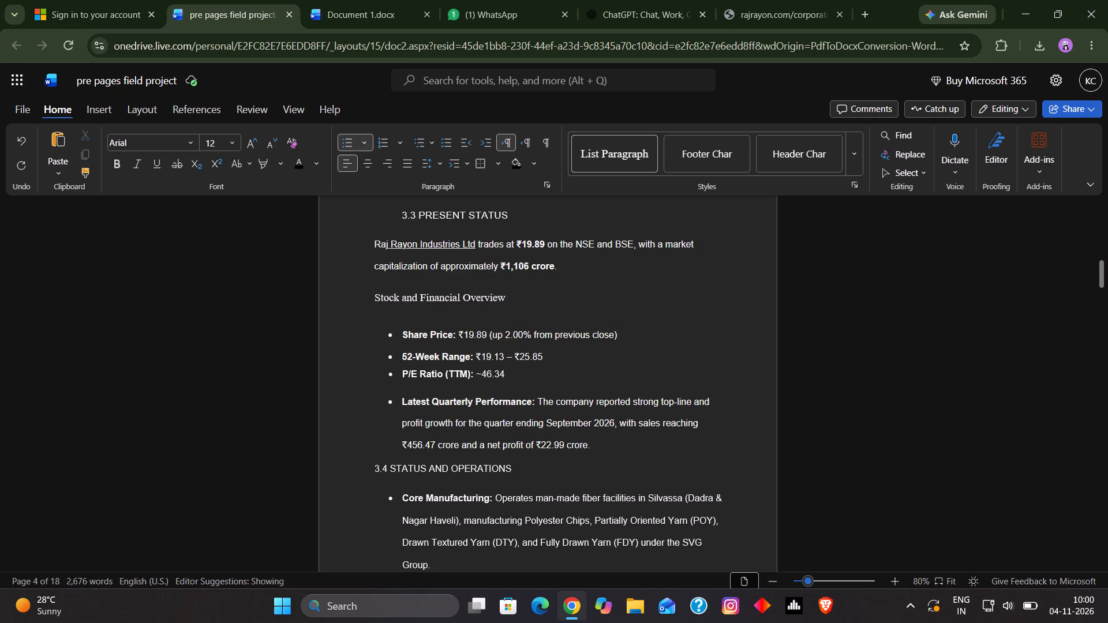
Review section 3.4 STATUS AND OPERATIONS and the section 4 METHODOLOGY subsections through 4.6 on pages 4 to 6.
{"action": "scroll", "coordinate": [506, 370], "scroll_direction": "down", "scroll_amount": 1}
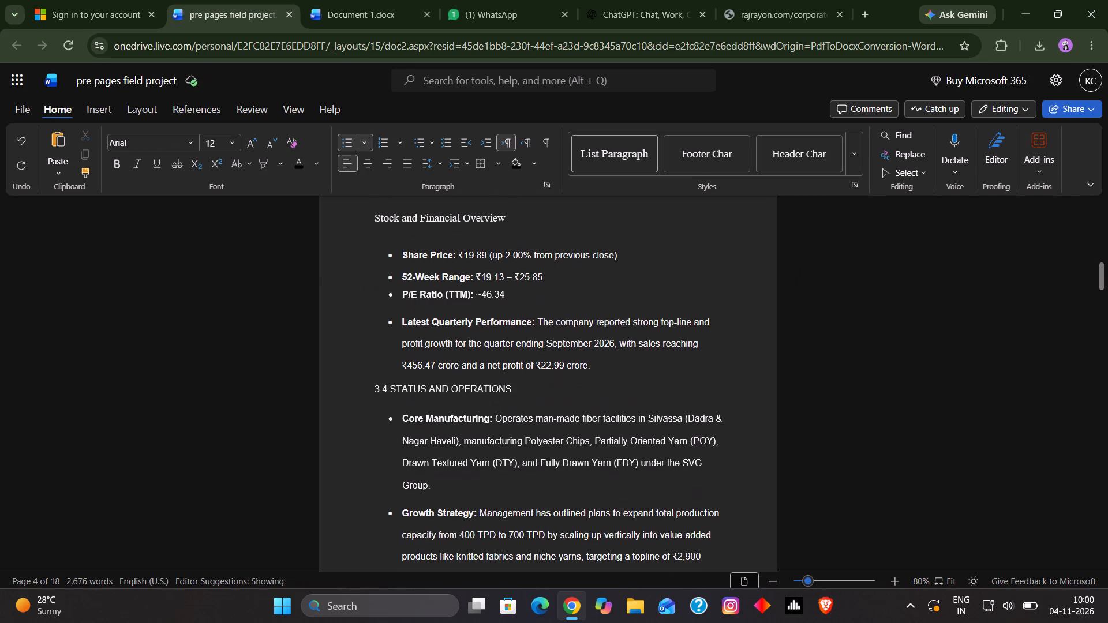
{"action": "scroll", "coordinate": [506, 370], "scroll_direction": "down", "scroll_amount": 1}
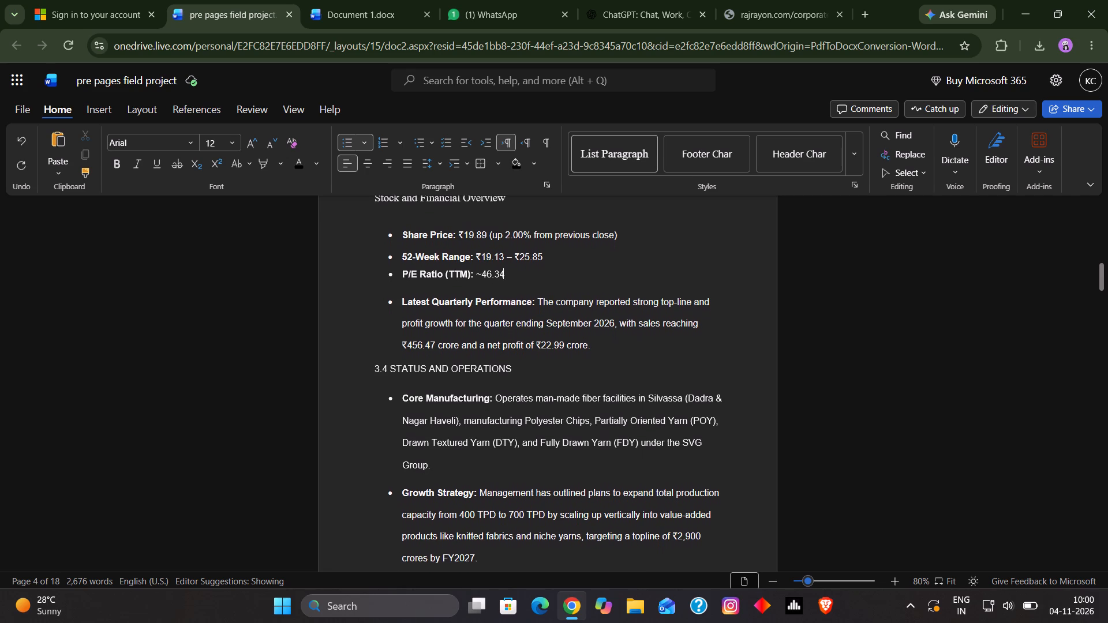
{"action": "scroll", "coordinate": [506, 370], "scroll_direction": "down", "scroll_amount": 1}
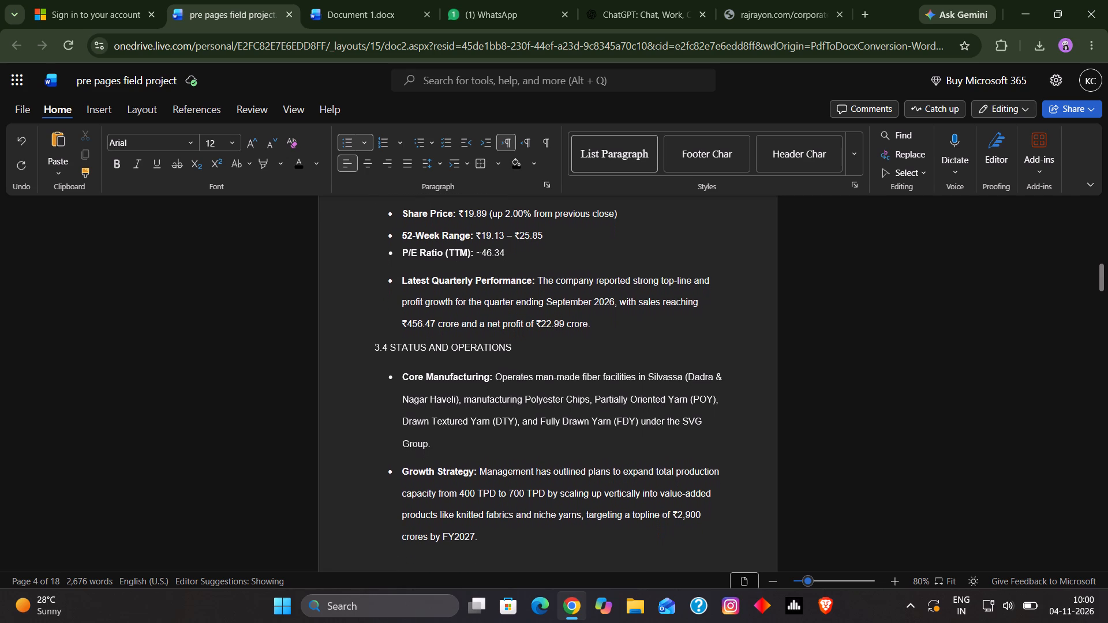
{"action": "scroll", "coordinate": [506, 370], "scroll_direction": "down", "scroll_amount": 5}
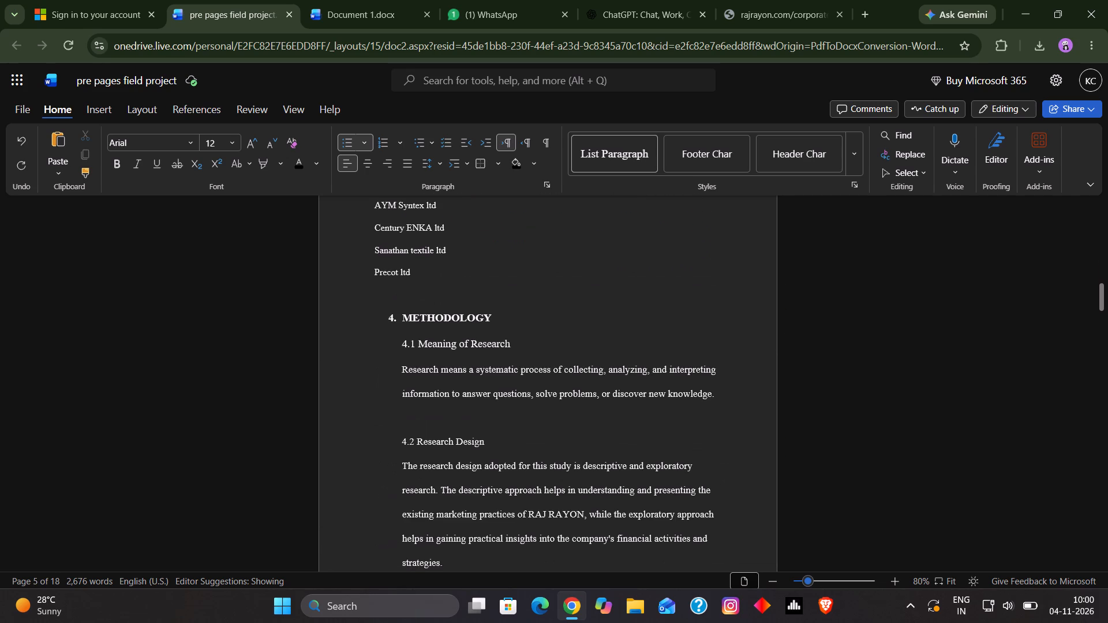
{"action": "scroll", "coordinate": [506, 370], "scroll_direction": "down", "scroll_amount": 2}
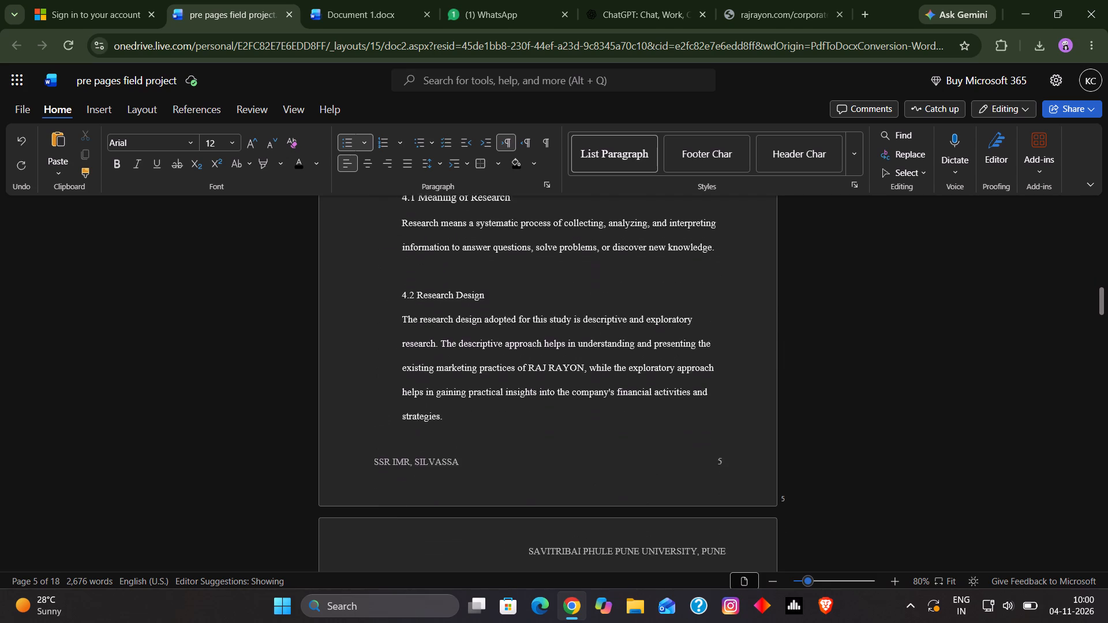
{"action": "scroll", "coordinate": [506, 370], "scroll_direction": "down", "scroll_amount": 6}
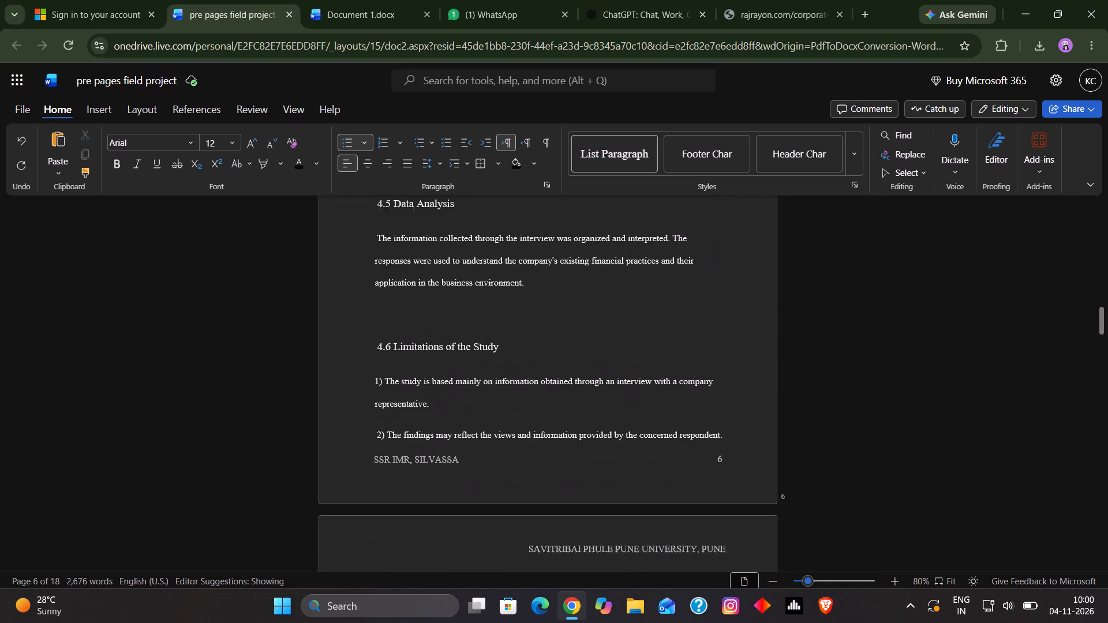
{"action": "scroll", "coordinate": [506, 370], "scroll_direction": "down", "scroll_amount": 2}
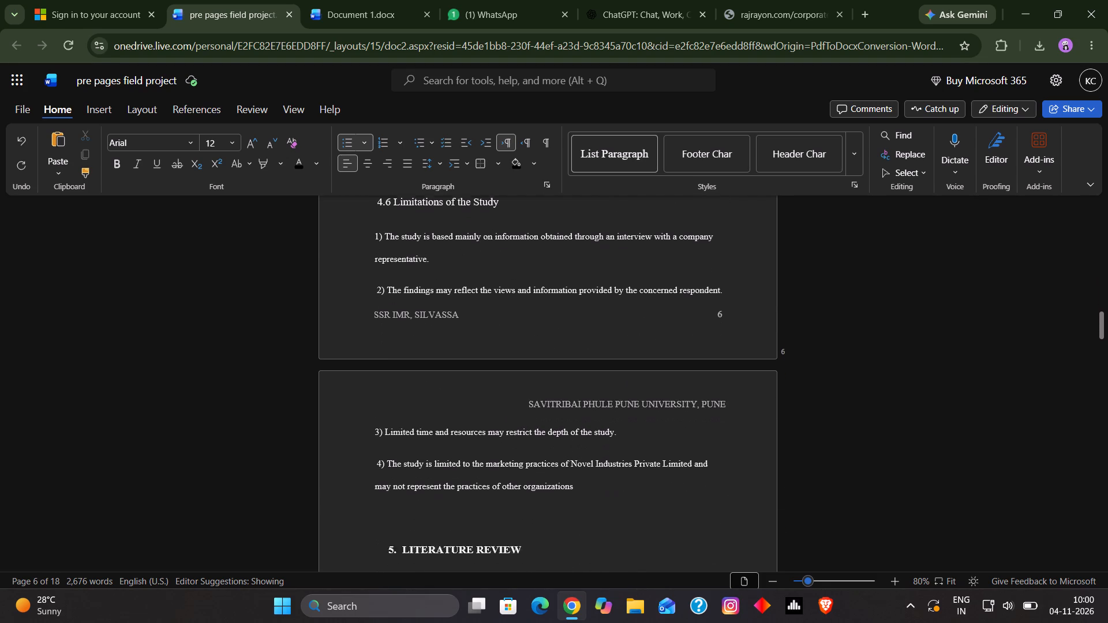
Review the study limitations and the section 5 LITERATURE REVIEW entries up to OBSERVATION AND FINDINGS on pages 6 to 9.
{"action": "scroll", "coordinate": [506, 370], "scroll_direction": "down", "scroll_amount": 5}
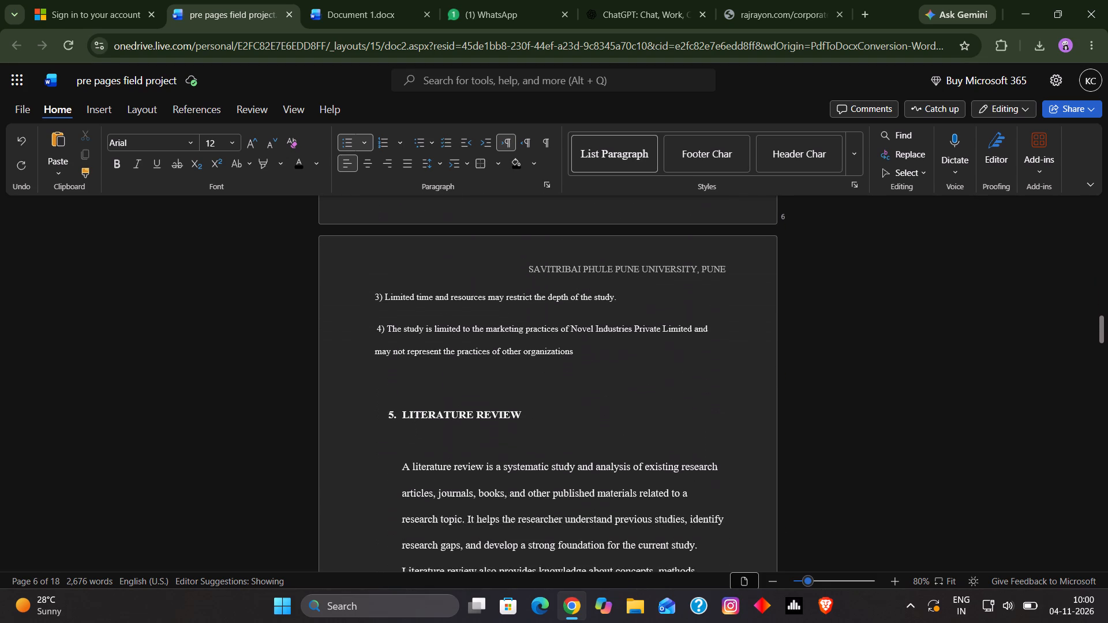
{"action": "scroll", "coordinate": [506, 370], "scroll_direction": "down", "scroll_amount": 2}
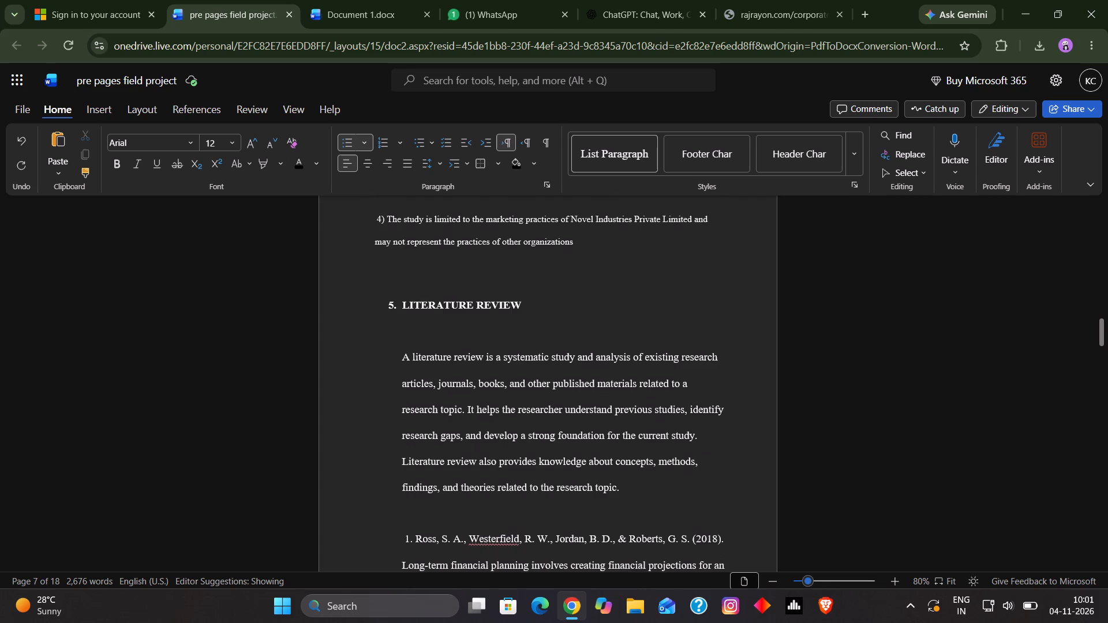
{"action": "scroll", "coordinate": [506, 370], "scroll_direction": "down", "scroll_amount": 2}
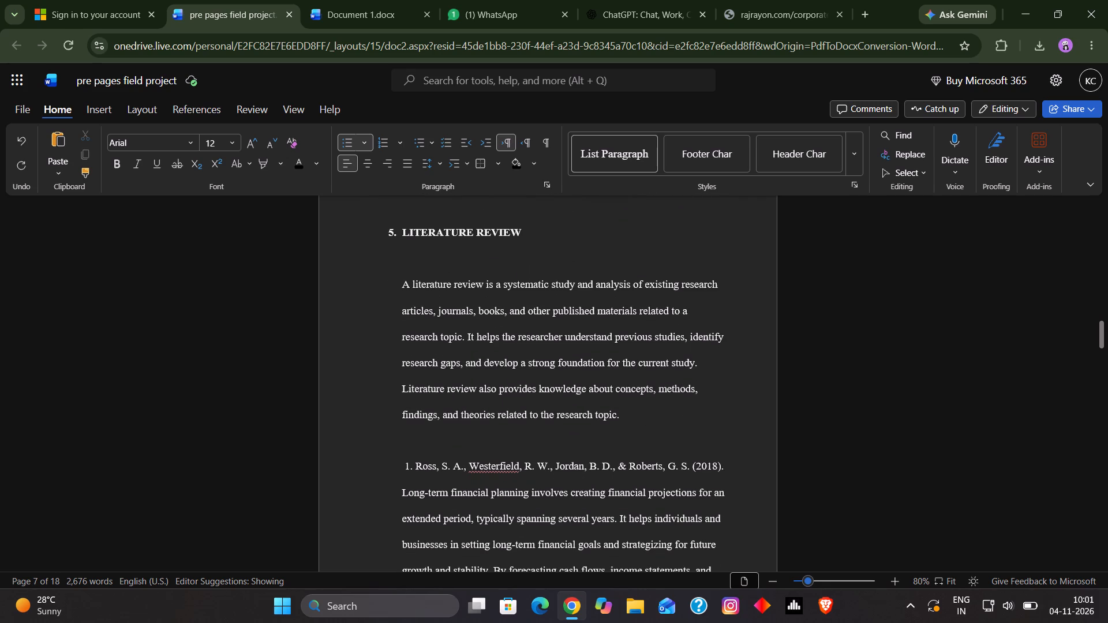
{"action": "scroll", "coordinate": [506, 370], "scroll_direction": "down", "scroll_amount": 1}
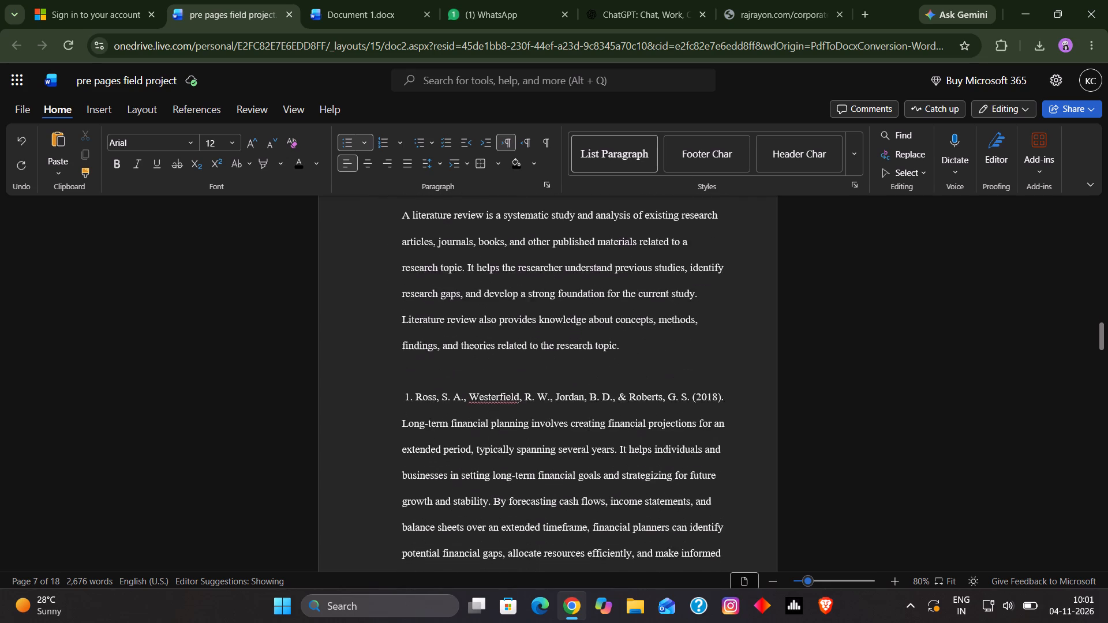
{"action": "scroll", "coordinate": [506, 370], "scroll_direction": "down", "scroll_amount": 1}
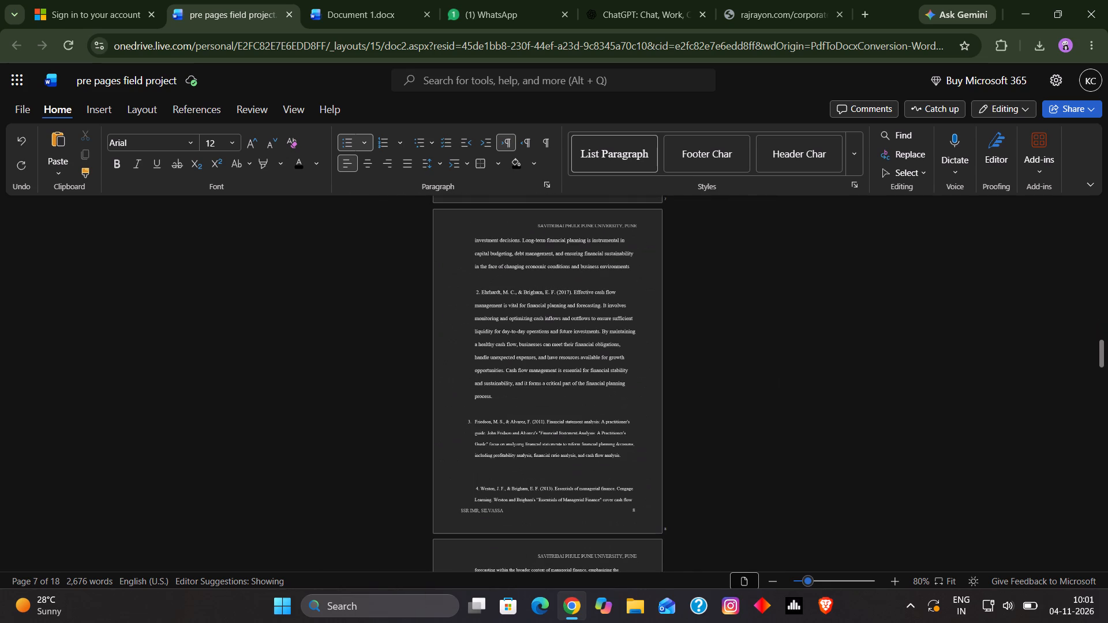
{"action": "scroll", "coordinate": [506, 370], "scroll_direction": "down", "scroll_amount": 3}
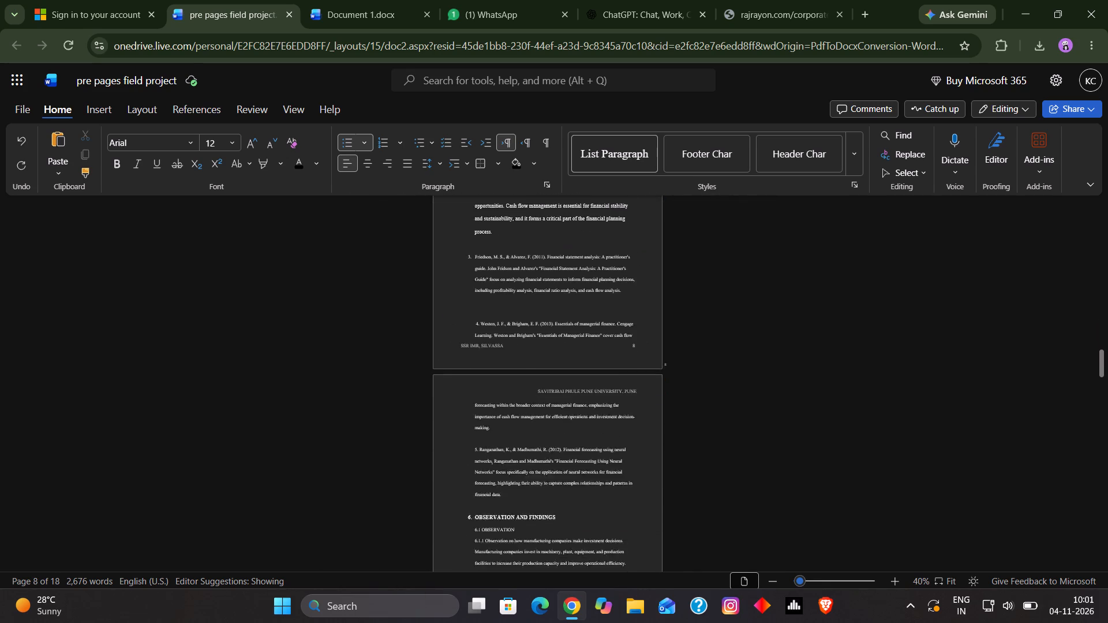
{"action": "scroll", "coordinate": [506, 370], "scroll_direction": "down", "scroll_amount": 2}
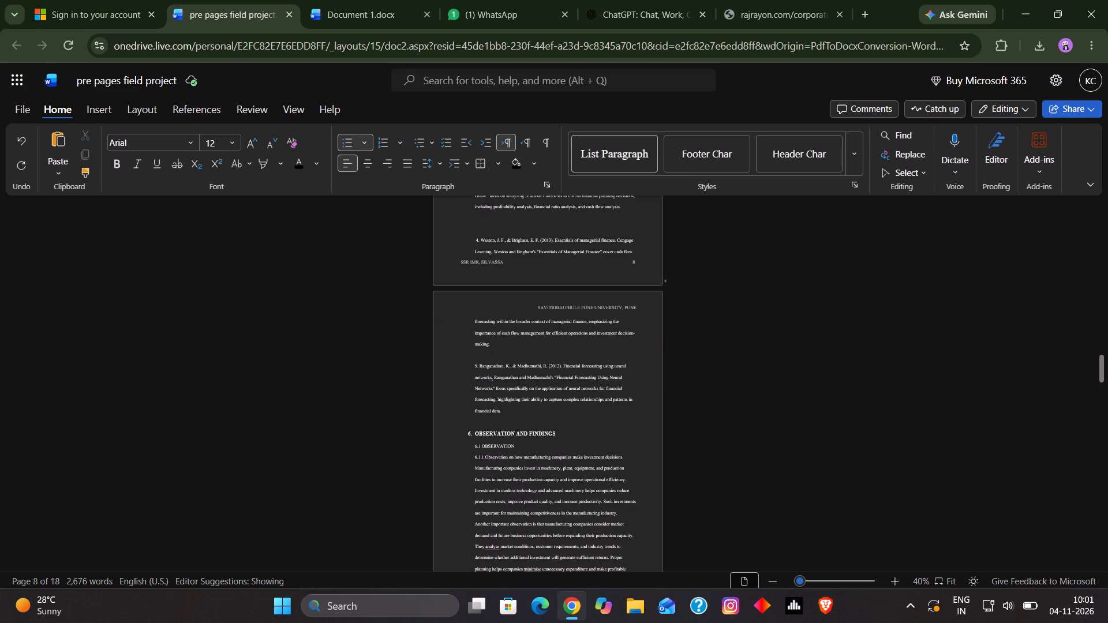
{"action": "scroll", "coordinate": [503, 372], "scroll_direction": "left", "scroll_amount": 1}
{"action": "scroll", "coordinate": [501, 414], "scroll_direction": "up", "scroll_amount": 4}
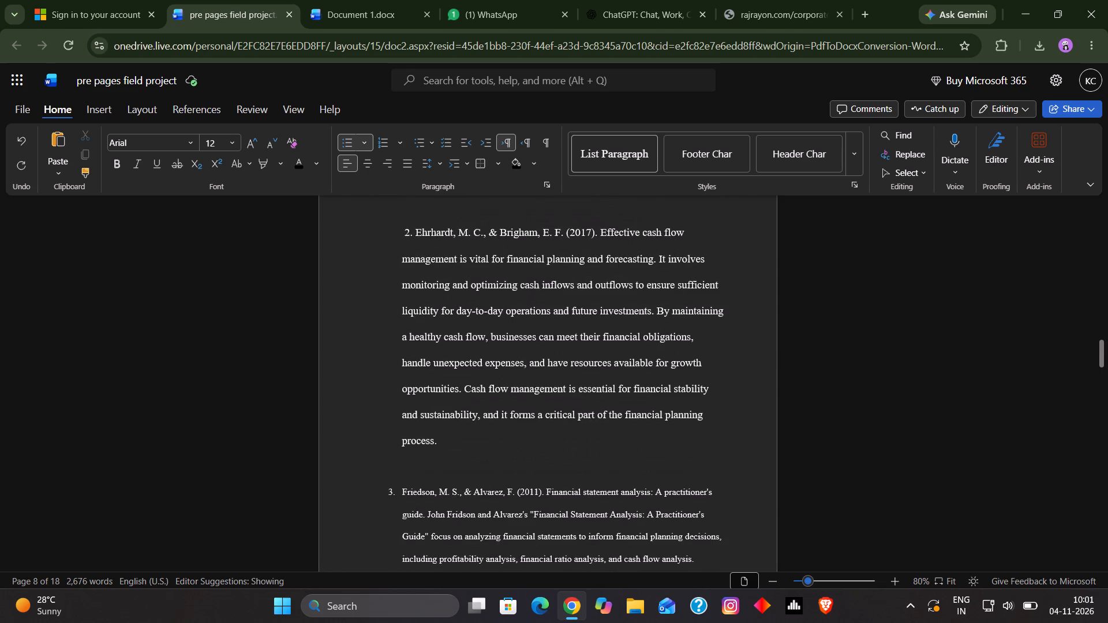
Review the section 6 observations on investment, debt and equity financing, and expansion decisions through page 11.
{"action": "scroll", "coordinate": [501, 414], "scroll_direction": "down", "scroll_amount": 5}
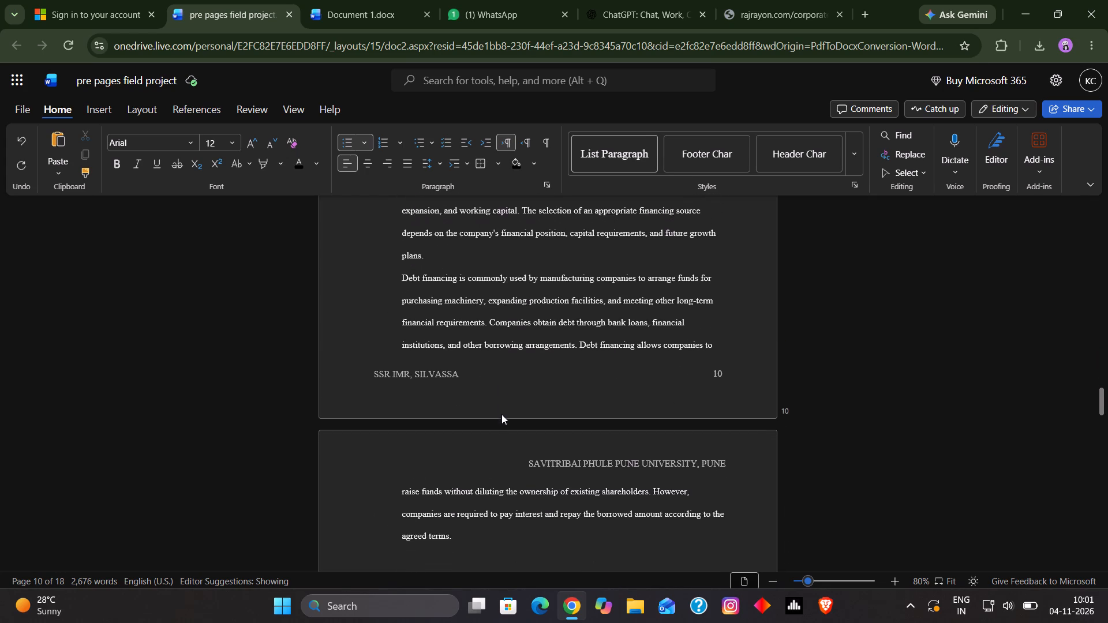
{"action": "scroll", "coordinate": [501, 414], "scroll_direction": "down", "scroll_amount": 1}
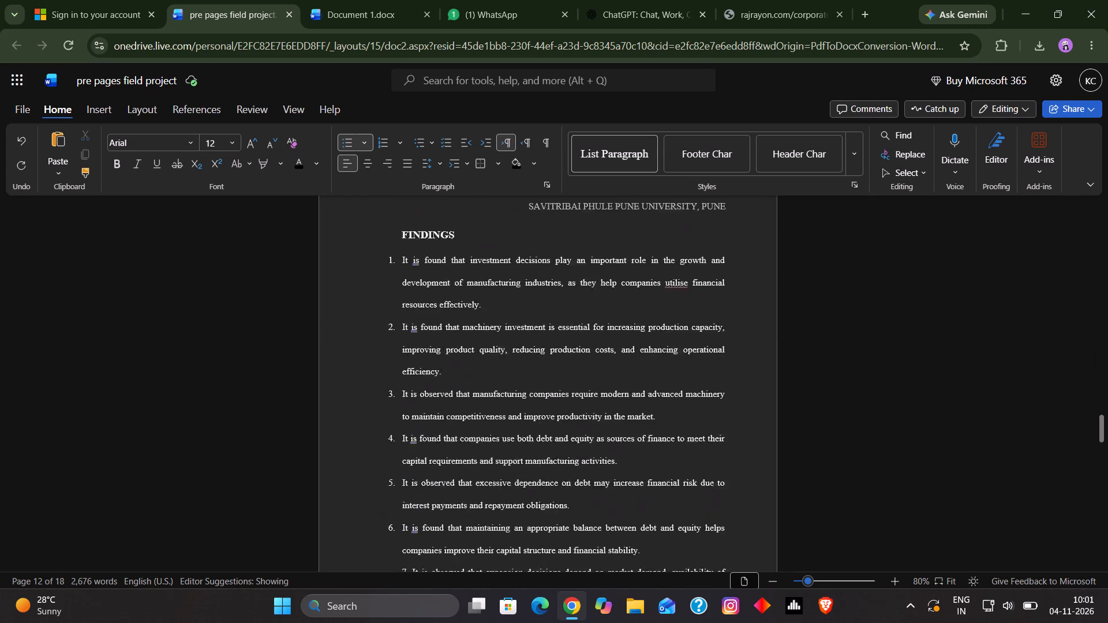
{"action": "scroll", "coordinate": [501, 414], "scroll_direction": "down", "scroll_amount": 2}
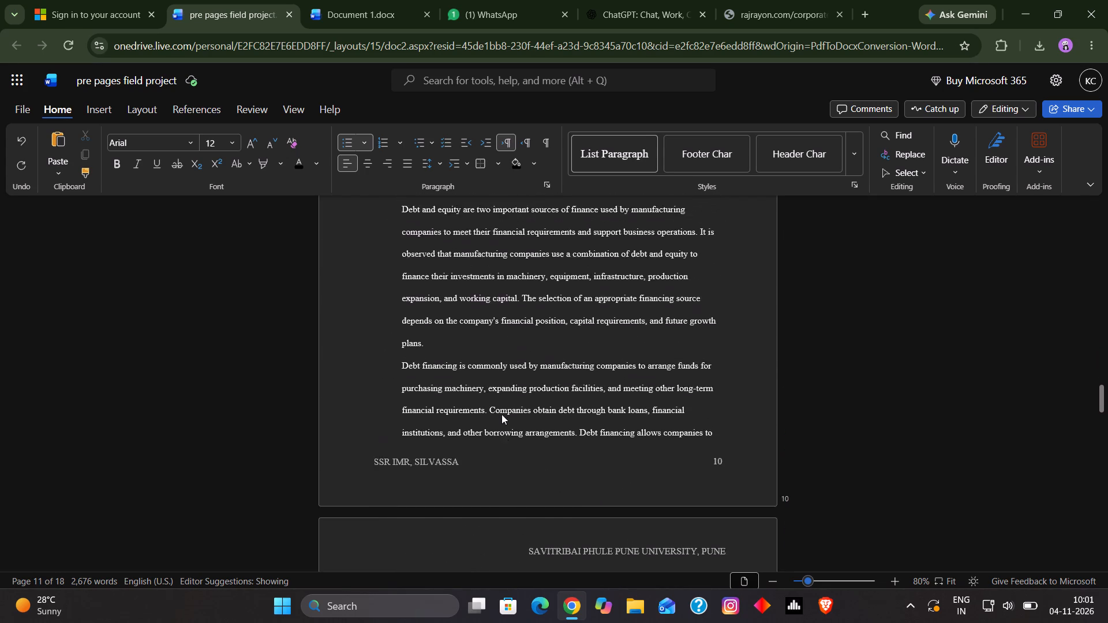
{"action": "scroll", "coordinate": [501, 414], "scroll_direction": "down", "scroll_amount": 2}
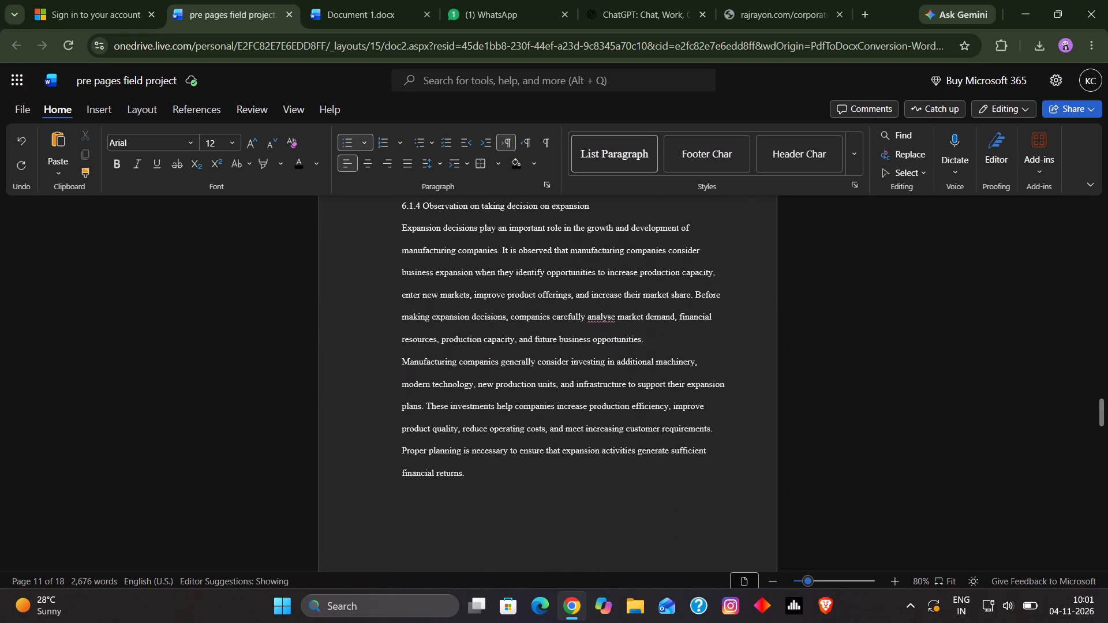
{"action": "scroll", "coordinate": [501, 414], "scroll_direction": "down", "scroll_amount": 4}
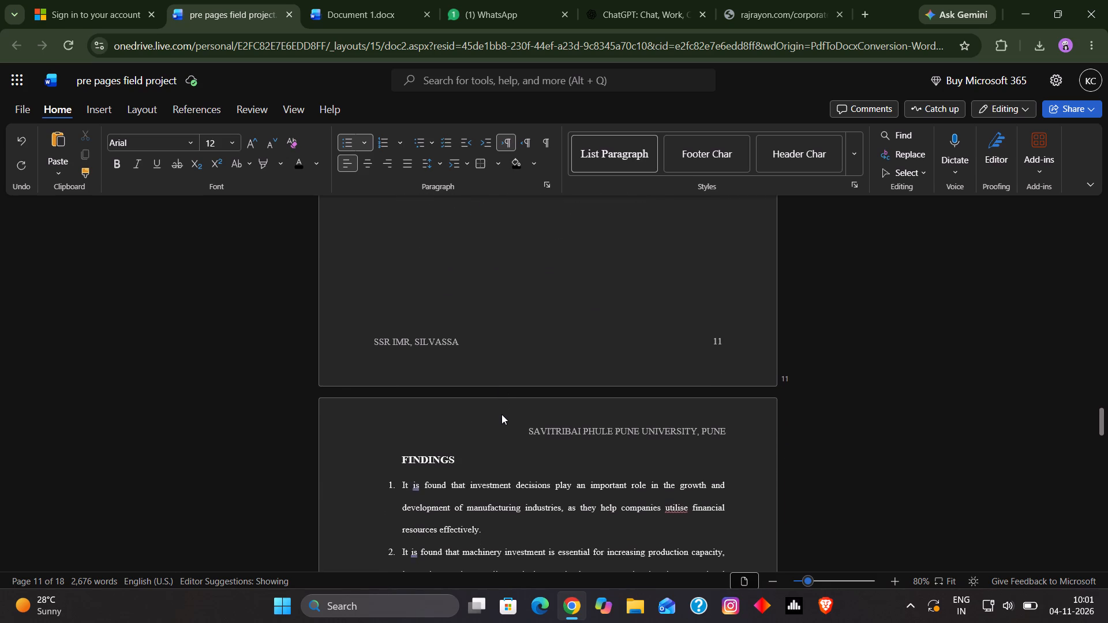
Review the FINDINGS, LEARNING OUTCOMES and SUGGESTIONS lists through the start of the CONCLUSION on pages 12 to 16.
{"action": "scroll", "coordinate": [501, 414], "scroll_direction": "down", "scroll_amount": 6}
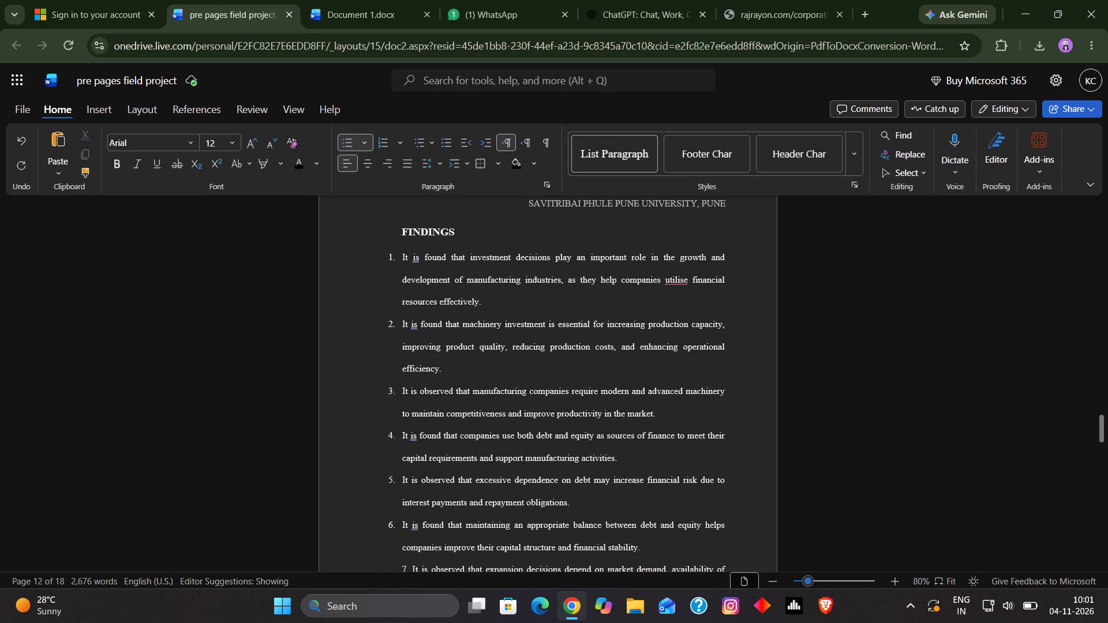
{"action": "scroll", "coordinate": [501, 414], "scroll_direction": "down", "scroll_amount": 10}
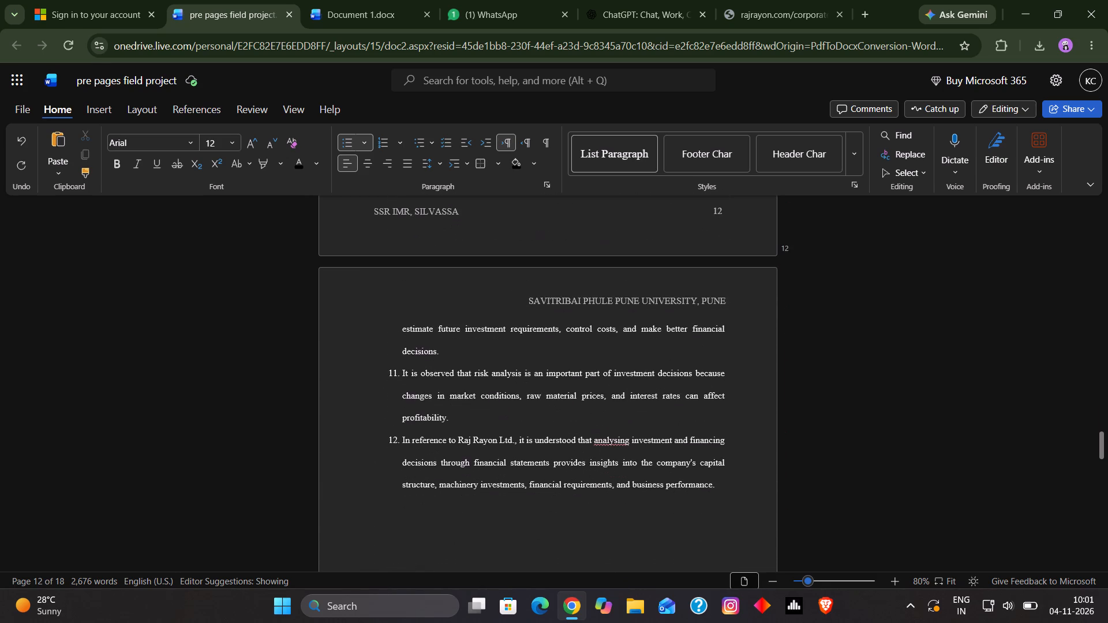
{"action": "scroll", "coordinate": [501, 414], "scroll_direction": "down", "scroll_amount": 6}
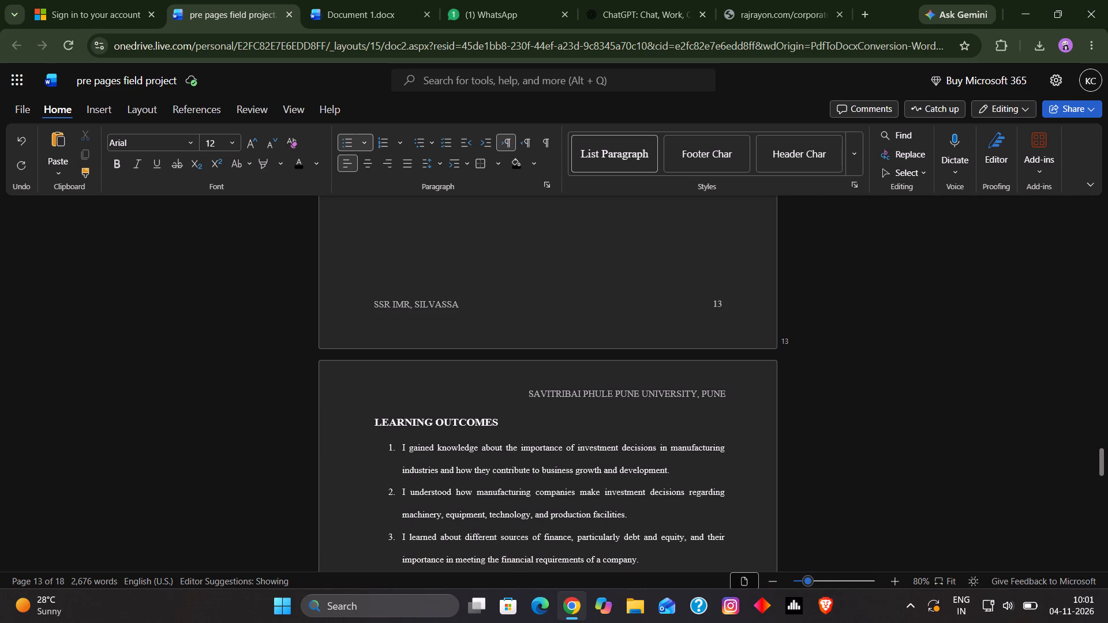
{"action": "scroll", "coordinate": [486, 466], "scroll_direction": "down", "scroll_amount": 4}
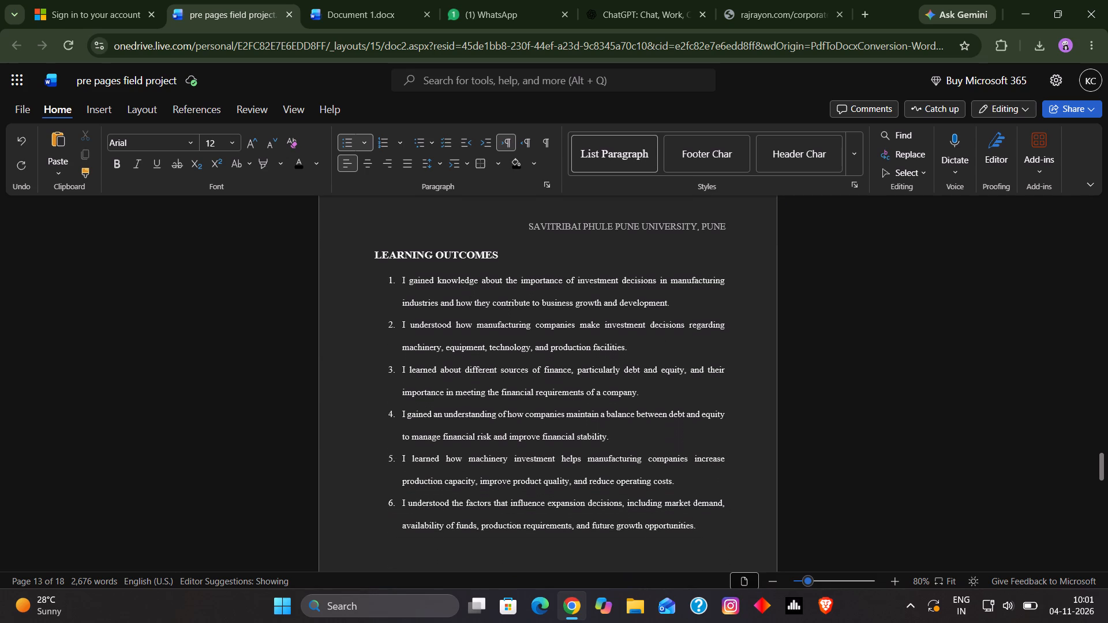
{"action": "scroll", "coordinate": [486, 466], "scroll_direction": "down", "scroll_amount": 4}
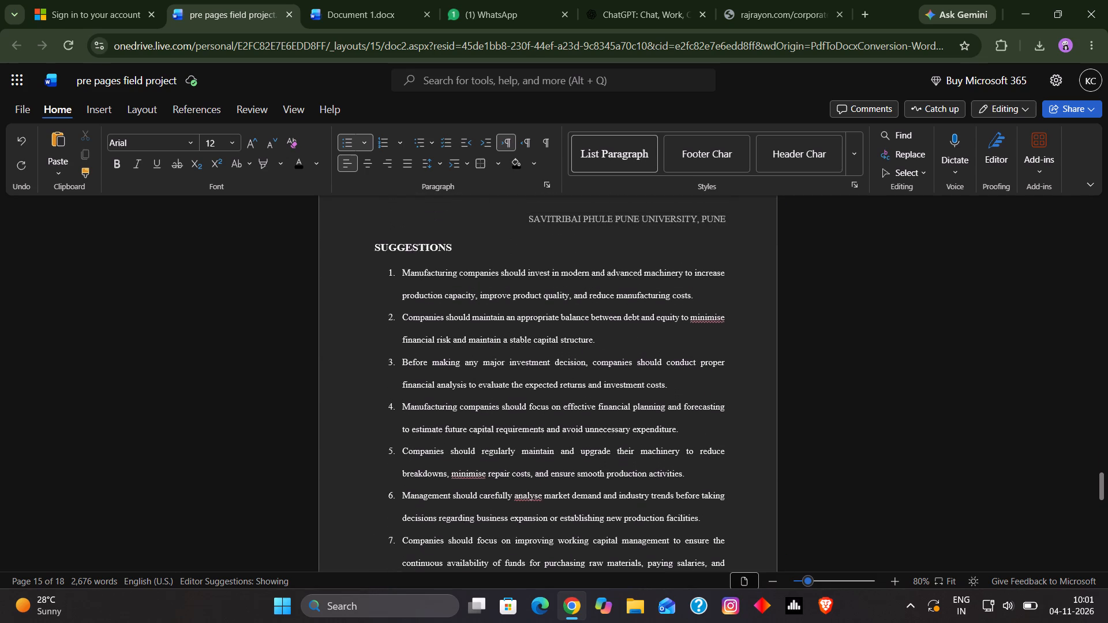
{"action": "scroll", "coordinate": [486, 466], "scroll_direction": "down", "scroll_amount": 3}
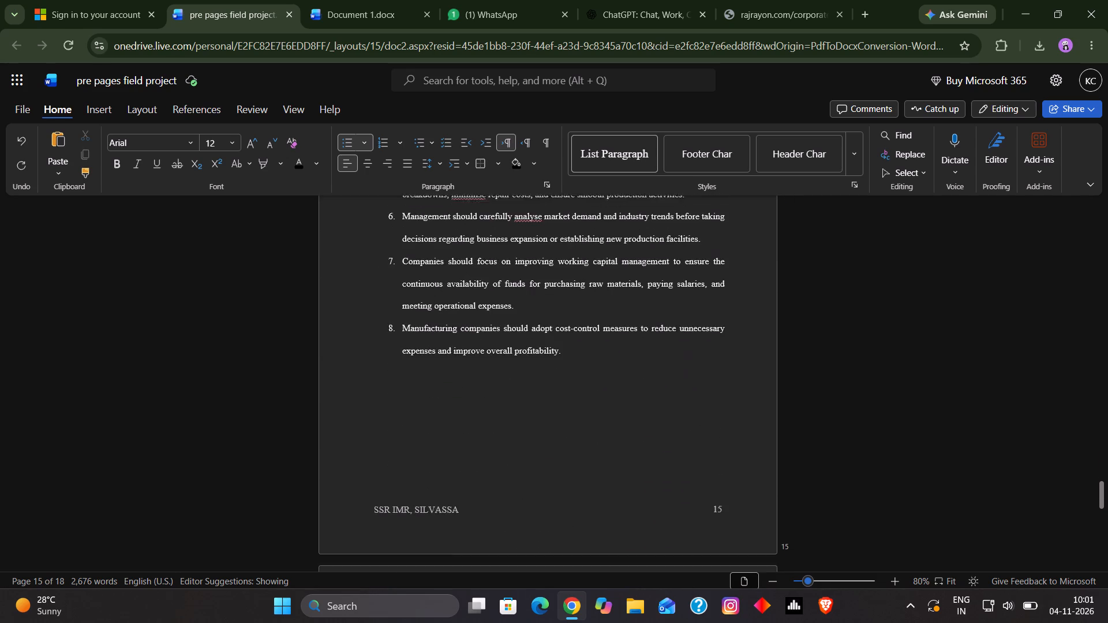
{"action": "scroll", "coordinate": [486, 466], "scroll_direction": "down", "scroll_amount": 2}
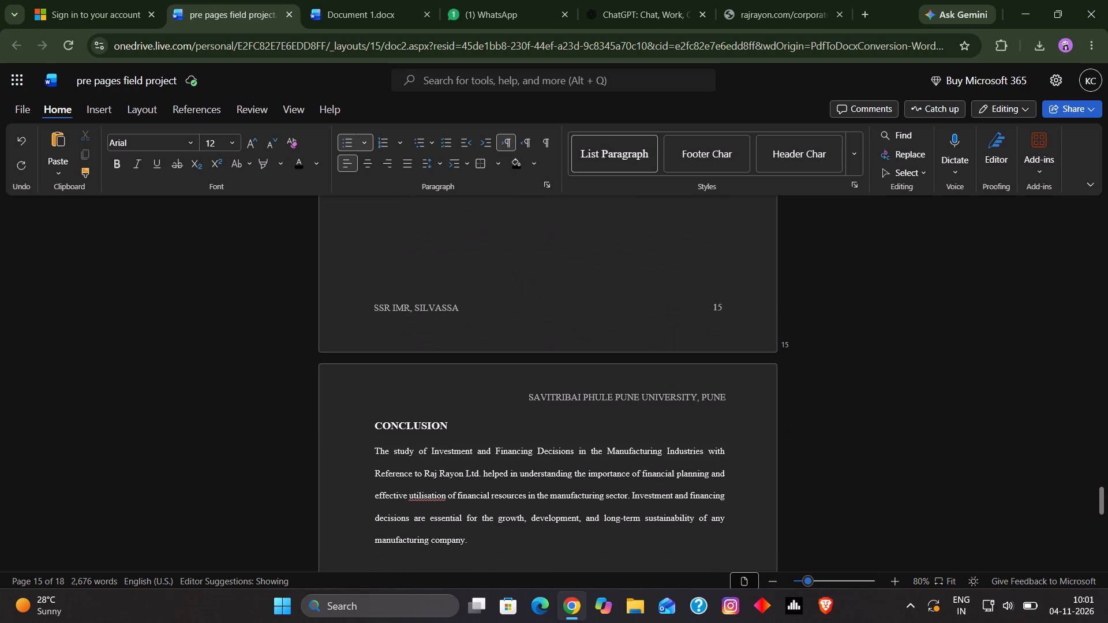
Review the CONCLUSION section on page 16.
{"action": "scroll", "coordinate": [486, 466], "scroll_direction": "down", "scroll_amount": 1}
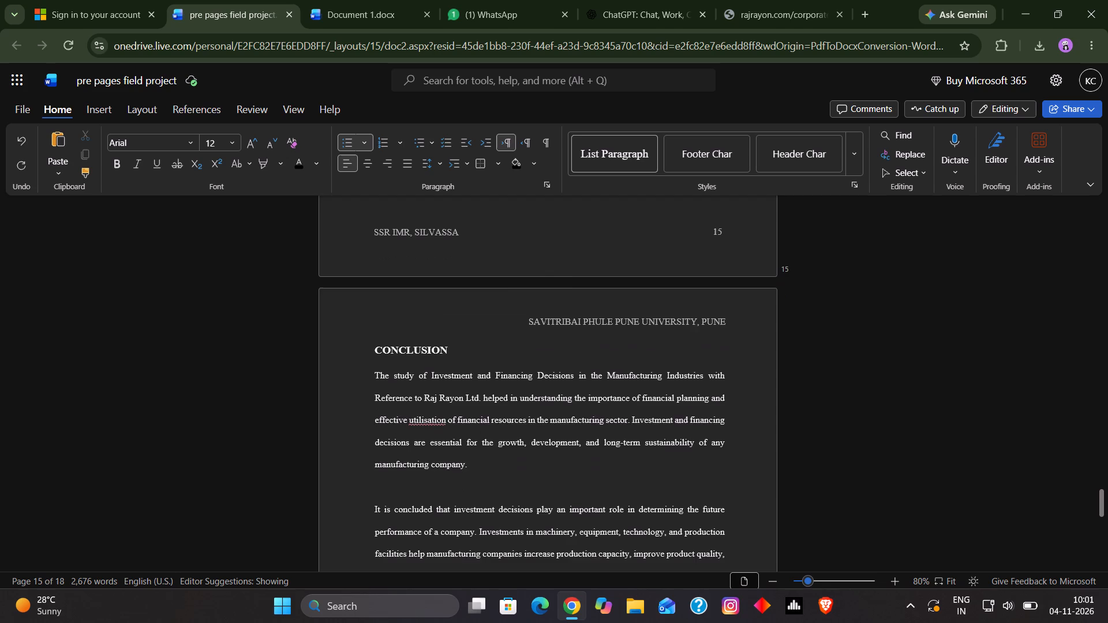
{"action": "scroll", "coordinate": [486, 466], "scroll_direction": "down", "scroll_amount": 5}
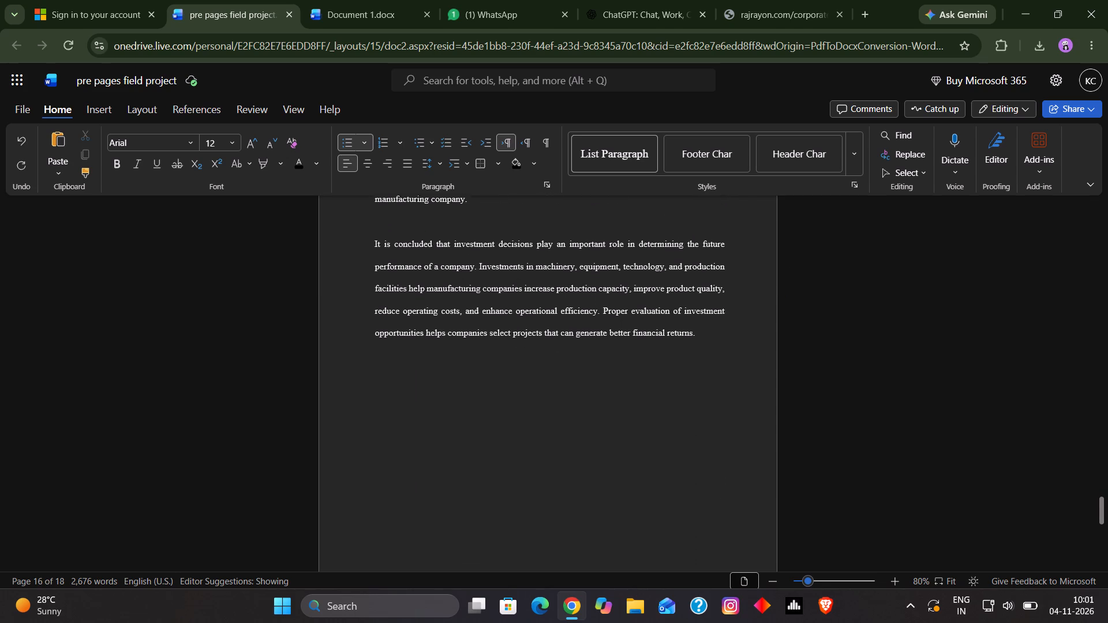
{"action": "scroll", "coordinate": [486, 466], "scroll_direction": "down", "scroll_amount": 1}
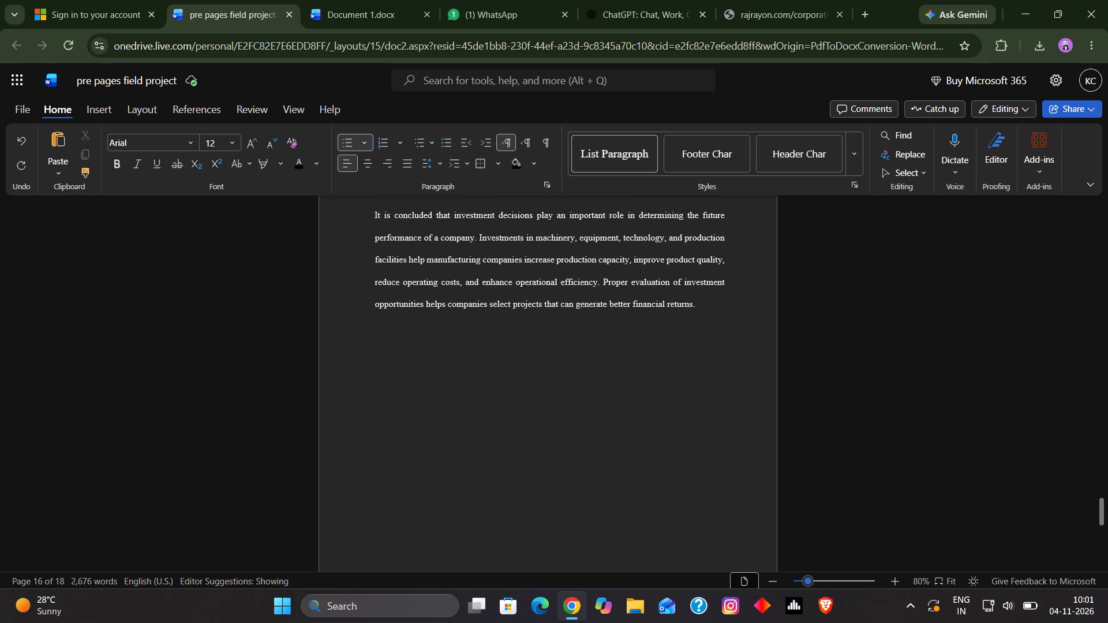
{"action": "scroll", "coordinate": [499, 437], "scroll_direction": "down", "scroll_amount": 3}
Review the REFERENCES list on page 17, from the Raj Rayon Industries Ltd. entry to Ministry of Corporate Affairs.
{"action": "scroll", "coordinate": [499, 437], "scroll_direction": "down", "scroll_amount": 1}
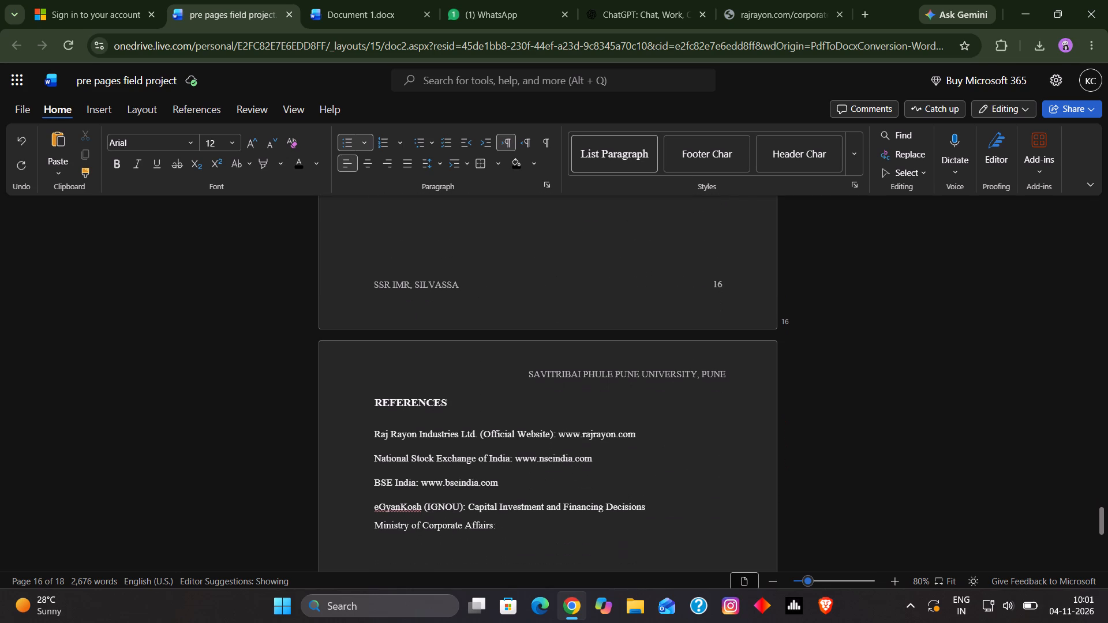
{"action": "scroll", "coordinate": [499, 437], "scroll_direction": "down", "scroll_amount": 3}
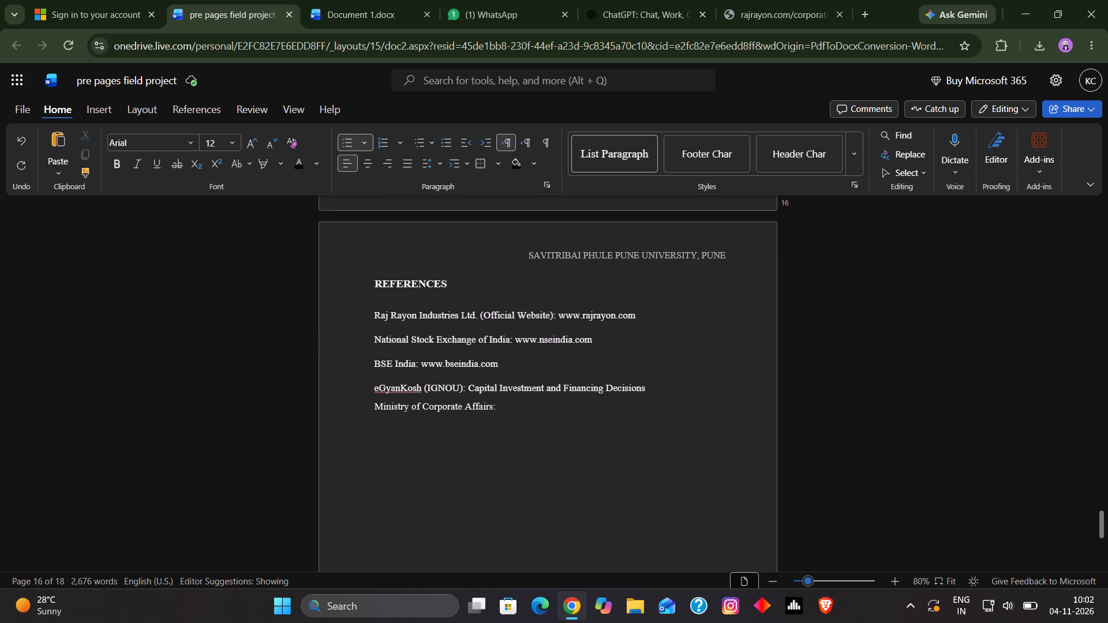
{"action": "scroll", "coordinate": [499, 437], "scroll_direction": "down", "scroll_amount": 2}
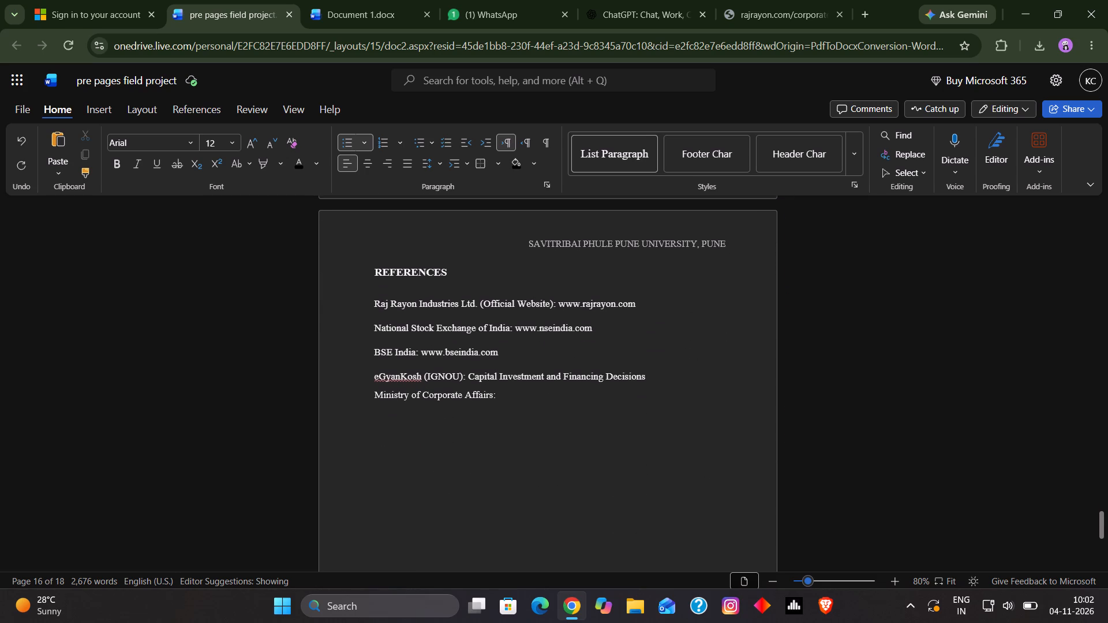
{"action": "scroll", "coordinate": [499, 437], "scroll_direction": "down", "scroll_amount": 2}
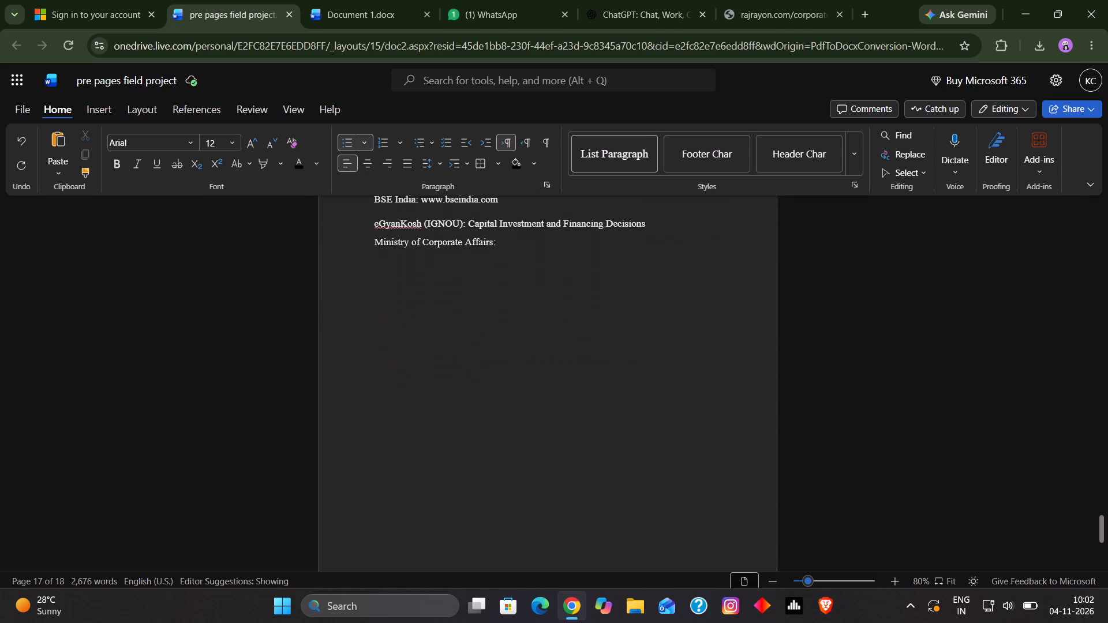
{"action": "scroll", "coordinate": [499, 437], "scroll_direction": "down", "scroll_amount": 2}
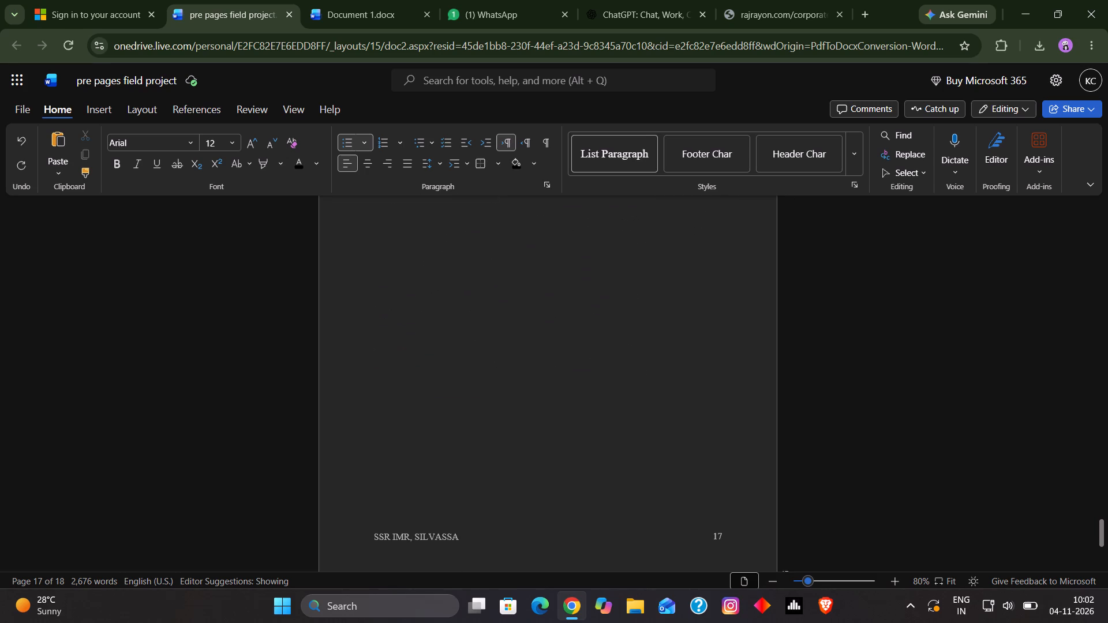
Review the numbered ANNEXURES questions on page 18 through the end of the document.
{"action": "scroll", "coordinate": [499, 437], "scroll_direction": "down", "scroll_amount": 3}
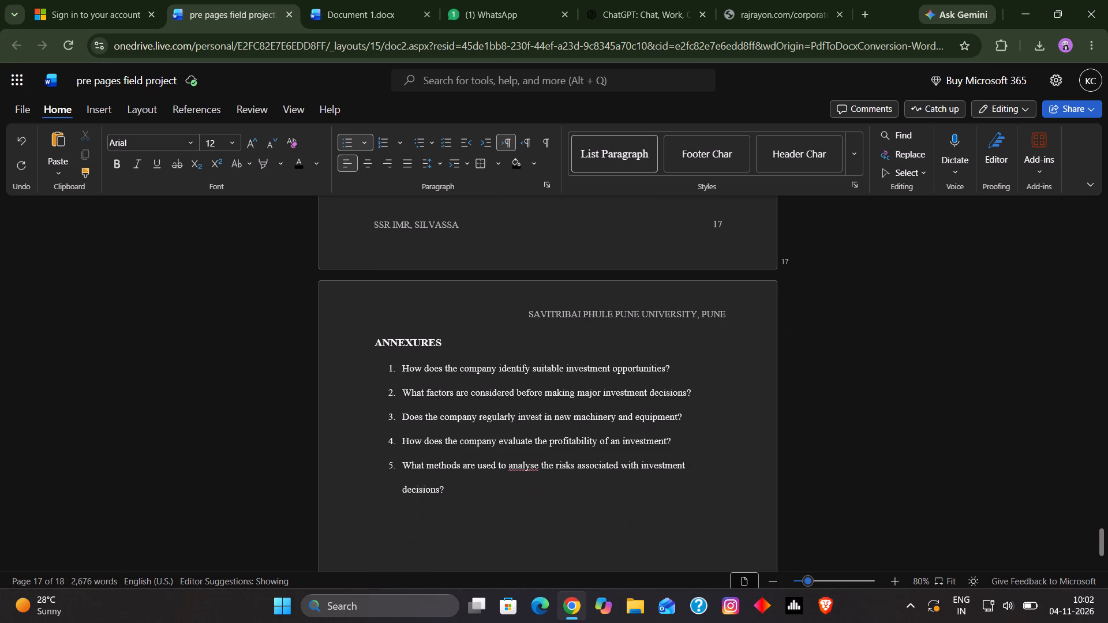
{"action": "scroll", "coordinate": [499, 437], "scroll_direction": "down", "scroll_amount": 1}
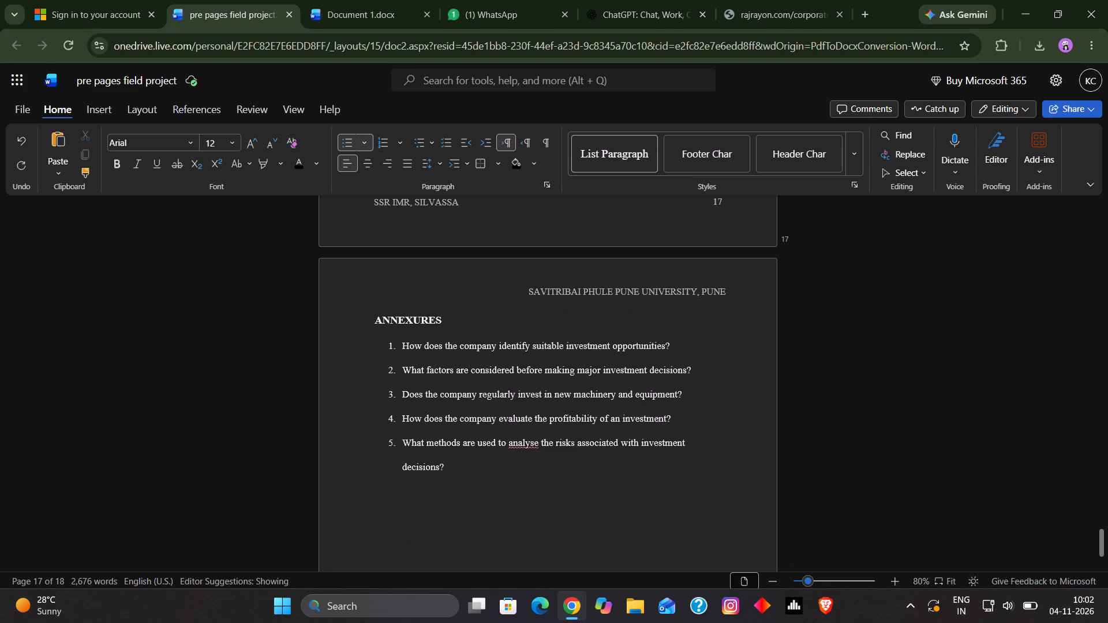
{"action": "scroll", "coordinate": [499, 437], "scroll_direction": "down", "scroll_amount": 5}
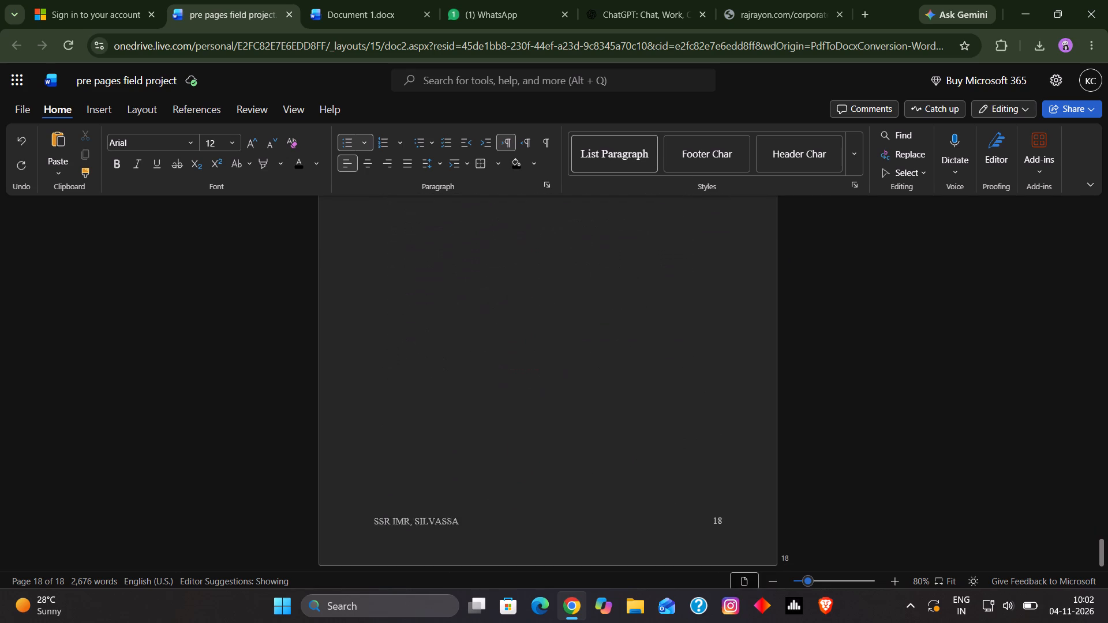
{"action": "scroll", "coordinate": [499, 437], "scroll_direction": "down", "scroll_amount": 4}
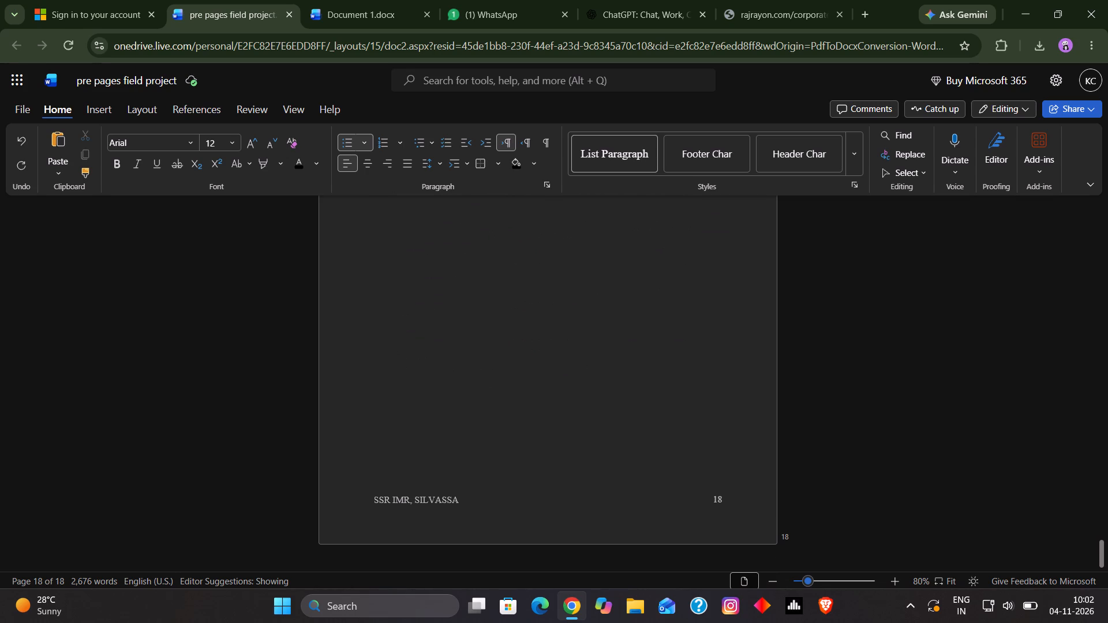
{"action": "scroll", "coordinate": [499, 437], "scroll_direction": "up", "scroll_amount": 1}
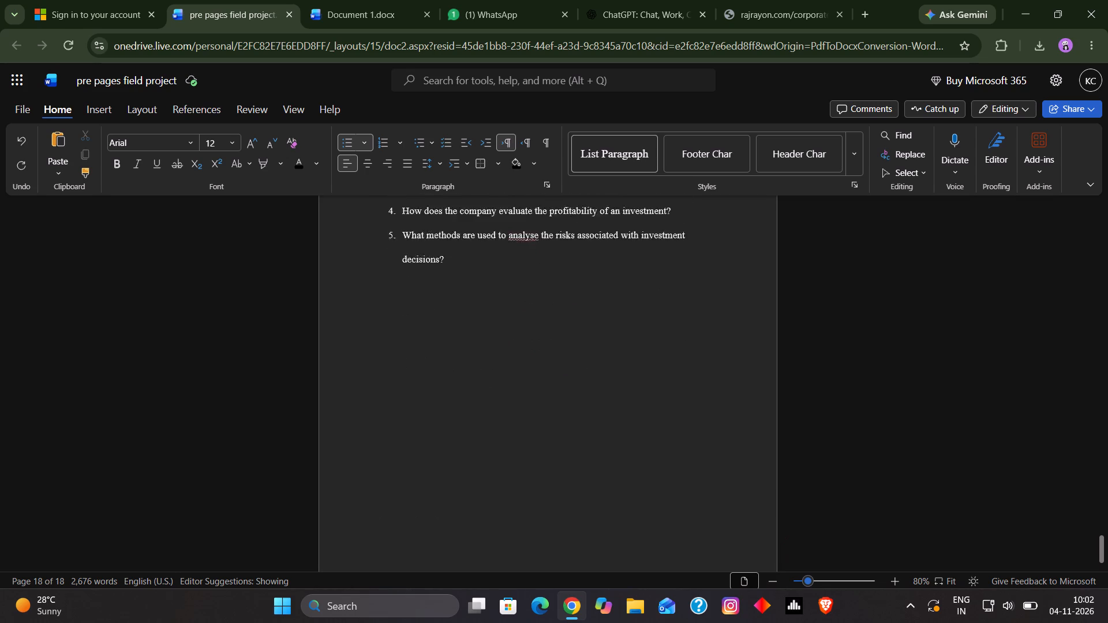
{"action": "scroll", "coordinate": [499, 437], "scroll_direction": "up", "scroll_amount": 3}
{"action": "scroll", "coordinate": [499, 437], "scroll_direction": "down", "scroll_amount": 2}
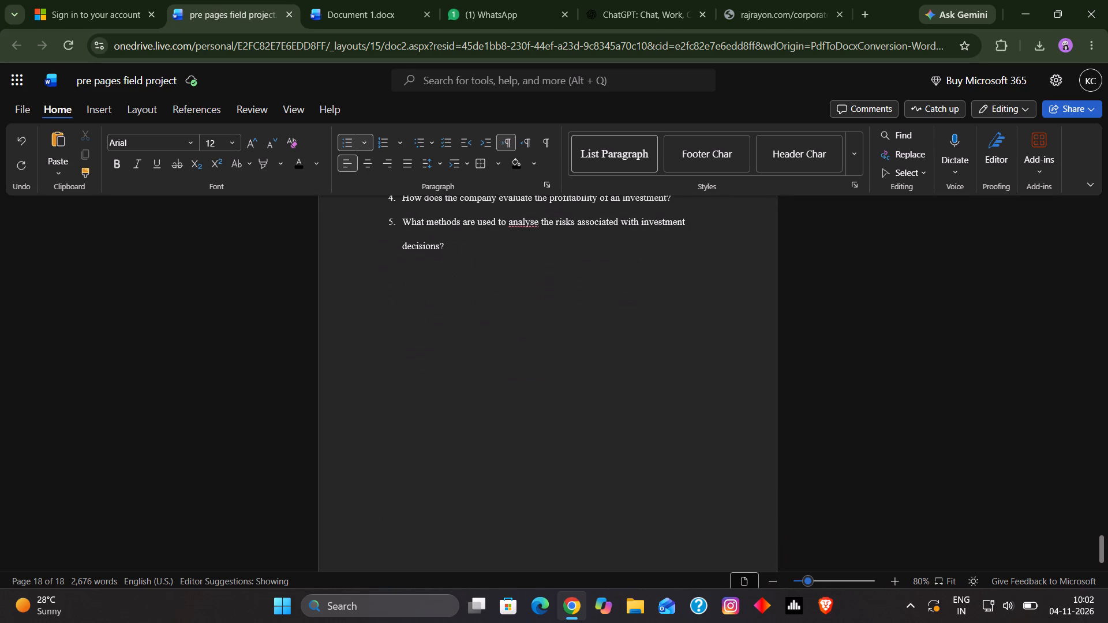
{"action": "scroll", "coordinate": [499, 437], "scroll_direction": "down", "scroll_amount": 2}
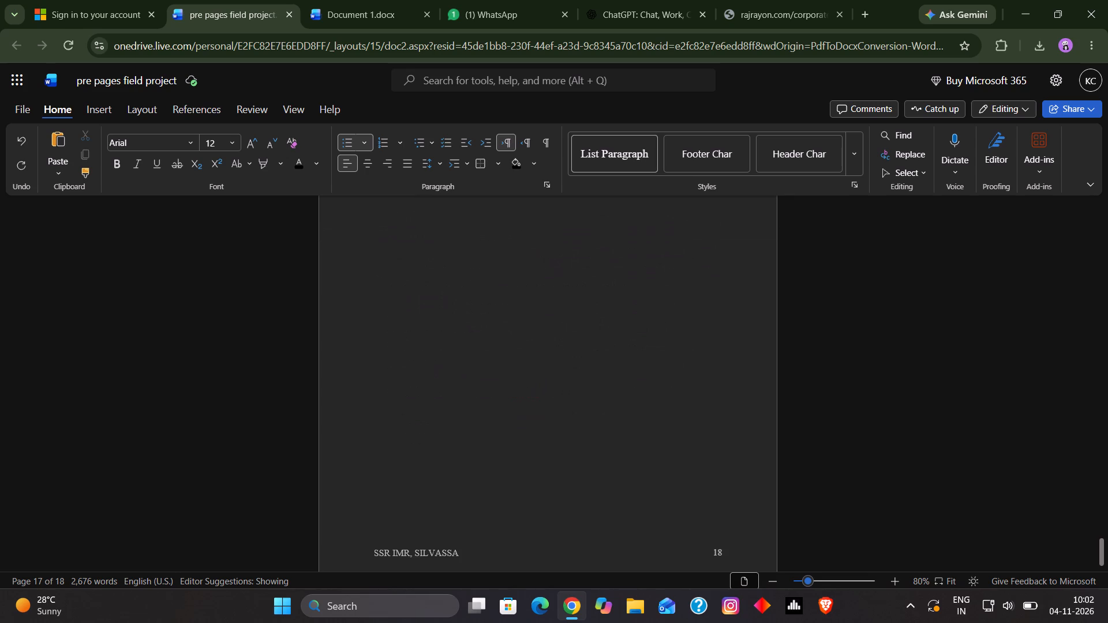
{"action": "scroll", "coordinate": [499, 437], "scroll_direction": "down", "scroll_amount": 3}
Go back through REFERENCES and re-examine the start of CONCLUSION and the end of SUGGESTIONS on pages 15 and 16.
{"action": "scroll", "coordinate": [499, 437], "scroll_direction": "up", "scroll_amount": 2}
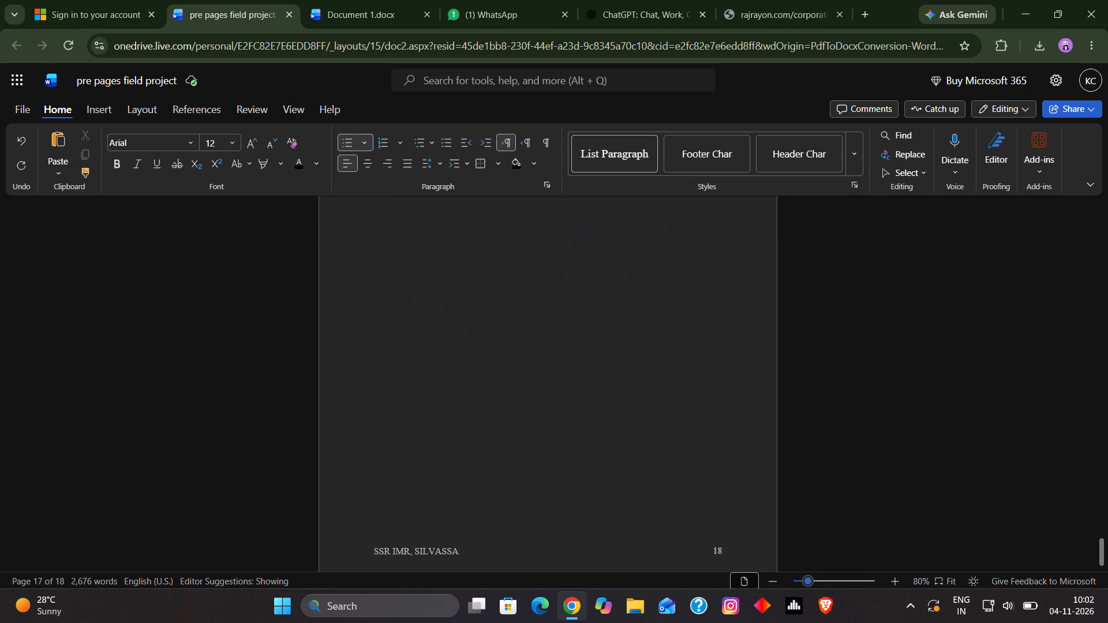
{"action": "scroll", "coordinate": [499, 437], "scroll_direction": "up", "scroll_amount": 15}
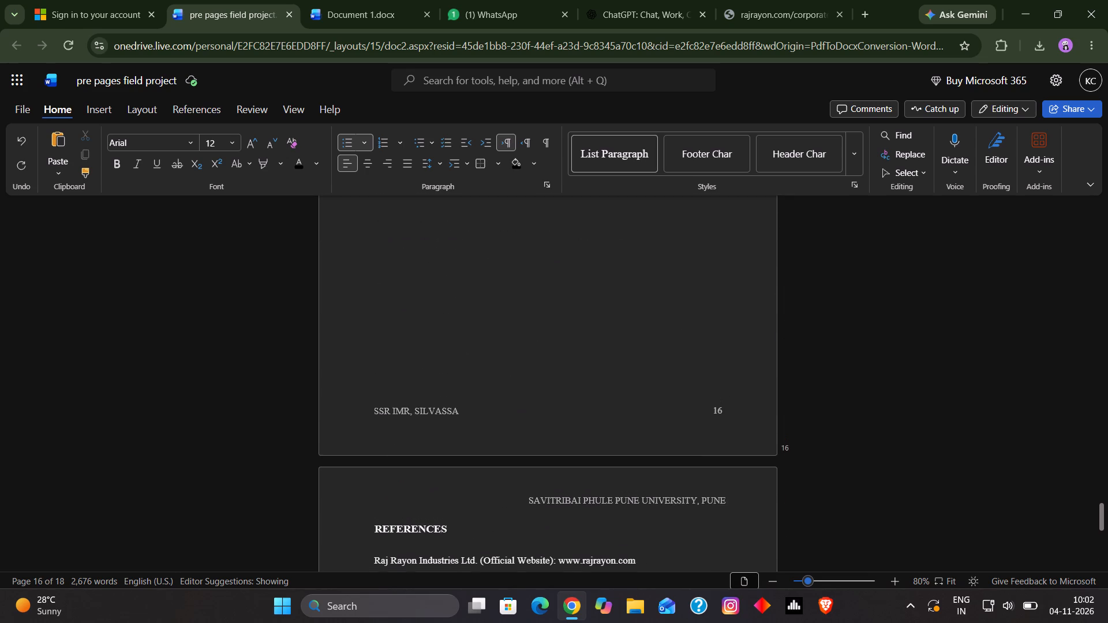
{"action": "scroll", "coordinate": [499, 437], "scroll_direction": "up", "scroll_amount": 6}
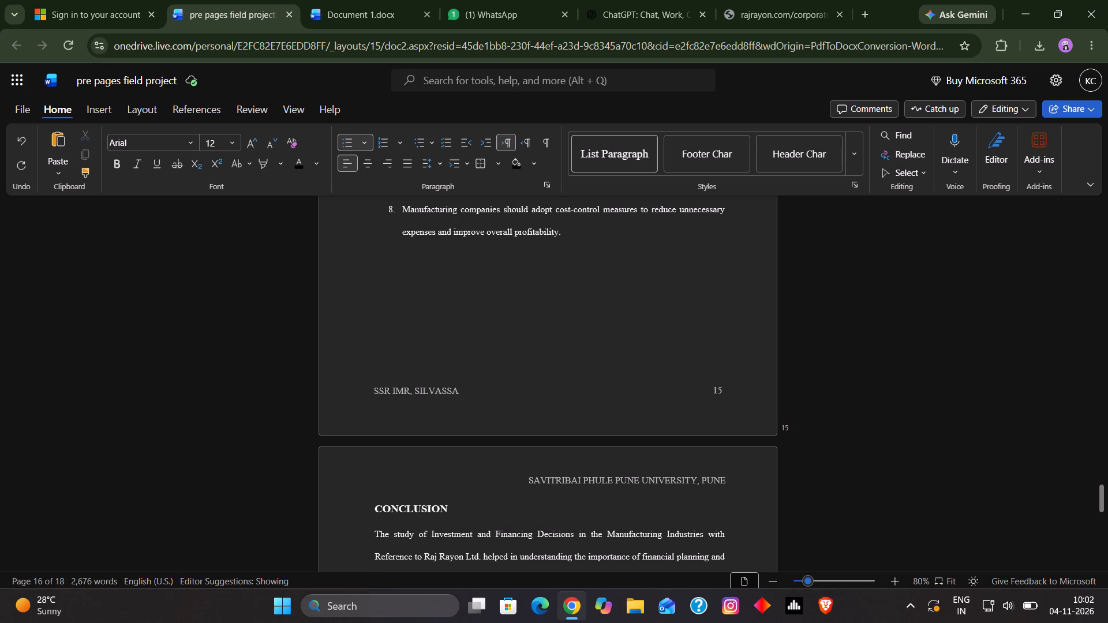
{"action": "scroll", "coordinate": [499, 437], "scroll_direction": "up", "scroll_amount": 3}
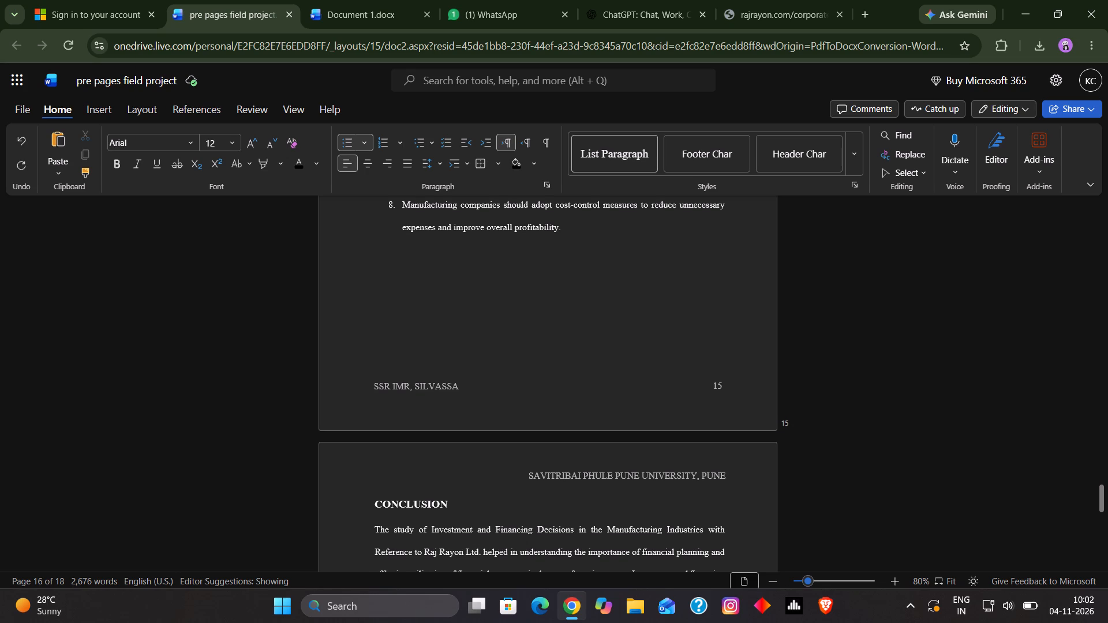
{"action": "scroll", "coordinate": [499, 437], "scroll_direction": "up", "scroll_amount": 2}
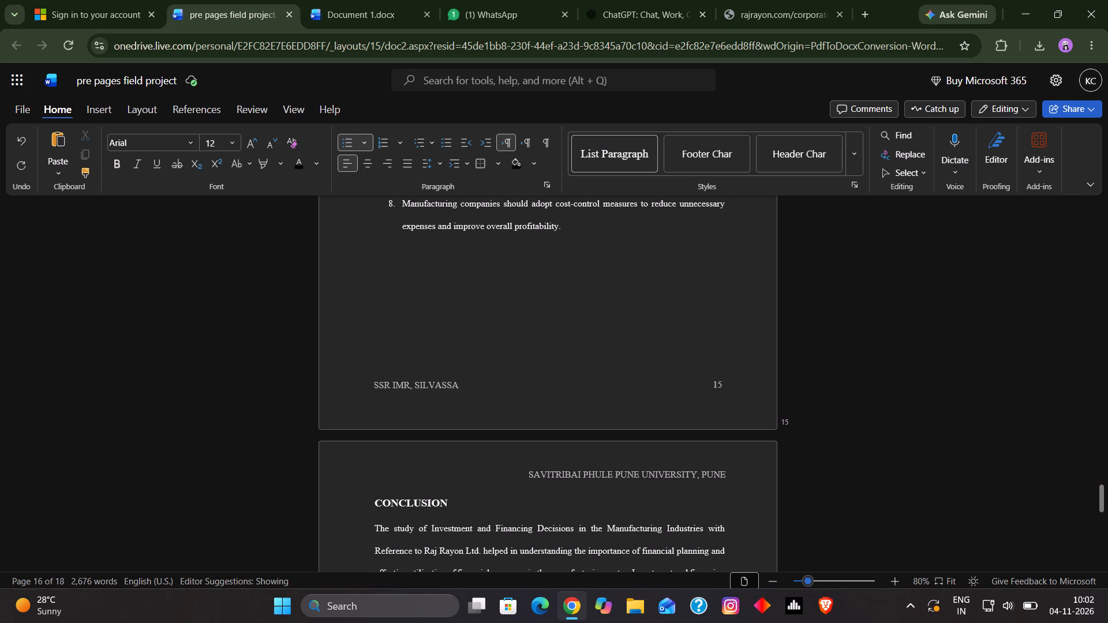
{"action": "scroll", "coordinate": [499, 437], "scroll_direction": "up", "scroll_amount": 1}
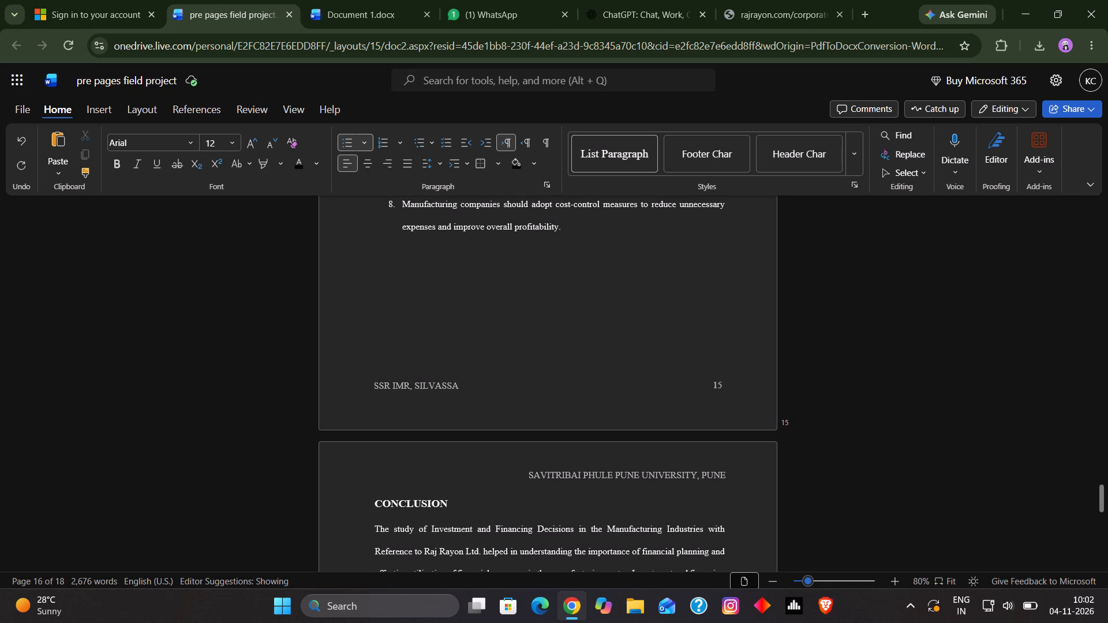
{"action": "scroll", "coordinate": [499, 437], "scroll_direction": "up", "scroll_amount": 3}
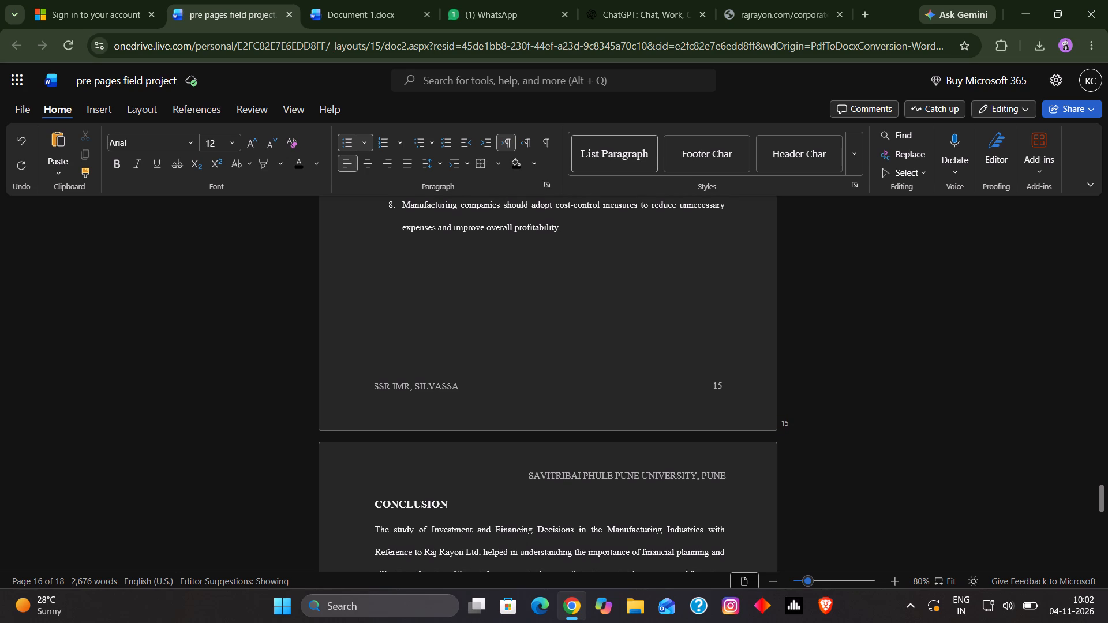
{"action": "scroll", "coordinate": [499, 437], "scroll_direction": "up", "scroll_amount": 1}
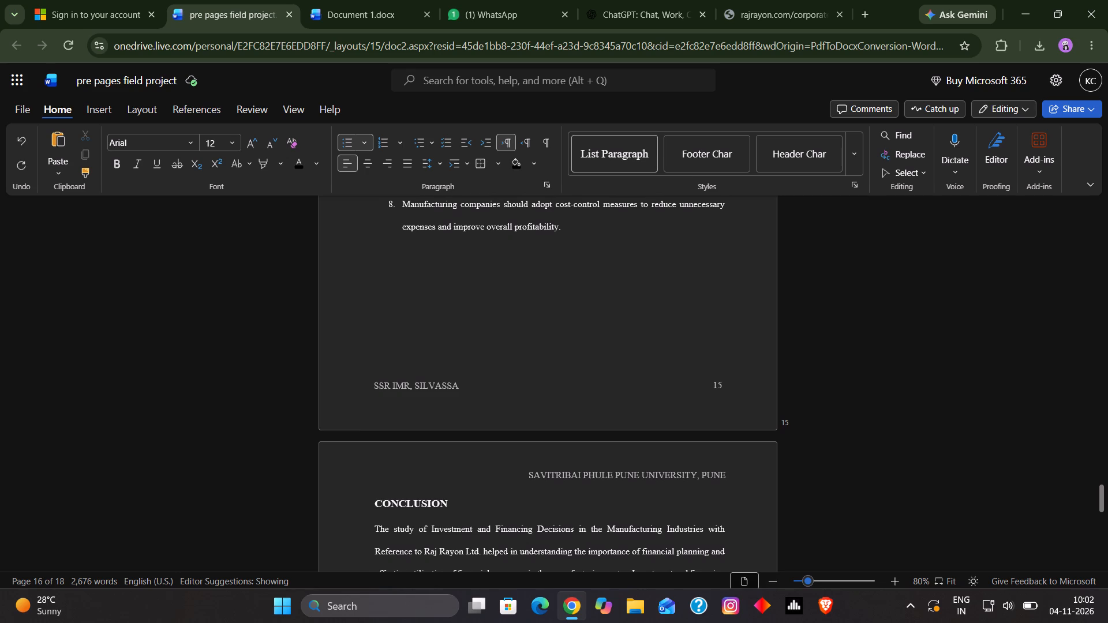
{"action": "scroll", "coordinate": [499, 437], "scroll_direction": "up", "scroll_amount": 1}
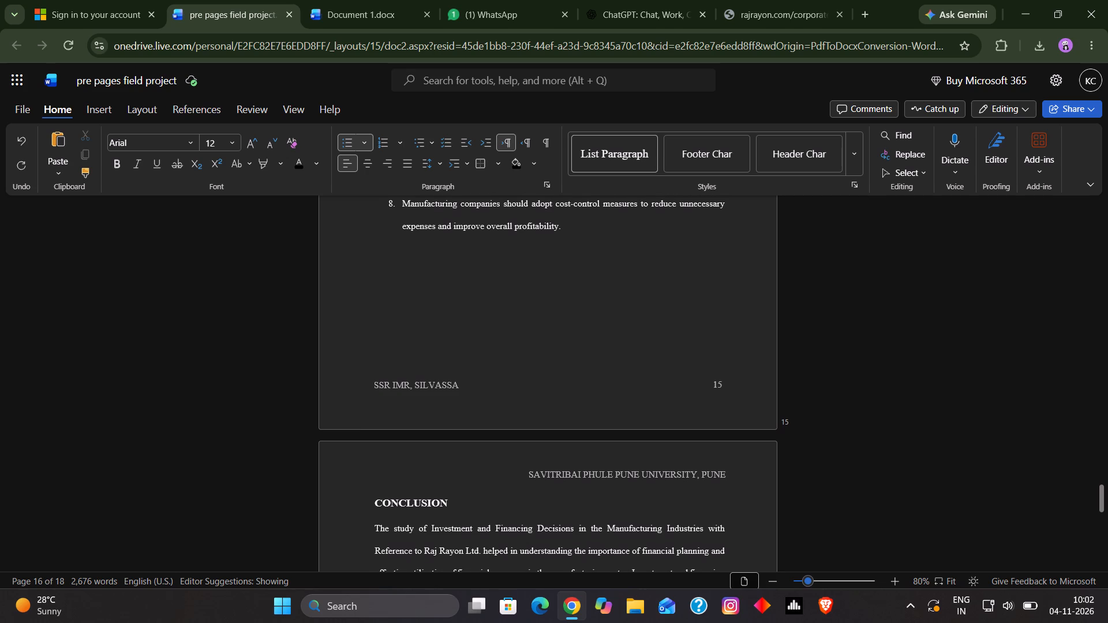
{"action": "scroll", "coordinate": [499, 437], "scroll_direction": "up", "scroll_amount": 1}
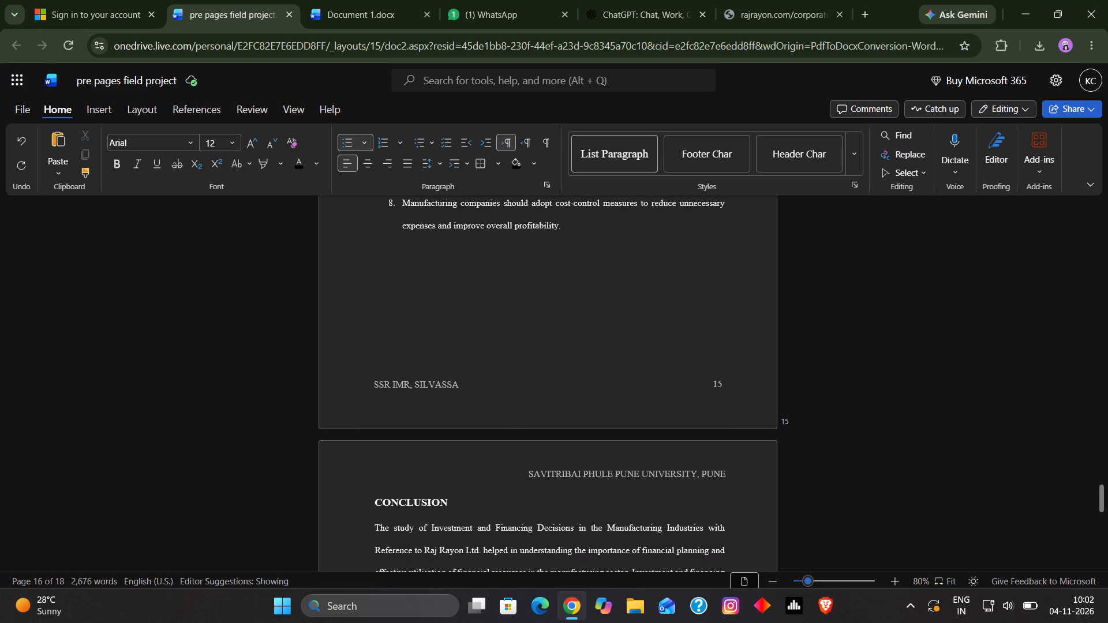
{"action": "scroll", "coordinate": [499, 437], "scroll_direction": "up", "scroll_amount": 1}
Check the font and size of the SUGGESTIONS heading on page 15.
{"action": "scroll", "coordinate": [499, 437], "scroll_direction": "up", "scroll_amount": 1}
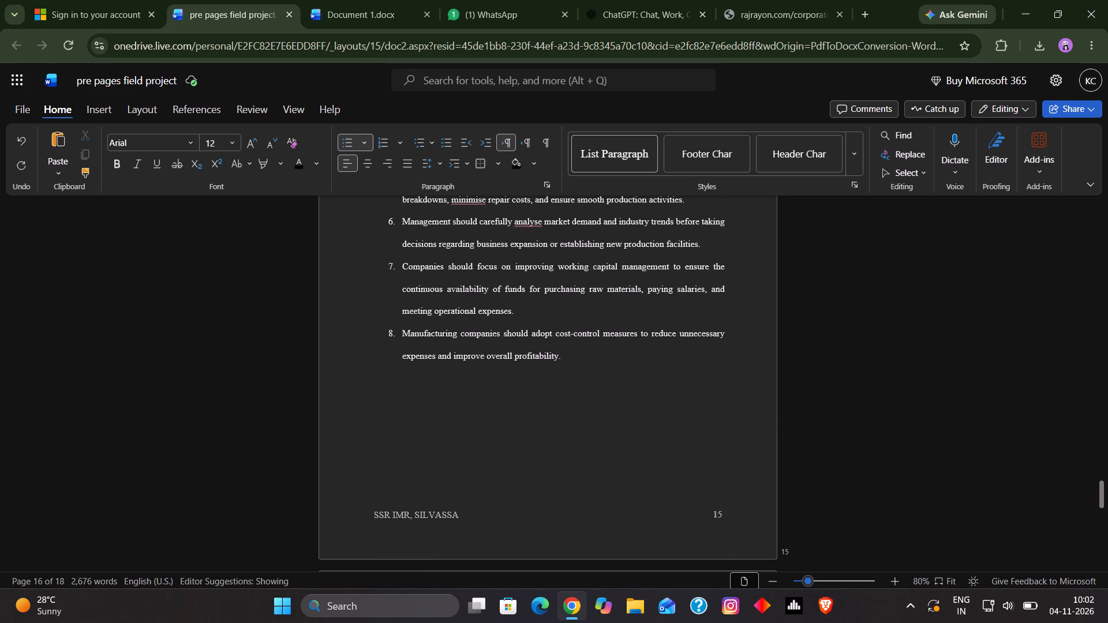
{"action": "scroll", "coordinate": [499, 437], "scroll_direction": "up", "scroll_amount": 6}
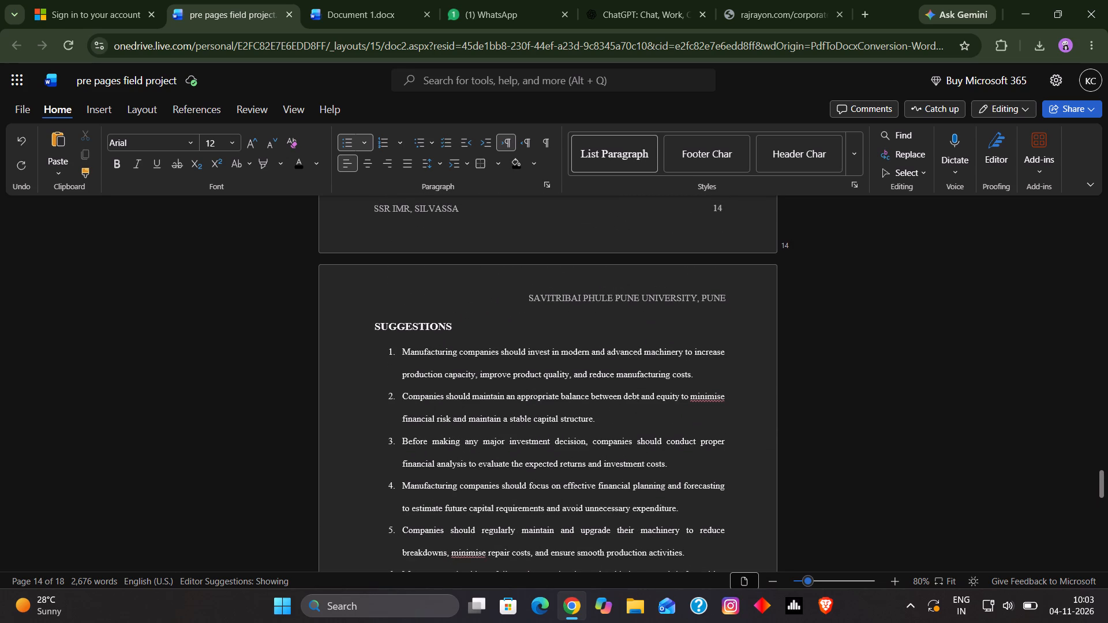
{"action": "left_click_drag", "start_coordinate": [454, 328], "coordinate": [350, 322]}
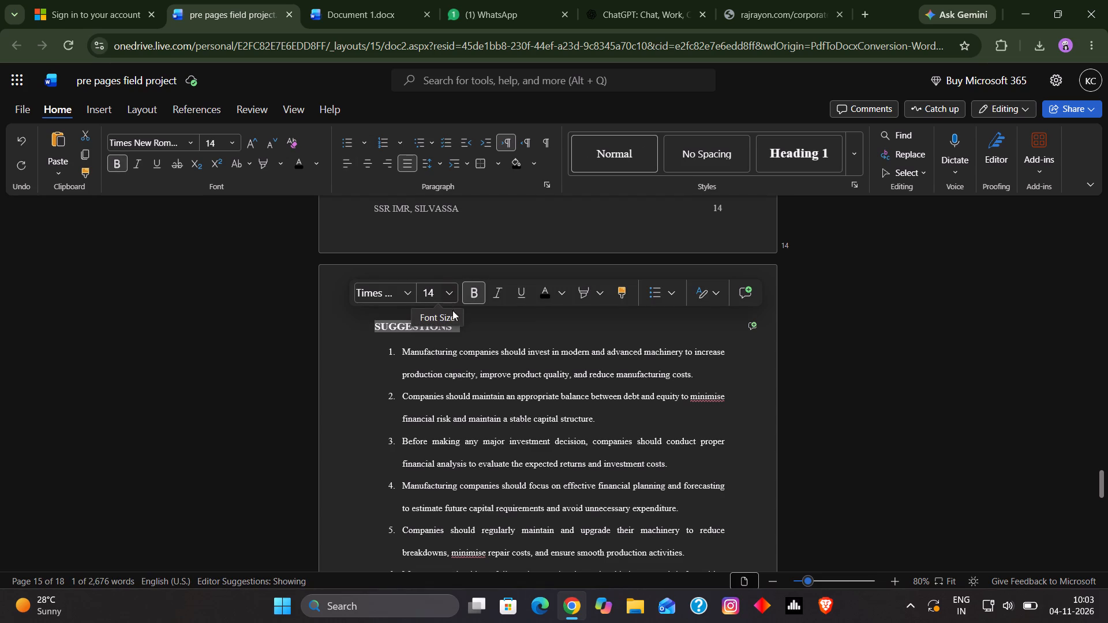
{"action": "left_click", "coordinate": [469, 321]}
Review the report backwards from LEARNING OUTCOMES to OBJECTIVES OF VISIT and the INTRODUCTION text on page 1.
{"action": "scroll", "coordinate": [469, 321], "scroll_direction": "up", "scroll_amount": 5}
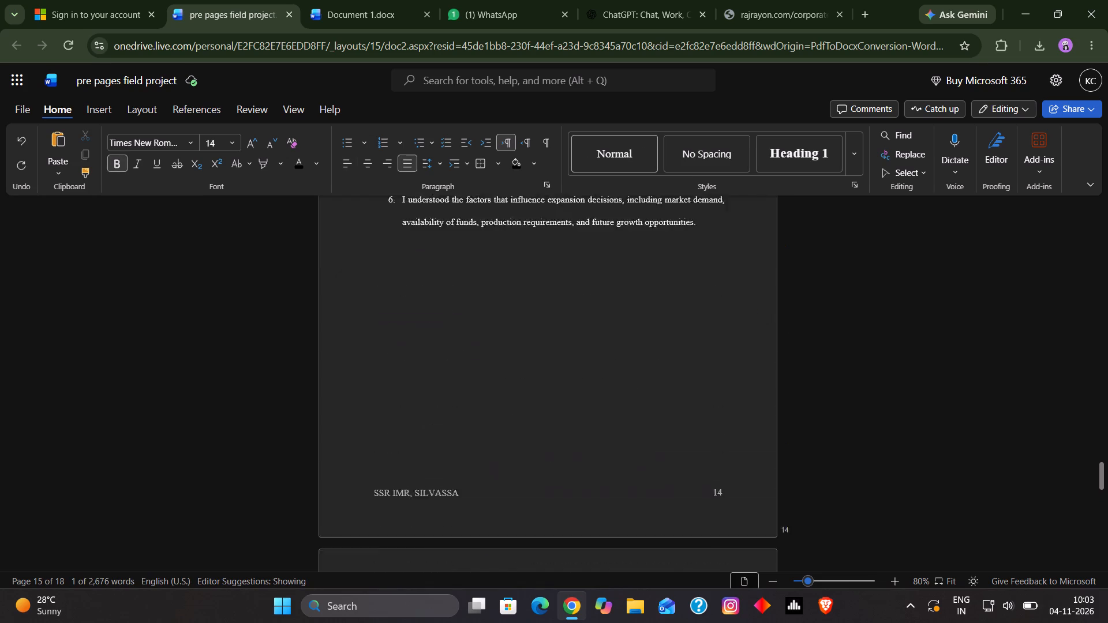
{"action": "scroll", "coordinate": [469, 321], "scroll_direction": "down", "scroll_amount": 3}
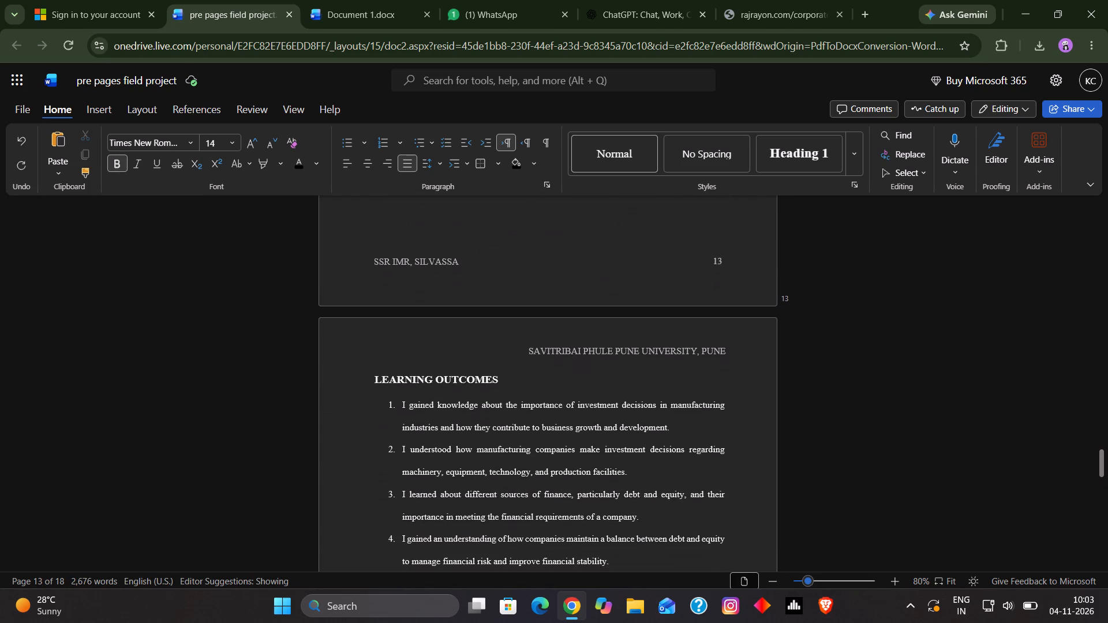
{"action": "scroll", "coordinate": [469, 321], "scroll_direction": "up", "scroll_amount": 12}
{"action": "scroll", "coordinate": [469, 321], "scroll_direction": "up", "scroll_amount": 13}
{"action": "scroll", "coordinate": [469, 321], "scroll_direction": "up", "scroll_amount": 13}
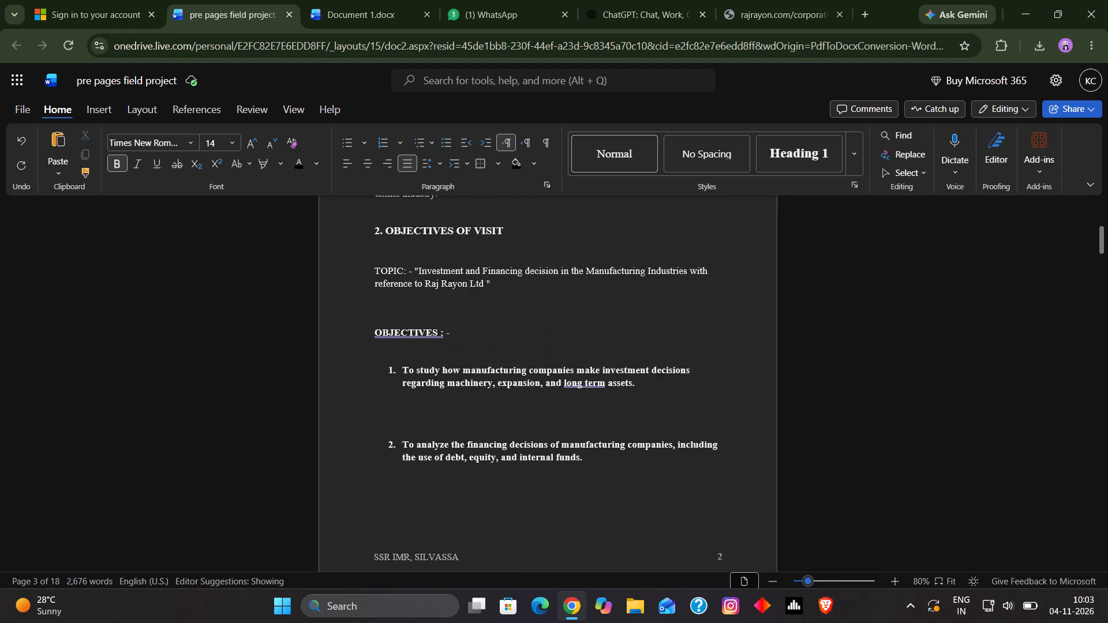
{"action": "scroll", "coordinate": [469, 321], "scroll_direction": "up", "scroll_amount": 6}
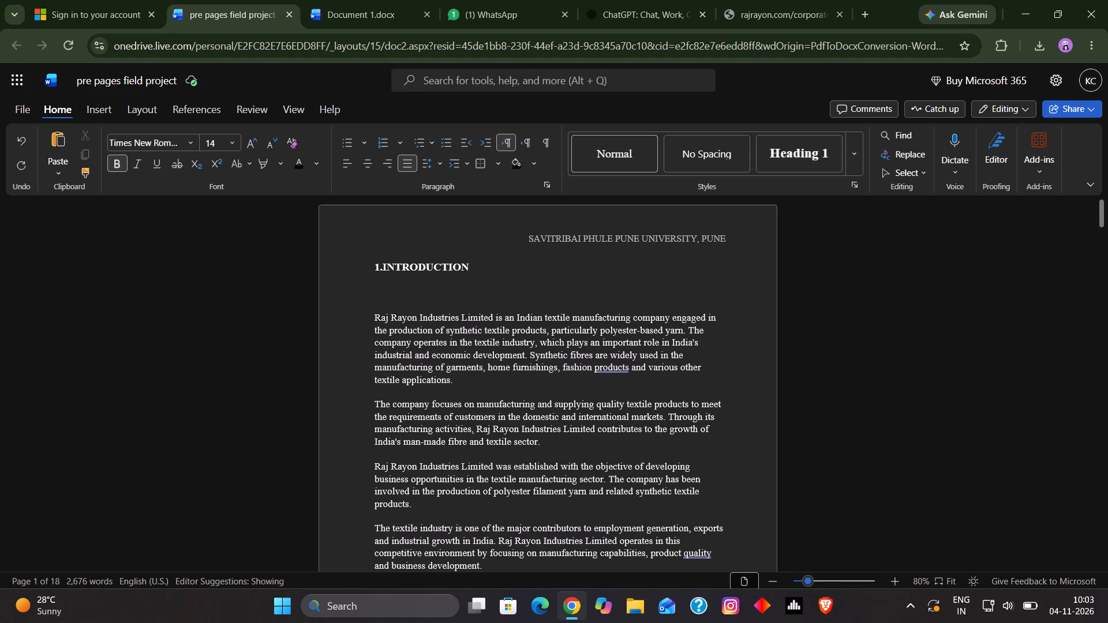
{"action": "scroll", "coordinate": [546, 343], "scroll_direction": "down", "scroll_amount": 1}
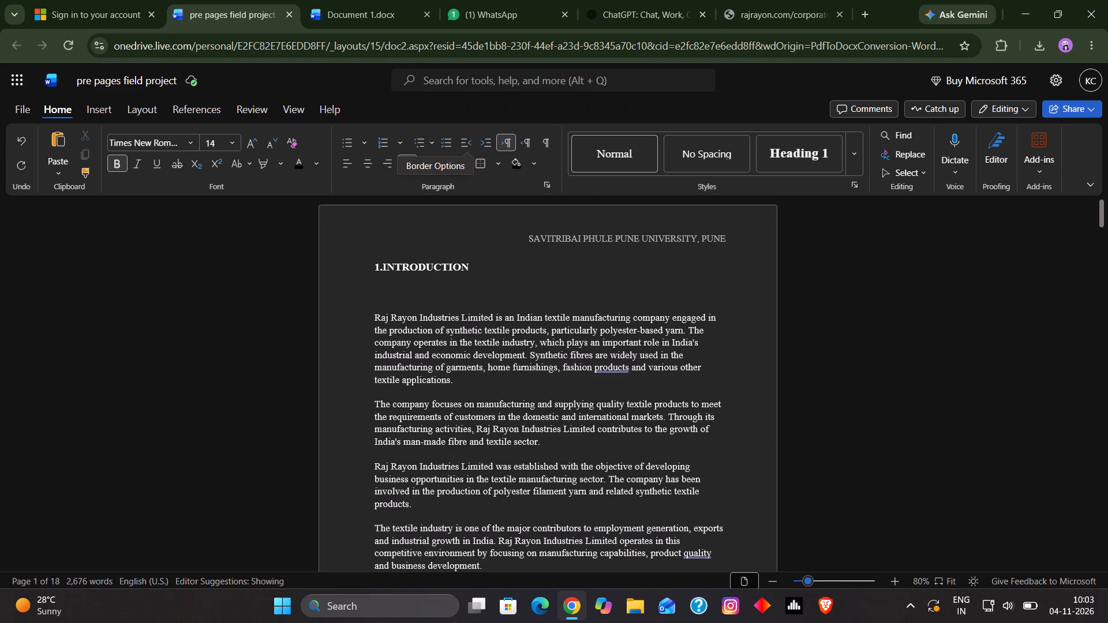
{"action": "scroll", "coordinate": [546, 343], "scroll_direction": "down", "scroll_amount": 2}
{"action": "scroll", "coordinate": [546, 343], "scroll_direction": "up", "scroll_amount": 5}
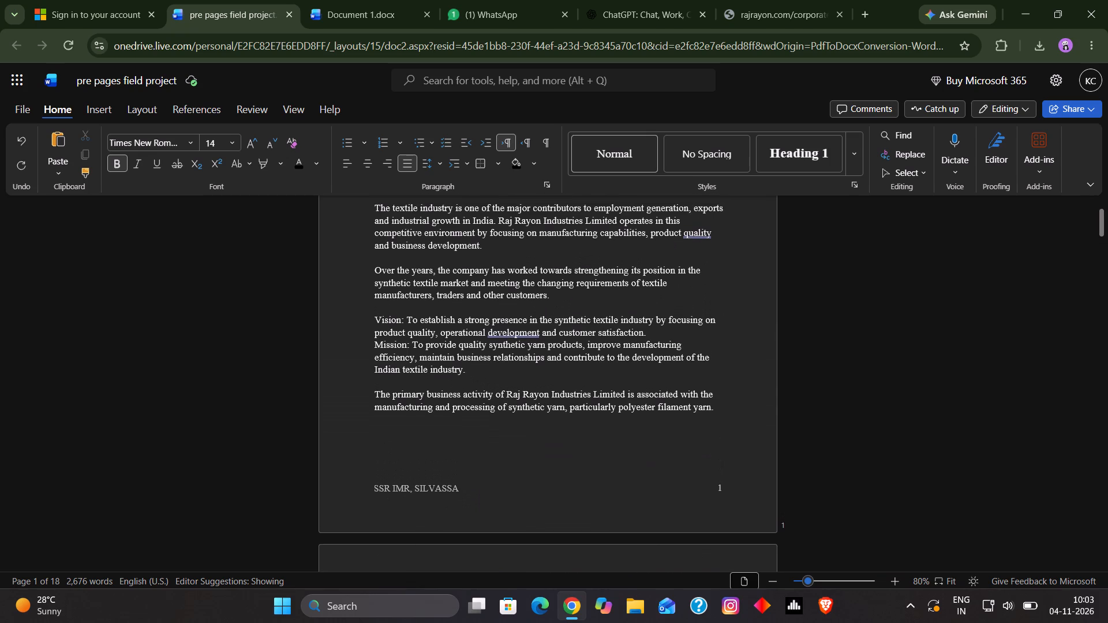
{"action": "scroll", "coordinate": [546, 343], "scroll_direction": "up", "scroll_amount": 3}
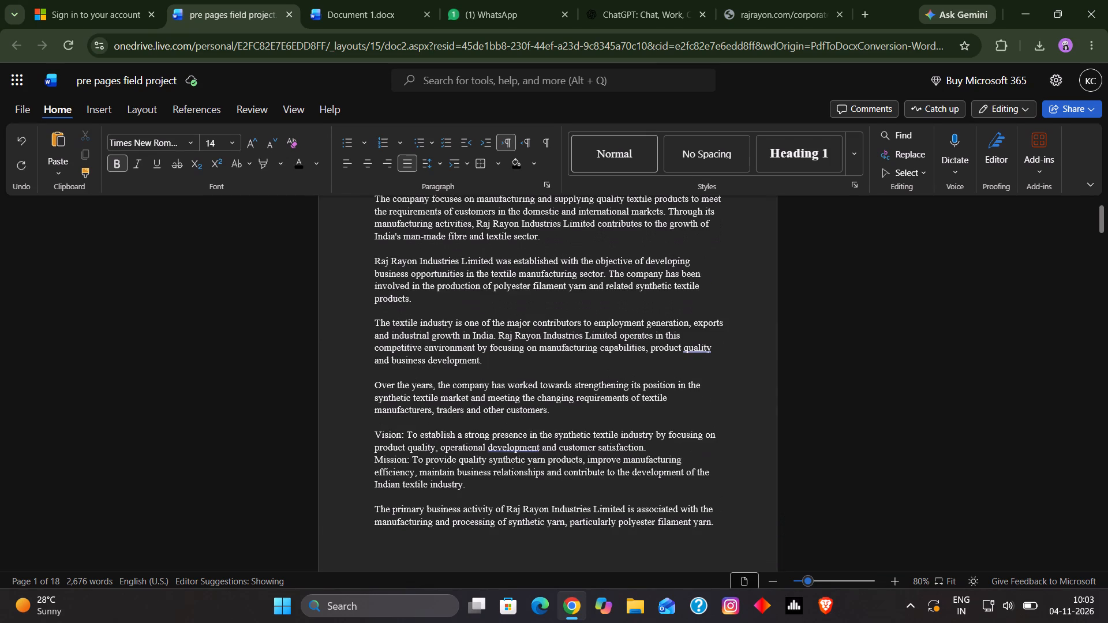
Reread the INTRODUCTION text on page 1, from the company description to the vision, mission and primary business activity.
{"action": "scroll", "coordinate": [574, 470], "scroll_direction": "down", "scroll_amount": 2}
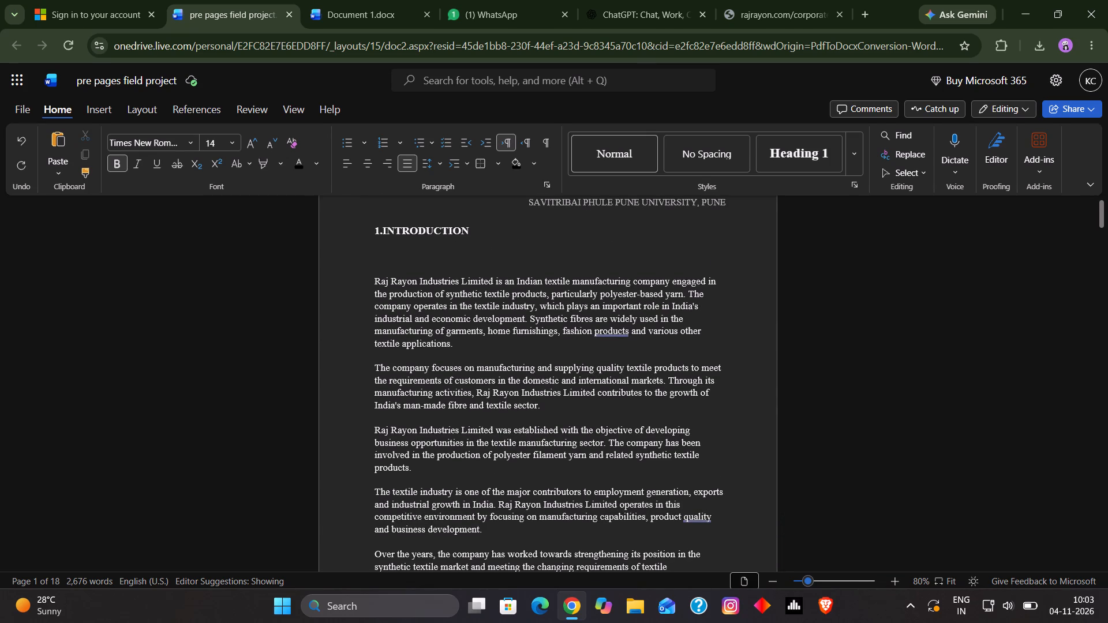
{"action": "scroll", "coordinate": [574, 470], "scroll_direction": "down", "scroll_amount": 2}
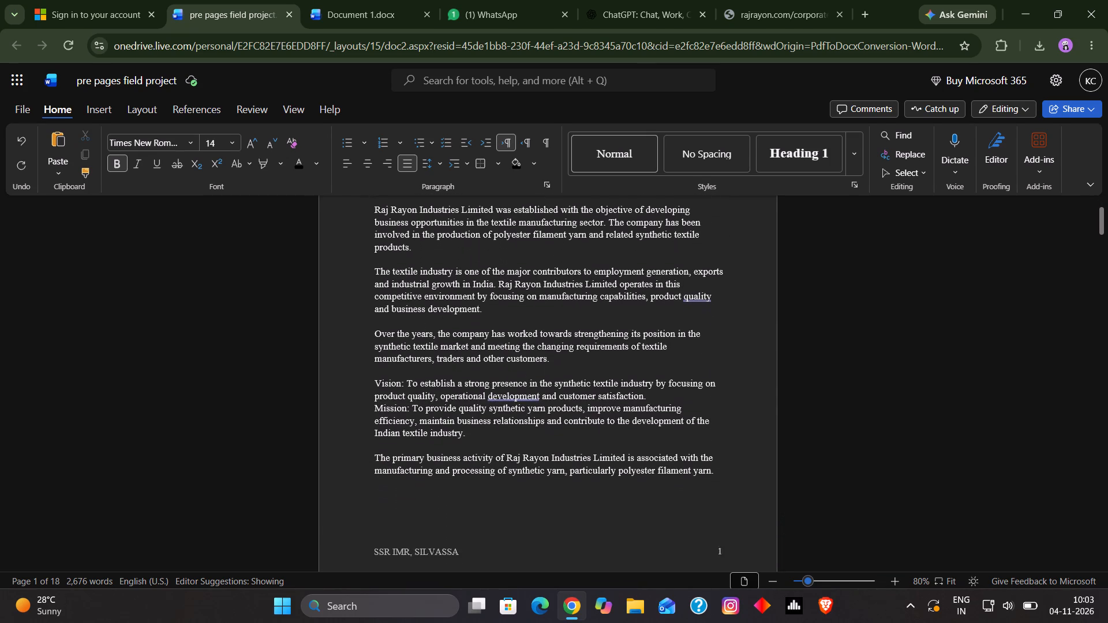
{"action": "scroll", "coordinate": [574, 470], "scroll_direction": "down", "scroll_amount": 3}
{"action": "scroll", "coordinate": [574, 470], "scroll_direction": "up", "scroll_amount": 7}
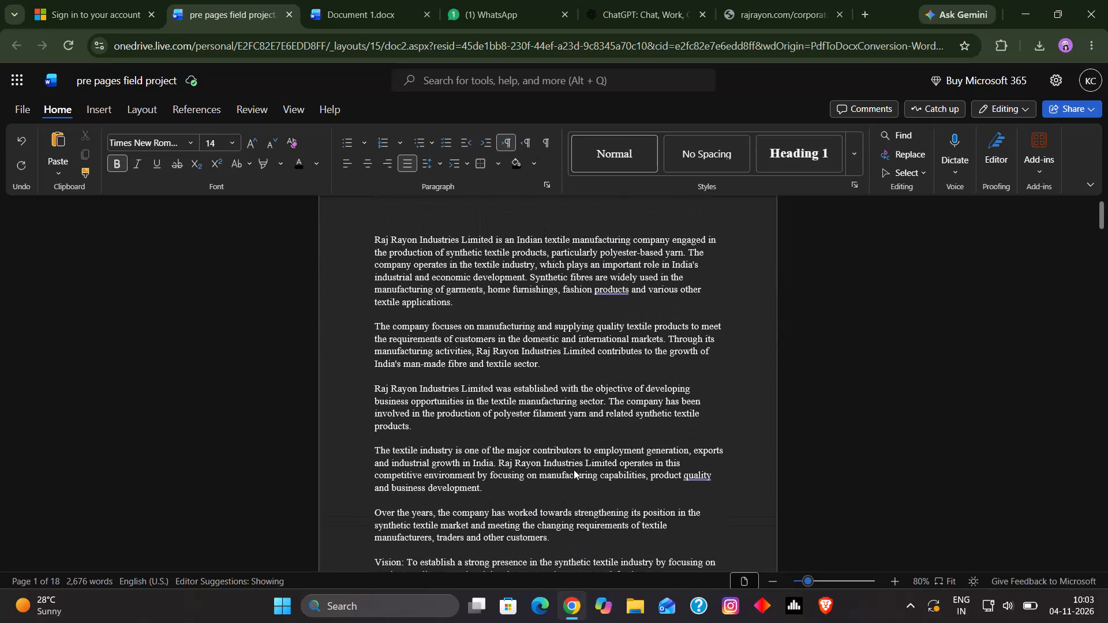
{"action": "scroll", "coordinate": [574, 470], "scroll_direction": "up", "scroll_amount": 6}
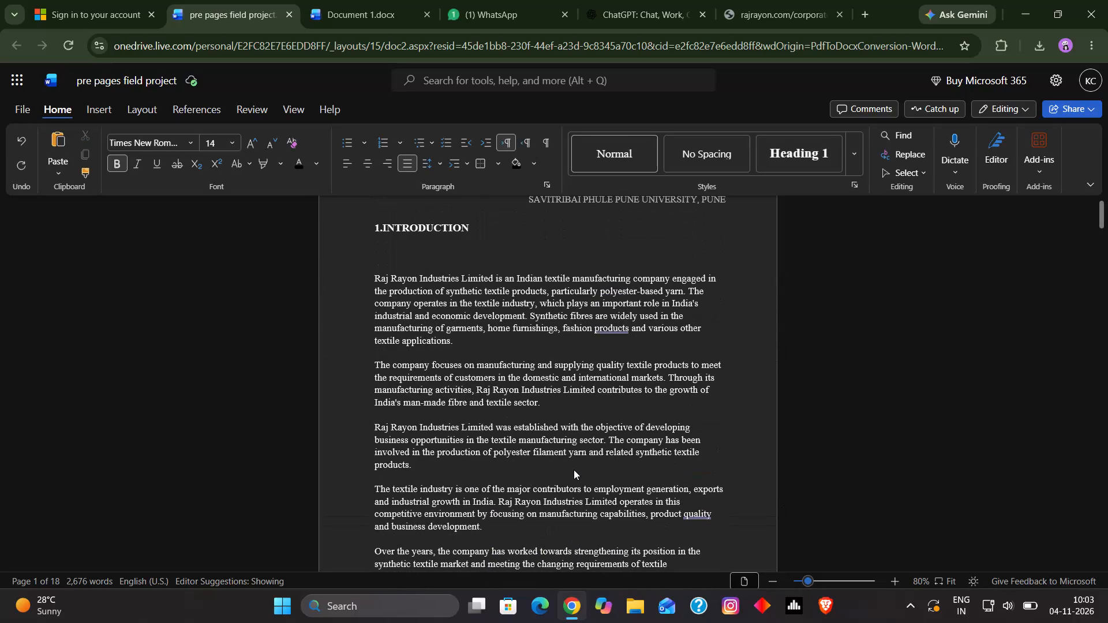
{"action": "scroll", "coordinate": [574, 470], "scroll_direction": "down", "scroll_amount": 4}
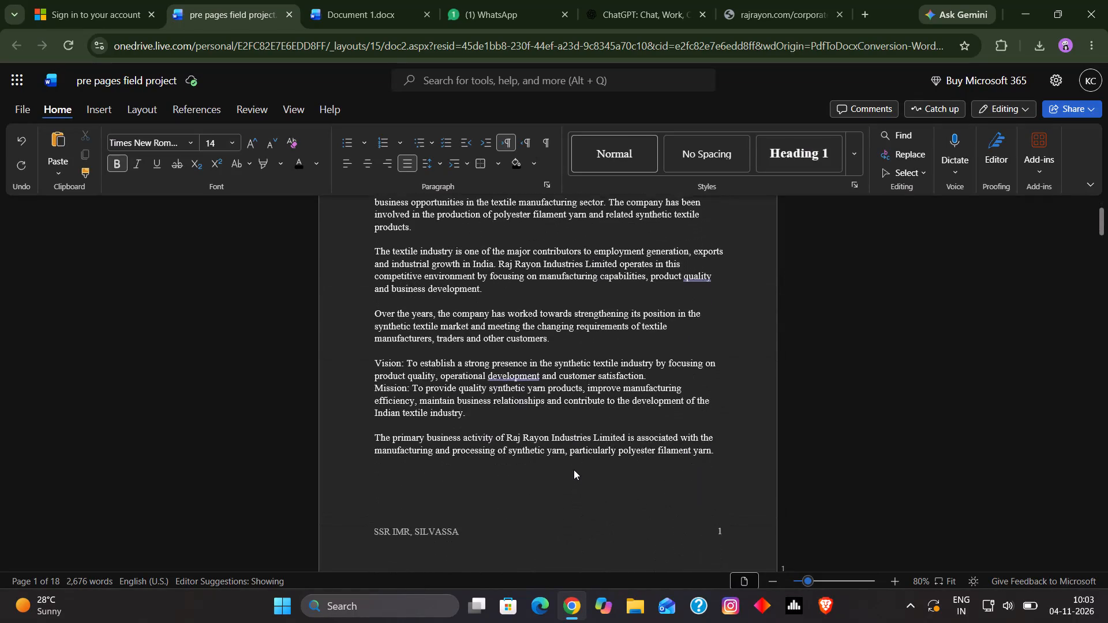
Examine the overall layout of pages 2 and 3, from the business activities through OBJECTIVES OF VISIT to the company profile.
{"action": "scroll", "coordinate": [574, 470], "scroll_direction": "down", "scroll_amount": 1}
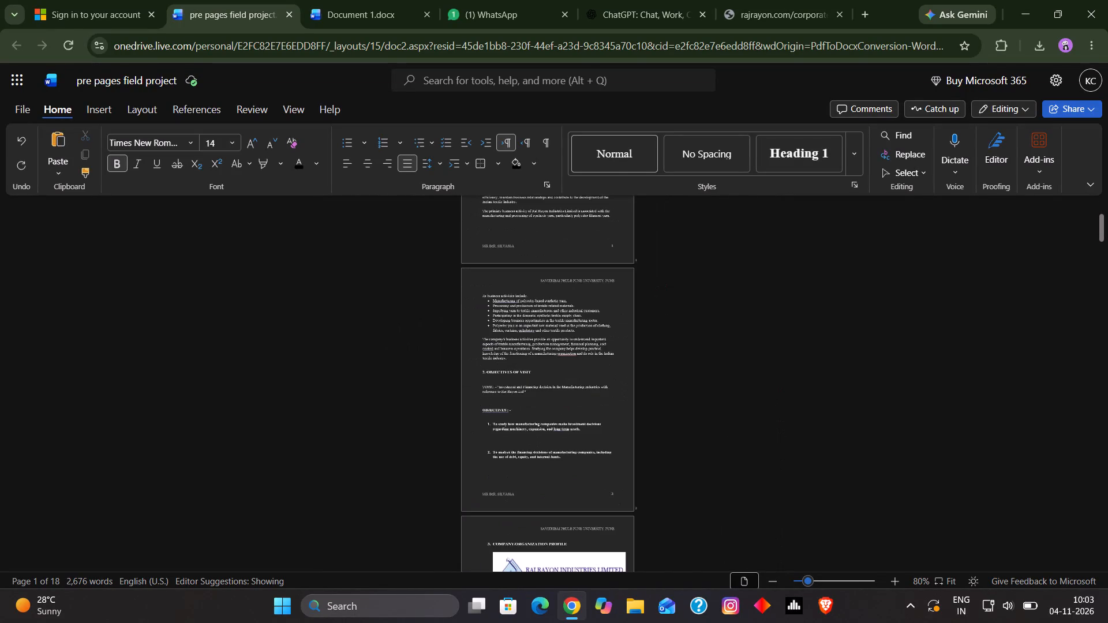
{"action": "scroll", "coordinate": [574, 470], "scroll_direction": "down", "scroll_amount": 3}
{"action": "scroll", "coordinate": [574, 470], "scroll_direction": "up", "scroll_amount": 2}
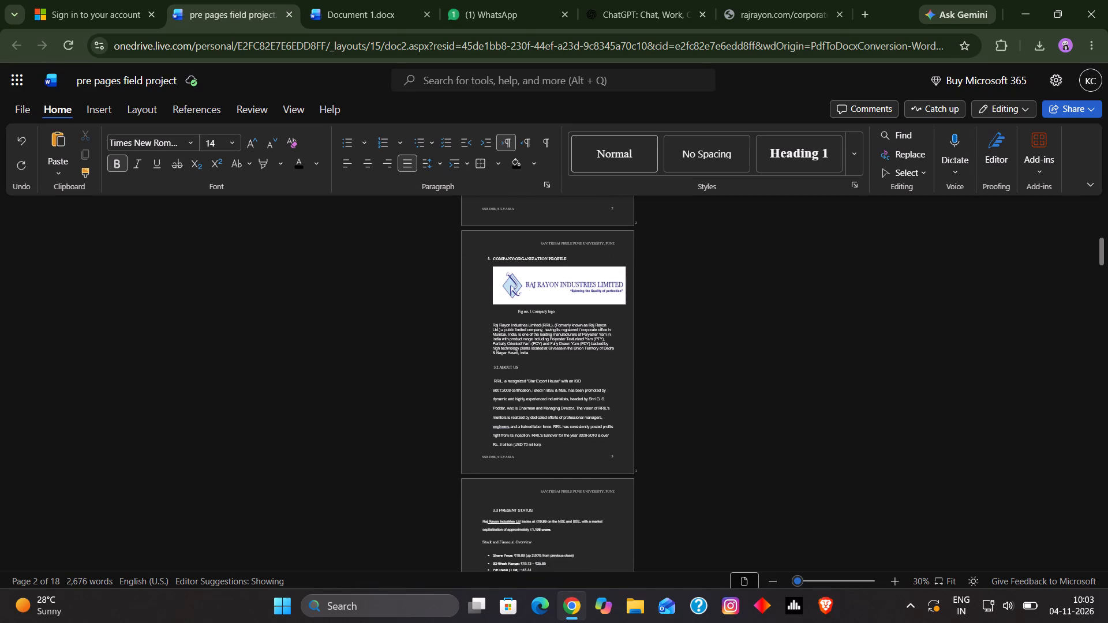
{"action": "scroll", "coordinate": [574, 470], "scroll_direction": "up", "scroll_amount": 2}
{"action": "scroll", "coordinate": [574, 470], "scroll_direction": "right", "scroll_amount": 1}
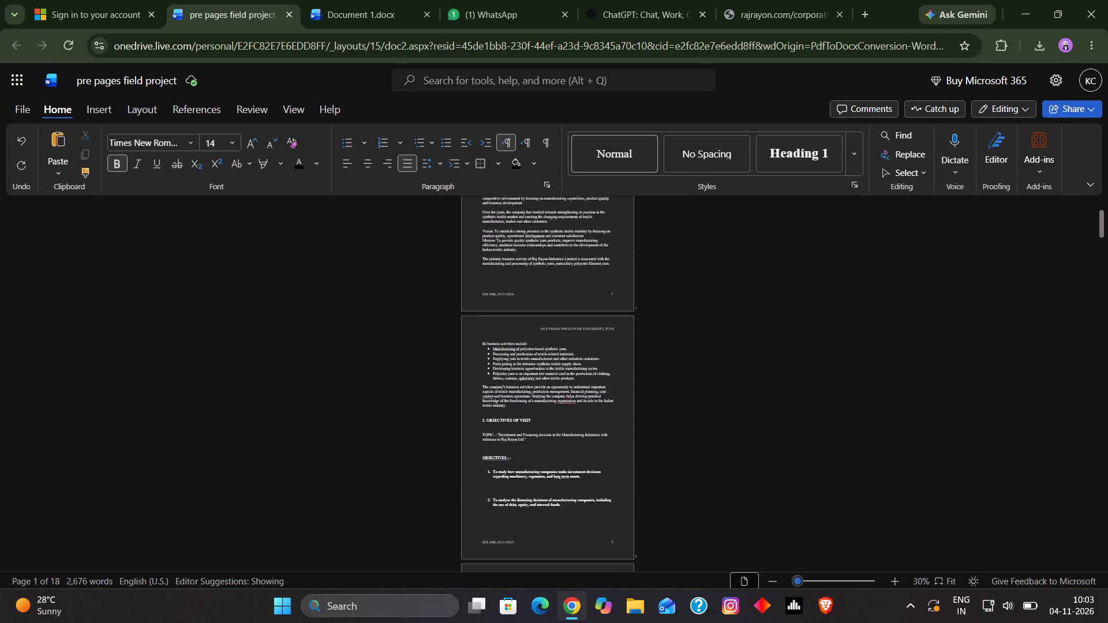
{"action": "scroll", "coordinate": [574, 470], "scroll_direction": "right", "scroll_amount": 1}
{"action": "scroll", "coordinate": [574, 470], "scroll_direction": "down", "scroll_amount": 1}
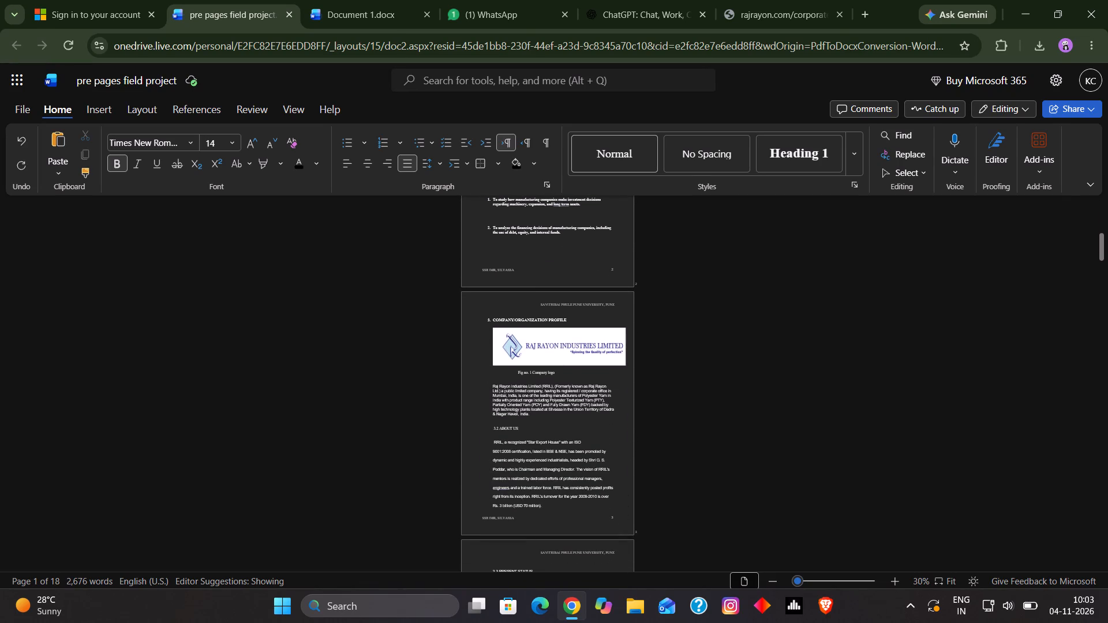
Compare the font and size of the INTRODUCTION body text with the company profile heading and paragraph on page 3.
{"action": "left_click", "coordinate": [483, 396]}
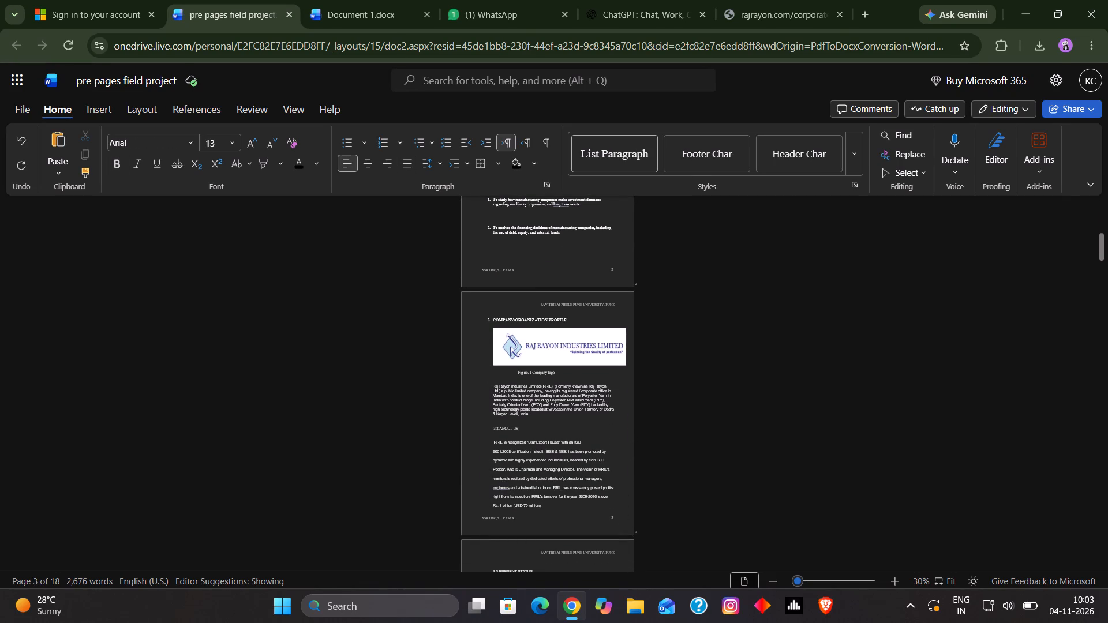
{"action": "scroll", "coordinate": [483, 396], "scroll_direction": "up", "scroll_amount": 8}
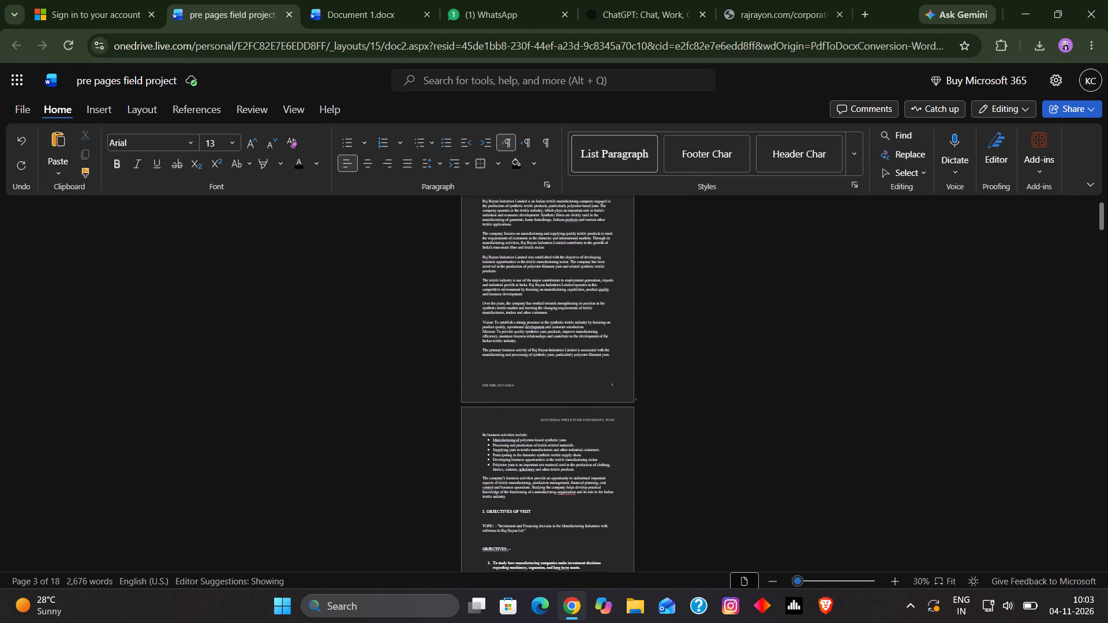
{"action": "left_click", "coordinate": [496, 338]}
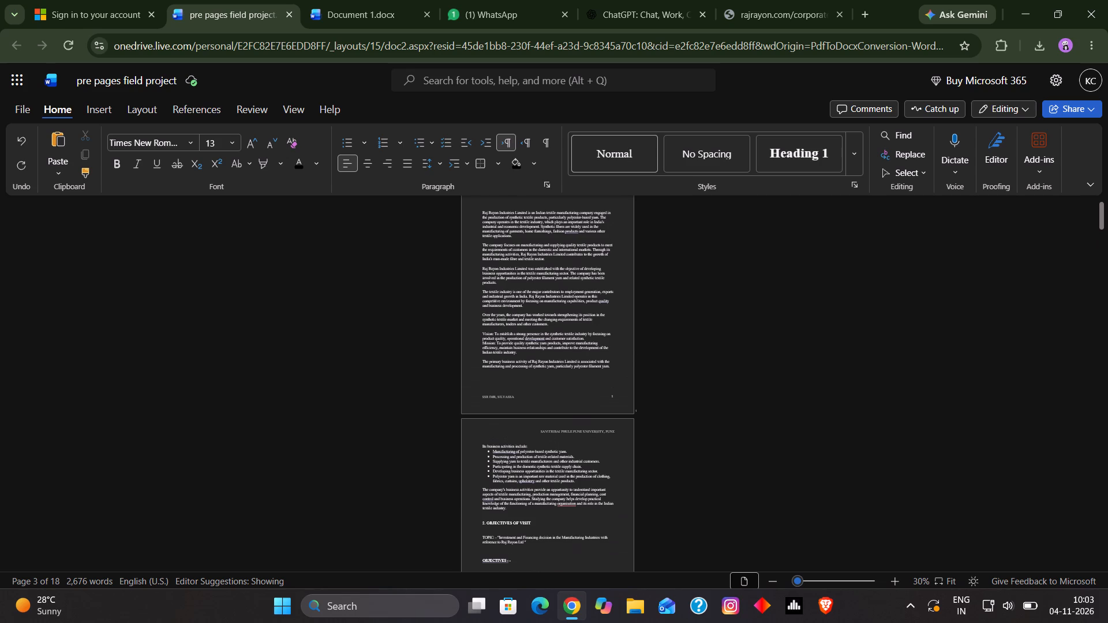
{"action": "scroll", "coordinate": [496, 338], "scroll_direction": "down", "scroll_amount": 2}
{"action": "left_click", "coordinate": [496, 338]}
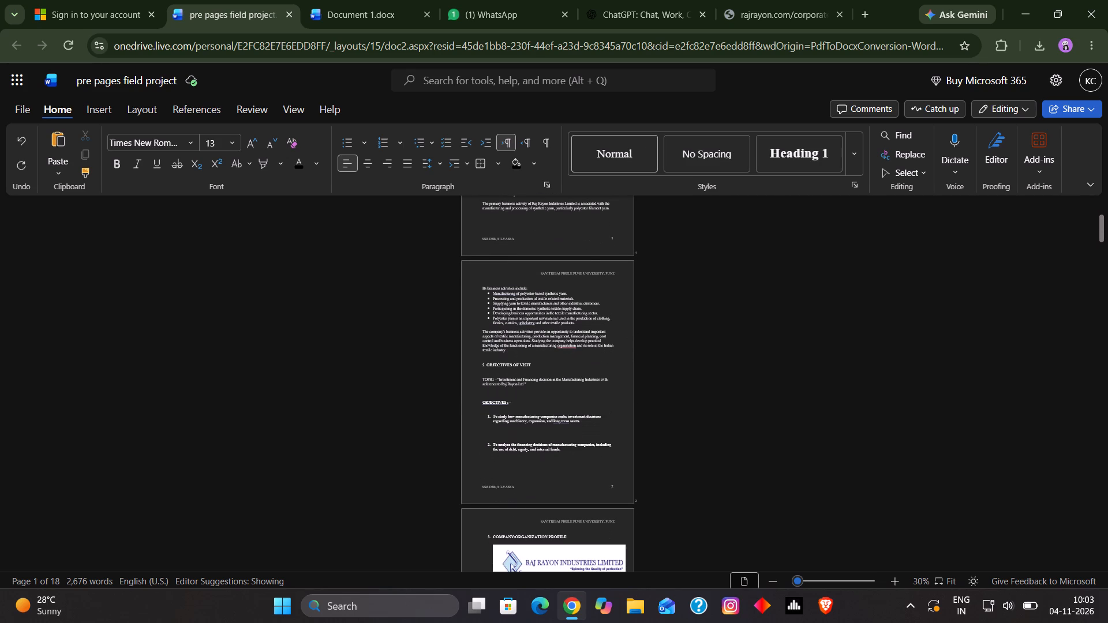
{"action": "scroll", "coordinate": [496, 338], "scroll_direction": "down", "scroll_amount": 3}
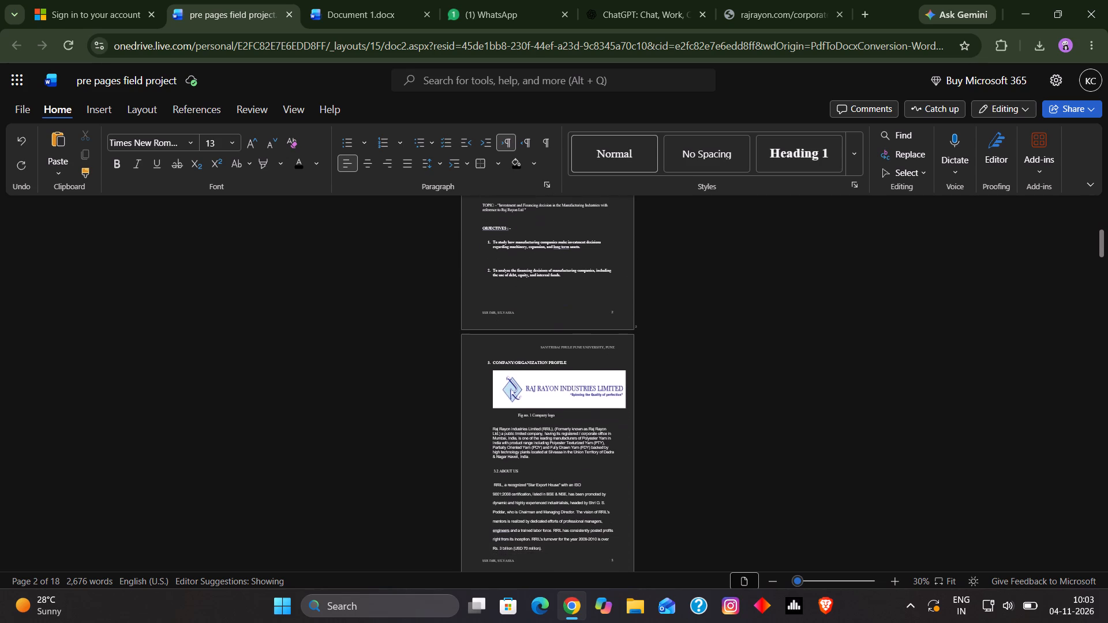
{"action": "scroll", "coordinate": [505, 367], "scroll_direction": "down", "scroll_amount": 1}
{"action": "left_click", "coordinate": [505, 367]}
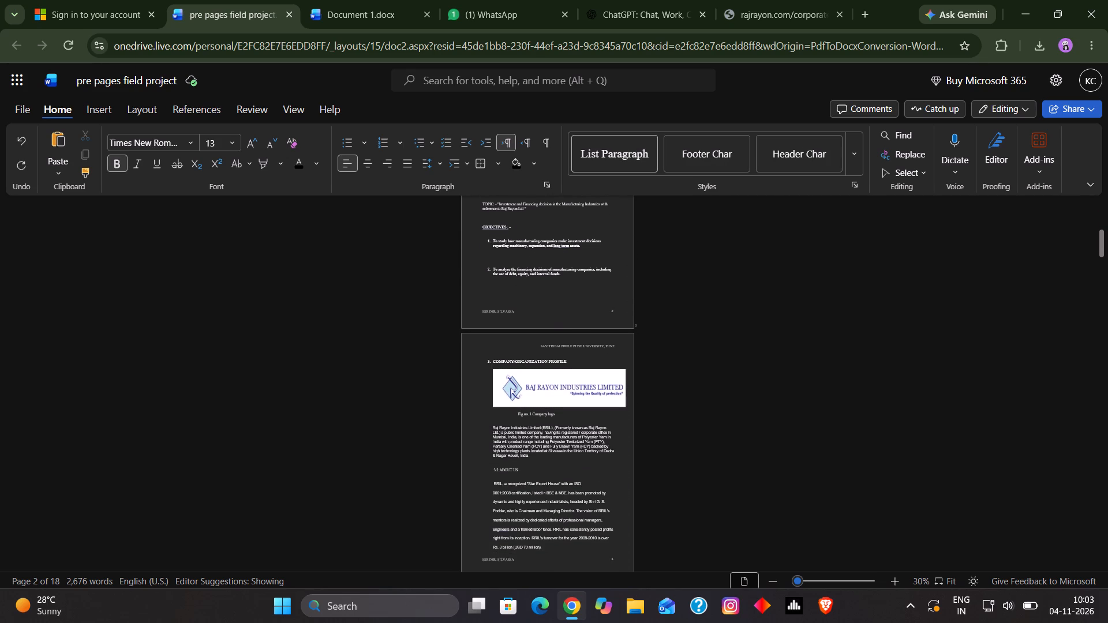
{"action": "left_click", "coordinate": [501, 441]}
Check the font and size of the business activities paragraph, the TOPIC line and the first objective on page 2.
{"action": "scroll", "coordinate": [501, 441], "scroll_direction": "up", "scroll_amount": 3}
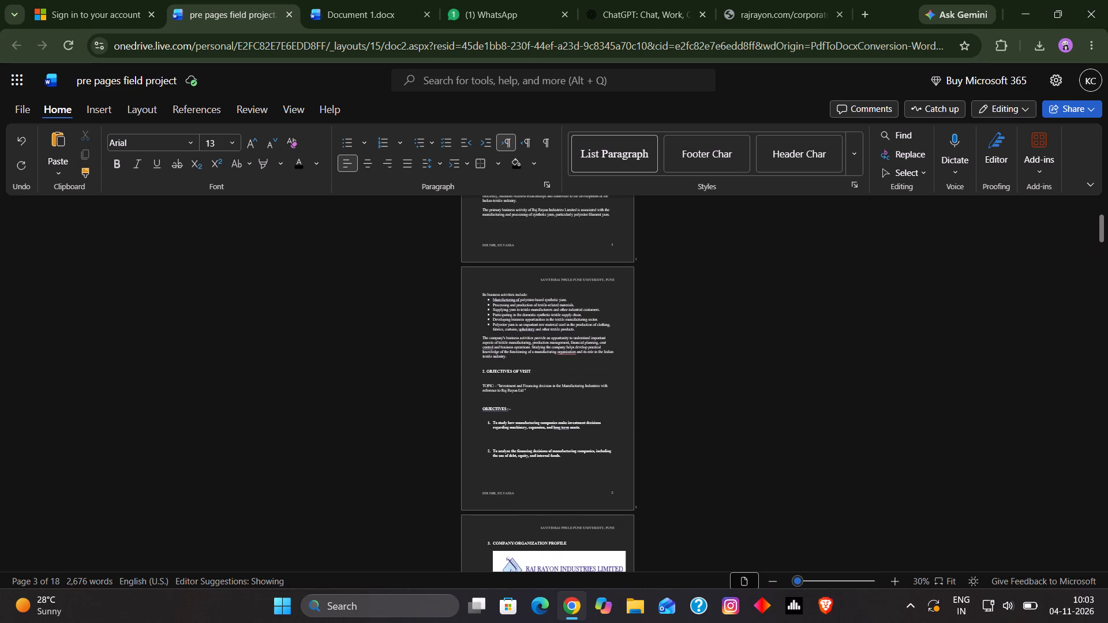
{"action": "left_click_drag", "start_coordinate": [483, 333], "coordinate": [541, 363]}
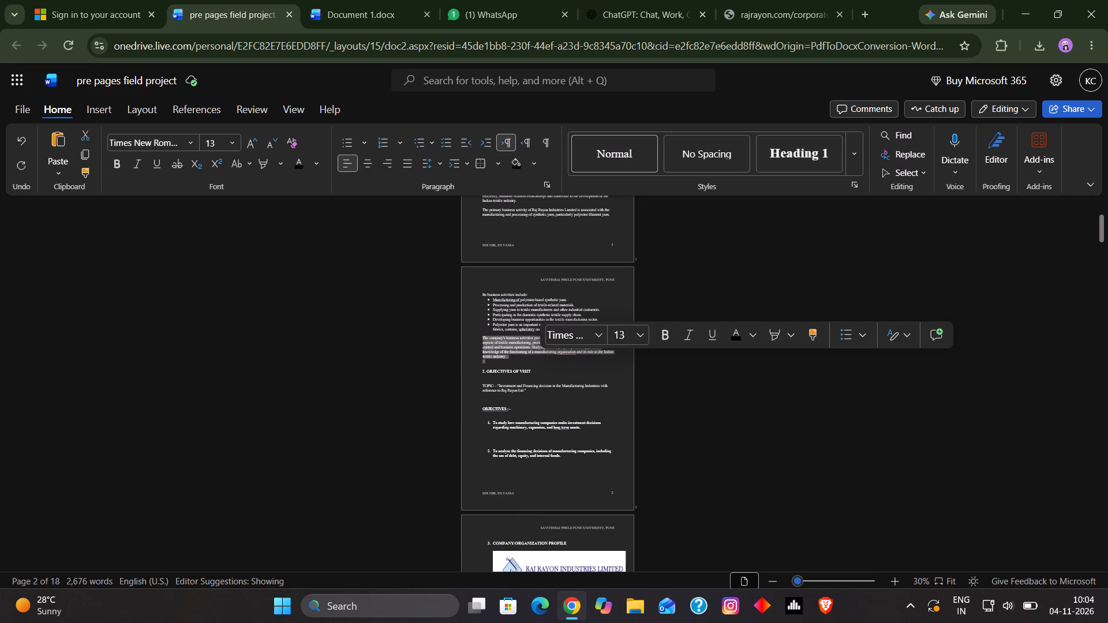
{"action": "left_click_drag", "start_coordinate": [544, 376], "coordinate": [483, 381]}
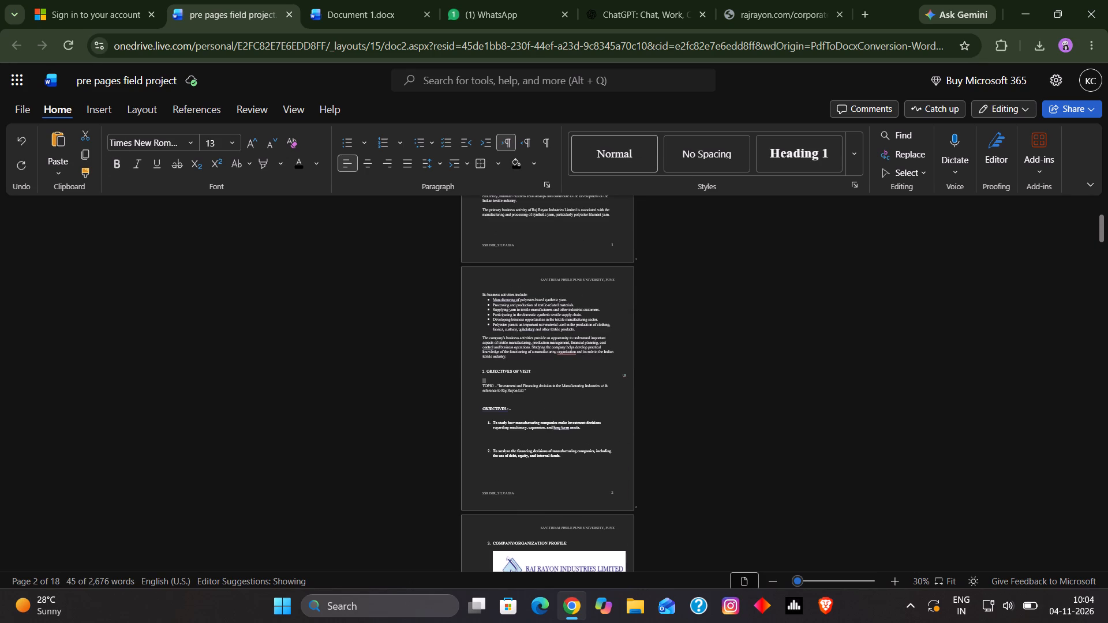
{"action": "left_click_drag", "start_coordinate": [483, 381], "coordinate": [522, 393]}
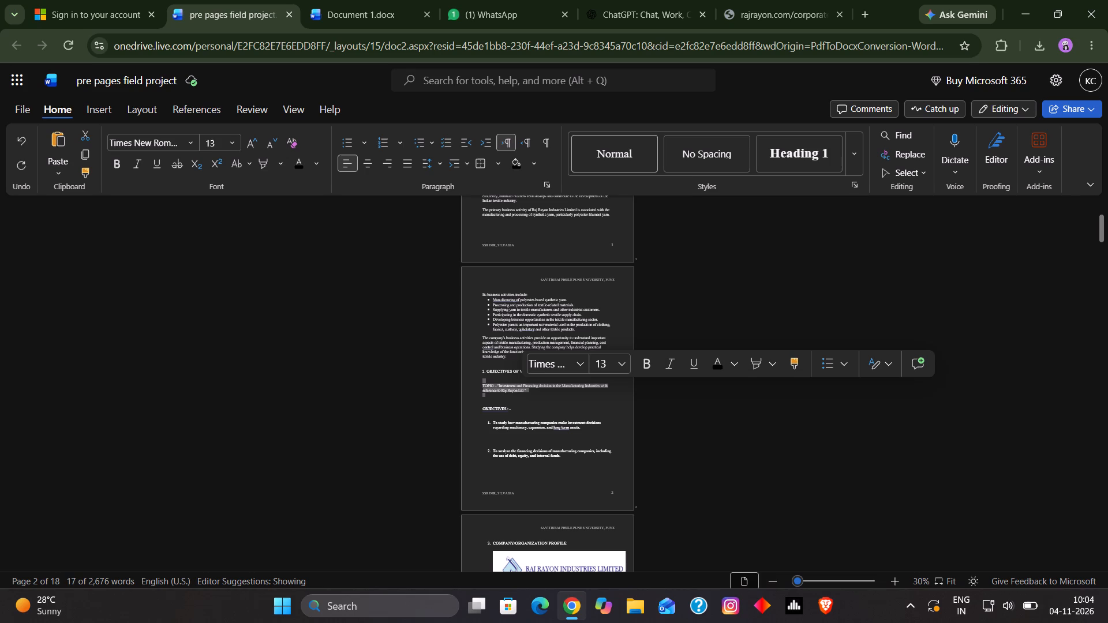
{"action": "left_click", "coordinate": [522, 393]}
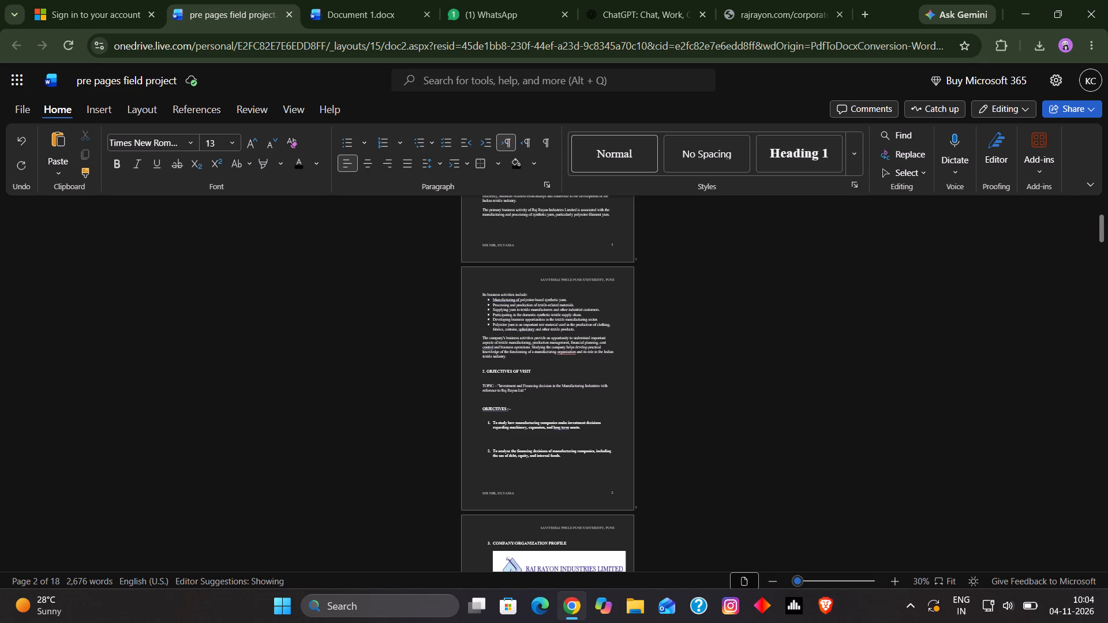
{"action": "left_click_drag", "start_coordinate": [491, 421], "coordinate": [527, 428]}
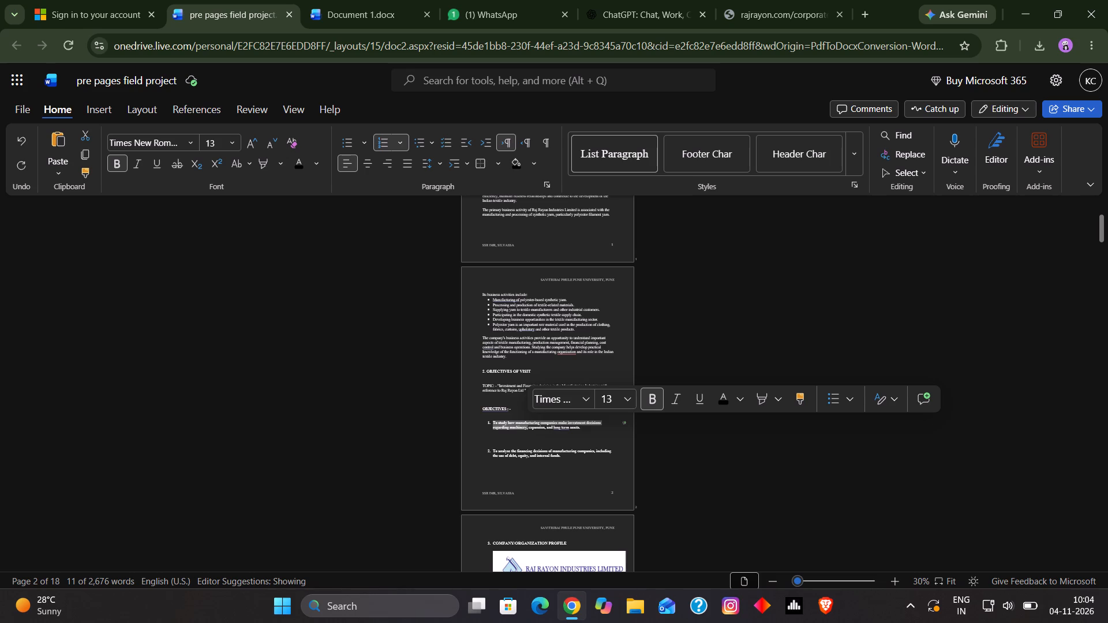
{"action": "left_click", "coordinate": [516, 438]}
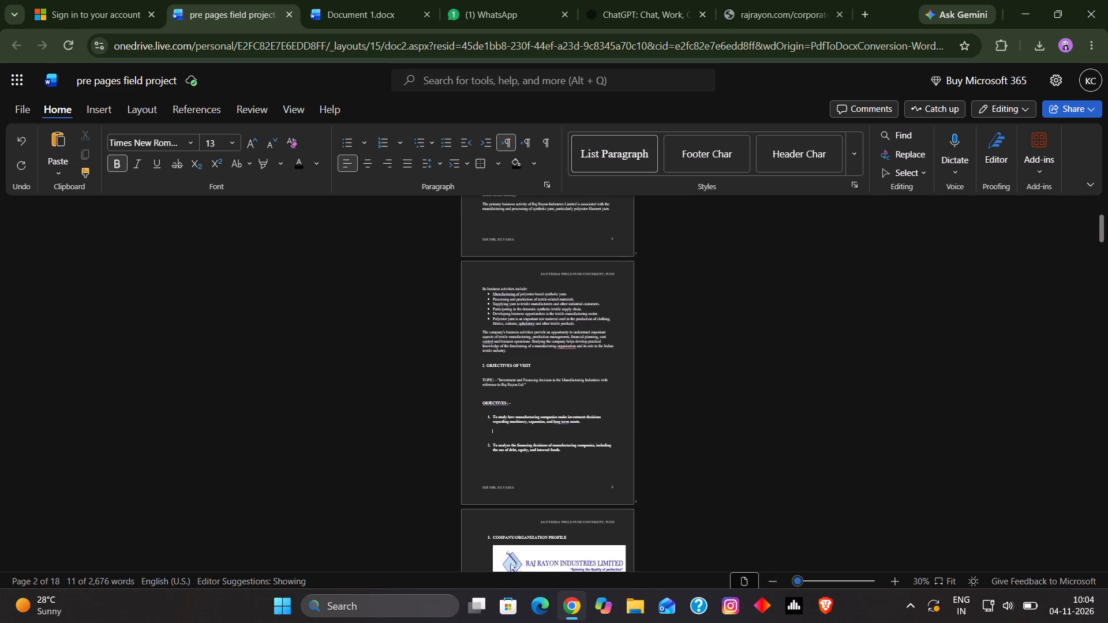
Set the TOPIC line under OBJECTIVES OF VISIT to font size 12.
{"action": "scroll", "coordinate": [516, 438], "scroll_direction": "up", "scroll_amount": 1}
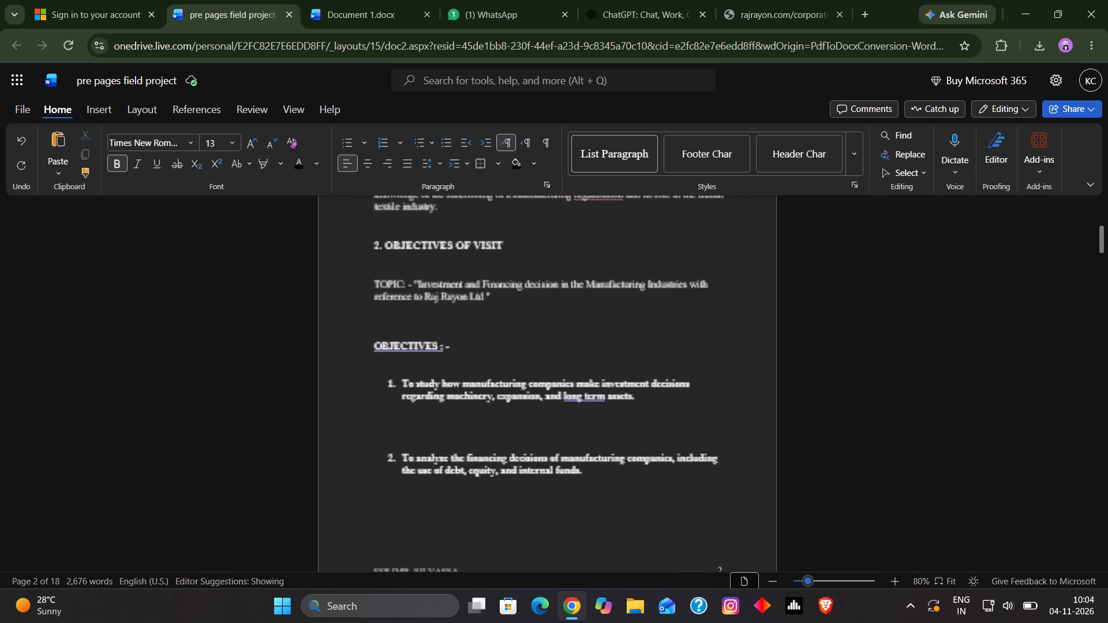
{"action": "scroll", "coordinate": [516, 438], "scroll_direction": "up", "scroll_amount": 1}
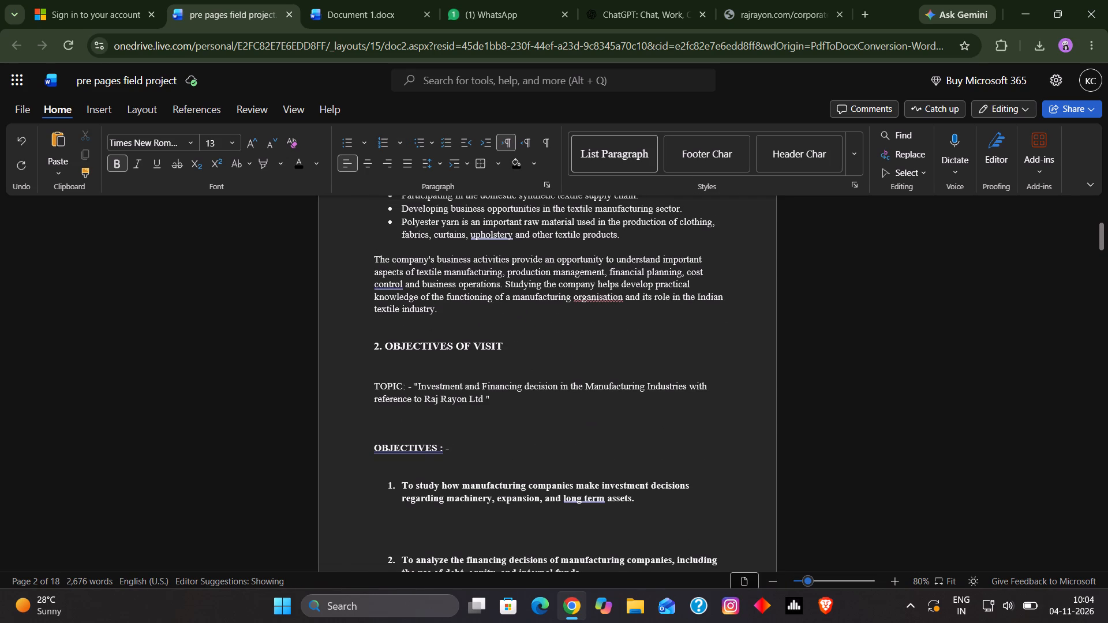
{"action": "left_click_drag", "start_coordinate": [374, 385], "coordinate": [511, 401]}
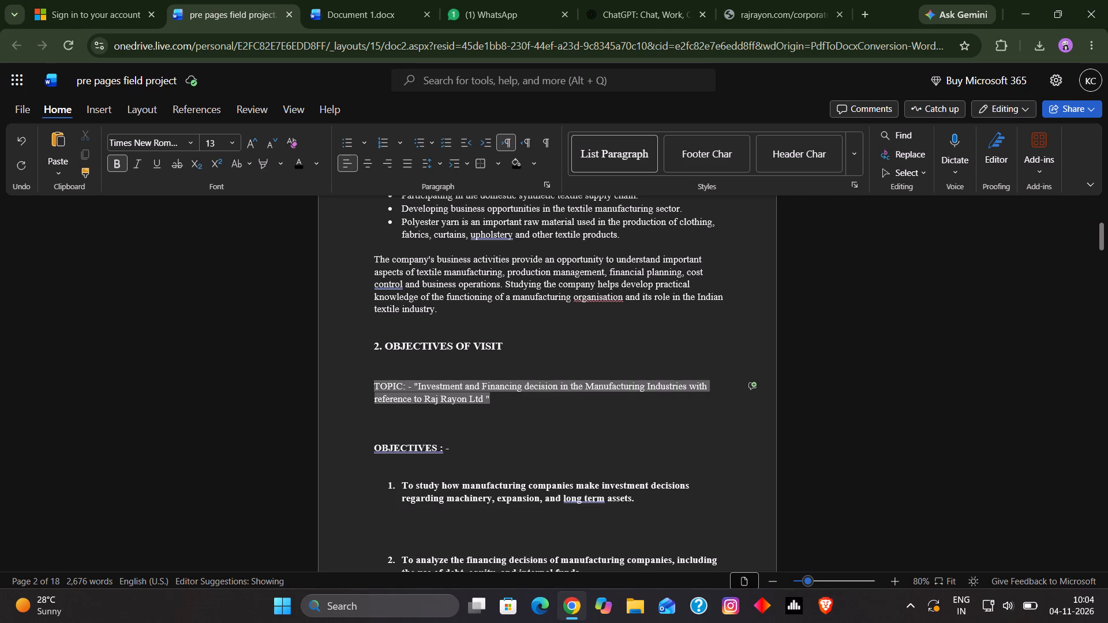
{"action": "left_click_drag", "start_coordinate": [511, 401], "coordinate": [514, 401]}
{"action": "left_click", "coordinate": [609, 375]}
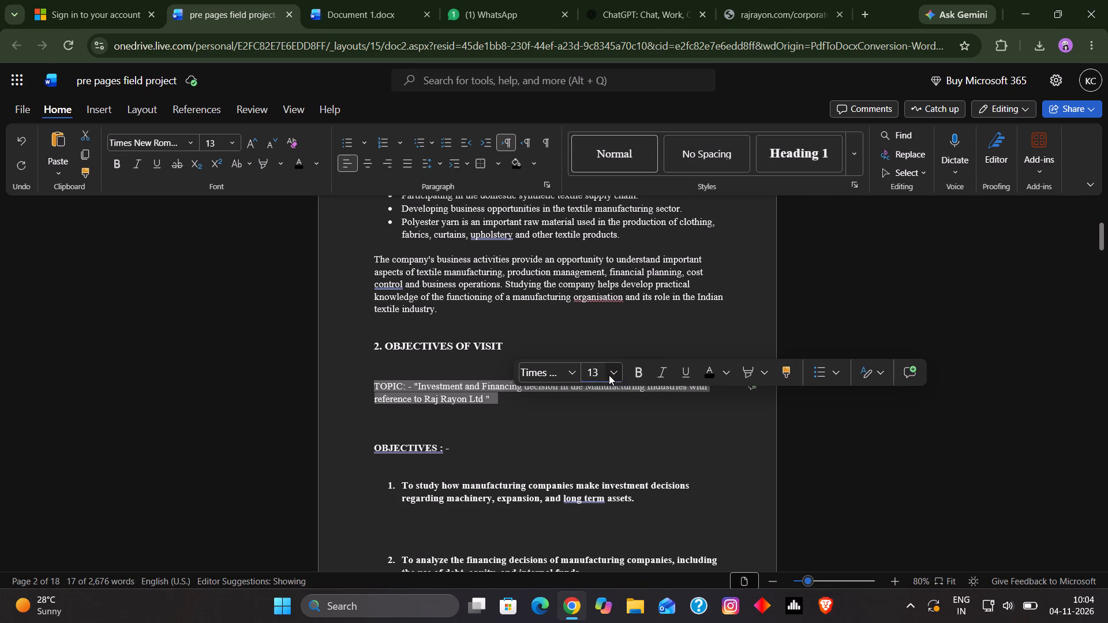
{"action": "left_click", "coordinate": [638, 344]}
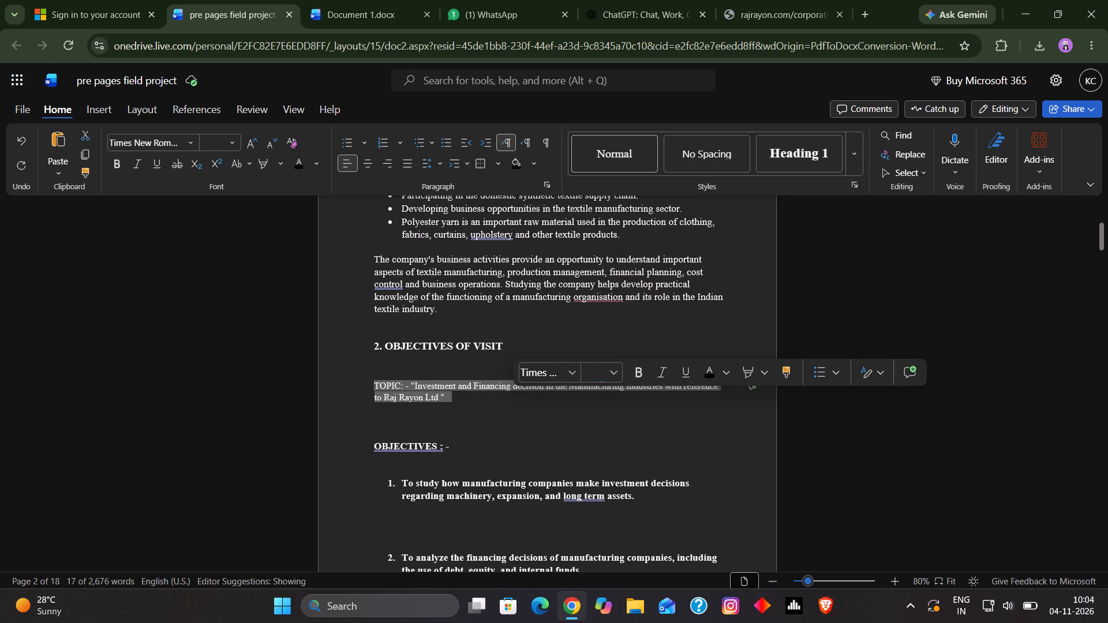
{"action": "left_click", "coordinate": [473, 406]}
Set the first numbered objective, about how manufacturing companies make investment decisions, to font size 12.
{"action": "scroll", "coordinate": [473, 406], "scroll_direction": "down", "scroll_amount": 1}
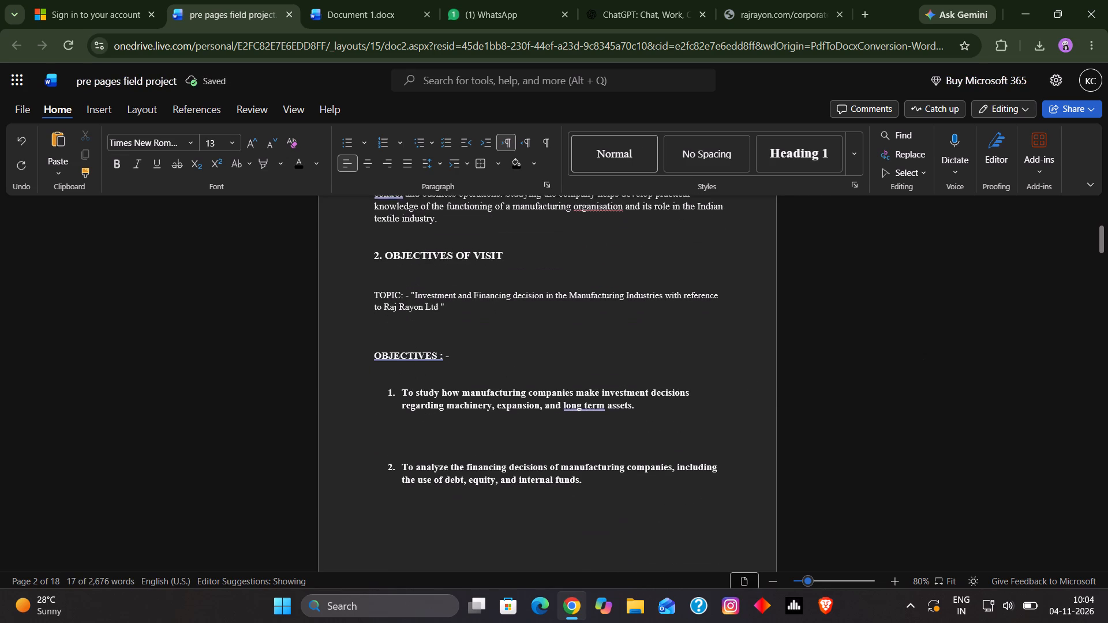
{"action": "left_click_drag", "start_coordinate": [404, 392], "coordinate": [477, 407]}
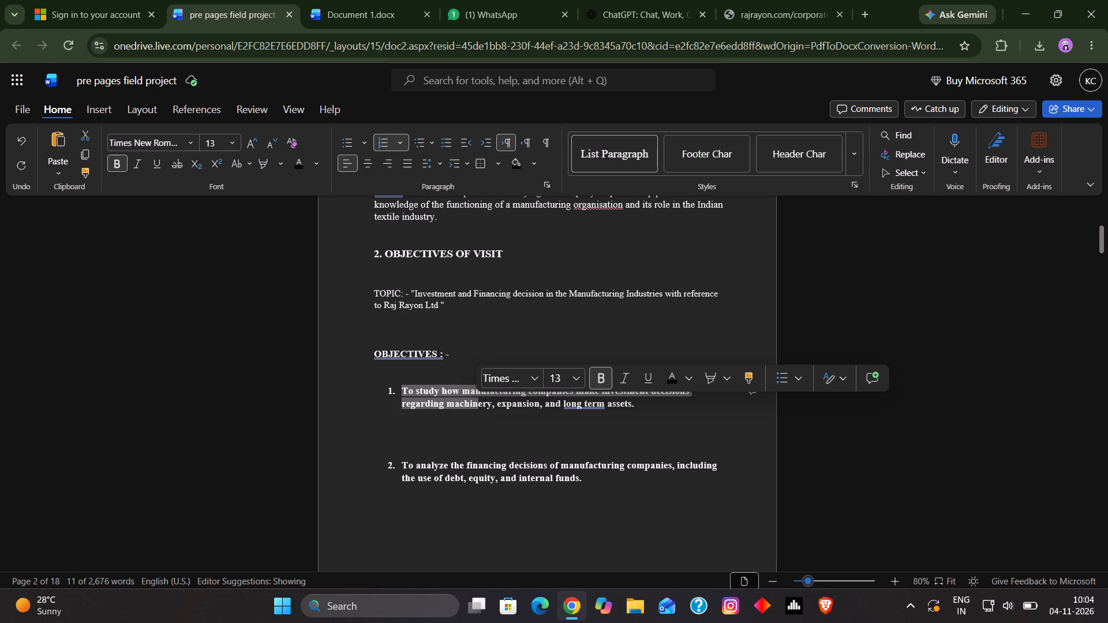
{"action": "left_click", "coordinate": [475, 419]}
{"action": "left_click_drag", "start_coordinate": [400, 391], "coordinate": [623, 412]}
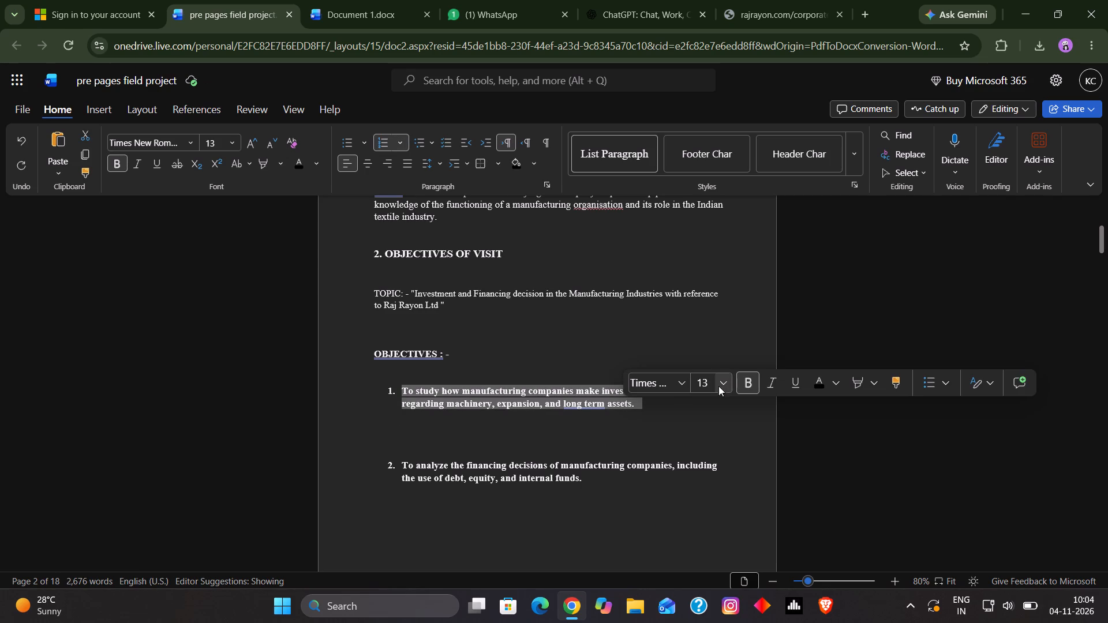
{"action": "left_click", "coordinate": [729, 386]}
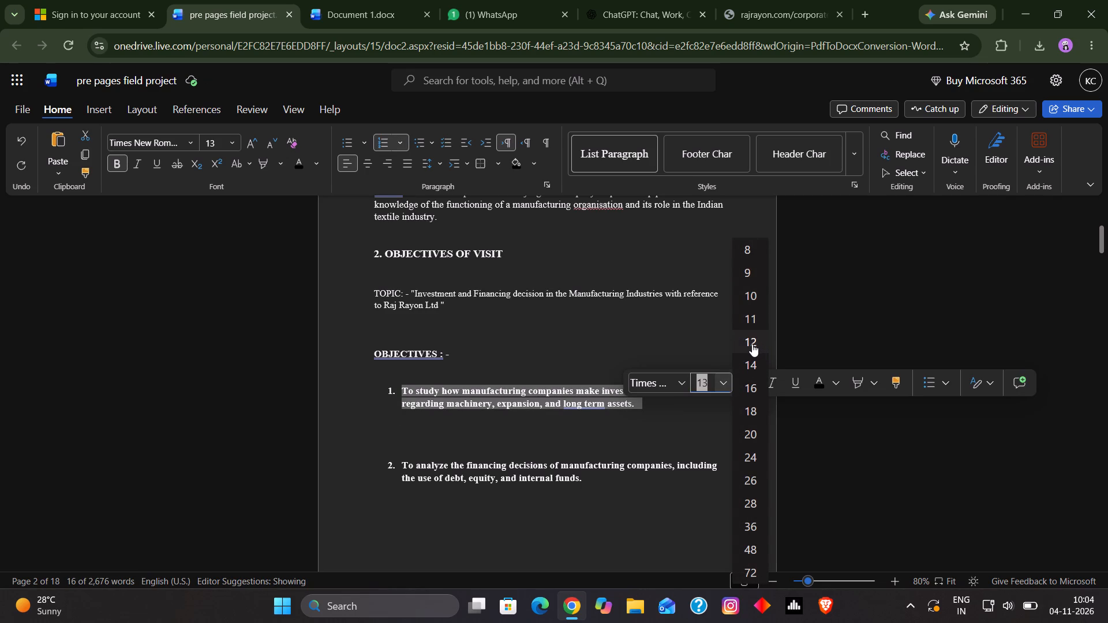
{"action": "left_click", "coordinate": [752, 344]}
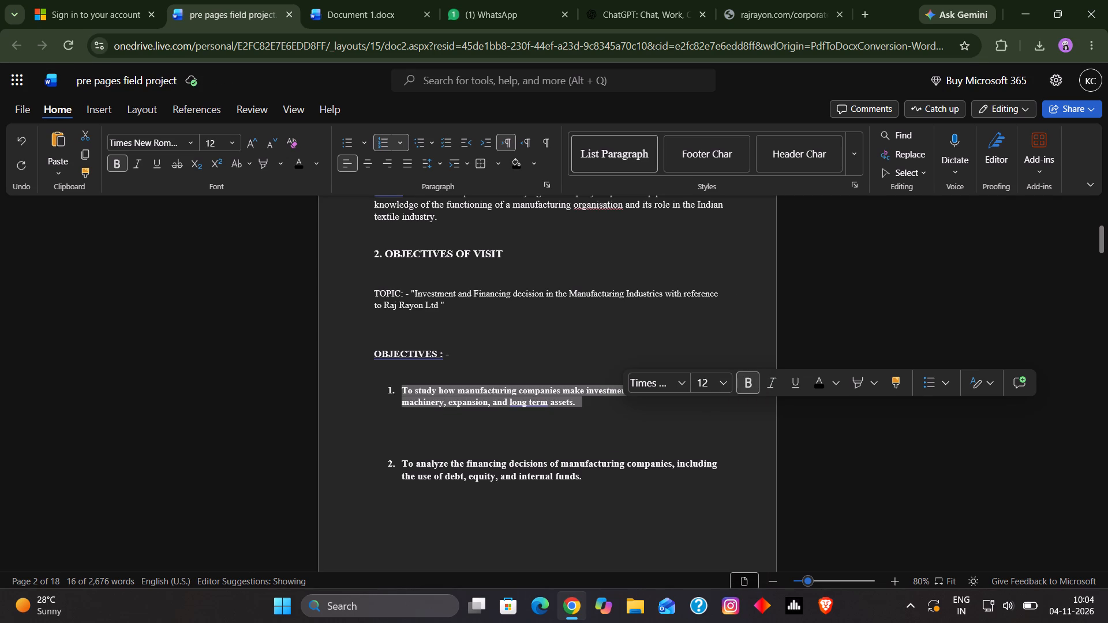
Set the second numbered objective, about analyzing the financing decisions of manufacturing companies, to font size 12.
{"action": "left_click_drag", "start_coordinate": [403, 463], "coordinate": [588, 485]}
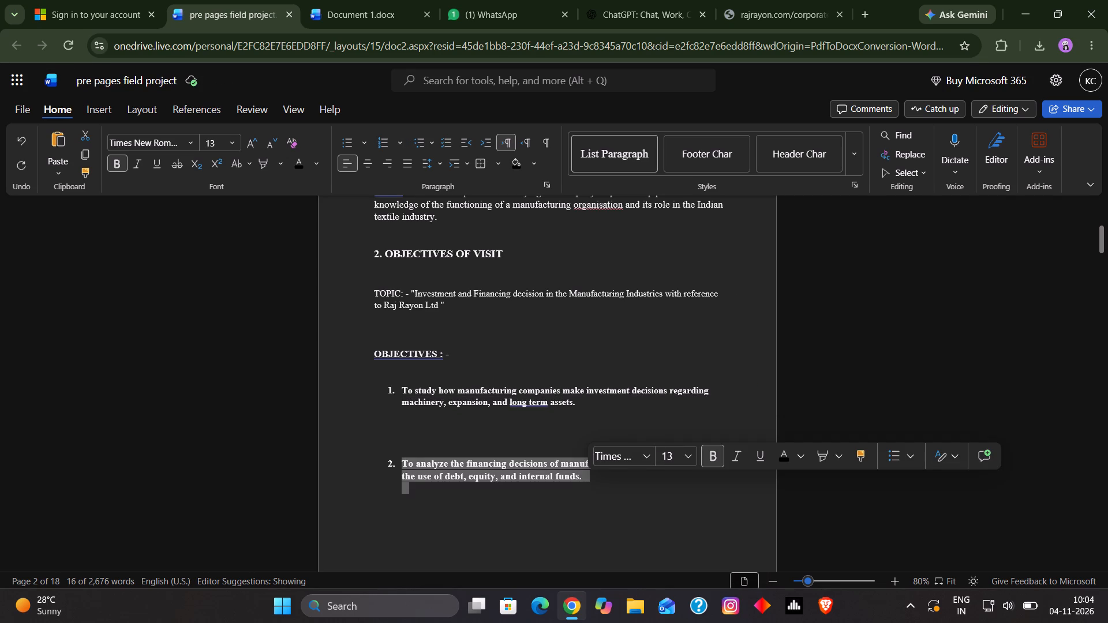
{"action": "left_click", "coordinate": [690, 458]}
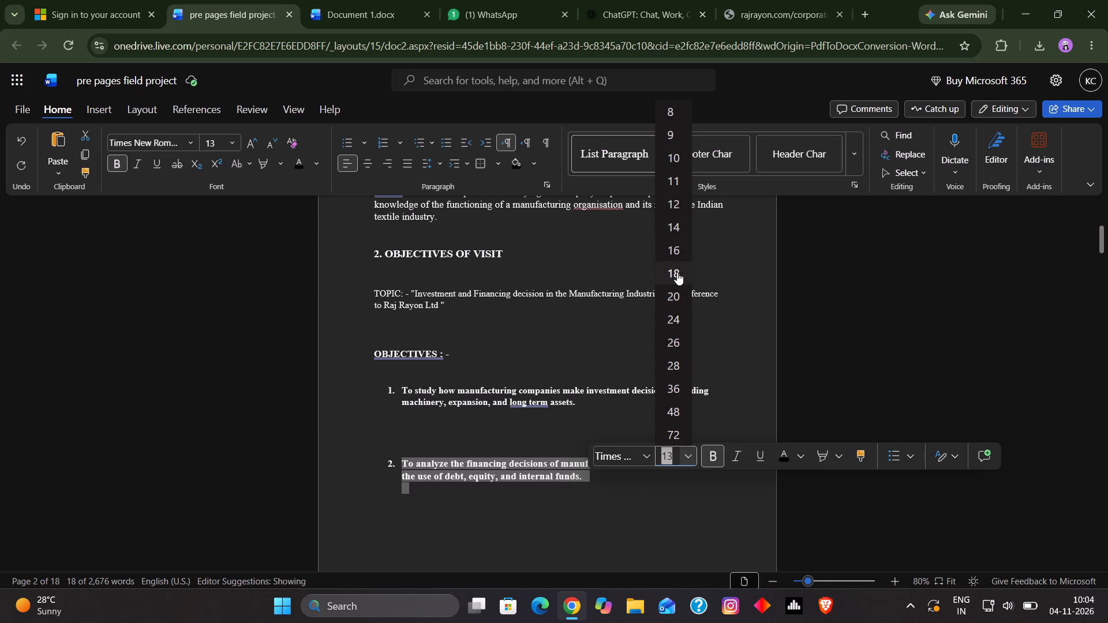
{"action": "left_click", "coordinate": [674, 199]}
{"action": "left_click", "coordinate": [493, 436]}
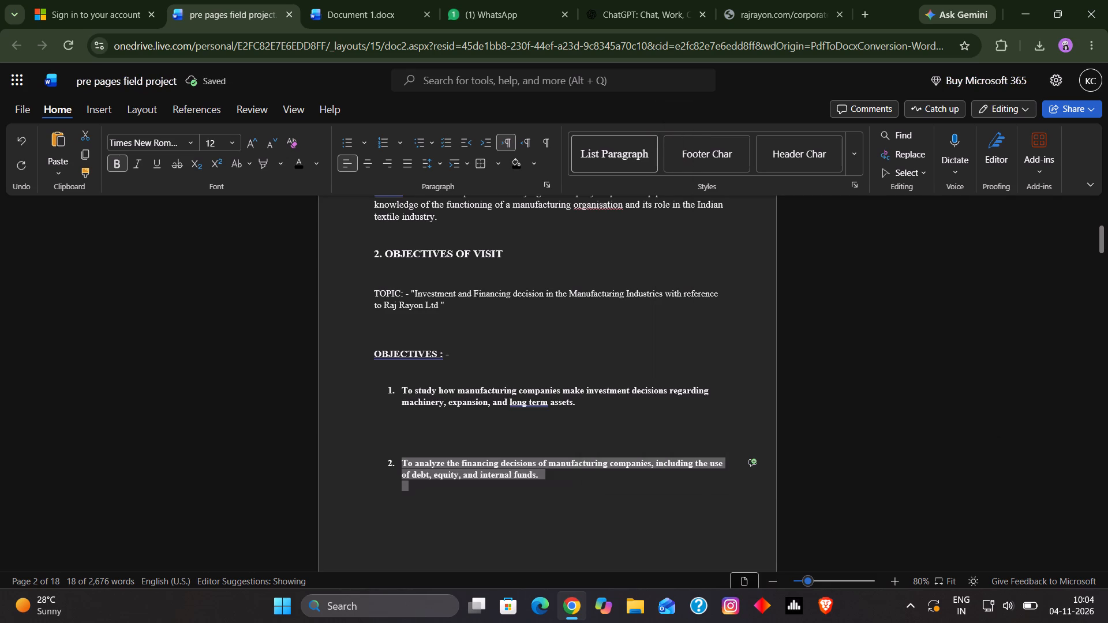
Check the font and size of the COMPANY/ORGANIZATION PROFILE heading on page 3.
{"action": "scroll", "coordinate": [493, 436], "scroll_direction": "down", "scroll_amount": 5}
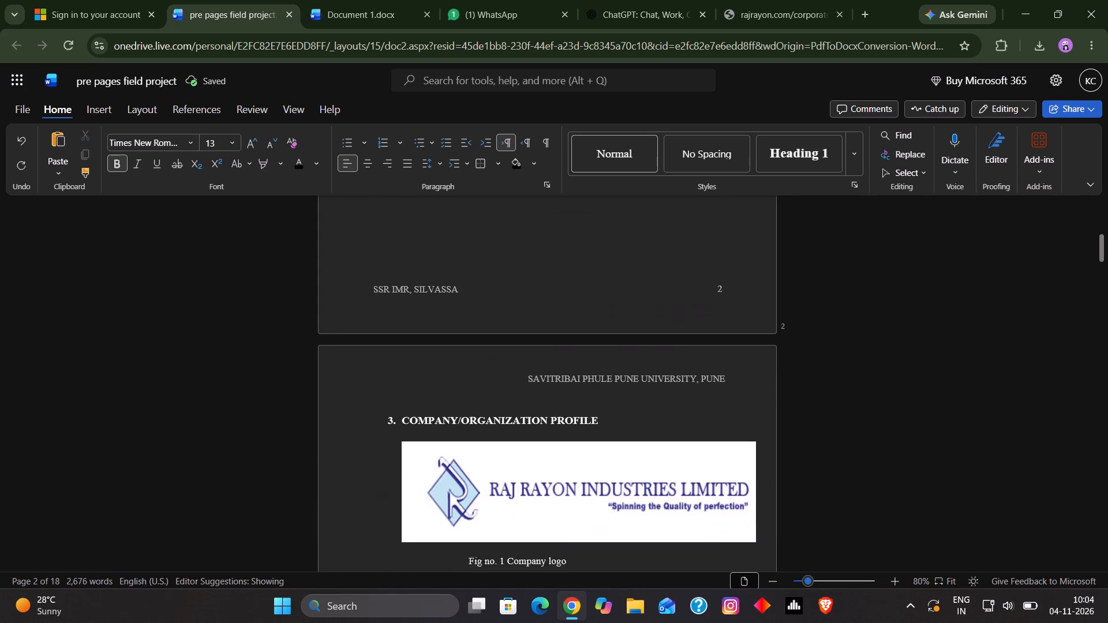
{"action": "scroll", "coordinate": [493, 436], "scroll_direction": "down", "scroll_amount": 1}
{"action": "scroll", "coordinate": [493, 436], "scroll_direction": "up", "scroll_amount": 4}
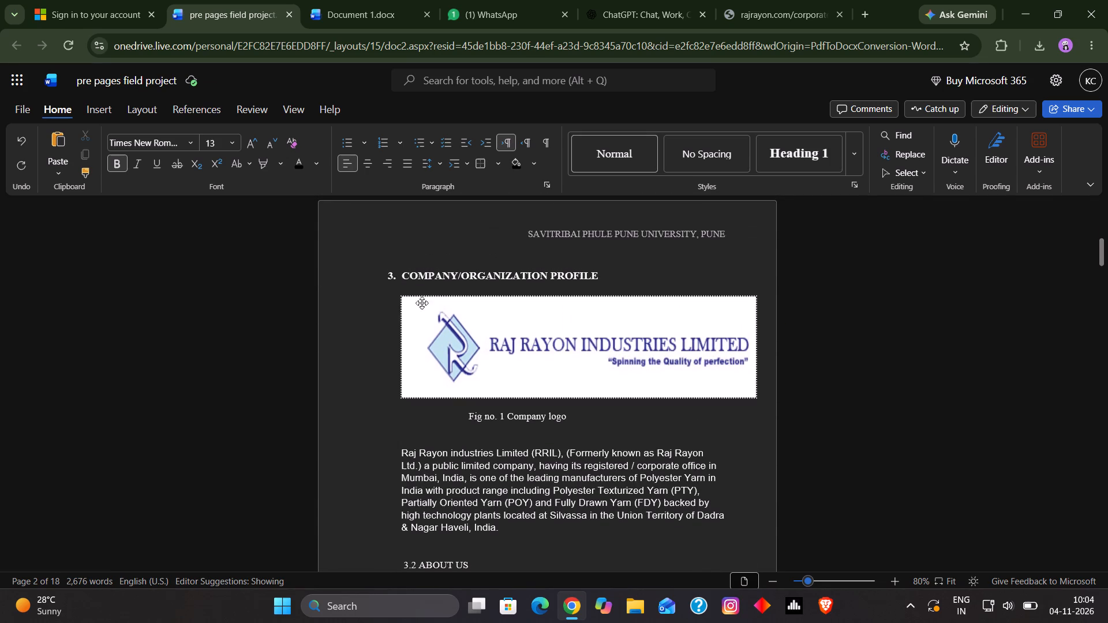
{"action": "left_click_drag", "start_coordinate": [398, 275], "coordinate": [541, 279]}
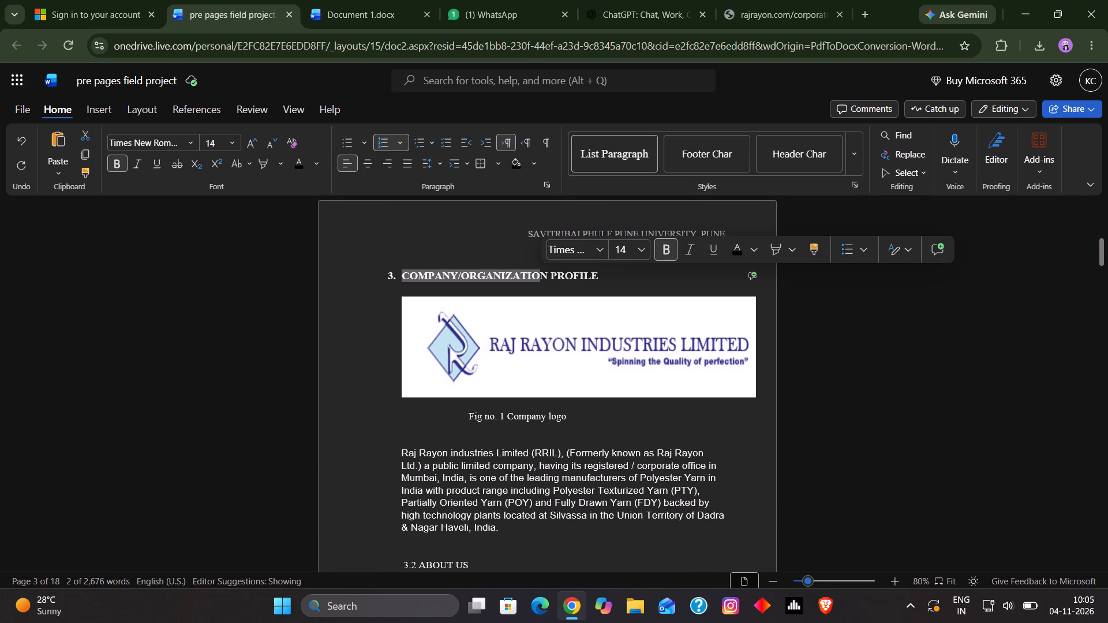
{"action": "left_click", "coordinate": [600, 281]}
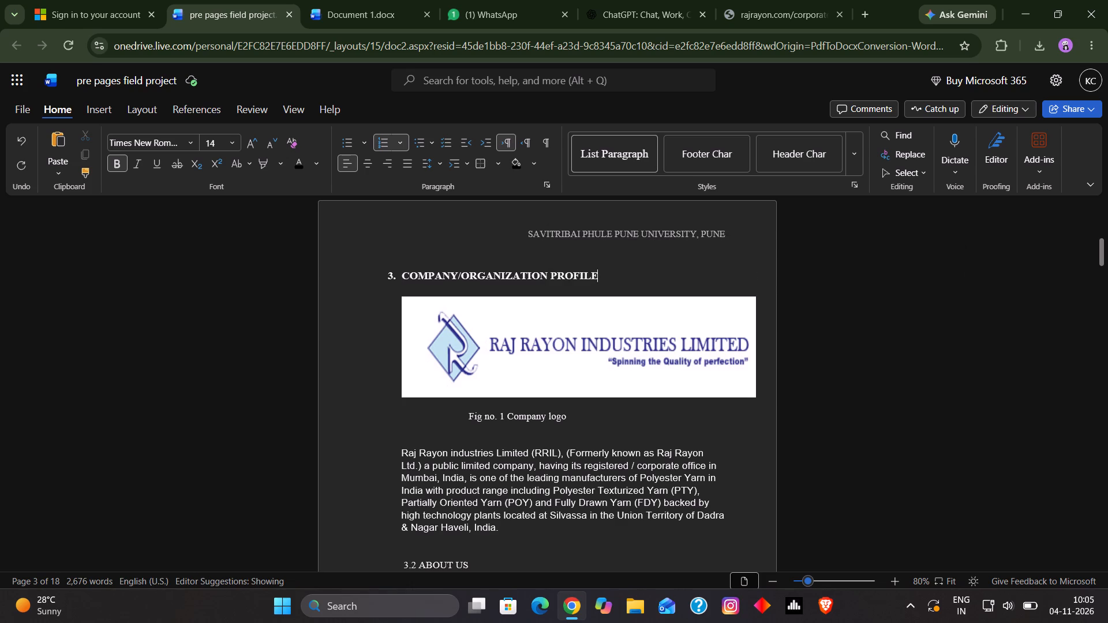
{"action": "left_click_drag", "start_coordinate": [563, 288], "coordinate": [544, 303]}
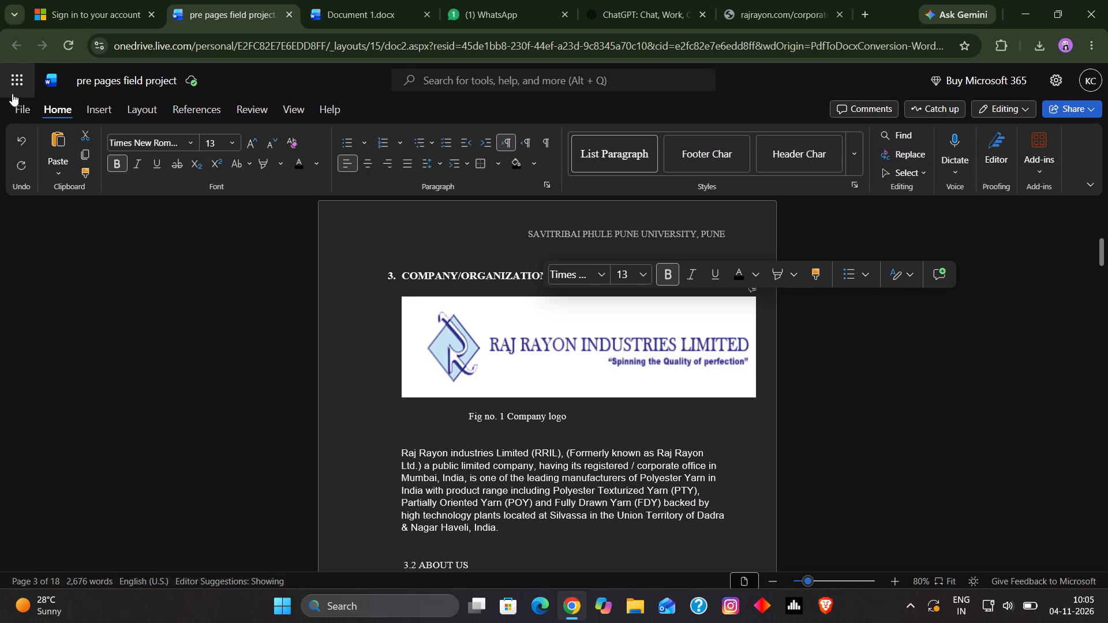
Export the field project report and download it as a PDF.
{"action": "left_click", "coordinate": [20, 109]}
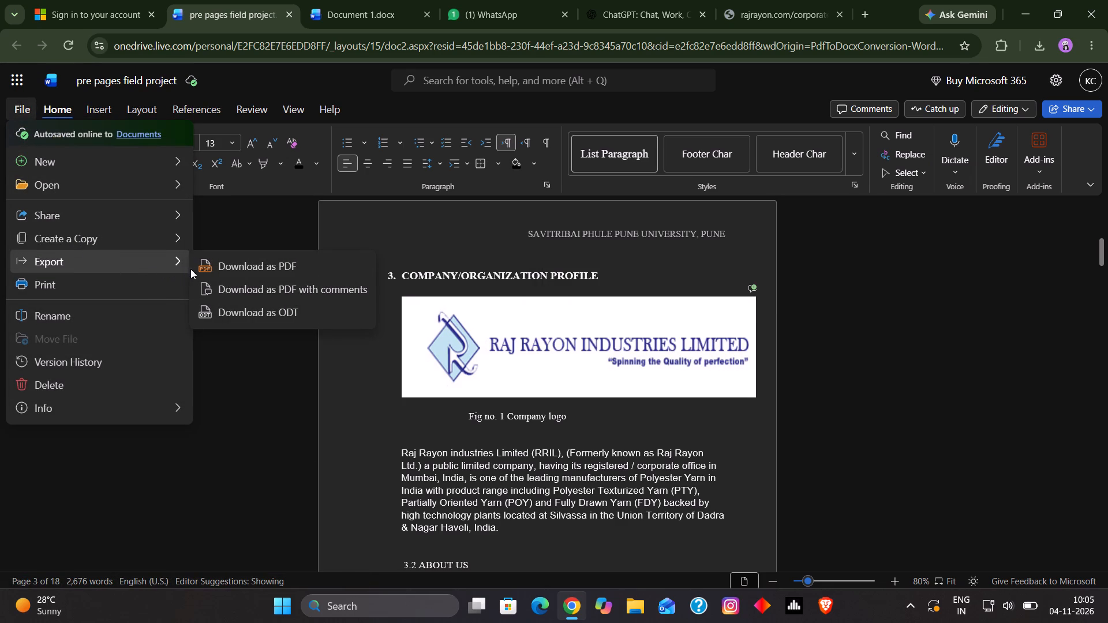
{"action": "left_click", "coordinate": [208, 271]}
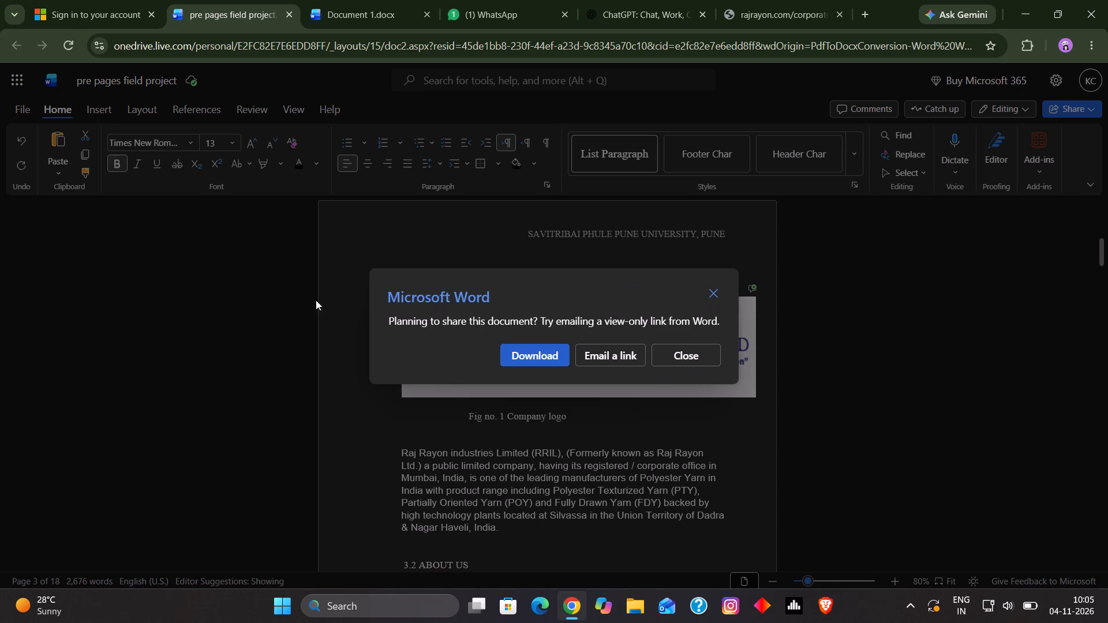
{"action": "left_click", "coordinate": [522, 359]}
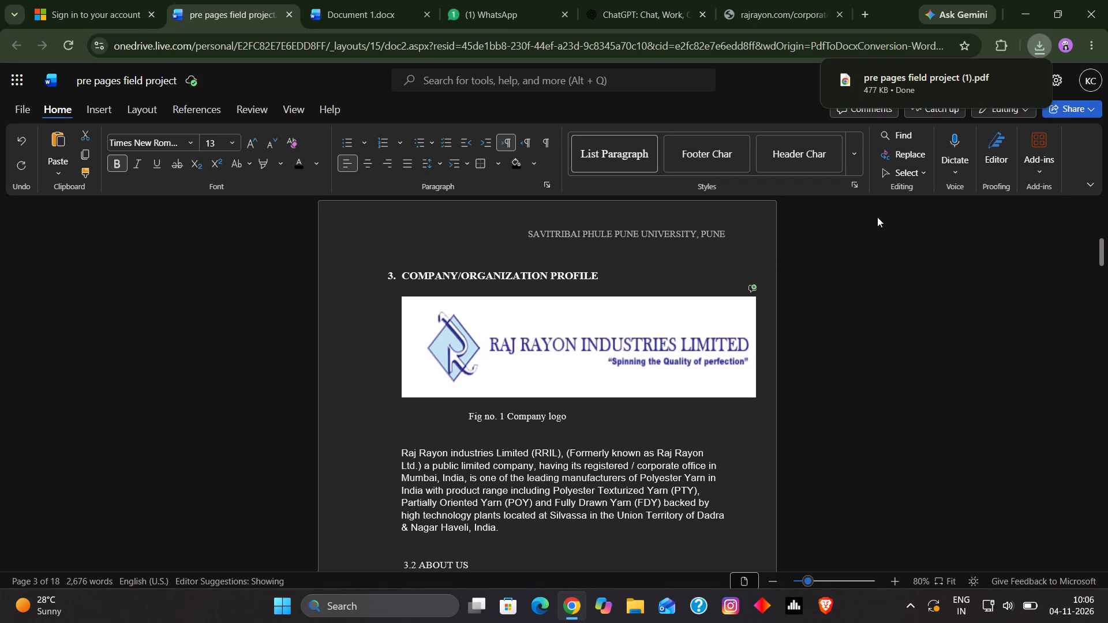
{"action": "left_click", "coordinate": [862, 257]}
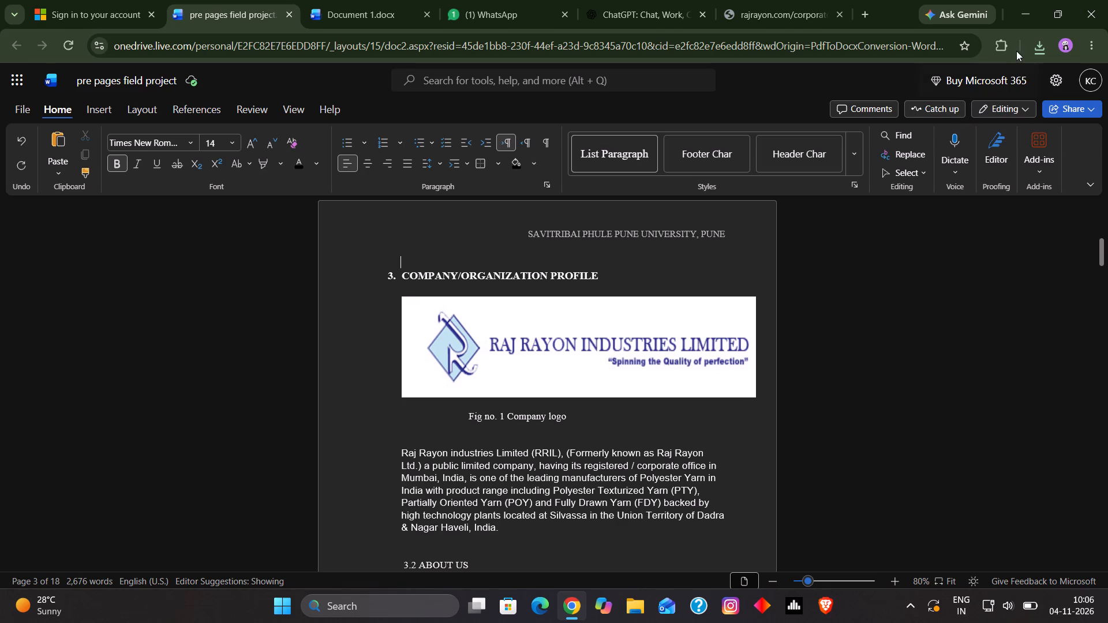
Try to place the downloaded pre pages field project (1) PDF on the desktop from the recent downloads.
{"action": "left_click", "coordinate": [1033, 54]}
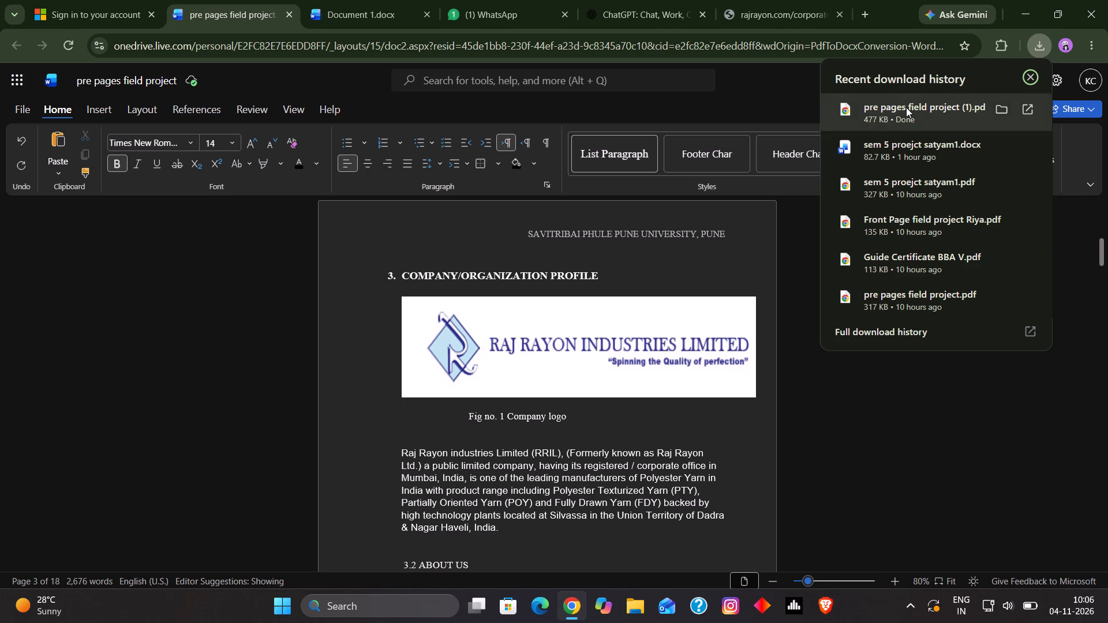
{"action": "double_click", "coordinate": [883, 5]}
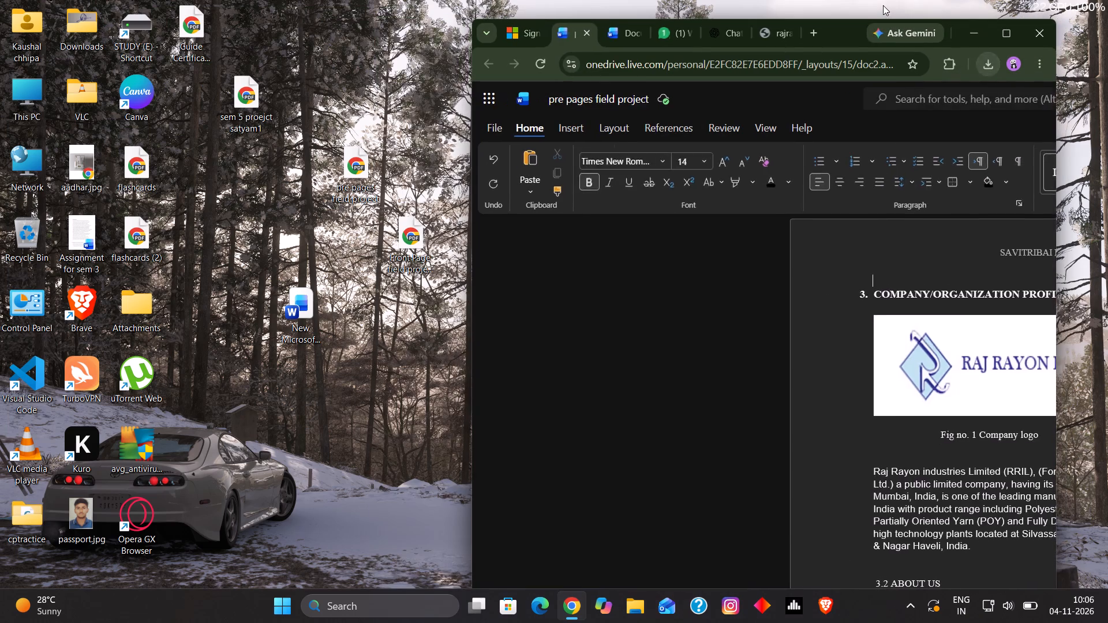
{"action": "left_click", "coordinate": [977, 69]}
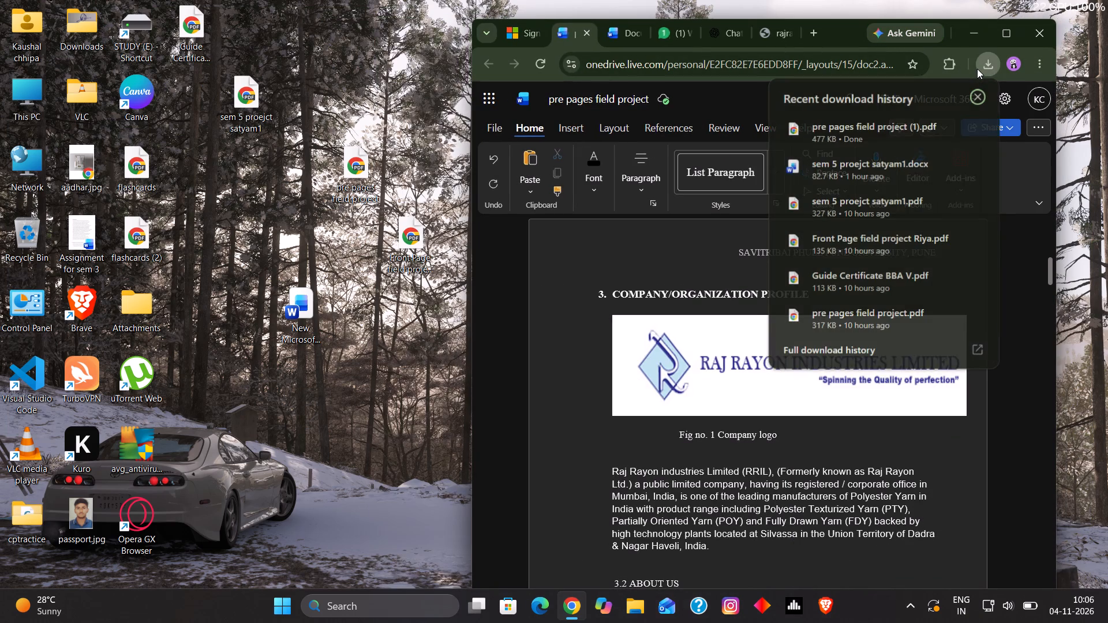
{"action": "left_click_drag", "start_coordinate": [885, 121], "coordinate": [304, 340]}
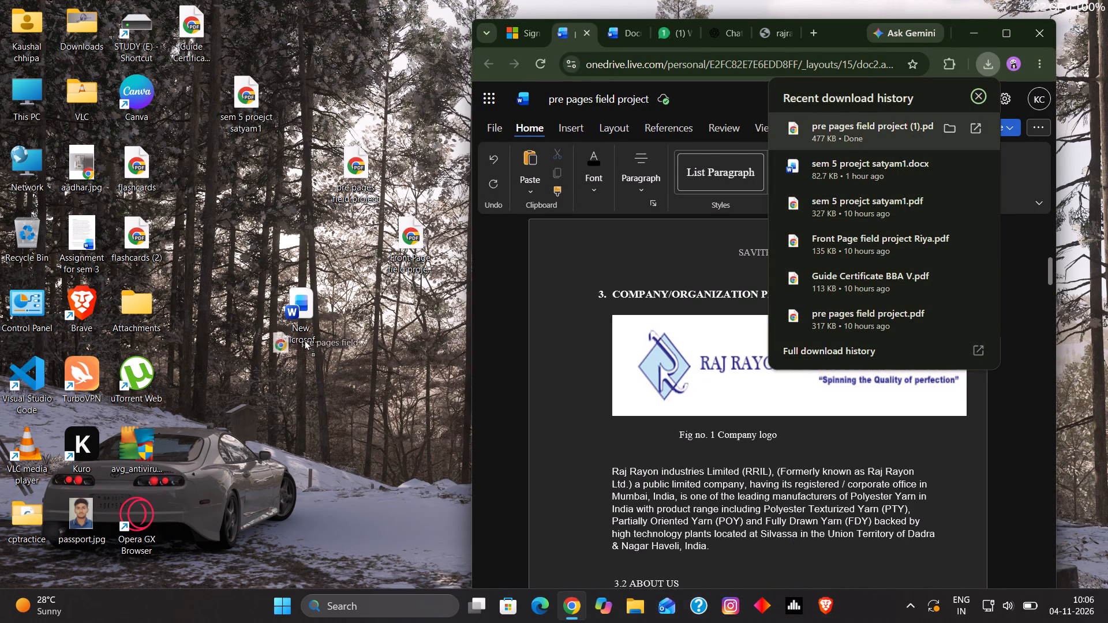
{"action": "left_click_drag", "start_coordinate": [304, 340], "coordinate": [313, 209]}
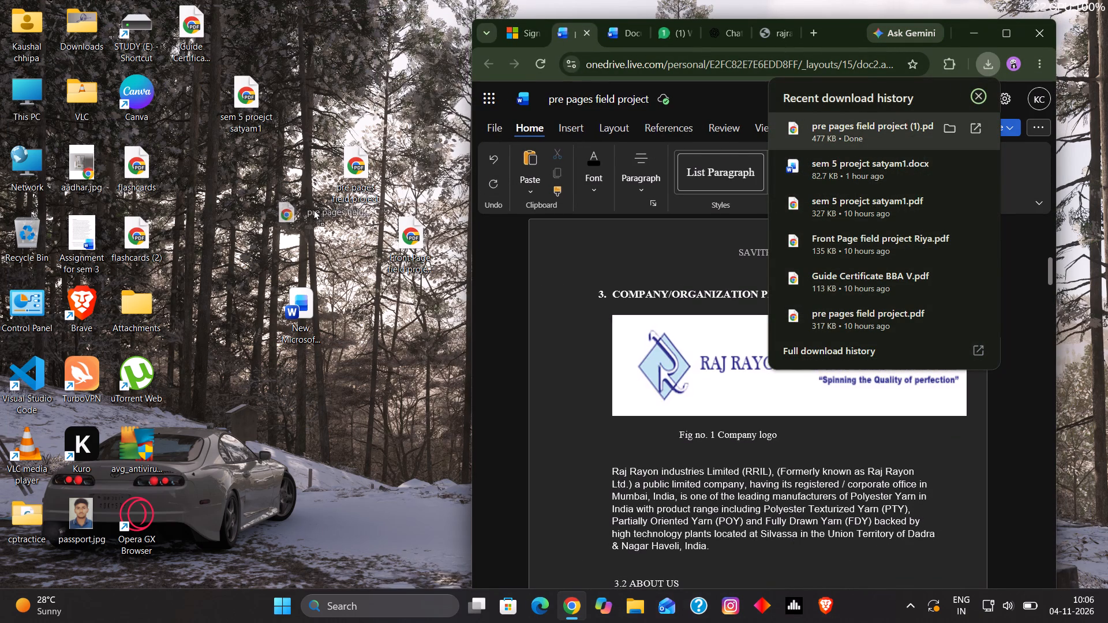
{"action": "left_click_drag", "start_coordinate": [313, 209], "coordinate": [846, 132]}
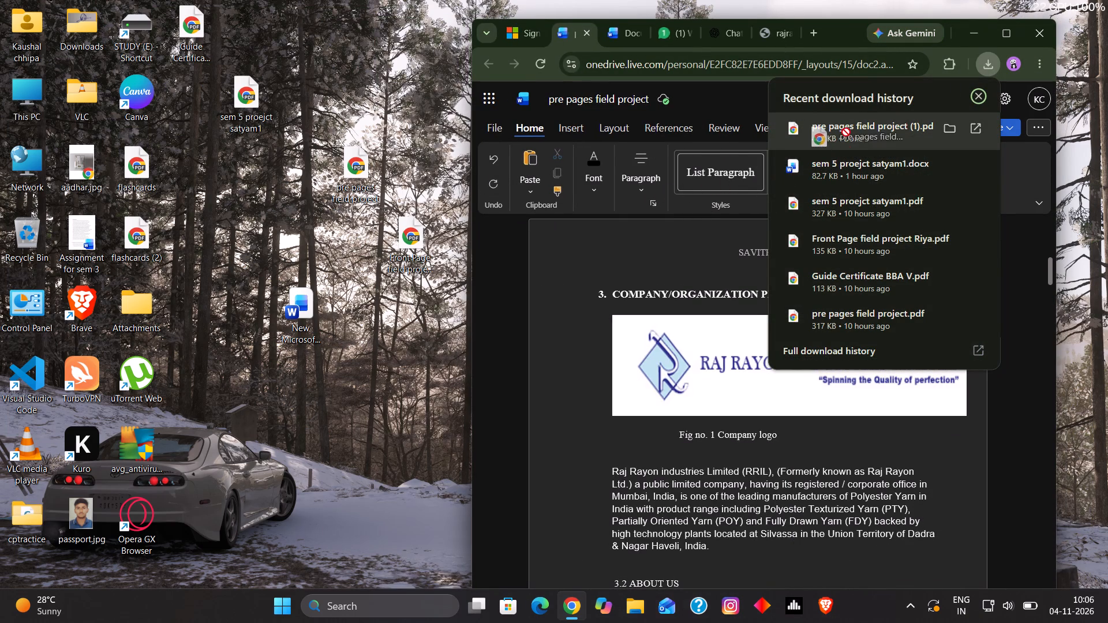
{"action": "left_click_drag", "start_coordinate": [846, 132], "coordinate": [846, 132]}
Show the downloaded pre pages field project (1) PDF in its folder in File Explorer.
{"action": "left_click", "coordinate": [946, 132]}
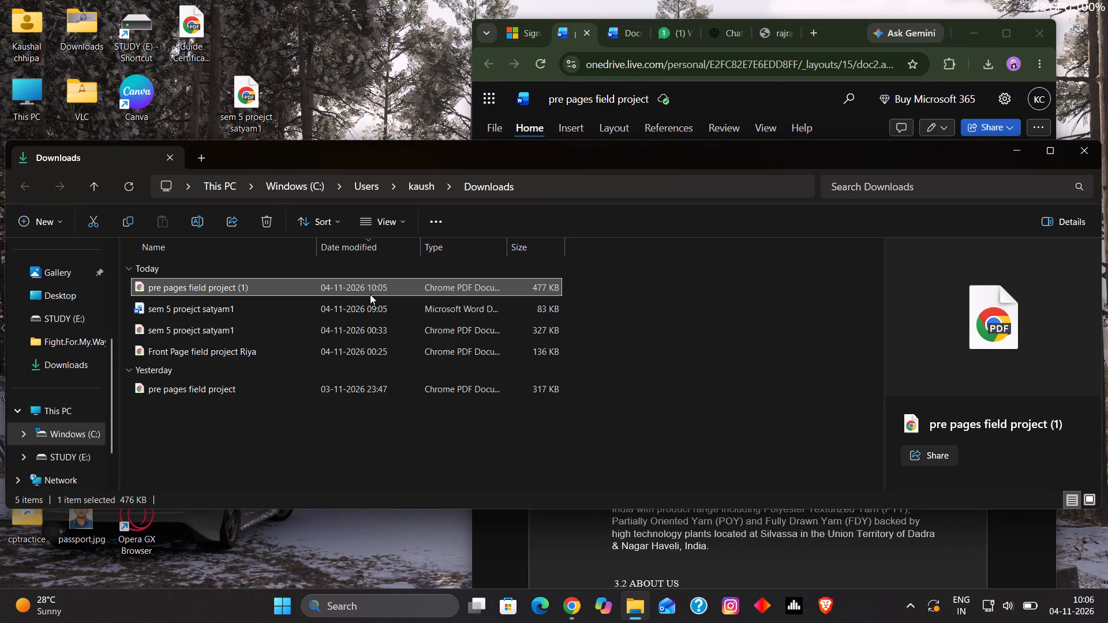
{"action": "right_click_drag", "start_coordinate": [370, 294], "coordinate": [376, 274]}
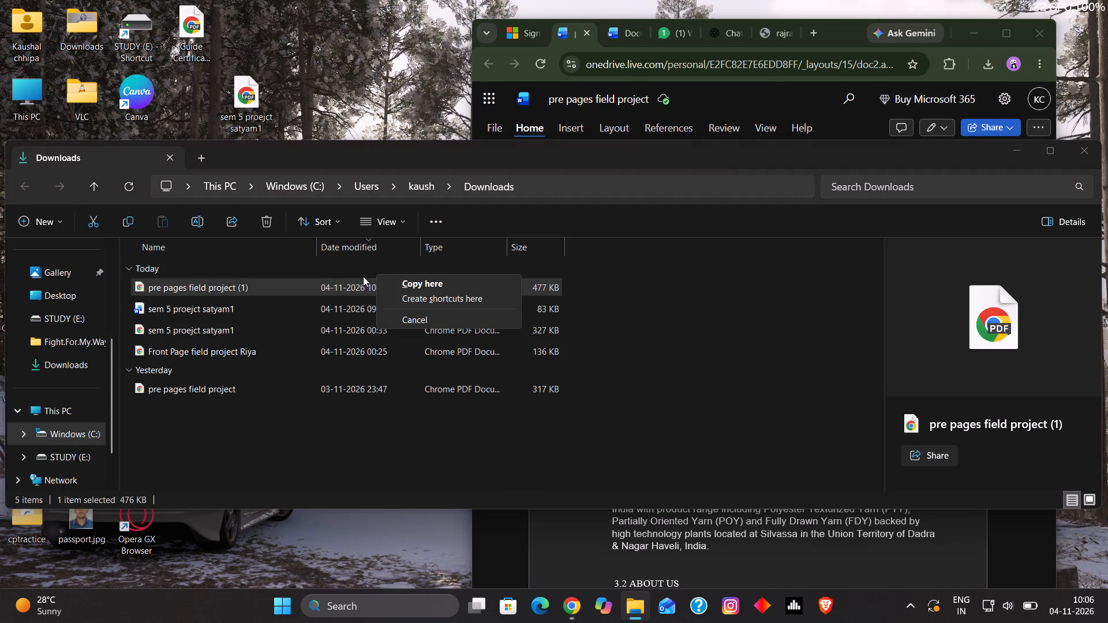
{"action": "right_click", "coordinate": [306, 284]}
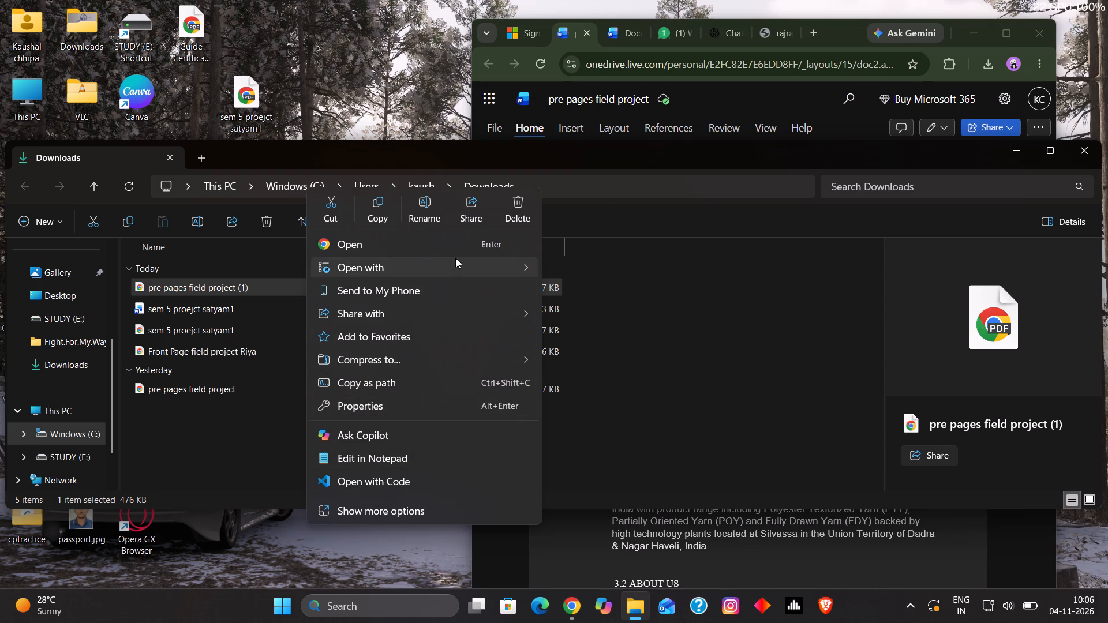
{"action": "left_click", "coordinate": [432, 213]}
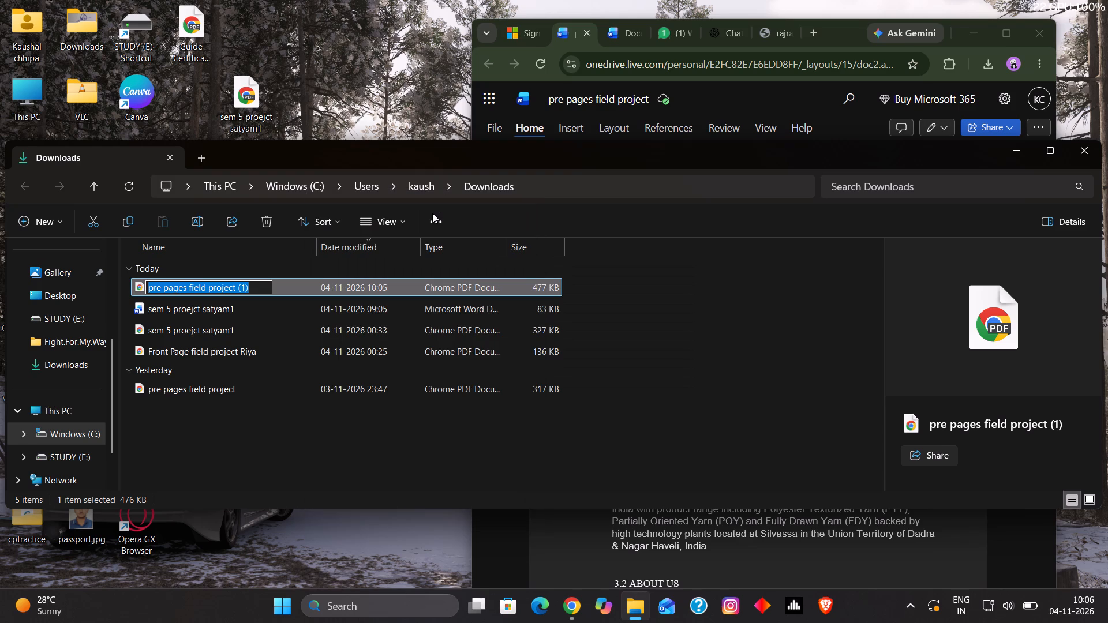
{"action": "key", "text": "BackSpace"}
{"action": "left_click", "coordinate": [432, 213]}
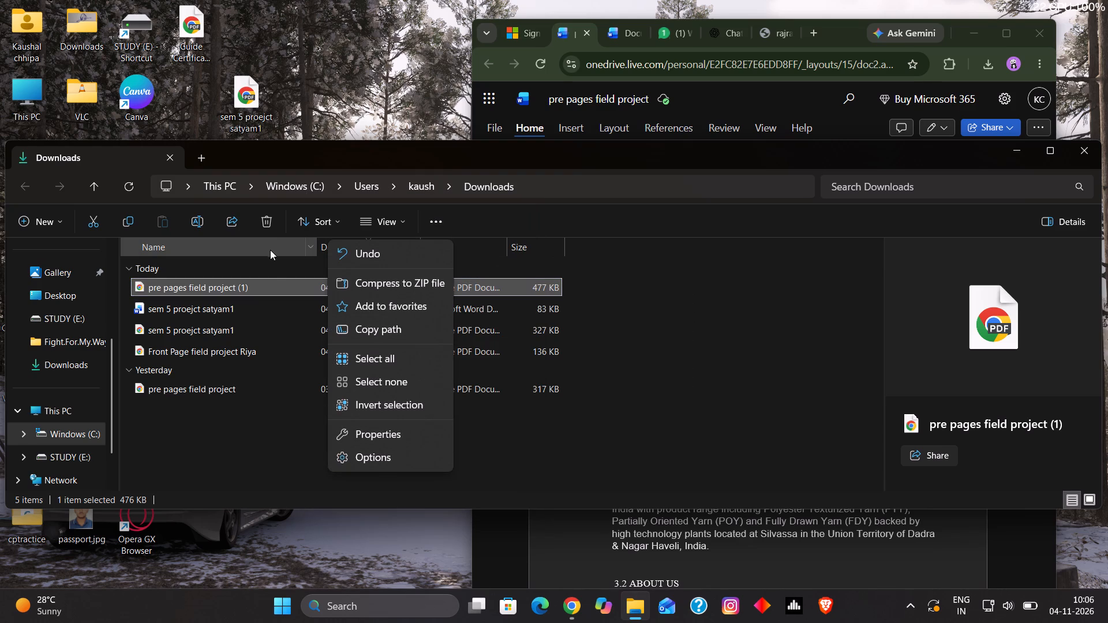
Rename the pre pages field project (1) PDF in Downloads as YUVRAJ SEM 5.
{"action": "right_click", "coordinate": [265, 279]}
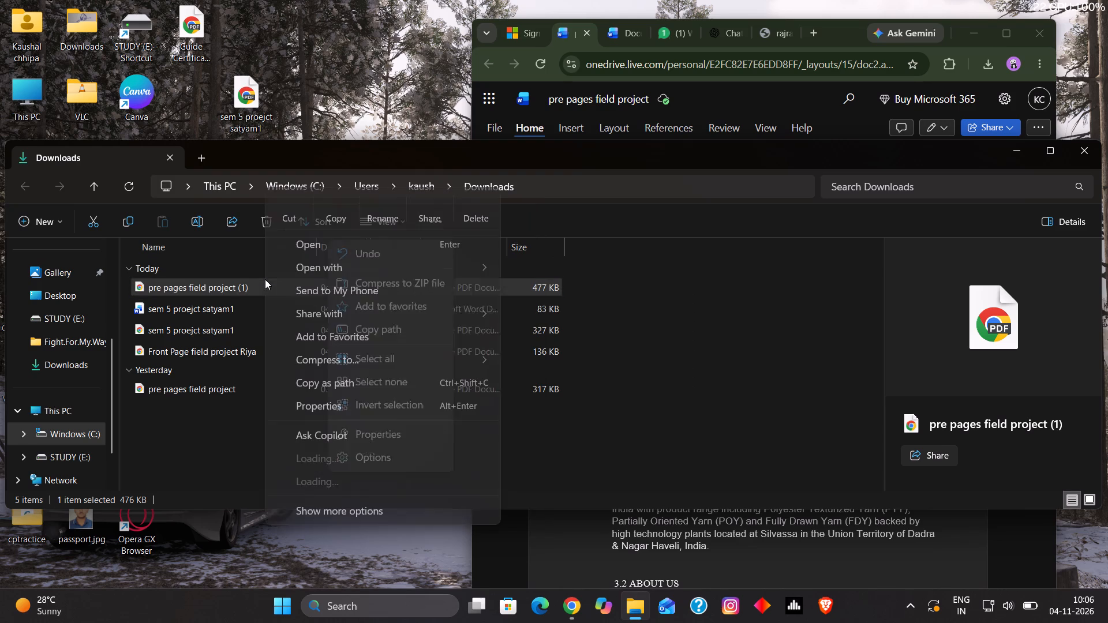
{"action": "left_click", "coordinate": [394, 212]}
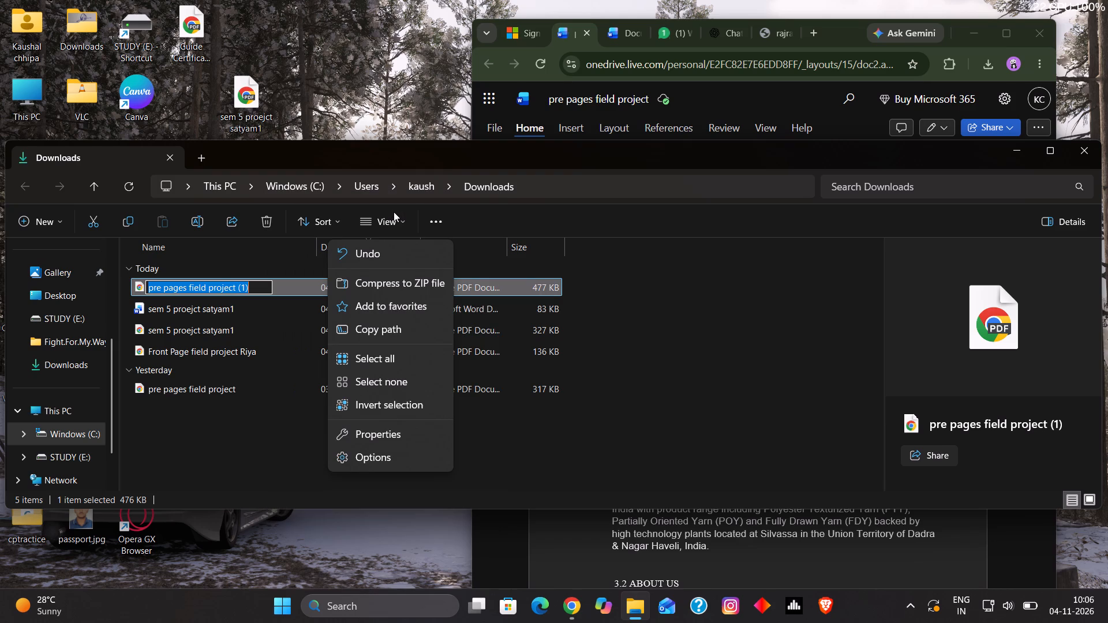
{"action": "key", "text": "BackSpace"}
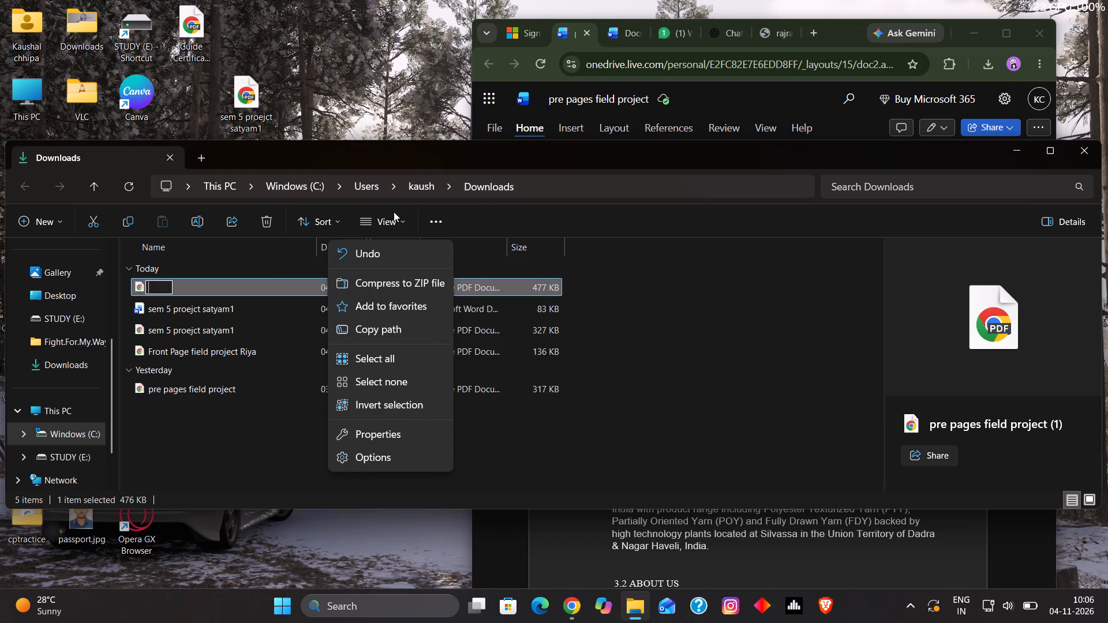
{"action": "type", "text": "YUVRAJ SEV"}
{"action": "key", "text": "space"}
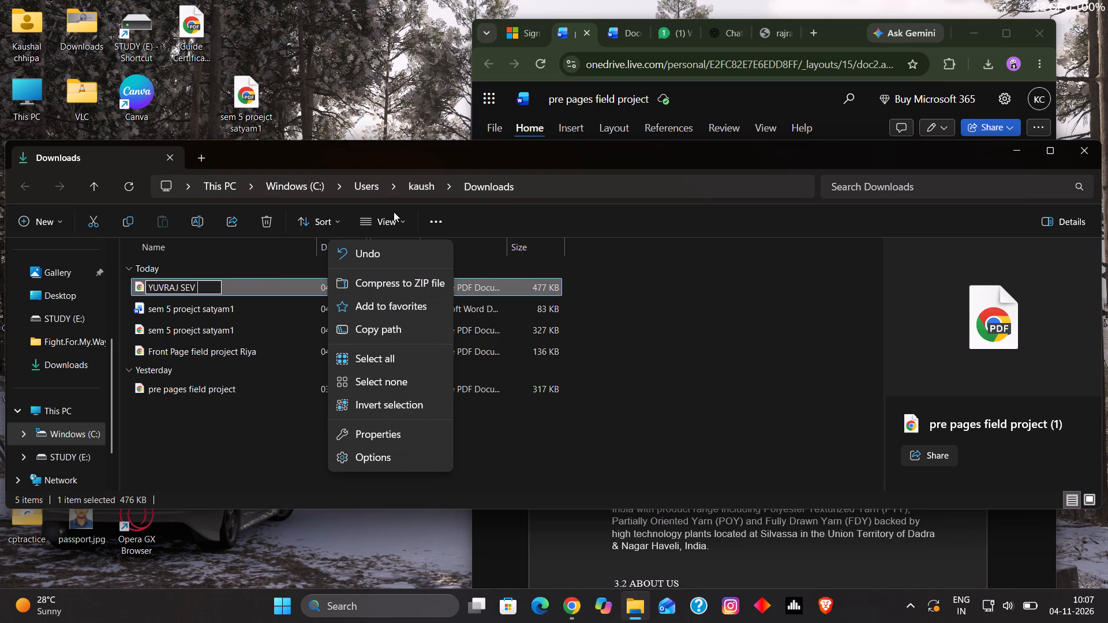
{"action": "key", "text": "BackSpace"}
{"action": "key", "text": "BackSpace"}
{"action": "type", "text": "M 5"}
{"action": "left_click", "coordinate": [263, 287]}
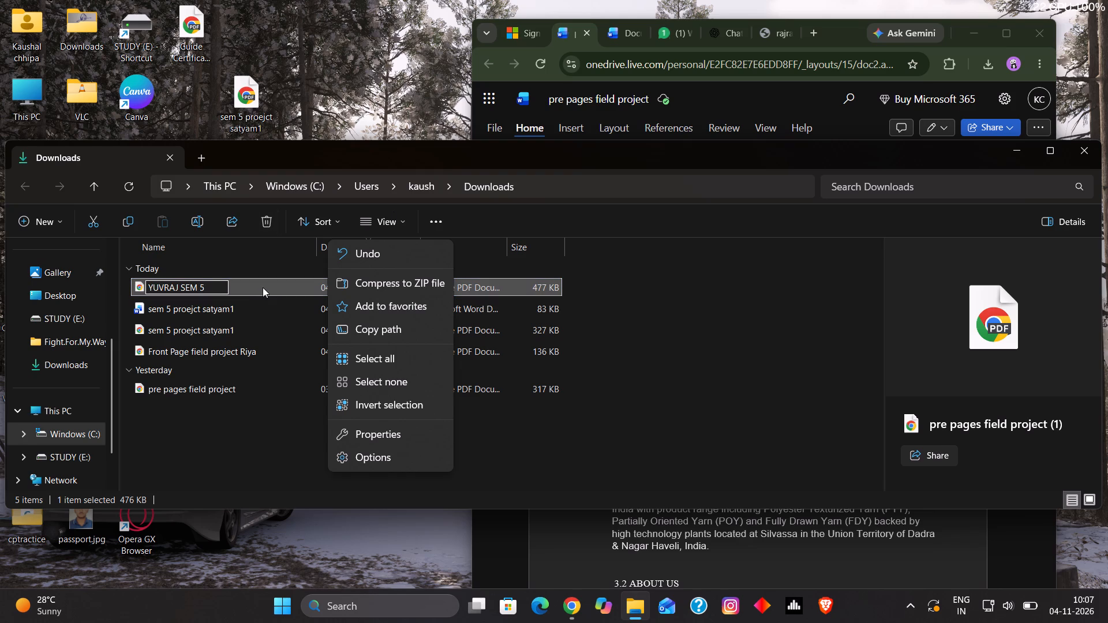
{"action": "left_click", "coordinate": [263, 287]}
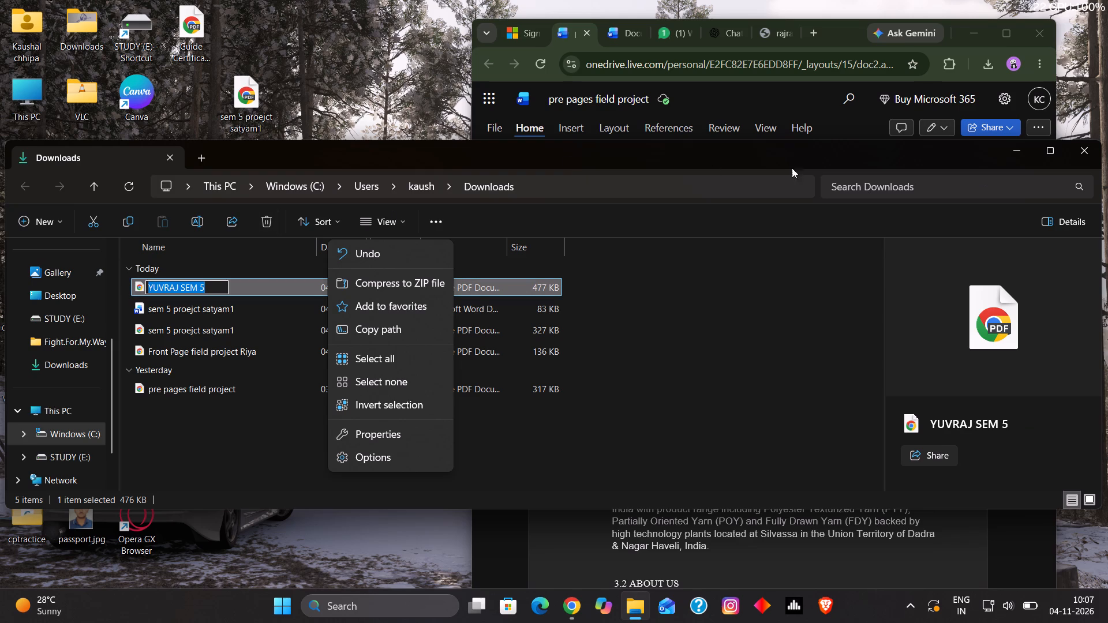
Move the YUVRAJ SEM 5 PDF from the Downloads folder to the desktop, beside the sem 5 proejct satyam1 PDF.
{"action": "left_click", "coordinate": [254, 283]}
{"action": "left_click_drag", "start_coordinate": [254, 283], "coordinate": [352, 76]}
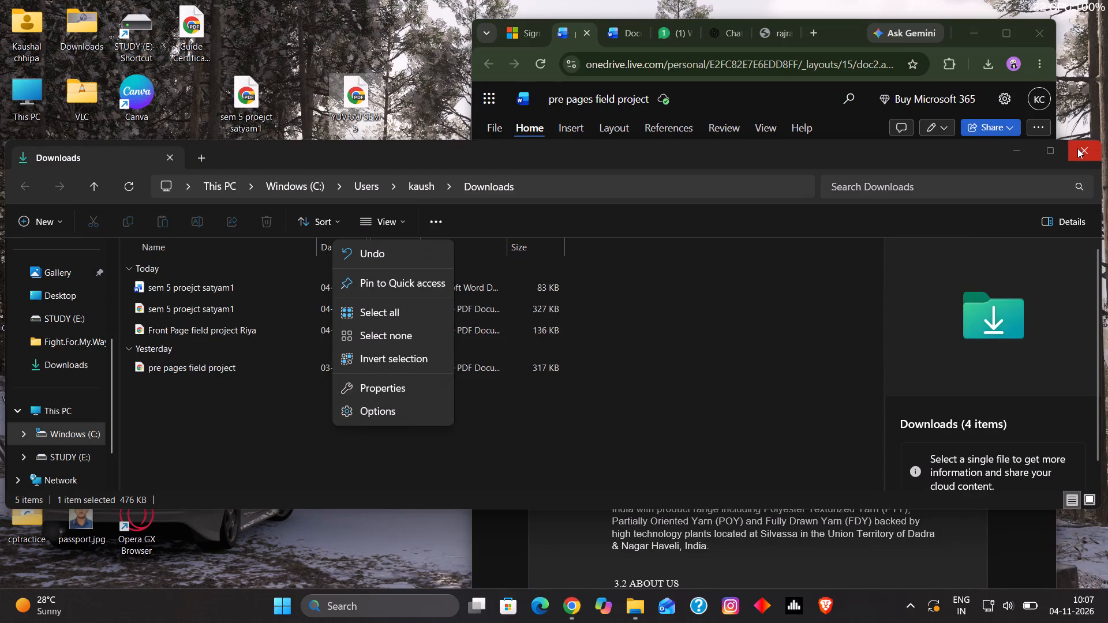
{"action": "left_click_drag", "start_coordinate": [1077, 148], "coordinate": [1076, 164]}
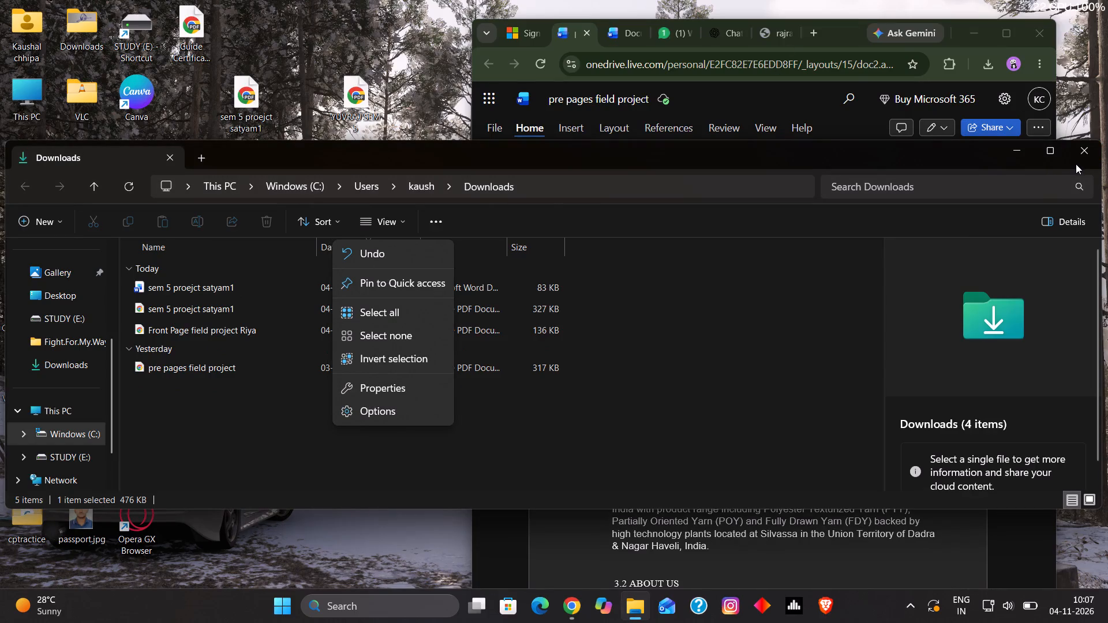
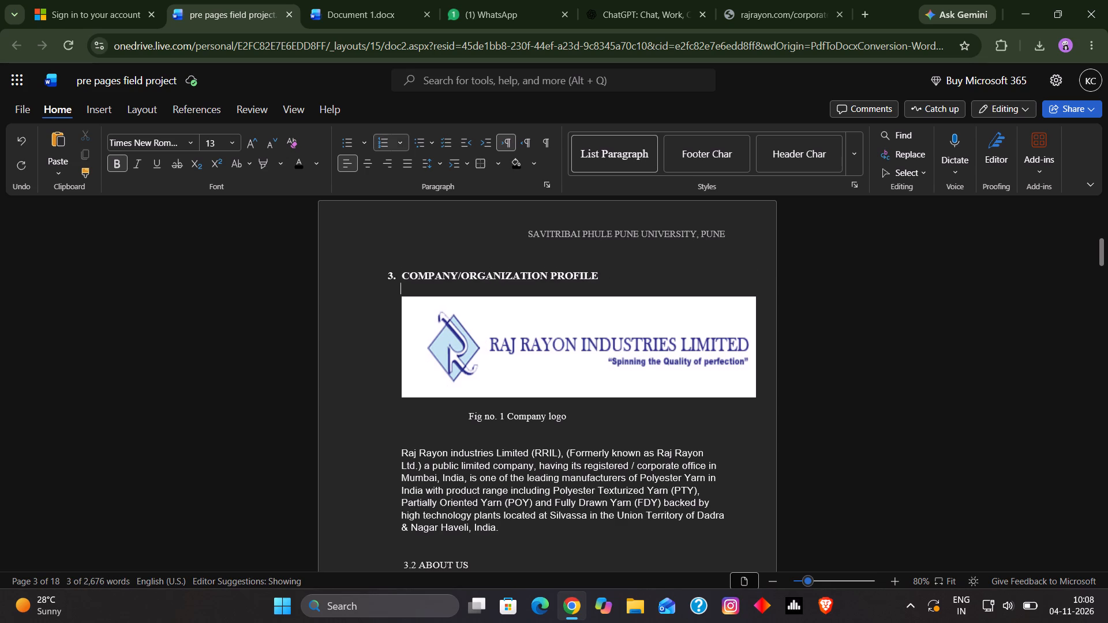
Set the company introduction paragraph below the Fig no. 1 Company logo caption to 12 pt Times New Roman.
{"action": "scroll", "coordinate": [620, 288], "scroll_direction": "down", "scroll_amount": 1}
{"action": "left_click_drag", "start_coordinate": [401, 363], "coordinate": [516, 435]}
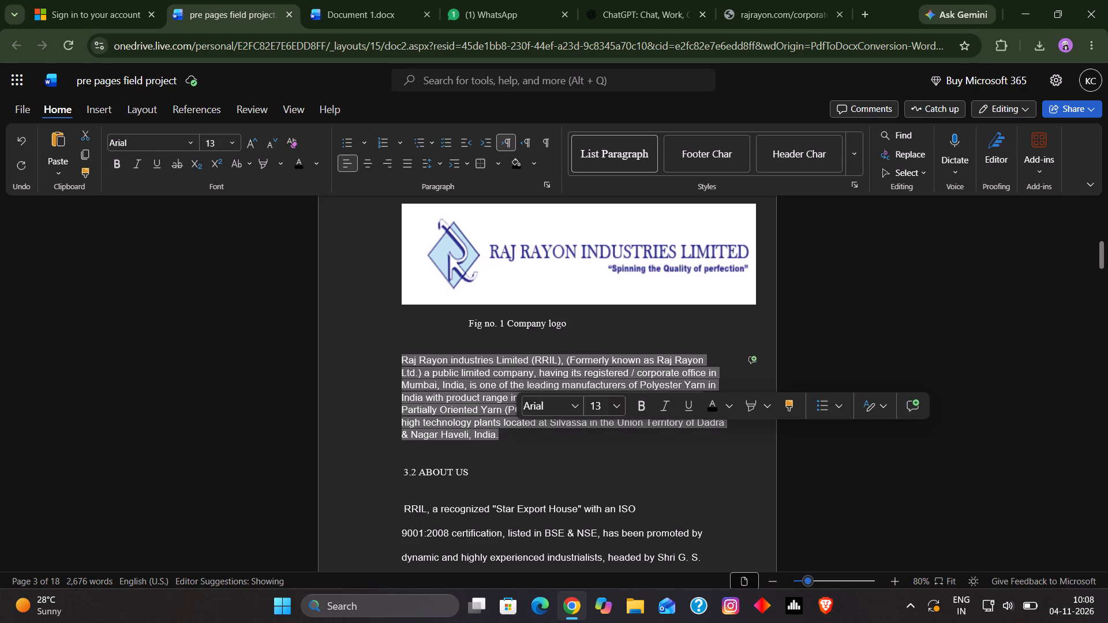
{"action": "left_click", "coordinate": [612, 405]}
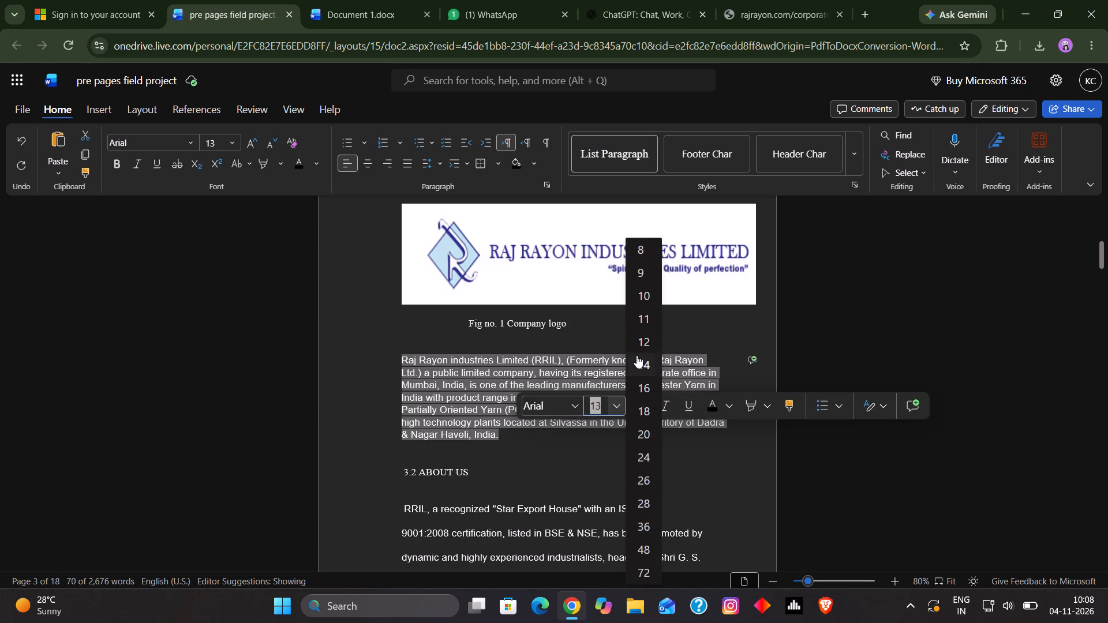
{"action": "left_click", "coordinate": [646, 341]}
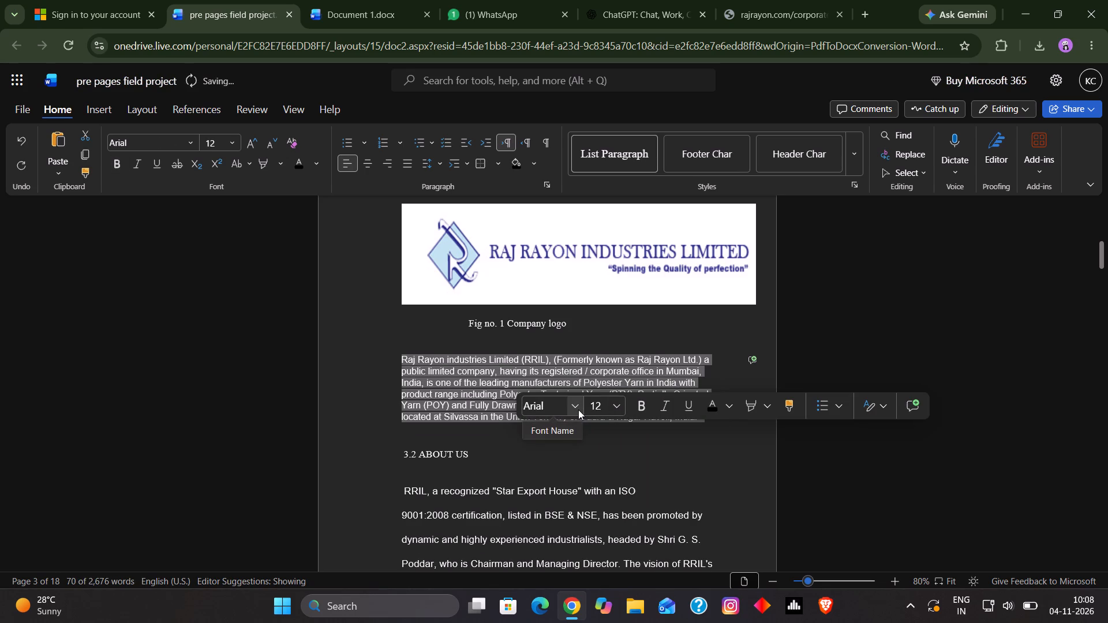
{"action": "left_click", "coordinate": [578, 410]}
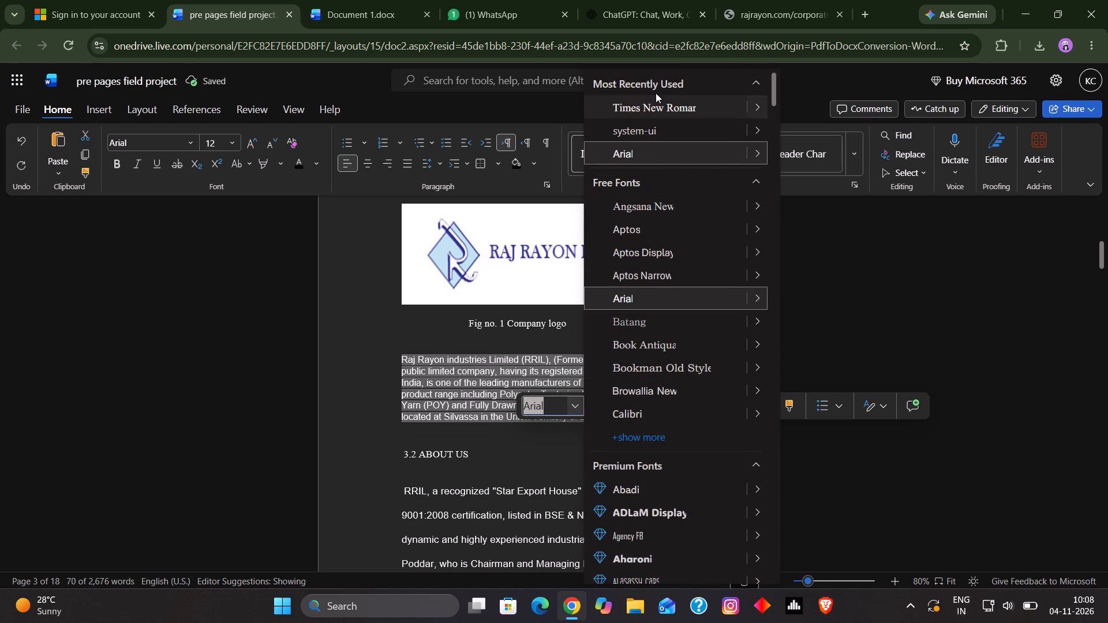
{"action": "left_click", "coordinate": [649, 108]}
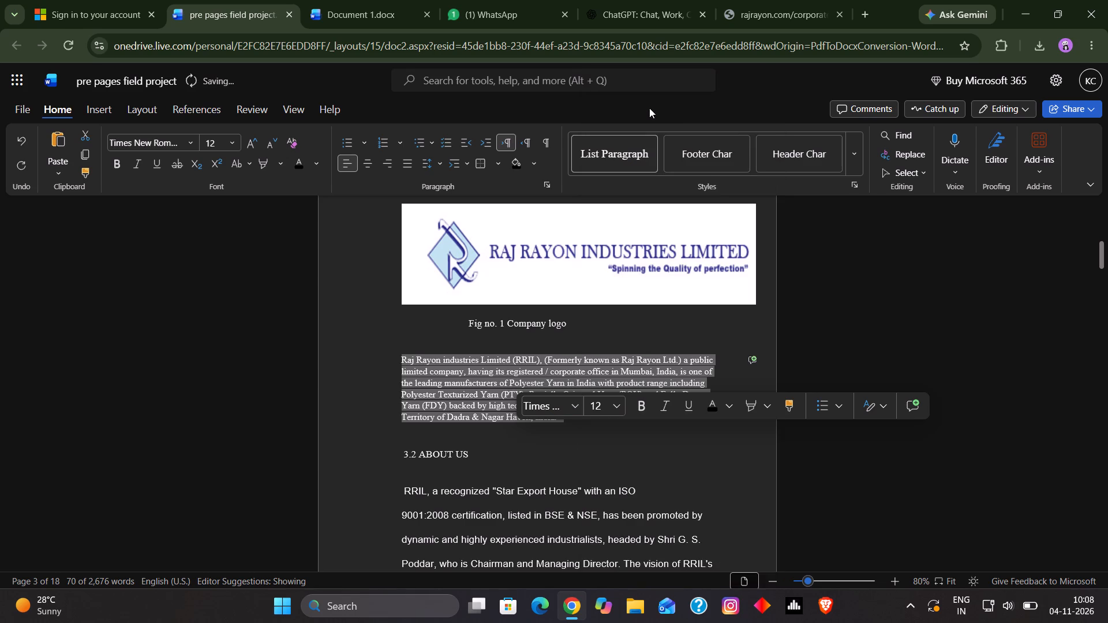
{"action": "left_click", "coordinate": [470, 429]}
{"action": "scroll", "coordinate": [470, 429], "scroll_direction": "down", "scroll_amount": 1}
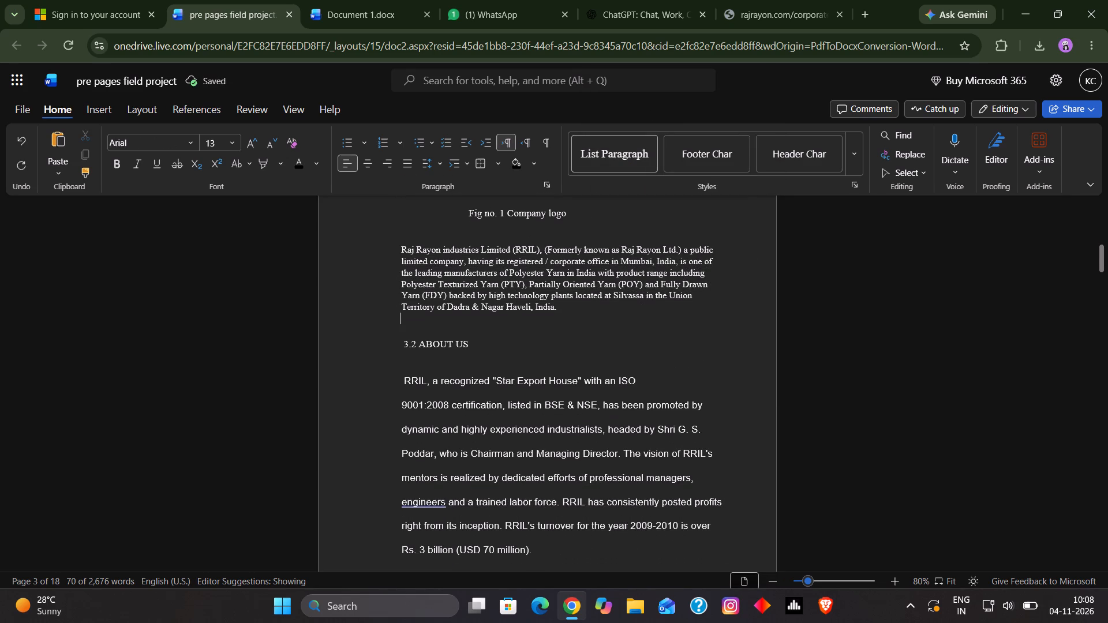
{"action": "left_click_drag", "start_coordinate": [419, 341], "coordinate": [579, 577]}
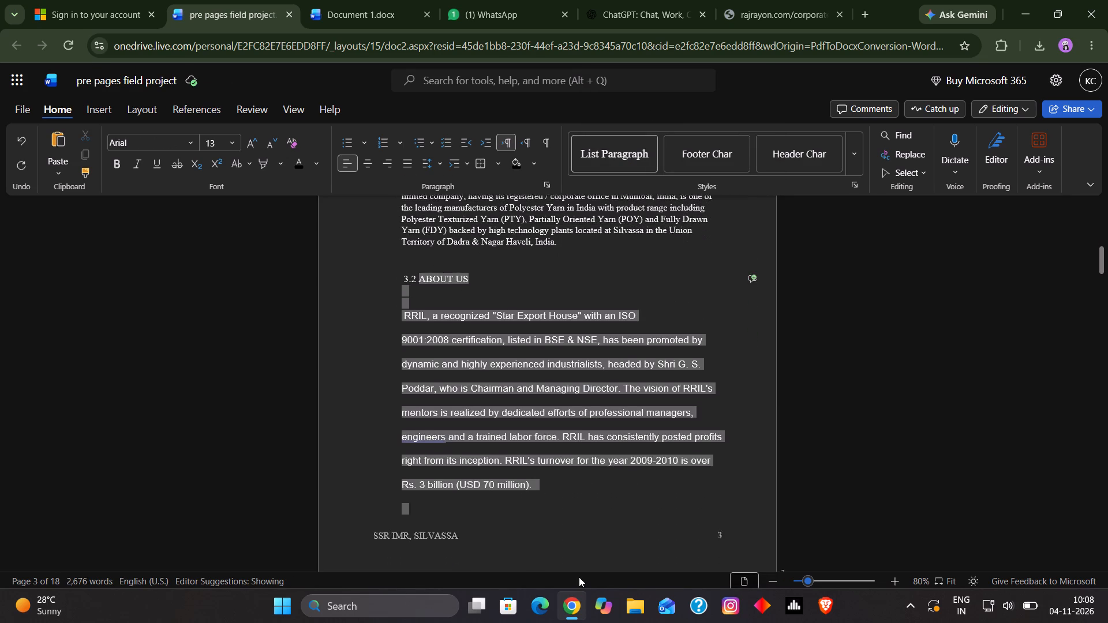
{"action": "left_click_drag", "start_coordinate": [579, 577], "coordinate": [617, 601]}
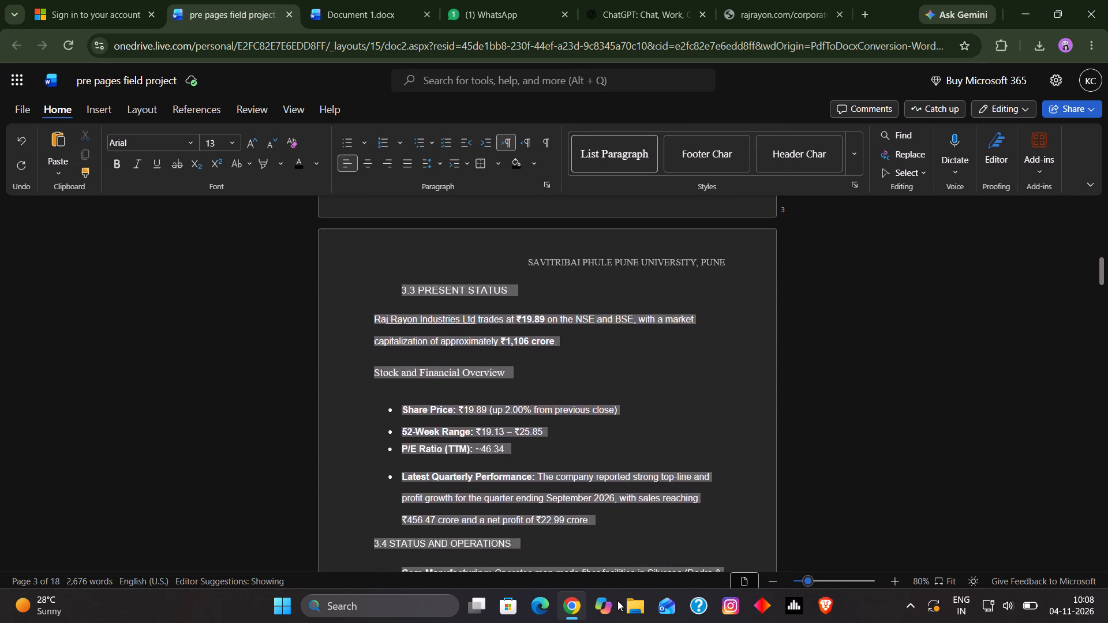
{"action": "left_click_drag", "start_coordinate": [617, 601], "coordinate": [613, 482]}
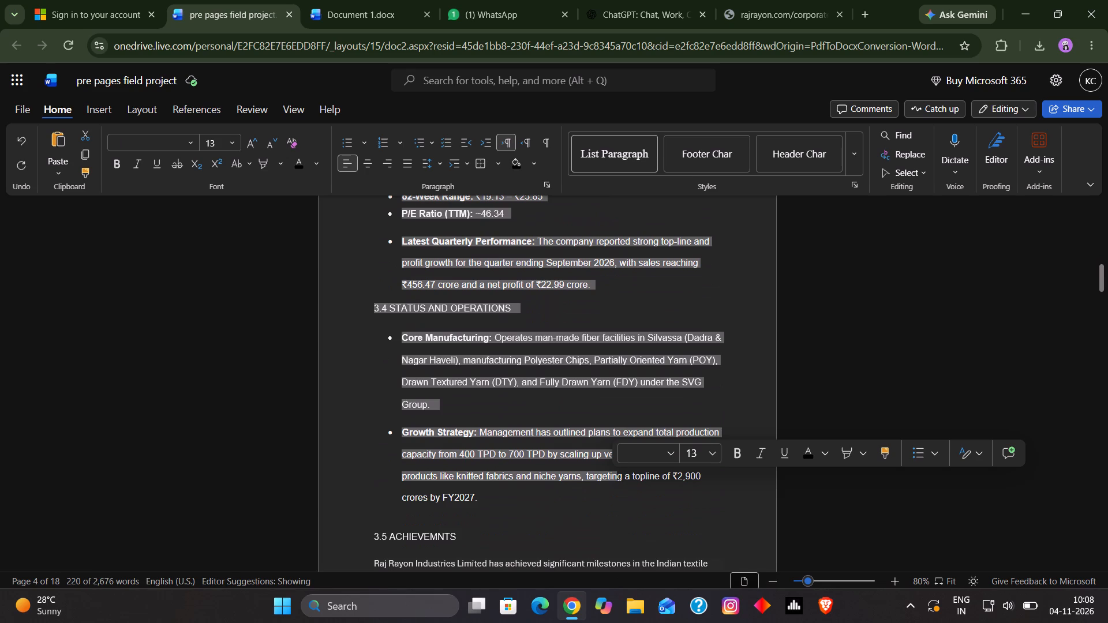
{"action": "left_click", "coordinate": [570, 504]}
Apply Times New Roman to the text from the 3.2 ABOUT US heading through the Stock and Financial Overview heading.
{"action": "scroll", "coordinate": [570, 504], "scroll_direction": "up", "scroll_amount": 4}
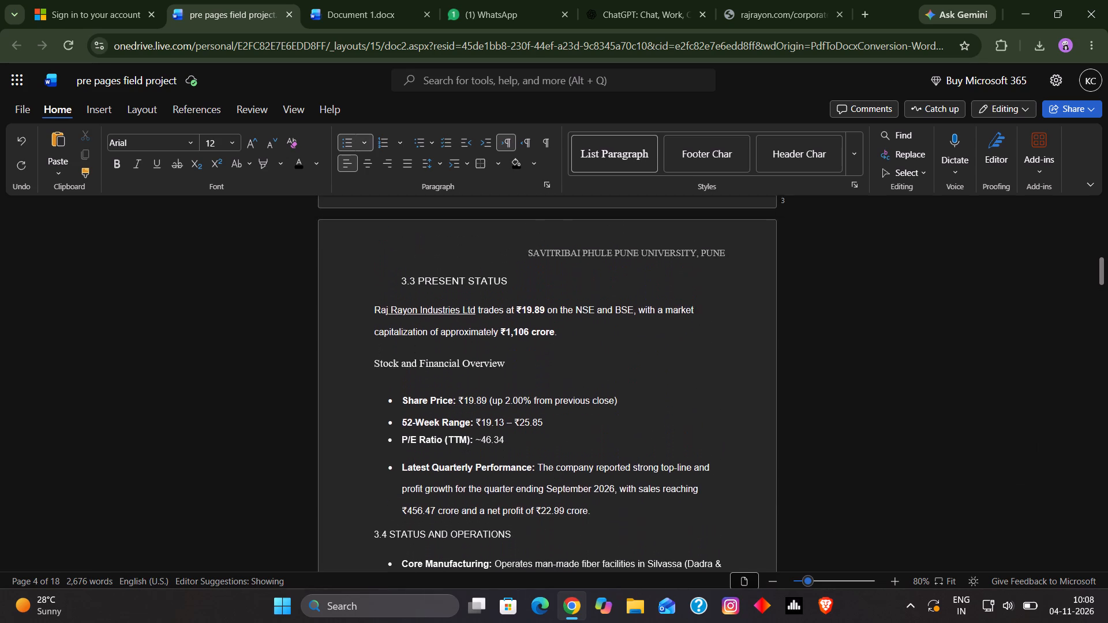
{"action": "scroll", "coordinate": [570, 504], "scroll_direction": "up", "scroll_amount": 2}
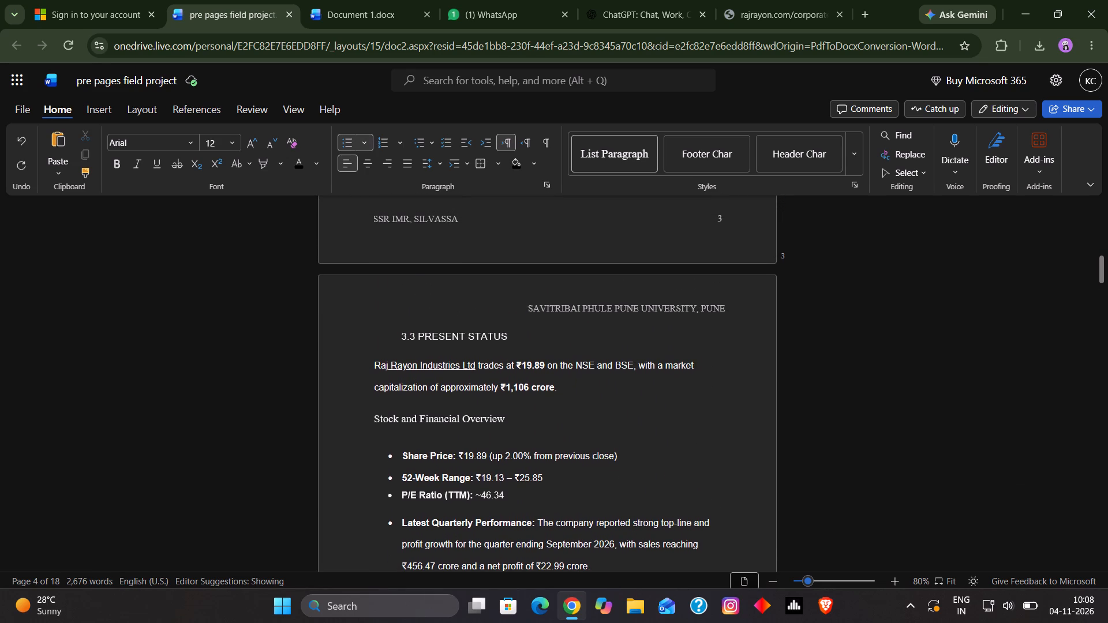
{"action": "left_click_drag", "start_coordinate": [511, 420], "coordinate": [366, 351]}
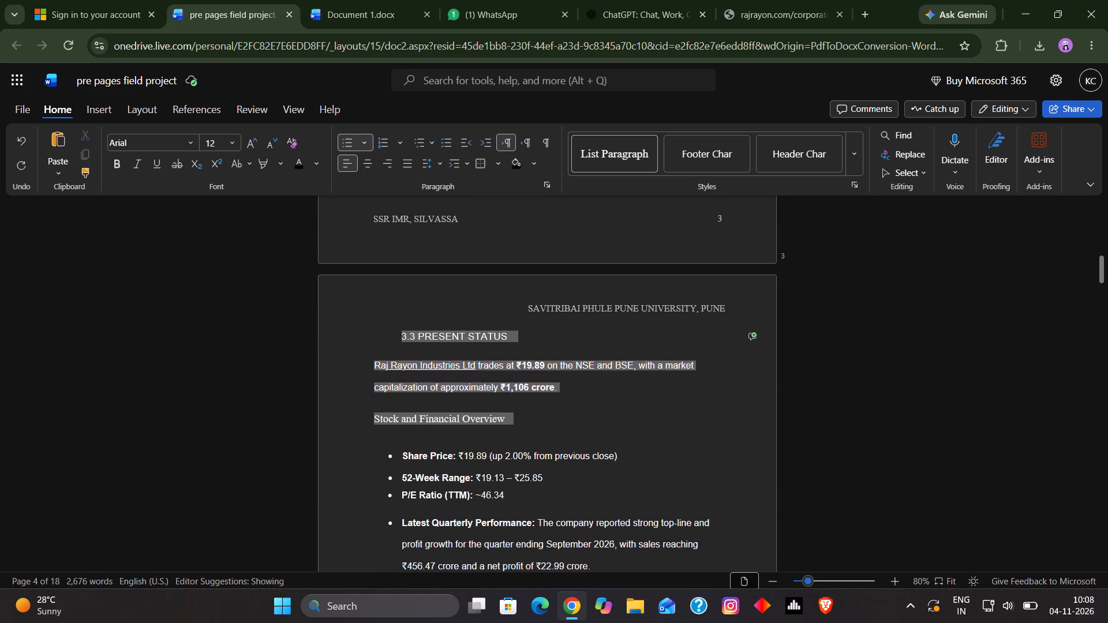
{"action": "left_click_drag", "start_coordinate": [366, 351], "coordinate": [373, 248]}
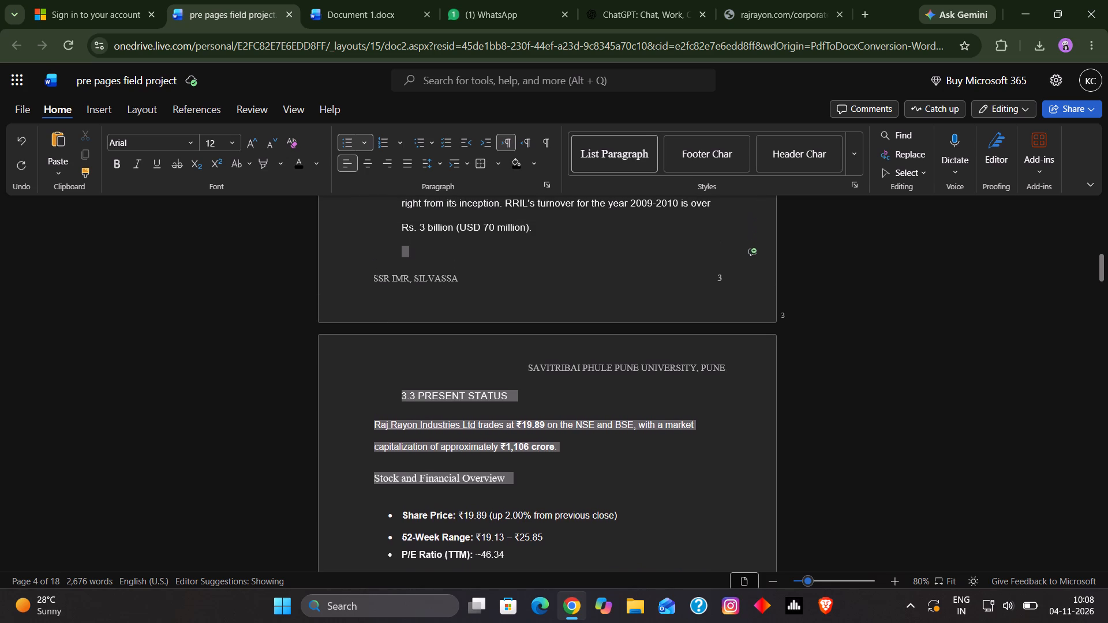
{"action": "left_click_drag", "start_coordinate": [373, 248], "coordinate": [402, 190]}
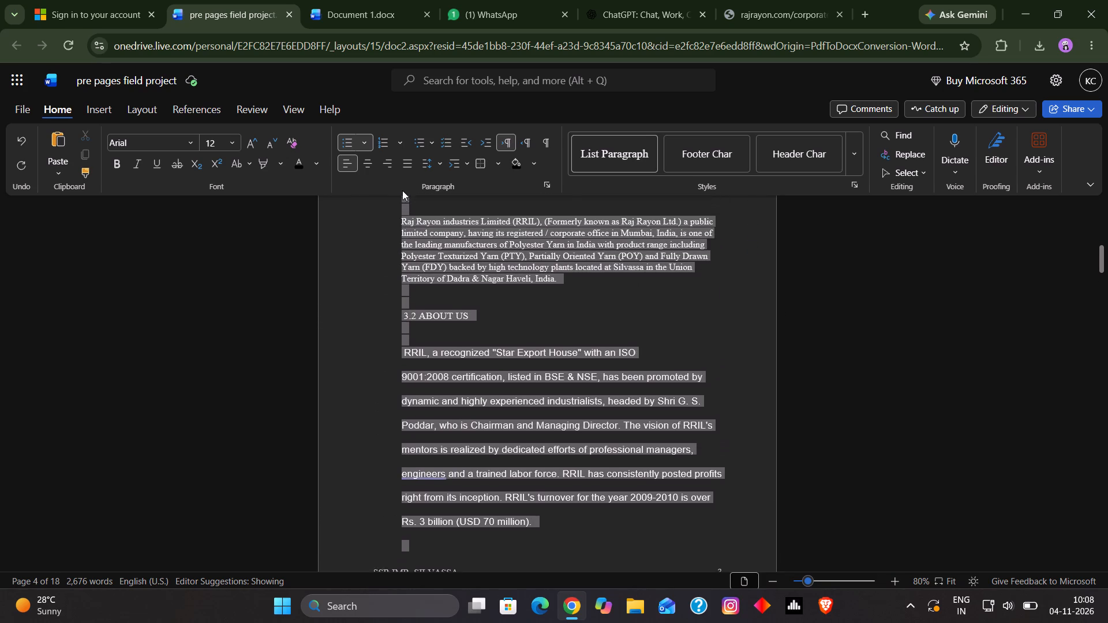
{"action": "left_click_drag", "start_coordinate": [402, 190], "coordinate": [388, 403]}
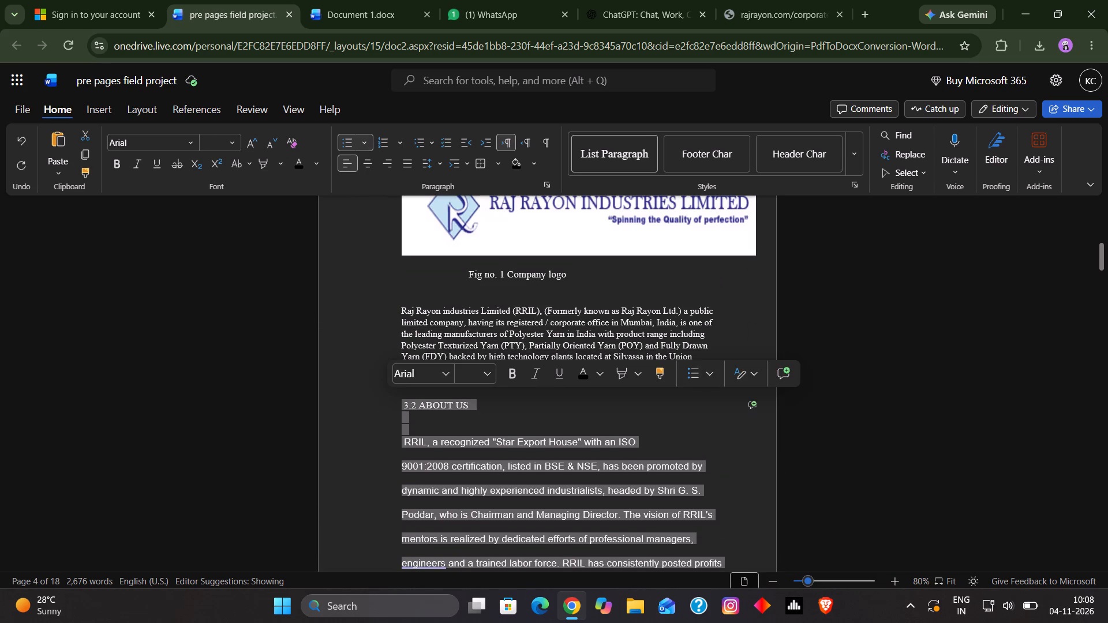
{"action": "left_click", "coordinate": [445, 372]}
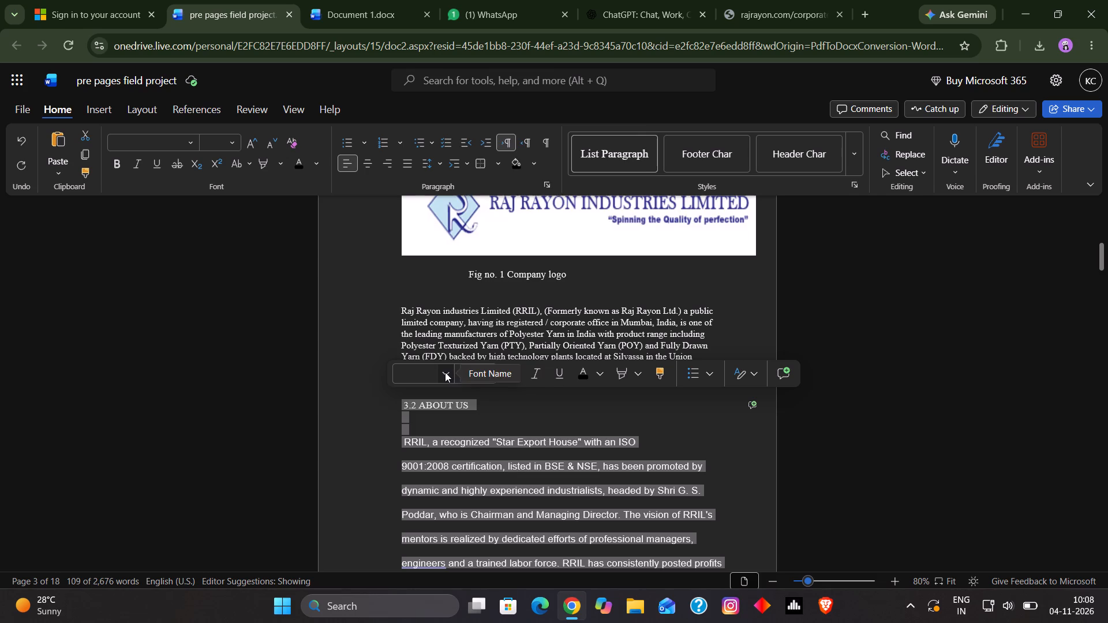
{"action": "left_click", "coordinate": [531, 110]}
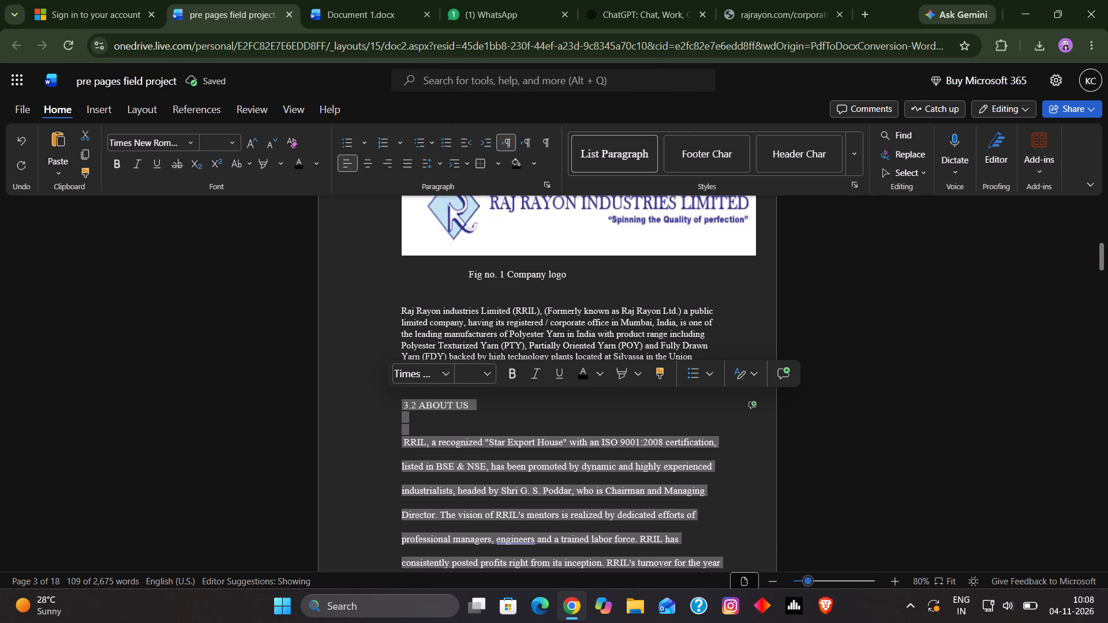
Set the ABOUT US text of the 3.2 heading to 12 pt.
{"action": "left_click", "coordinate": [410, 403]}
{"action": "left_click_drag", "start_coordinate": [410, 403], "coordinate": [427, 403]}
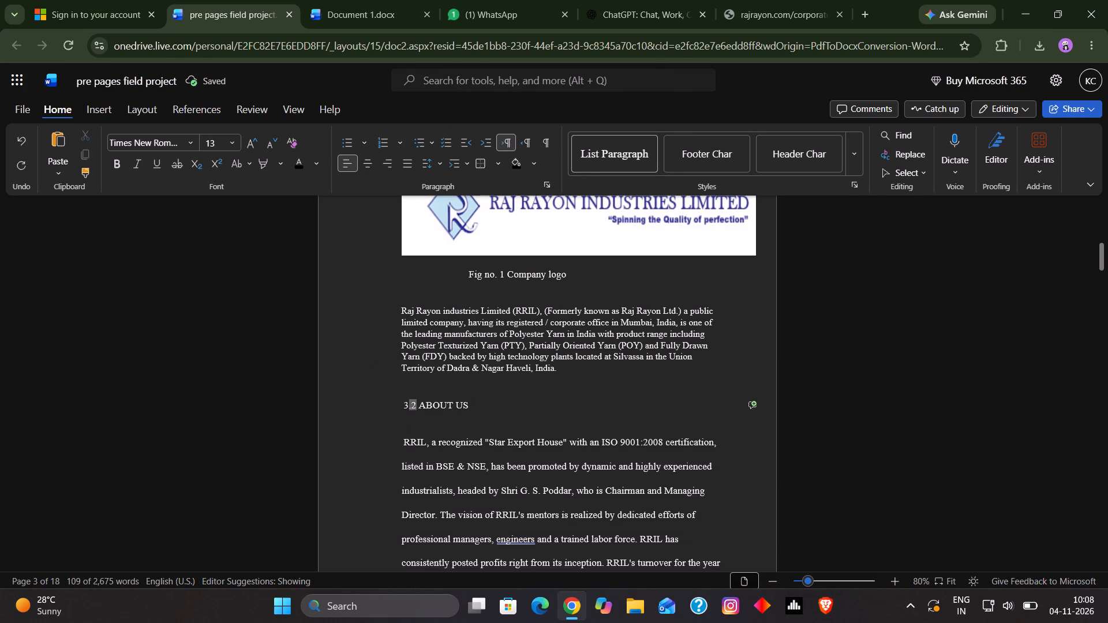
{"action": "left_click_drag", "start_coordinate": [427, 403], "coordinate": [476, 397]}
{"action": "left_click_drag", "start_coordinate": [481, 406], "coordinate": [423, 407]}
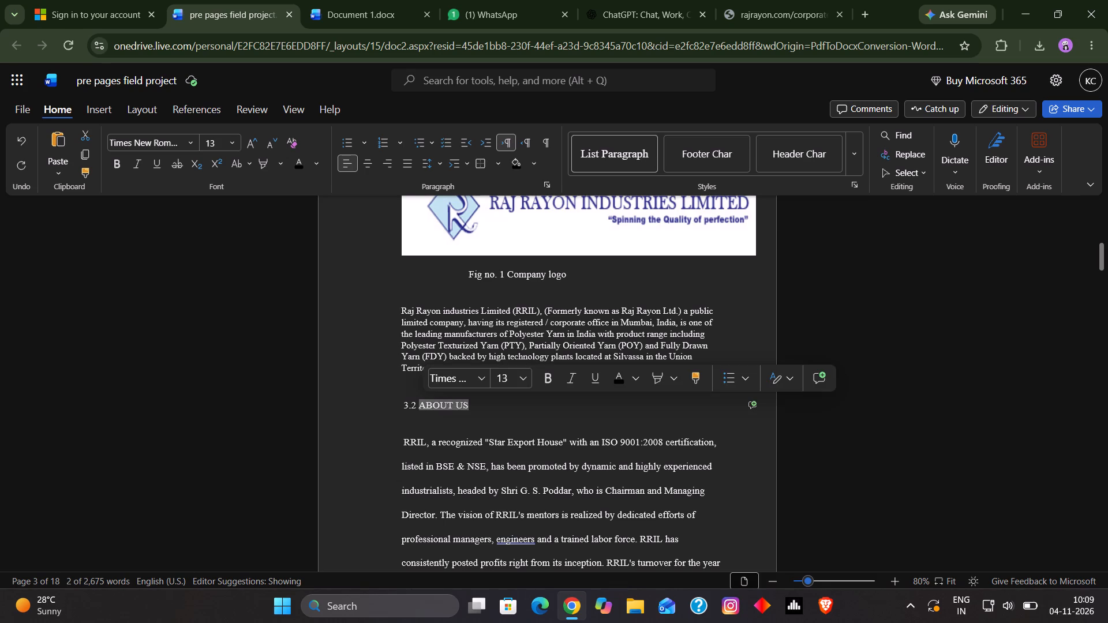
{"action": "left_click", "coordinate": [522, 378]}
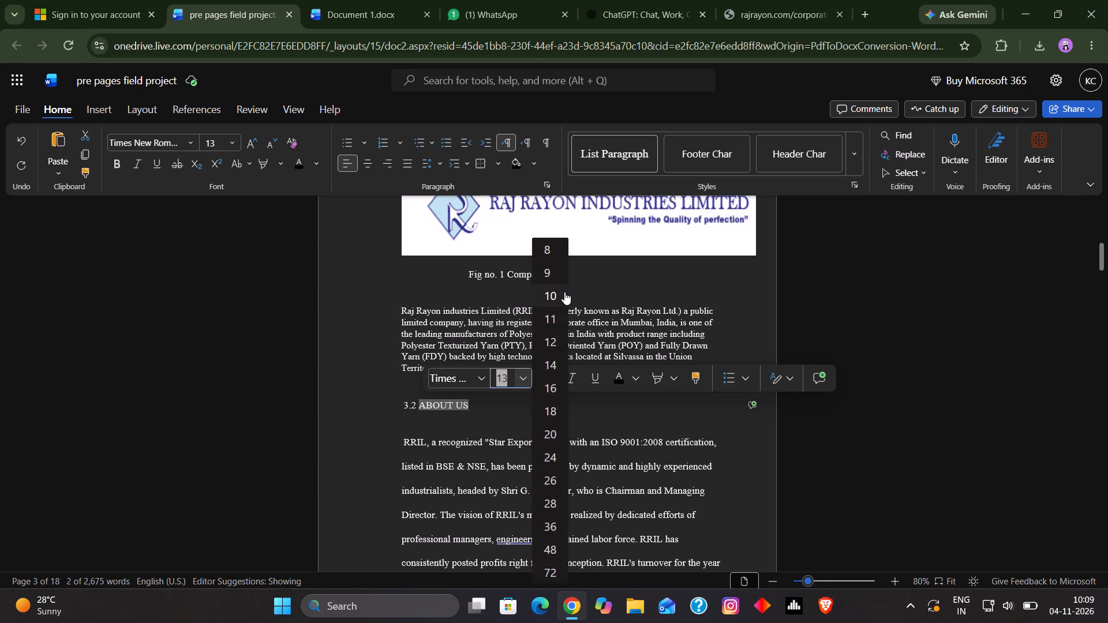
{"action": "left_click", "coordinate": [550, 340]}
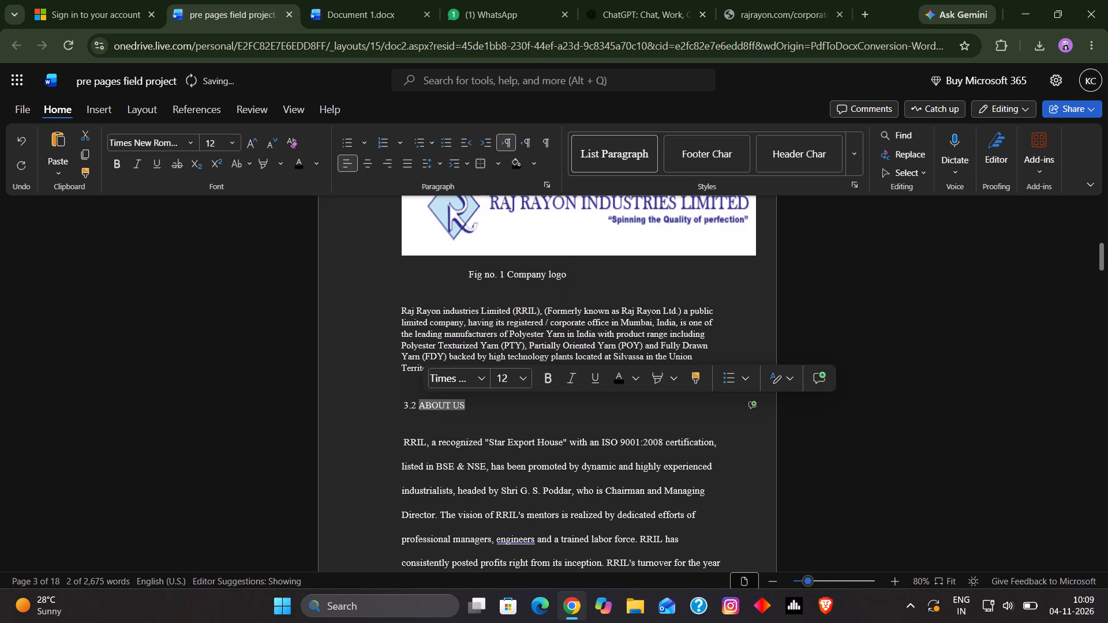
Set the RRIL "Star Export House" paragraph under 3.2 ABOUT US to 12 pt.
{"action": "left_click_drag", "start_coordinate": [403, 441], "coordinate": [554, 482]}
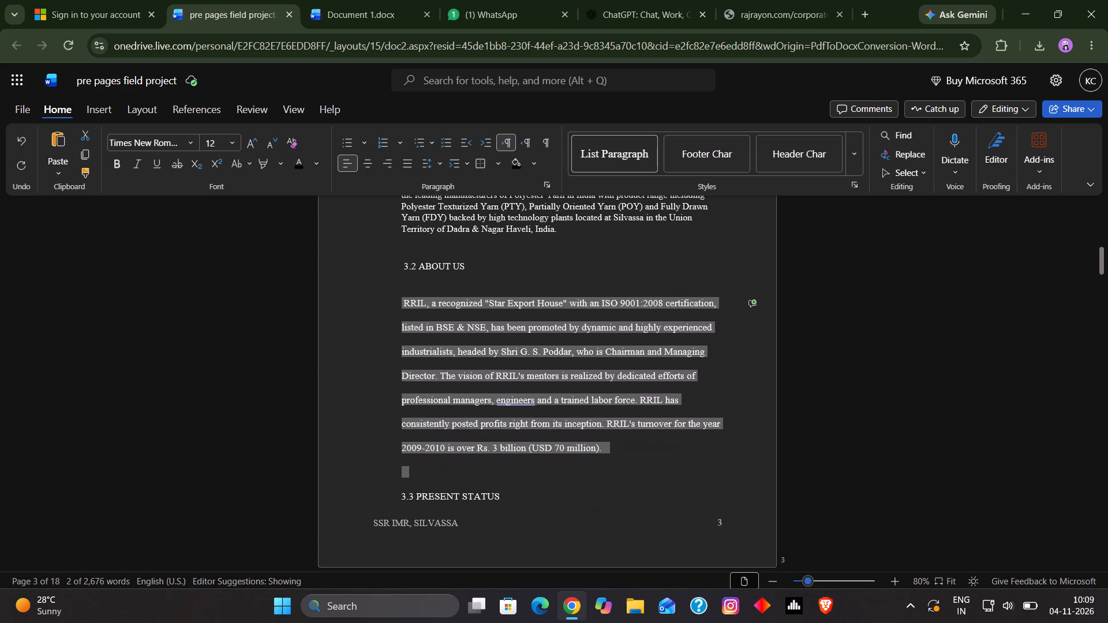
{"action": "left_click_drag", "start_coordinate": [554, 482], "coordinate": [613, 464]}
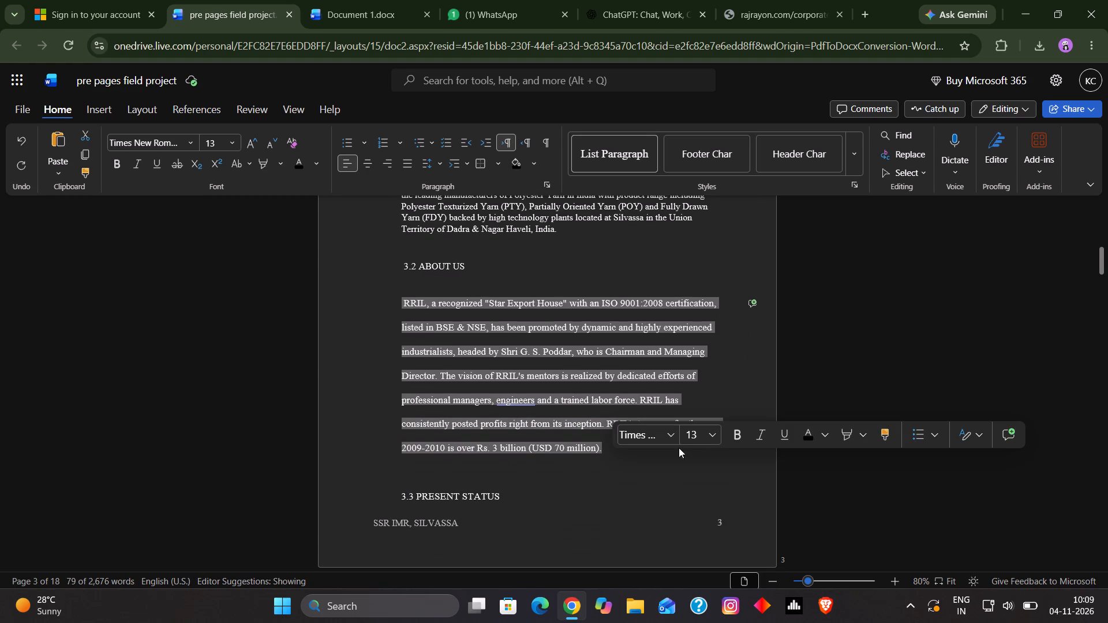
{"action": "left_click", "coordinate": [710, 437]}
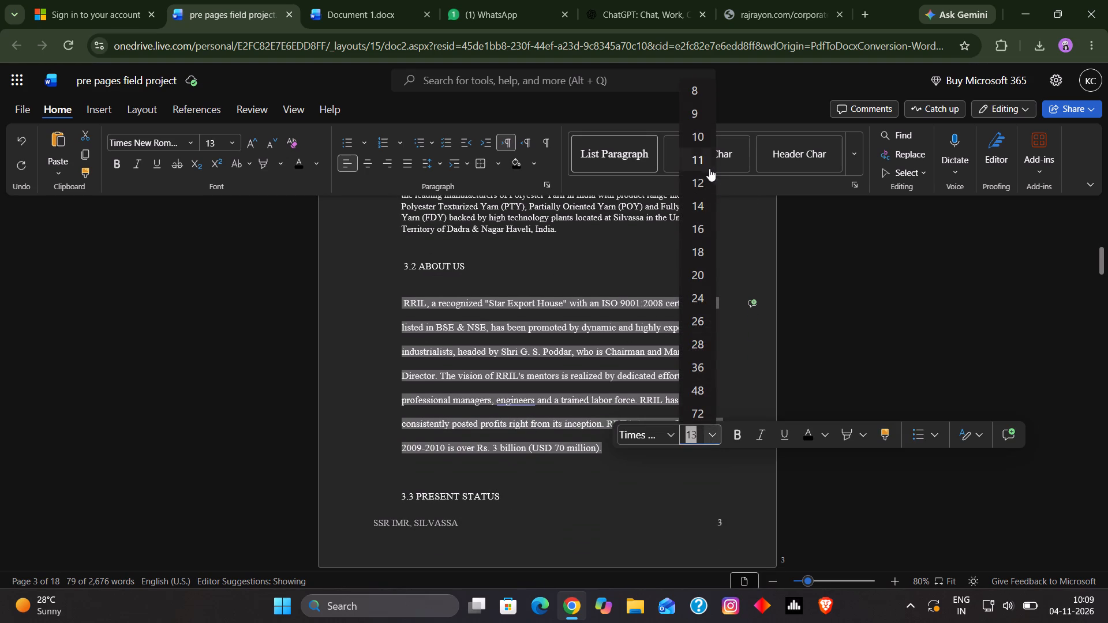
{"action": "left_click", "coordinate": [695, 180]}
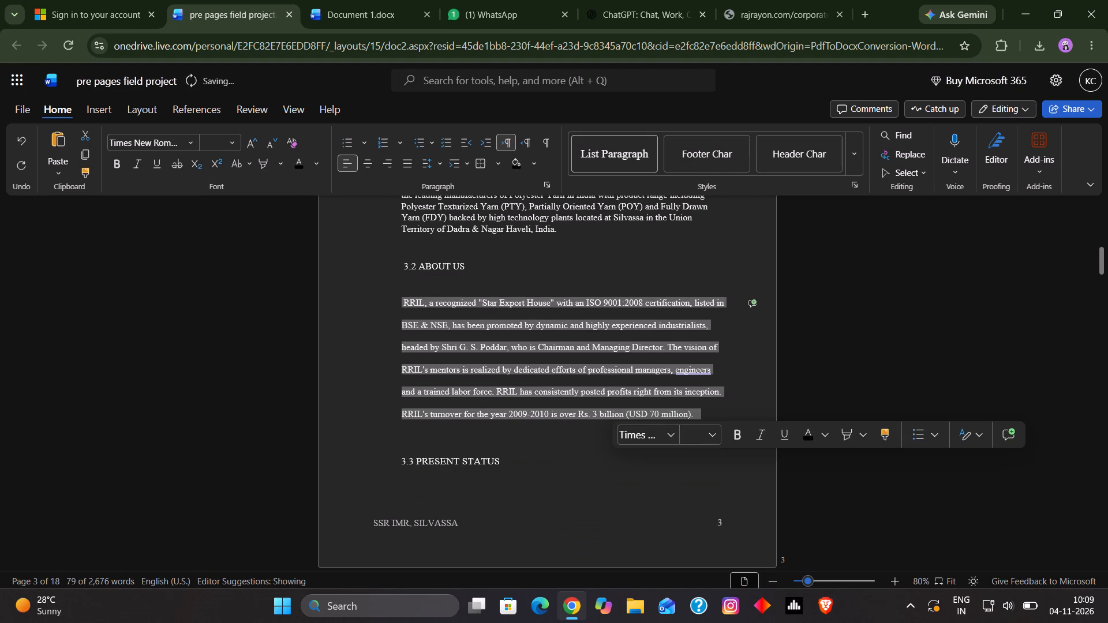
{"action": "left_click", "coordinate": [504, 440]}
Set the PRESENT STATUS text of the 3.3 heading to 12 pt.
{"action": "scroll", "coordinate": [504, 440], "scroll_direction": "down", "scroll_amount": 3}
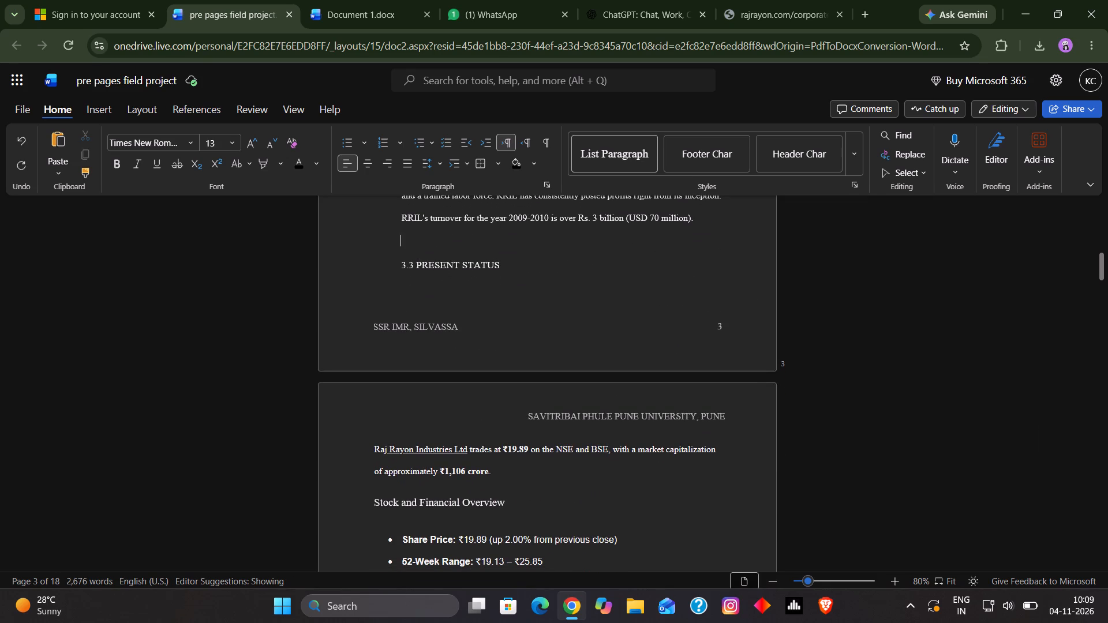
{"action": "left_click_drag", "start_coordinate": [497, 266], "coordinate": [414, 265]}
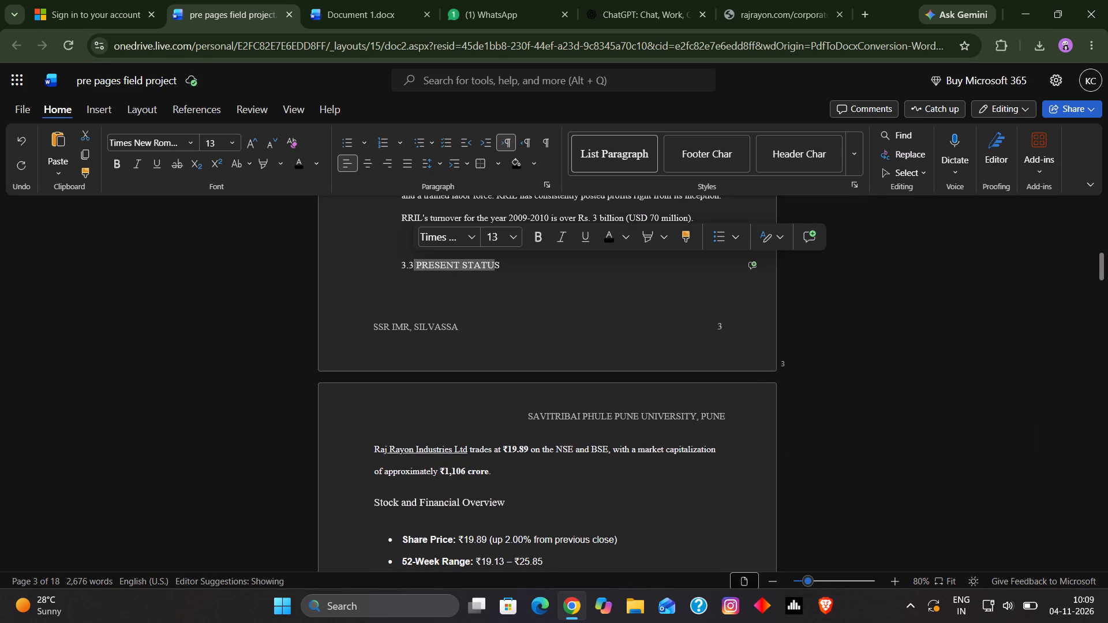
{"action": "left_click", "coordinate": [501, 267]}
{"action": "left_click_drag", "start_coordinate": [501, 267], "coordinate": [425, 261]}
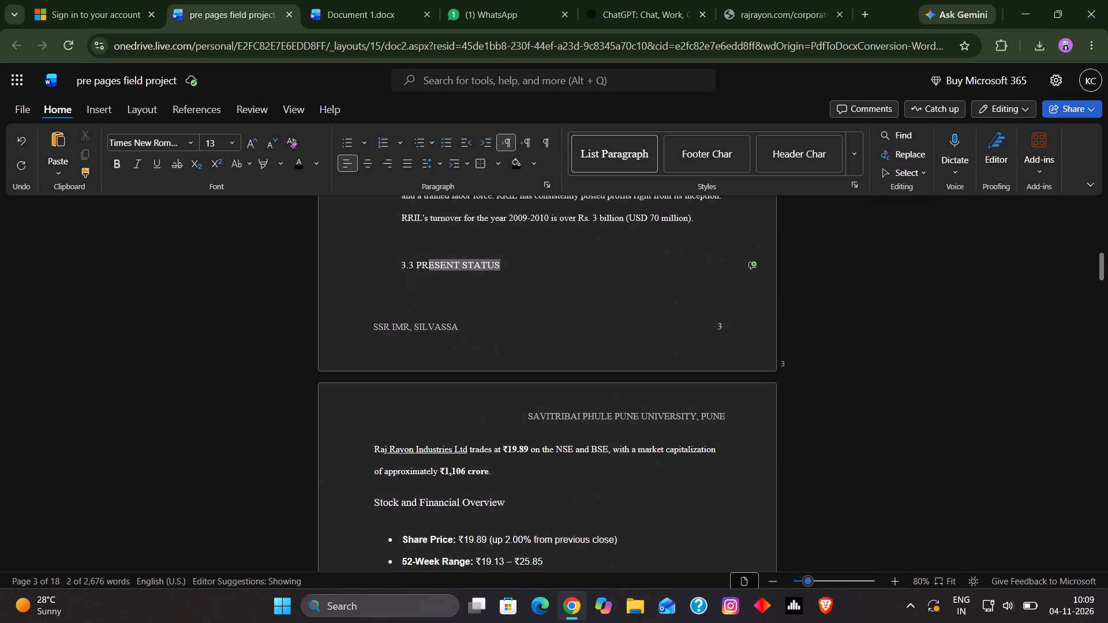
{"action": "left_click_drag", "start_coordinate": [425, 261], "coordinate": [414, 264]}
{"action": "left_click", "coordinate": [511, 237]}
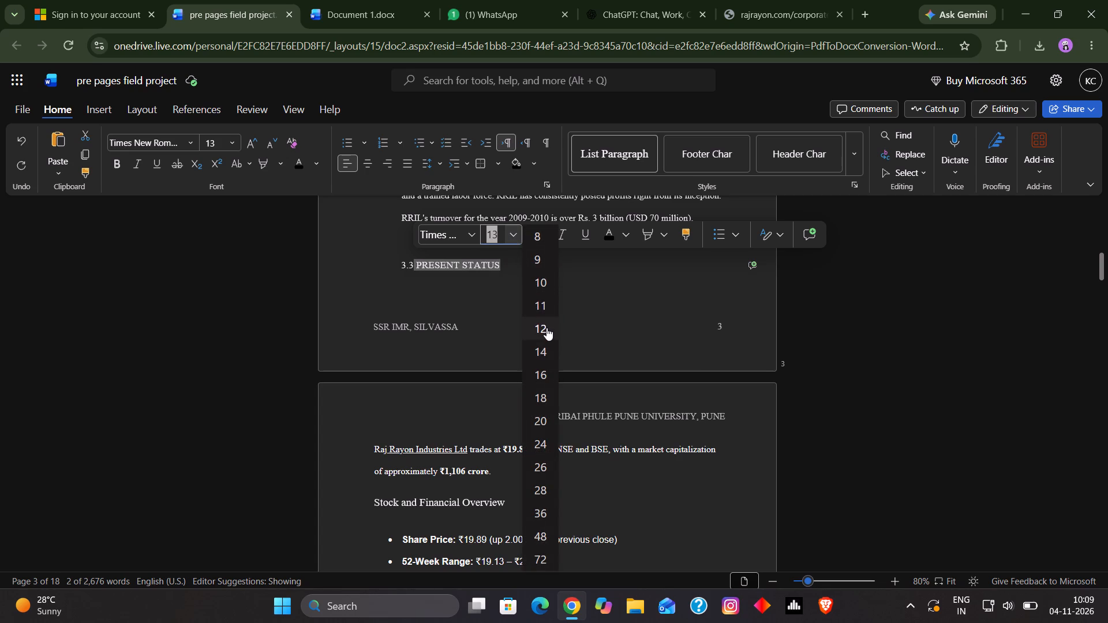
{"action": "left_click", "coordinate": [549, 328]}
Check the font and size of the share price and market capitalization paragraph and the Stock and Financial Overview heading.
{"action": "scroll", "coordinate": [438, 348], "scroll_direction": "down", "scroll_amount": 1}
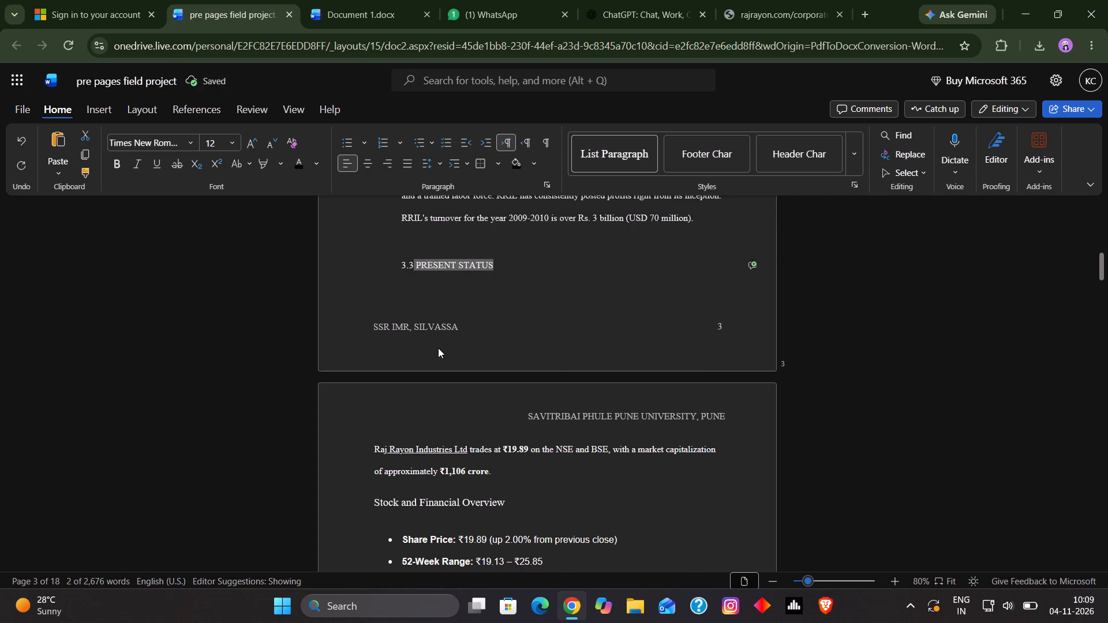
{"action": "scroll", "coordinate": [438, 348], "scroll_direction": "down", "scroll_amount": 1}
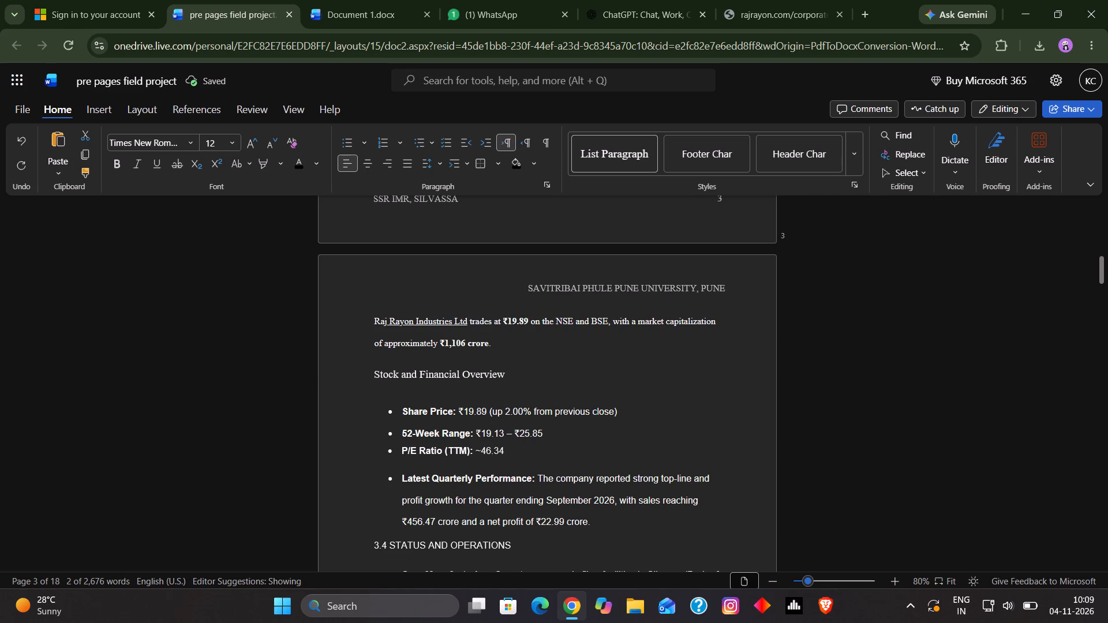
{"action": "left_click_drag", "start_coordinate": [375, 320], "coordinate": [499, 341]}
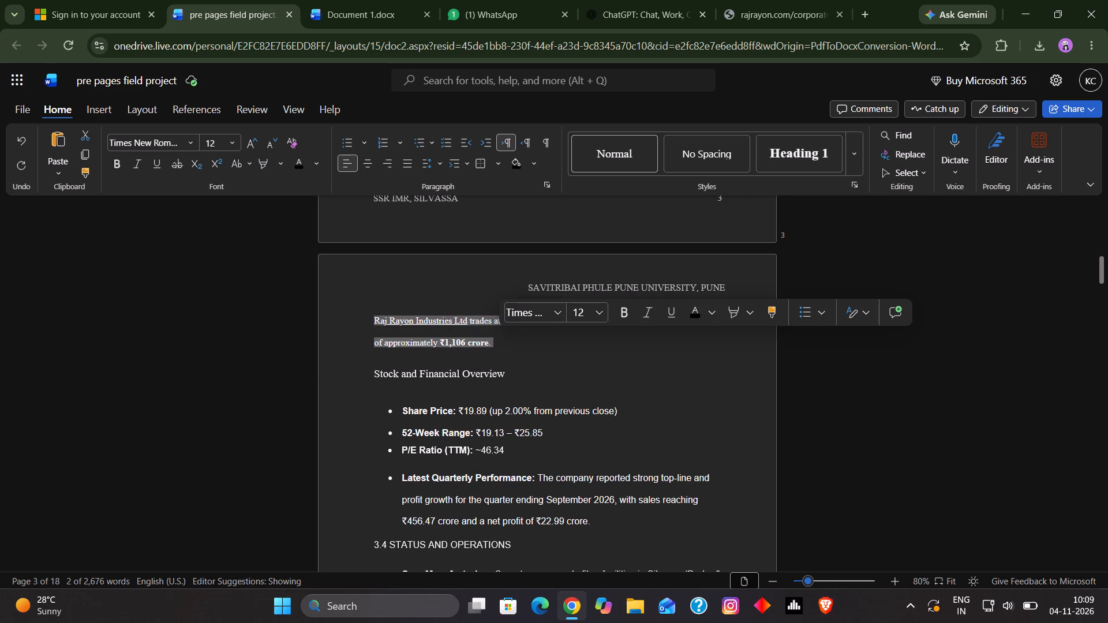
{"action": "left_click_drag", "start_coordinate": [508, 362], "coordinate": [507, 376]}
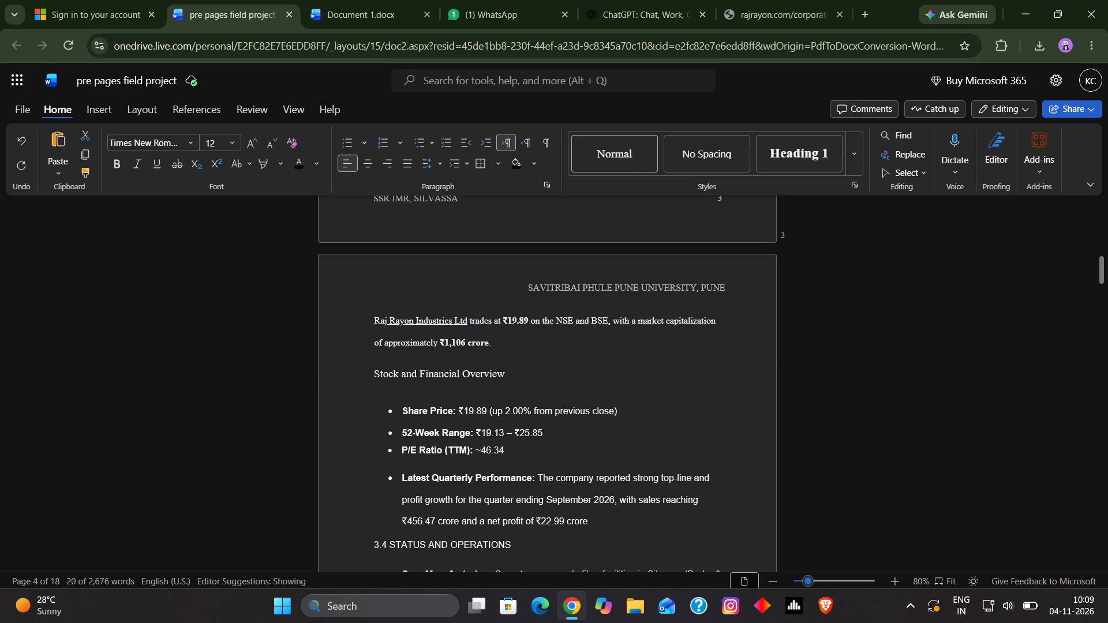
{"action": "left_click_drag", "start_coordinate": [507, 376], "coordinate": [507, 376]}
{"action": "left_click_drag", "start_coordinate": [507, 376], "coordinate": [376, 381]}
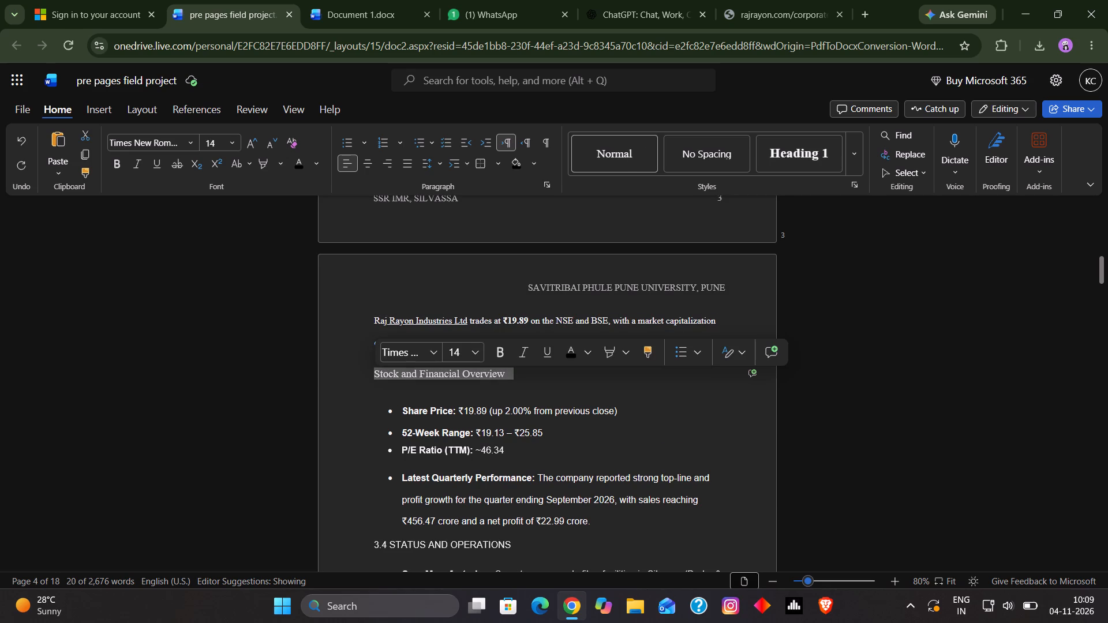
{"action": "left_click", "coordinate": [443, 399]}
{"action": "scroll", "coordinate": [385, 429], "scroll_direction": "down", "scroll_amount": 1}
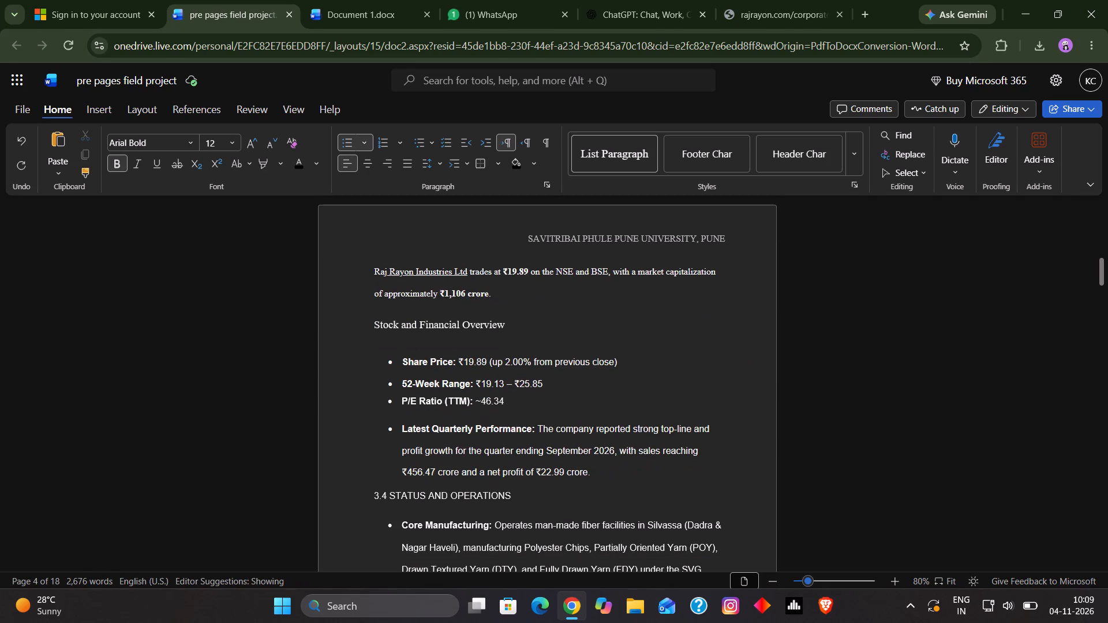
Change the four bullet points under Stock and Financial Overview, from Share Price through Latest Quarterly Performance, to Times New Roman.
{"action": "left_click_drag", "start_coordinate": [536, 423], "coordinate": [587, 439]}
{"action": "left_click_drag", "start_coordinate": [587, 439], "coordinate": [601, 445]}
{"action": "left_click_drag", "start_coordinate": [548, 402], "coordinate": [409, 380]}
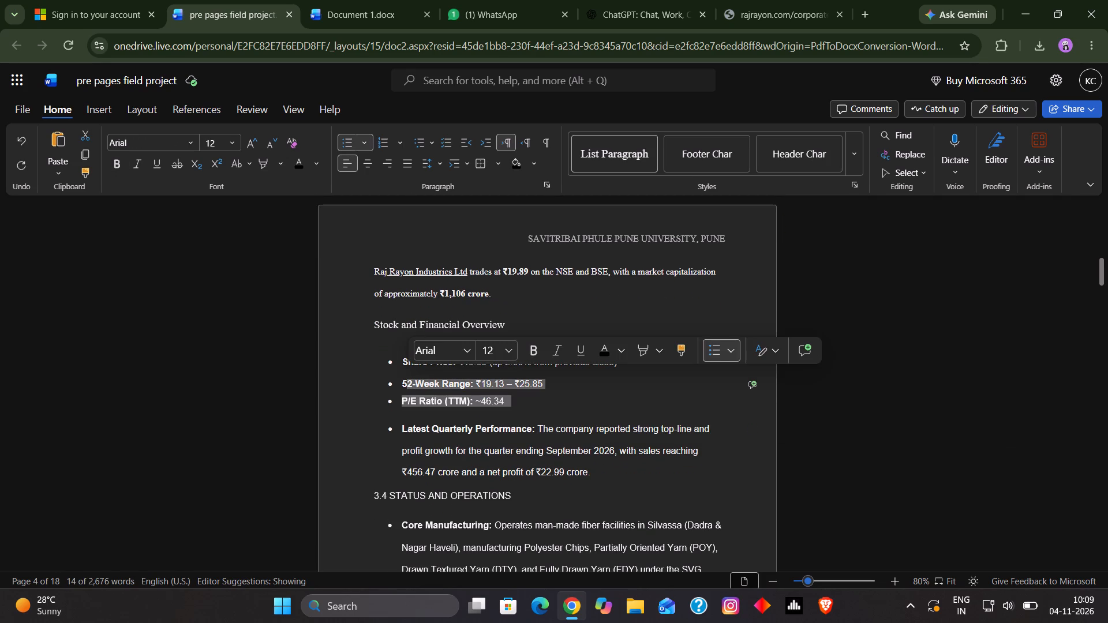
{"action": "left_click", "coordinate": [559, 400]}
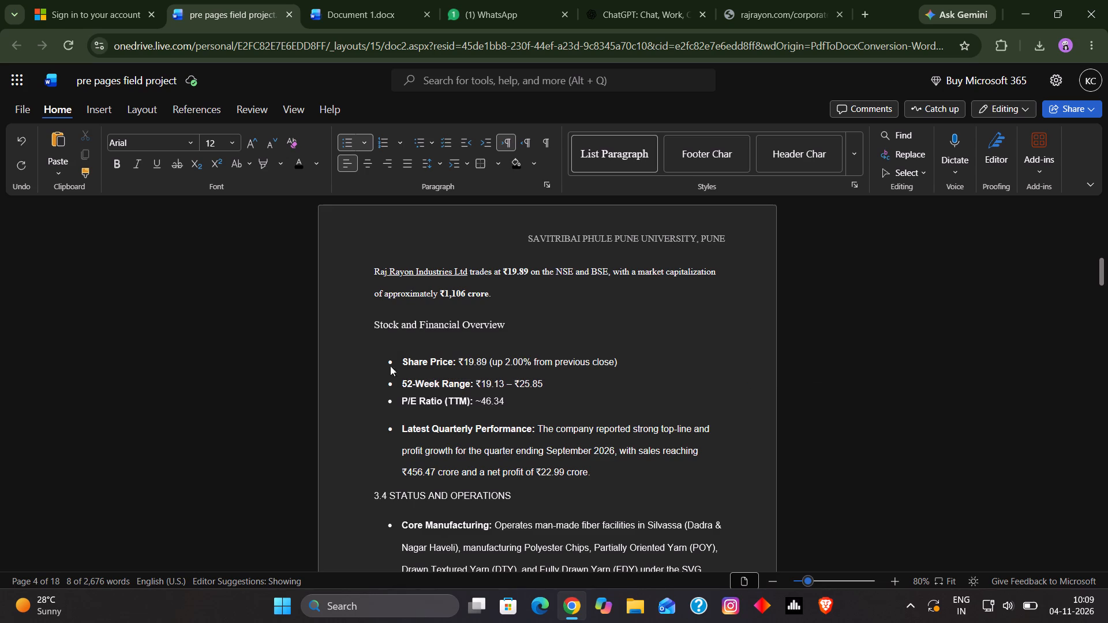
{"action": "left_click_drag", "start_coordinate": [404, 361], "coordinate": [495, 422]}
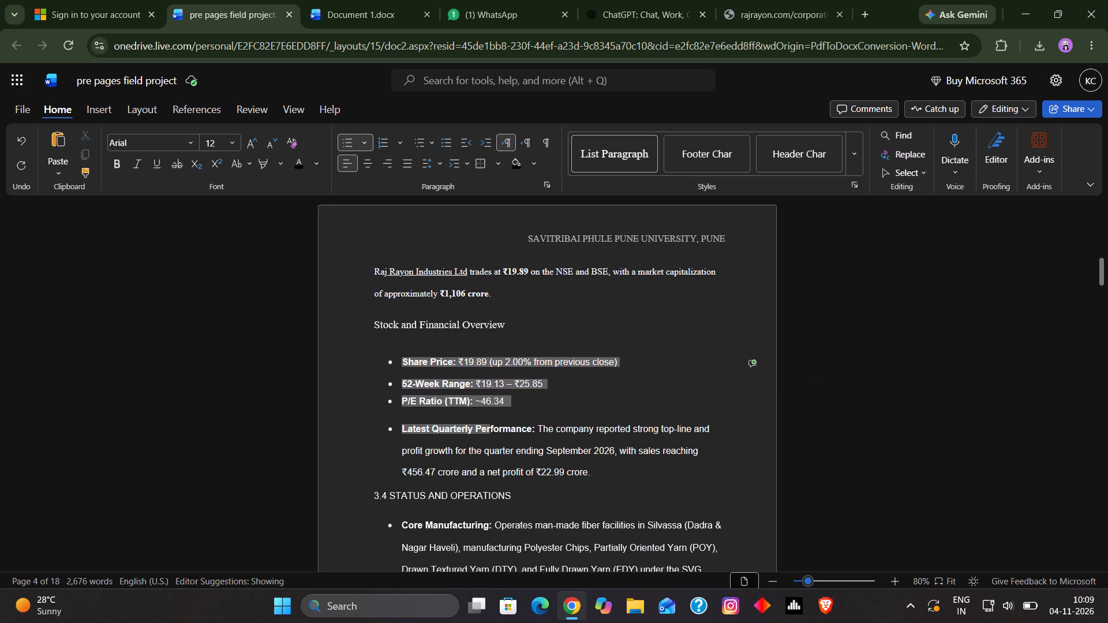
{"action": "left_click_drag", "start_coordinate": [495, 422], "coordinate": [600, 479]}
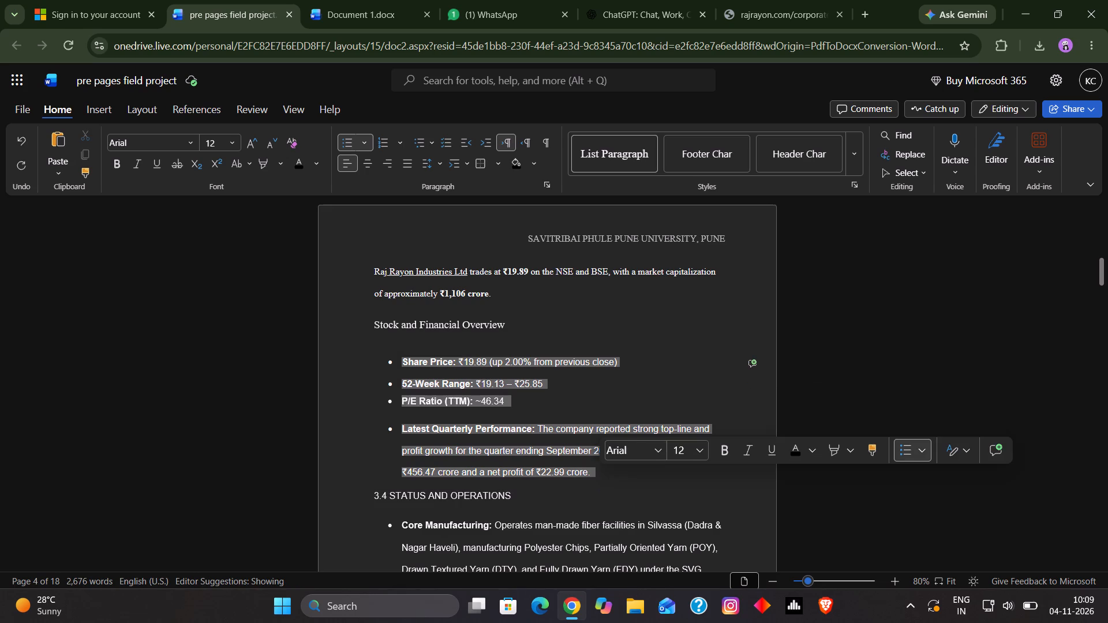
{"action": "left_click", "coordinate": [660, 453]}
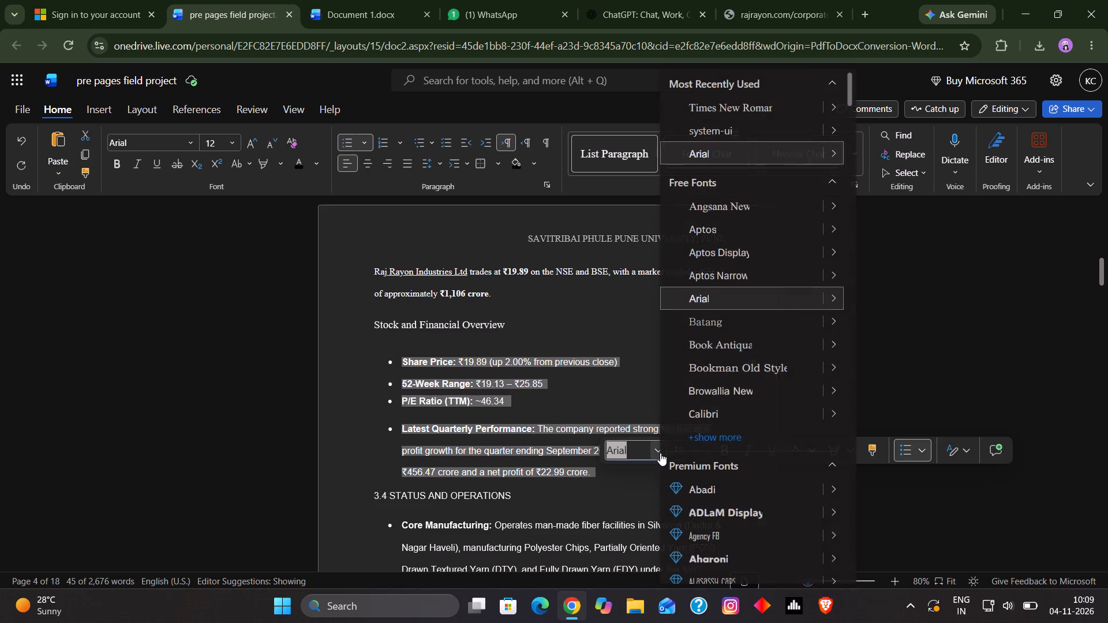
{"action": "left_click", "coordinate": [758, 107]}
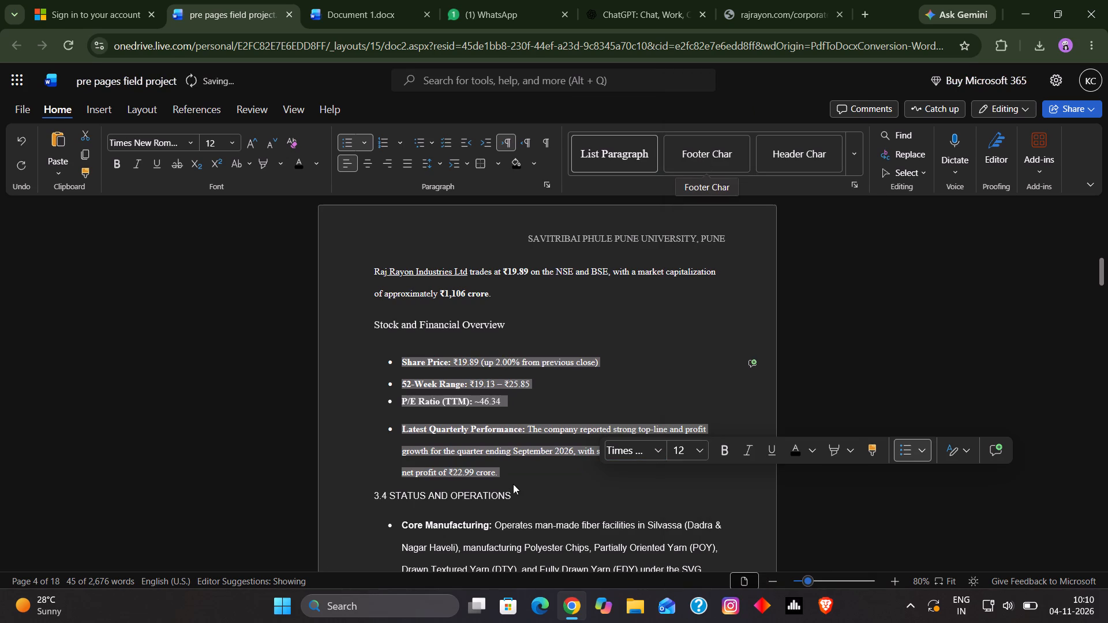
{"action": "left_click", "coordinate": [513, 490]}
Change the STATUS AND OPERATIONS text of the 3.4 heading and its Core Manufacturing and Growth Strategy bullets to Times New Roman.
{"action": "scroll", "coordinate": [513, 490], "scroll_direction": "down", "scroll_amount": 2}
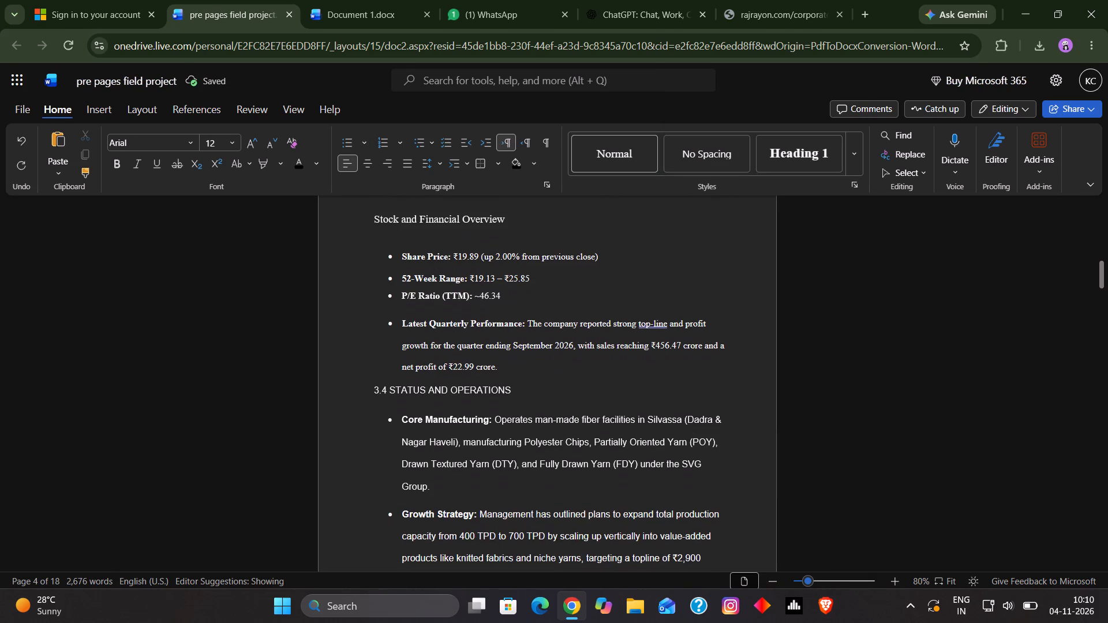
{"action": "left_click_drag", "start_coordinate": [388, 385], "coordinate": [560, 563]}
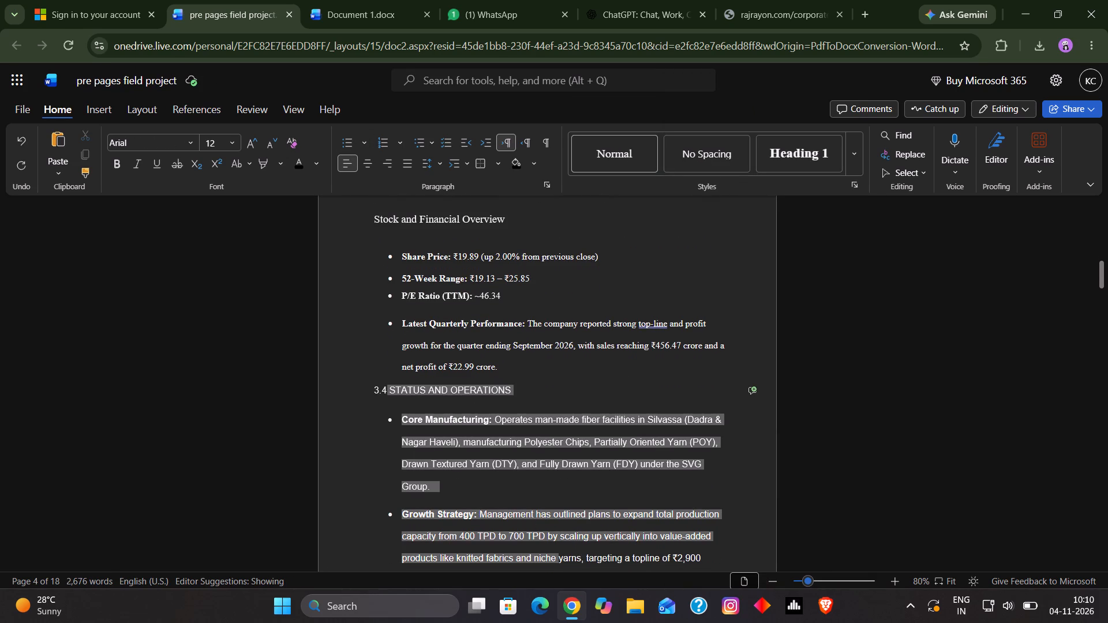
{"action": "left_click_drag", "start_coordinate": [560, 563], "coordinate": [544, 402]}
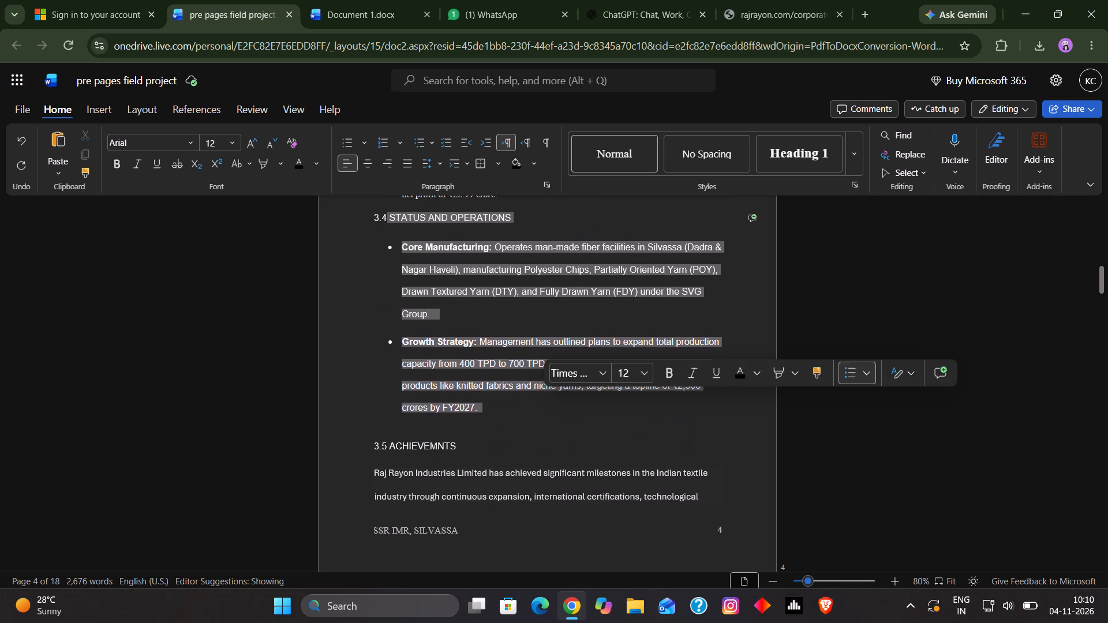
{"action": "left_click", "coordinate": [601, 377]}
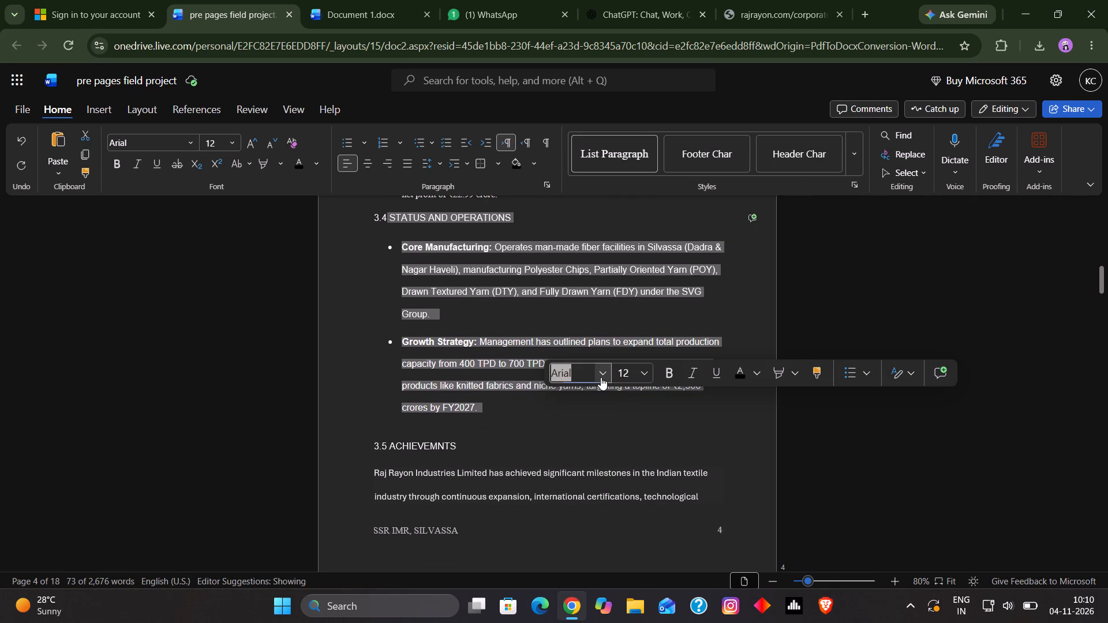
{"action": "left_click", "coordinate": [673, 111]}
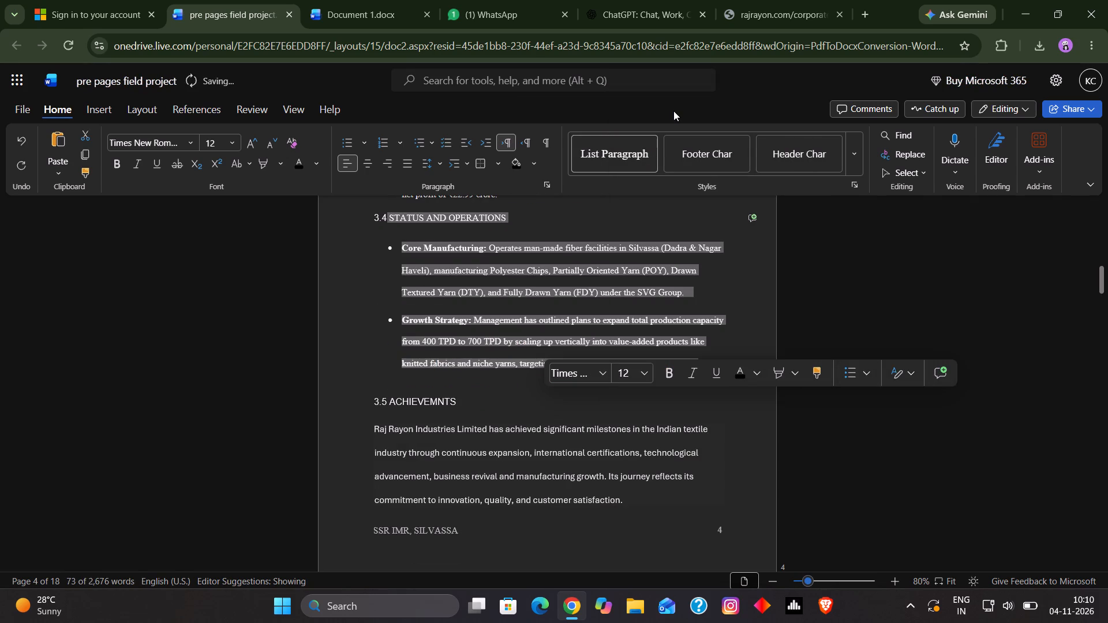
{"action": "left_click", "coordinate": [488, 388]}
Change the 3.5 ACHIEVEMNTS heading to Times New Roman.
{"action": "scroll", "coordinate": [488, 388], "scroll_direction": "left", "scroll_amount": 1}
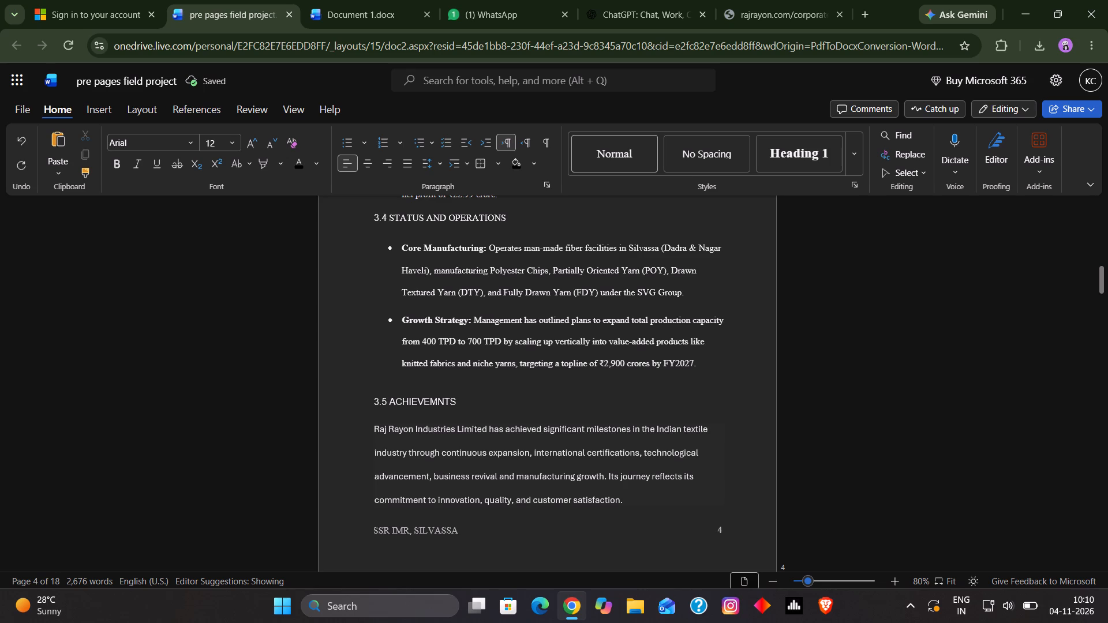
{"action": "left_click_drag", "start_coordinate": [456, 401], "coordinate": [373, 403]}
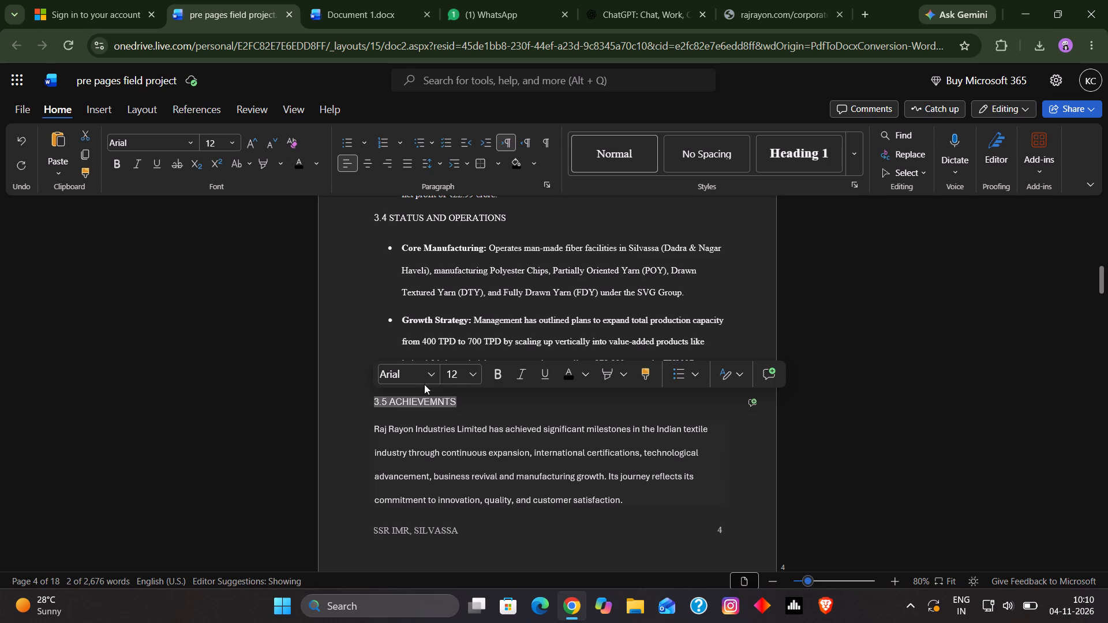
{"action": "left_click", "coordinate": [429, 376]}
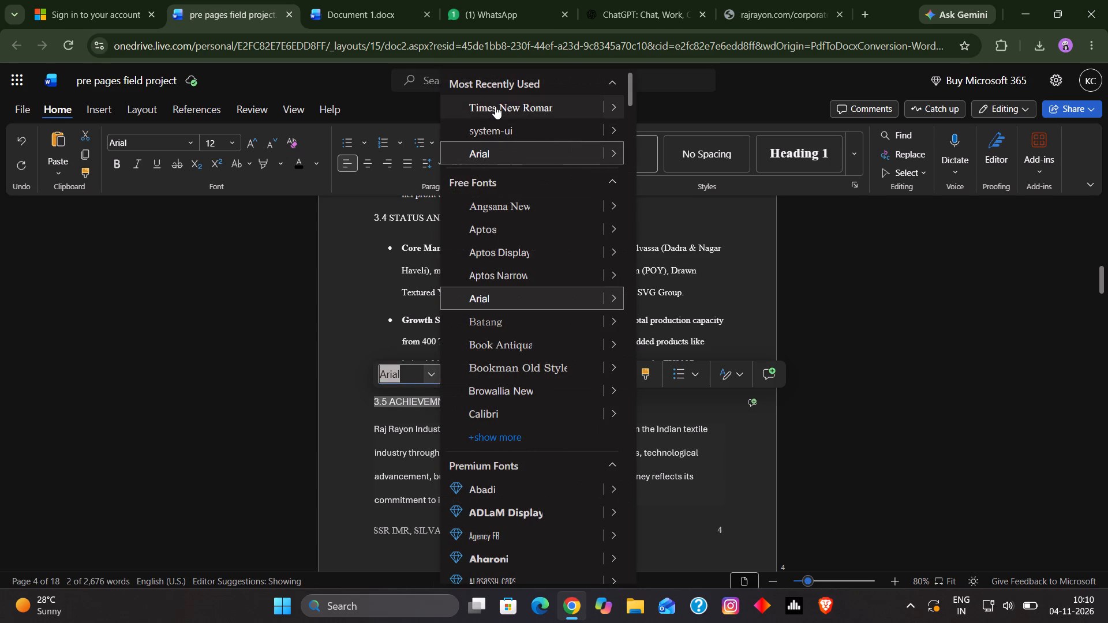
{"action": "left_click", "coordinate": [496, 107]}
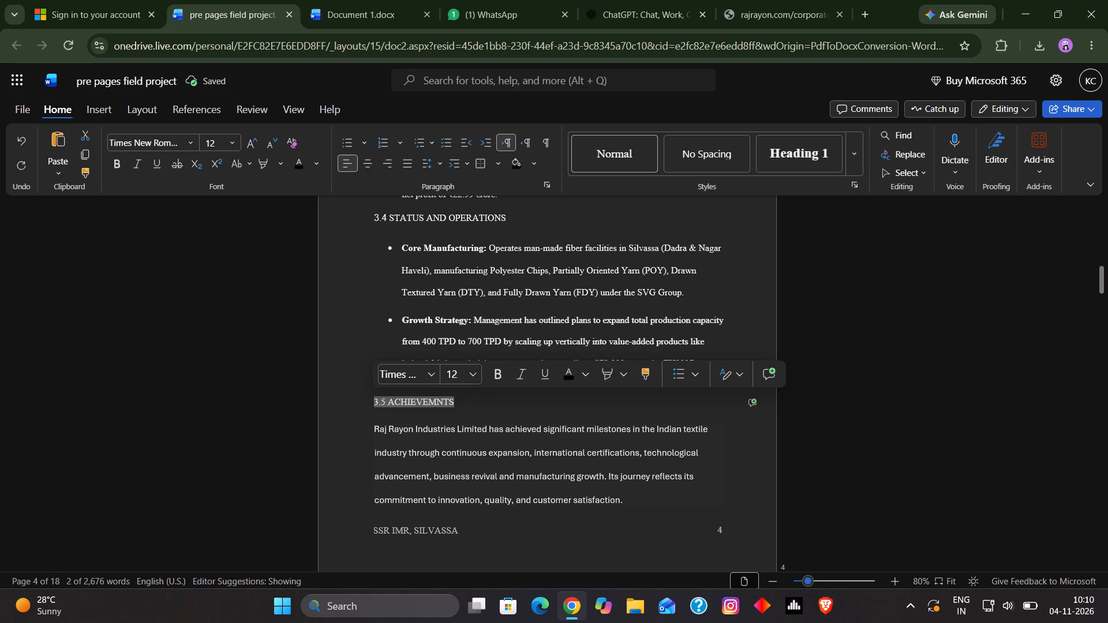
{"action": "left_click", "coordinate": [497, 408]}
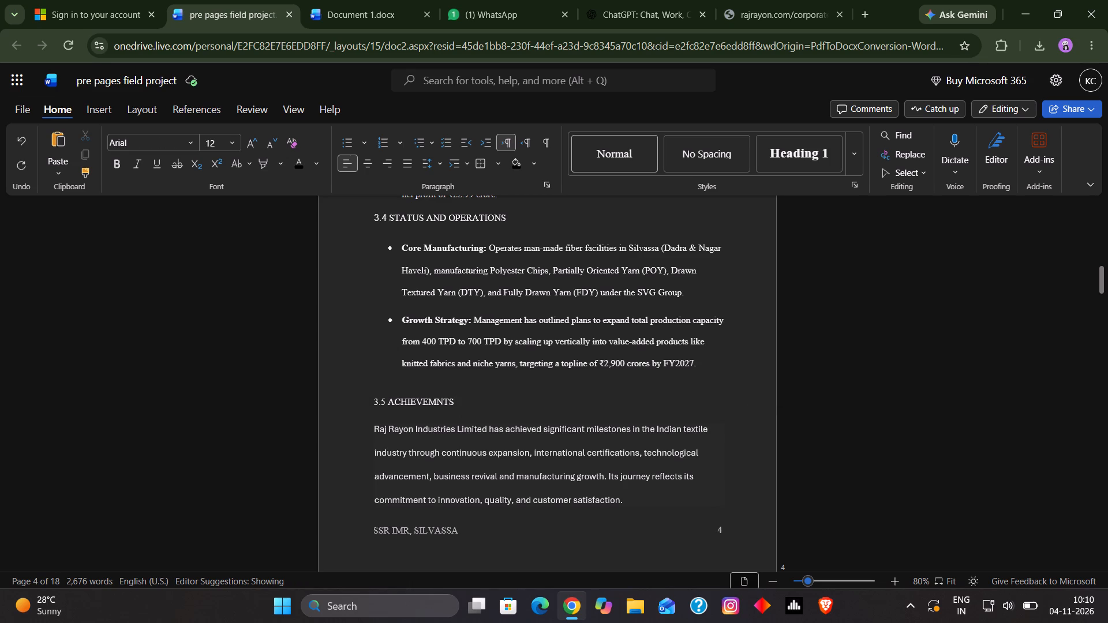
Change the Raj Rayon milestones paragraph under 3.5 ACHIEVEMNTS to Times New Roman.
{"action": "left_click_drag", "start_coordinate": [371, 429], "coordinate": [623, 513]}
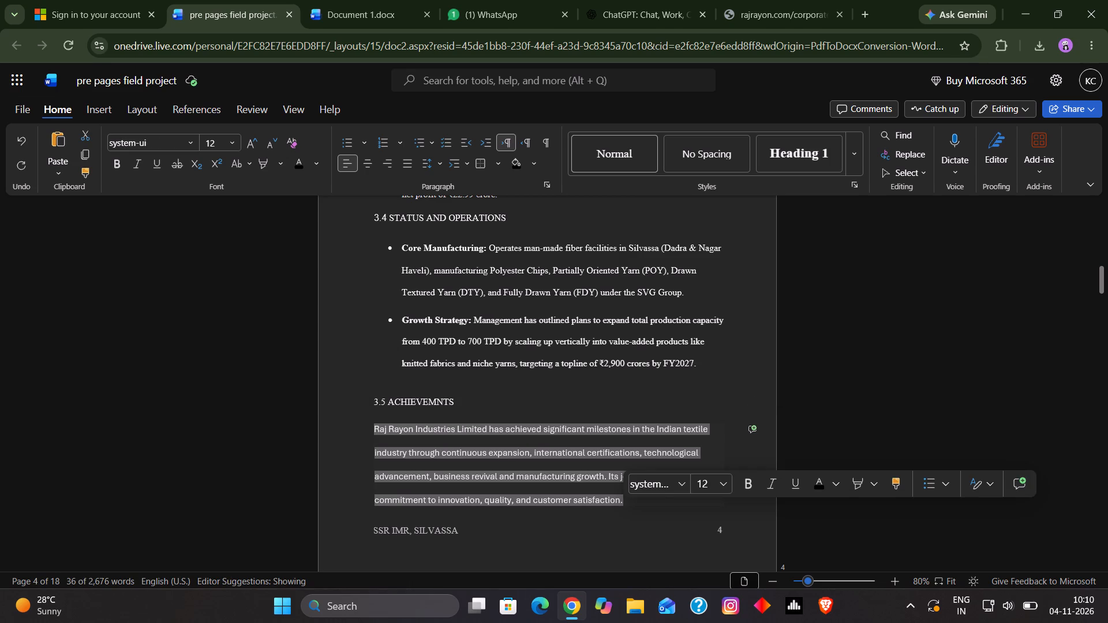
{"action": "left_click", "coordinate": [680, 487]}
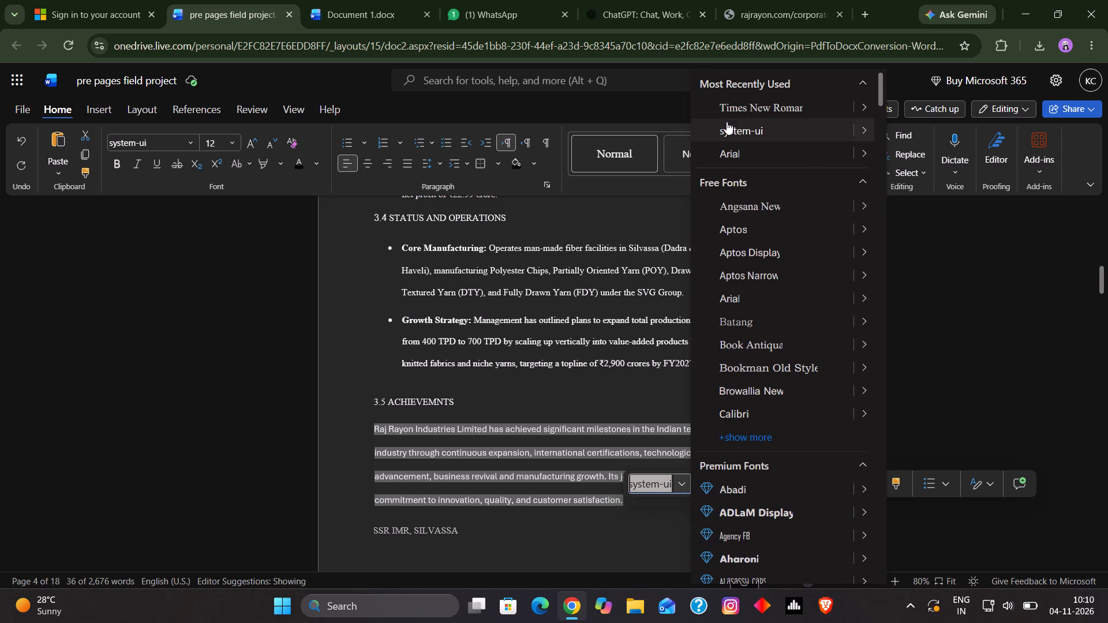
{"action": "left_click", "coordinate": [738, 107]}
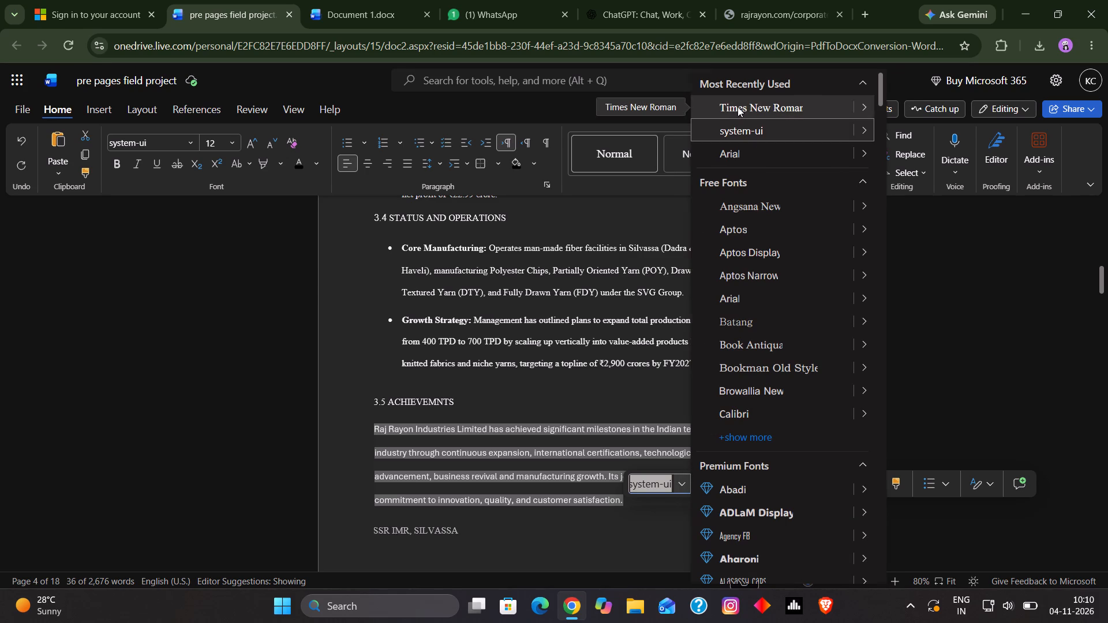
Check the font and size of the 3.6 COMPETITORS list, the METHODOLOGY heading and the 4.1 Meaning of Research heading.
{"action": "scroll", "coordinate": [657, 381], "scroll_direction": "down", "scroll_amount": 2}
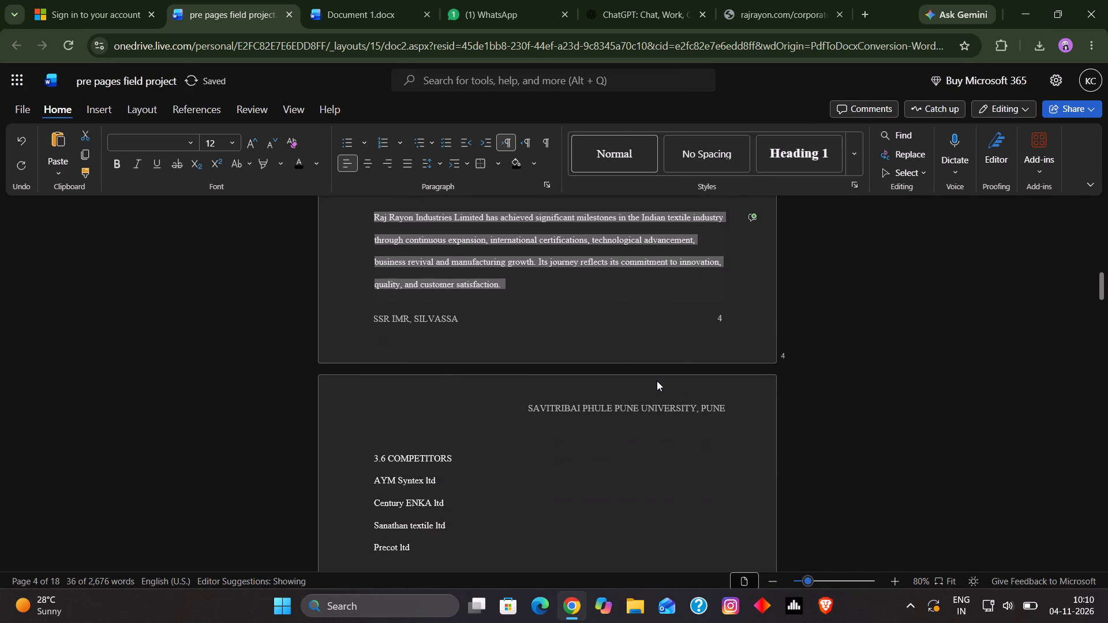
{"action": "scroll", "coordinate": [657, 381], "scroll_direction": "down", "scroll_amount": 2}
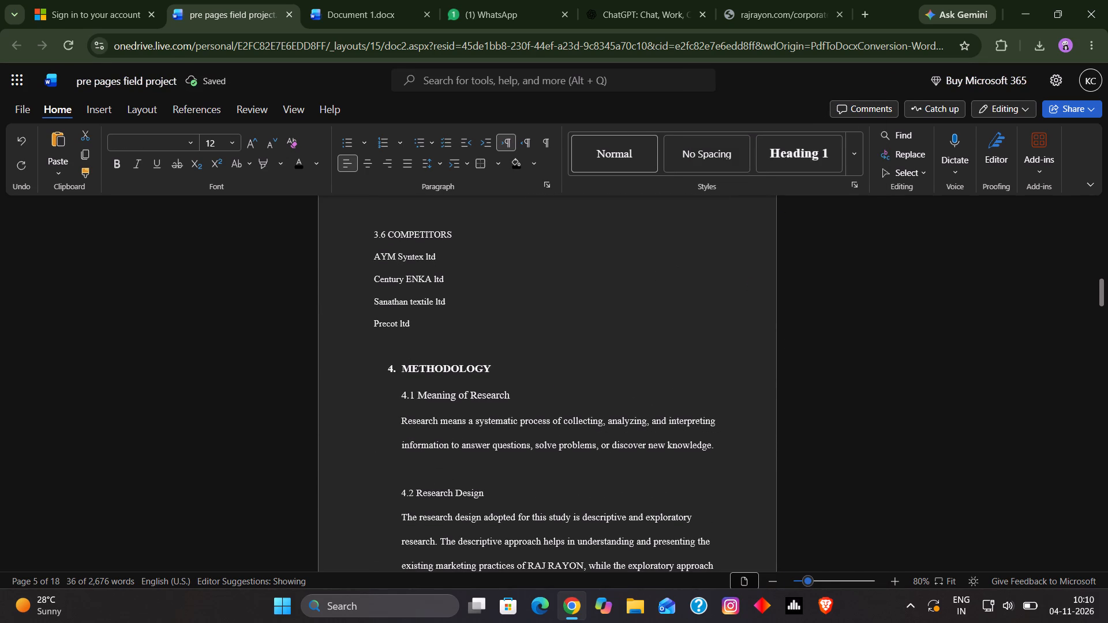
{"action": "left_click_drag", "start_coordinate": [370, 252], "coordinate": [486, 308]}
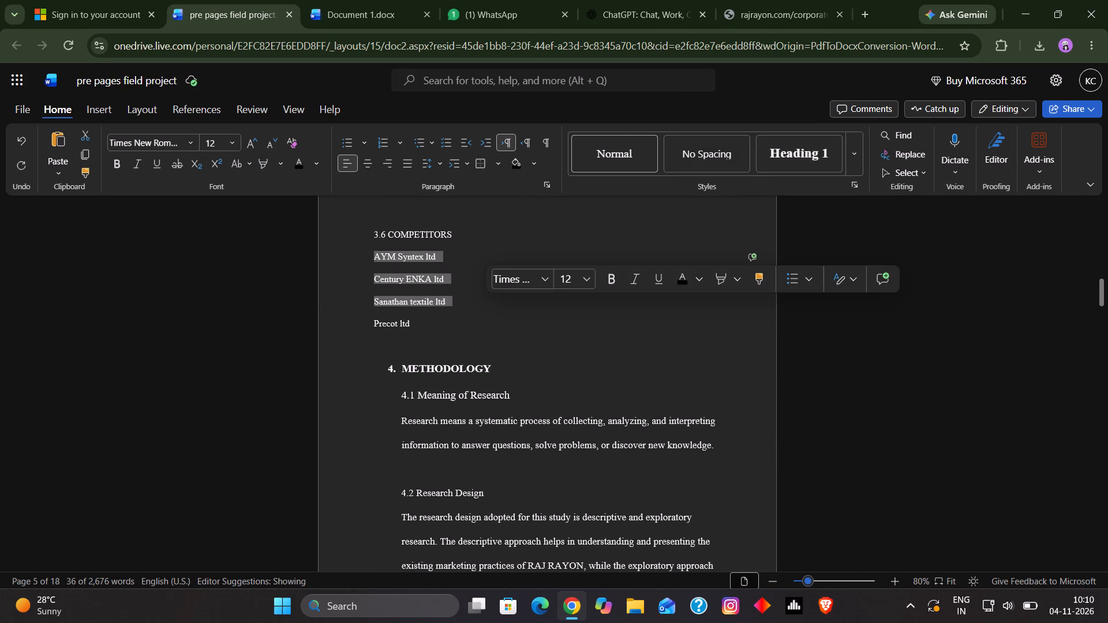
{"action": "left_click", "coordinate": [475, 314]}
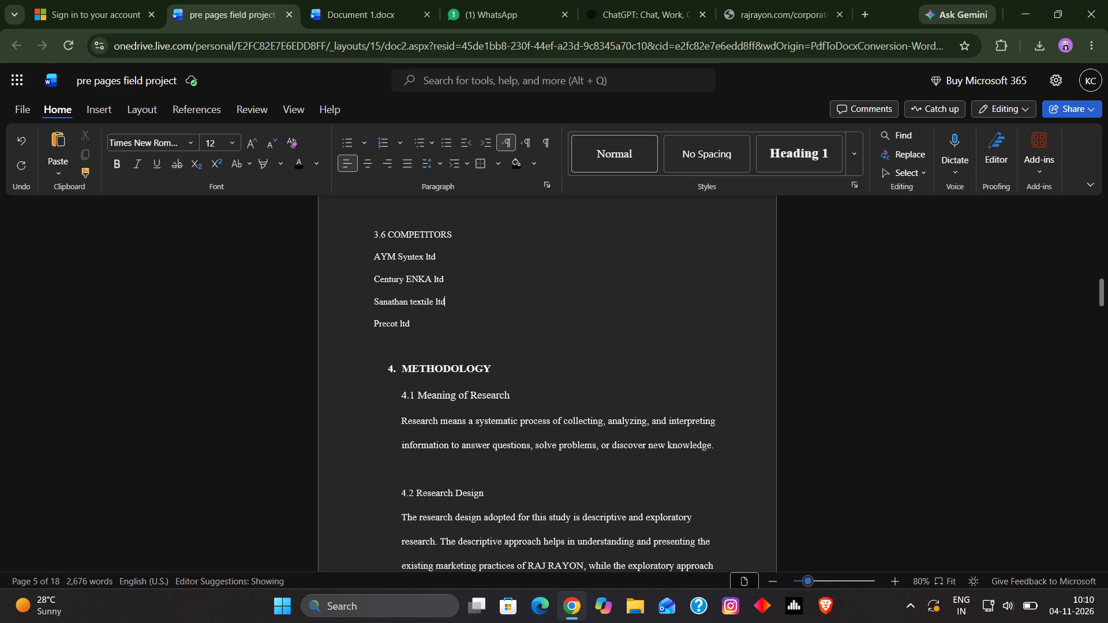
{"action": "left_click", "coordinate": [390, 371]}
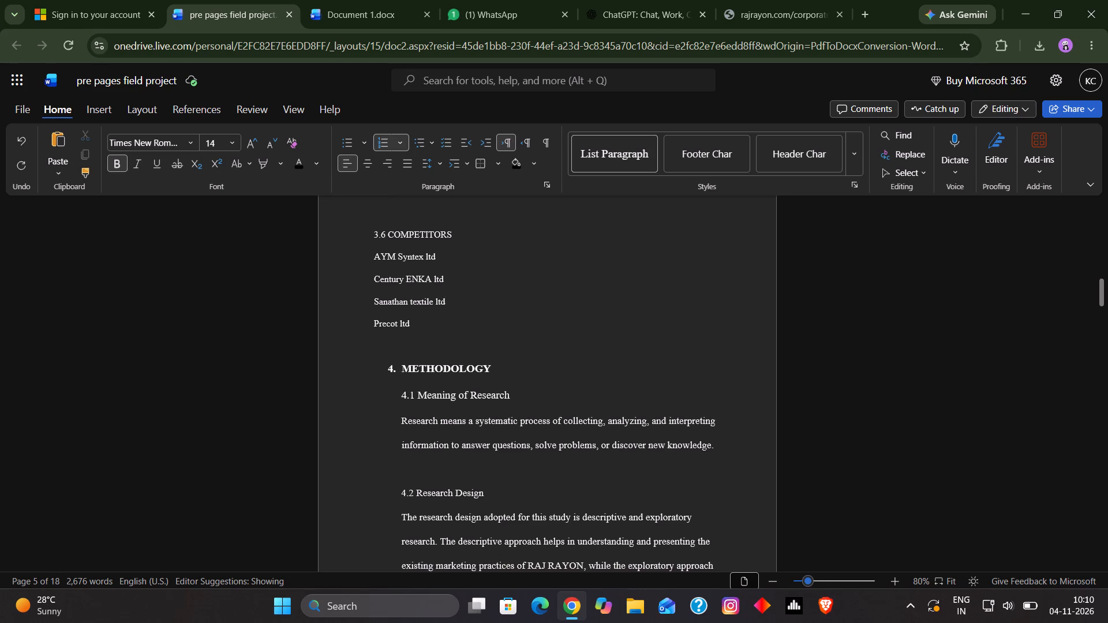
{"action": "left_click_drag", "start_coordinate": [418, 394], "coordinate": [518, 410]}
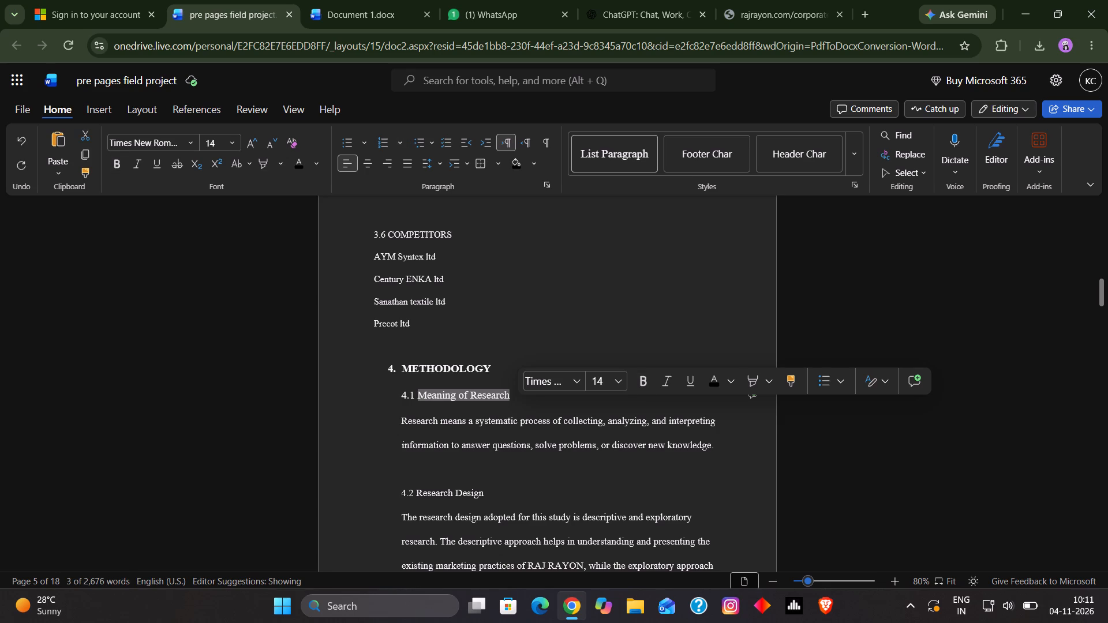
Set the paragraph under 4.1 Meaning of Research to 12 pt.
{"action": "left_click_drag", "start_coordinate": [398, 423], "coordinate": [690, 475]}
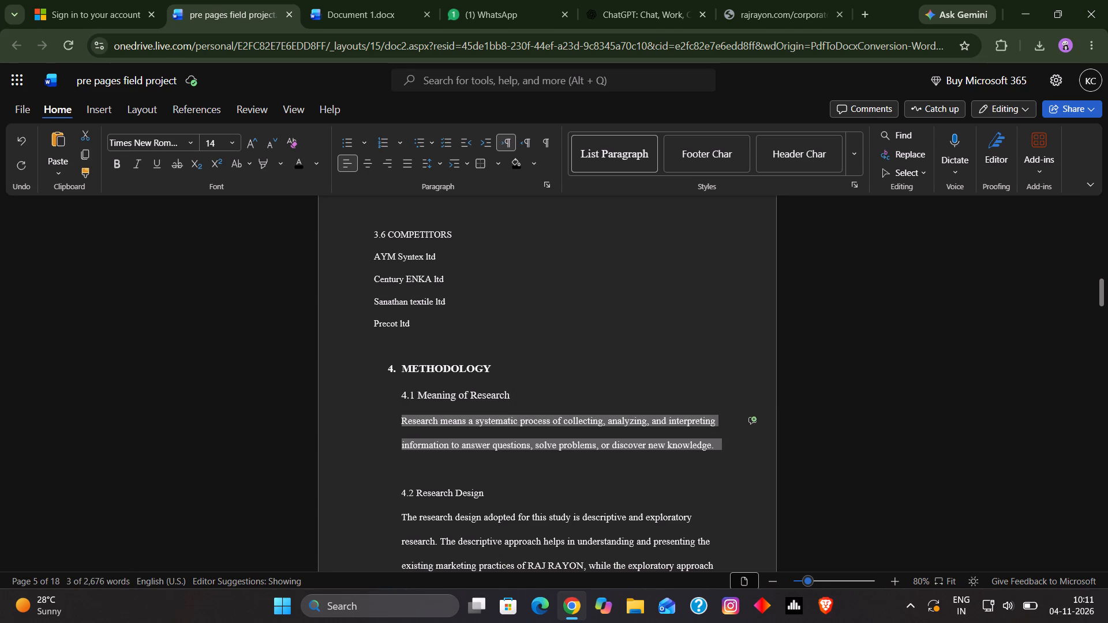
{"action": "left_click_drag", "start_coordinate": [690, 475], "coordinate": [690, 474]}
{"action": "left_click", "coordinate": [786, 447]}
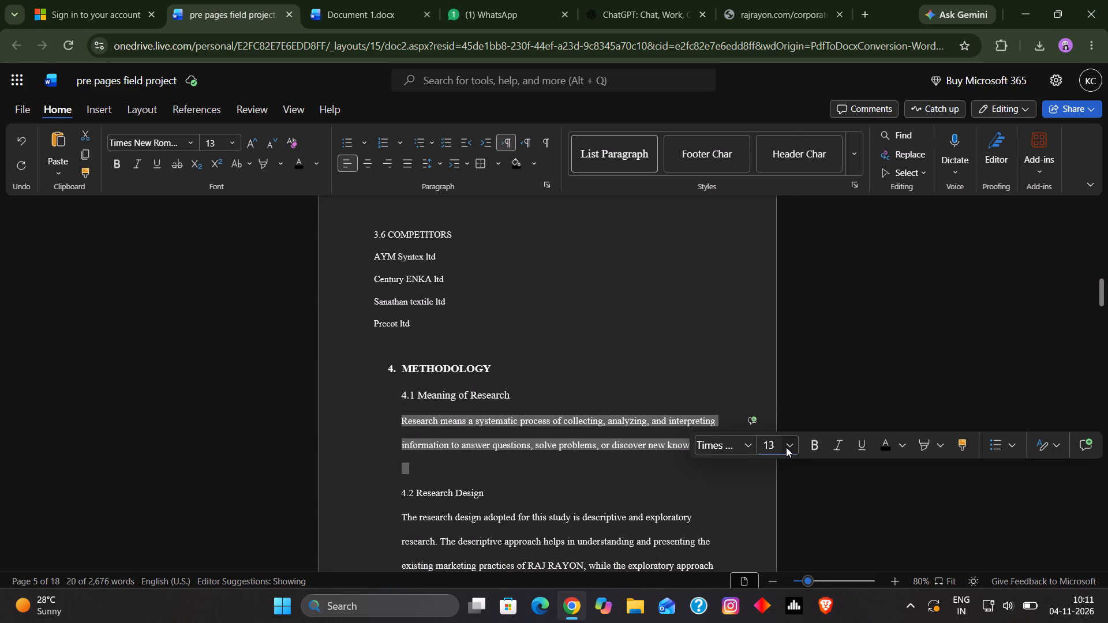
{"action": "left_click", "coordinate": [774, 189]}
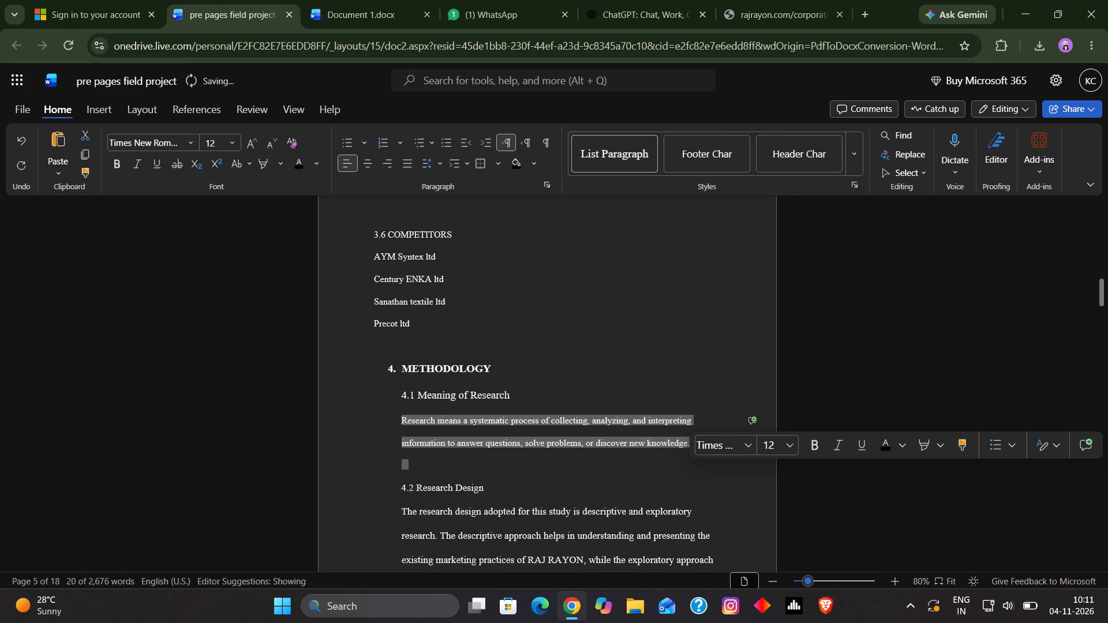
Set the 4.2 Research Design heading and its paragraph to 12 pt.
{"action": "scroll", "coordinate": [420, 478], "scroll_direction": "down", "scroll_amount": 1}
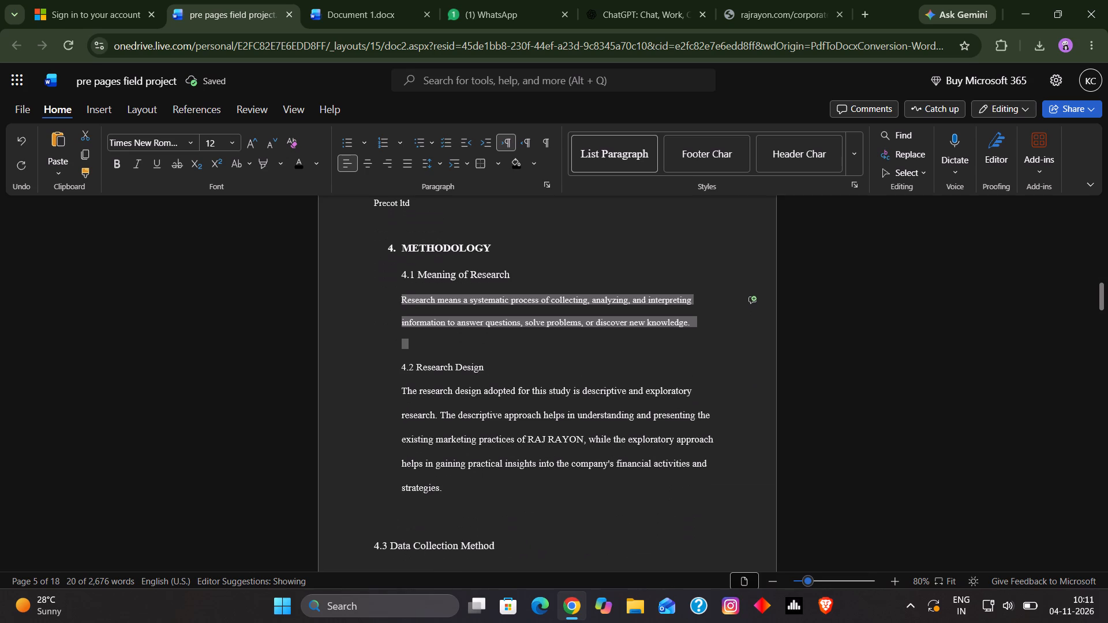
{"action": "left_click_drag", "start_coordinate": [400, 366], "coordinate": [495, 509]}
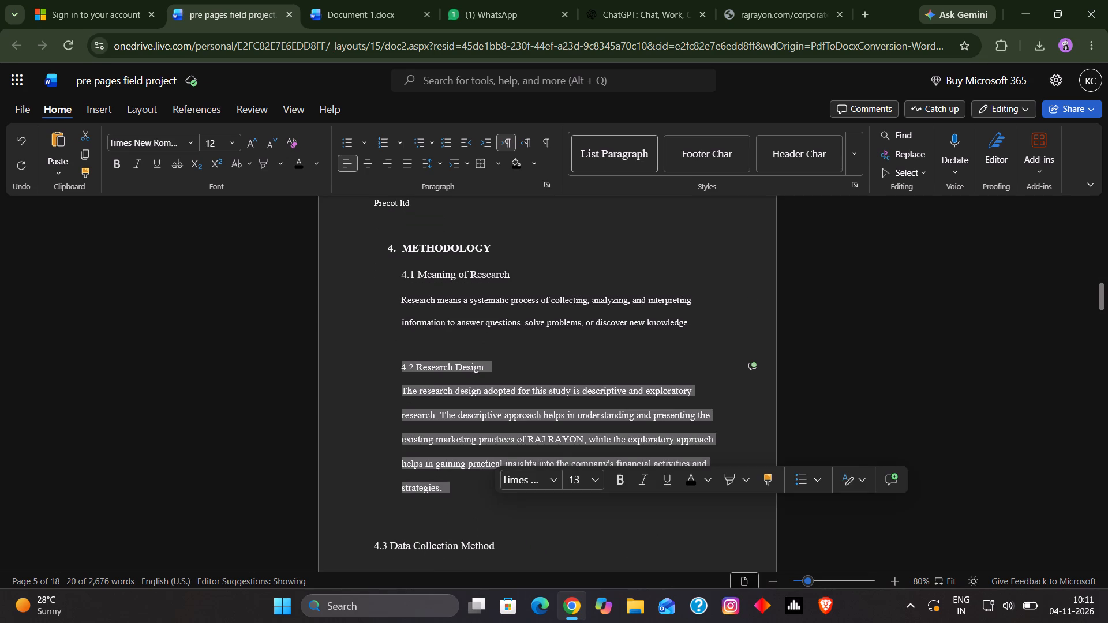
{"action": "left_click", "coordinate": [596, 483]}
{"action": "left_click", "coordinate": [579, 228]}
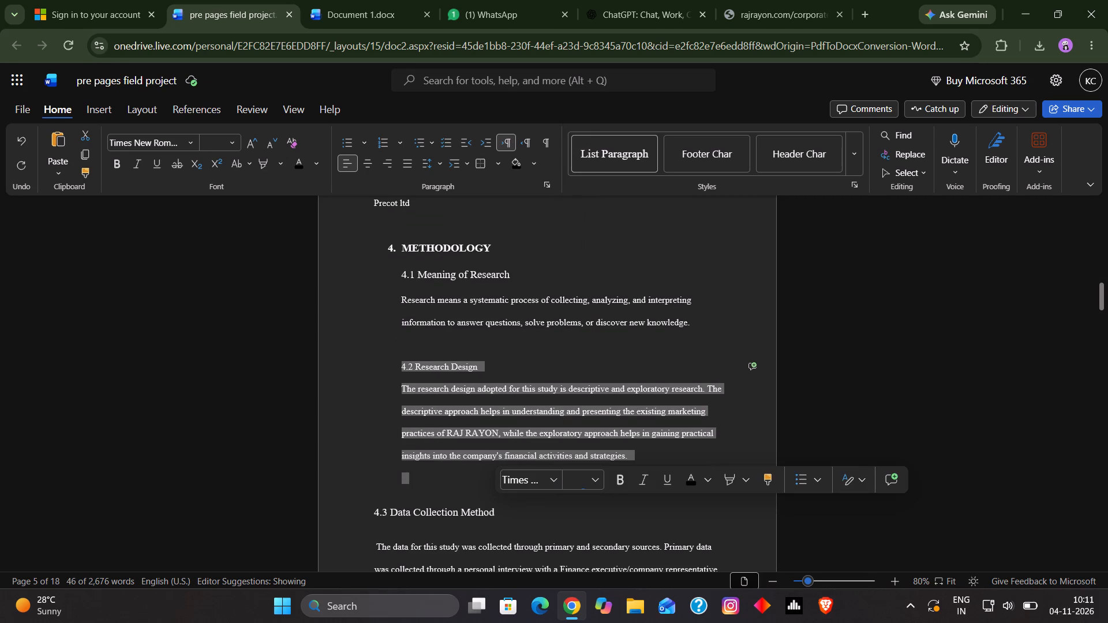
{"action": "left_click", "coordinate": [414, 470]}
Set the first paragraph under 4.3 Data Collection Method, about primary and secondary sources, to 12 pt.
{"action": "scroll", "coordinate": [414, 470], "scroll_direction": "down", "scroll_amount": 2}
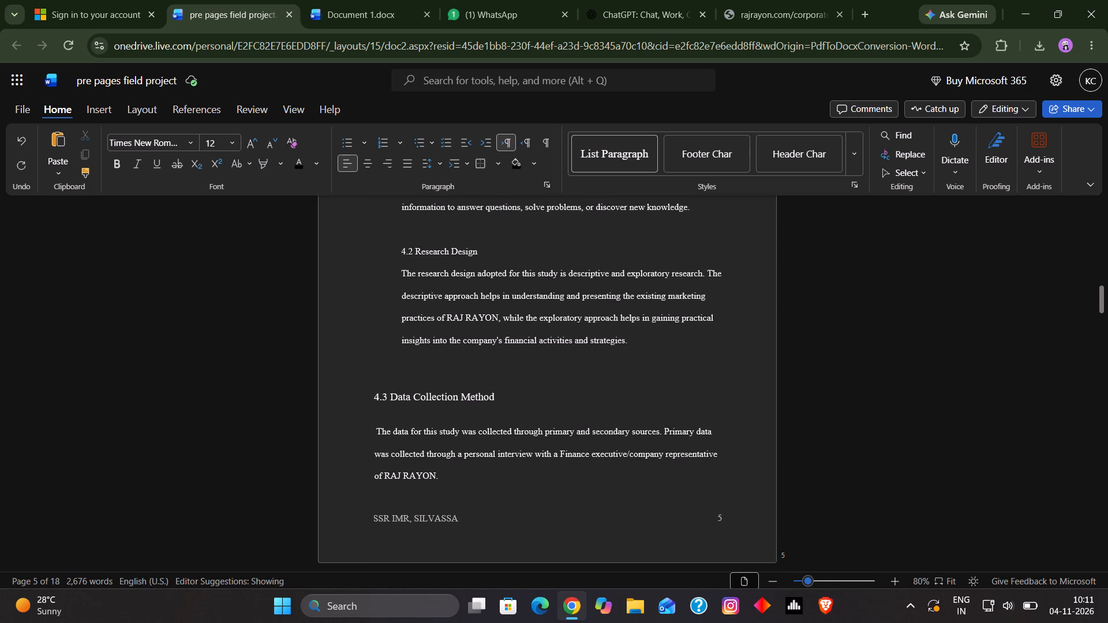
{"action": "left_click_drag", "start_coordinate": [390, 396], "coordinate": [501, 399]}
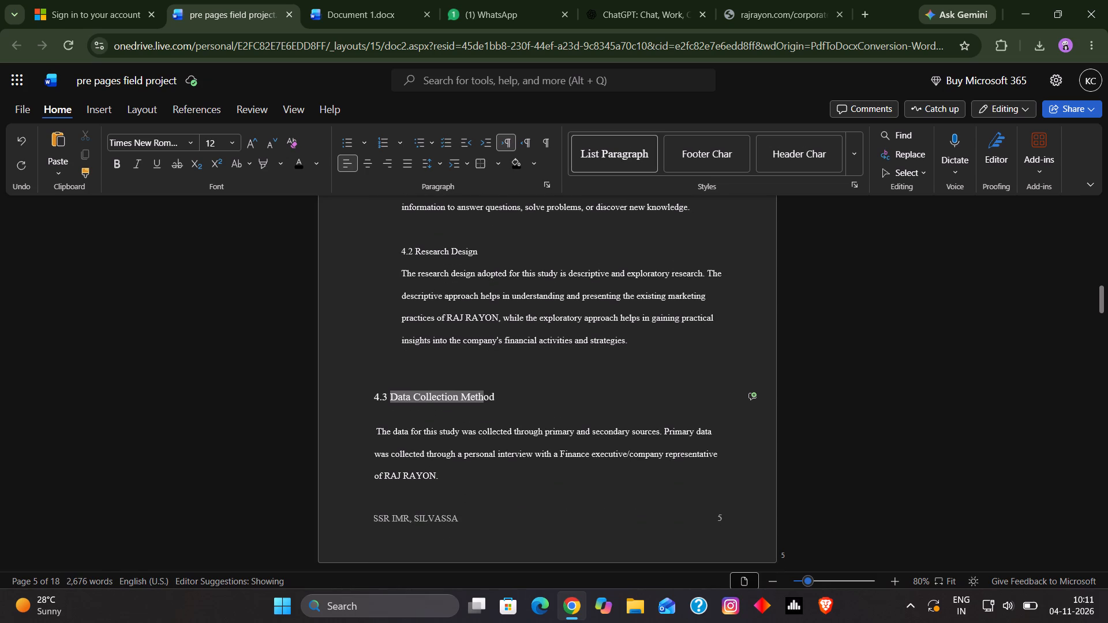
{"action": "left_click", "coordinate": [501, 399]}
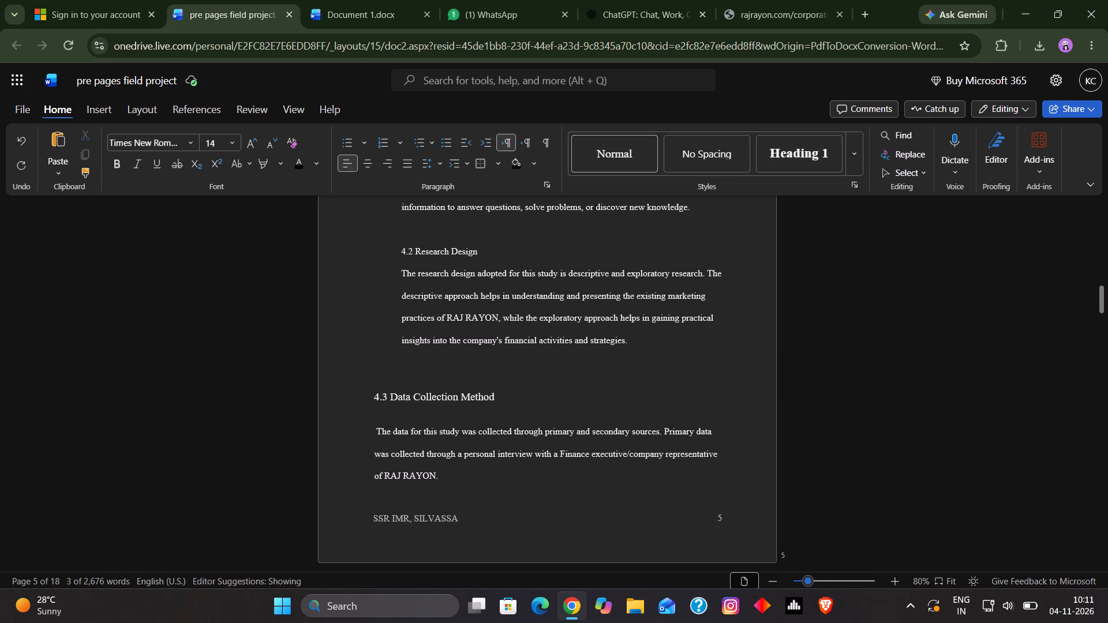
{"action": "left_click_drag", "start_coordinate": [376, 428], "coordinate": [441, 478]}
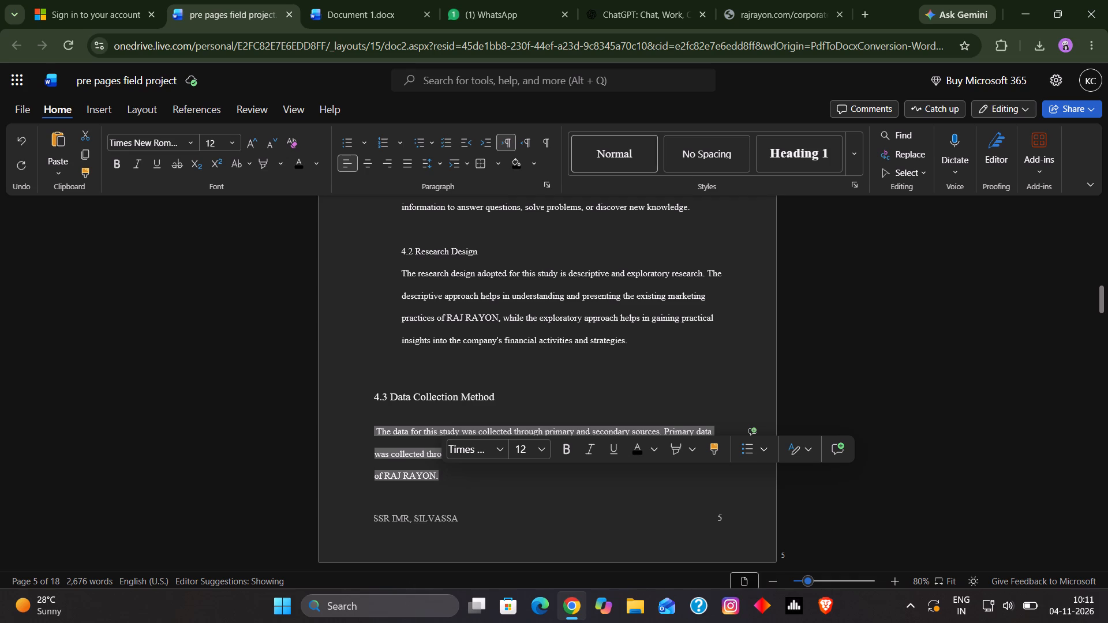
{"action": "left_click", "coordinate": [539, 450]}
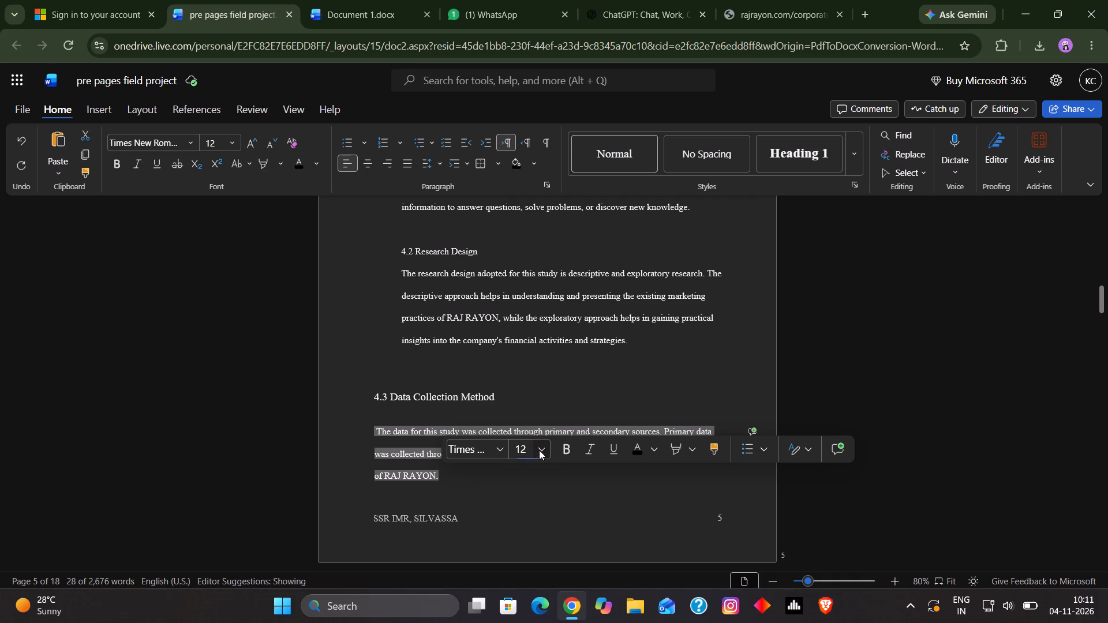
{"action": "left_click", "coordinate": [522, 199]}
{"action": "left_click", "coordinate": [447, 491]}
Check the font and size of the secondary data paragraph and of the 4.4 Sampling Method and 4.5 Data Analysis headings and paragraphs.
{"action": "scroll", "coordinate": [447, 491], "scroll_direction": "down", "scroll_amount": 1}
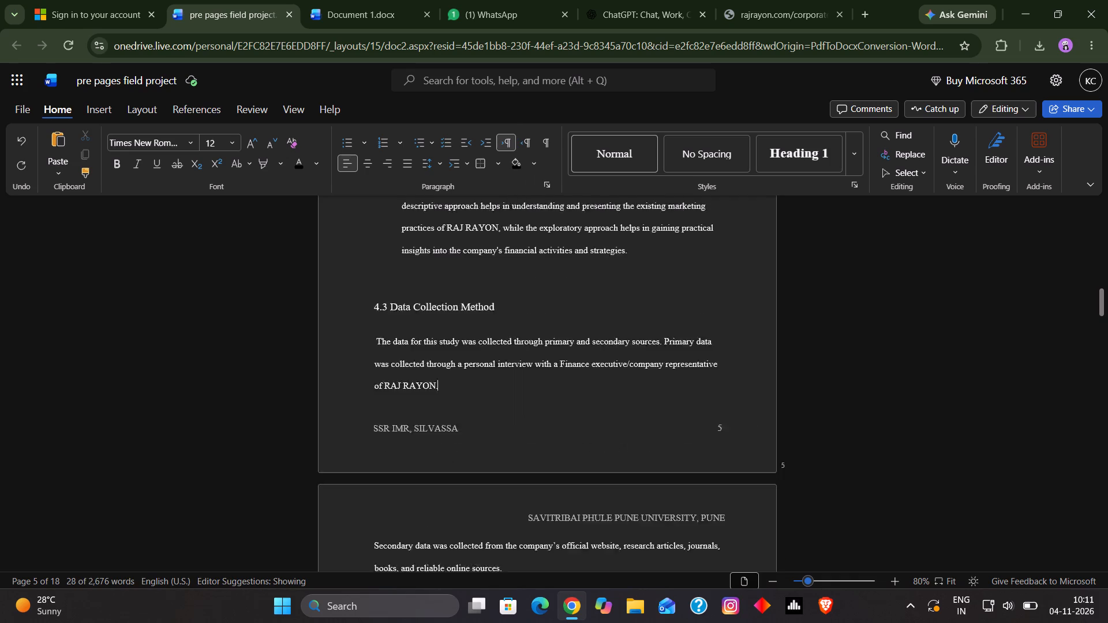
{"action": "scroll", "coordinate": [447, 491], "scroll_direction": "down", "scroll_amount": 2}
{"action": "left_click_drag", "start_coordinate": [372, 442], "coordinate": [531, 467]}
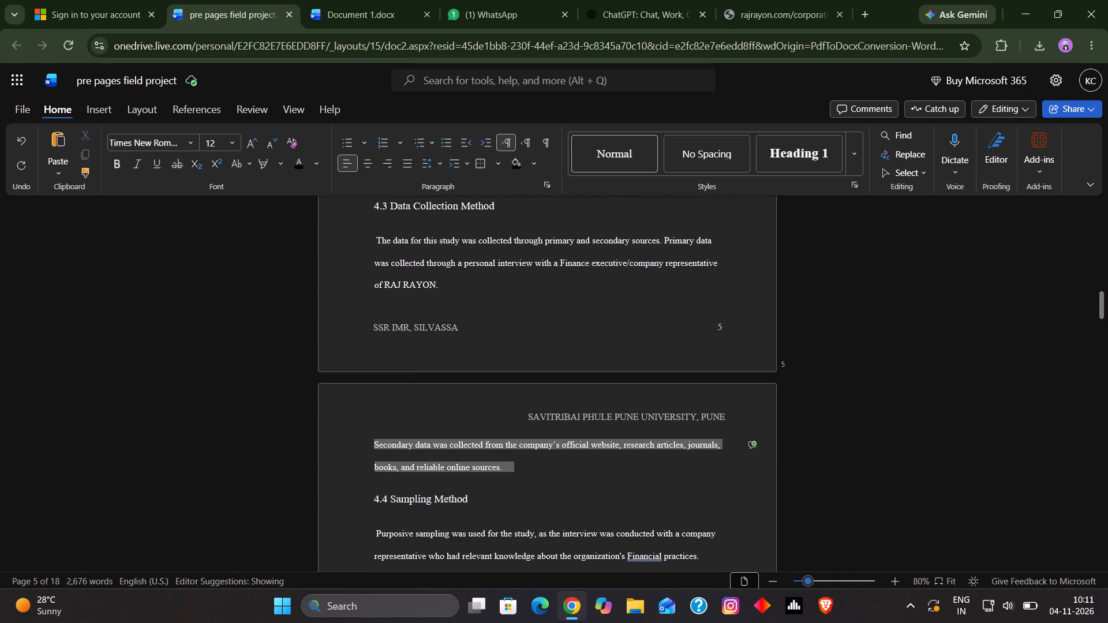
{"action": "left_click_drag", "start_coordinate": [531, 467], "coordinate": [563, 483]}
{"action": "left_click", "coordinate": [519, 494]}
{"action": "scroll", "coordinate": [519, 494], "scroll_direction": "down", "scroll_amount": 1}
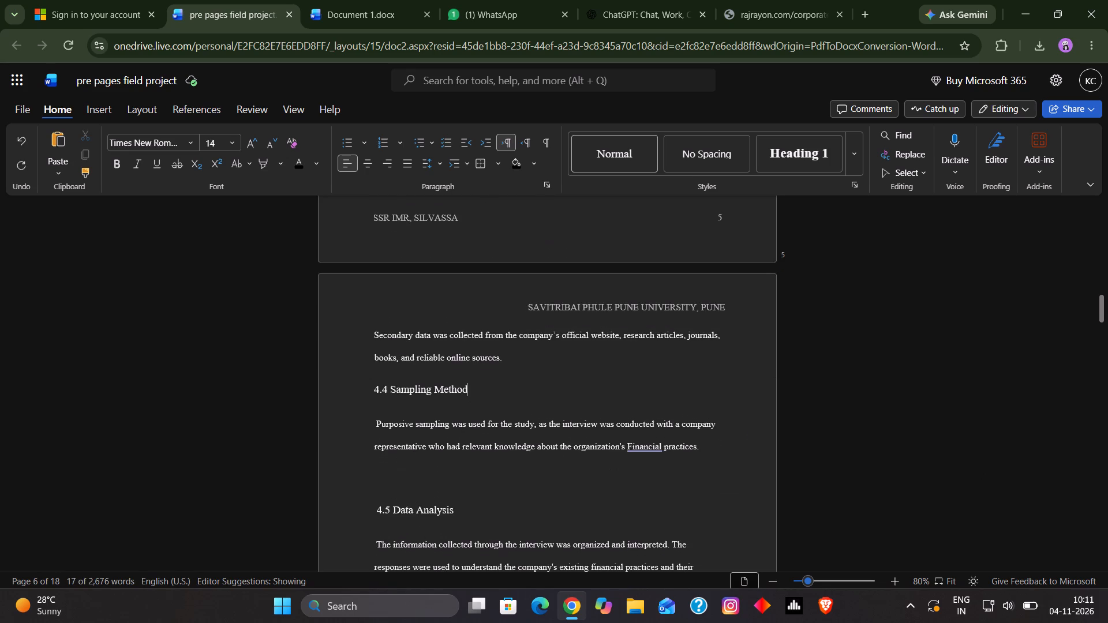
{"action": "scroll", "coordinate": [519, 494], "scroll_direction": "down", "scroll_amount": 1}
{"action": "left_click_drag", "start_coordinate": [472, 377], "coordinate": [380, 368]}
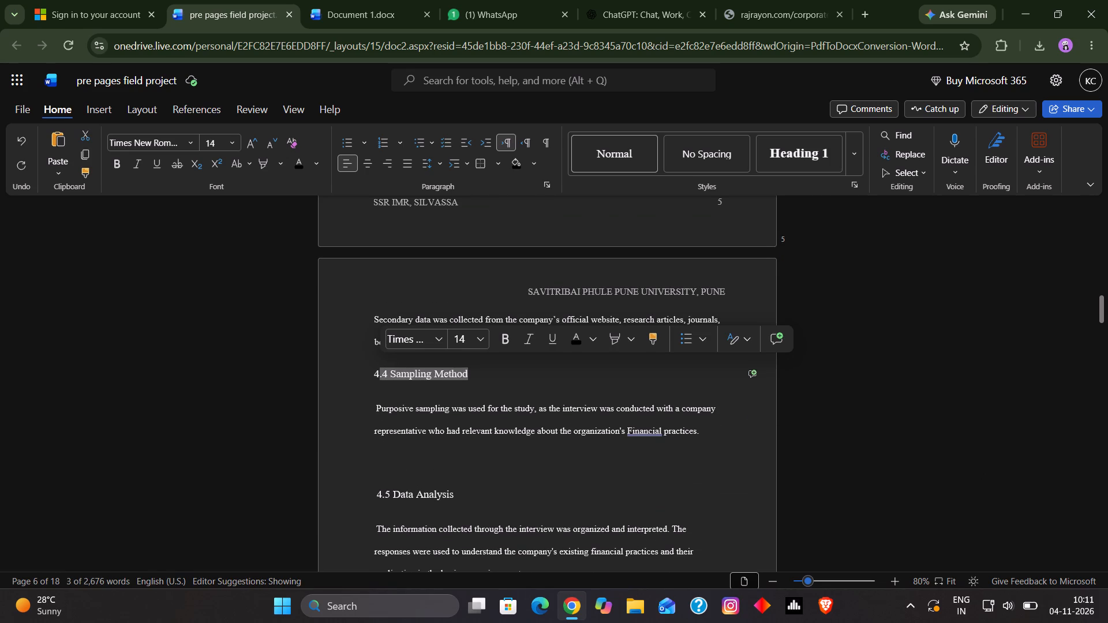
{"action": "left_click_drag", "start_coordinate": [375, 404], "coordinate": [709, 438]}
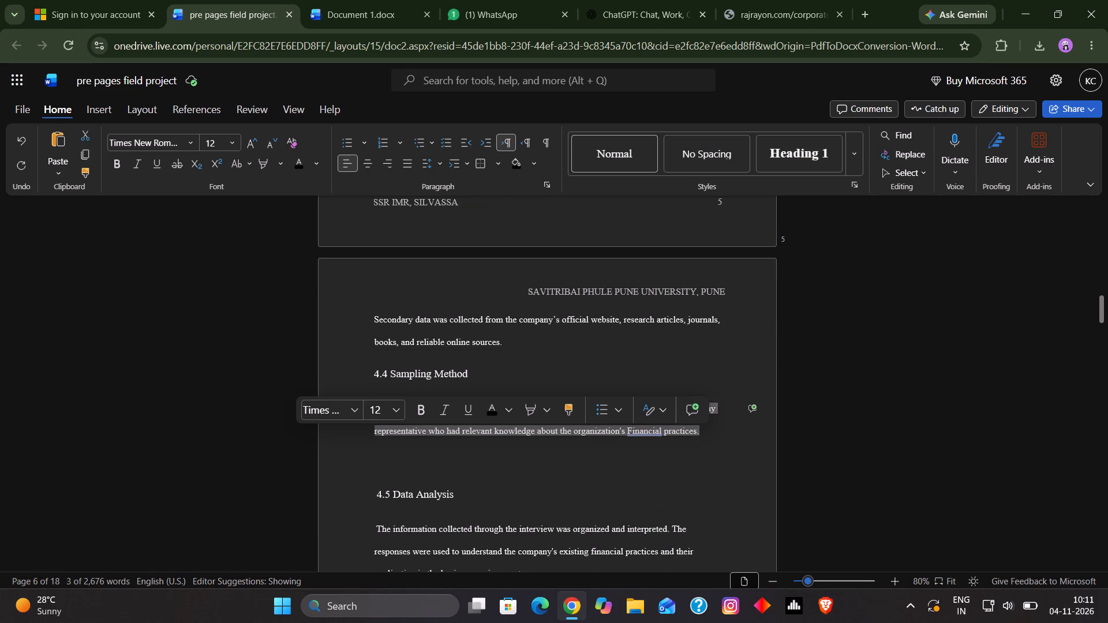
{"action": "left_click", "coordinate": [427, 484]}
{"action": "scroll", "coordinate": [427, 484], "scroll_direction": "down", "scroll_amount": 1}
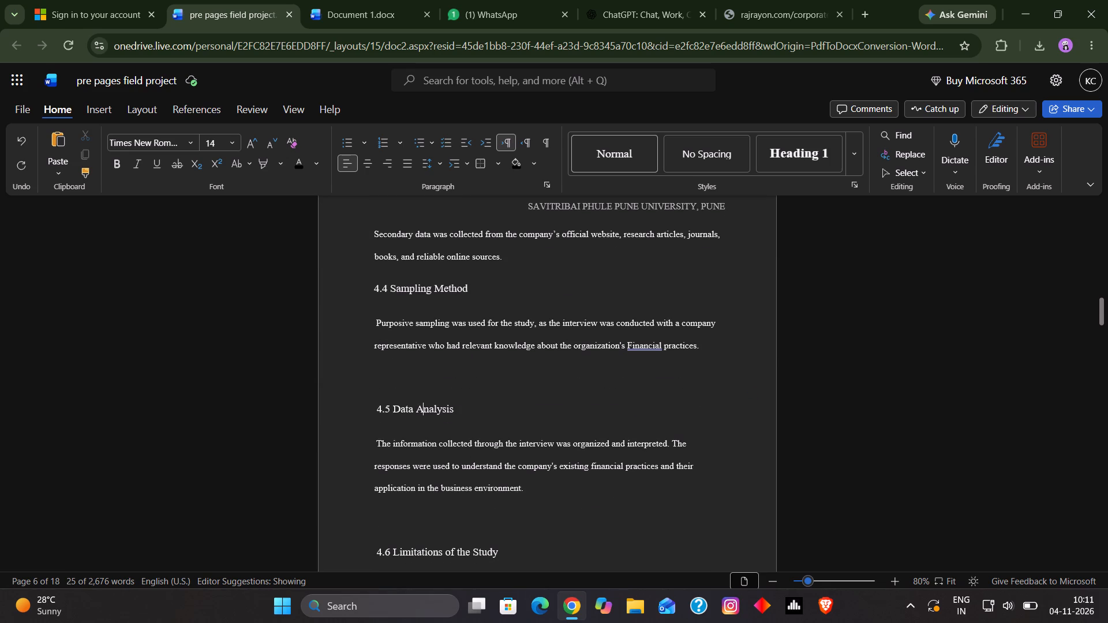
{"action": "left_click_drag", "start_coordinate": [454, 411], "coordinate": [371, 412]}
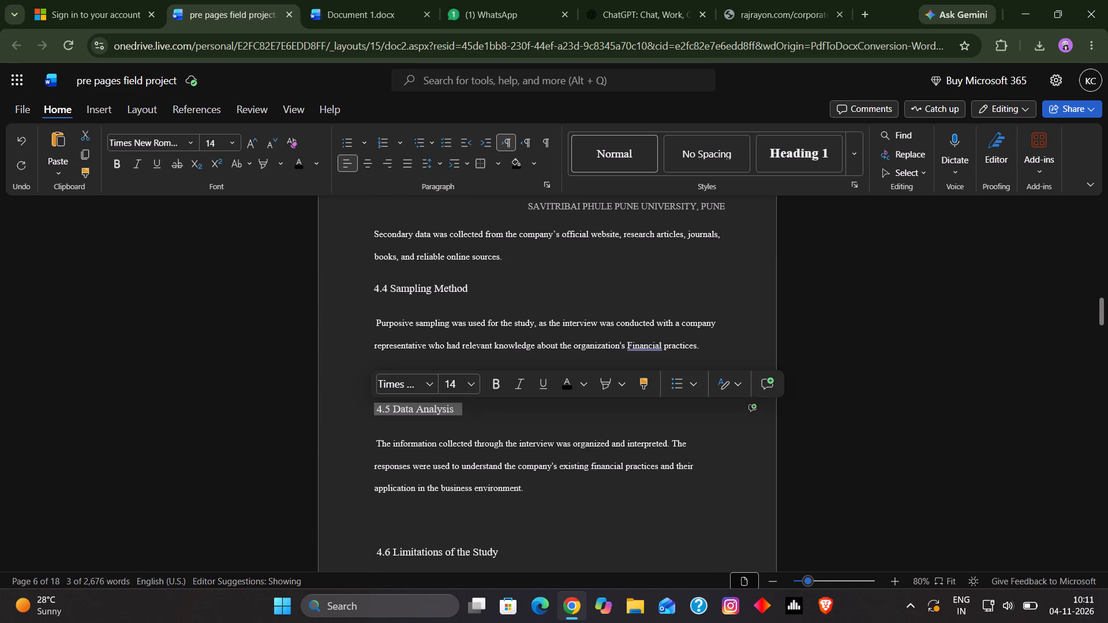
{"action": "left_click", "coordinate": [470, 419]}
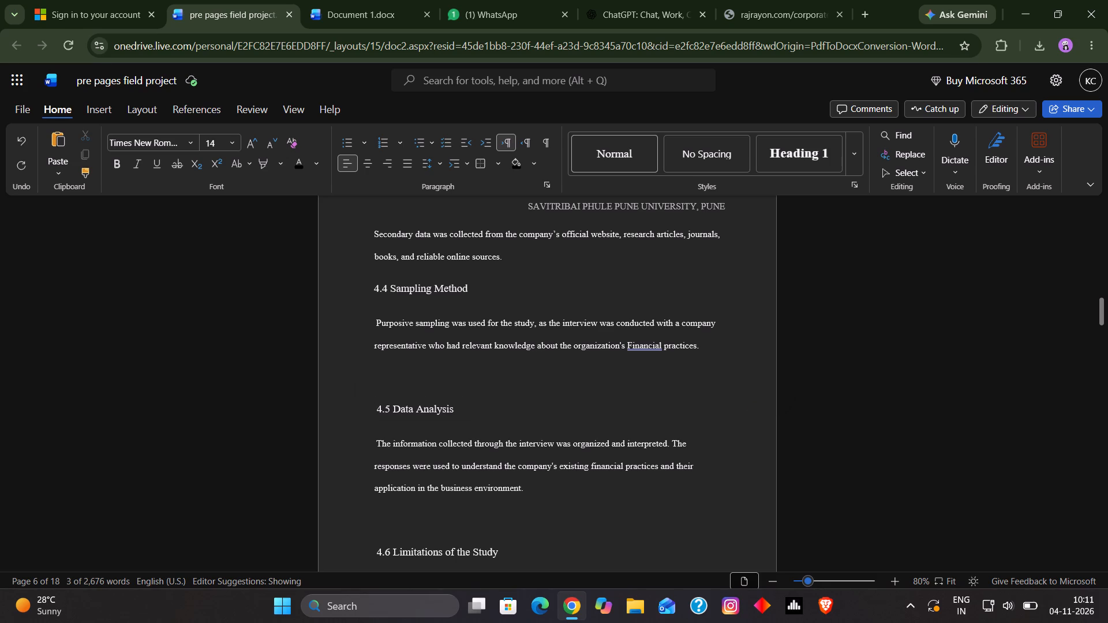
{"action": "left_click_drag", "start_coordinate": [375, 441], "coordinate": [586, 486]}
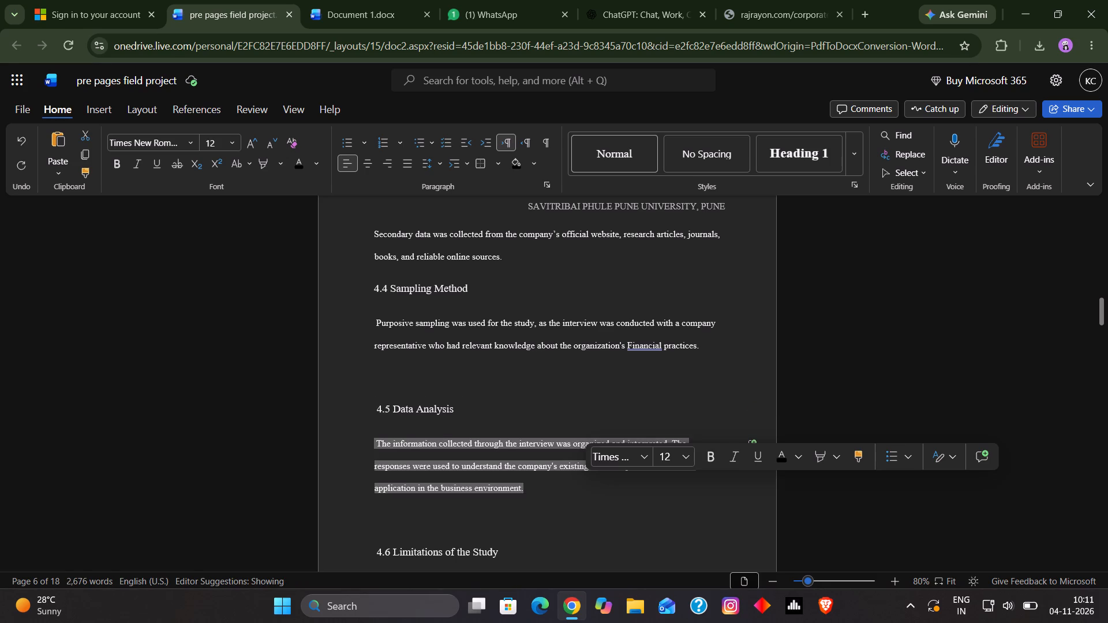
{"action": "left_click", "coordinate": [586, 486]}
Check the font and size of the 4.6 Limitations of the Study heading and its four numbered points.
{"action": "scroll", "coordinate": [586, 486], "scroll_direction": "down", "scroll_amount": 2}
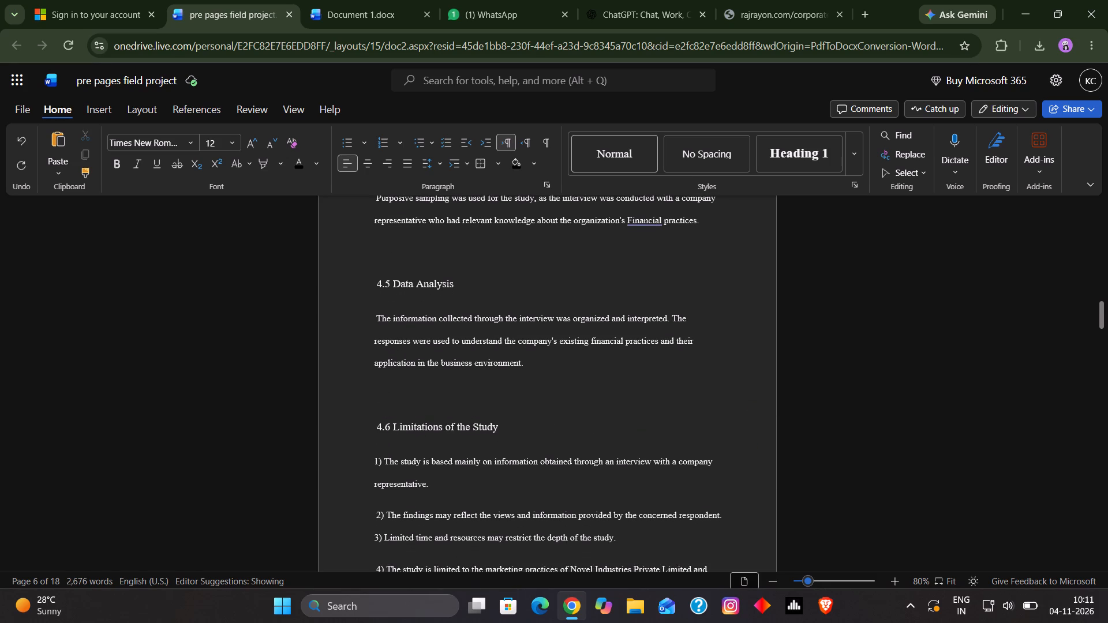
{"action": "left_click_drag", "start_coordinate": [497, 430], "coordinate": [387, 412]}
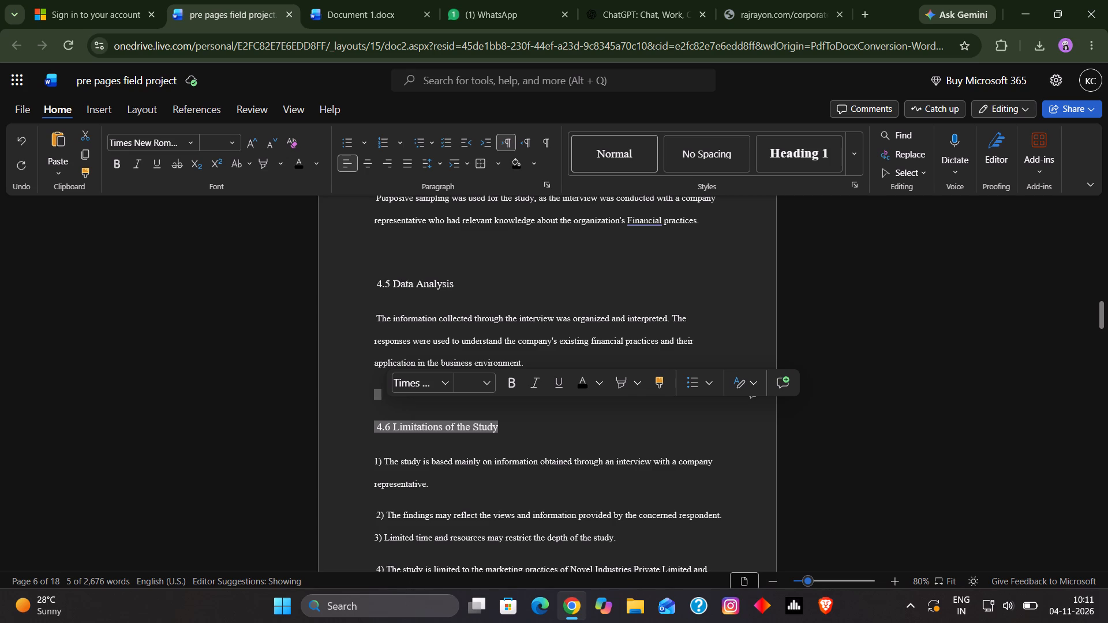
{"action": "left_click_drag", "start_coordinate": [382, 461], "coordinate": [439, 487]}
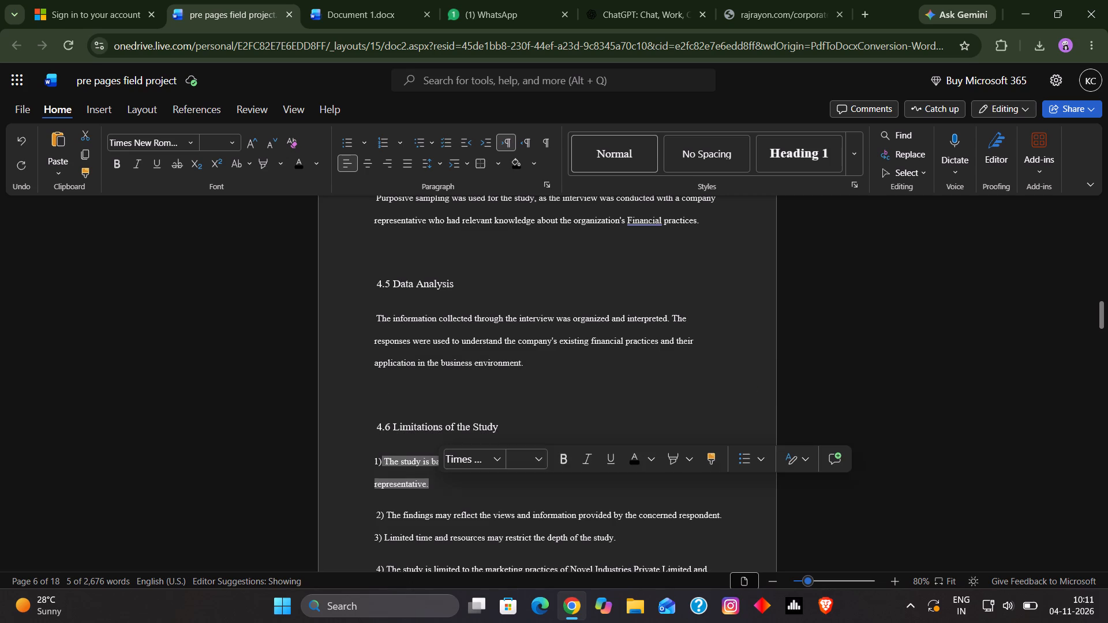
{"action": "left_click", "coordinate": [439, 487]}
{"action": "scroll", "coordinate": [439, 487], "scroll_direction": "down", "scroll_amount": 1}
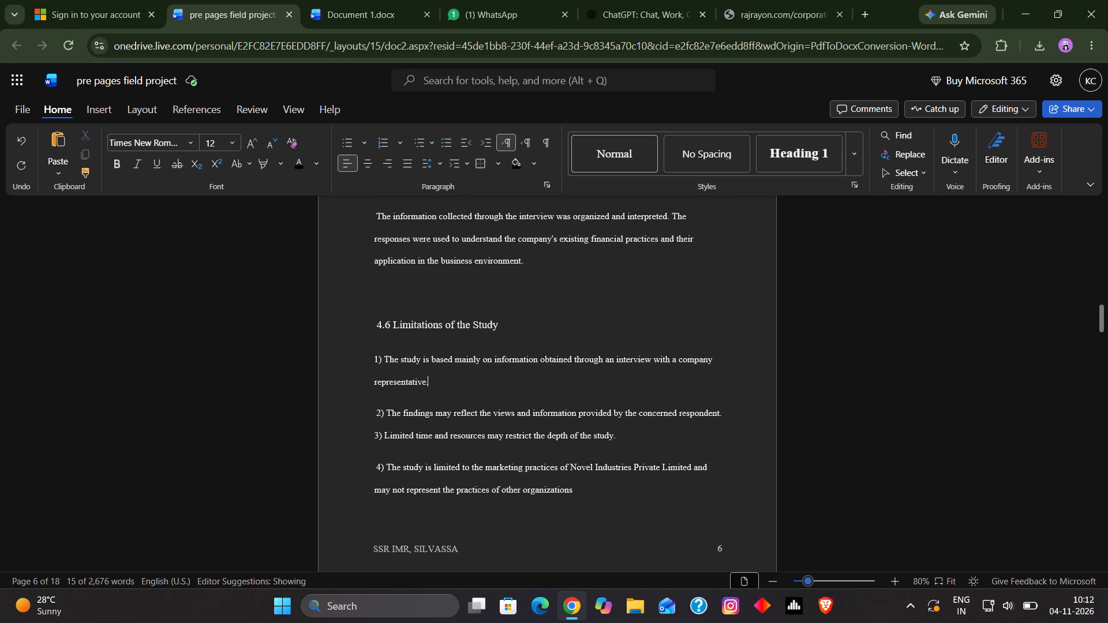
{"action": "left_click_drag", "start_coordinate": [386, 415], "coordinate": [568, 451]}
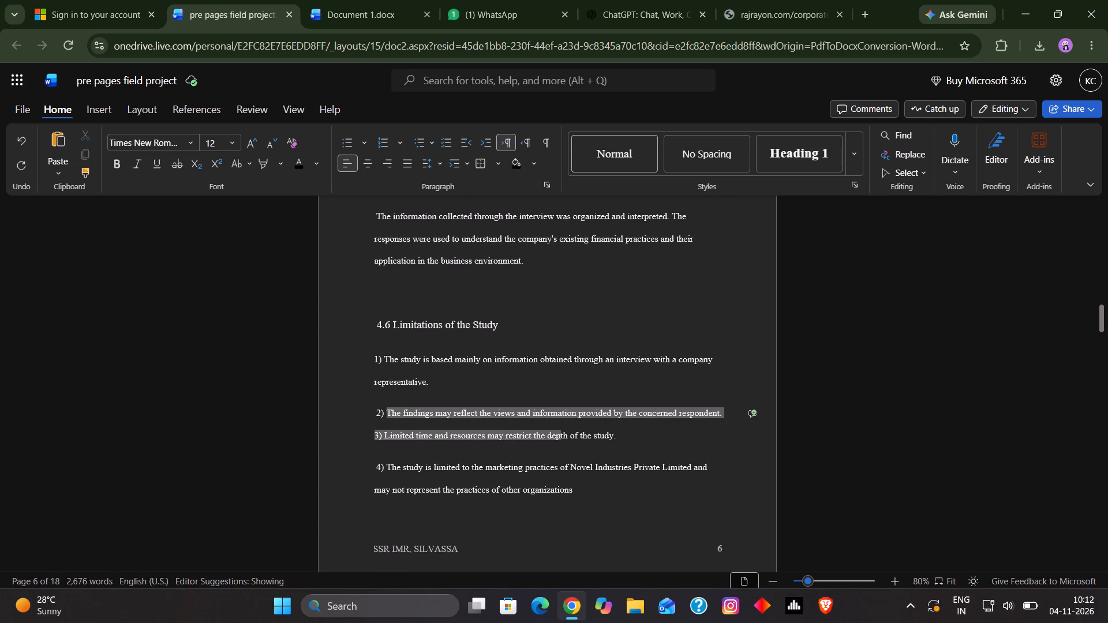
{"action": "left_click_drag", "start_coordinate": [568, 451], "coordinate": [619, 446]}
{"action": "left_click", "coordinate": [619, 446]}
{"action": "scroll", "coordinate": [619, 446], "scroll_direction": "down", "scroll_amount": 1}
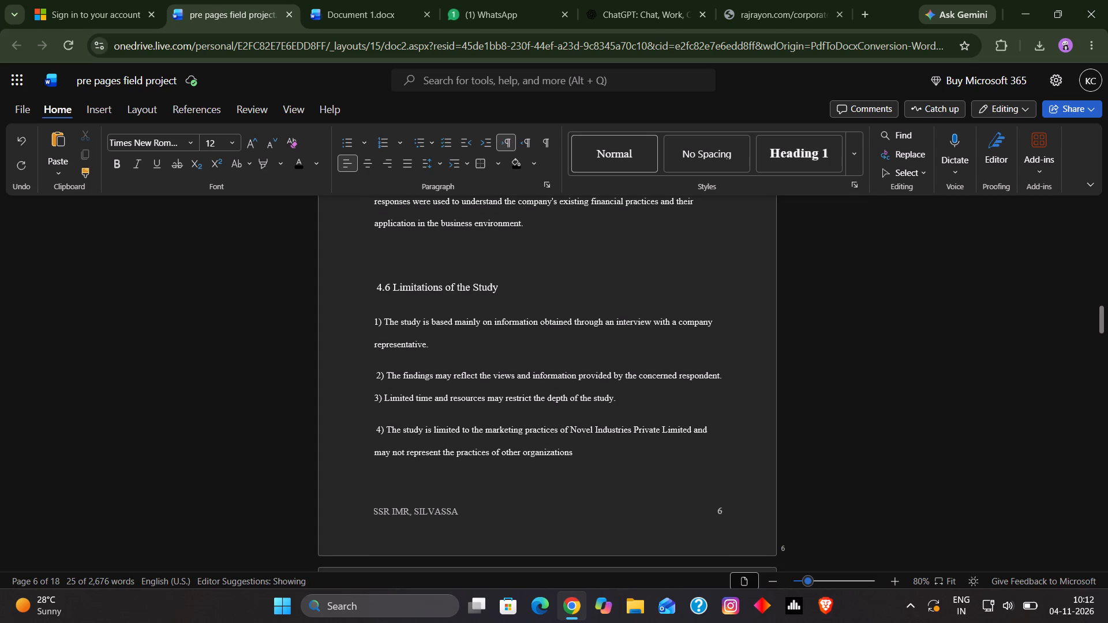
{"action": "left_click_drag", "start_coordinate": [386, 430], "coordinate": [570, 487]}
{"action": "left_click", "coordinate": [570, 487]}
Set the introductory paragraph under LITERATURE REVIEW and the first numbered entry, on long-term financial planning, to 12 pt.
{"action": "scroll", "coordinate": [570, 487], "scroll_direction": "down", "scroll_amount": 4}
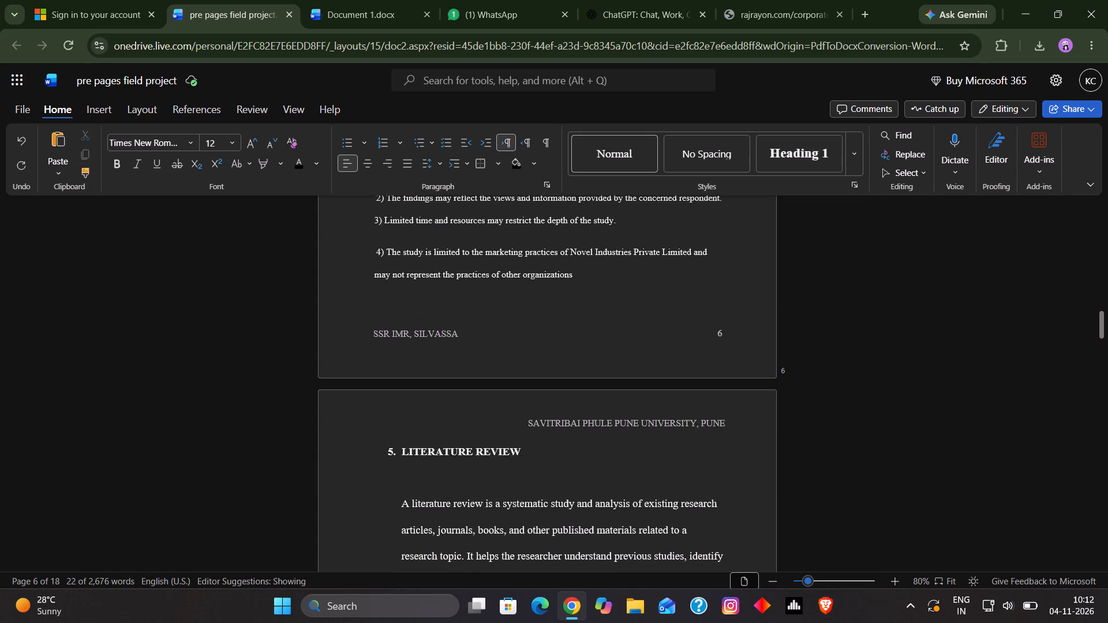
{"action": "scroll", "coordinate": [570, 487], "scroll_direction": "down", "scroll_amount": 1}
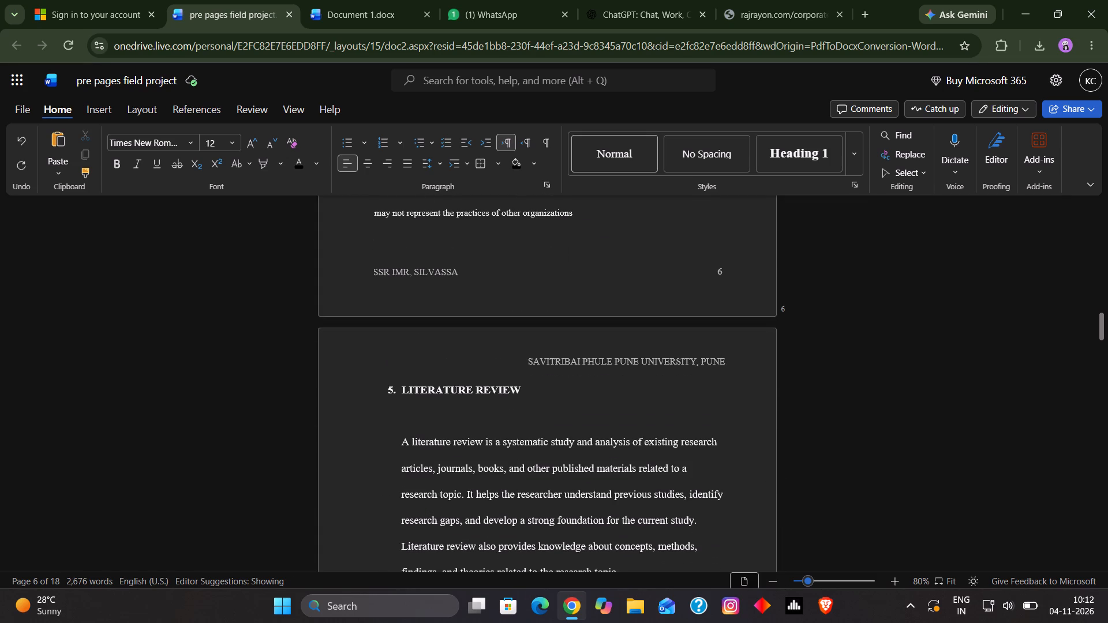
{"action": "left_click_drag", "start_coordinate": [396, 442], "coordinate": [510, 535]}
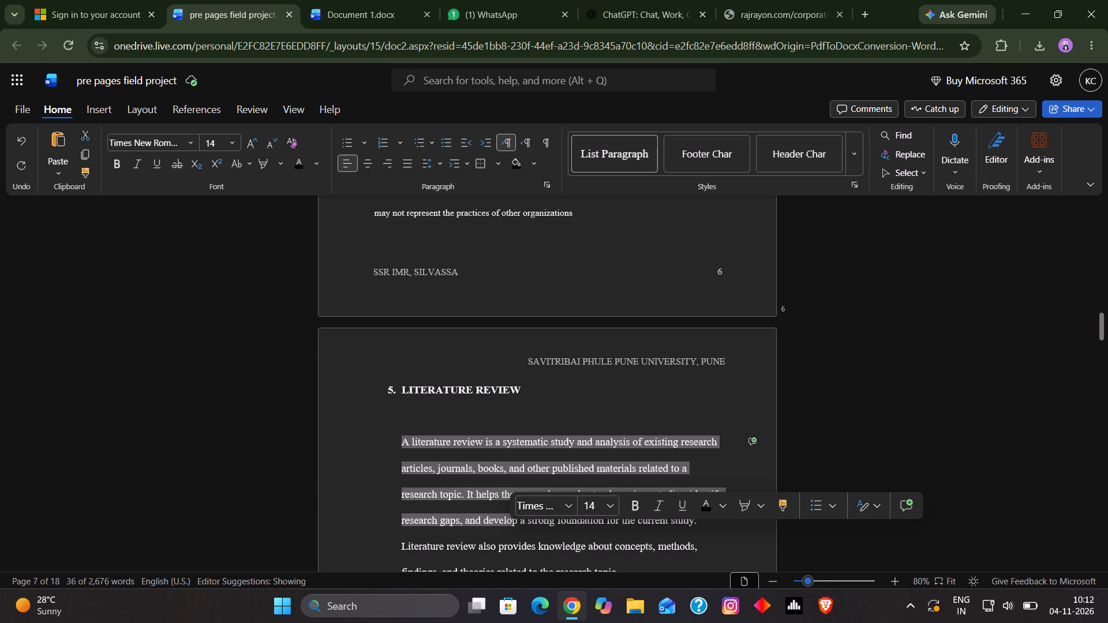
{"action": "left_click", "coordinate": [498, 414]}
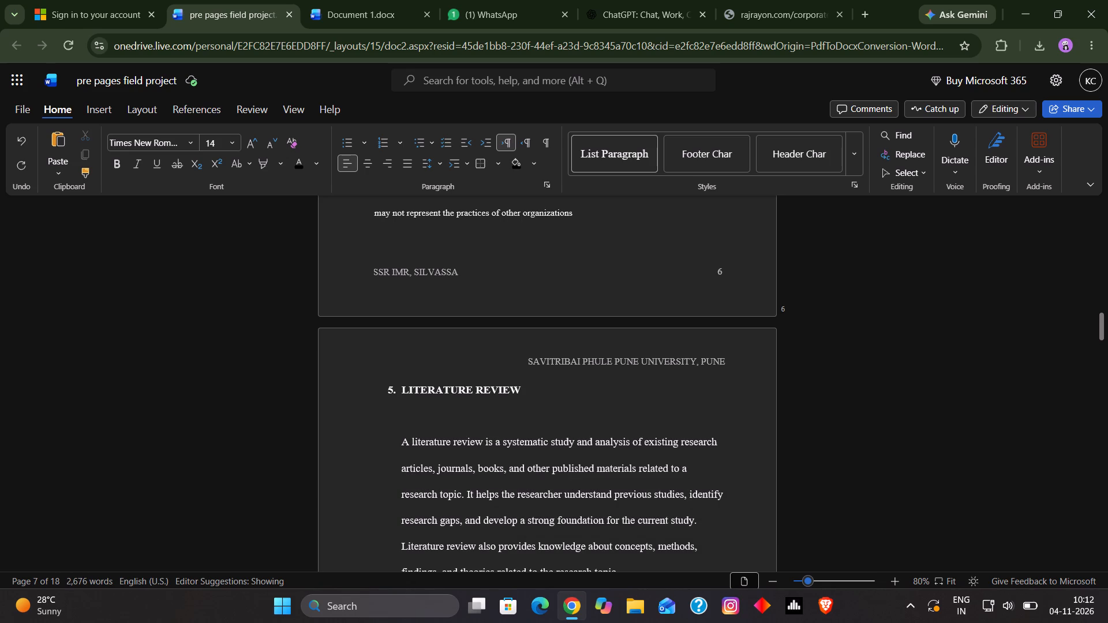
{"action": "left_click_drag", "start_coordinate": [400, 442], "coordinate": [586, 379]}
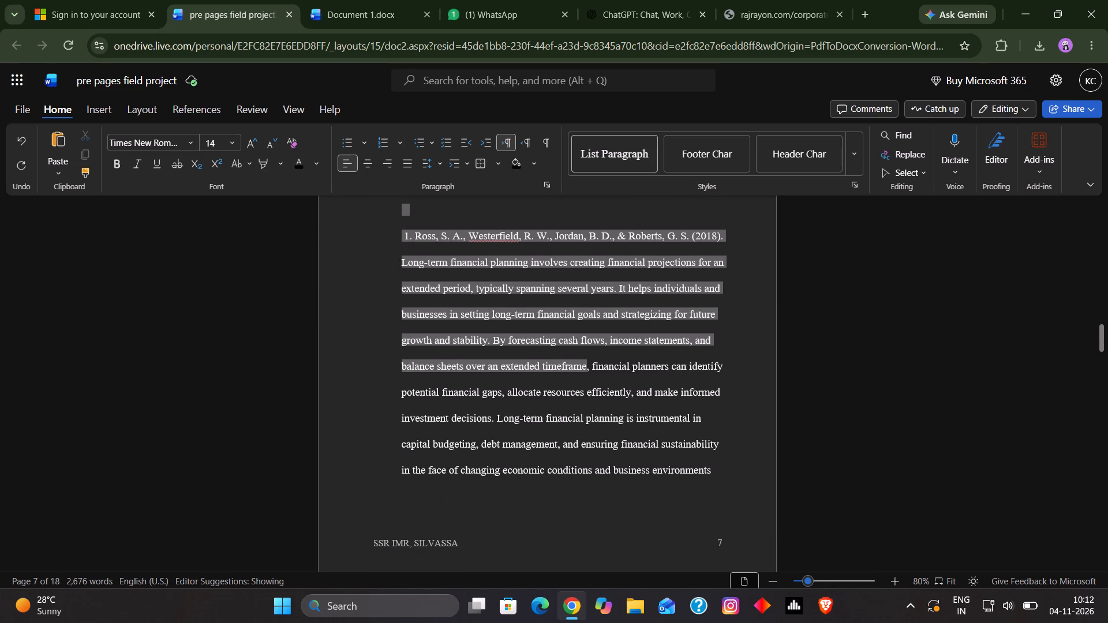
{"action": "left_click_drag", "start_coordinate": [586, 379], "coordinate": [714, 485]}
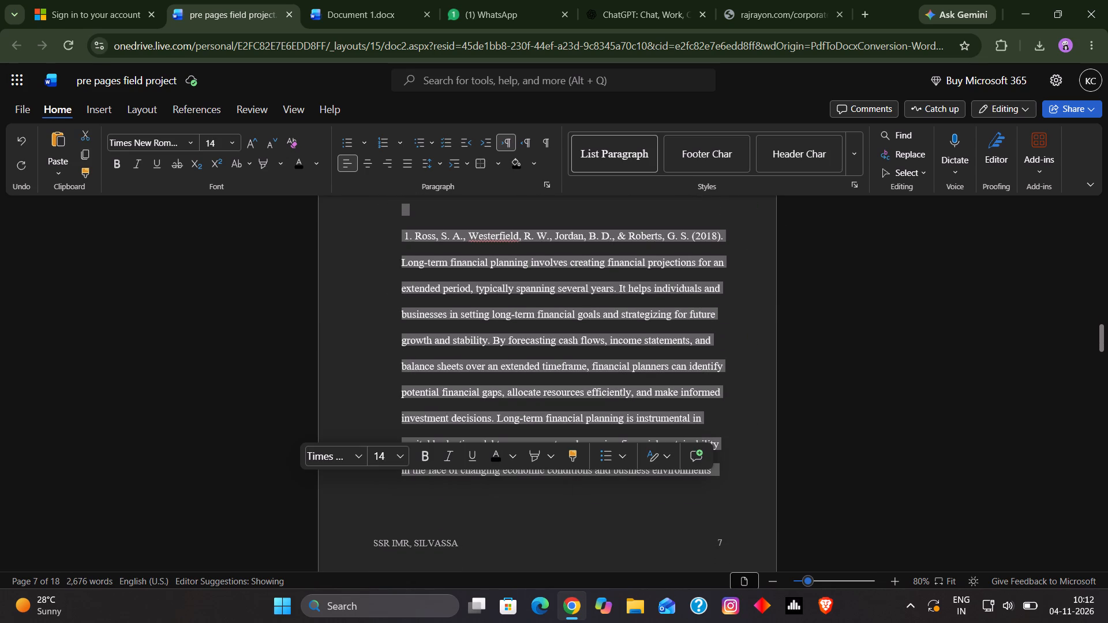
{"action": "left_click", "coordinate": [405, 457]}
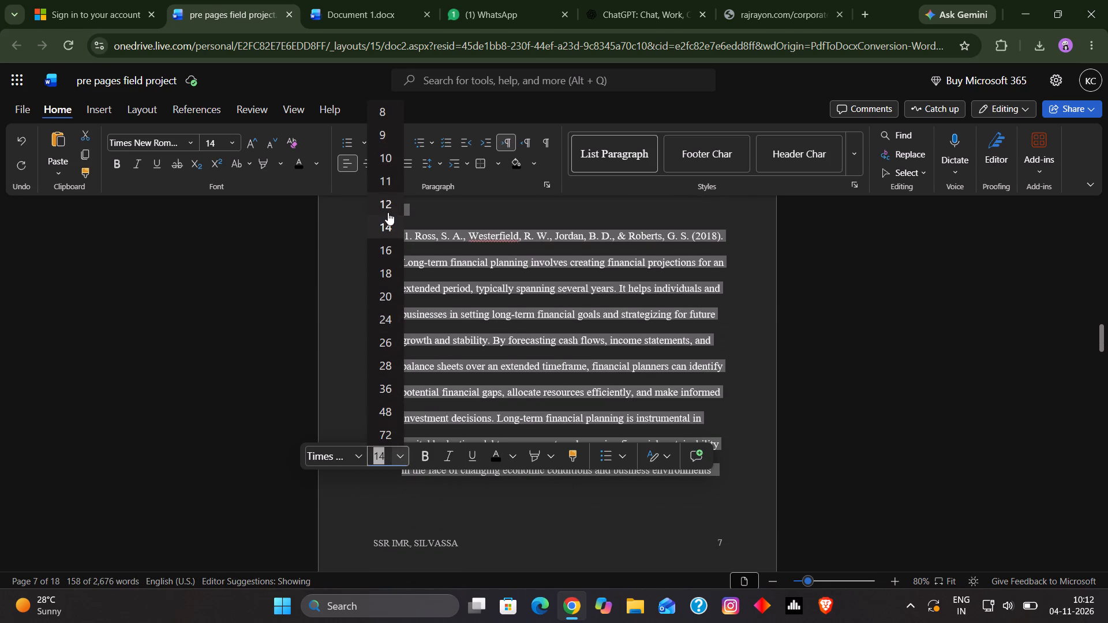
{"action": "left_click", "coordinate": [389, 211]}
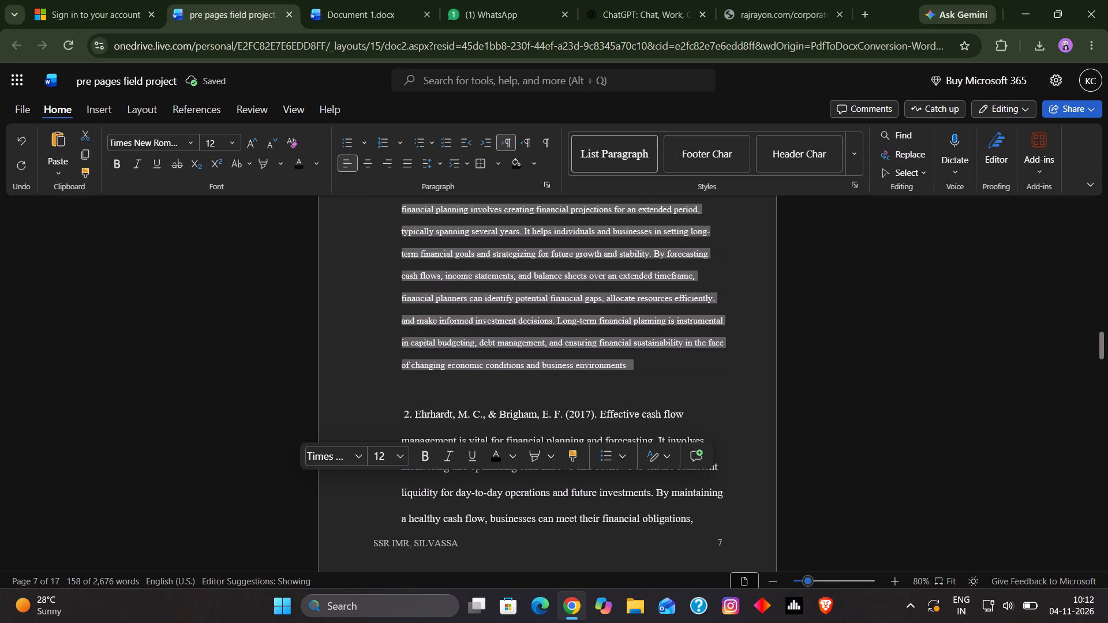
Set the page 7 text of the second LITERATURE REVIEW entry, on effective cash flow management, to 12 pt.
{"action": "scroll", "coordinate": [450, 318], "scroll_direction": "up", "scroll_amount": 5}
{"action": "scroll", "coordinate": [450, 318], "scroll_direction": "down", "scroll_amount": 1}
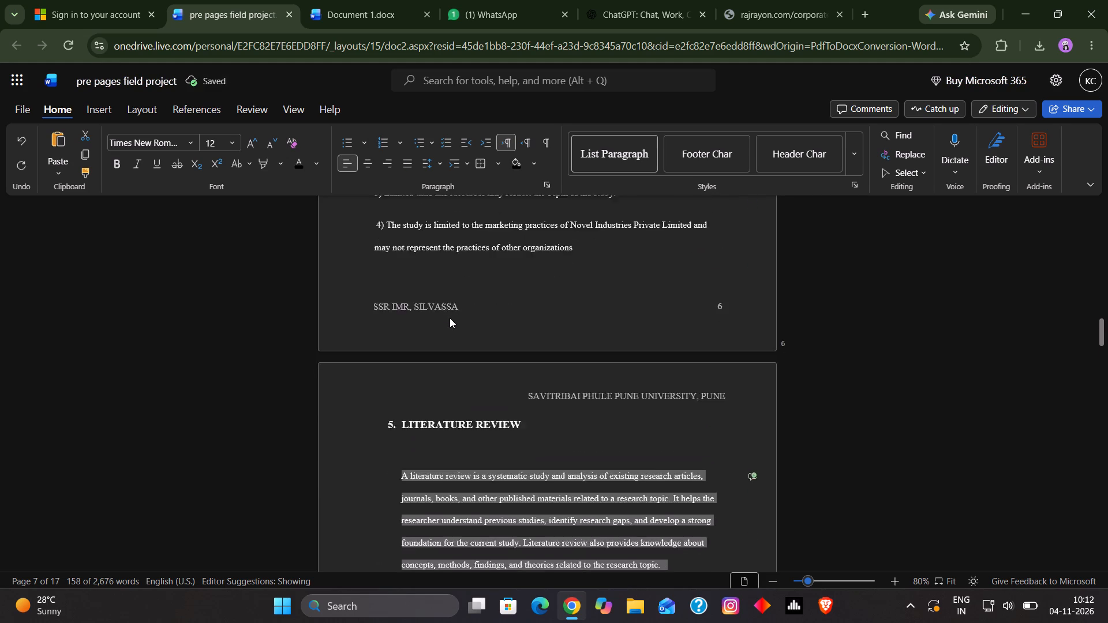
{"action": "scroll", "coordinate": [450, 318], "scroll_direction": "down", "scroll_amount": 4}
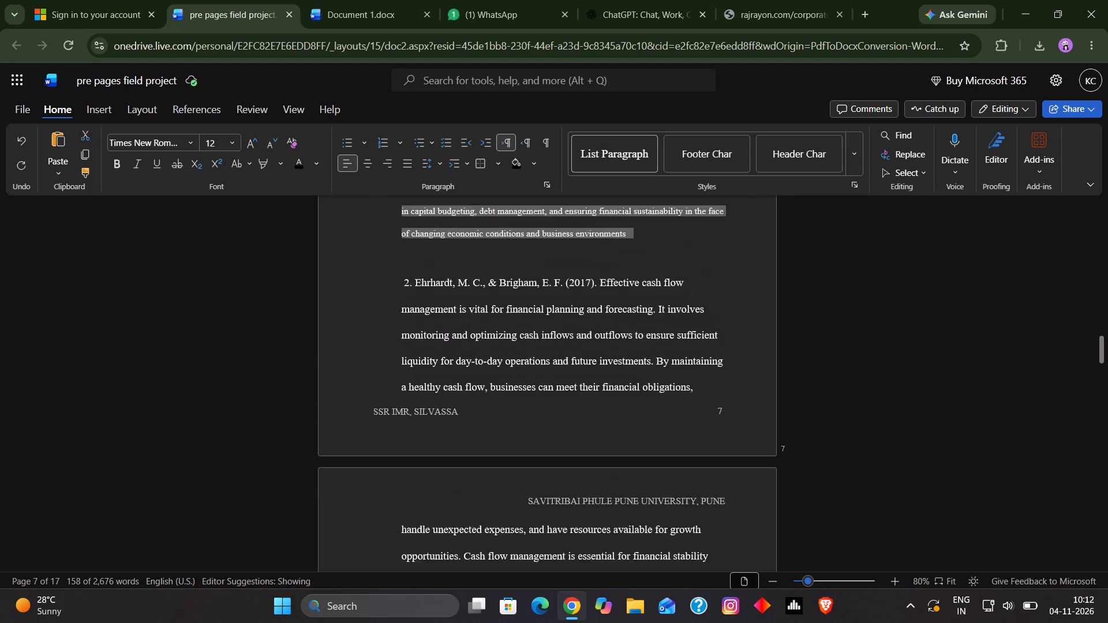
{"action": "scroll", "coordinate": [450, 318], "scroll_direction": "down", "scroll_amount": 1}
{"action": "scroll", "coordinate": [450, 318], "scroll_direction": "up", "scroll_amount": 5}
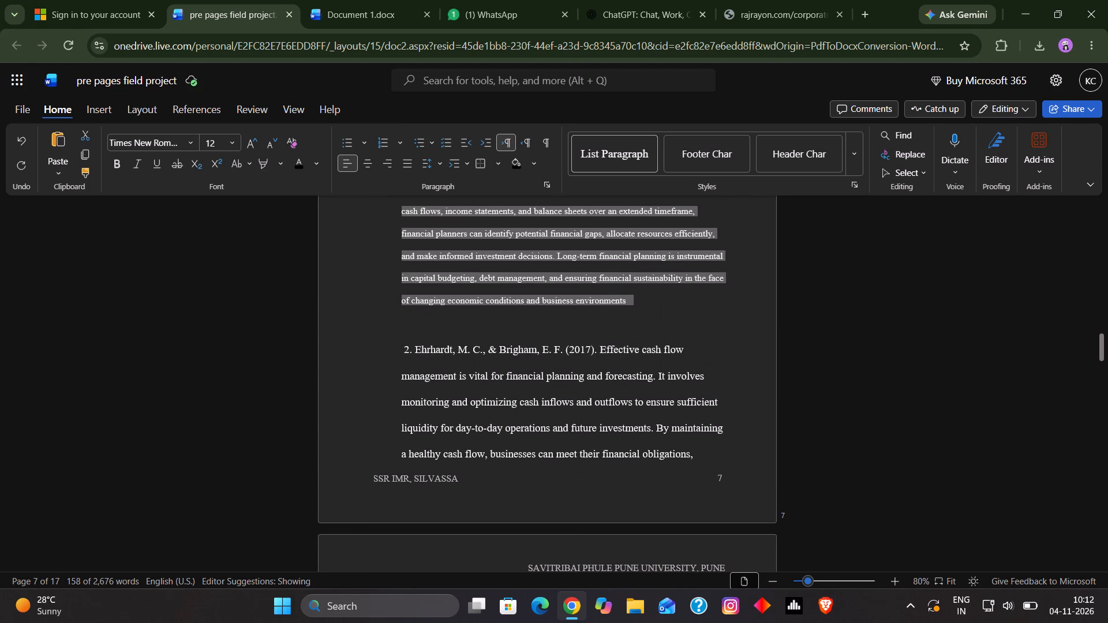
{"action": "left_click_drag", "start_coordinate": [414, 348], "coordinate": [512, 425]}
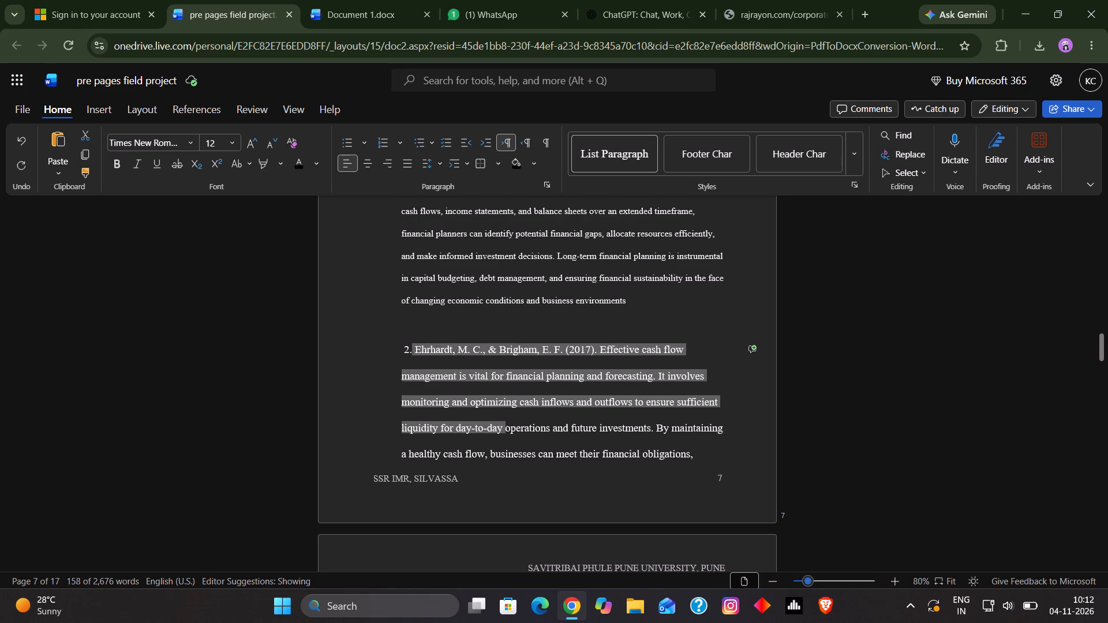
{"action": "left_click_drag", "start_coordinate": [512, 425], "coordinate": [700, 457]}
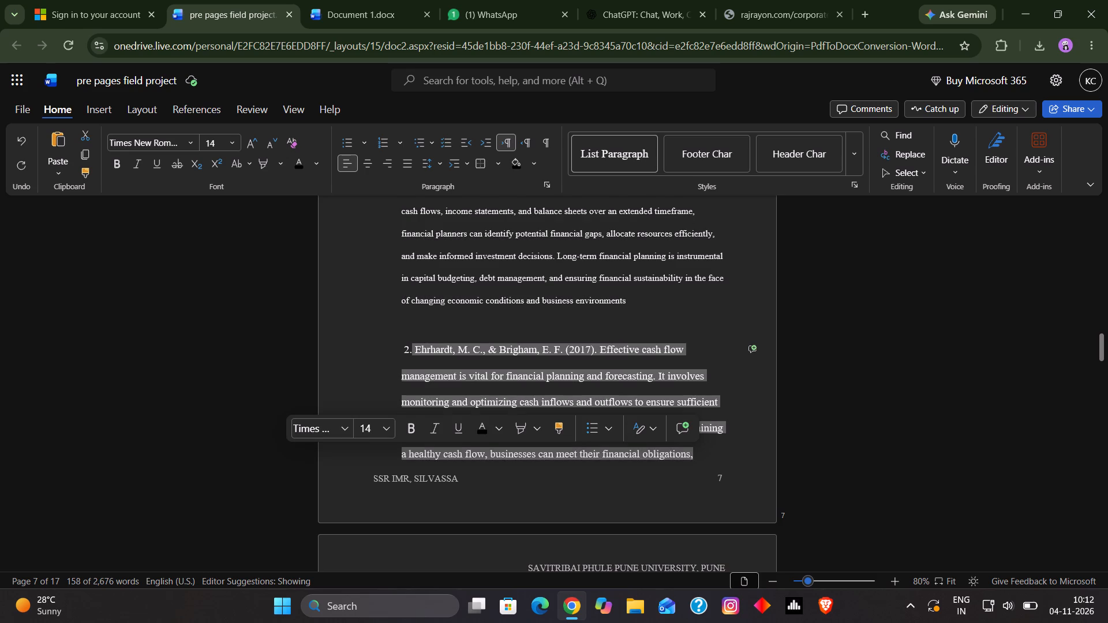
{"action": "left_click", "coordinate": [391, 423]}
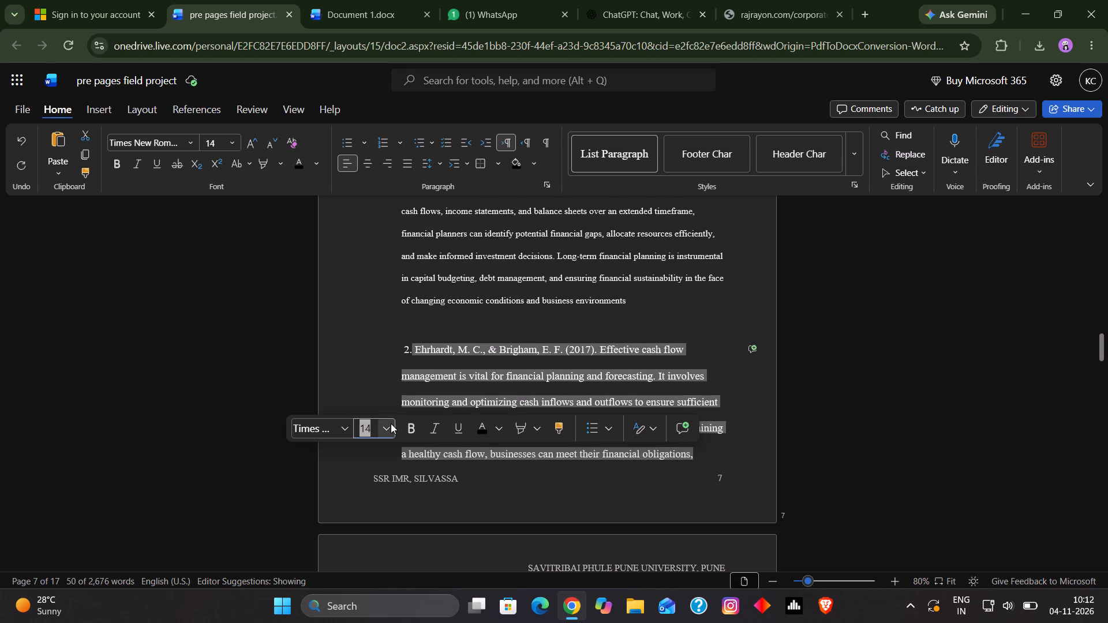
{"action": "left_click", "coordinate": [370, 181]}
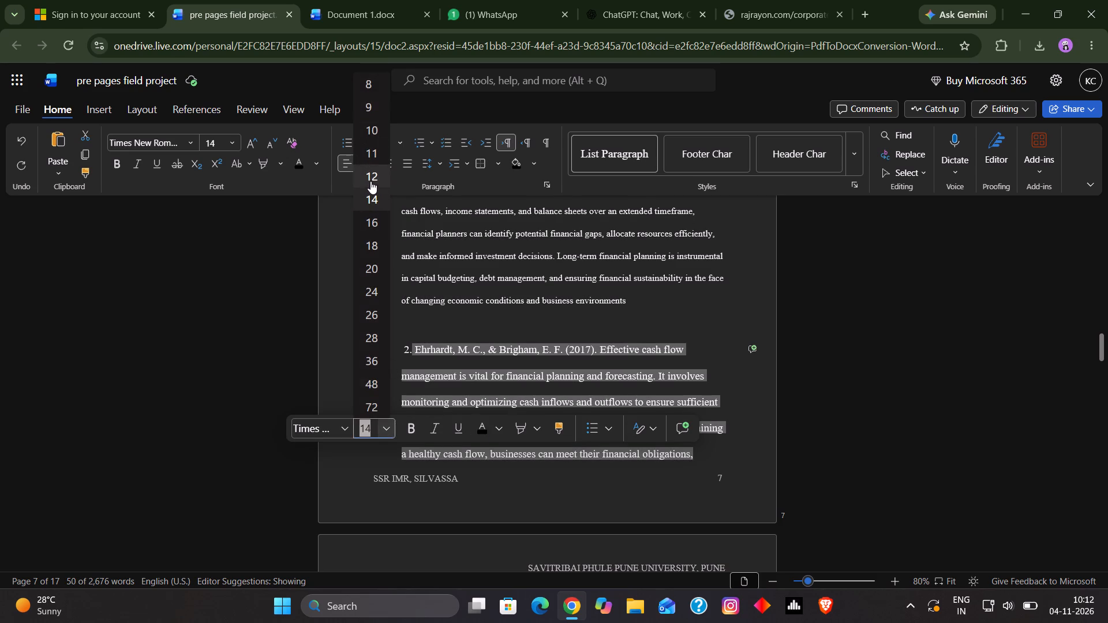
{"action": "left_click", "coordinate": [373, 366]}
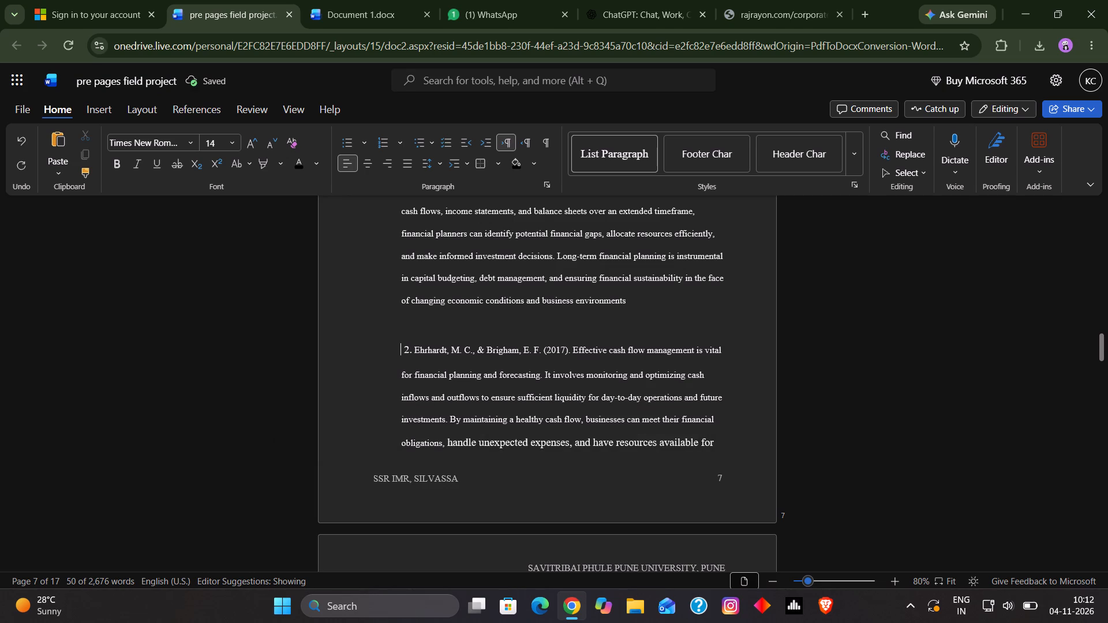
Set the second literature entry's continuation on page 8, starting at "growth opportunities", to 12 pt.
{"action": "scroll", "coordinate": [469, 431], "scroll_direction": "down", "scroll_amount": 1}
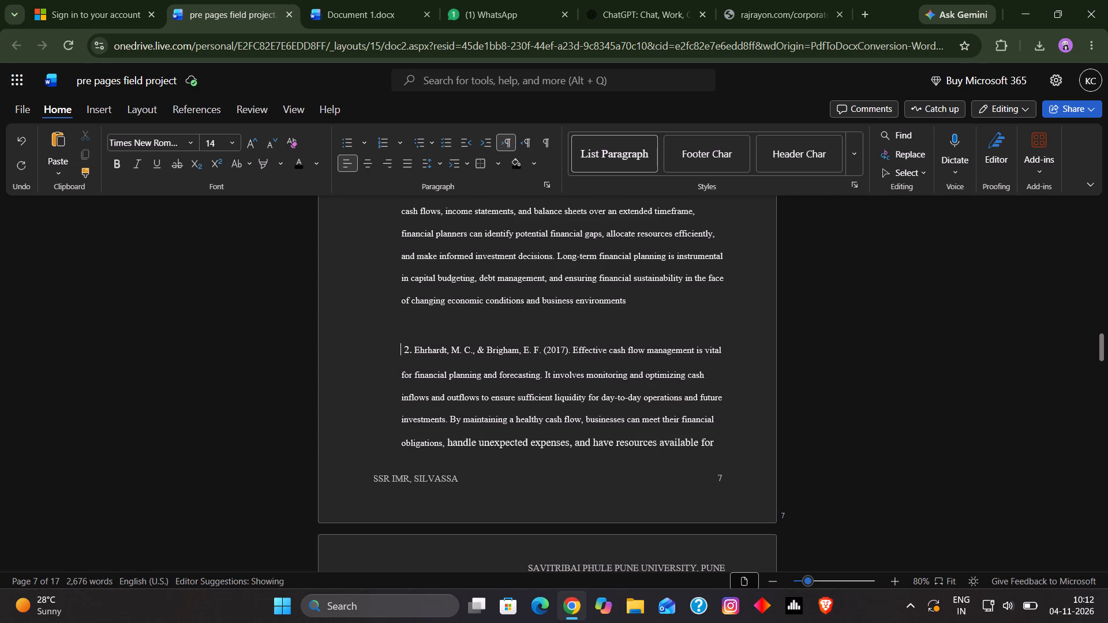
{"action": "scroll", "coordinate": [469, 431], "scroll_direction": "down", "scroll_amount": 4}
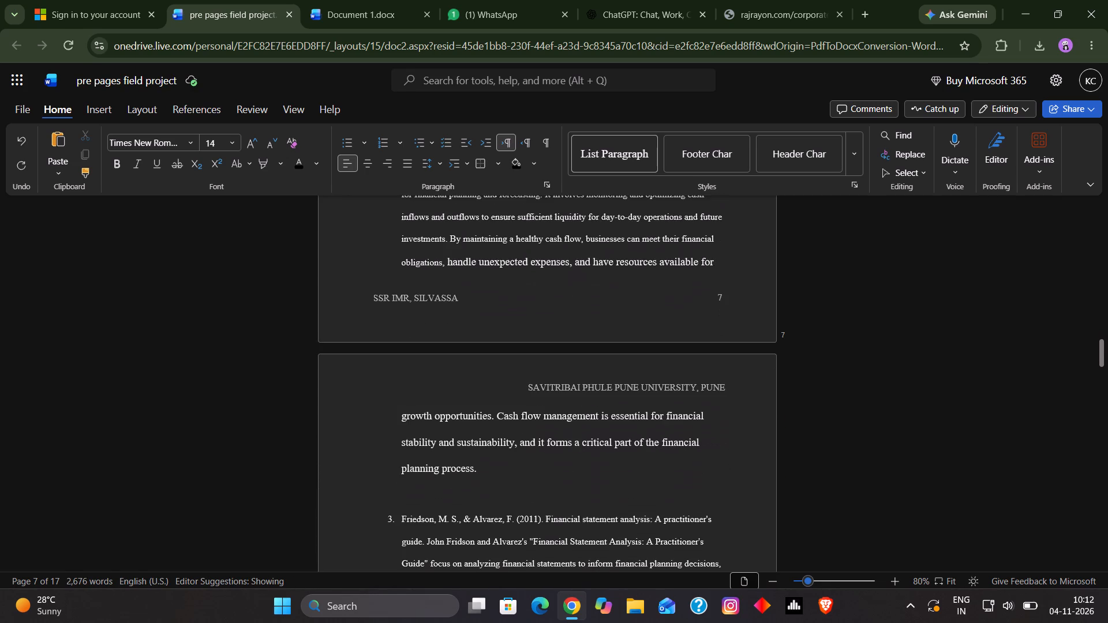
{"action": "left_click_drag", "start_coordinate": [401, 416], "coordinate": [476, 477]}
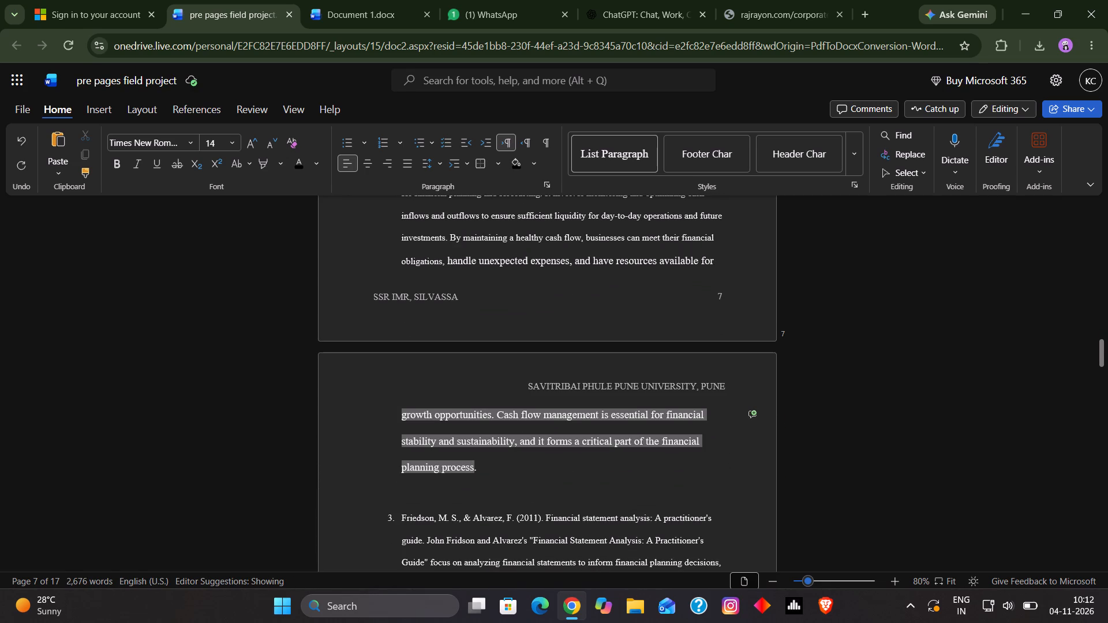
{"action": "left_click_drag", "start_coordinate": [476, 477], "coordinate": [481, 475]}
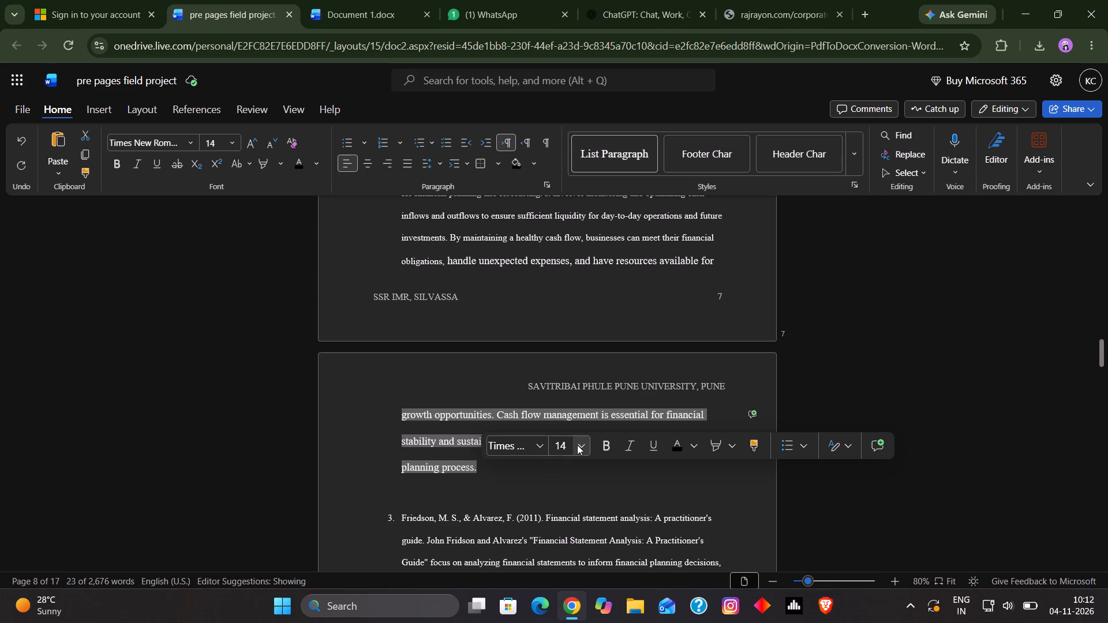
{"action": "left_click", "coordinate": [582, 450]}
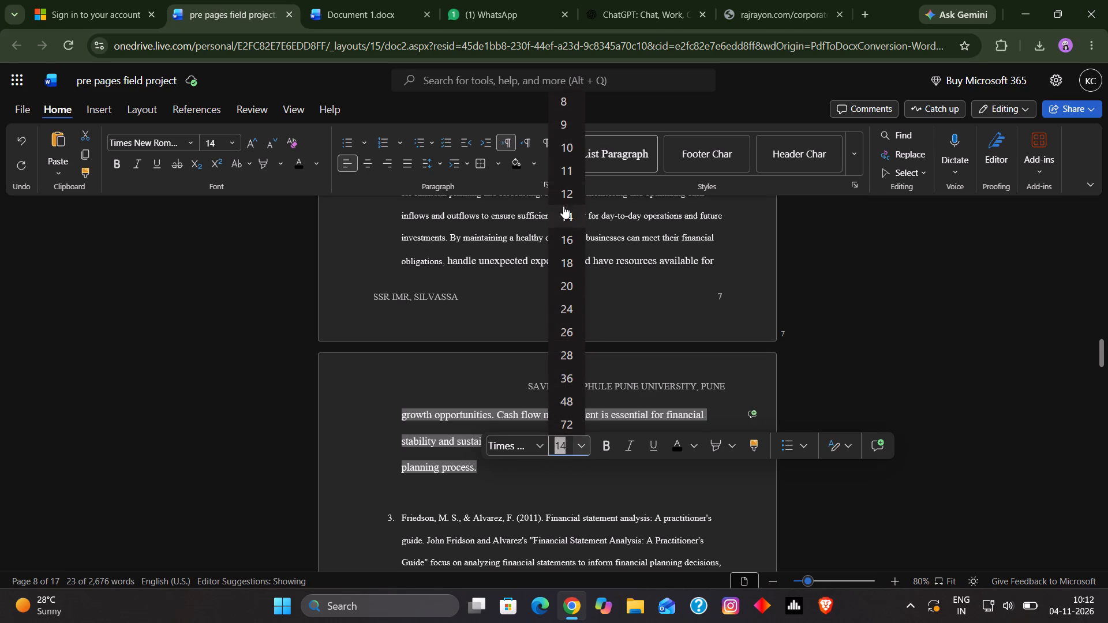
{"action": "left_click", "coordinate": [563, 192]}
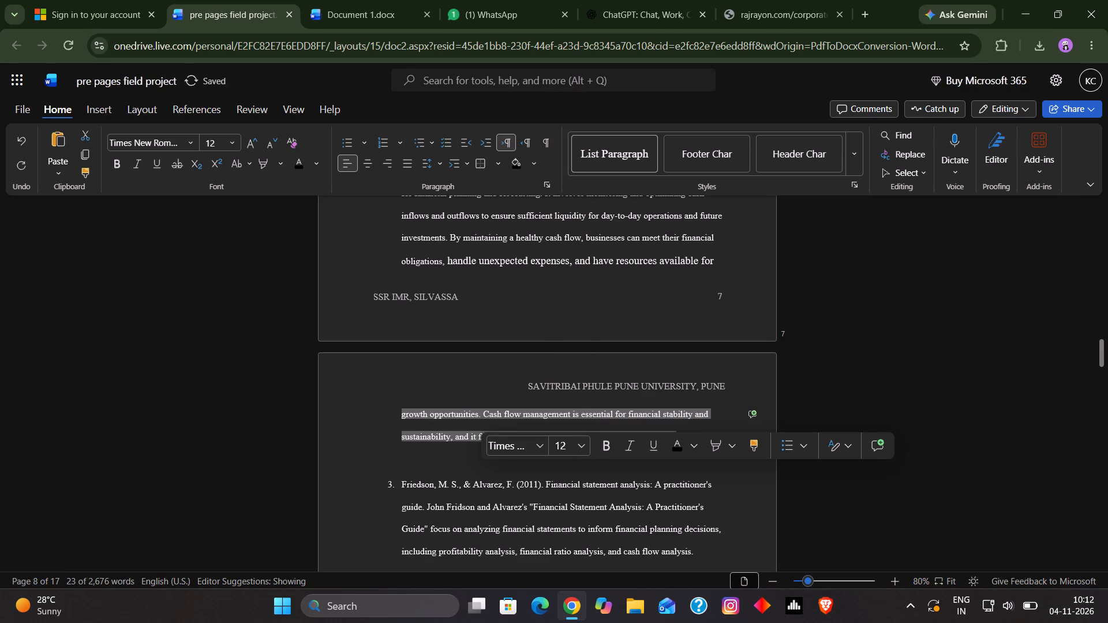
{"action": "left_click", "coordinate": [454, 456]}
Check the font and size of the third, fourth and fifth numbered entries of the literature review.
{"action": "scroll", "coordinate": [454, 456], "scroll_direction": "down", "scroll_amount": 2}
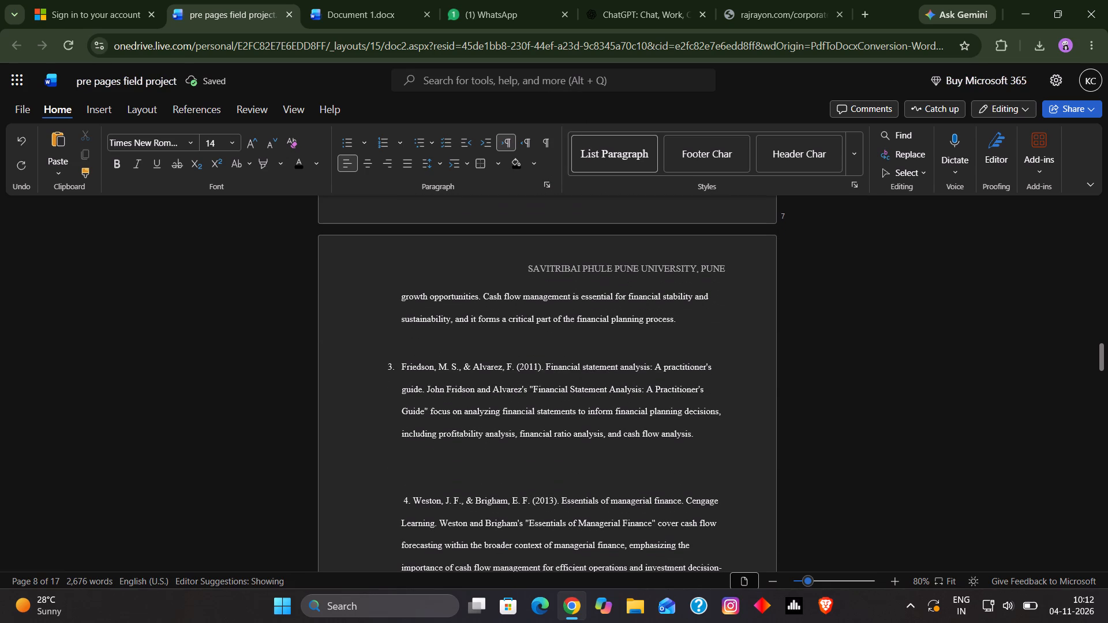
{"action": "left_click_drag", "start_coordinate": [399, 366], "coordinate": [697, 442]}
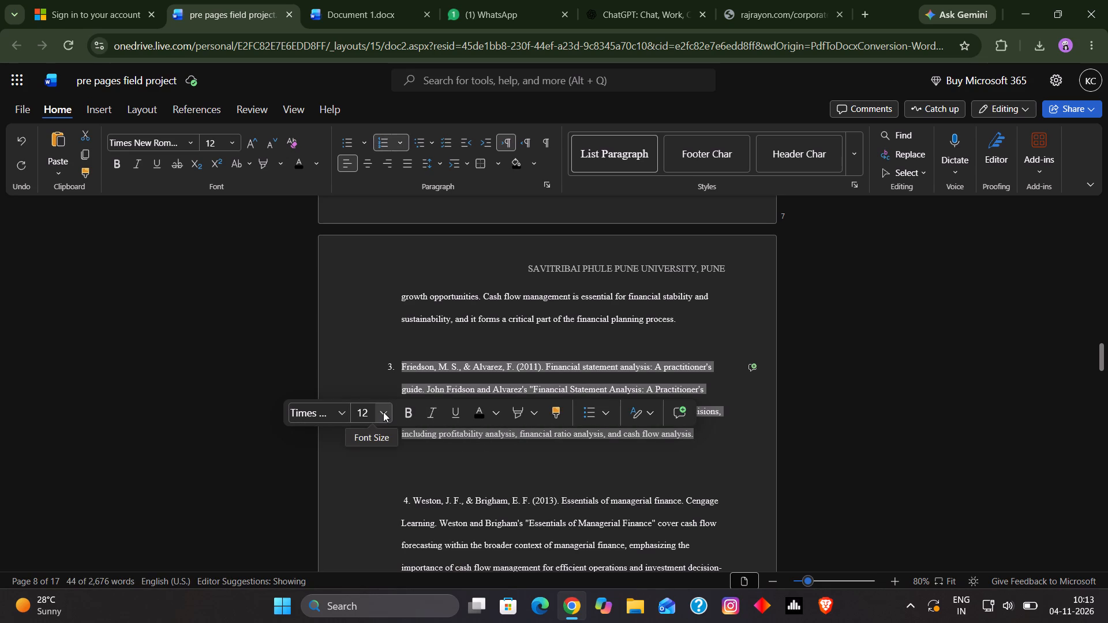
{"action": "left_click", "coordinate": [430, 459]}
{"action": "scroll", "coordinate": [430, 459], "scroll_direction": "down", "scroll_amount": 1}
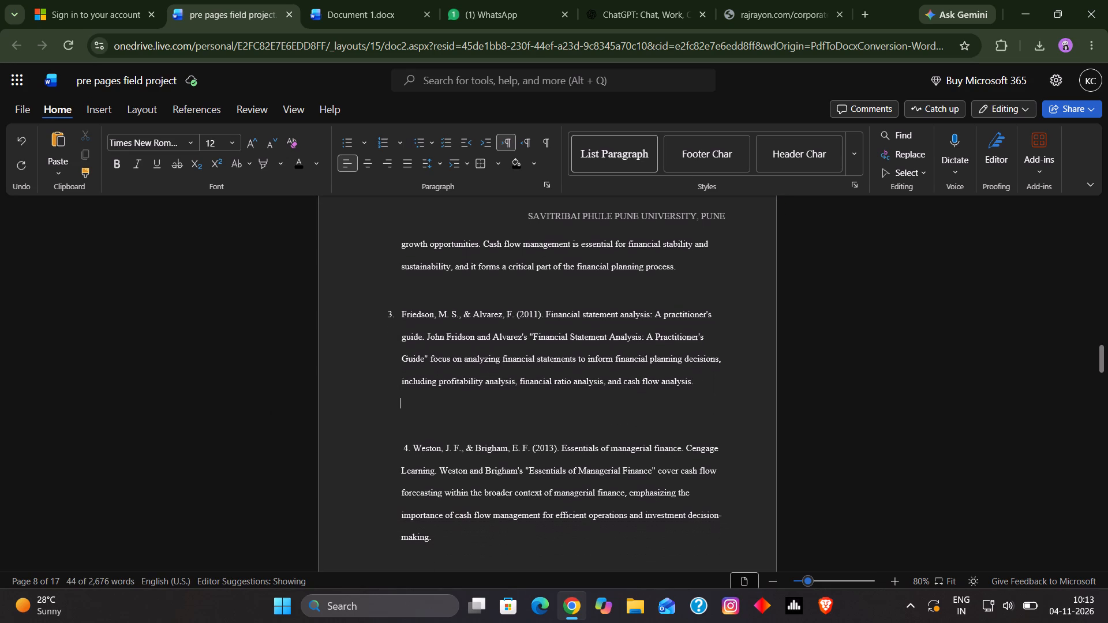
{"action": "left_click_drag", "start_coordinate": [413, 448], "coordinate": [491, 568]}
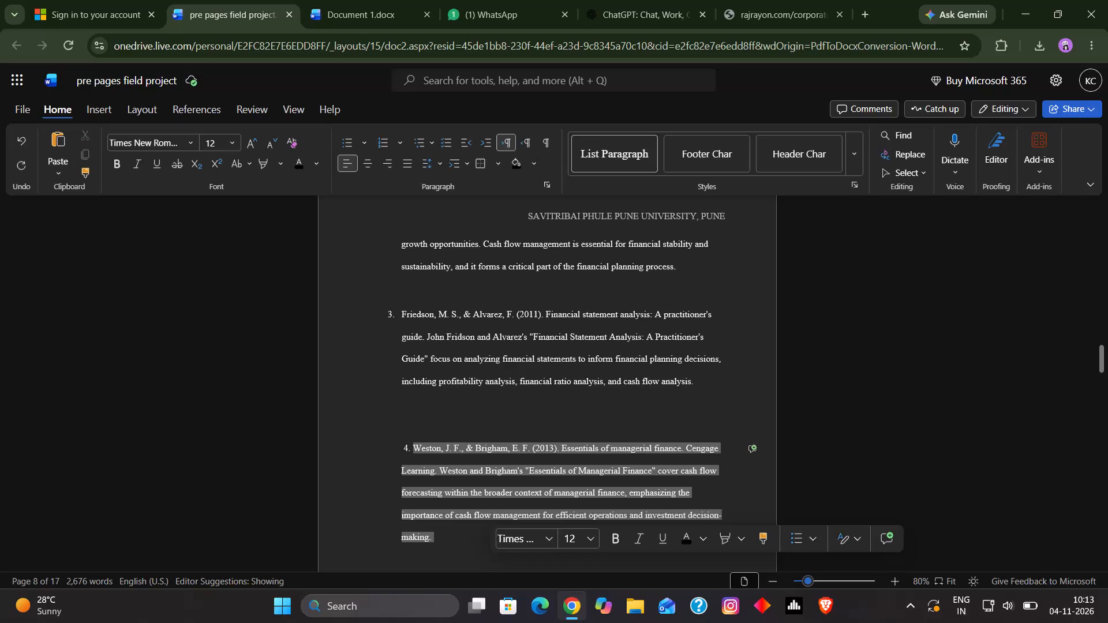
{"action": "left_click", "coordinate": [462, 550]}
{"action": "scroll", "coordinate": [462, 550], "scroll_direction": "down", "scroll_amount": 1}
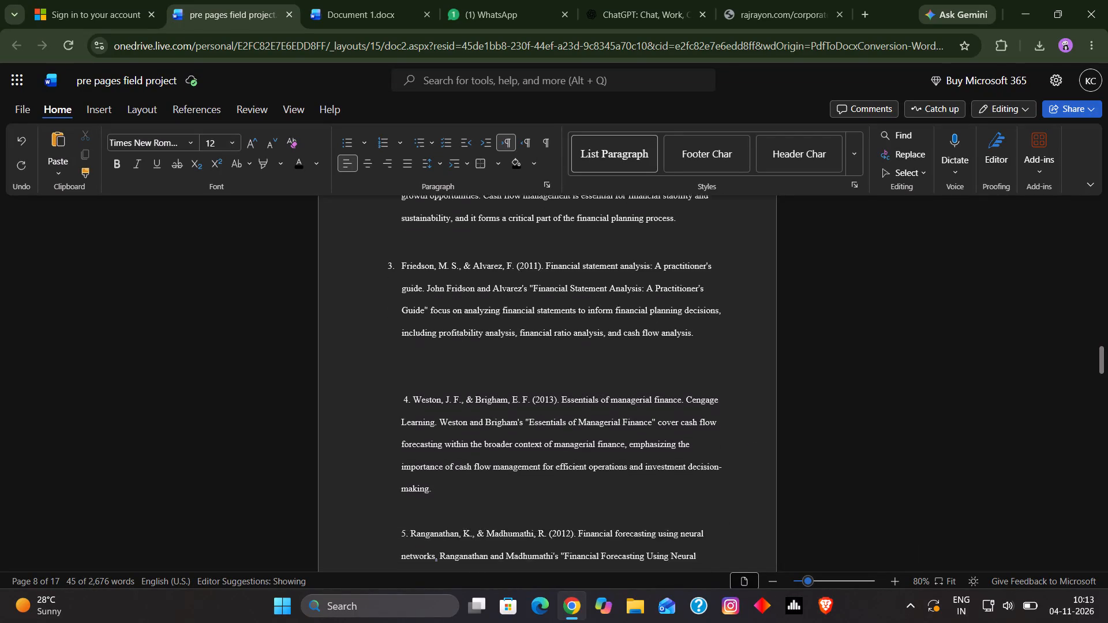
{"action": "scroll", "coordinate": [462, 550], "scroll_direction": "down", "scroll_amount": 1}
{"action": "scroll", "coordinate": [471, 489], "scroll_direction": "down", "scroll_amount": 1}
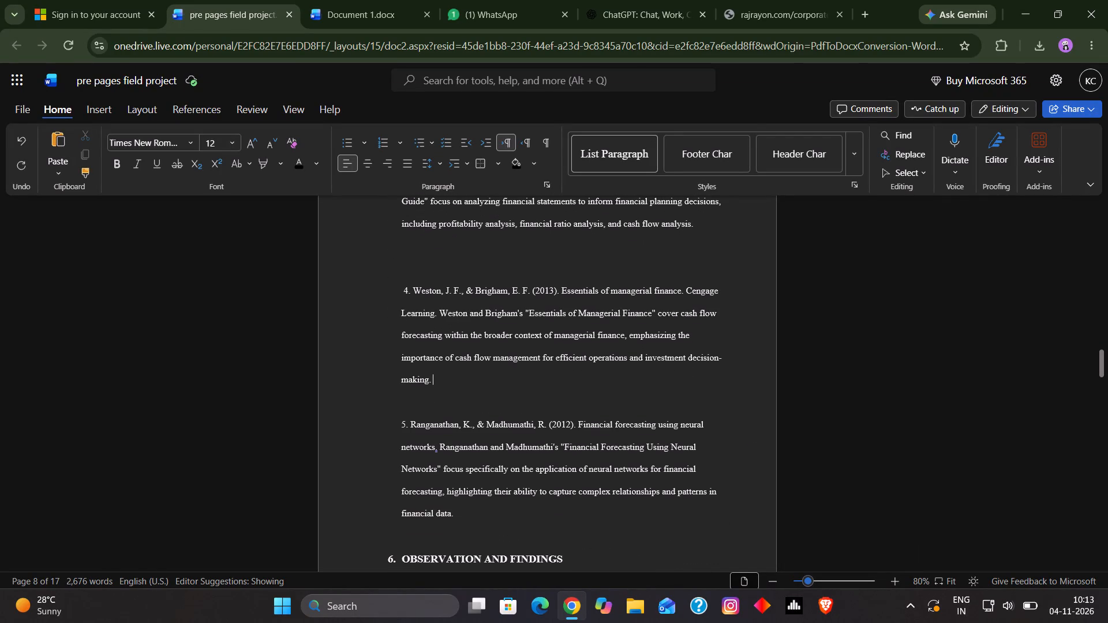
{"action": "left_click_drag", "start_coordinate": [409, 422], "coordinate": [525, 514]}
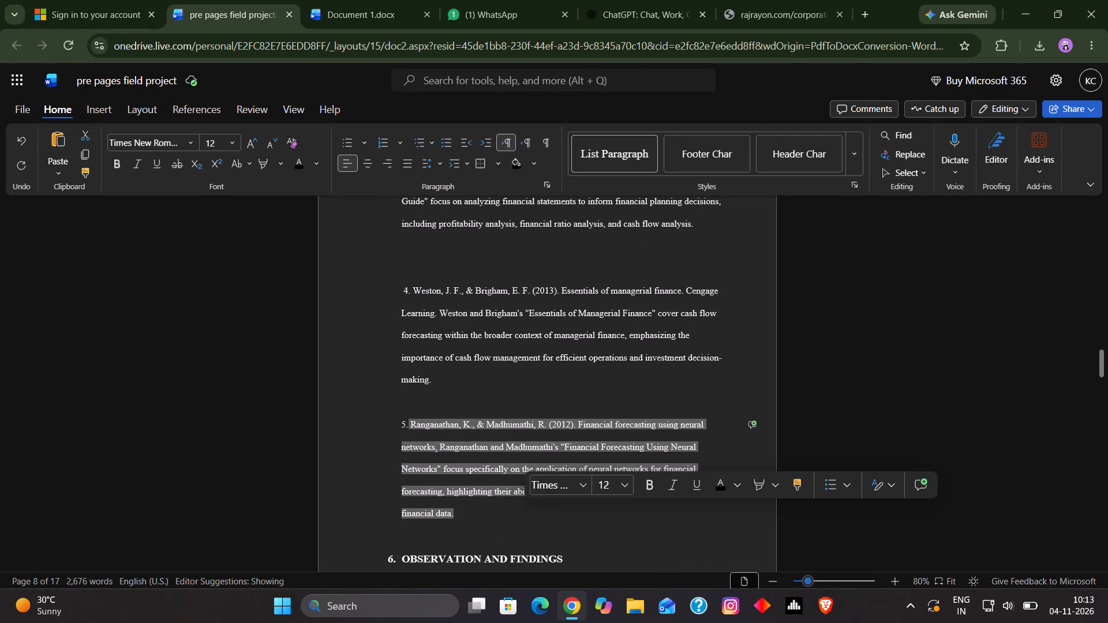
{"action": "left_click", "coordinate": [525, 514]}
Add three blank lines after the fifth literature entry to move the OBSERVATION AND FINDINGS heading onto a new page.
{"action": "scroll", "coordinate": [525, 514], "scroll_direction": "down", "scroll_amount": 3}
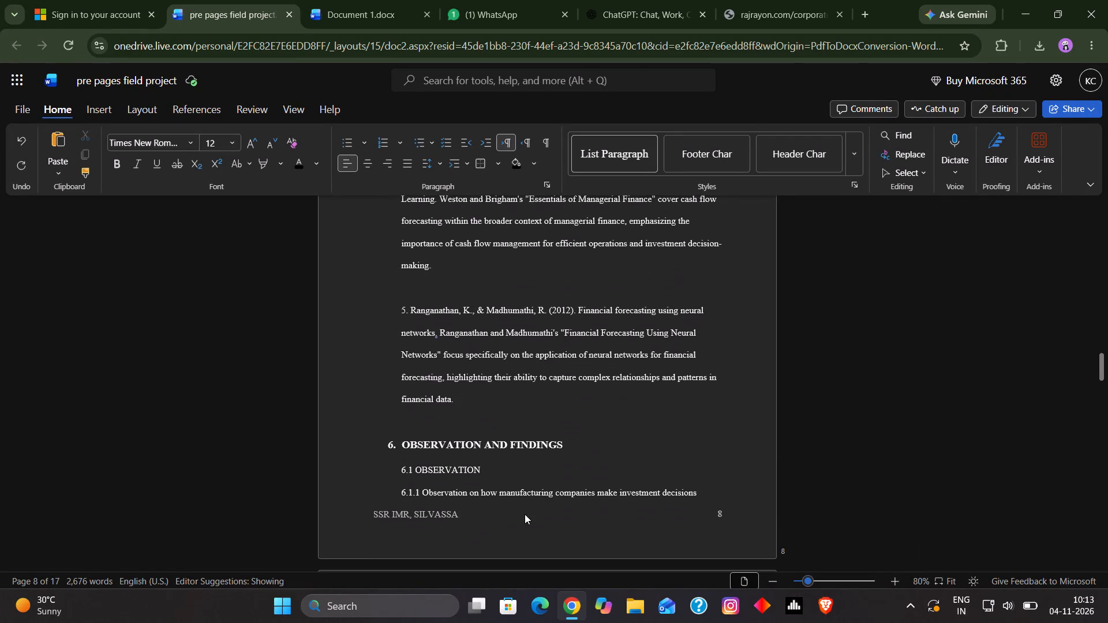
{"action": "scroll", "coordinate": [525, 514], "scroll_direction": "down", "scroll_amount": 1}
{"action": "scroll", "coordinate": [525, 514], "scroll_direction": "up", "scroll_amount": 1}
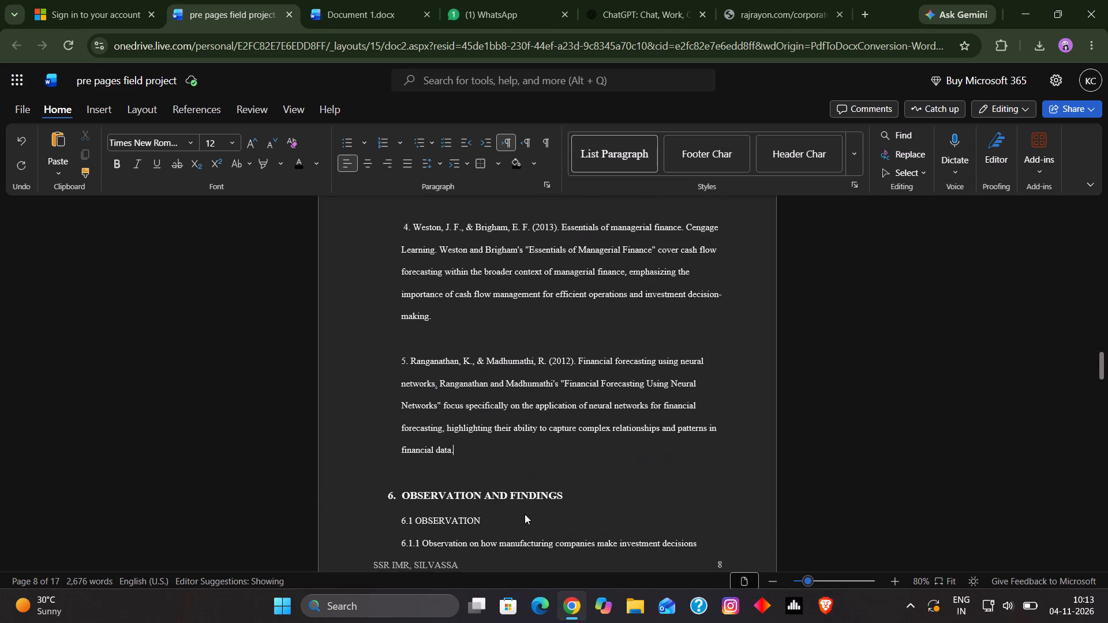
{"action": "scroll", "coordinate": [525, 514], "scroll_direction": "up", "scroll_amount": 4}
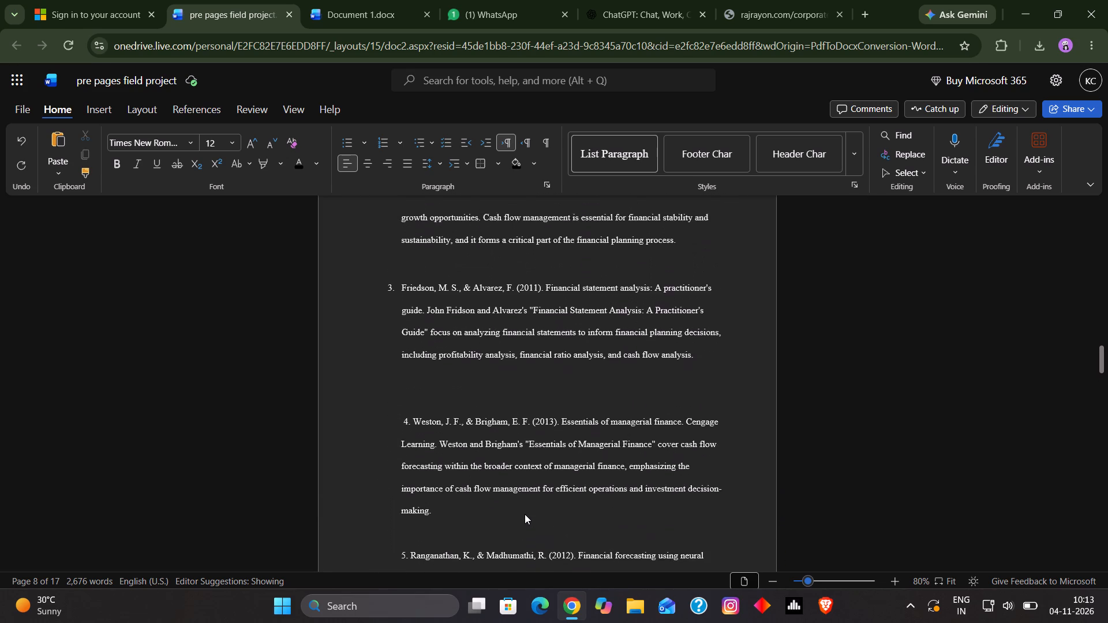
{"action": "scroll", "coordinate": [525, 514], "scroll_direction": "up", "scroll_amount": 2}
{"action": "scroll", "coordinate": [525, 514], "scroll_direction": "down", "scroll_amount": 1}
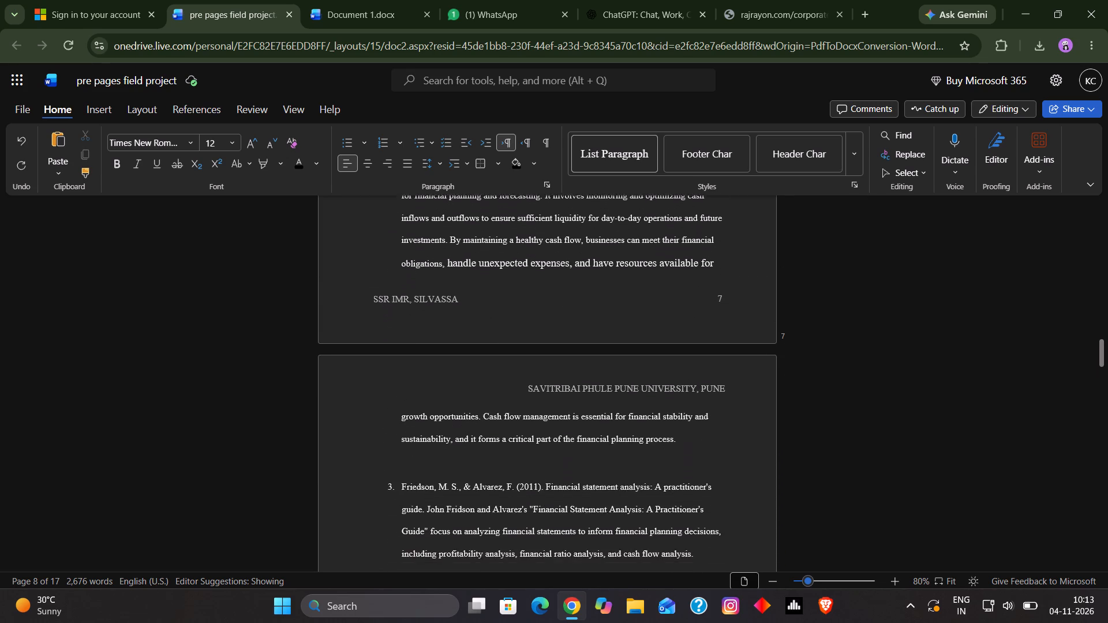
{"action": "scroll", "coordinate": [525, 514], "scroll_direction": "down", "scroll_amount": 5}
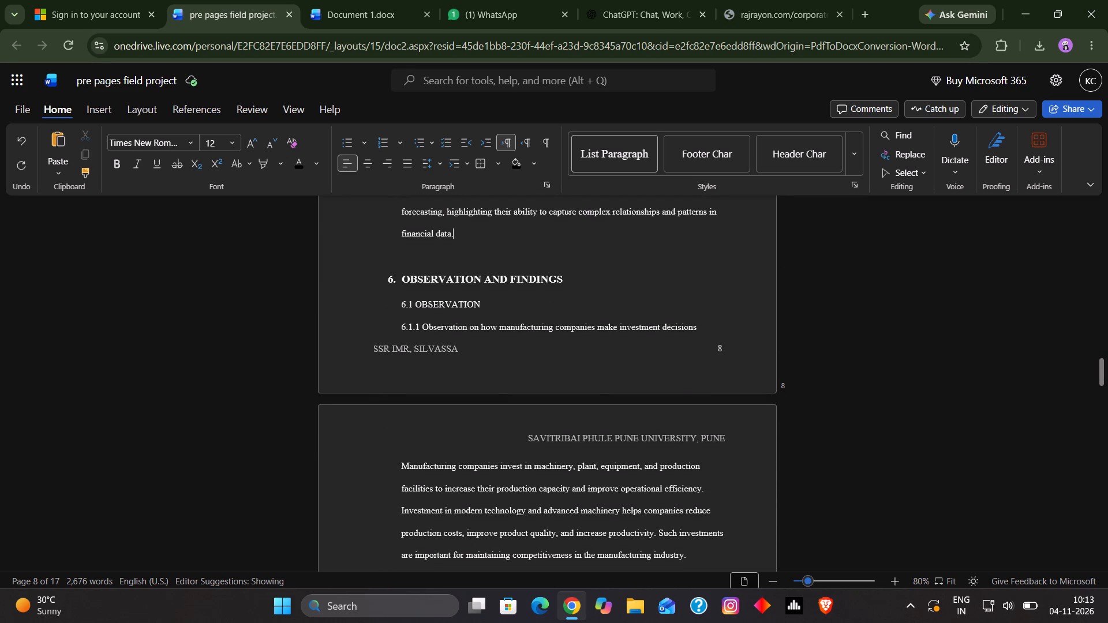
{"action": "scroll", "coordinate": [525, 514], "scroll_direction": "down", "scroll_amount": 1}
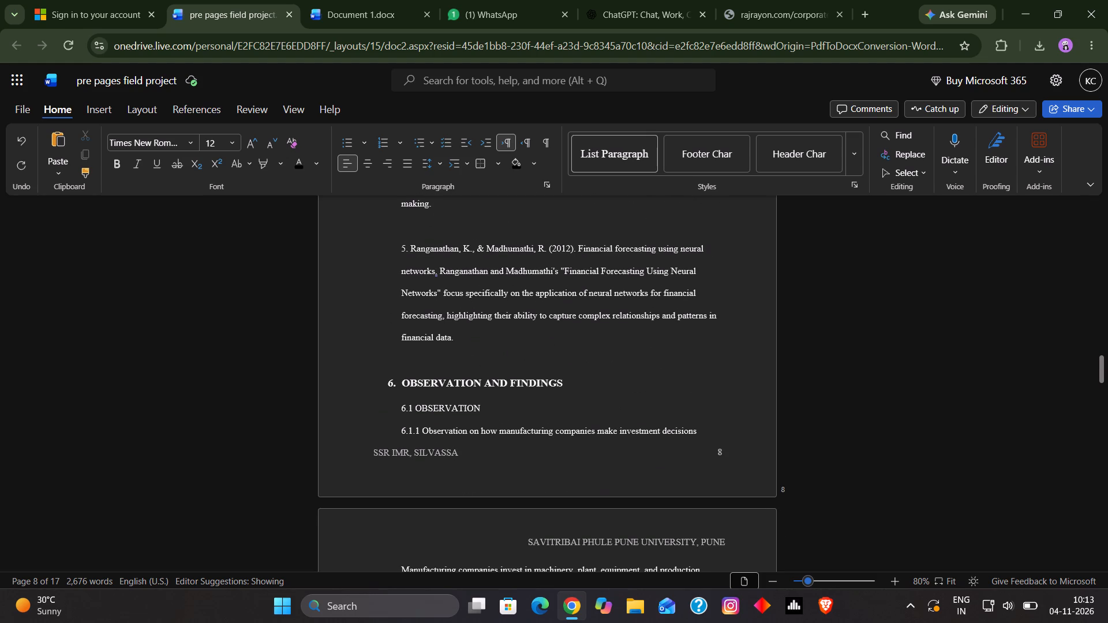
{"action": "scroll", "coordinate": [525, 514], "scroll_direction": "down", "scroll_amount": 5}
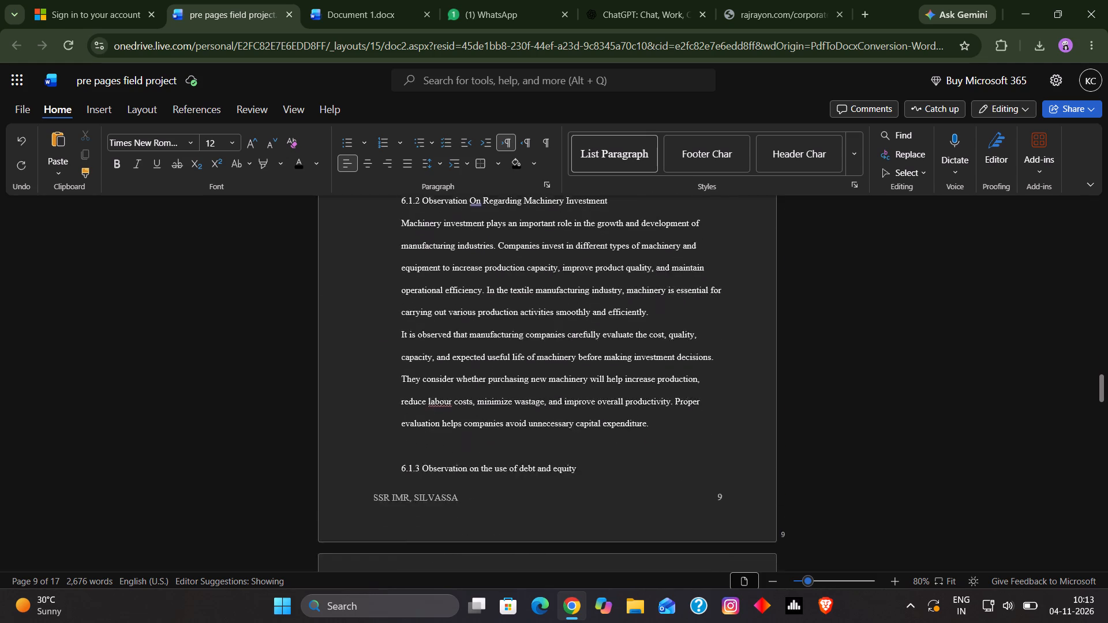
{"action": "scroll", "coordinate": [525, 514], "scroll_direction": "down", "scroll_amount": 1}
{"action": "scroll", "coordinate": [525, 514], "scroll_direction": "up", "scroll_amount": 8}
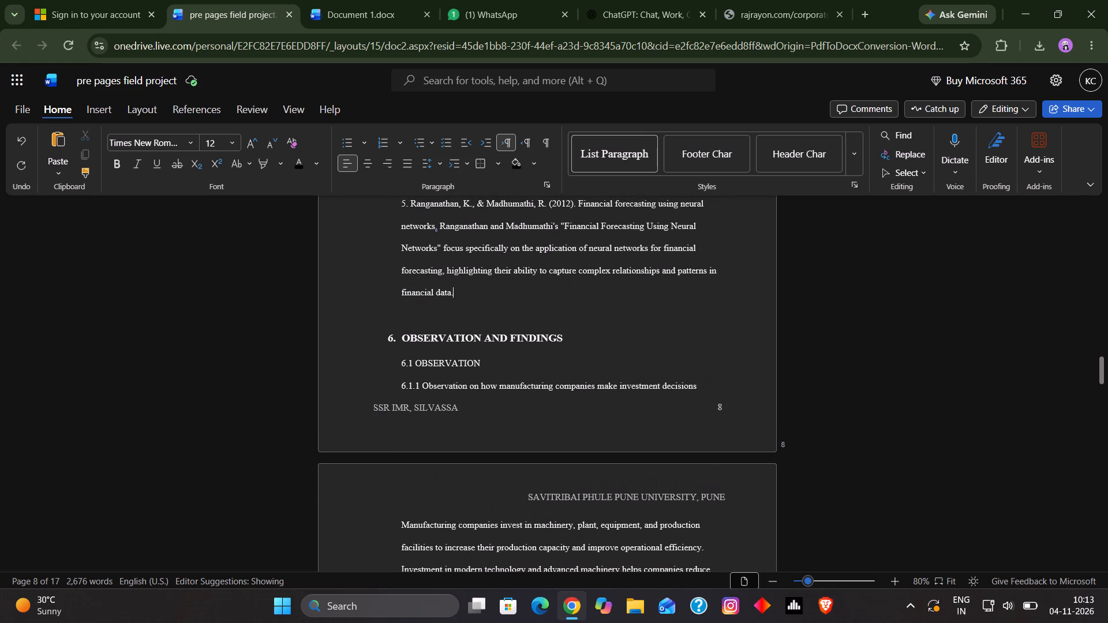
{"action": "key", "text": "Return"}
{"action": "key", "text": "Return"}
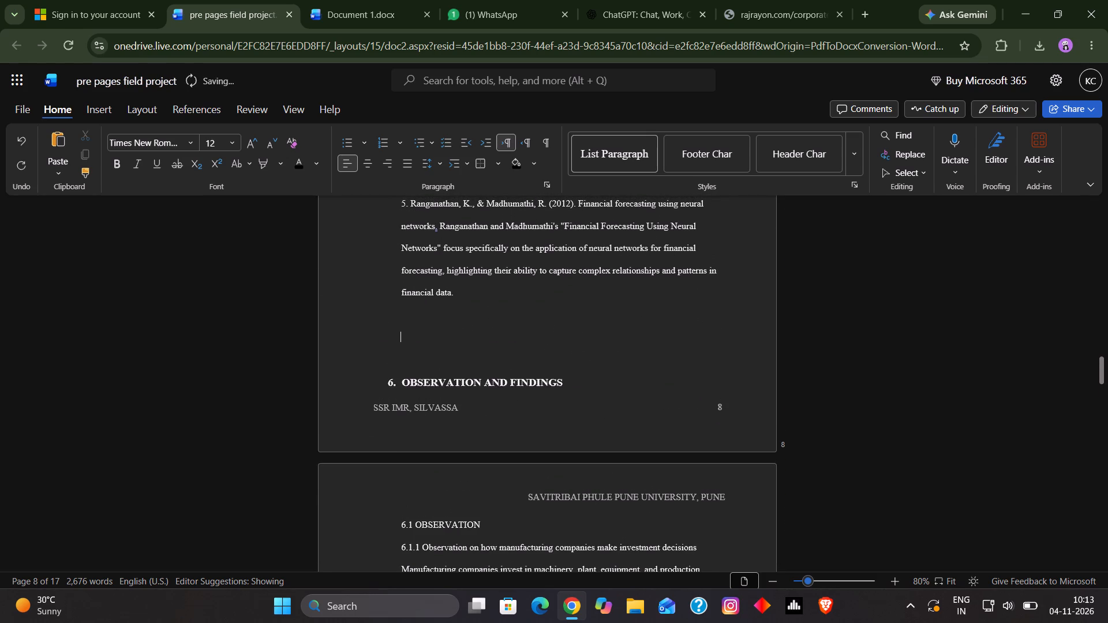
{"action": "key", "text": "Return"}
Review the layout and text size of the pages from LITERATURE REVIEW through section 6.1 OBSERVATION.
{"action": "scroll", "coordinate": [525, 514], "scroll_direction": "down", "scroll_amount": 5}
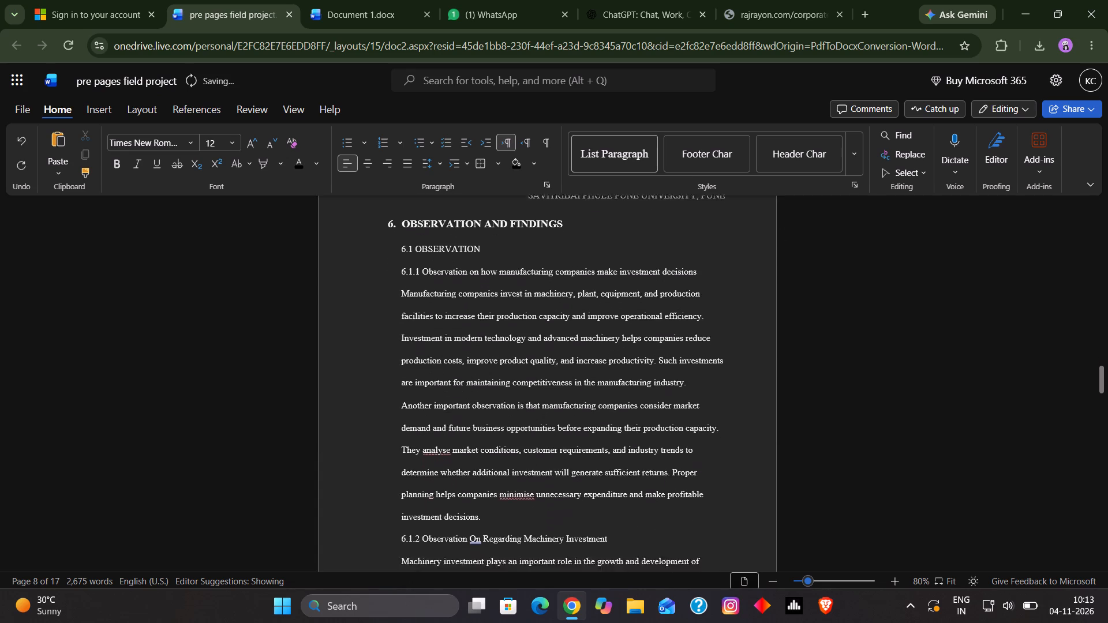
{"action": "scroll", "coordinate": [525, 514], "scroll_direction": "down", "scroll_amount": 1}
{"action": "scroll", "coordinate": [525, 514], "scroll_direction": "up", "scroll_amount": 2}
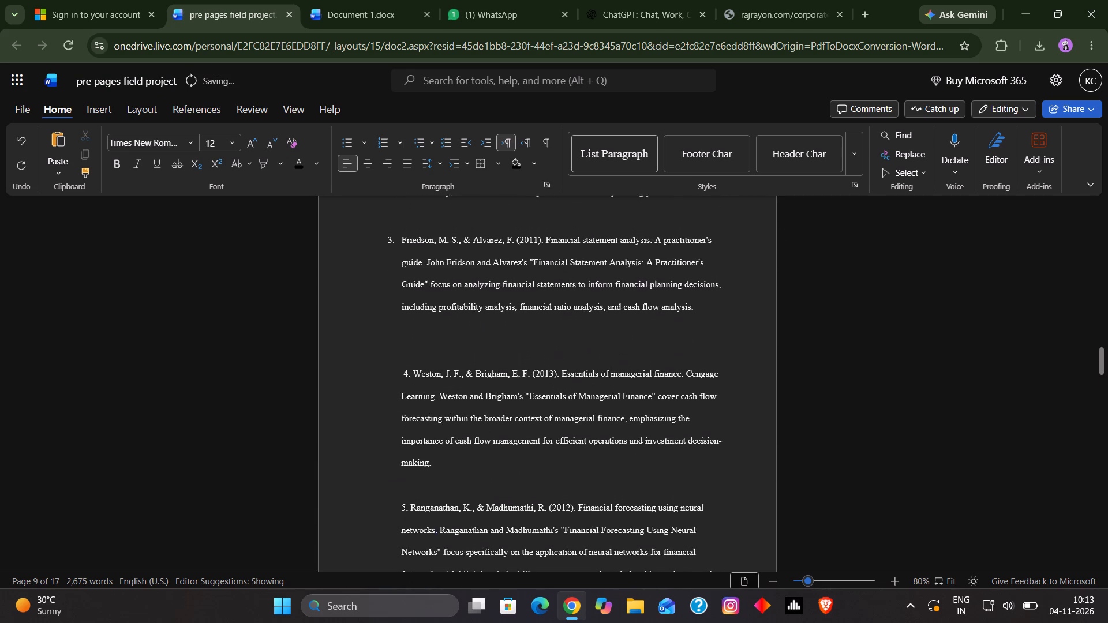
{"action": "scroll", "coordinate": [525, 514], "scroll_direction": "up", "scroll_amount": 7}
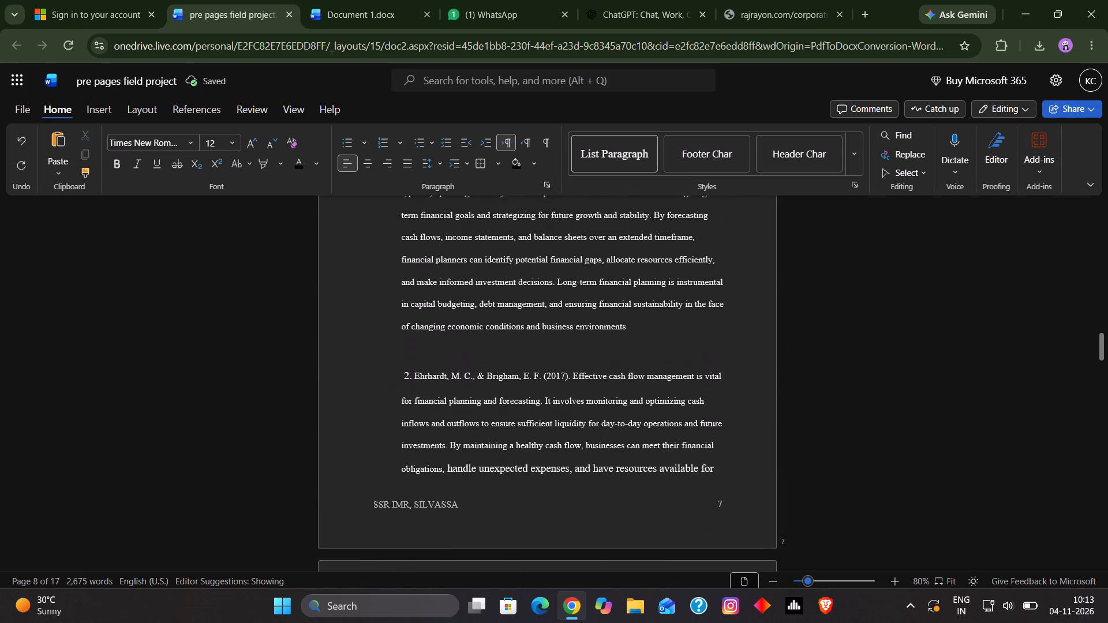
{"action": "scroll", "coordinate": [525, 514], "scroll_direction": "up", "scroll_amount": 4}
{"action": "scroll", "coordinate": [525, 514], "scroll_direction": "down", "scroll_amount": 6}
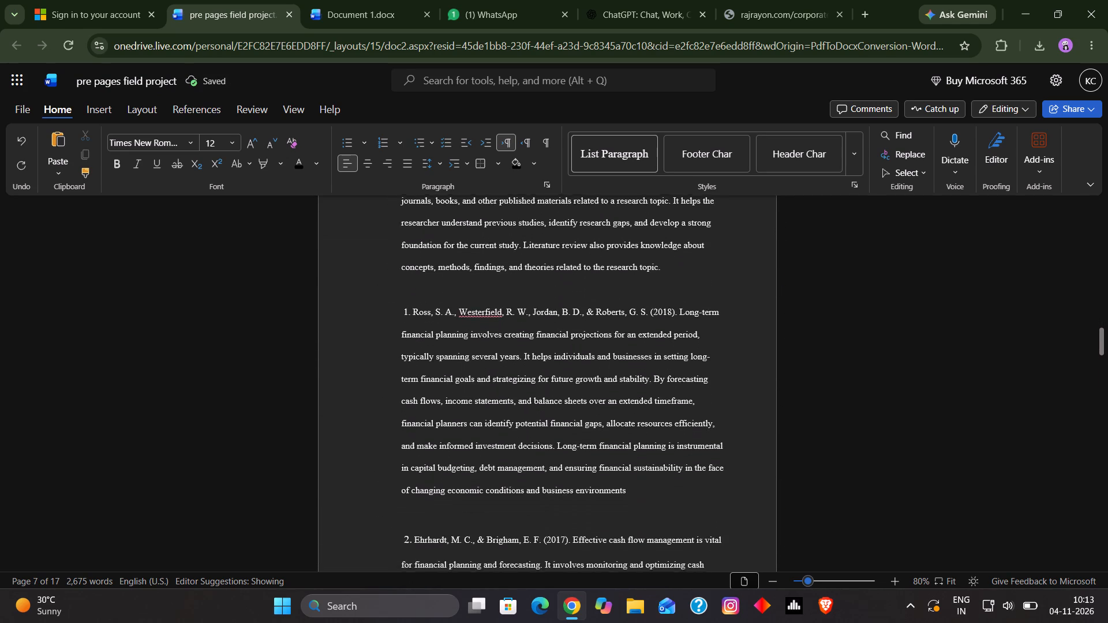
{"action": "scroll", "coordinate": [523, 461], "scroll_direction": "down", "scroll_amount": 6}
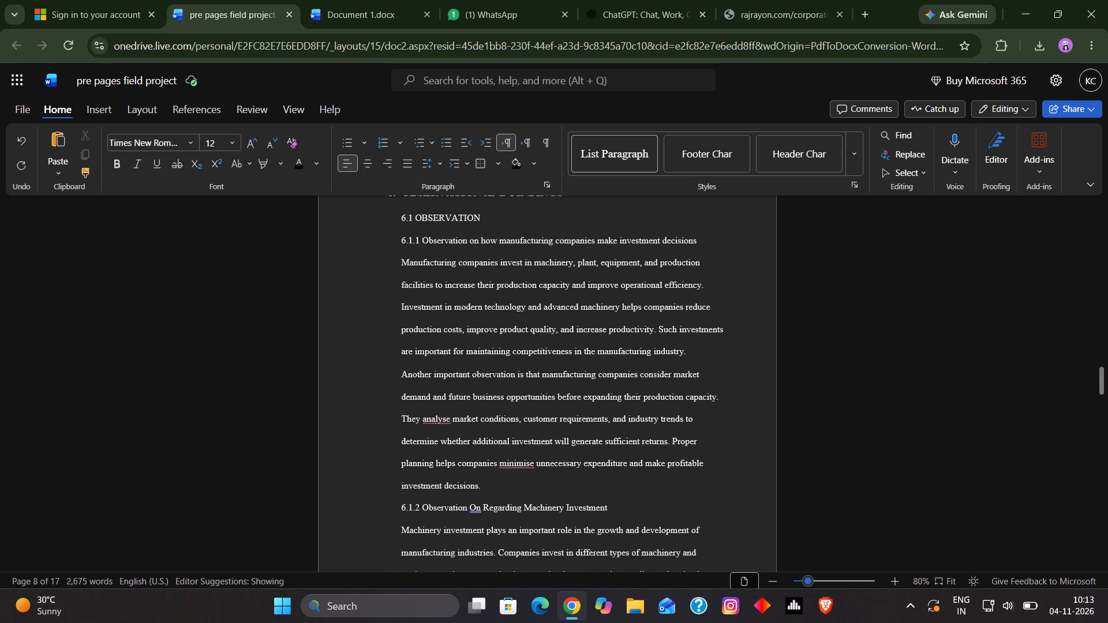
Add a blank line after section 6.1.1, between "investment decisions." and the 6.1.2 heading.
{"action": "scroll", "coordinate": [523, 461], "scroll_direction": "down", "scroll_amount": 2}
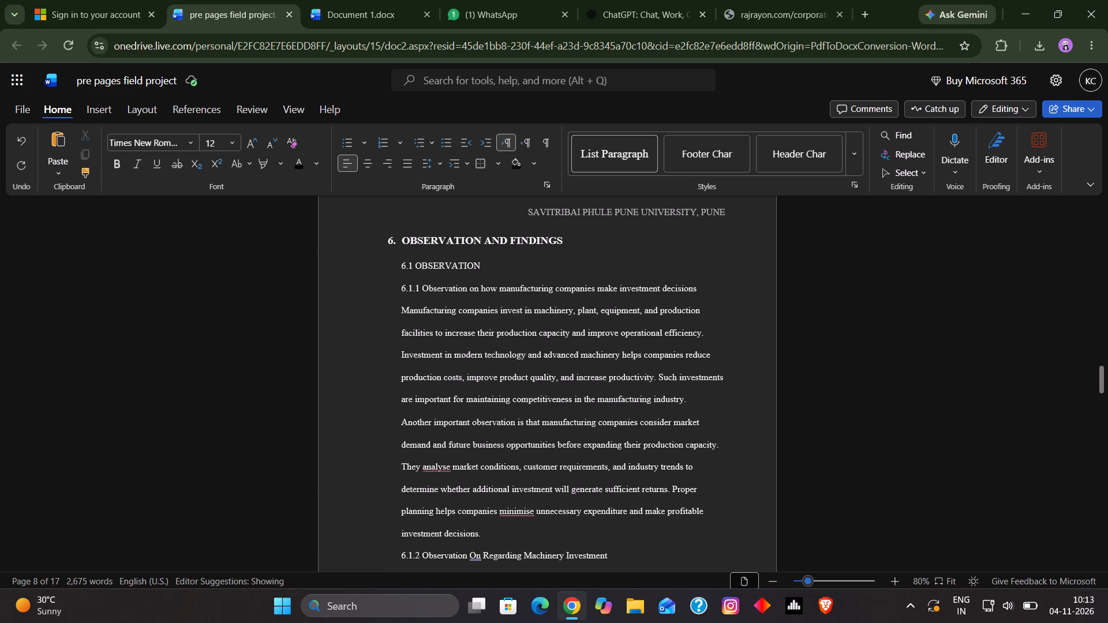
{"action": "scroll", "coordinate": [523, 461], "scroll_direction": "down", "scroll_amount": 1}
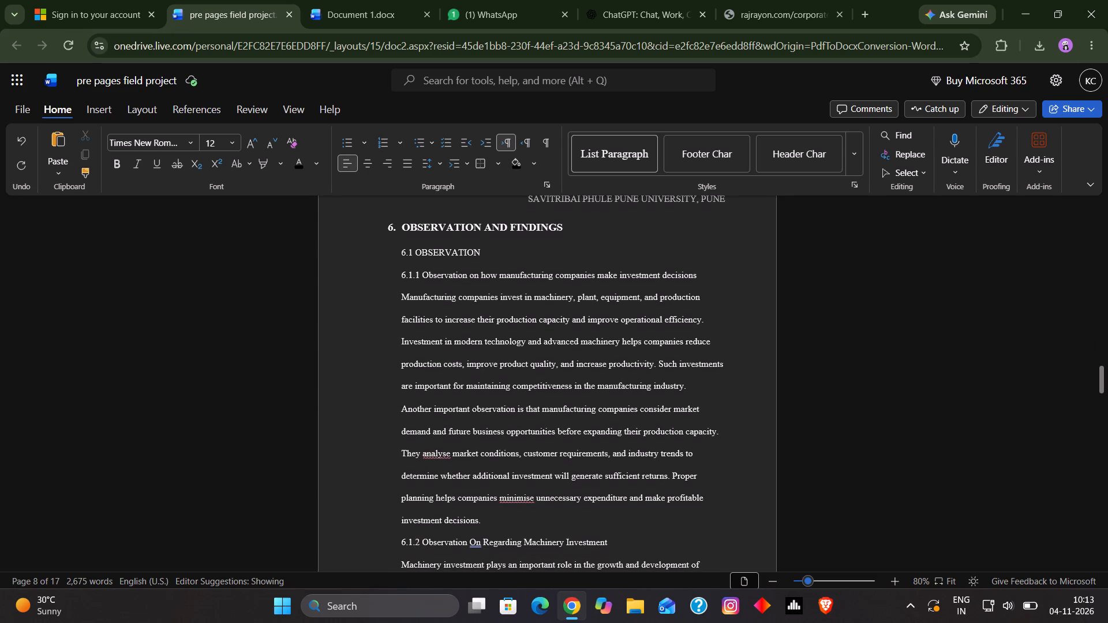
{"action": "scroll", "coordinate": [523, 461], "scroll_direction": "down", "scroll_amount": 1}
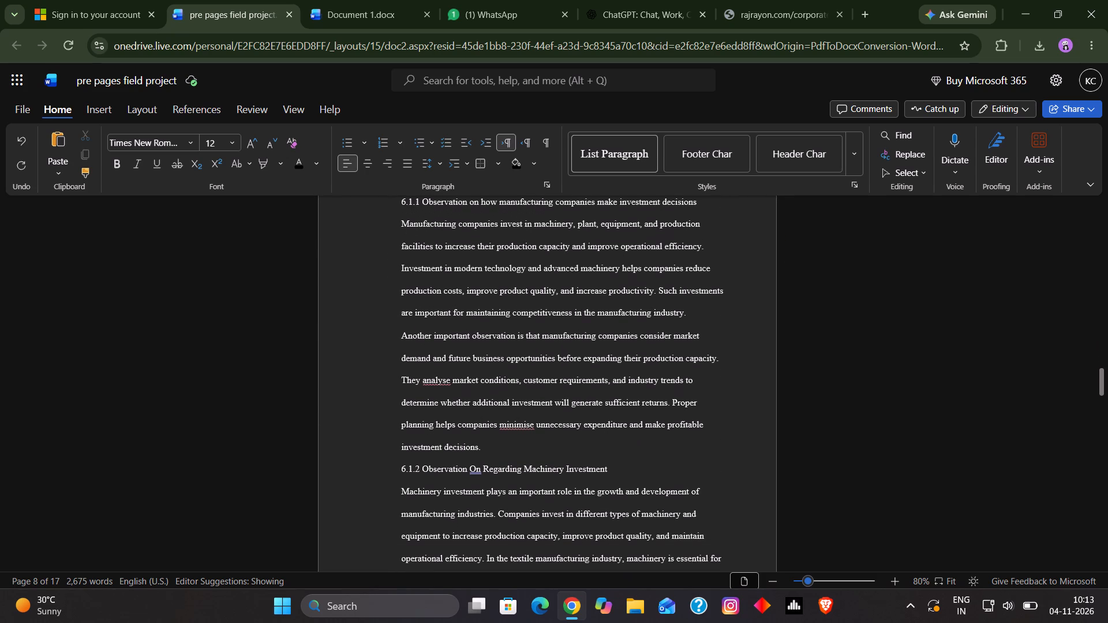
{"action": "left_click", "coordinate": [495, 451]}
{"action": "key", "text": "Return"}
Insert an extra space after the section numbers in the 6.1.2, 6.1.3 and 6.1.4 observation headings.
{"action": "scroll", "coordinate": [495, 451], "scroll_direction": "down", "scroll_amount": 1}
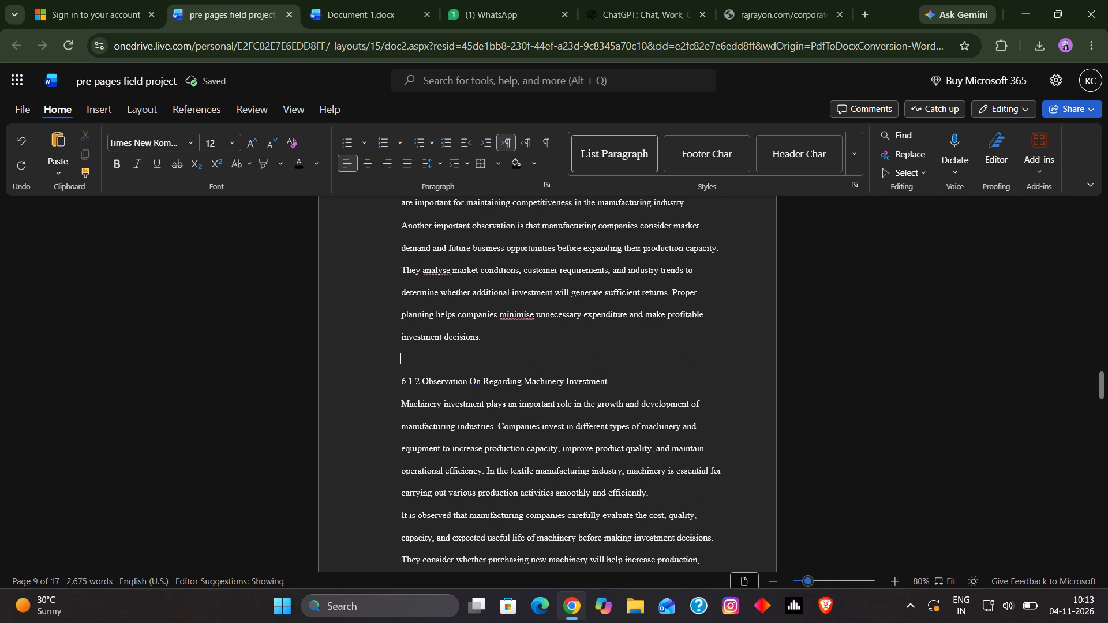
{"action": "left_click", "coordinate": [421, 378]}
{"action": "key", "text": "space"}
{"action": "scroll", "coordinate": [422, 367], "scroll_direction": "down", "scroll_amount": 2}
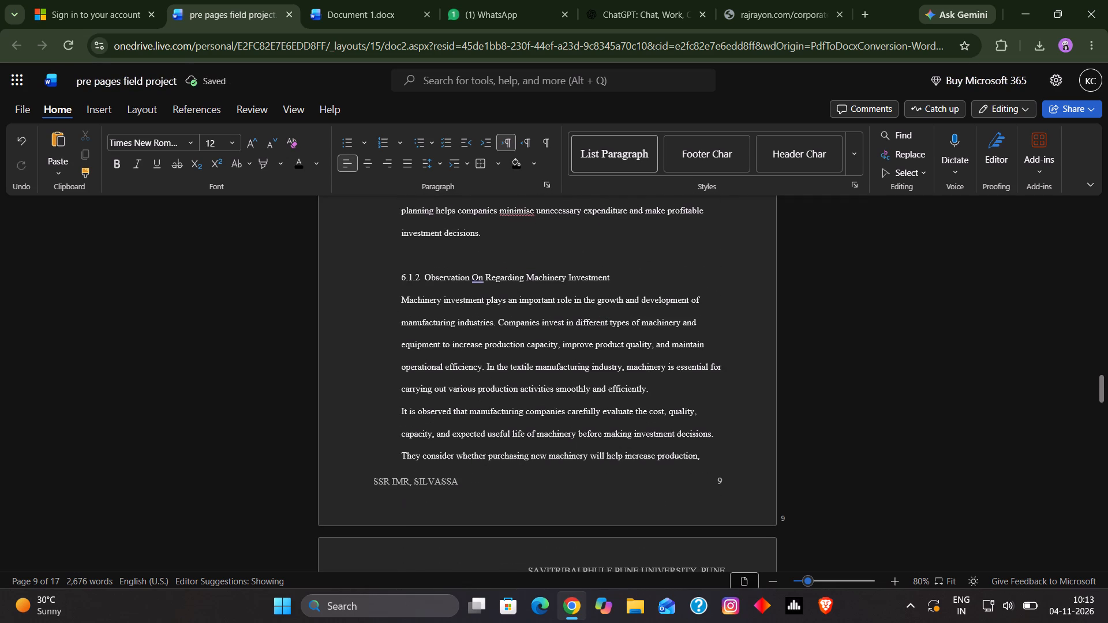
{"action": "scroll", "coordinate": [422, 367], "scroll_direction": "down", "scroll_amount": 4}
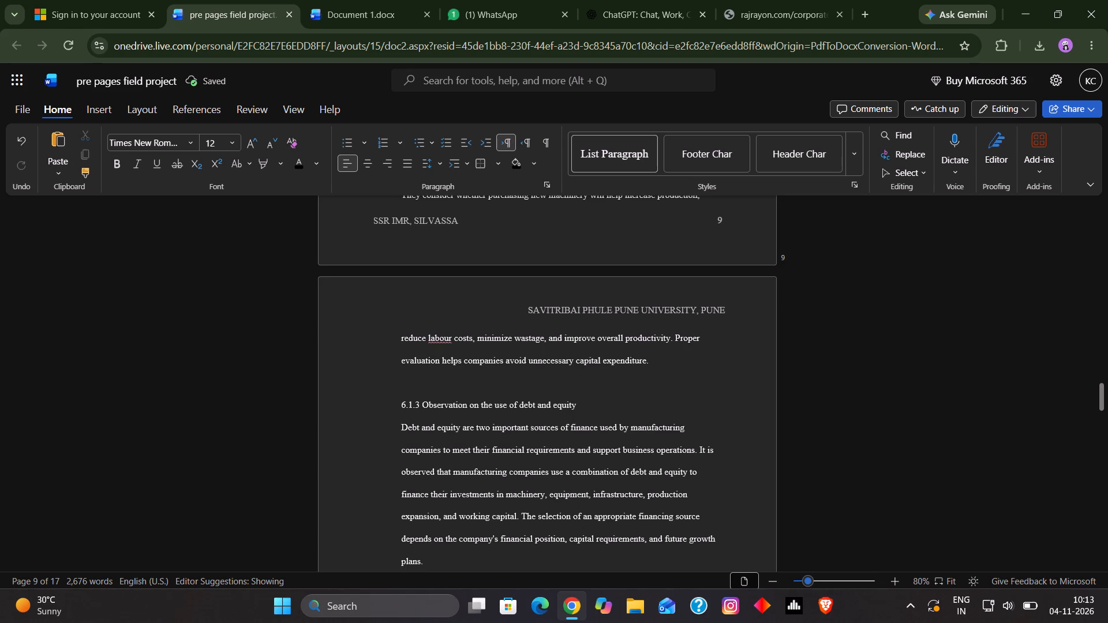
{"action": "scroll", "coordinate": [424, 374], "scroll_direction": "up", "scroll_amount": 4}
{"action": "scroll", "coordinate": [419, 335], "scroll_direction": "down", "scroll_amount": 1}
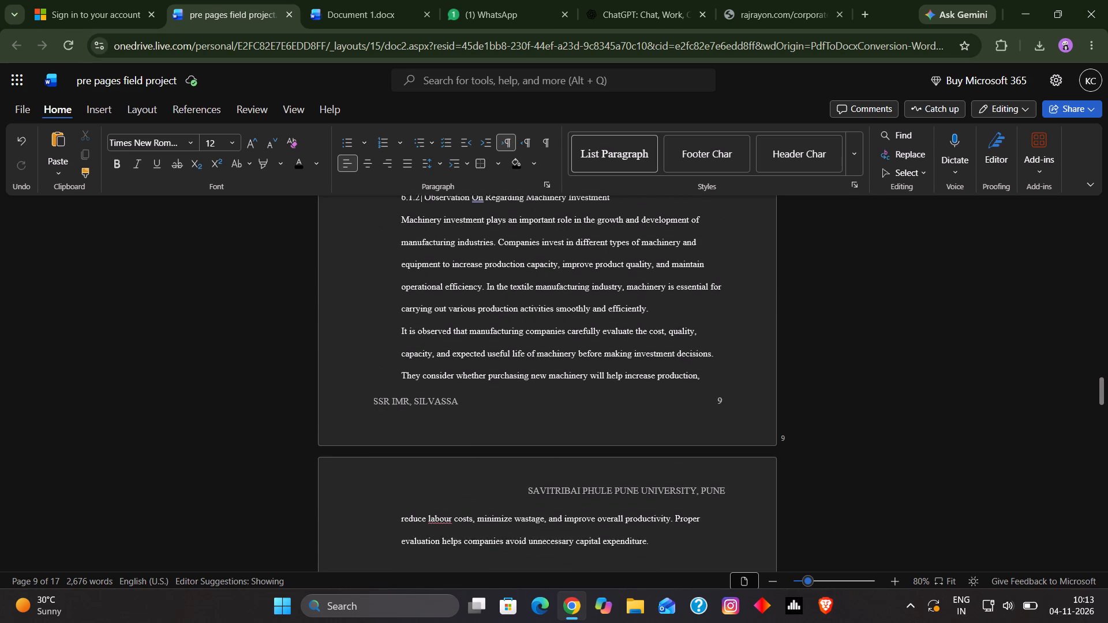
{"action": "scroll", "coordinate": [419, 335], "scroll_direction": "down", "scroll_amount": 3}
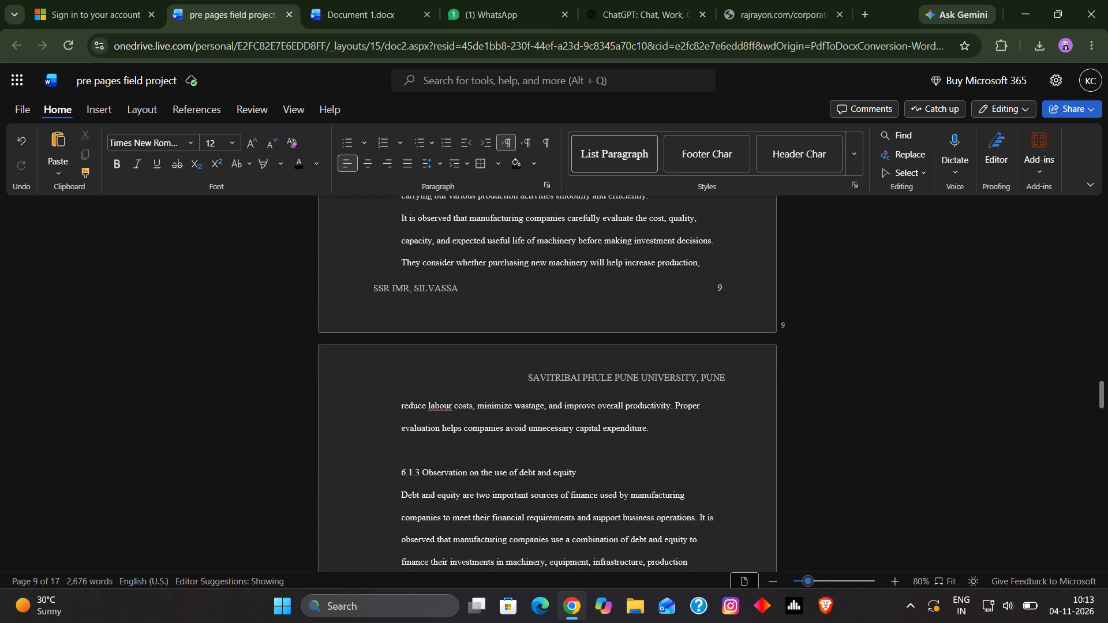
{"action": "left_click", "coordinate": [419, 467]}
{"action": "key", "text": "space"}
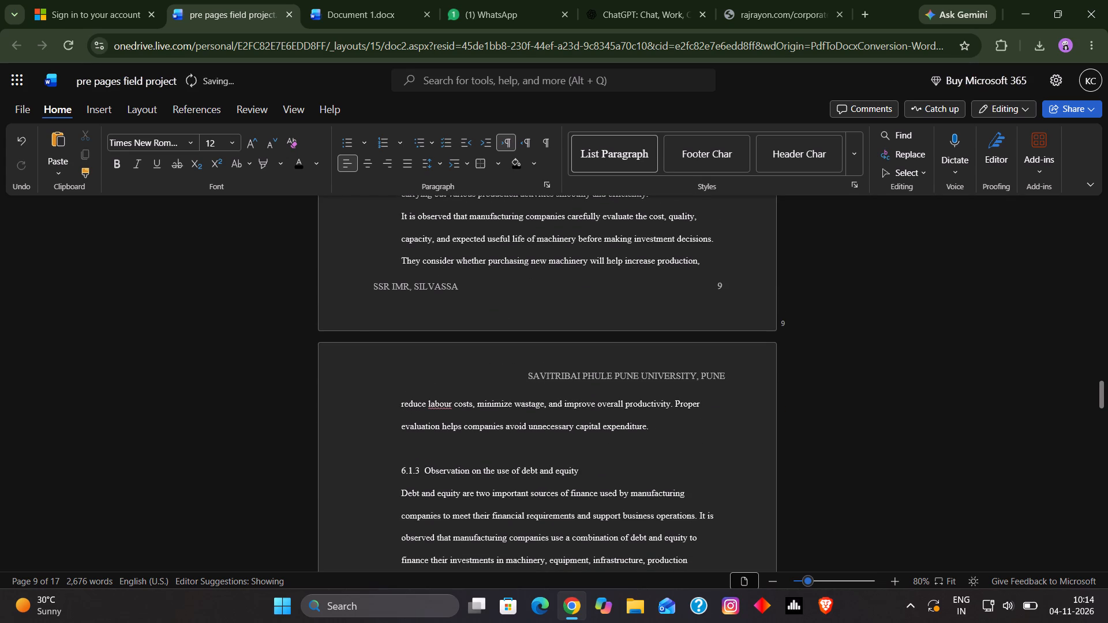
{"action": "scroll", "coordinate": [419, 467], "scroll_direction": "down", "scroll_amount": 5}
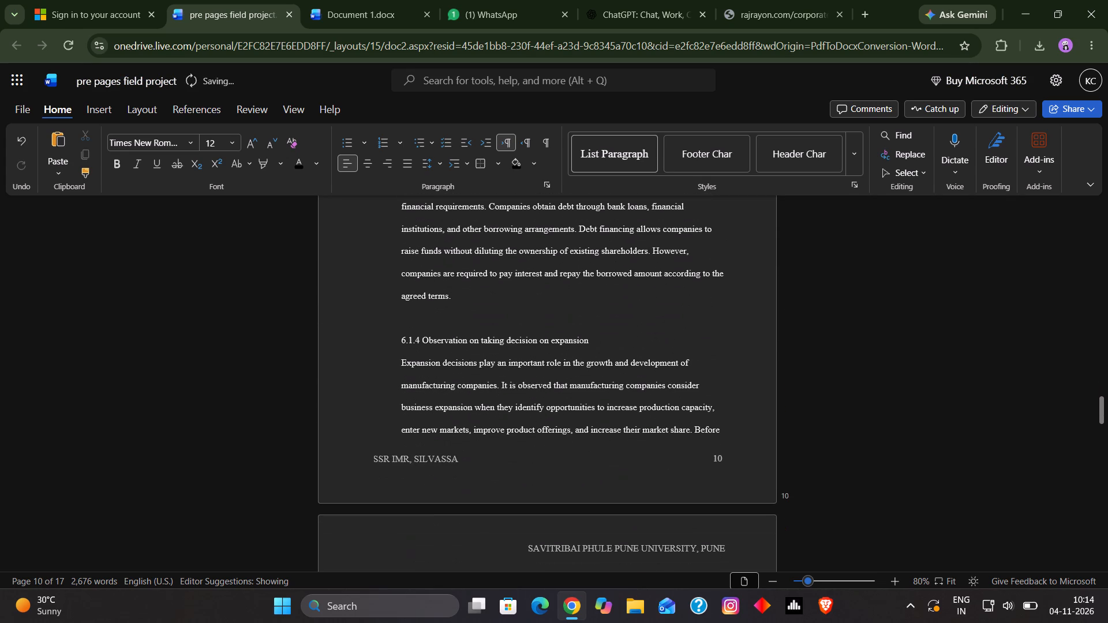
{"action": "left_click", "coordinate": [421, 339]}
{"action": "key", "text": "space"}
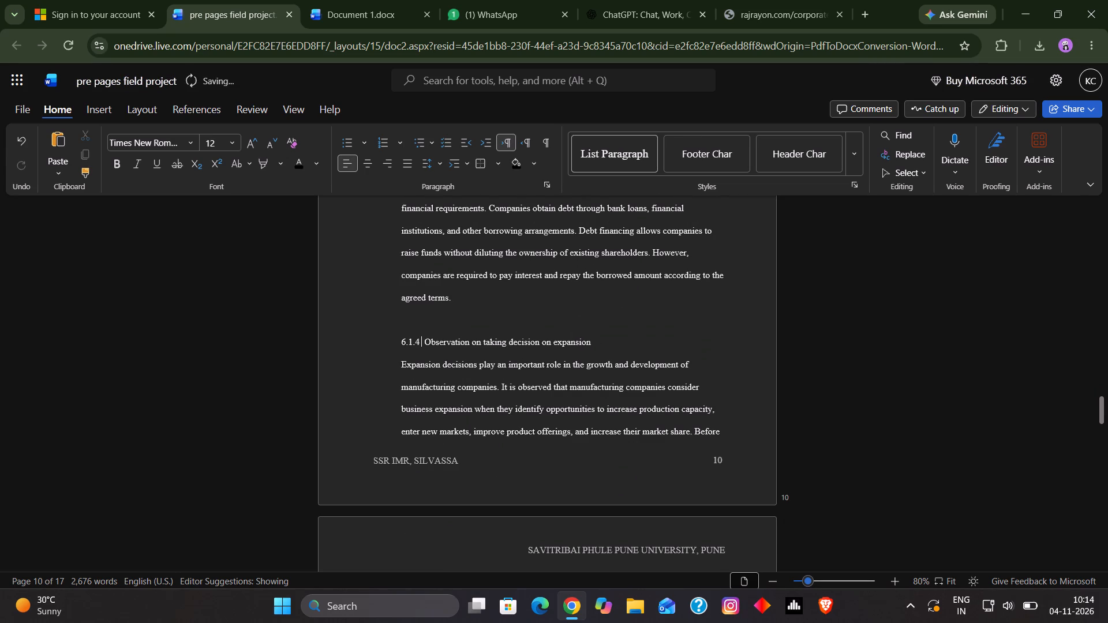
Add seven blank lines above the FINDINGS heading to move it onto a new page.
{"action": "scroll", "coordinate": [421, 339], "scroll_direction": "down", "scroll_amount": 1}
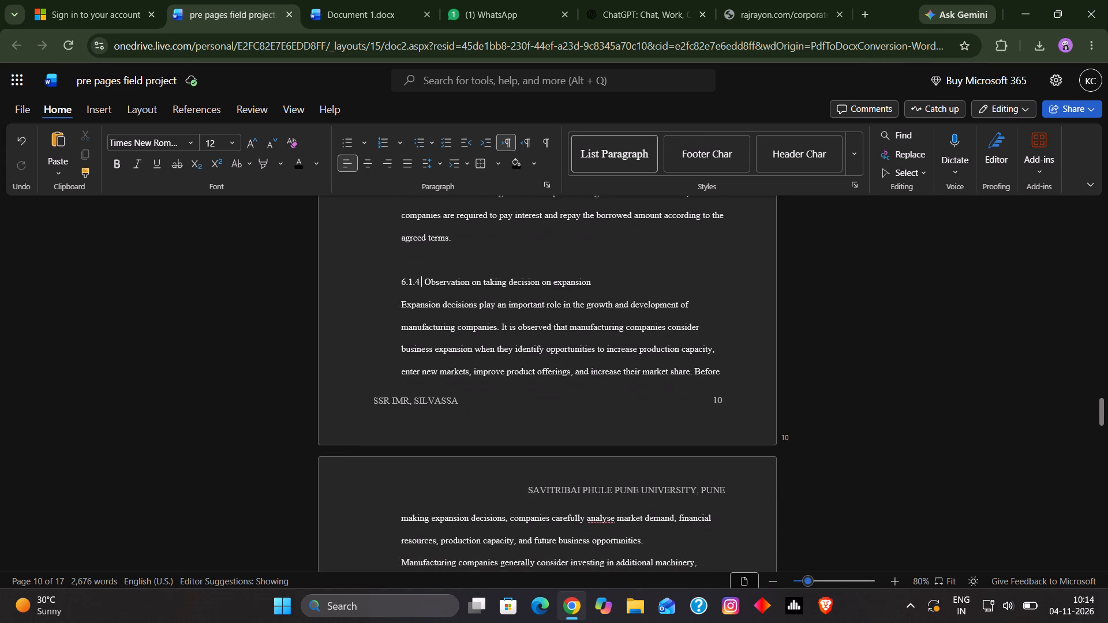
{"action": "scroll", "coordinate": [421, 339], "scroll_direction": "down", "scroll_amount": 1}
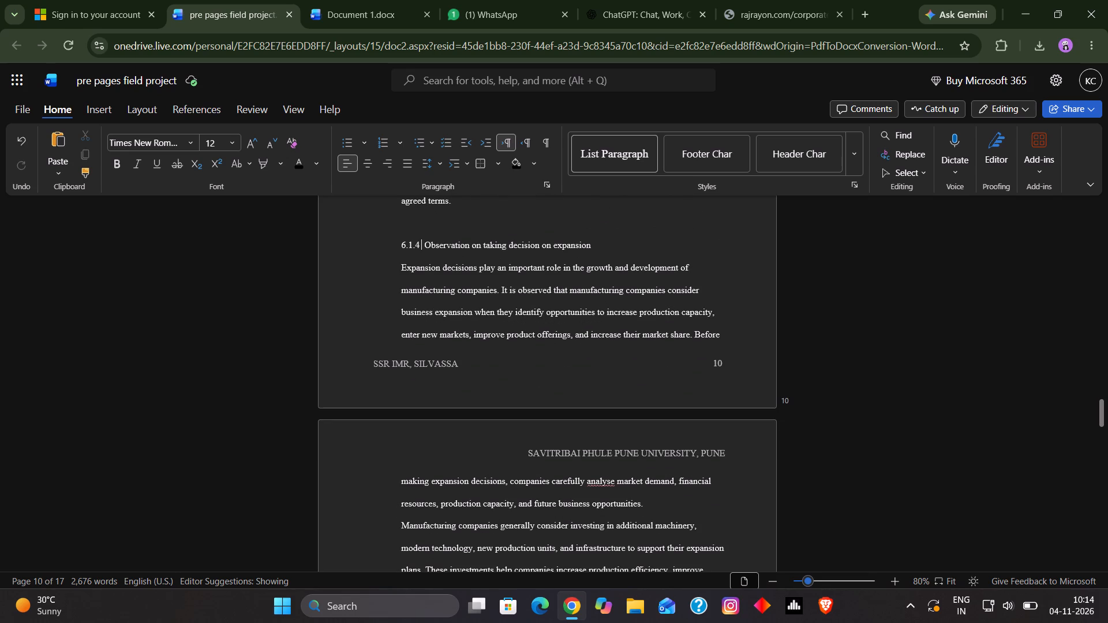
{"action": "scroll", "coordinate": [421, 339], "scroll_direction": "down", "scroll_amount": 1}
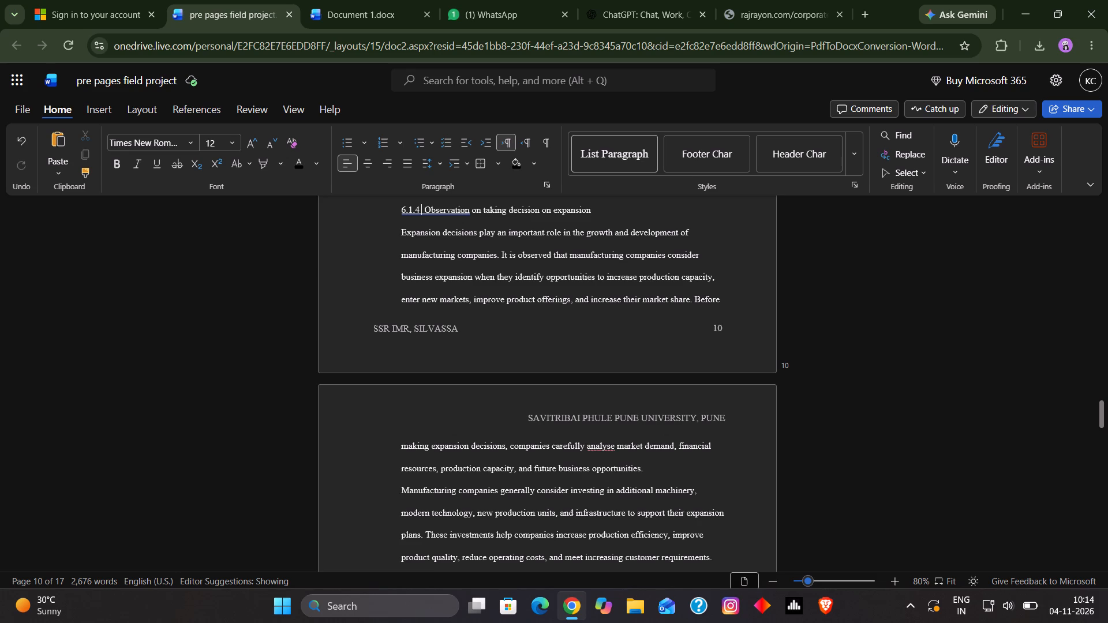
{"action": "scroll", "coordinate": [440, 405], "scroll_direction": "down", "scroll_amount": 5}
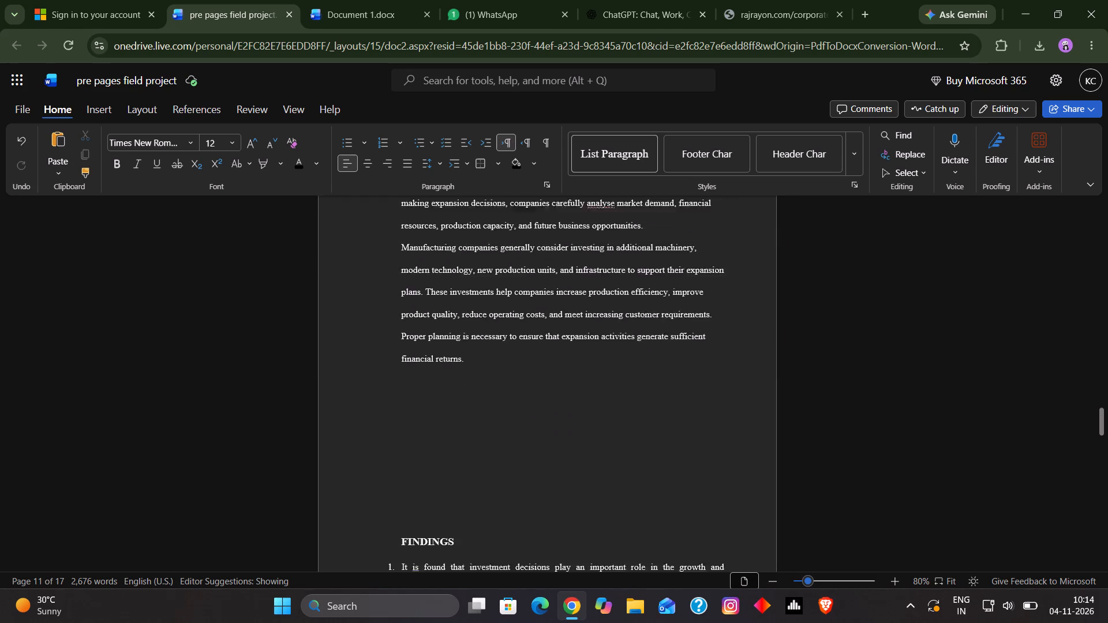
{"action": "scroll", "coordinate": [440, 405], "scroll_direction": "down", "scroll_amount": 1}
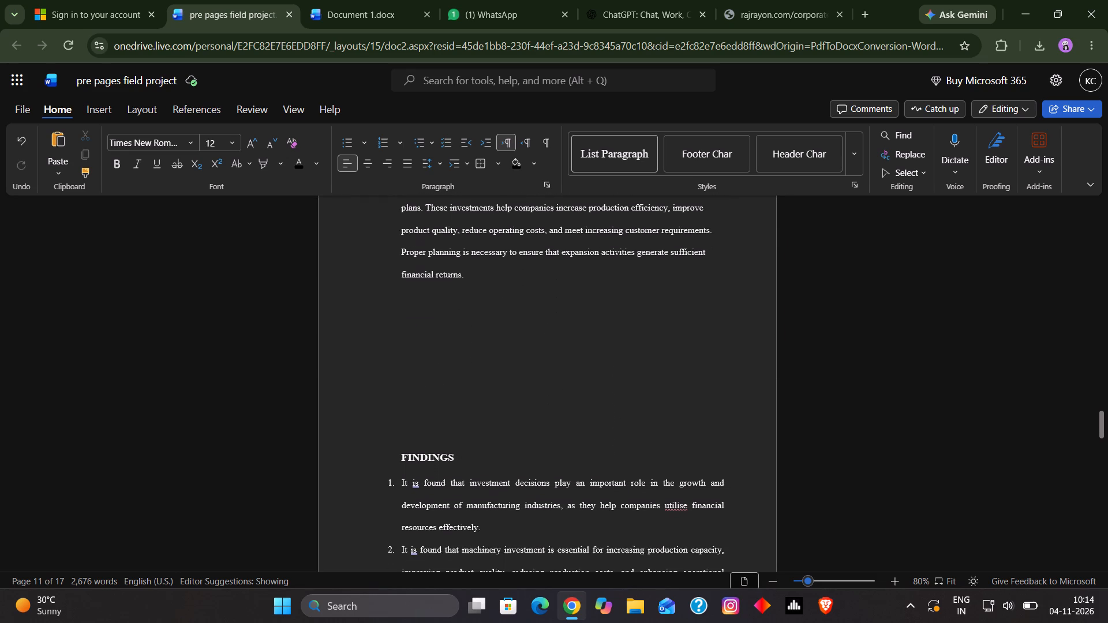
{"action": "scroll", "coordinate": [441, 403], "scroll_direction": "down", "scroll_amount": 1}
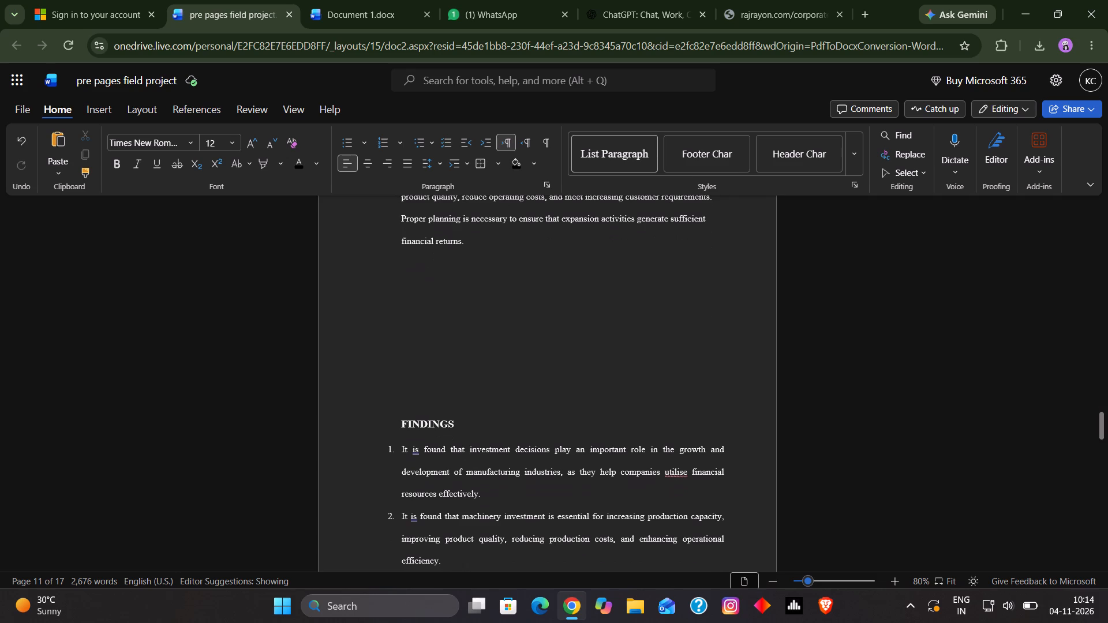
{"action": "left_click", "coordinate": [441, 403]}
{"action": "key", "text": "Return"}
{"action": "key", "text": "Return"}
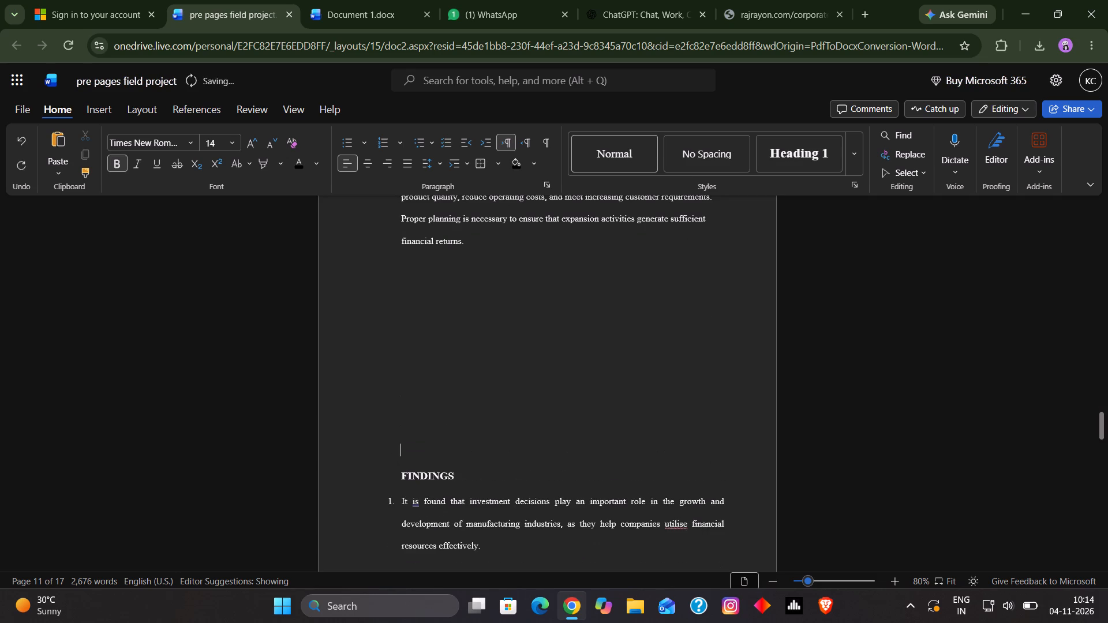
{"action": "scroll", "coordinate": [441, 403], "scroll_direction": "down", "scroll_amount": 3}
{"action": "key", "text": "Return"}
{"action": "key", "text": "Return"}
{"action": "key", "text": "Return"}
{"action": "key", "text": "Return"}
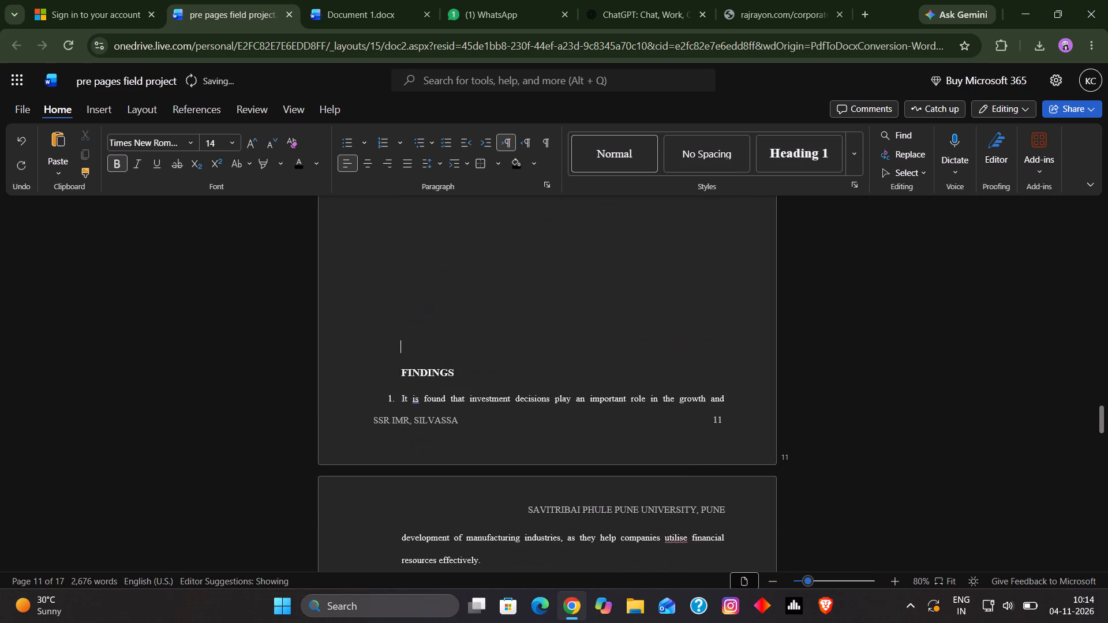
{"action": "key", "text": "Return"}
Review the layout and numbering of the twelve FINDINGS entries up to the LEARNING OUTCOMES page.
{"action": "scroll", "coordinate": [441, 403], "scroll_direction": "down", "scroll_amount": 2}
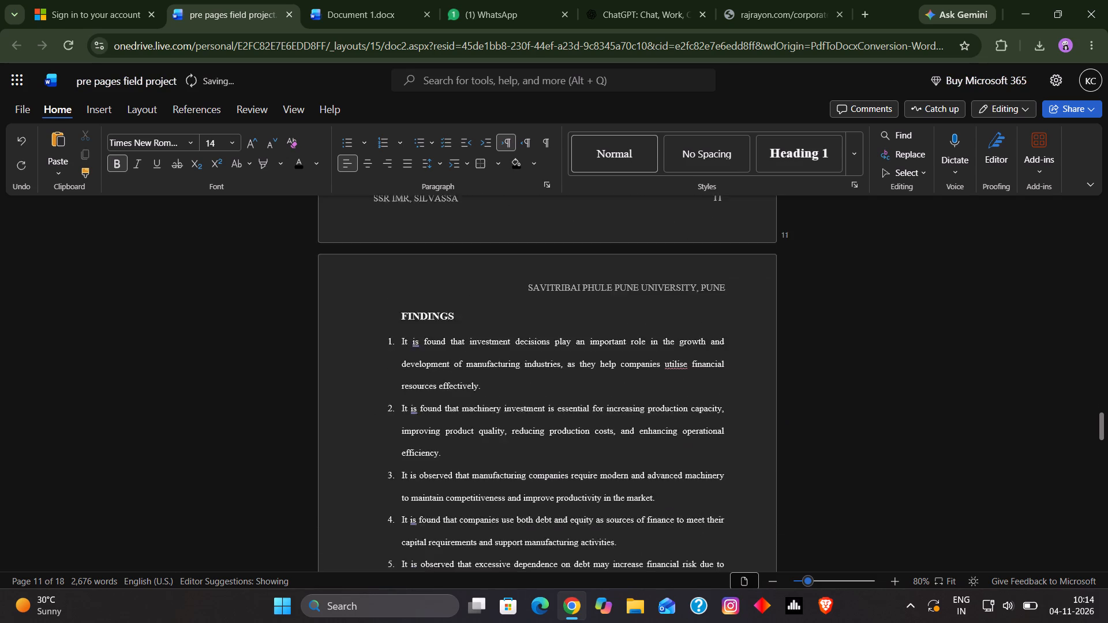
{"action": "scroll", "coordinate": [441, 403], "scroll_direction": "down", "scroll_amount": 3}
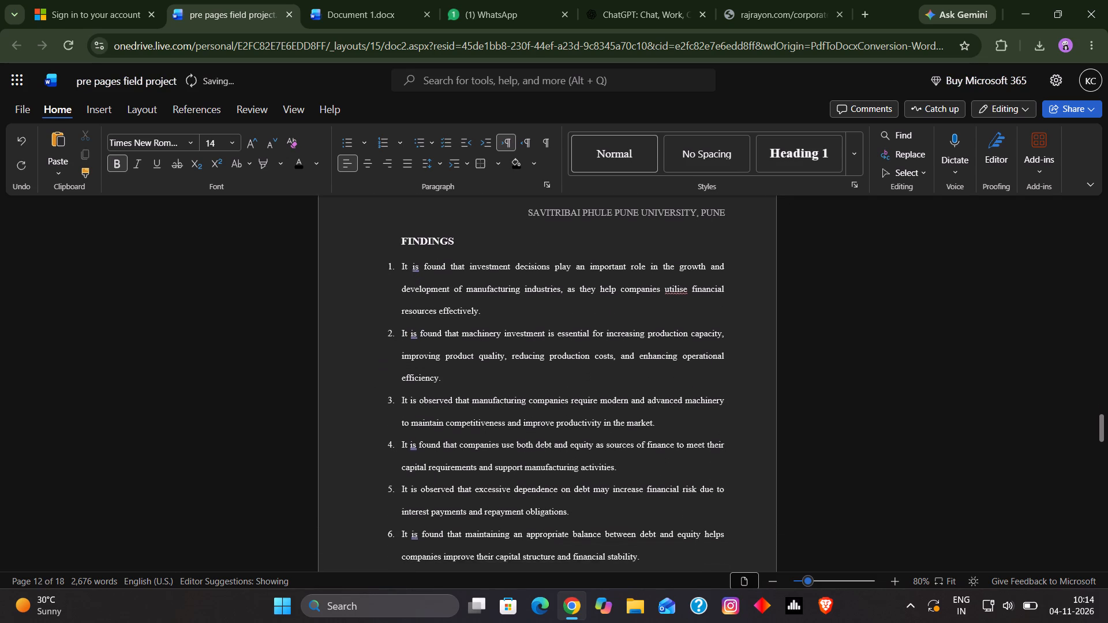
{"action": "scroll", "coordinate": [441, 403], "scroll_direction": "down", "scroll_amount": 3}
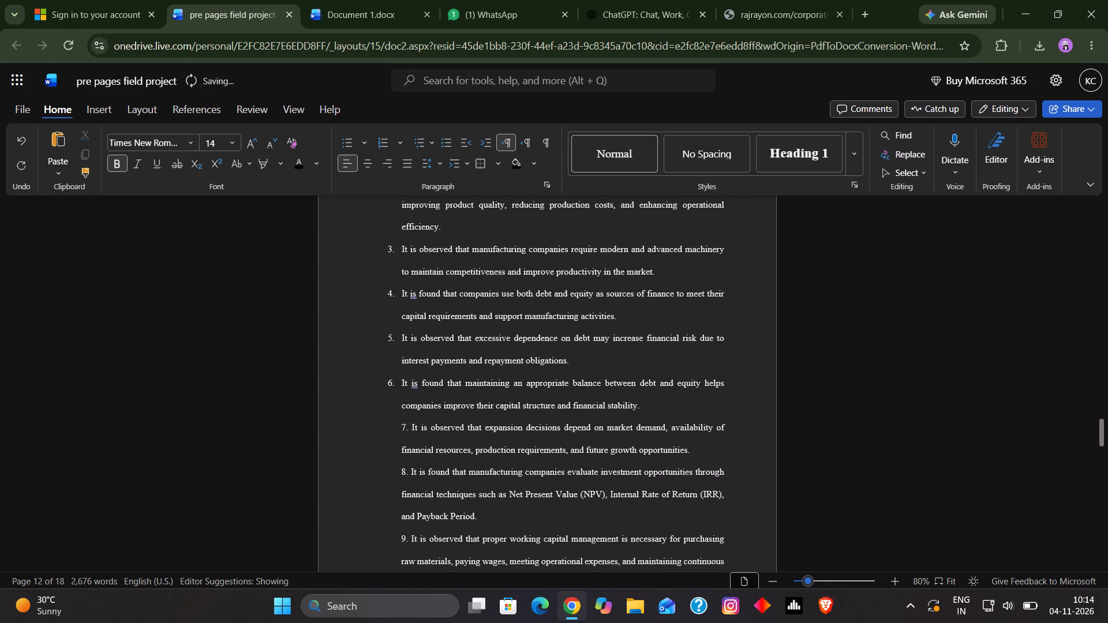
{"action": "scroll", "coordinate": [441, 403], "scroll_direction": "down", "scroll_amount": 2}
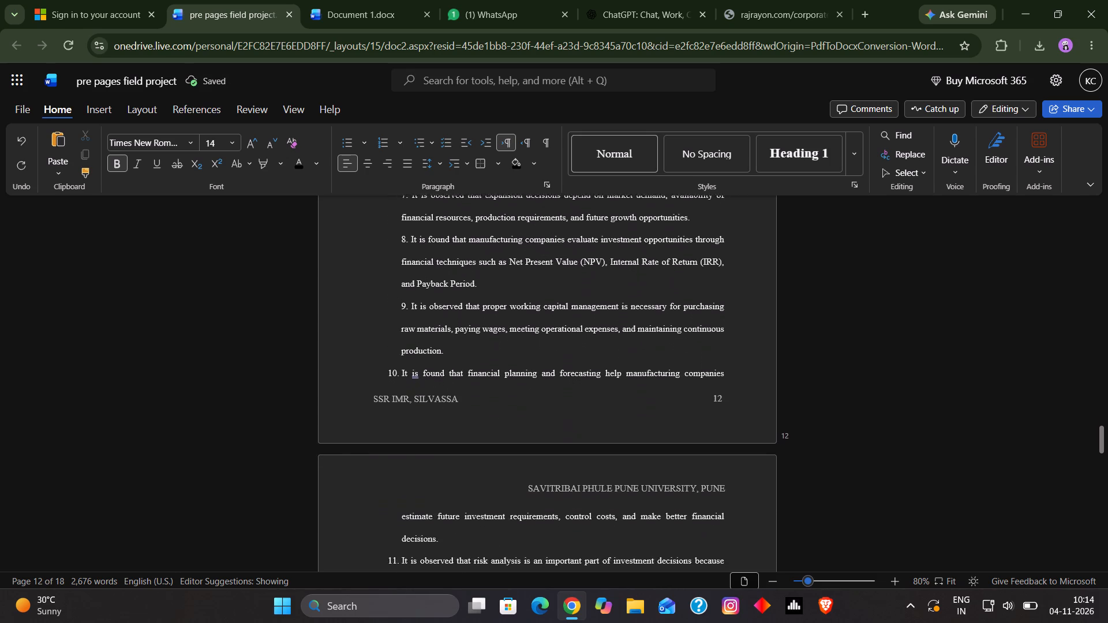
{"action": "scroll", "coordinate": [441, 403], "scroll_direction": "down", "scroll_amount": 2}
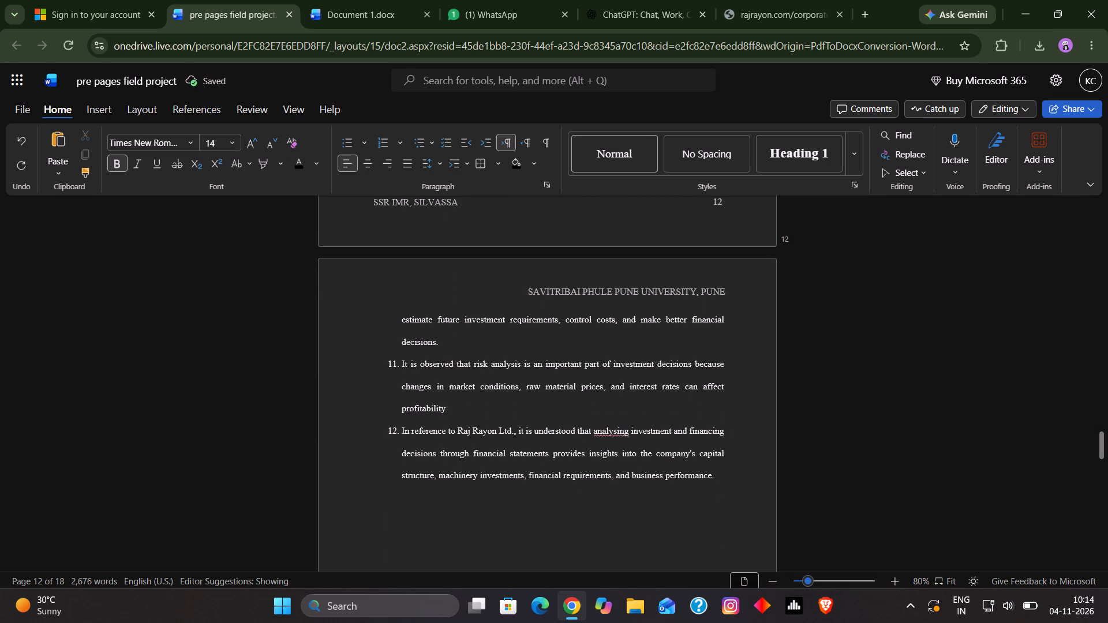
{"action": "scroll", "coordinate": [441, 403], "scroll_direction": "down", "scroll_amount": 4}
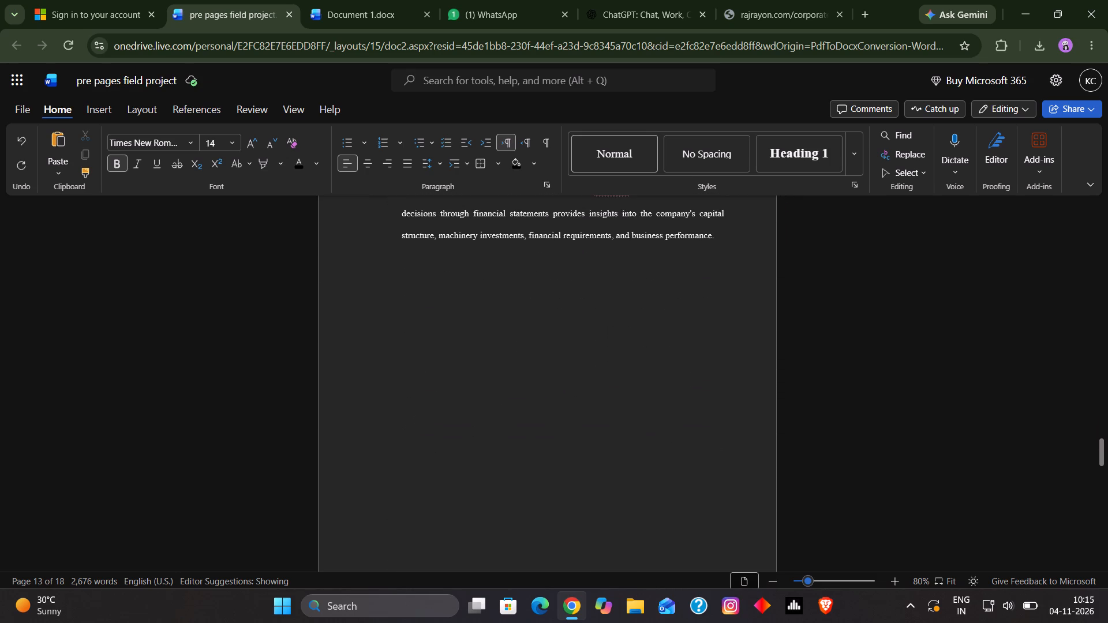
{"action": "scroll", "coordinate": [441, 403], "scroll_direction": "down", "scroll_amount": 5}
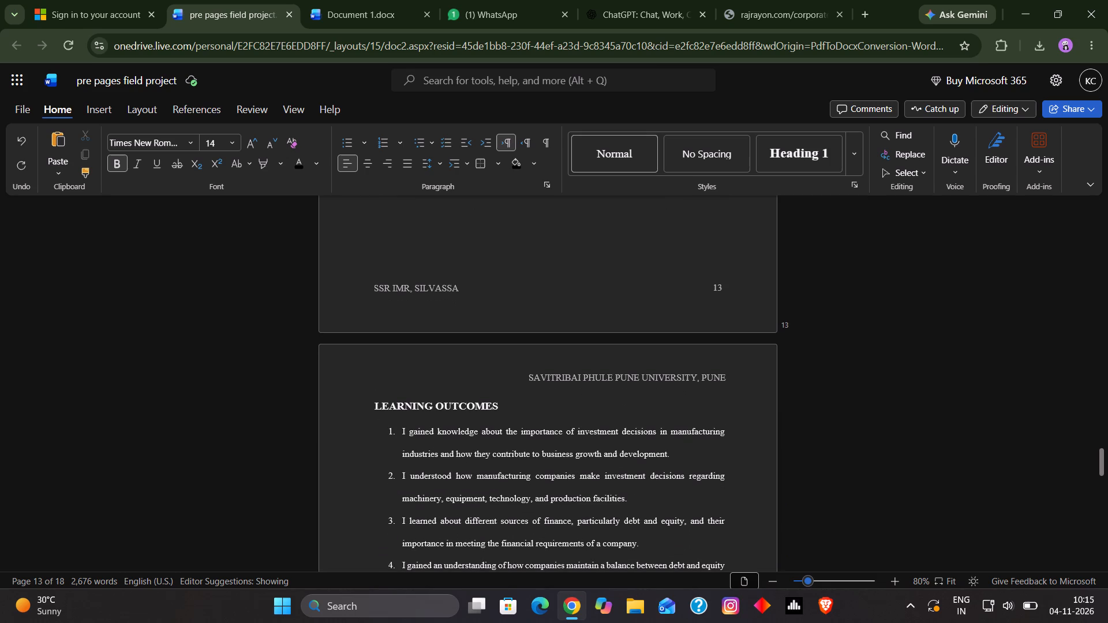
Check the font and size of the first four LEARNING OUTCOMES entries.
{"action": "scroll", "coordinate": [469, 454], "scroll_direction": "down", "scroll_amount": 1}
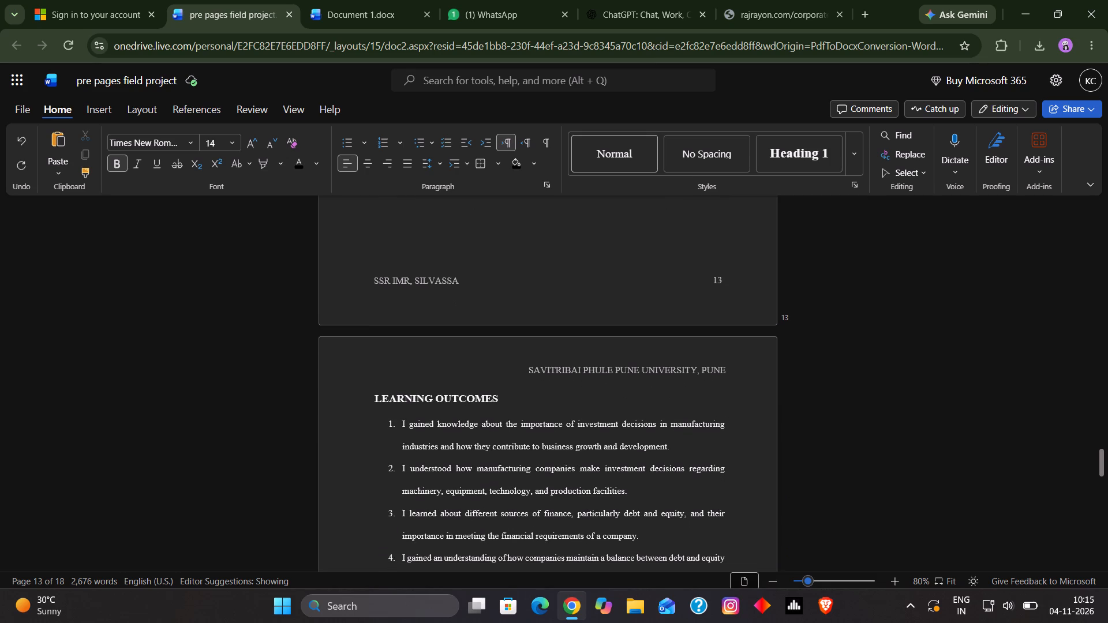
{"action": "scroll", "coordinate": [469, 454], "scroll_direction": "down", "scroll_amount": 2}
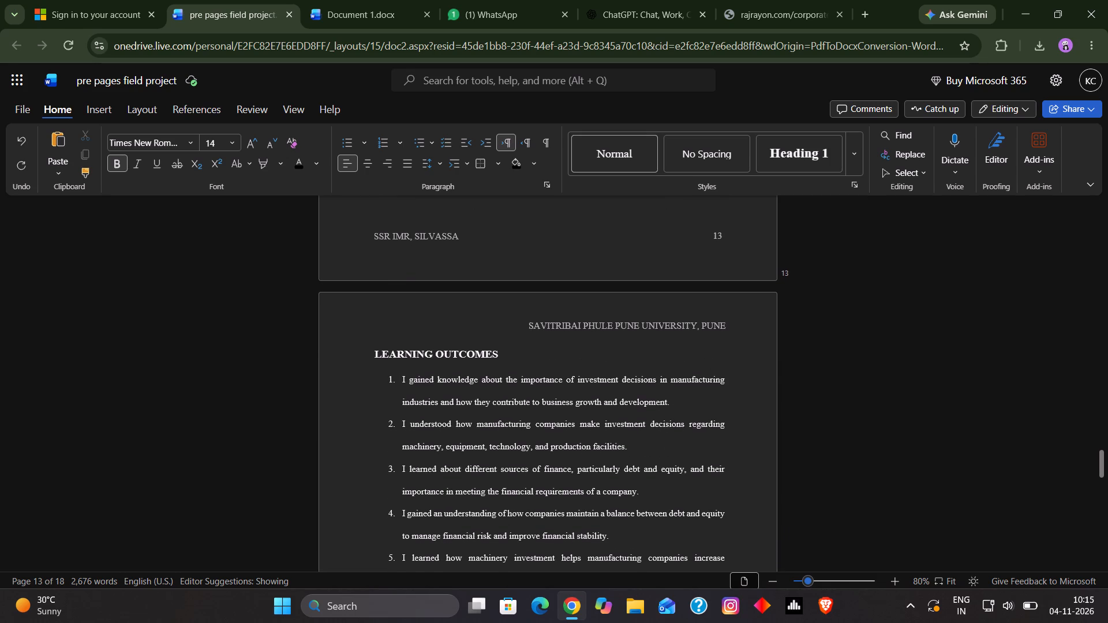
{"action": "scroll", "coordinate": [469, 454], "scroll_direction": "down", "scroll_amount": 1}
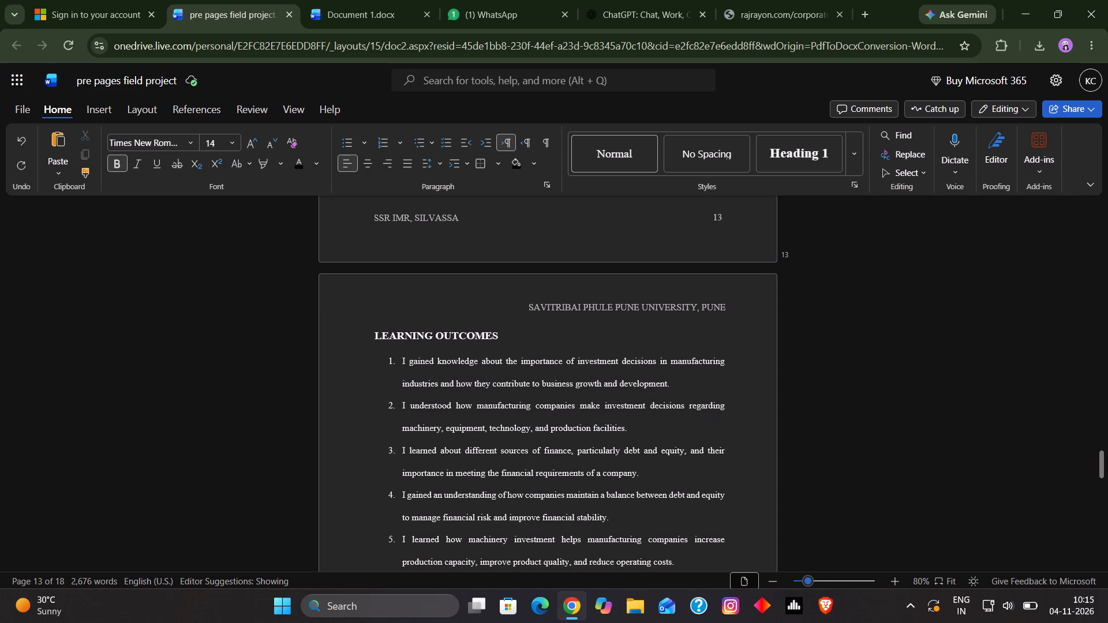
{"action": "left_click_drag", "start_coordinate": [402, 359], "coordinate": [492, 457]}
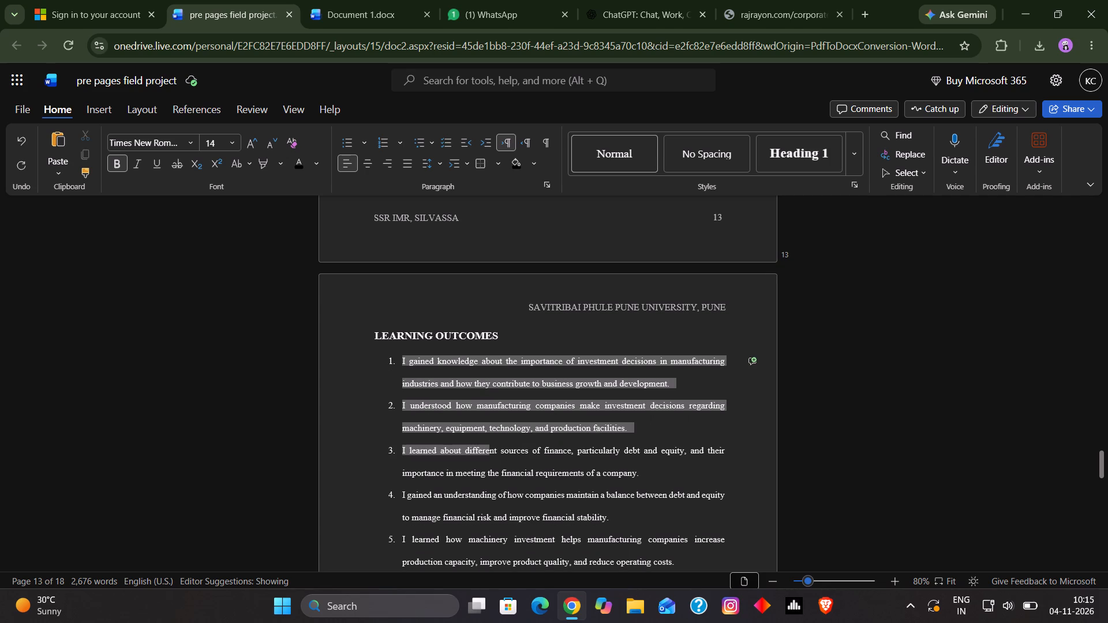
{"action": "left_click_drag", "start_coordinate": [492, 457], "coordinate": [523, 509]}
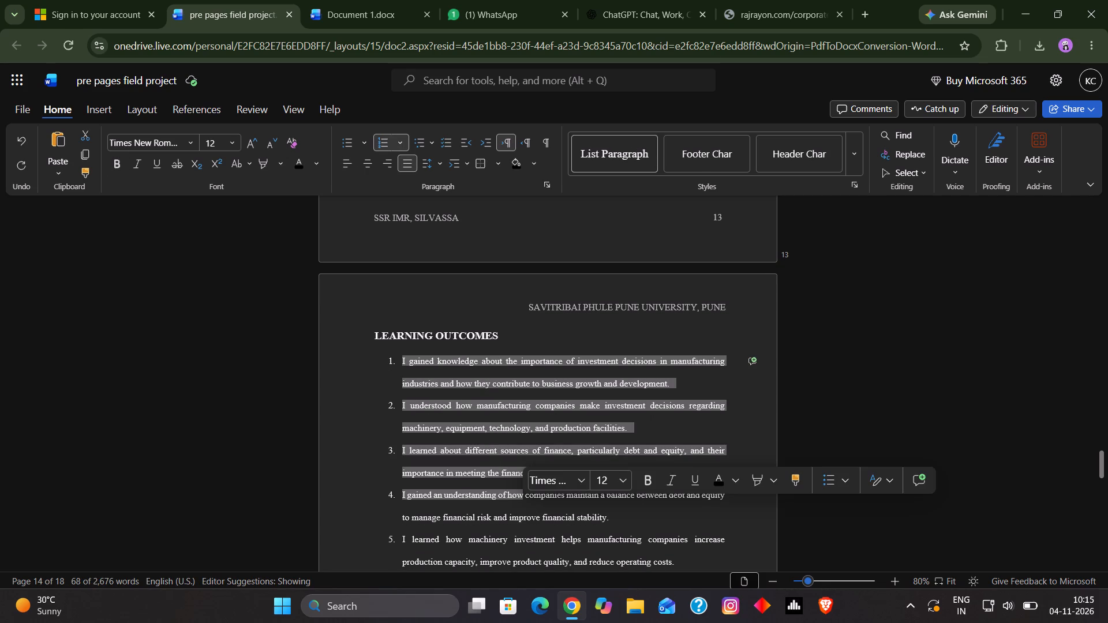
{"action": "left_click", "coordinate": [443, 390]}
Check the font and size of the first two entries in the SUGGESTIONS list.
{"action": "scroll", "coordinate": [443, 390], "scroll_direction": "down", "scroll_amount": 2}
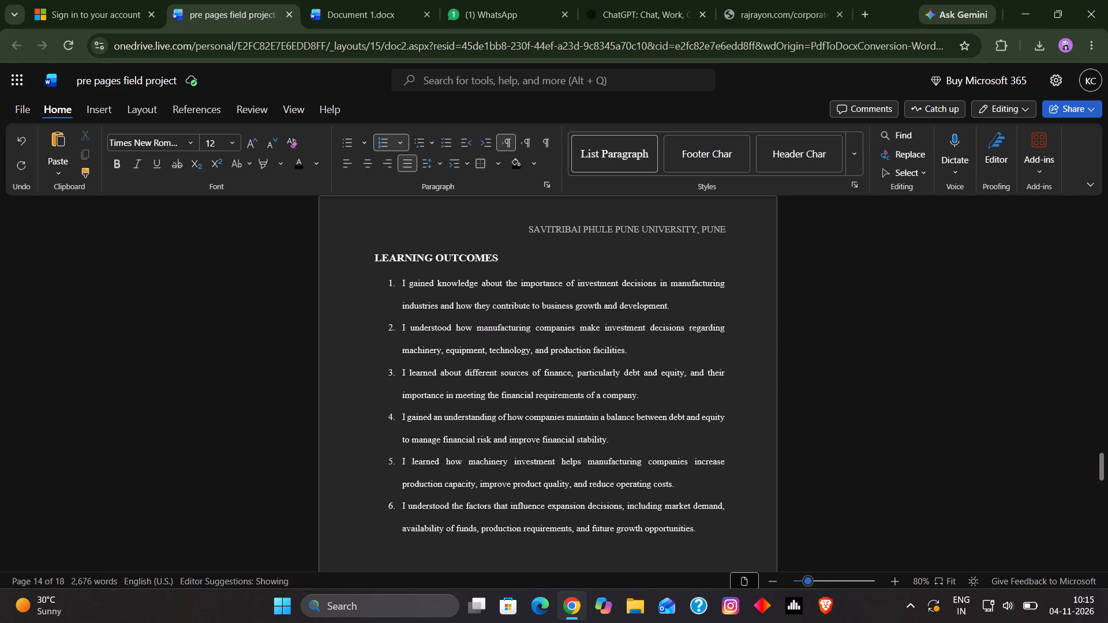
{"action": "scroll", "coordinate": [443, 390], "scroll_direction": "down", "scroll_amount": 5}
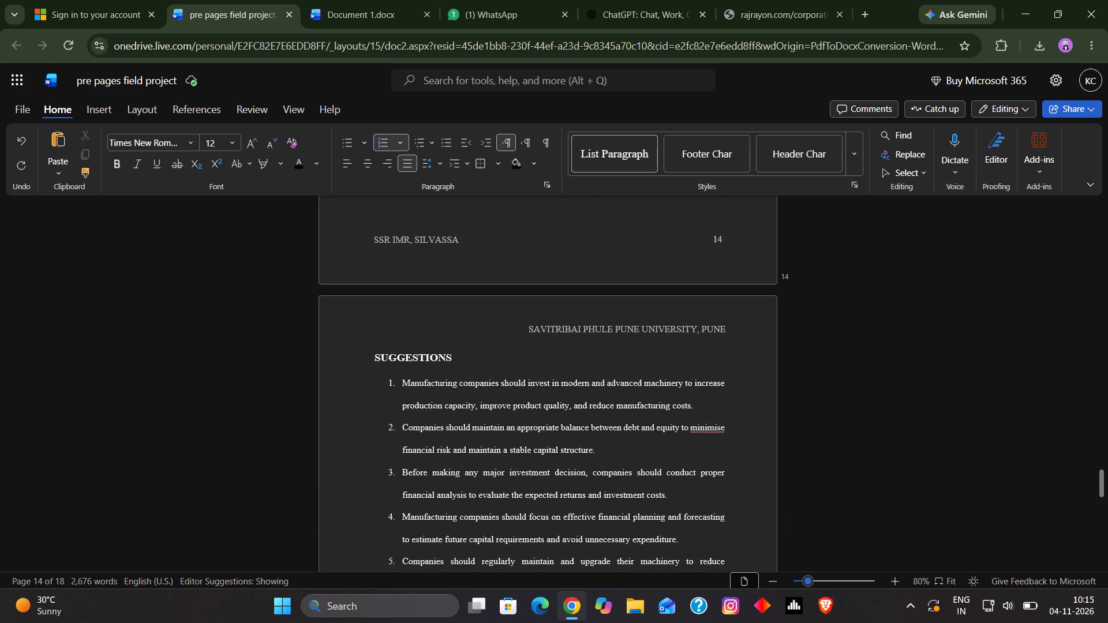
{"action": "left_click_drag", "start_coordinate": [405, 380], "coordinate": [530, 461]}
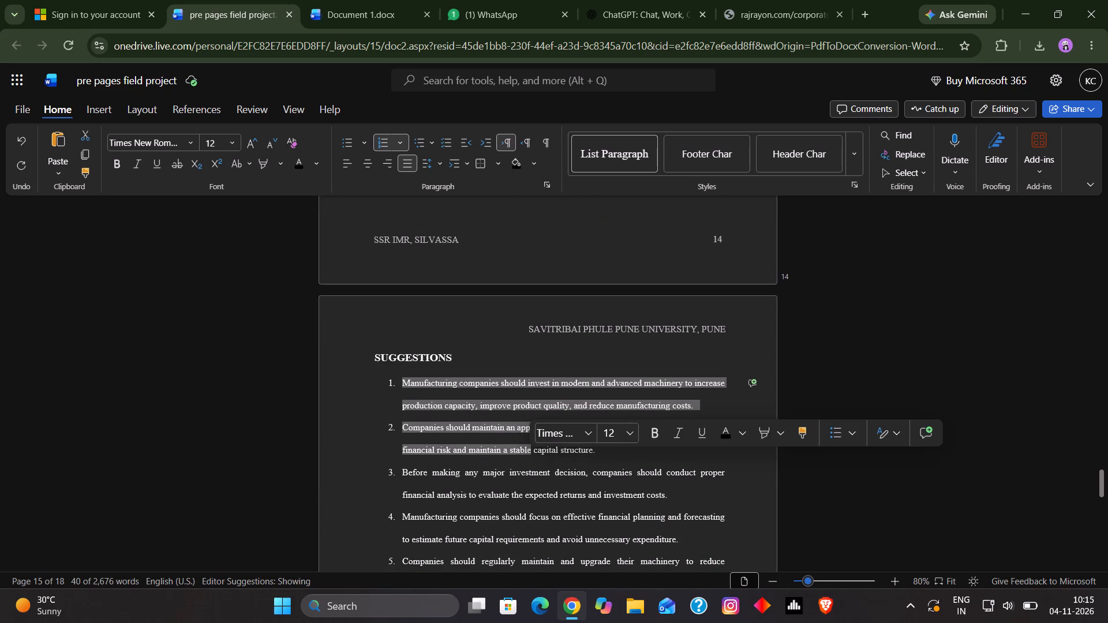
{"action": "left_click", "coordinate": [530, 461]}
Review the layout and numbering of the SUGGESTIONS entries down to the start of the CONCLUSION page.
{"action": "scroll", "coordinate": [530, 461], "scroll_direction": "down", "scroll_amount": 1}
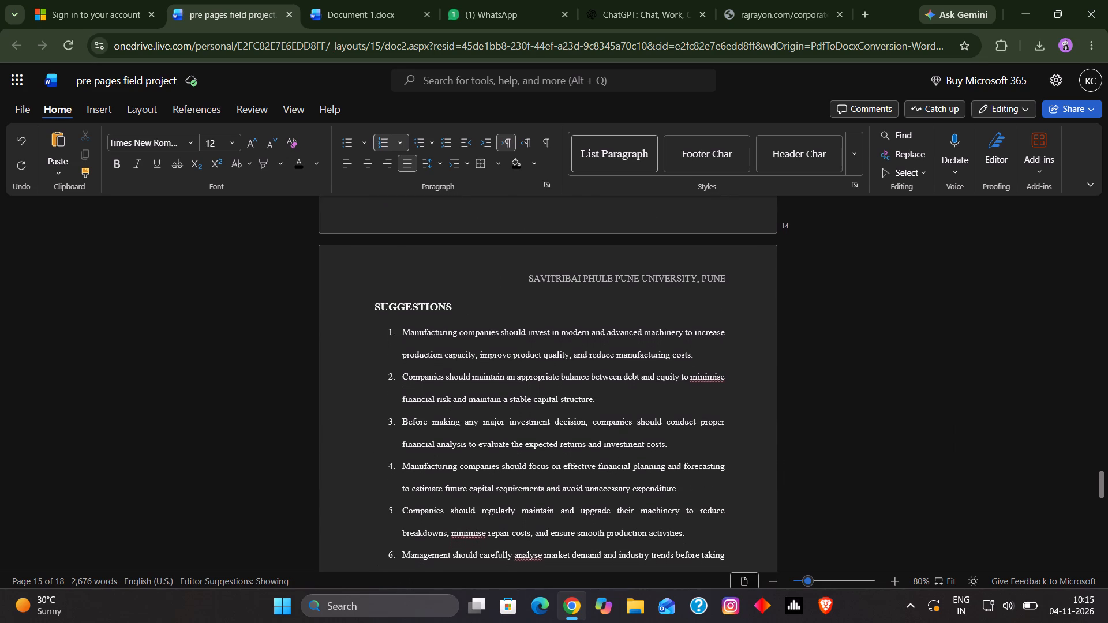
{"action": "scroll", "coordinate": [530, 461], "scroll_direction": "down", "scroll_amount": 1}
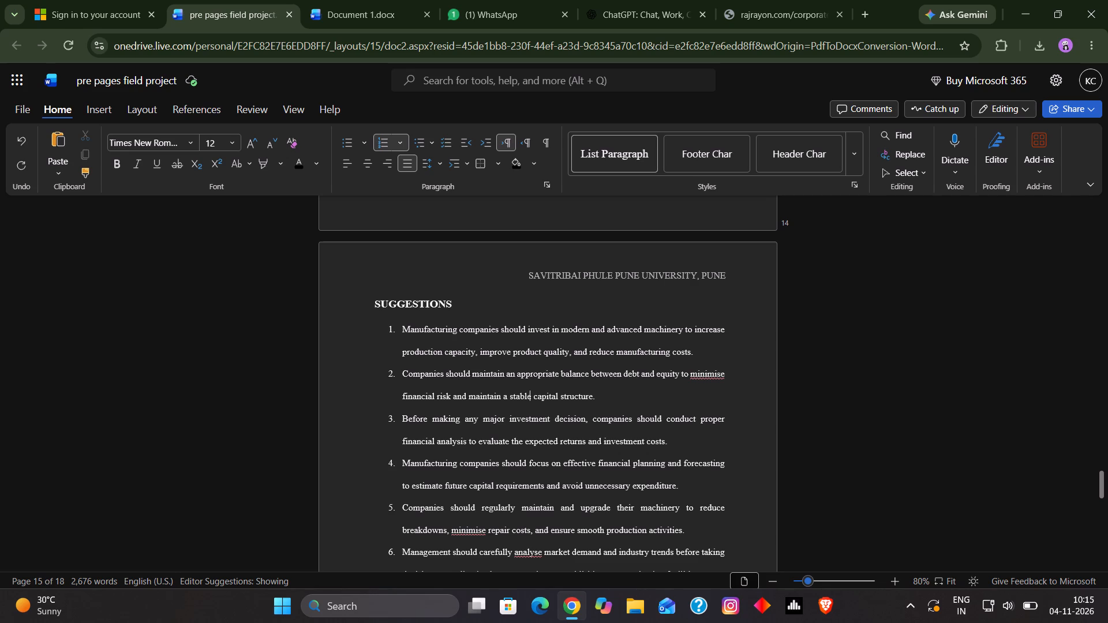
{"action": "scroll", "coordinate": [530, 461], "scroll_direction": "down", "scroll_amount": 1}
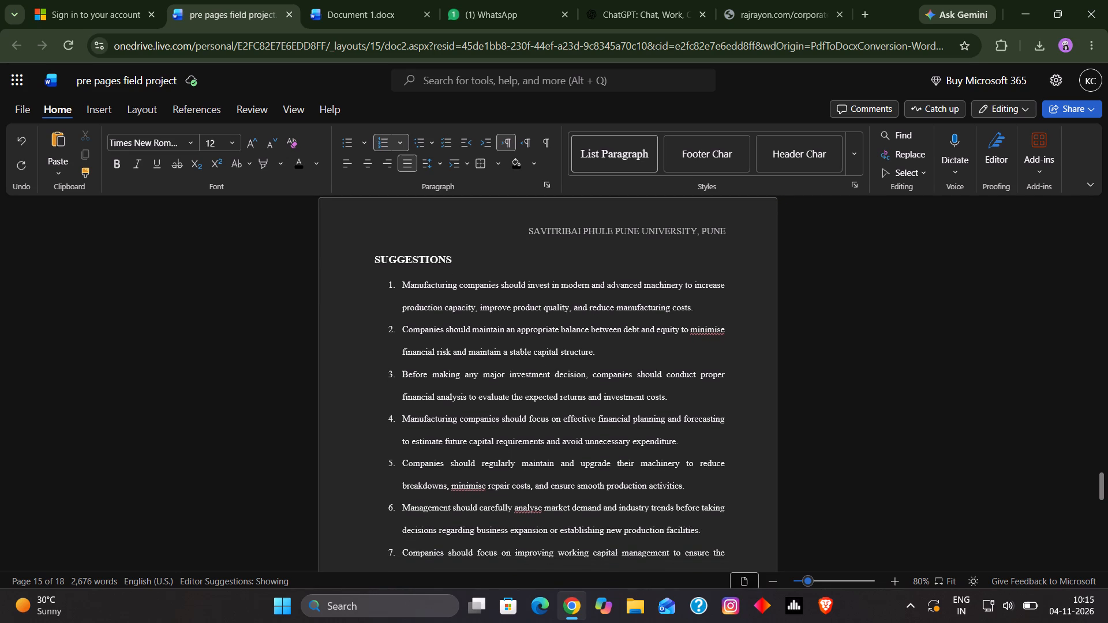
{"action": "scroll", "coordinate": [530, 461], "scroll_direction": "down", "scroll_amount": 1}
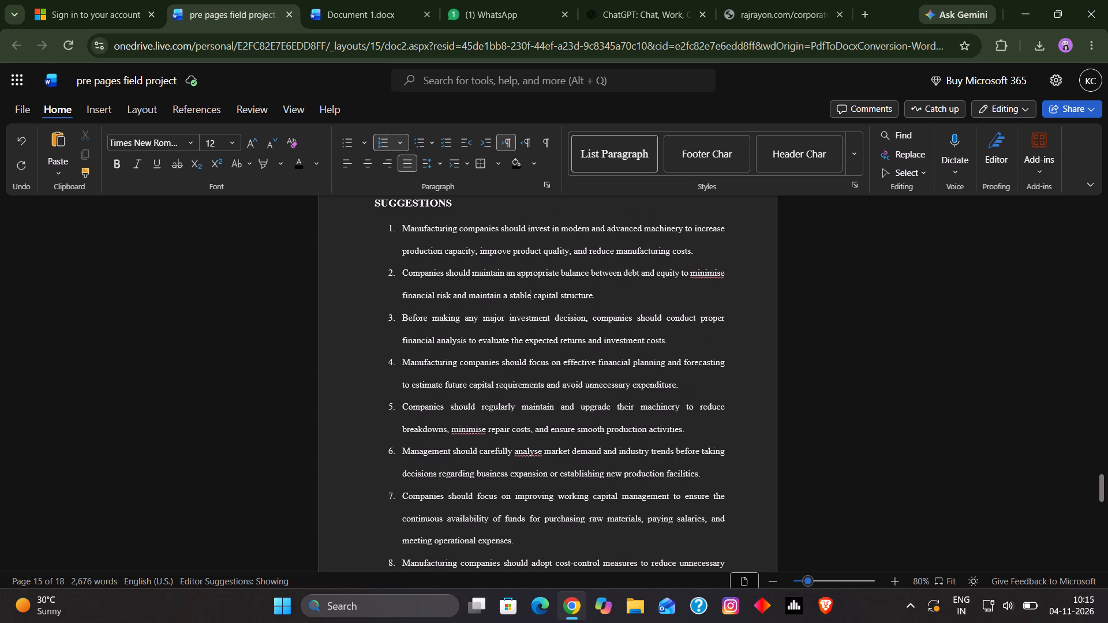
{"action": "scroll", "coordinate": [530, 461], "scroll_direction": "down", "scroll_amount": 1}
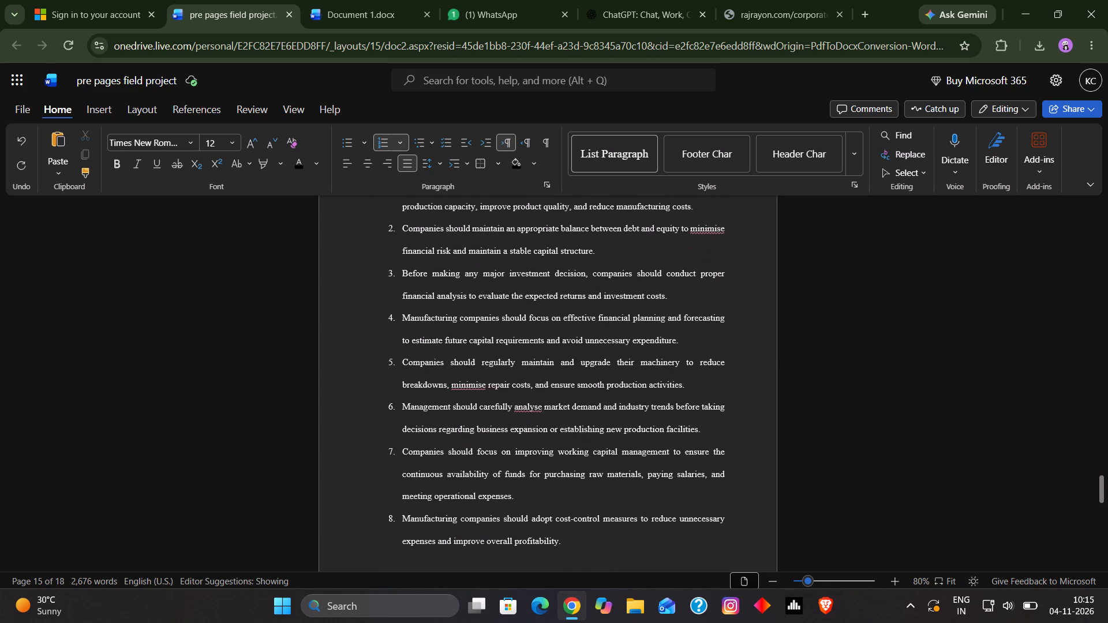
{"action": "scroll", "coordinate": [530, 461], "scroll_direction": "down", "scroll_amount": 4}
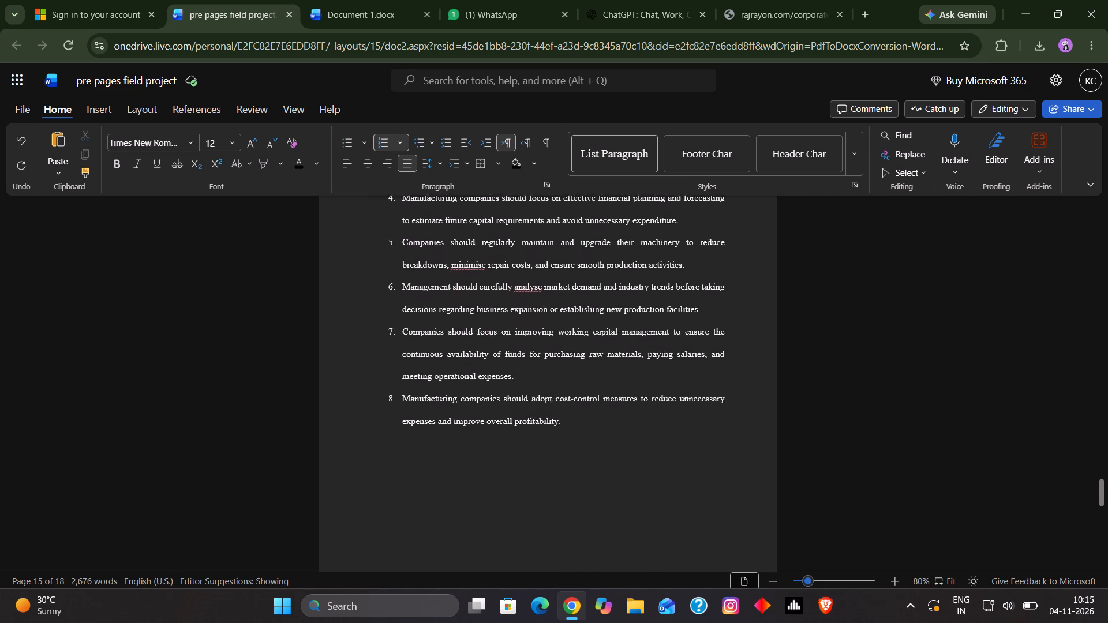
{"action": "scroll", "coordinate": [530, 461], "scroll_direction": "down", "scroll_amount": 3}
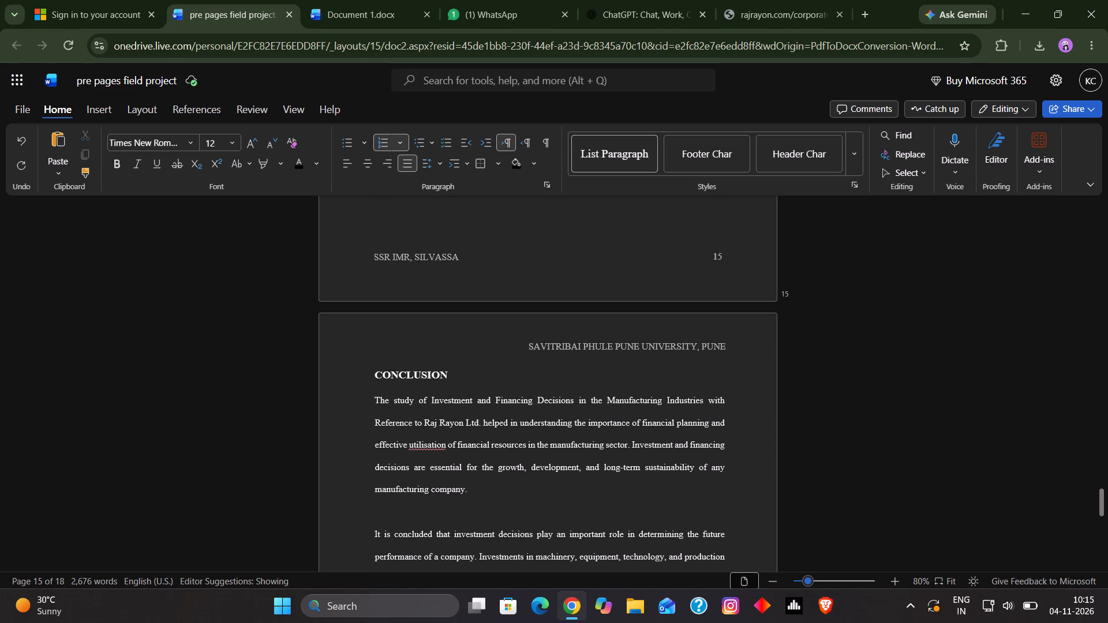
{"action": "scroll", "coordinate": [447, 403], "scroll_direction": "up", "scroll_amount": 7}
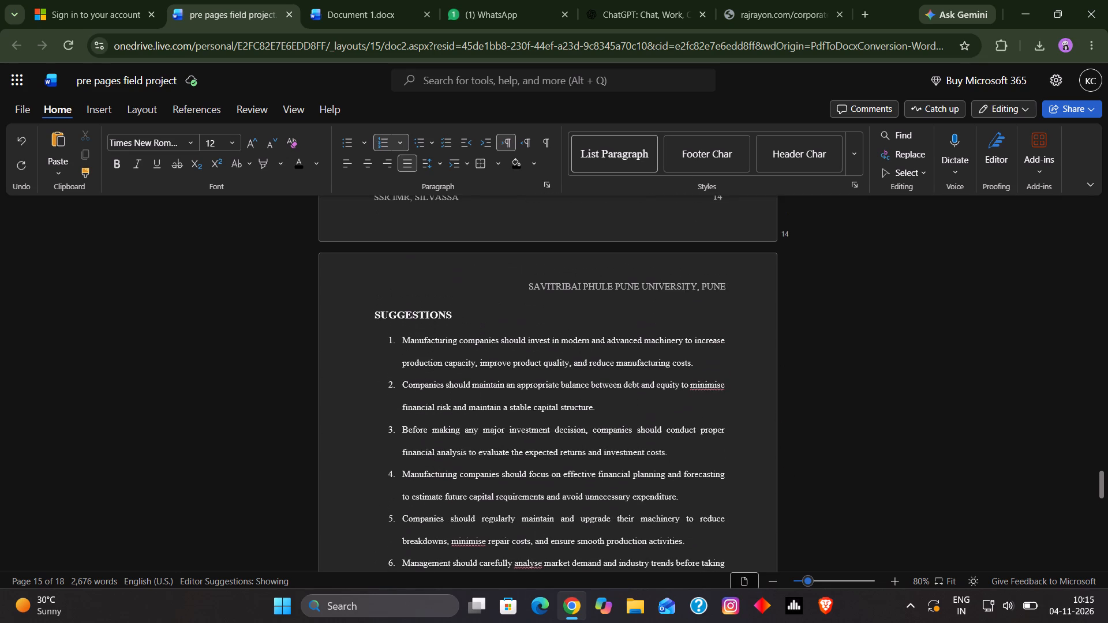
{"action": "scroll", "coordinate": [447, 403], "scroll_direction": "down", "scroll_amount": 5}
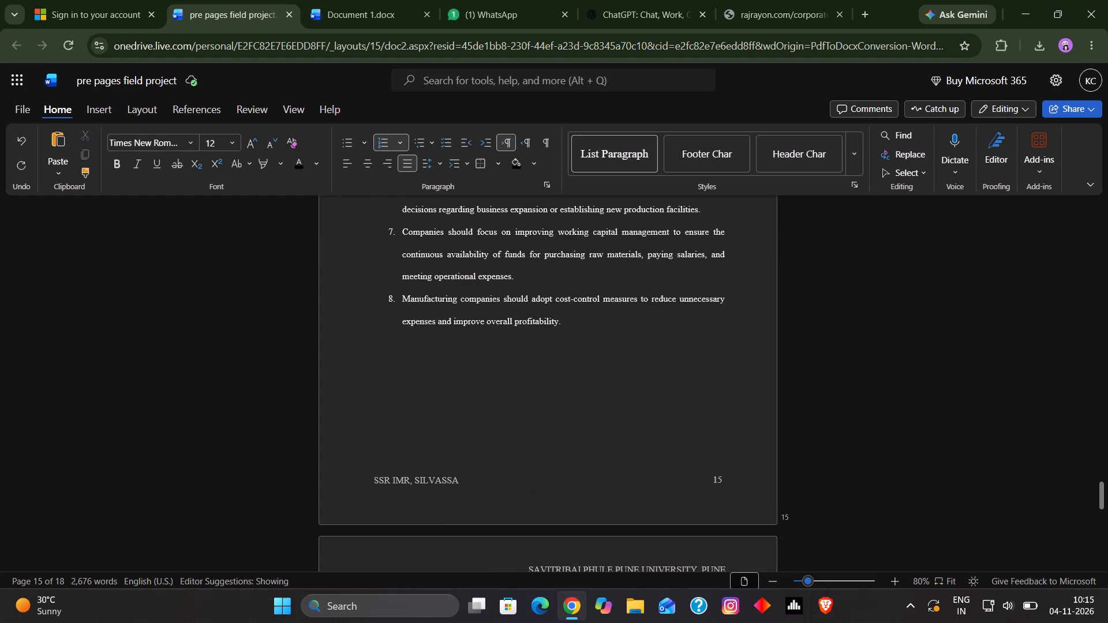
Check the font and size of both paragraphs under the CONCLUSION heading.
{"action": "scroll", "coordinate": [447, 403], "scroll_direction": "down", "scroll_amount": 4}
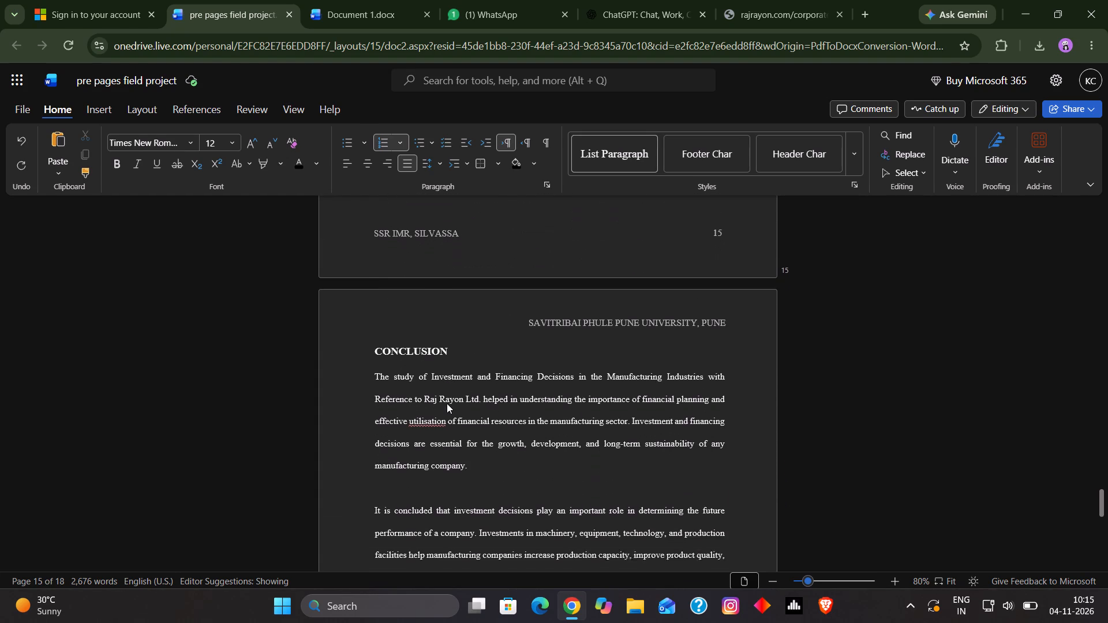
{"action": "scroll", "coordinate": [447, 403], "scroll_direction": "down", "scroll_amount": 1}
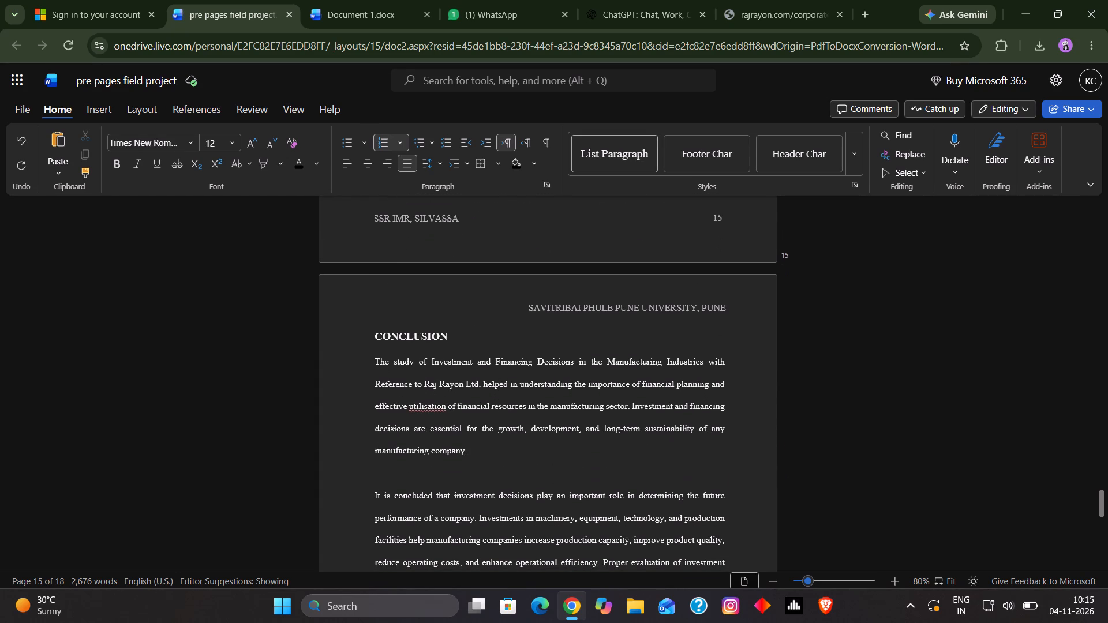
{"action": "left_click_drag", "start_coordinate": [375, 362], "coordinate": [544, 460]}
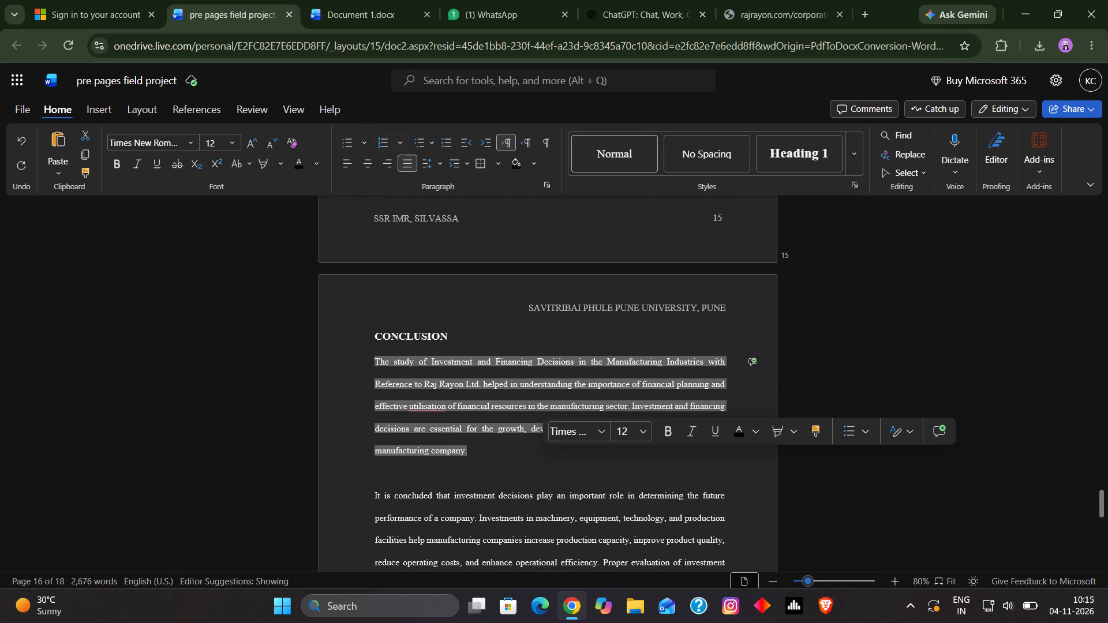
{"action": "left_click", "coordinate": [463, 446]}
{"action": "scroll", "coordinate": [463, 446], "scroll_direction": "down", "scroll_amount": 1}
{"action": "left_click_drag", "start_coordinate": [372, 424], "coordinate": [494, 483]}
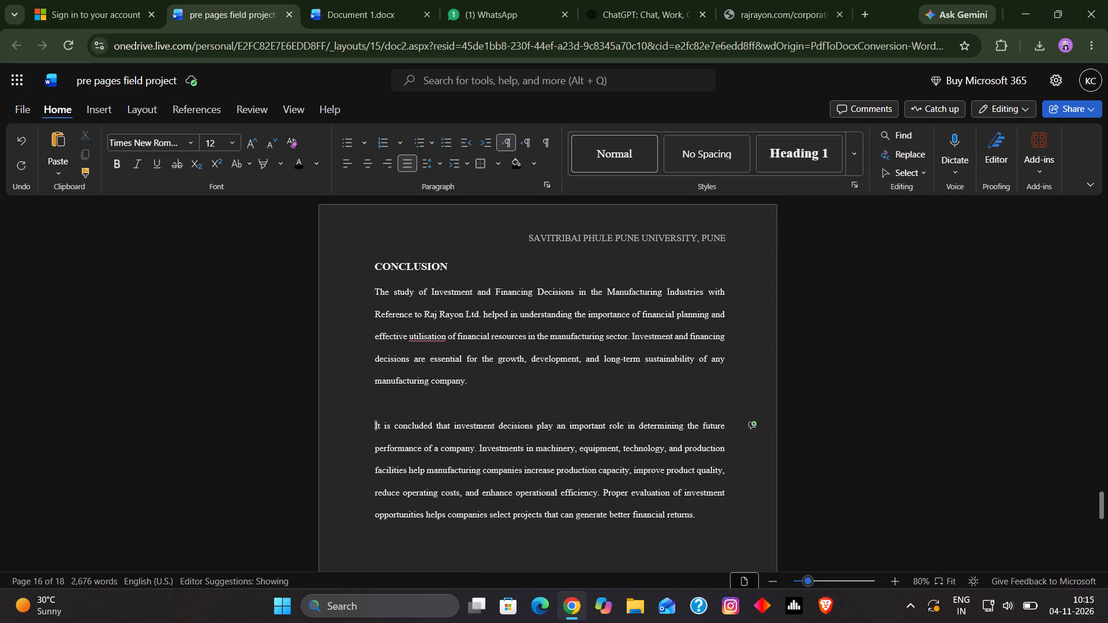
{"action": "left_click_drag", "start_coordinate": [494, 483], "coordinate": [703, 526]}
{"action": "left_click", "coordinate": [703, 526]}
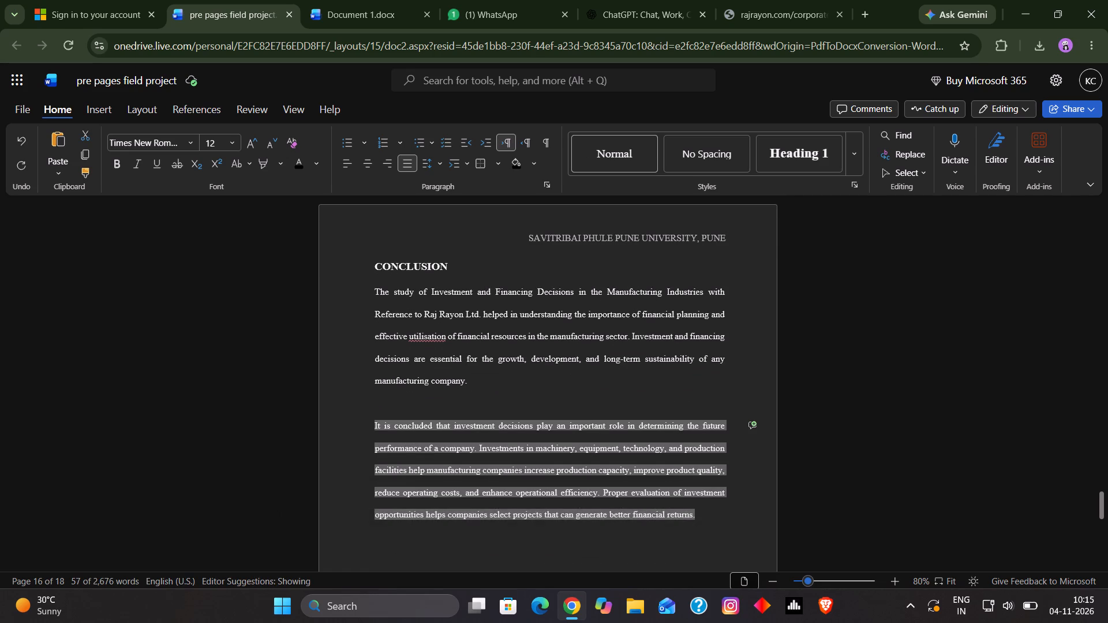
Set the font size of all entries under the REFERENCES heading to 12 pt.
{"action": "scroll", "coordinate": [703, 526], "scroll_direction": "down", "scroll_amount": 2}
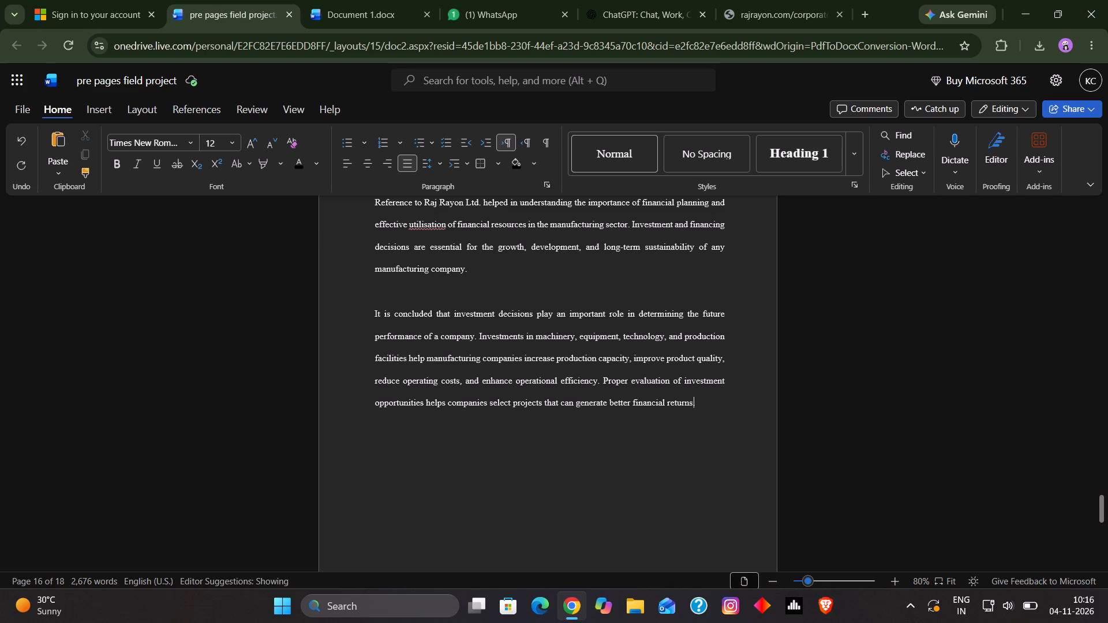
{"action": "scroll", "coordinate": [546, 504], "scroll_direction": "down", "scroll_amount": 5}
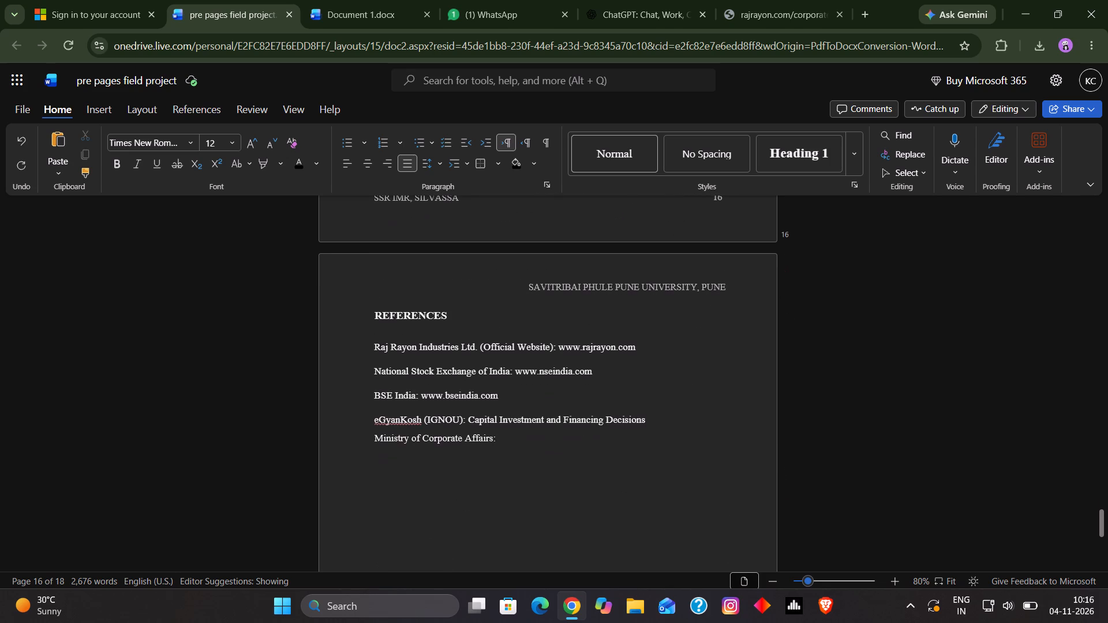
{"action": "left_click", "coordinate": [377, 422]}
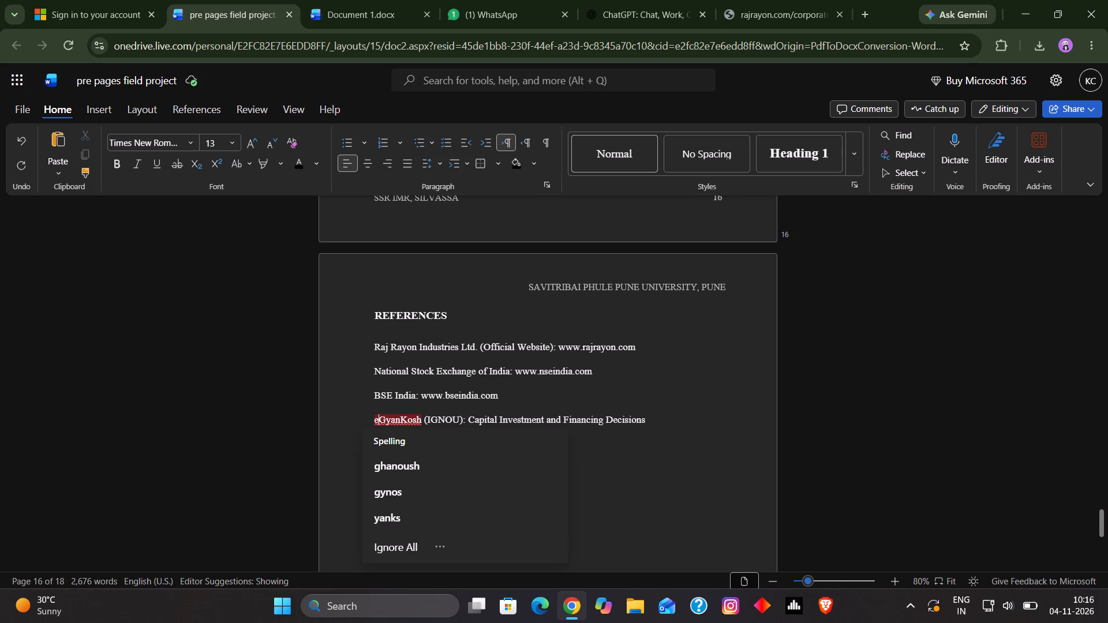
{"action": "left_click", "coordinate": [617, 473]}
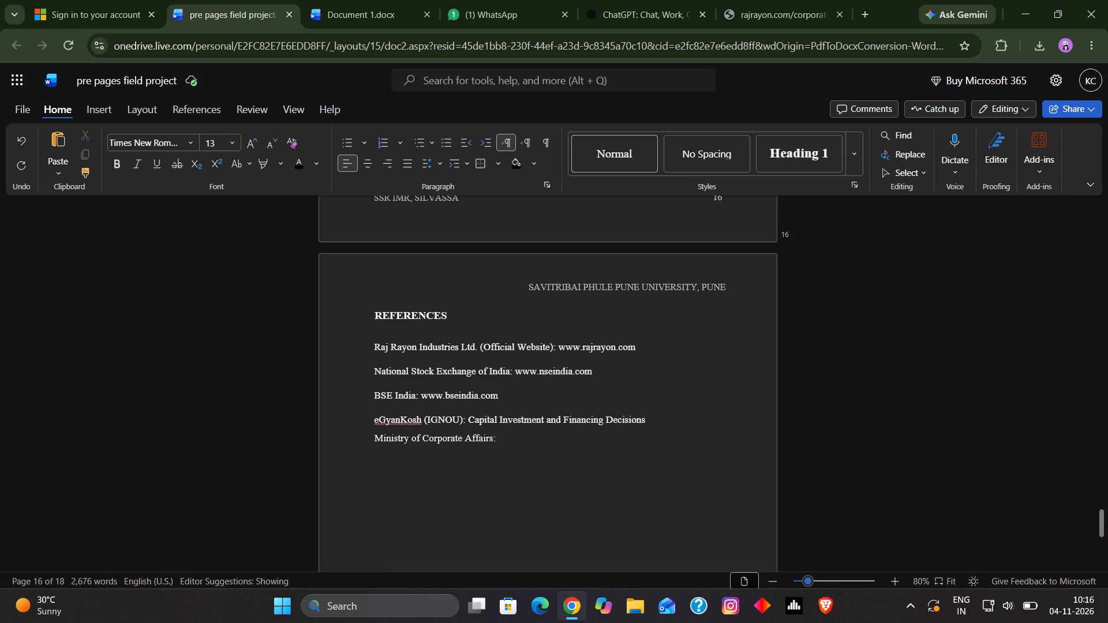
{"action": "scroll", "coordinate": [437, 472], "scroll_direction": "down", "scroll_amount": 2}
{"action": "left_click", "coordinate": [437, 472]}
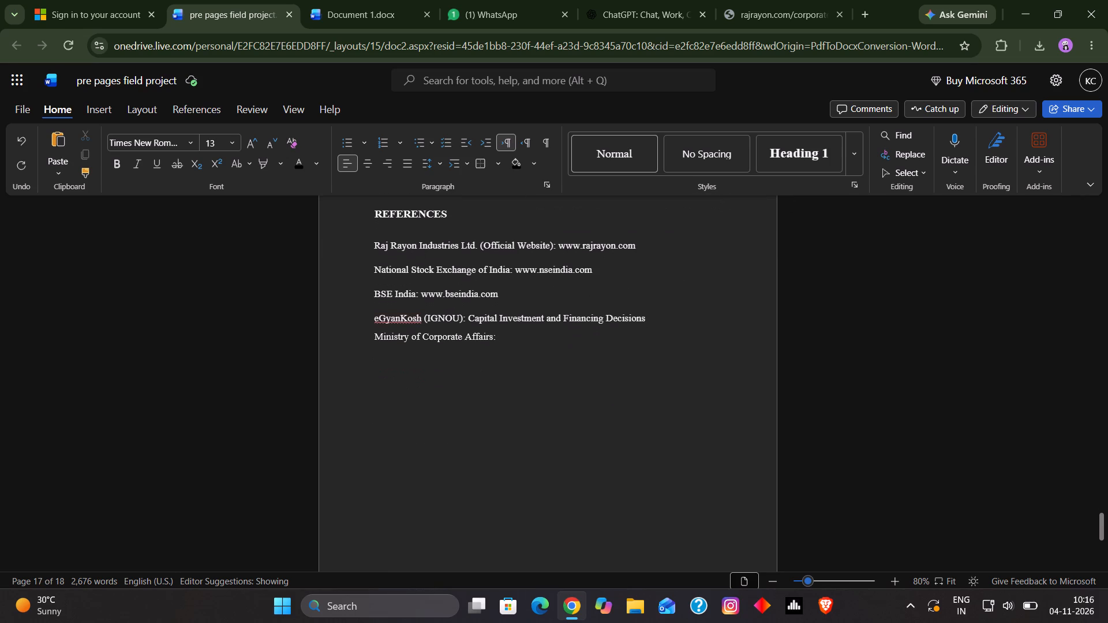
{"action": "left_click_drag", "start_coordinate": [375, 242], "coordinate": [483, 378]}
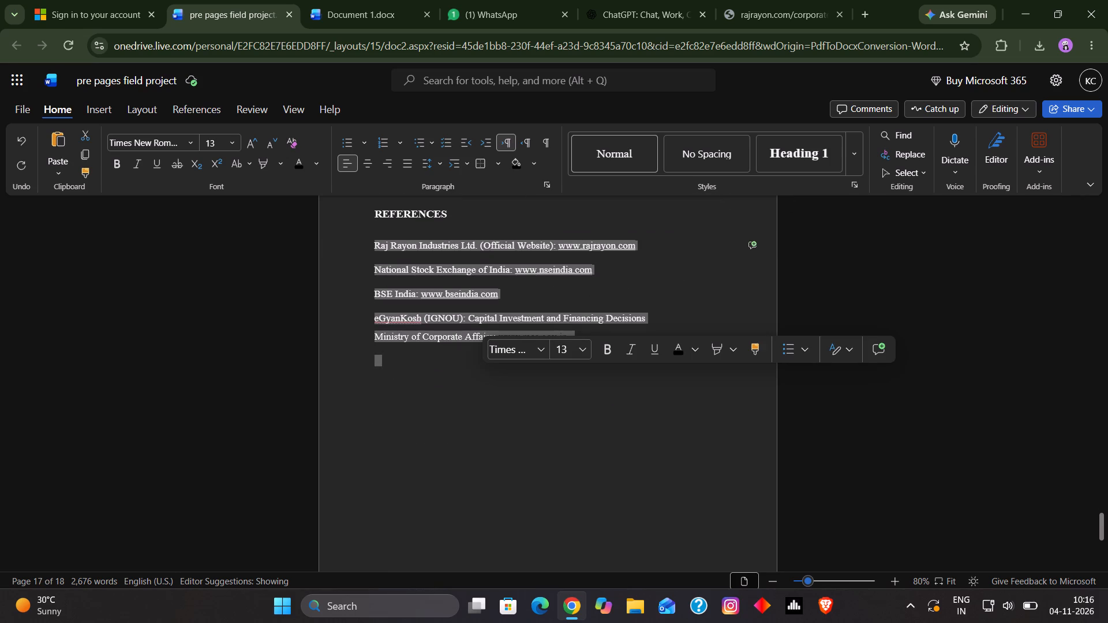
{"action": "left_click", "coordinate": [579, 352]}
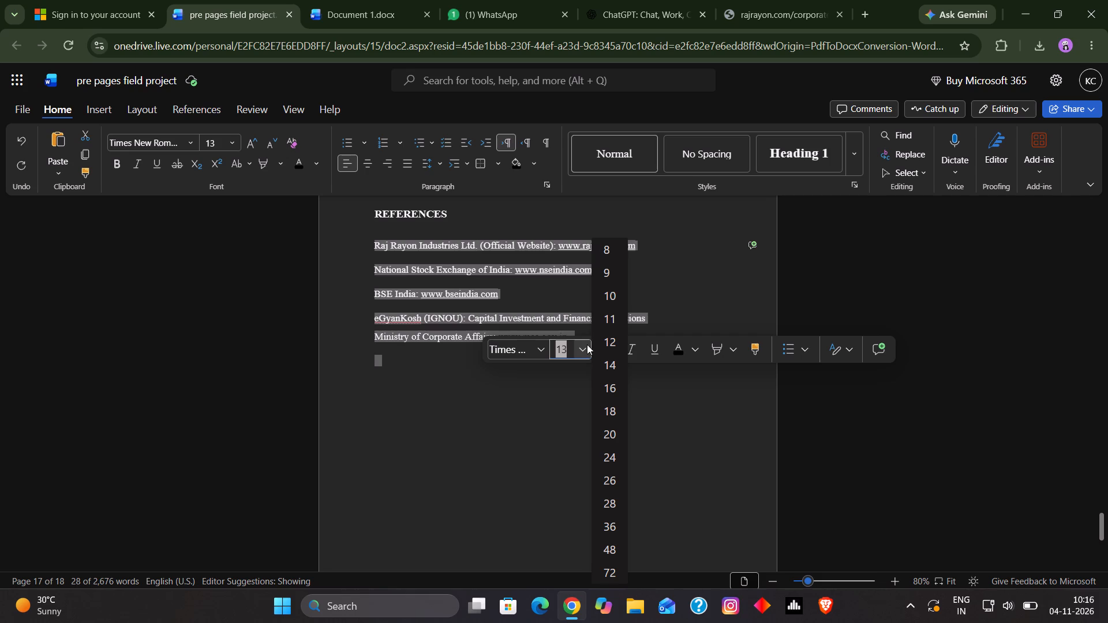
{"action": "left_click", "coordinate": [613, 340]}
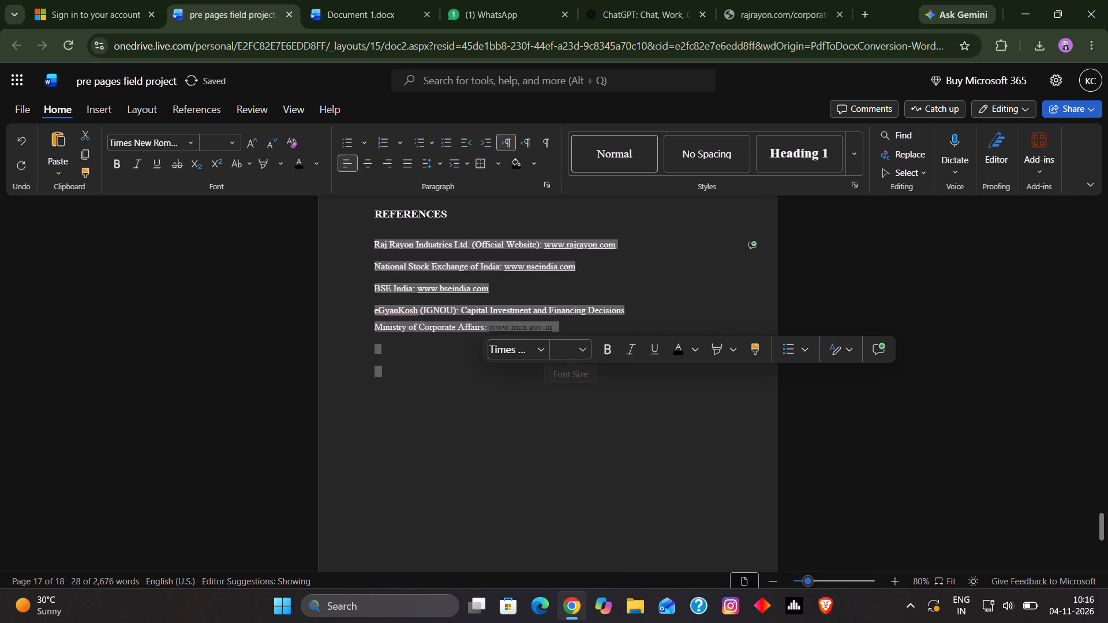
{"action": "left_click", "coordinate": [452, 411]}
Check the font name and size of the REFERENCES entries from Raj Rayon Industries Ltd. to Ministry of Corporate Affairs.
{"action": "scroll", "coordinate": [452, 411], "scroll_direction": "up", "scroll_amount": 1}
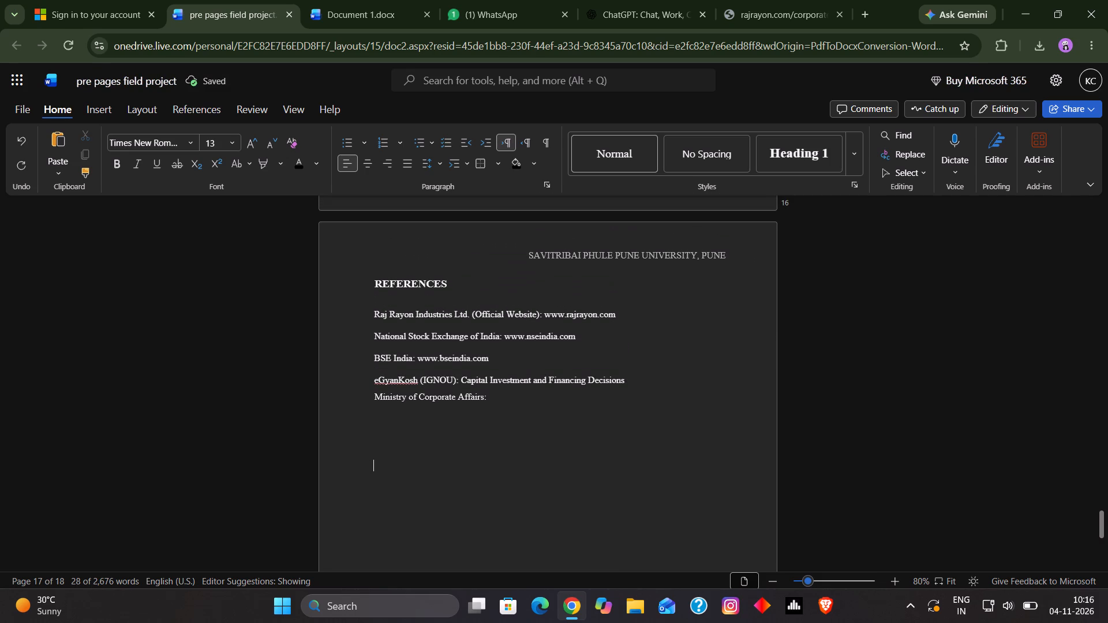
{"action": "scroll", "coordinate": [452, 411], "scroll_direction": "up", "scroll_amount": 1}
{"action": "left_click_drag", "start_coordinate": [370, 315], "coordinate": [383, 318]}
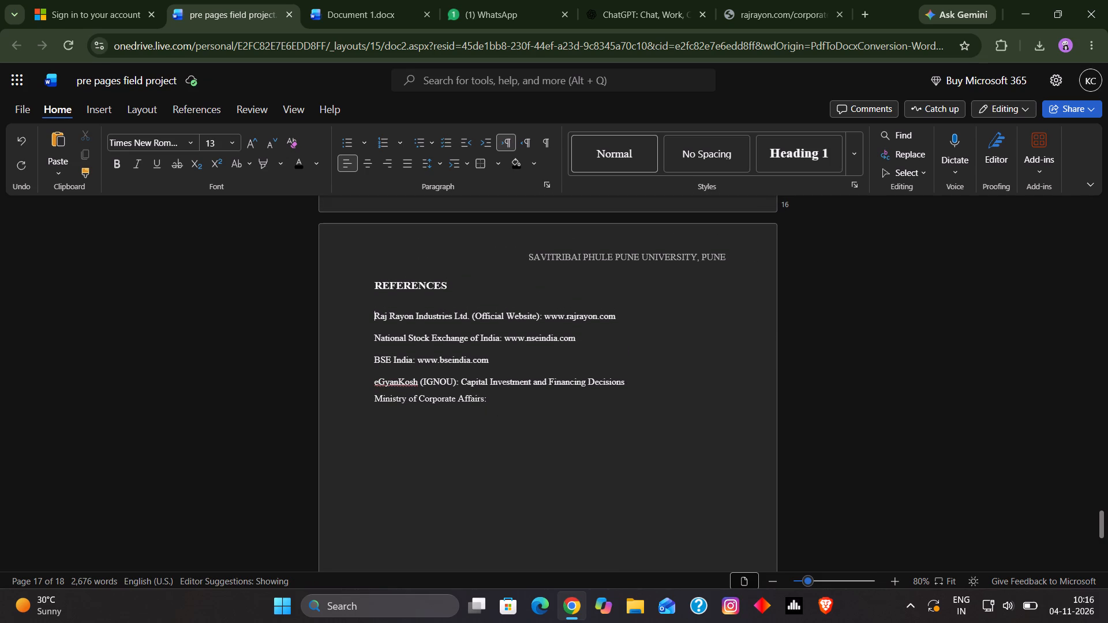
{"action": "left_click_drag", "start_coordinate": [383, 318], "coordinate": [538, 407]}
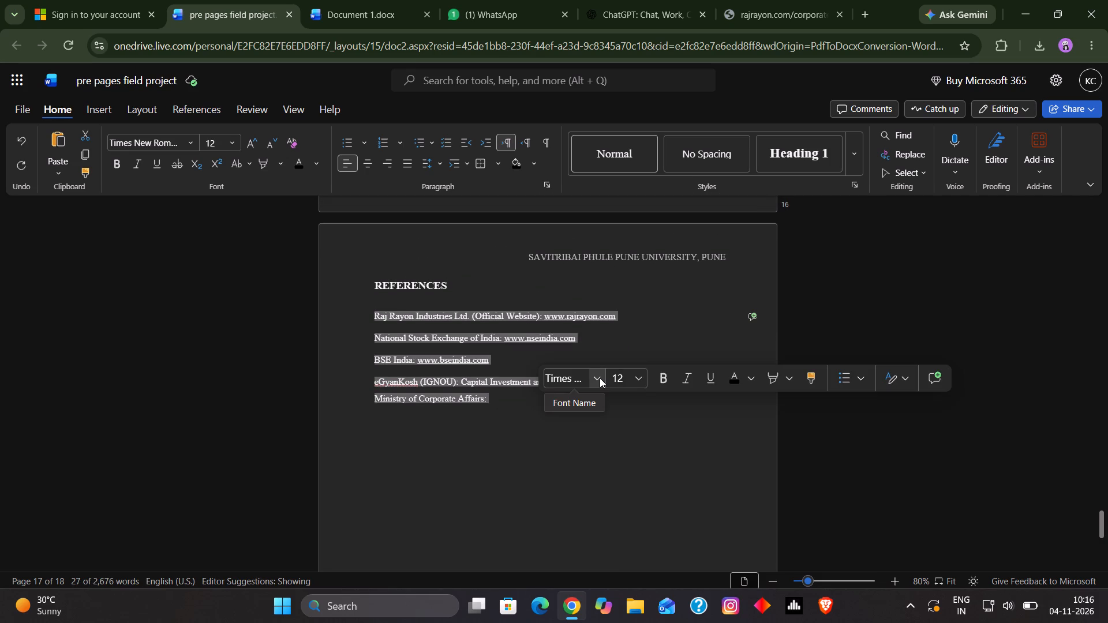
{"action": "left_click", "coordinate": [600, 378]}
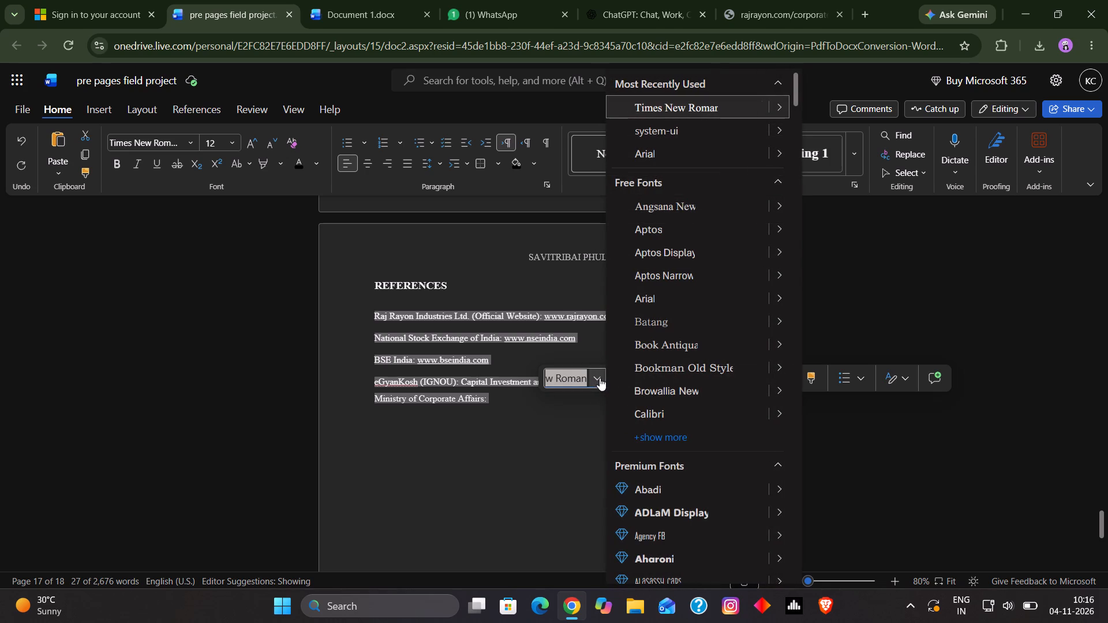
{"action": "left_click", "coordinate": [600, 378]}
{"action": "left_click", "coordinate": [473, 463]}
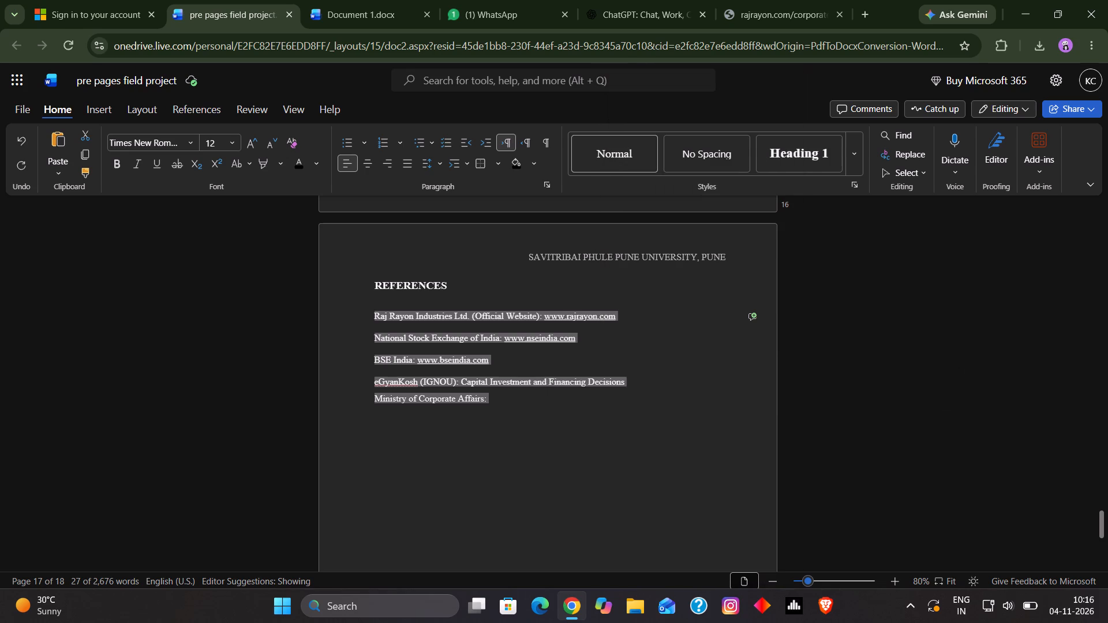
Set the font size of the five numbered questions under the ANNEXURES heading to 12 pt.
{"action": "scroll", "coordinate": [473, 463], "scroll_direction": "down", "scroll_amount": 7}
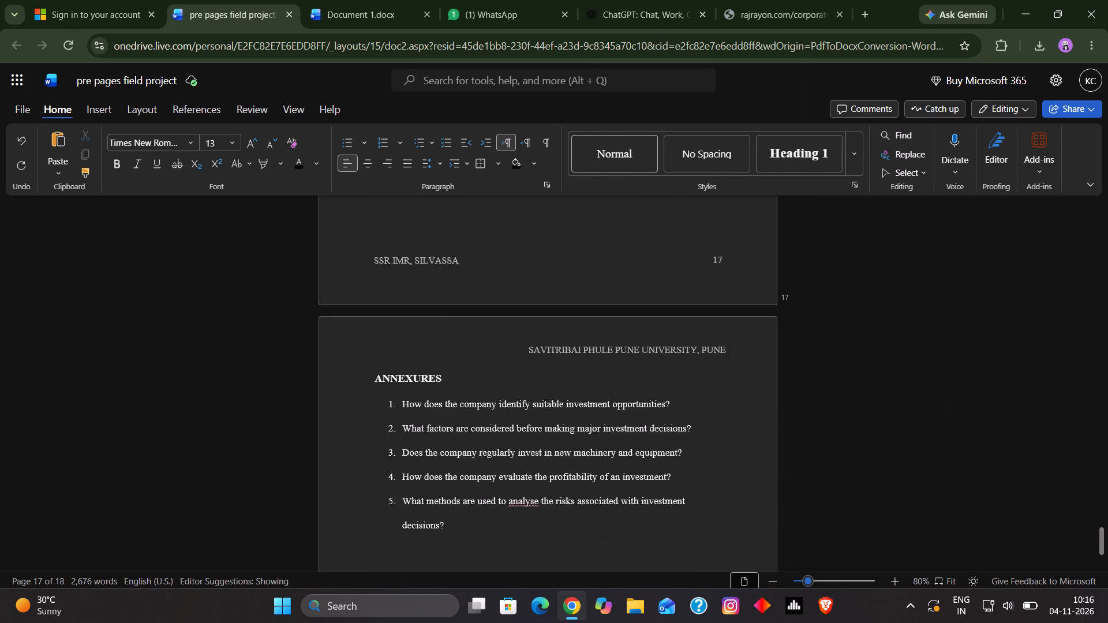
{"action": "scroll", "coordinate": [473, 463], "scroll_direction": "down", "scroll_amount": 1}
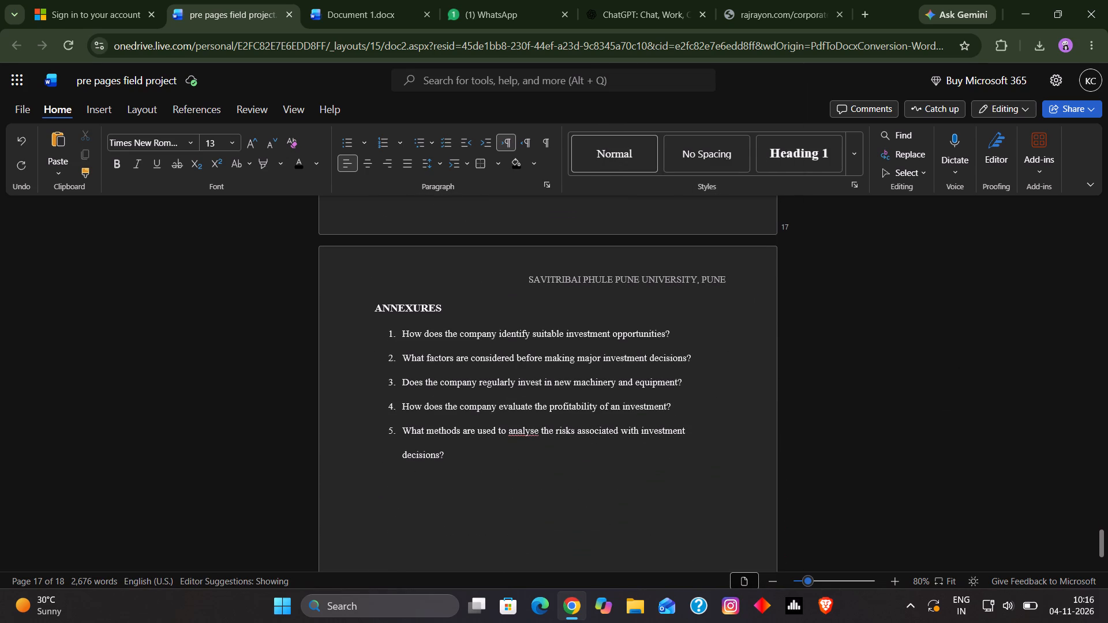
{"action": "left_click_drag", "start_coordinate": [404, 329], "coordinate": [522, 479]}
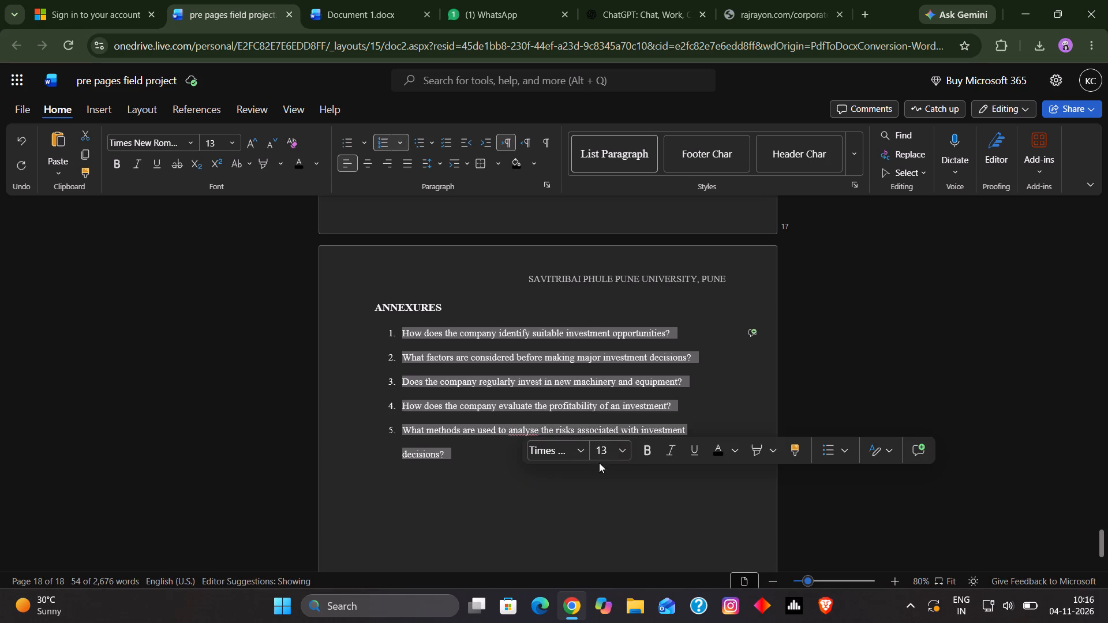
{"action": "left_click", "coordinate": [626, 451]}
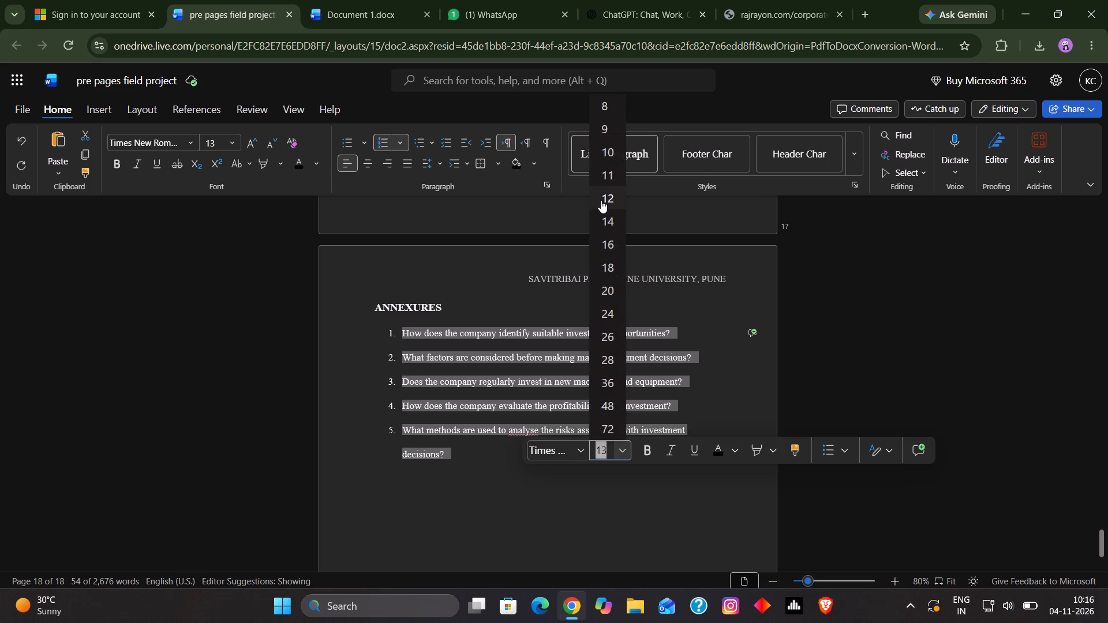
{"action": "left_click", "coordinate": [601, 200]}
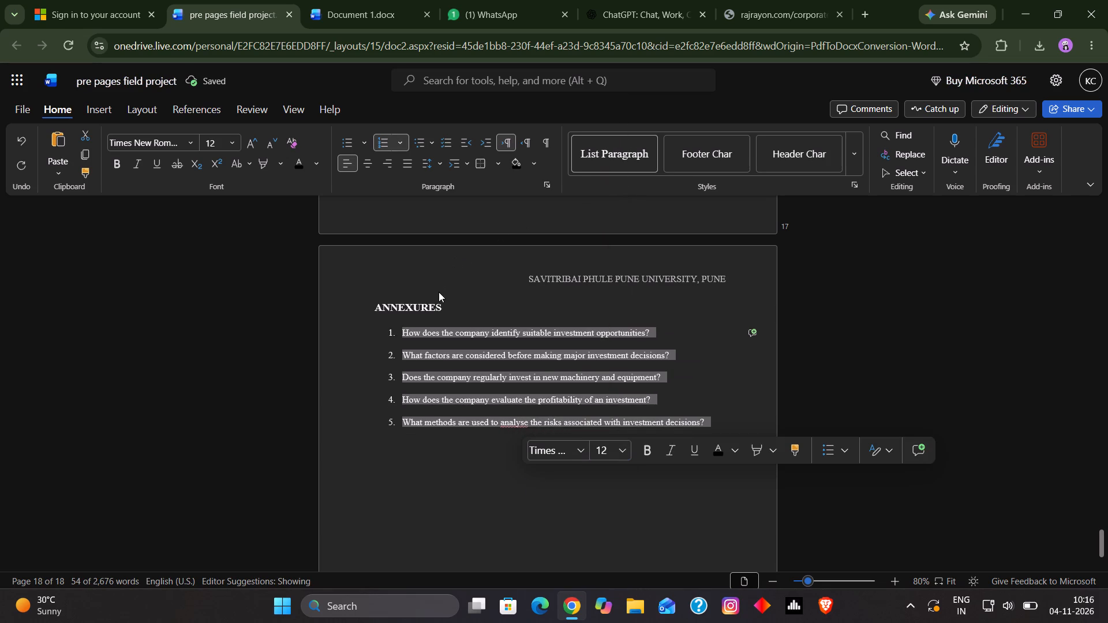
Check the font and size of the ANNEXURES heading and of the five numbered questions below it.
{"action": "left_click", "coordinate": [447, 303]}
{"action": "left_click_drag", "start_coordinate": [447, 303], "coordinate": [377, 318]}
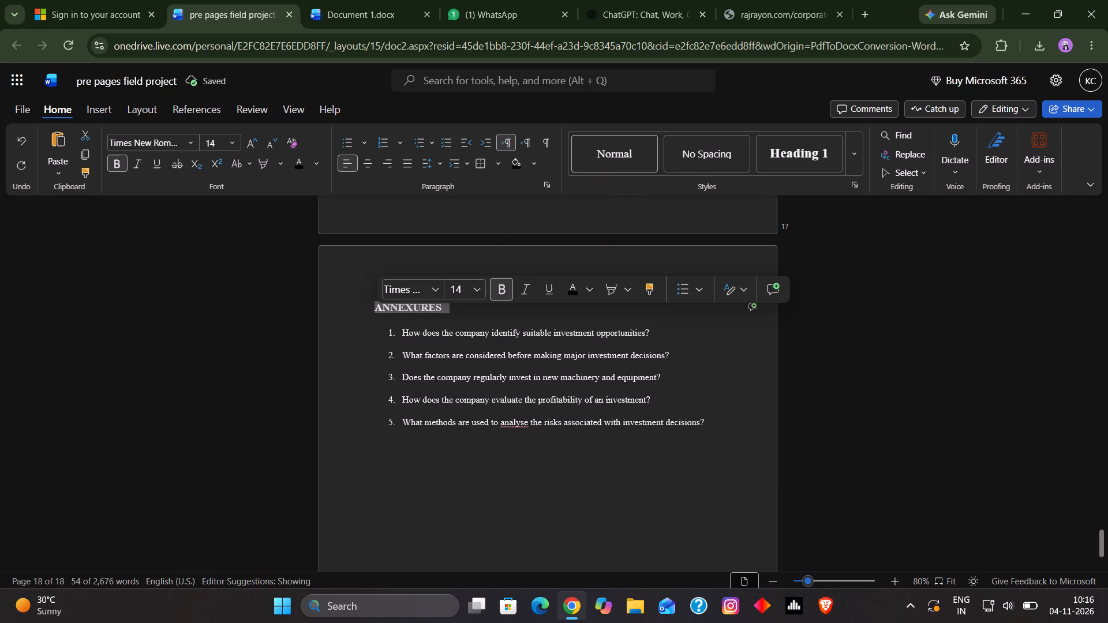
{"action": "left_click", "coordinate": [480, 448]}
{"action": "scroll", "coordinate": [480, 448], "scroll_direction": "down", "scroll_amount": 1}
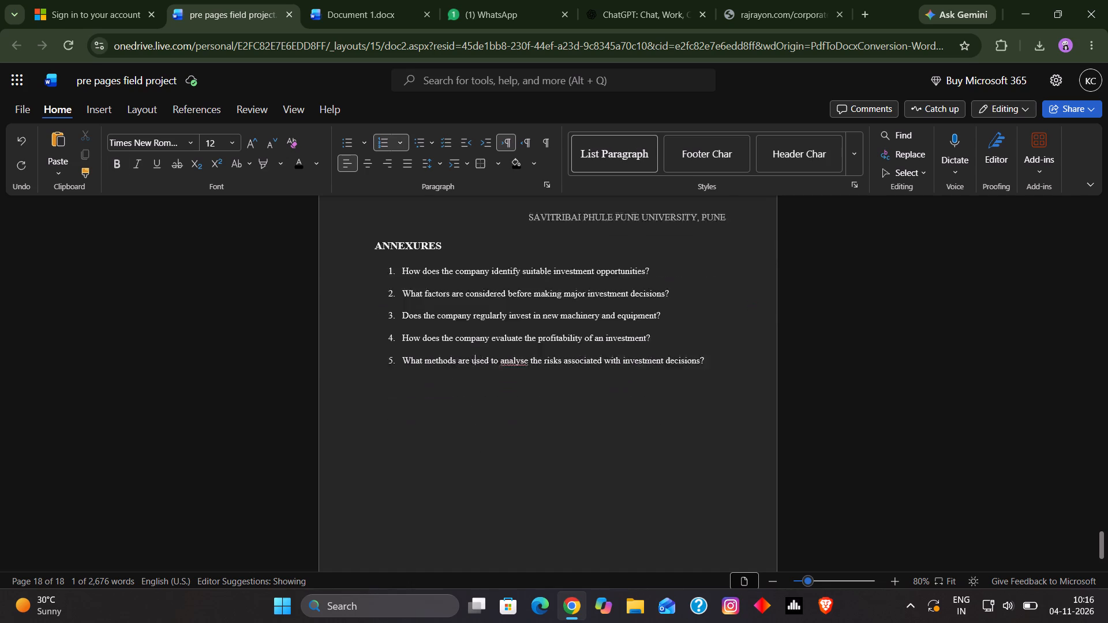
{"action": "scroll", "coordinate": [480, 448], "scroll_direction": "down", "scroll_amount": 6}
{"action": "scroll", "coordinate": [480, 448], "scroll_direction": "up", "scroll_amount": 3}
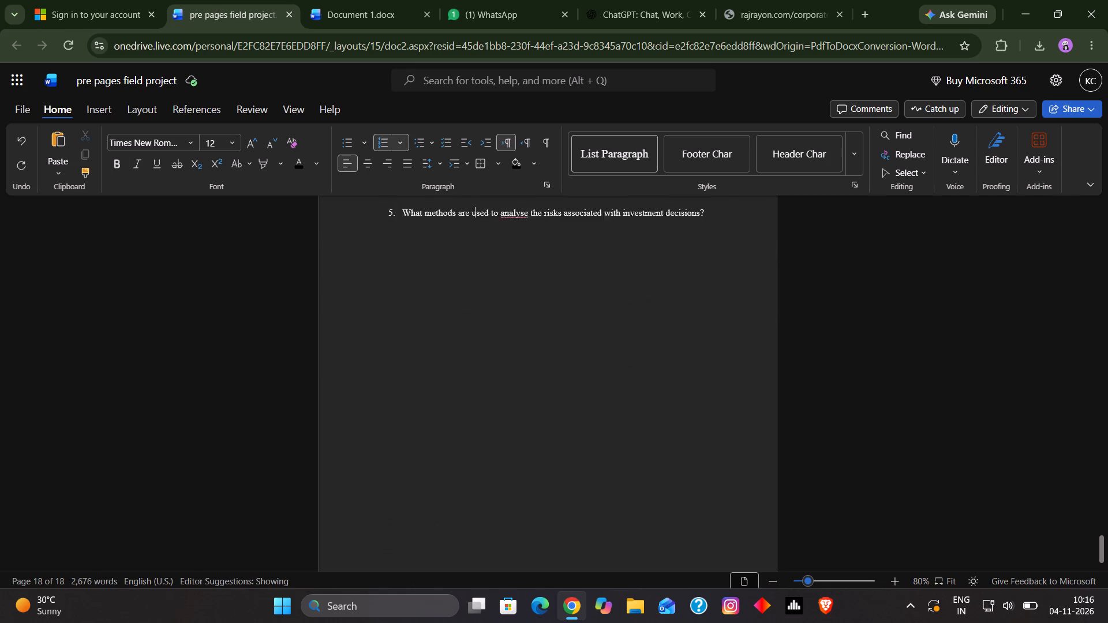
{"action": "scroll", "coordinate": [480, 448], "scroll_direction": "up", "scroll_amount": 3}
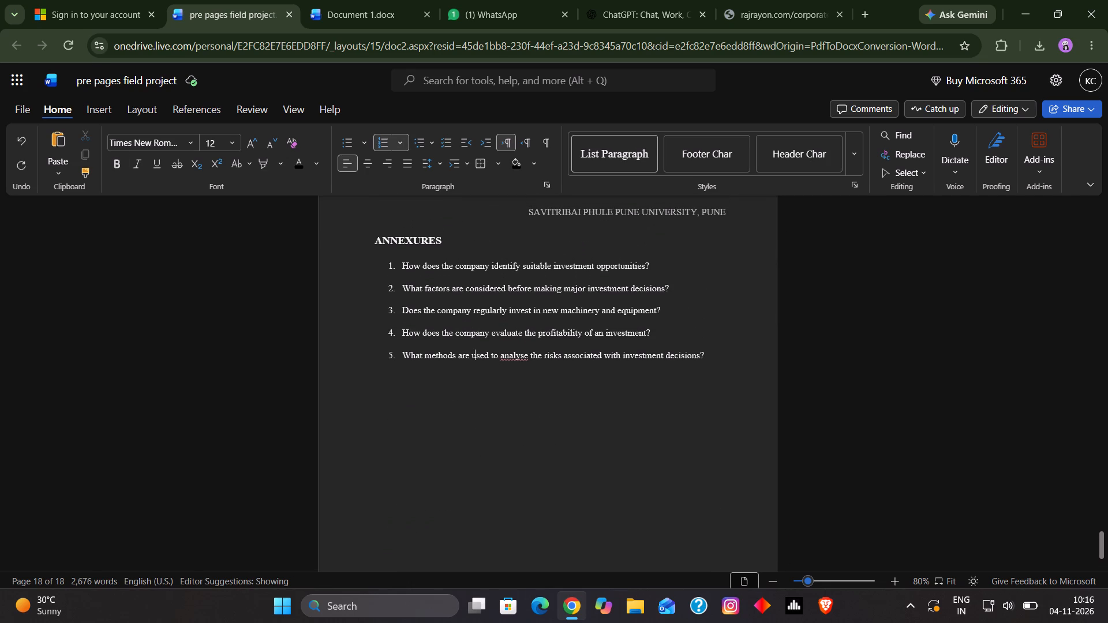
{"action": "left_click_drag", "start_coordinate": [703, 354], "coordinate": [439, 320]}
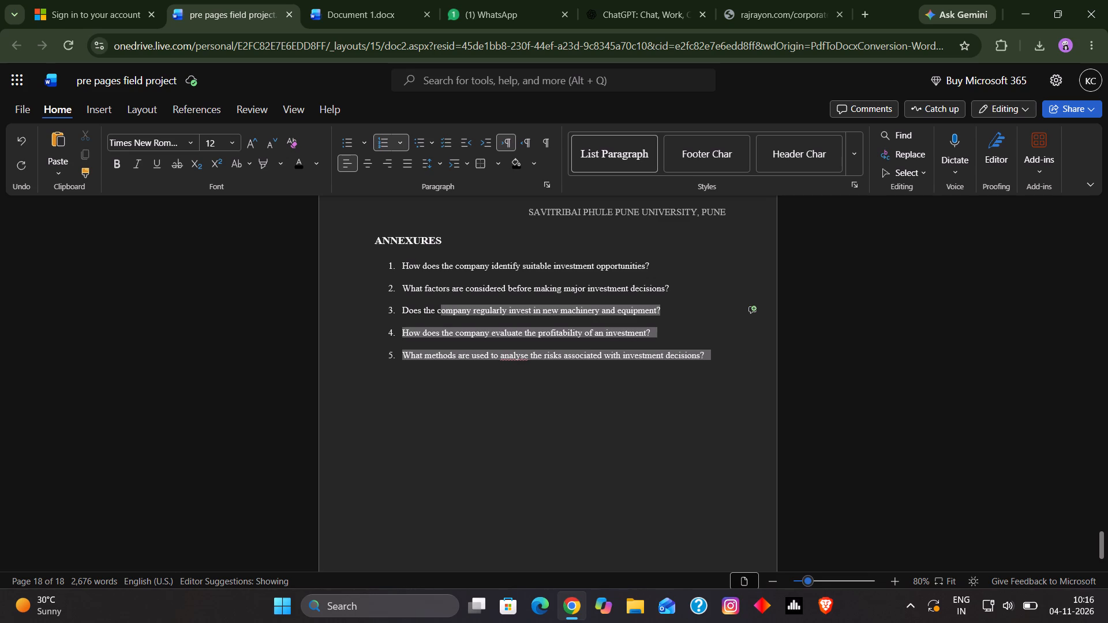
{"action": "left_click_drag", "start_coordinate": [439, 320], "coordinate": [400, 269]}
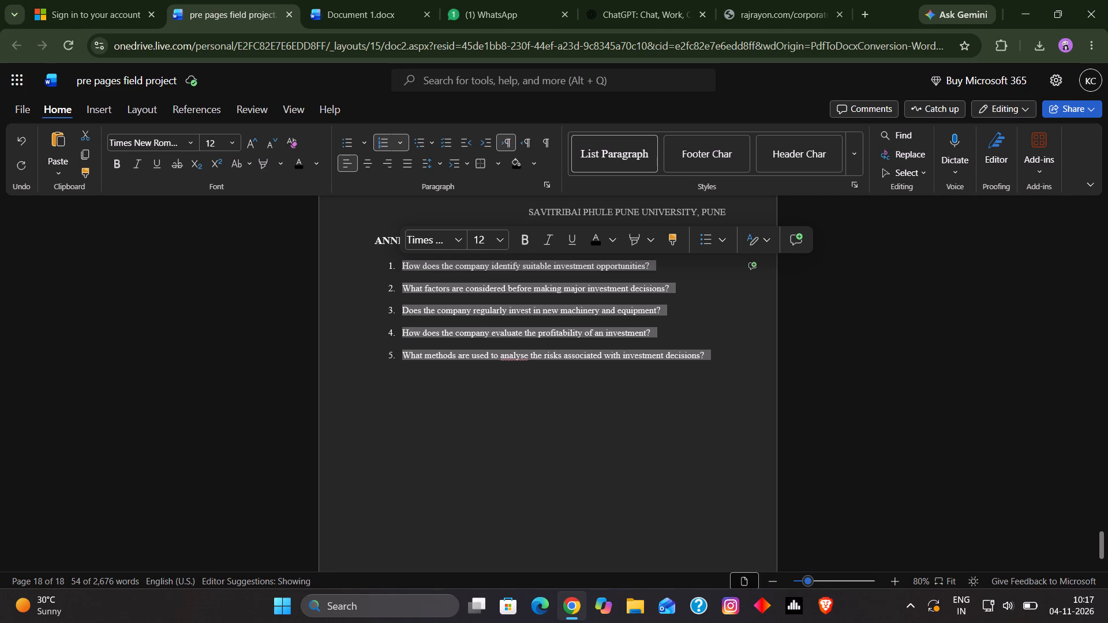
{"action": "left_click", "coordinate": [652, 371]}
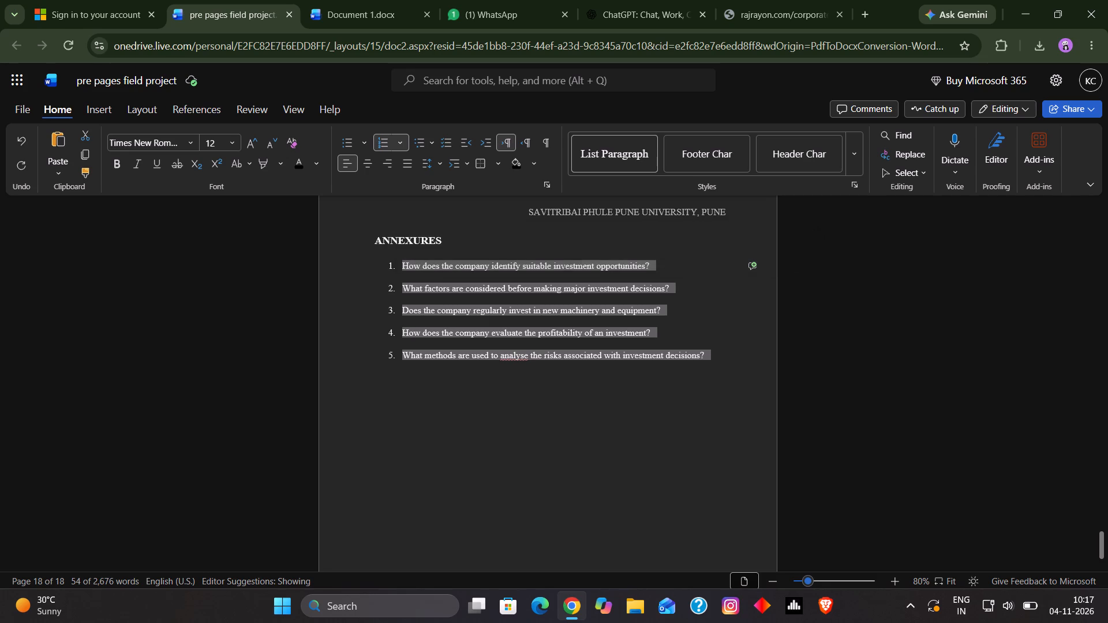
Check the font and size of the entries under the REFERENCES heading once more.
{"action": "scroll", "coordinate": [652, 371], "scroll_direction": "up", "scroll_amount": 3}
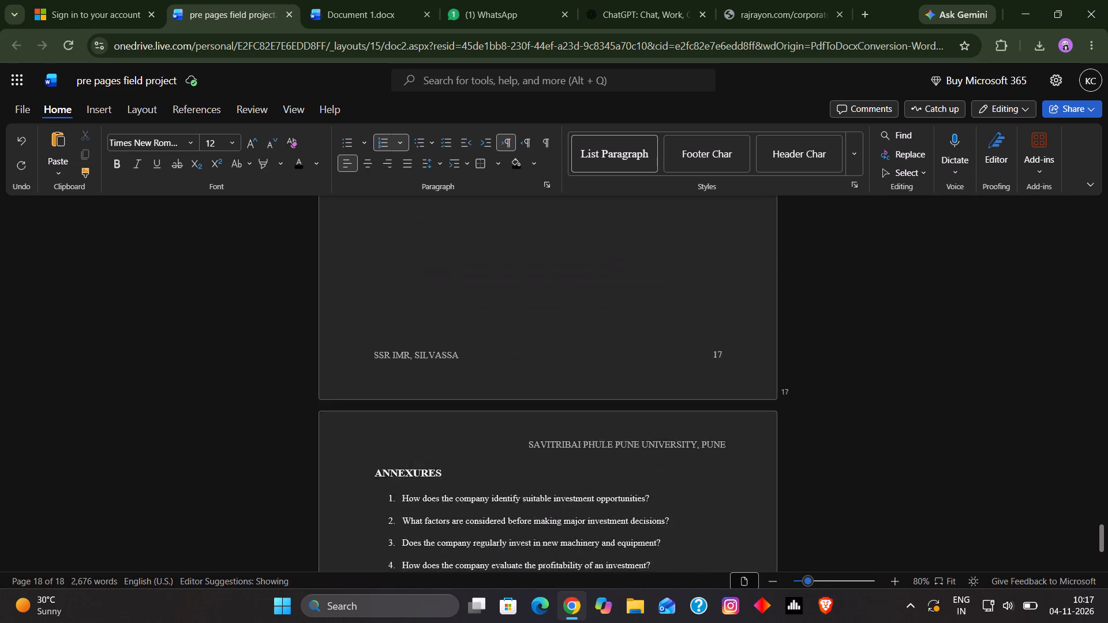
{"action": "scroll", "coordinate": [652, 371], "scroll_direction": "up", "scroll_amount": 4}
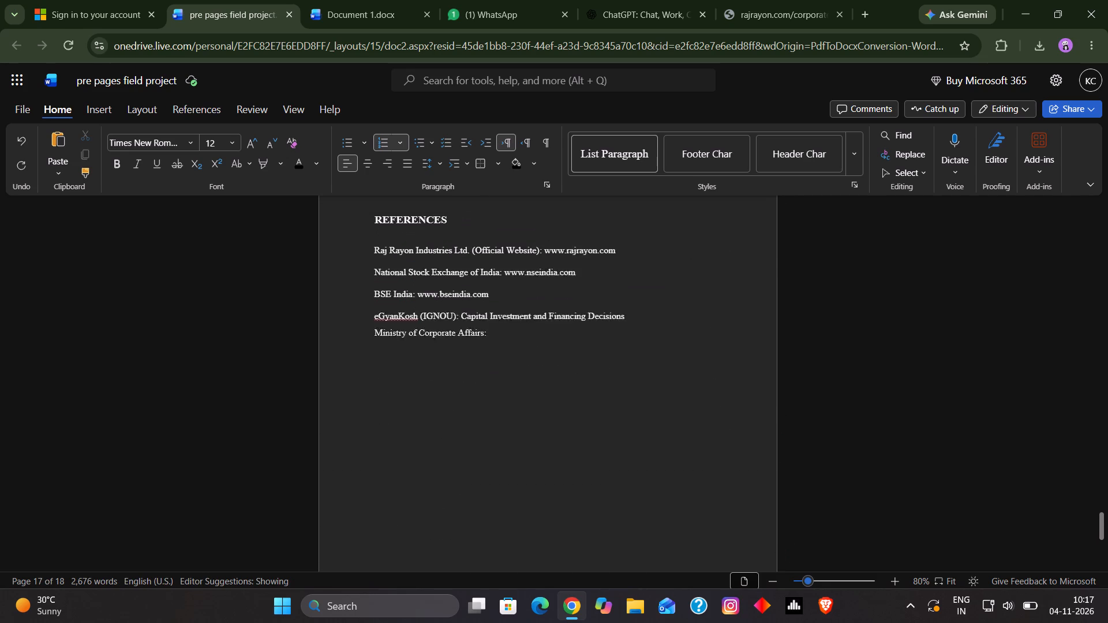
{"action": "scroll", "coordinate": [652, 371], "scroll_direction": "up", "scroll_amount": 2}
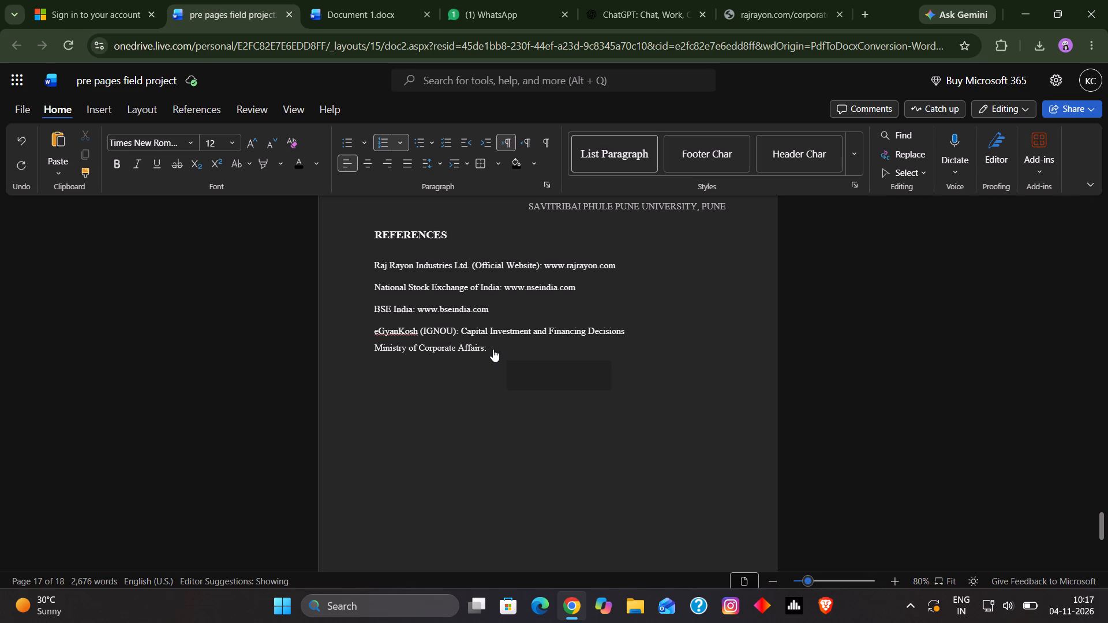
{"action": "left_click_drag", "start_coordinate": [485, 344], "coordinate": [363, 264]}
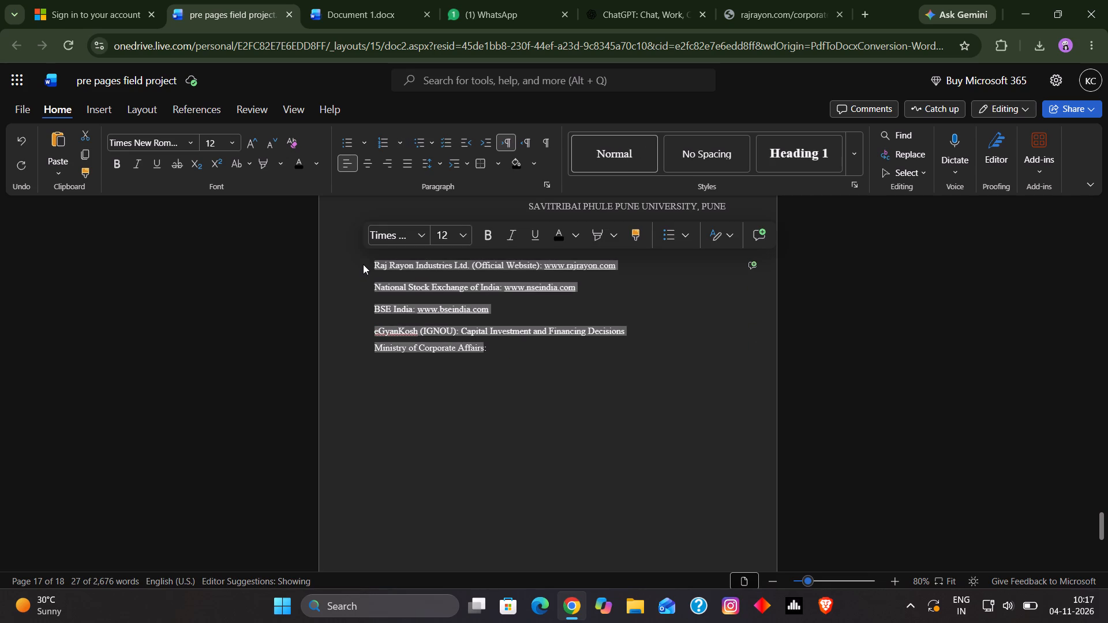
{"action": "left_click", "coordinate": [489, 352]}
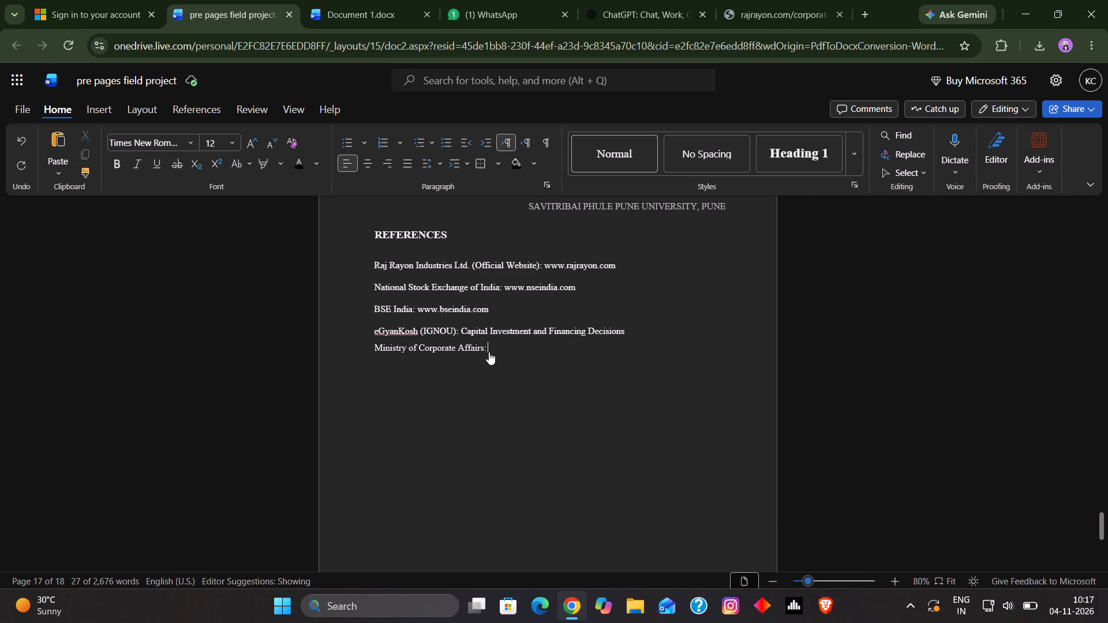
{"action": "scroll", "coordinate": [489, 352], "scroll_direction": "down", "scroll_amount": 7}
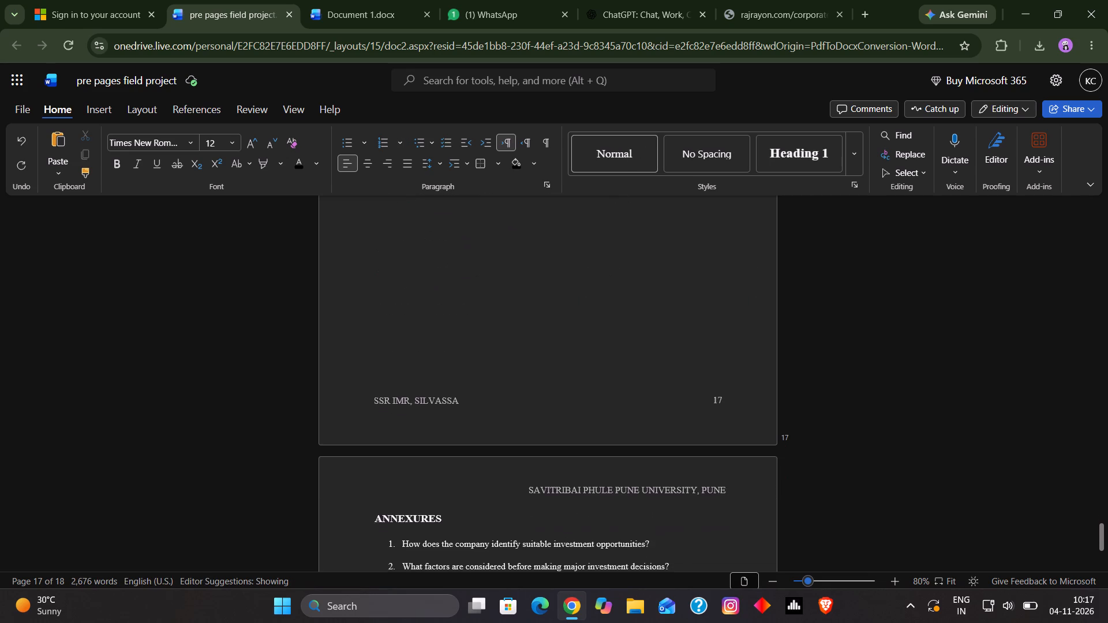
Review the text and spacing of the report from the INTRODUCTION heading through the OBJECTIVES OF VISIT section.
{"action": "scroll", "coordinate": [489, 352], "scroll_direction": "up", "scroll_amount": 8}
{"action": "scroll", "coordinate": [489, 352], "scroll_direction": "up", "scroll_amount": 13}
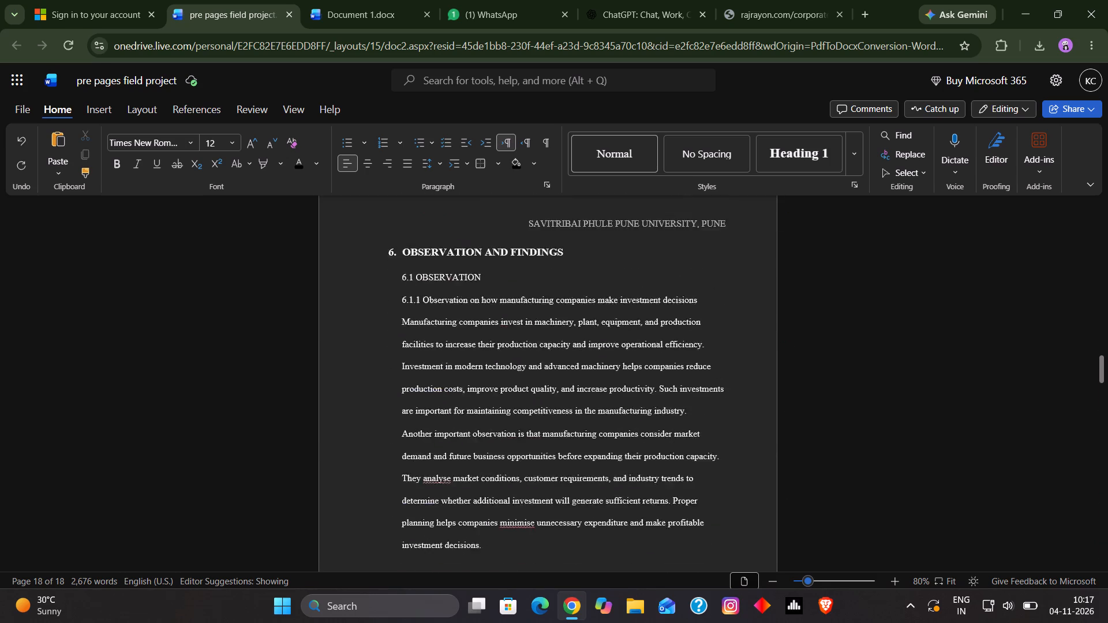
{"action": "scroll", "coordinate": [489, 352], "scroll_direction": "up", "scroll_amount": 16}
{"action": "scroll", "coordinate": [489, 352], "scroll_direction": "up", "scroll_amount": 13}
{"action": "scroll", "coordinate": [489, 352], "scroll_direction": "up", "scroll_amount": 14}
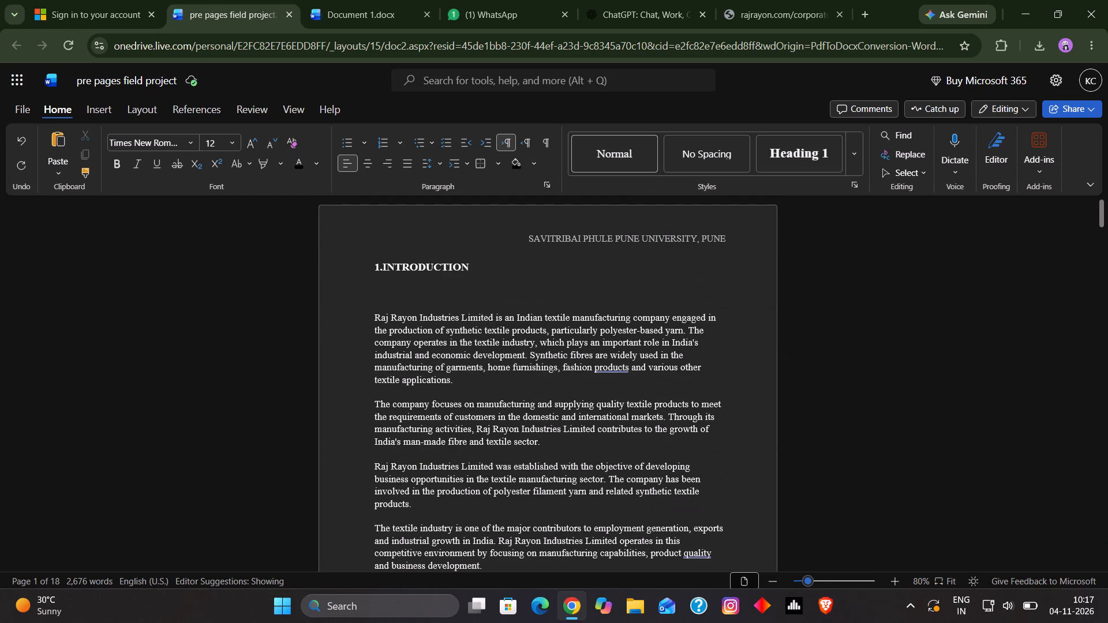
{"action": "scroll", "coordinate": [489, 352], "scroll_direction": "down", "scroll_amount": 4}
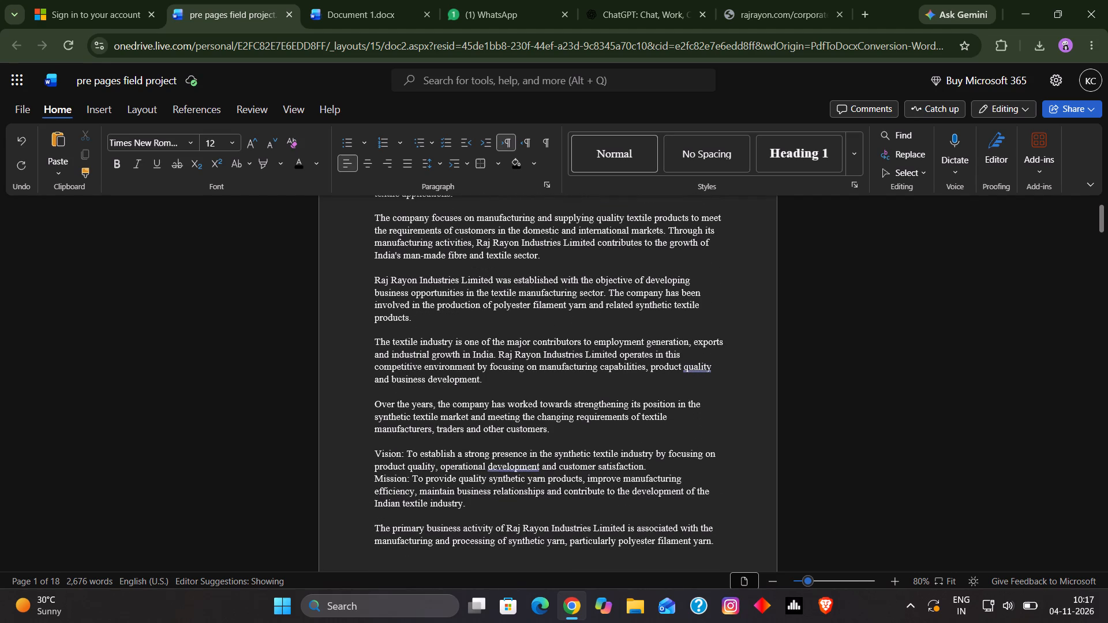
{"action": "scroll", "coordinate": [489, 344], "scroll_direction": "down", "scroll_amount": 4}
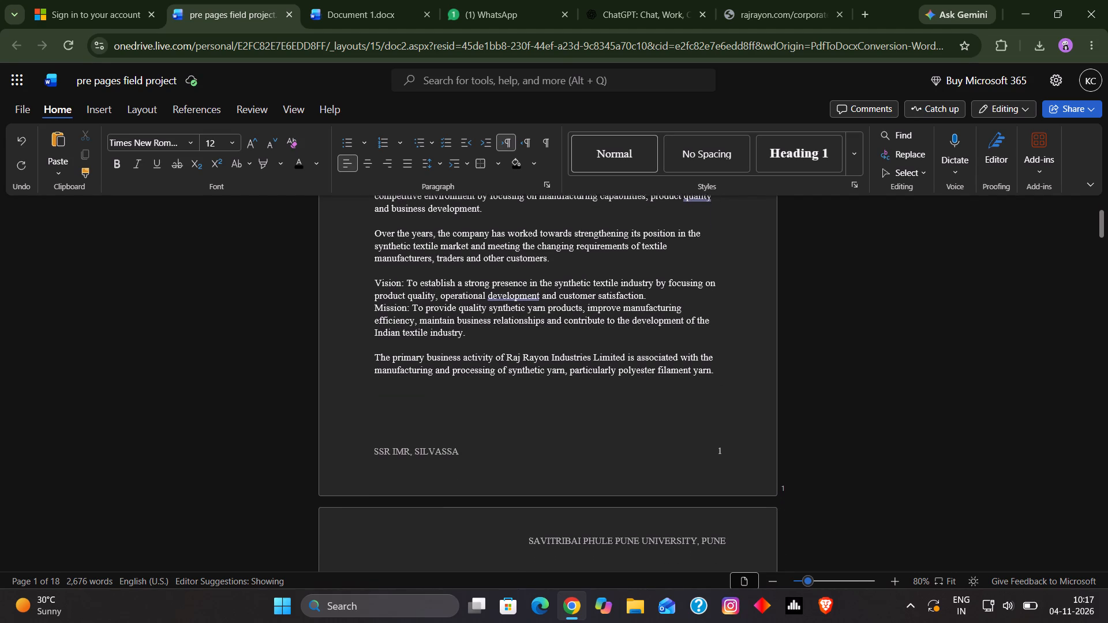
{"action": "scroll", "coordinate": [489, 344], "scroll_direction": "down", "scroll_amount": 2}
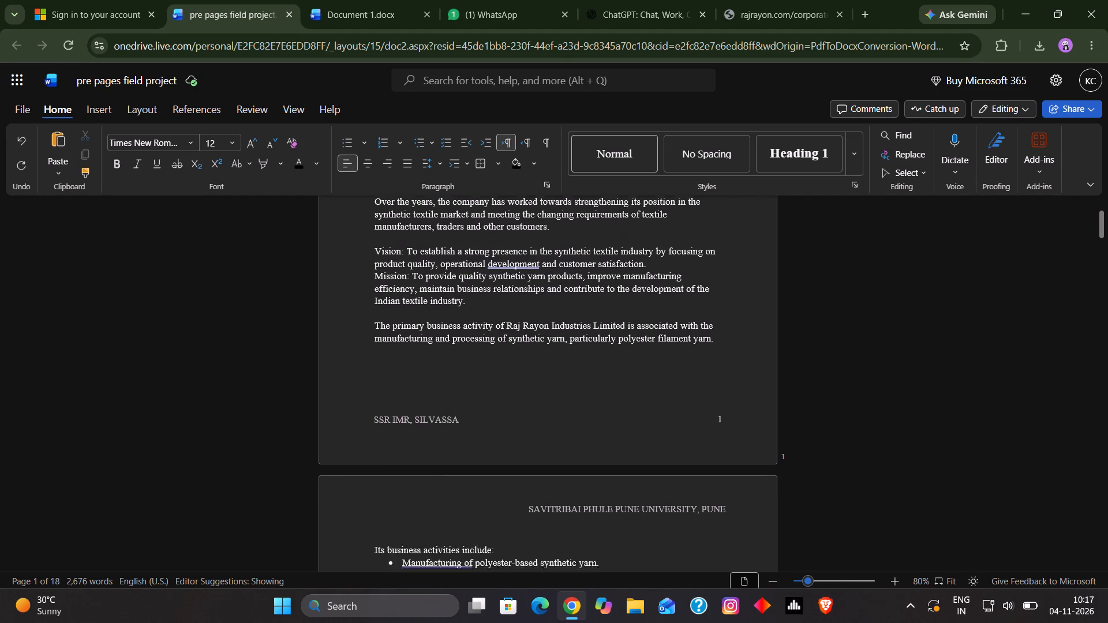
{"action": "scroll", "coordinate": [489, 344], "scroll_direction": "down", "scroll_amount": 2}
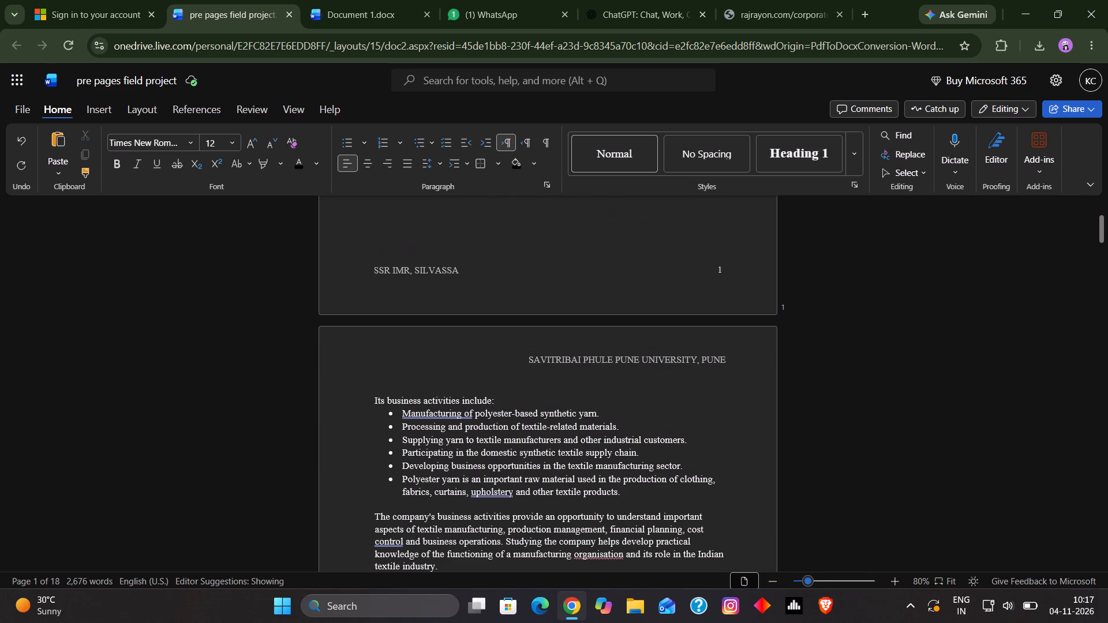
{"action": "scroll", "coordinate": [489, 344], "scroll_direction": "down", "scroll_amount": 3}
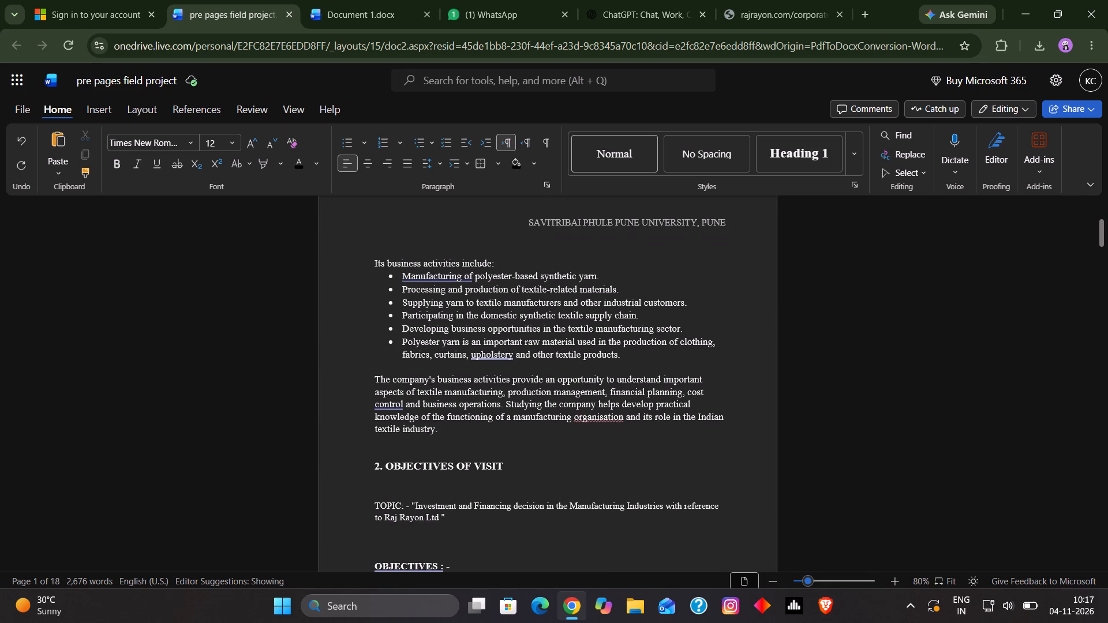
{"action": "scroll", "coordinate": [489, 344], "scroll_direction": "down", "scroll_amount": 1}
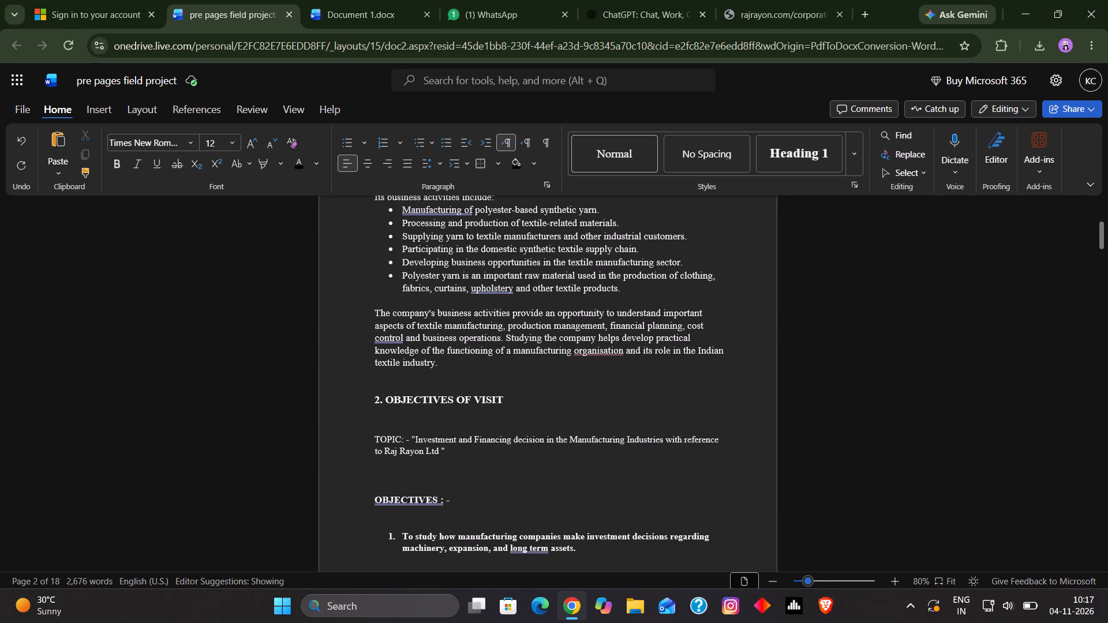
{"action": "scroll", "coordinate": [489, 344], "scroll_direction": "down", "scroll_amount": 4}
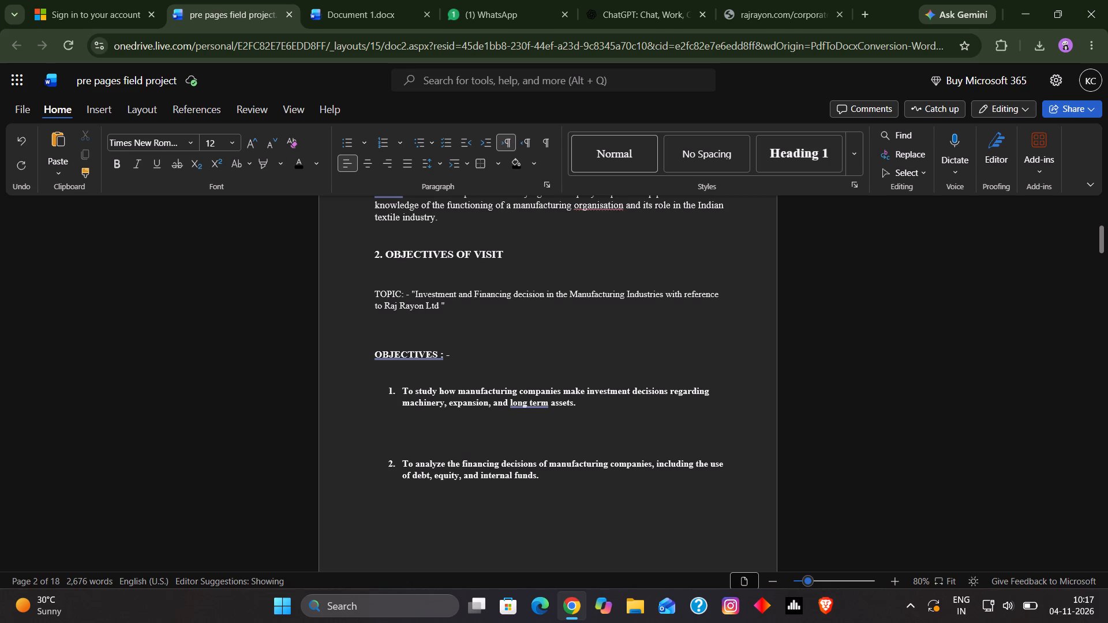
Remove the surplus blank lines between objectives 1 and 2 in the OBJECTIVES OF VISIT section.
{"action": "left_click", "coordinate": [430, 448]}
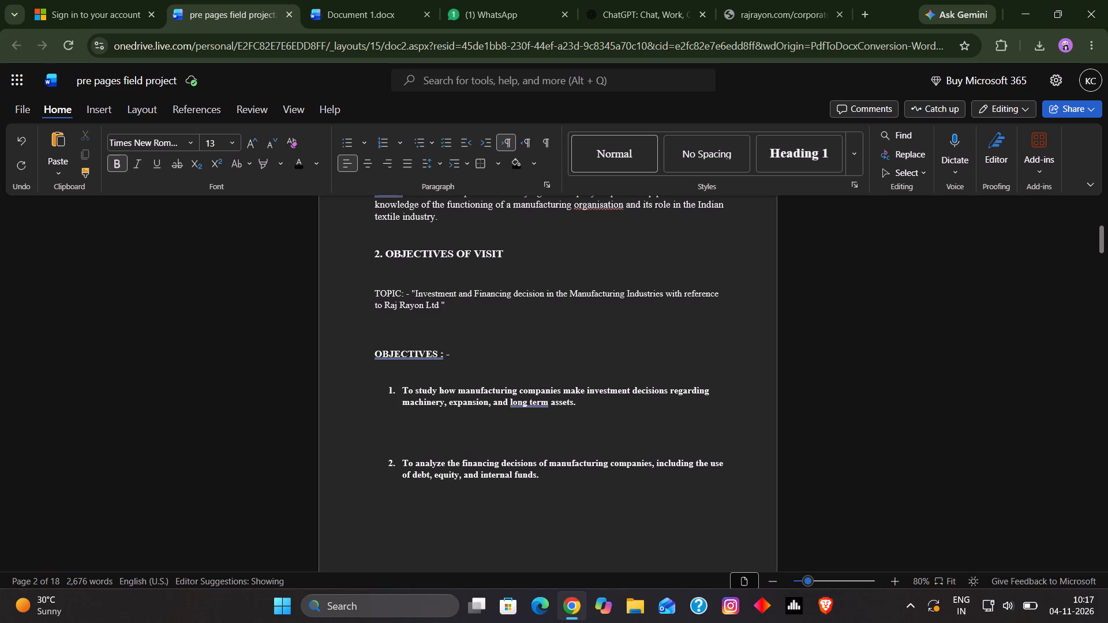
{"action": "key", "text": "BackSpace"}
{"action": "key", "text": "BackSpace"}
{"action": "key", "text": "BackSpace"}
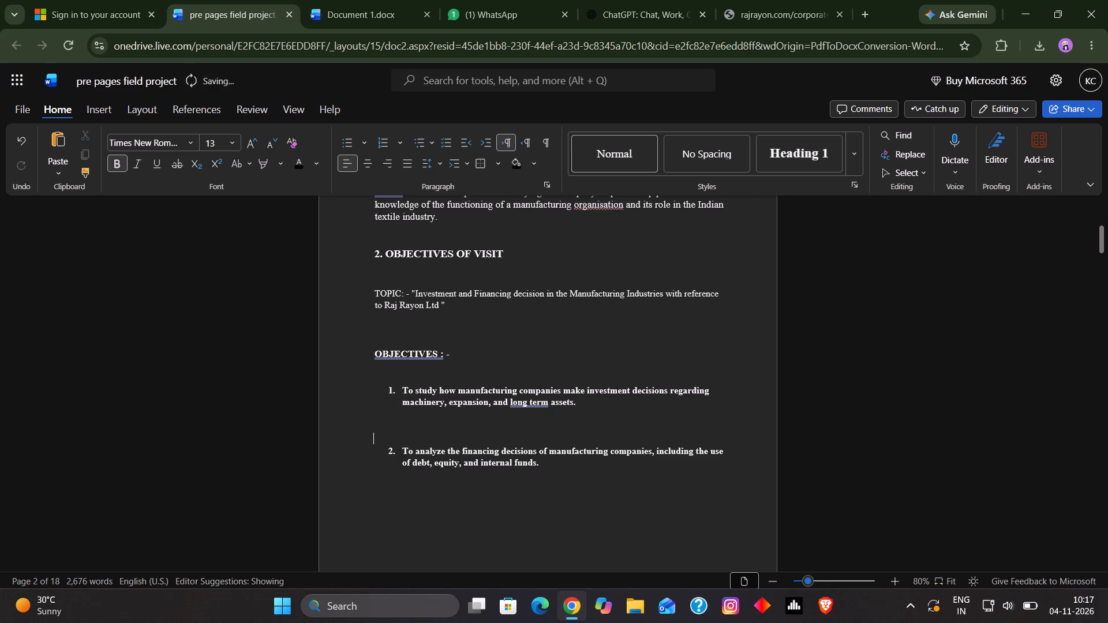
{"action": "key", "text": "BackSpace"}
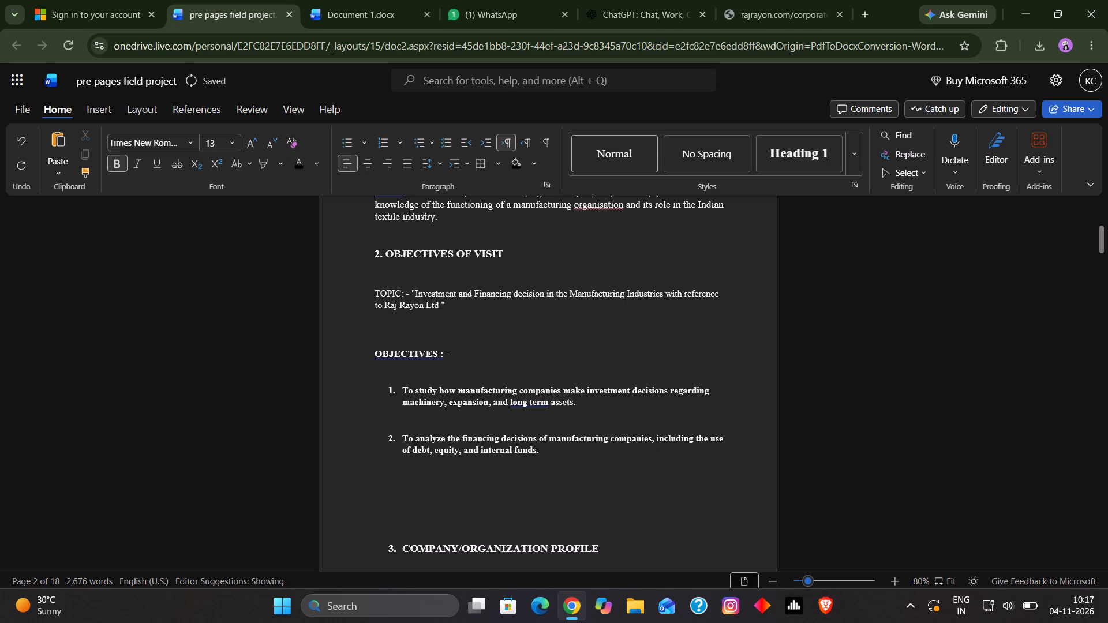
Add a blank line below objective 2 so the COMPANY/ORGANIZATION PROFILE heading starts on the next page.
{"action": "left_click", "coordinate": [467, 512]}
{"action": "key", "text": "Return"}
Check the font and size of the Raj Rayon Industries Limited paragraph below the company logo caption.
{"action": "scroll", "coordinate": [467, 512], "scroll_direction": "down", "scroll_amount": 1}
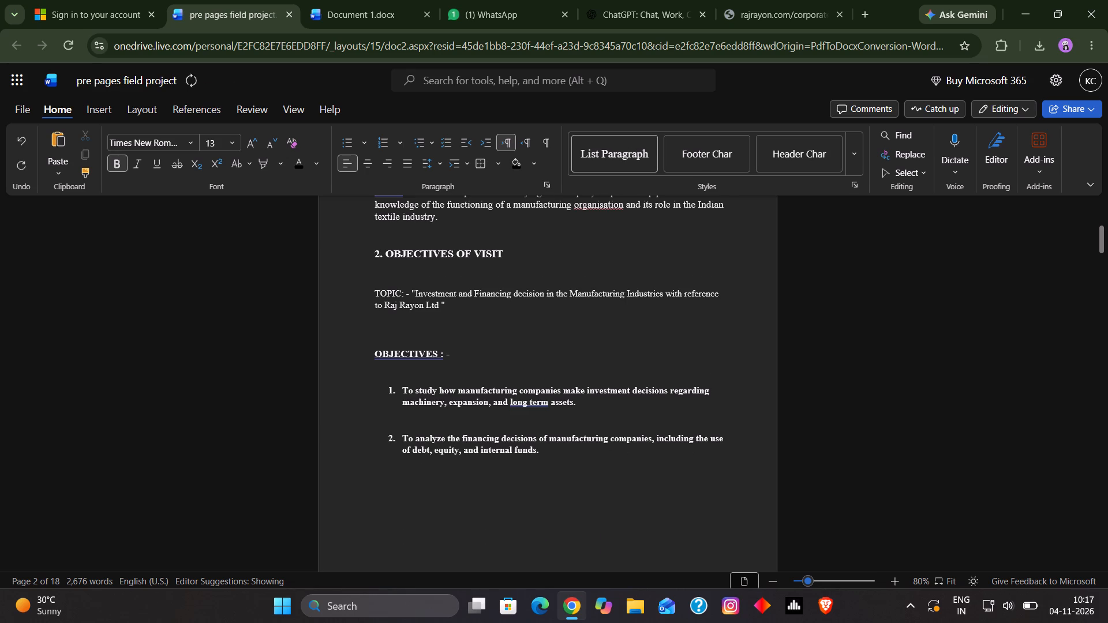
{"action": "scroll", "coordinate": [467, 512], "scroll_direction": "down", "scroll_amount": 6}
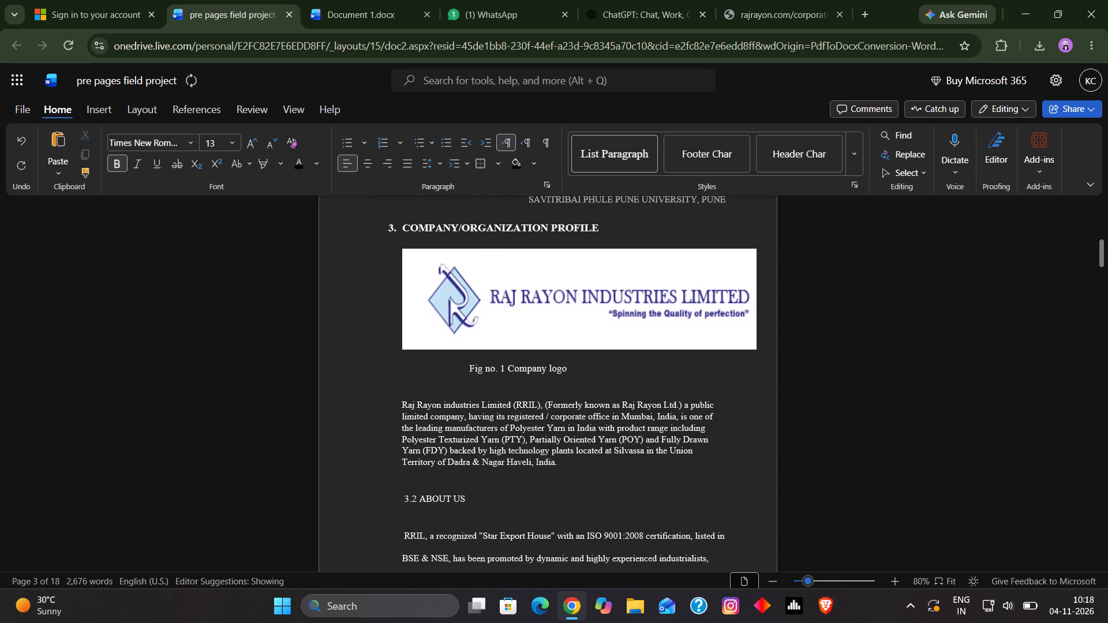
{"action": "left_click_drag", "start_coordinate": [396, 406], "coordinate": [474, 460]}
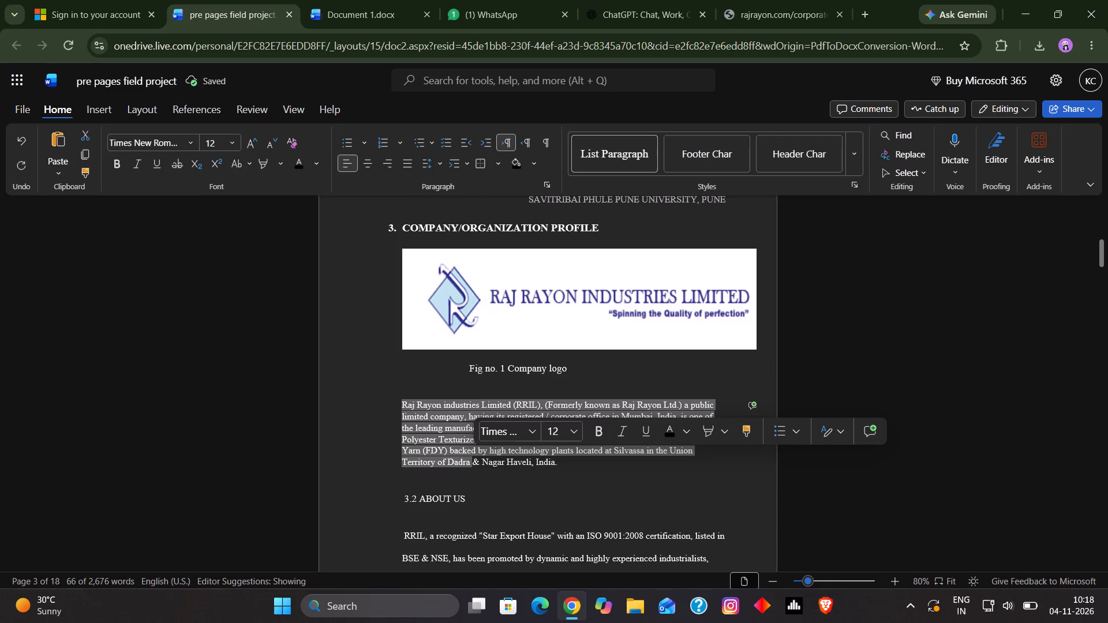
{"action": "left_click", "coordinate": [470, 476]}
{"action": "left_click", "coordinate": [470, 476]}
Delete the leading space before "RRIL, a recognized" at the start of the 3.2 ABOUT US paragraph.
{"action": "scroll", "coordinate": [470, 476], "scroll_direction": "down", "scroll_amount": 1}
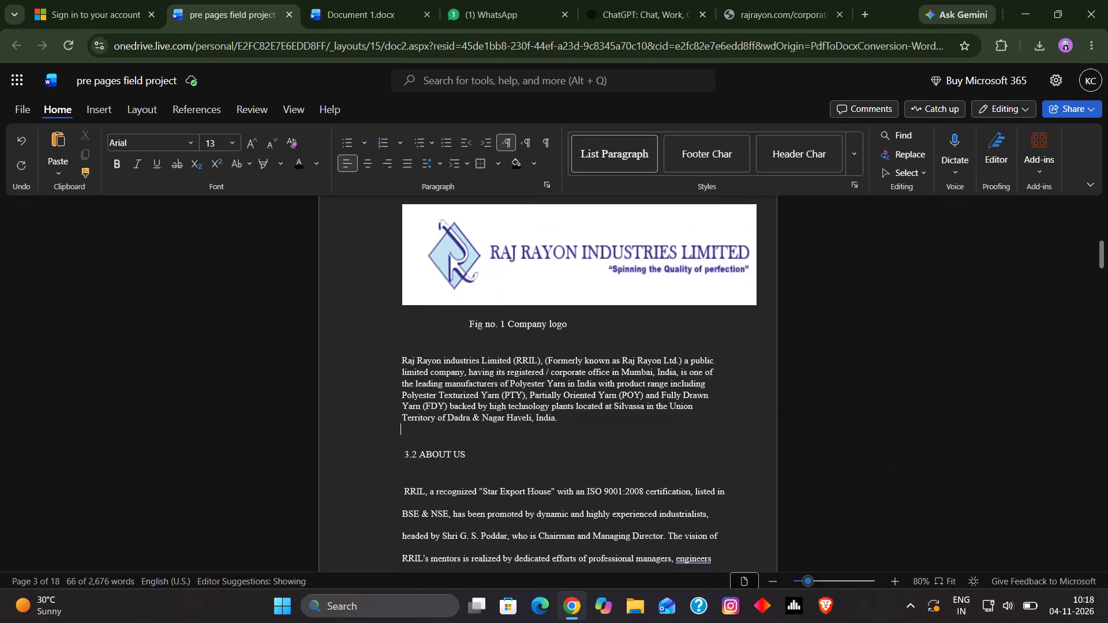
{"action": "scroll", "coordinate": [470, 476], "scroll_direction": "down", "scroll_amount": 2}
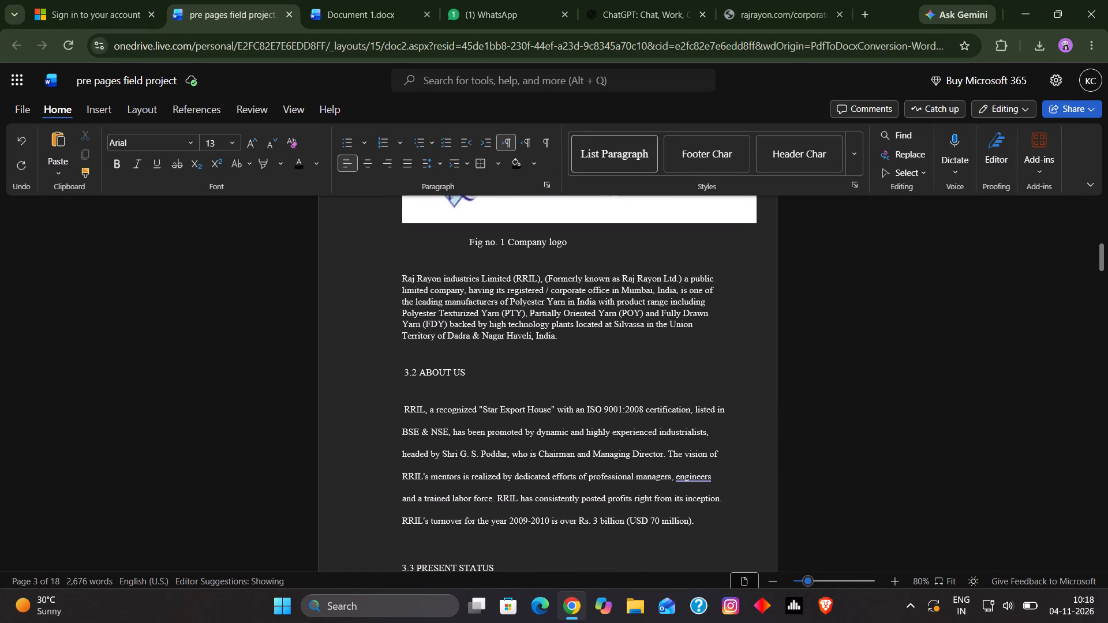
{"action": "left_click", "coordinate": [400, 407]}
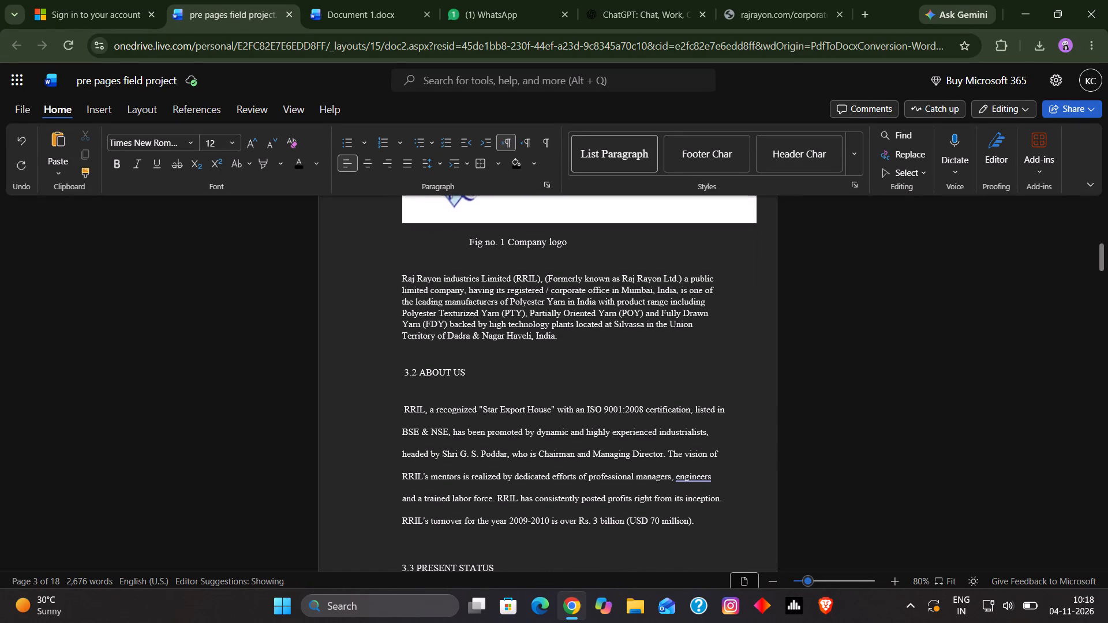
{"action": "key", "text": "Right"}
{"action": "key", "text": "BackSpace"}
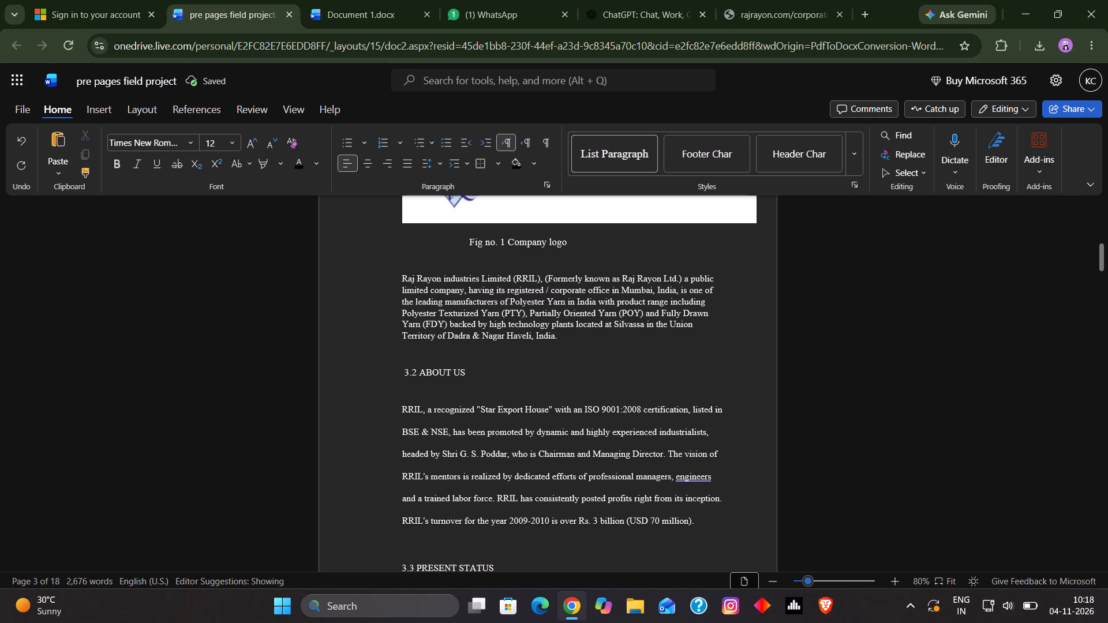
{"action": "scroll", "coordinate": [416, 409], "scroll_direction": "down", "scroll_amount": 2}
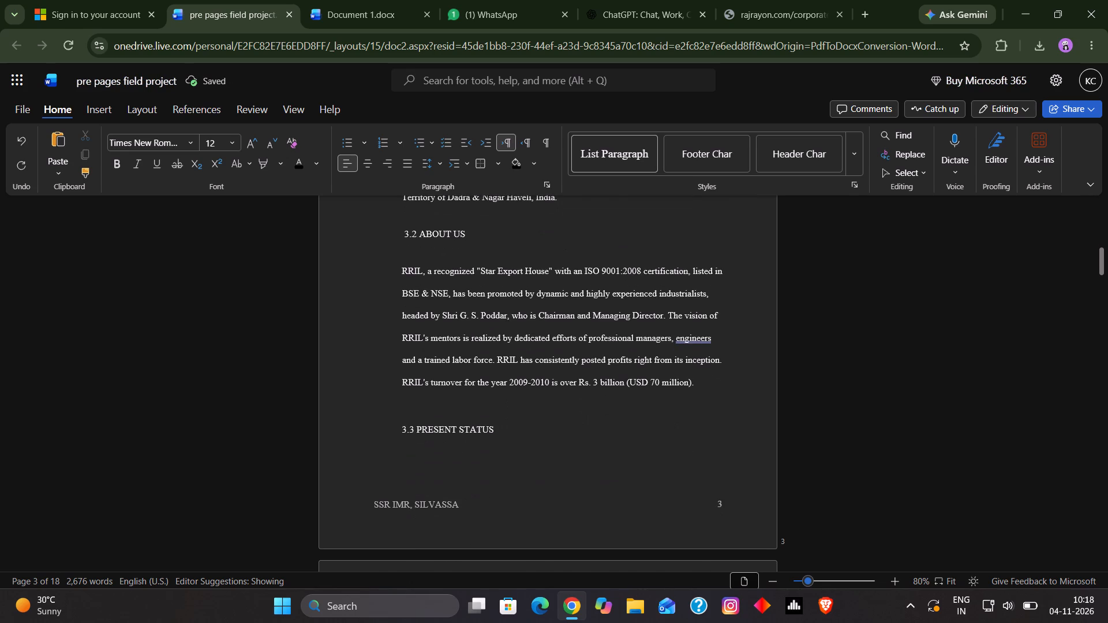
Check the font and size of the page 4 text, from the Raj Rayon share-price paragraph through the 3.5 ACHIEVEMNTS heading.
{"action": "scroll", "coordinate": [416, 409], "scroll_direction": "down", "scroll_amount": 4}
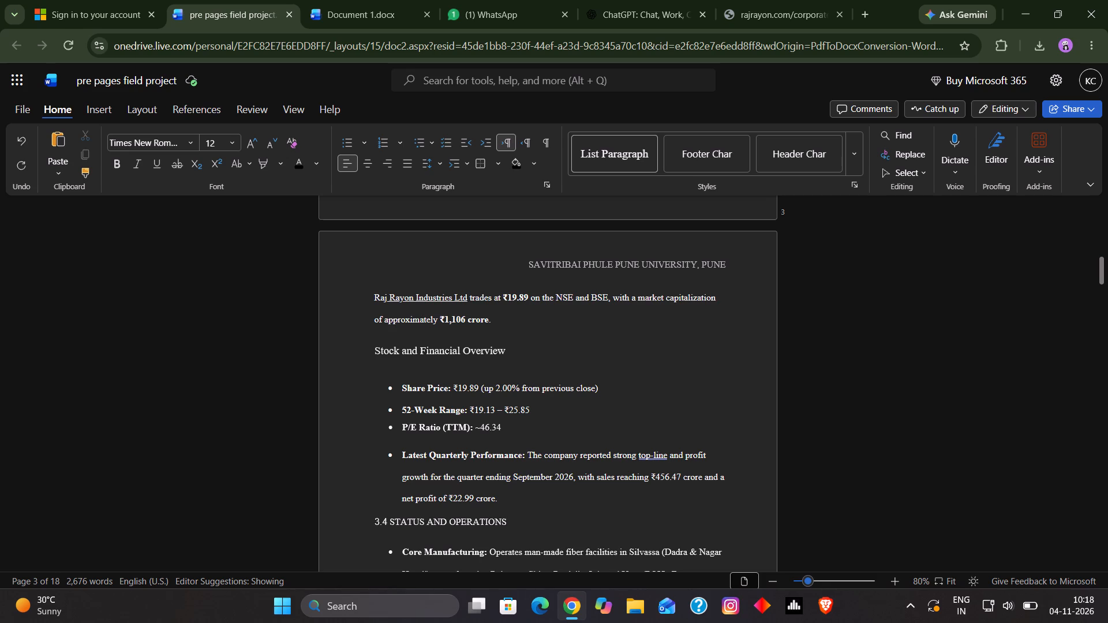
{"action": "left_click_drag", "start_coordinate": [373, 295], "coordinate": [514, 331]}
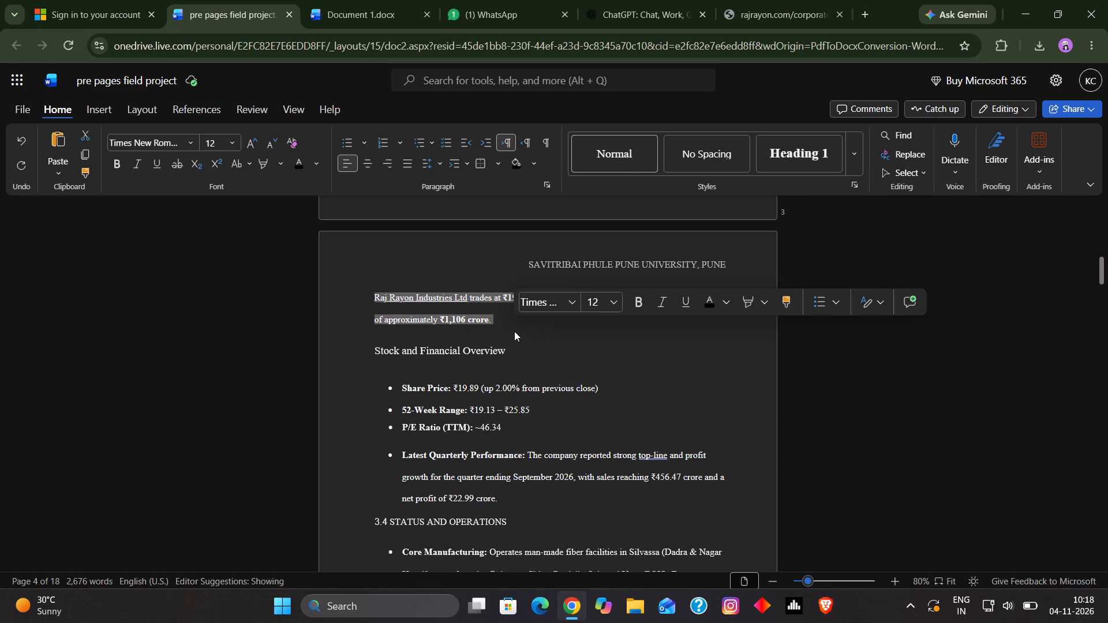
{"action": "left_click", "coordinate": [514, 331]}
{"action": "scroll", "coordinate": [514, 331], "scroll_direction": "down", "scroll_amount": 3}
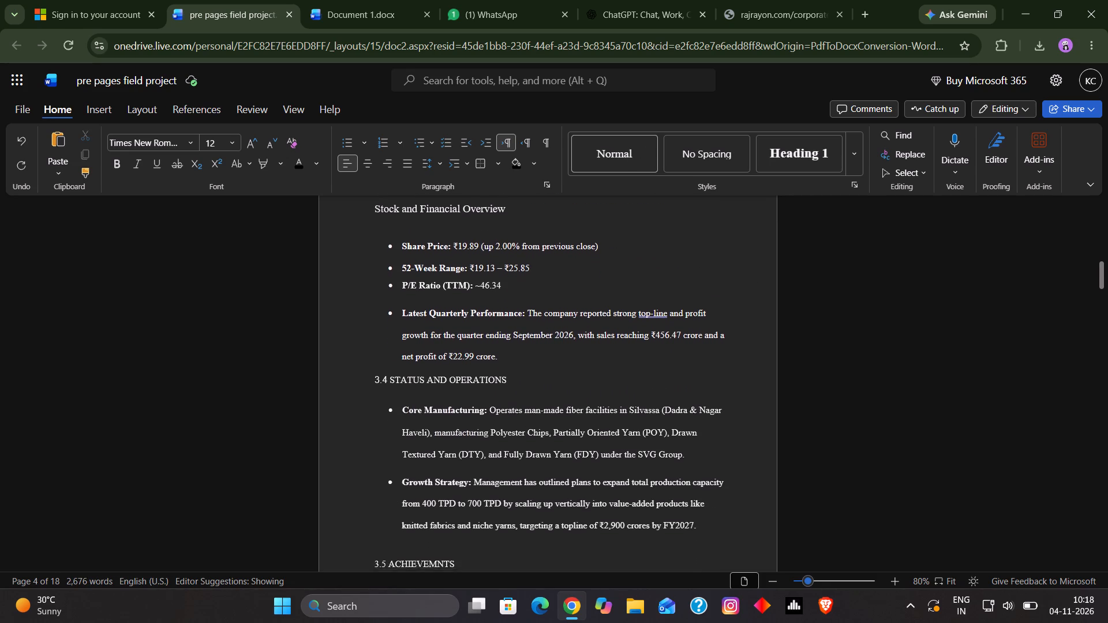
{"action": "scroll", "coordinate": [514, 331], "scroll_direction": "down", "scroll_amount": 2}
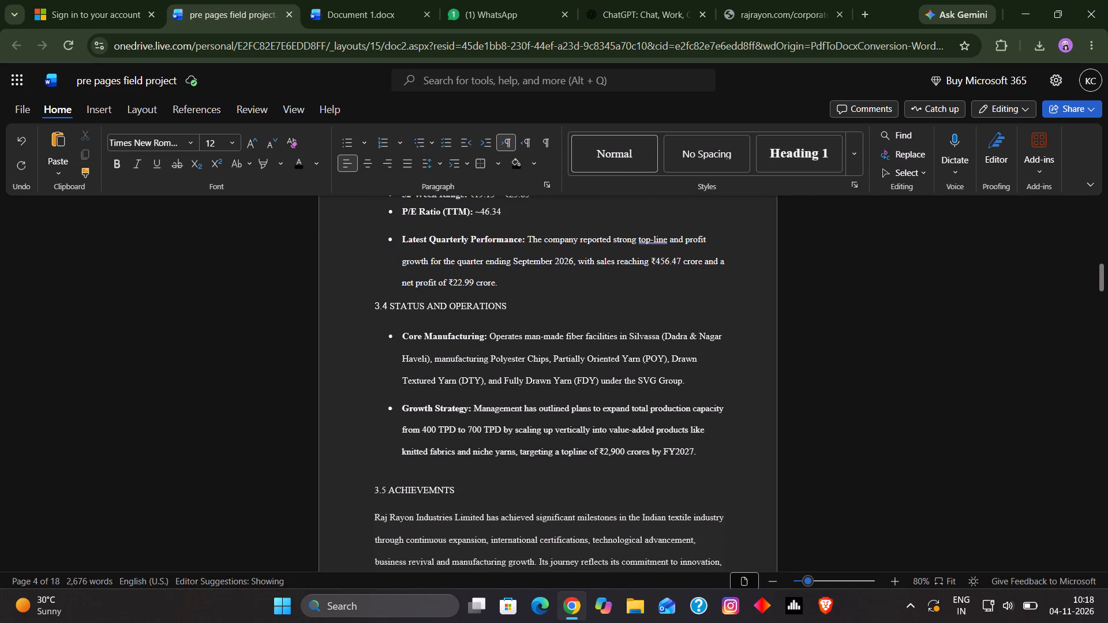
{"action": "left_click_drag", "start_coordinate": [490, 335], "coordinate": [680, 379]}
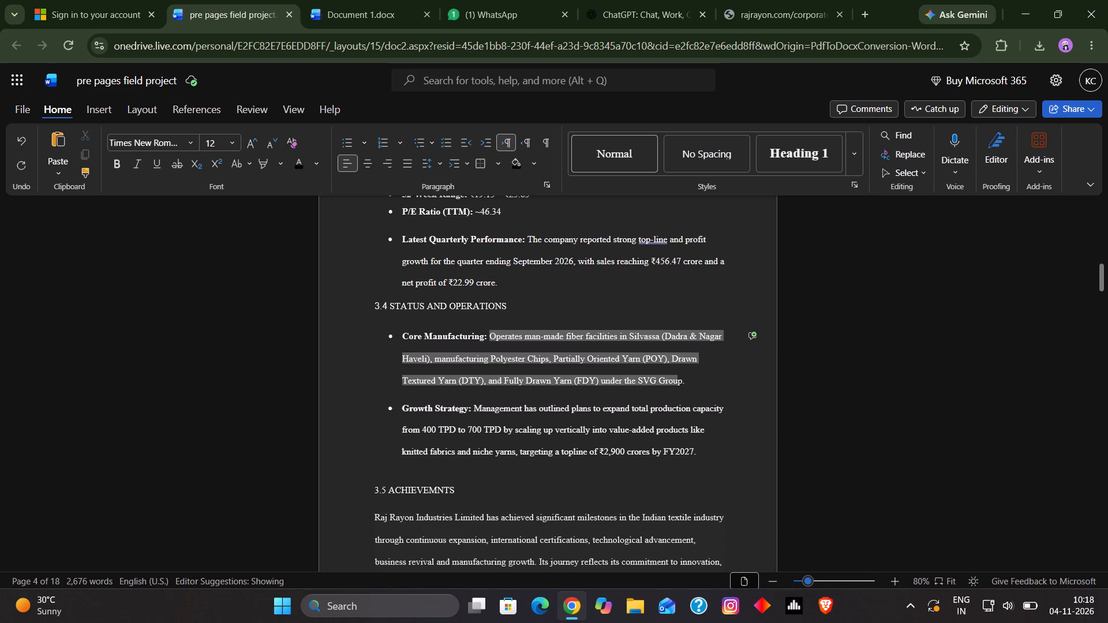
{"action": "left_click_drag", "start_coordinate": [680, 379], "coordinate": [682, 380]}
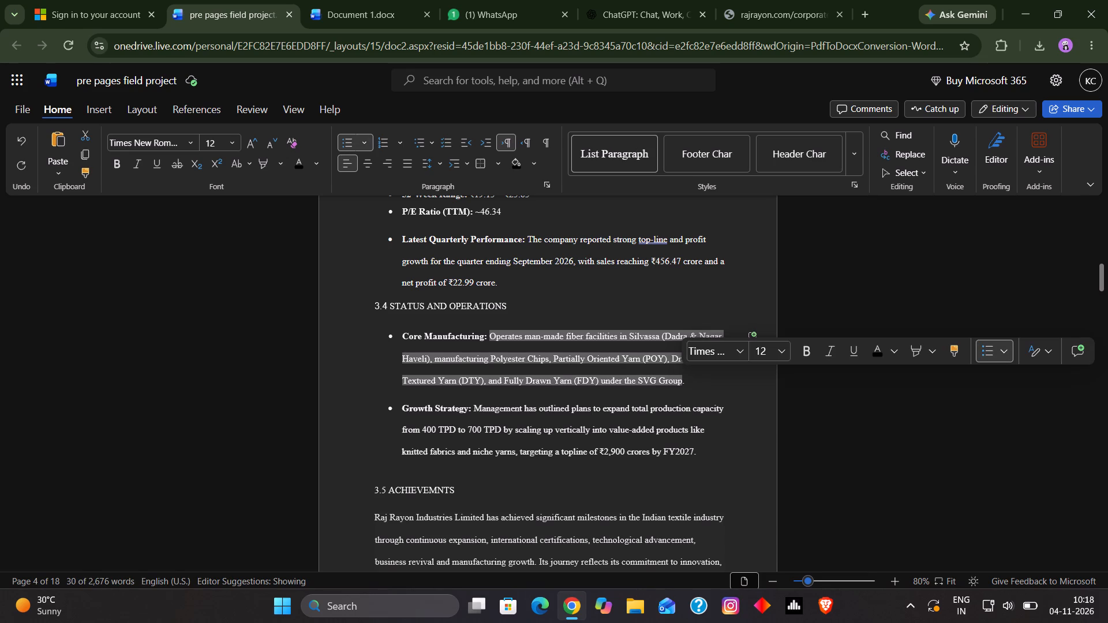
{"action": "left_click", "coordinate": [687, 380]}
{"action": "scroll", "coordinate": [384, 415], "scroll_direction": "down", "scroll_amount": 1}
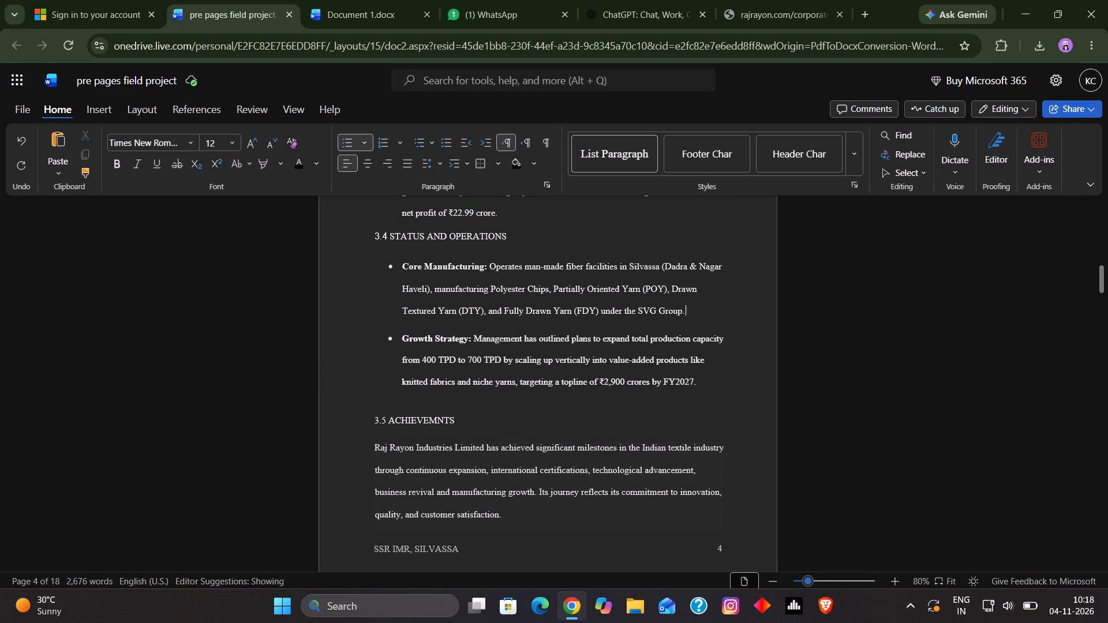
{"action": "left_click_drag", "start_coordinate": [473, 337], "coordinate": [695, 392]}
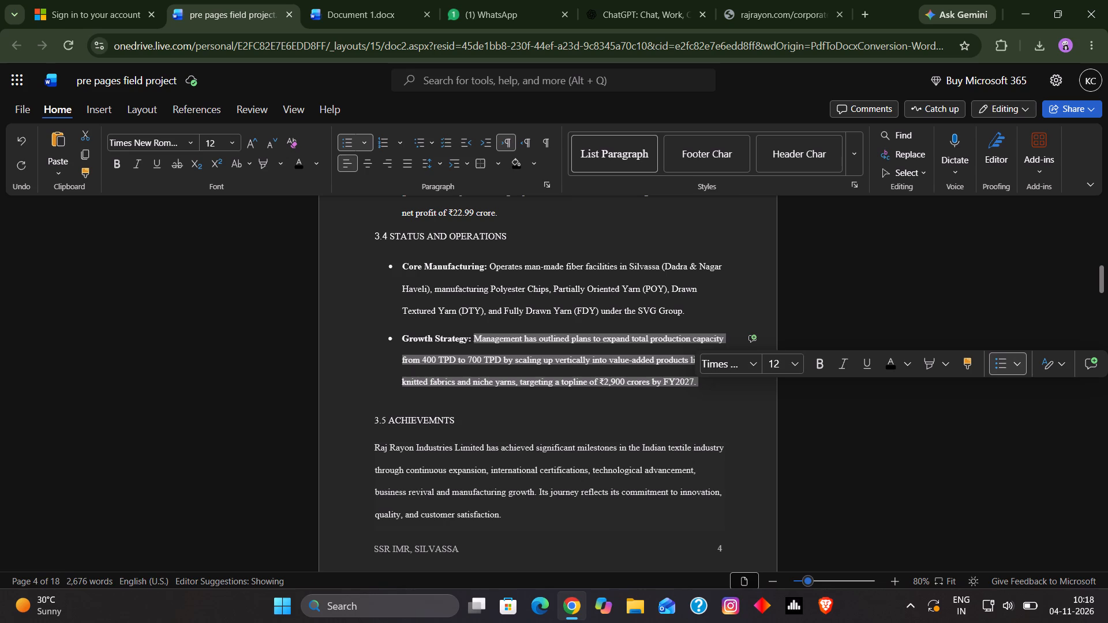
{"action": "left_click", "coordinate": [489, 431]}
{"action": "left_click_drag", "start_coordinate": [489, 431], "coordinate": [386, 425]}
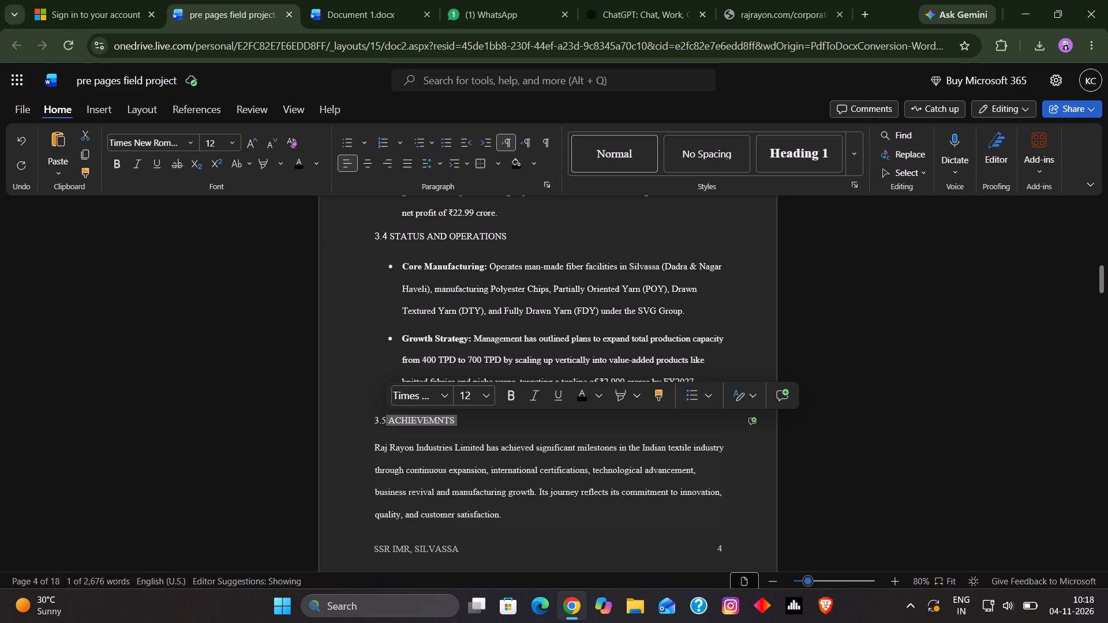
{"action": "left_click", "coordinate": [491, 428]}
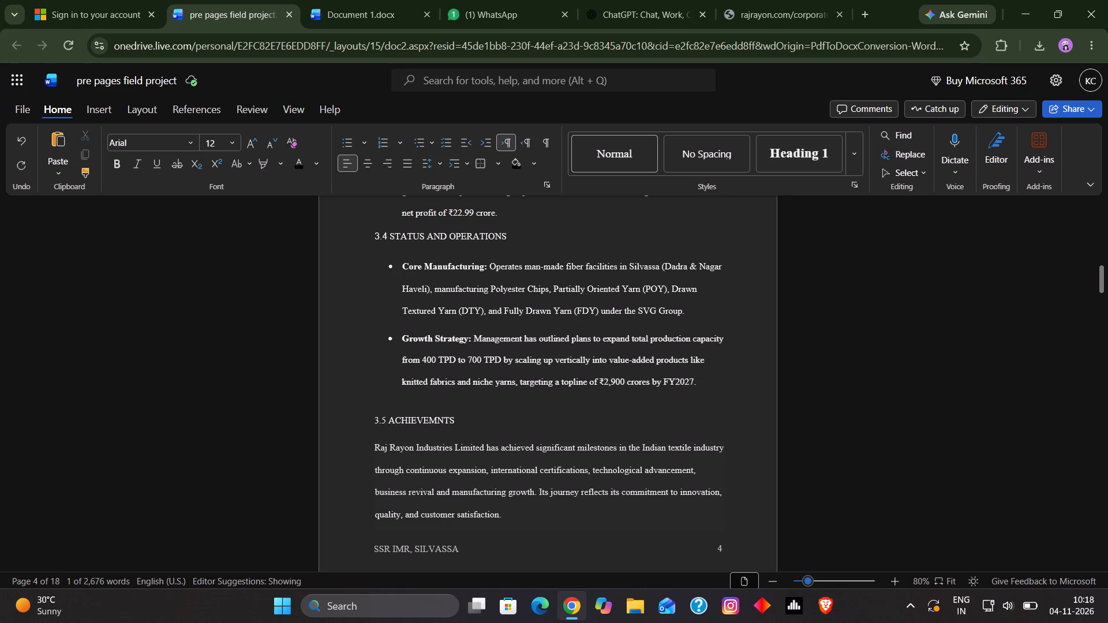
Set the paragraph under the 3.5 ACHIEVEMNTS heading to Times New Roman.
{"action": "scroll", "coordinate": [491, 428], "scroll_direction": "down", "scroll_amount": 1}
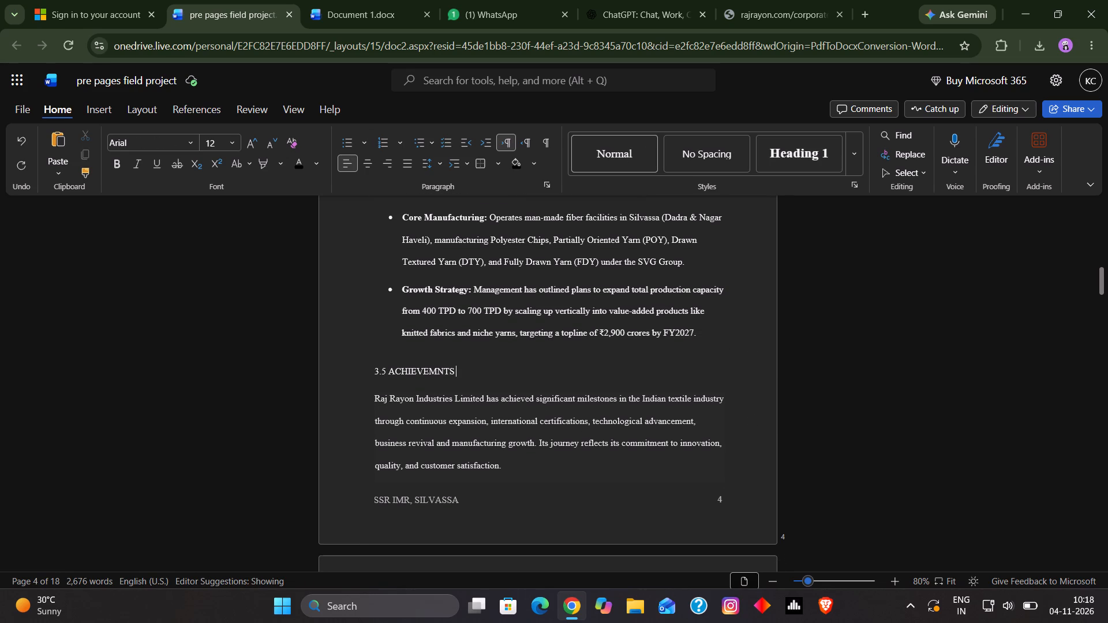
{"action": "left_click_drag", "start_coordinate": [373, 396], "coordinate": [551, 482]}
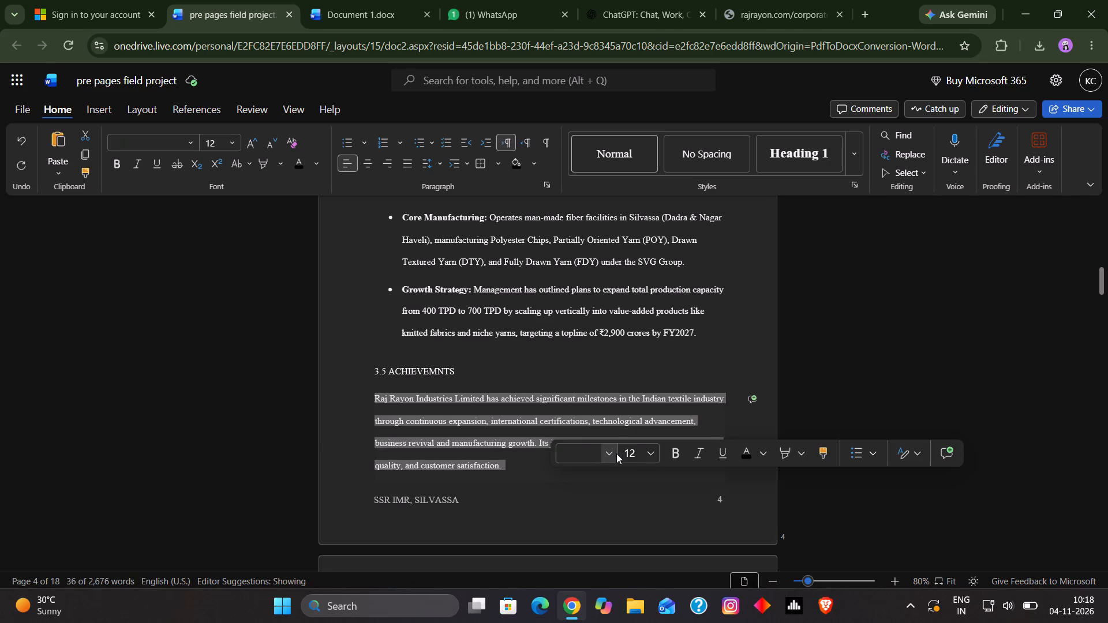
{"action": "left_click", "coordinate": [614, 455]}
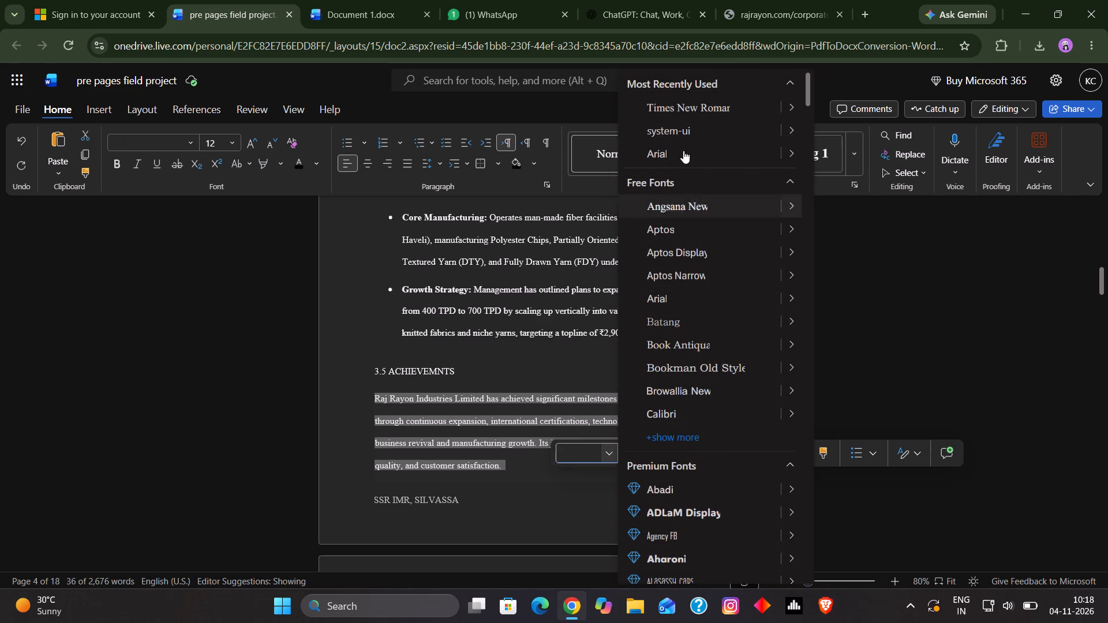
{"action": "left_click", "coordinate": [693, 110]}
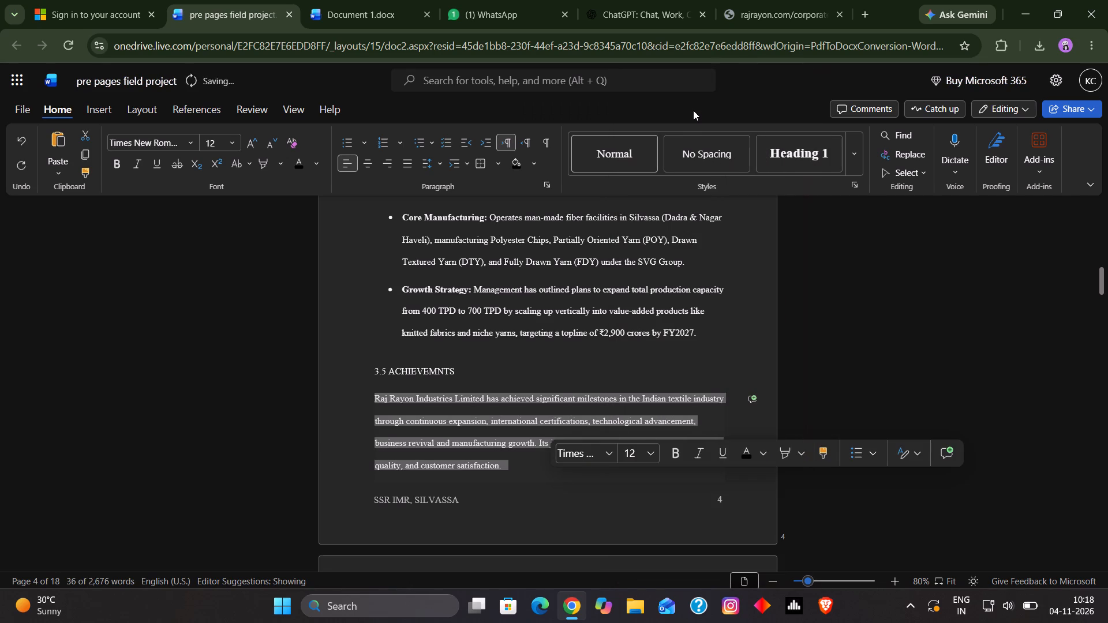
{"action": "left_click", "coordinate": [506, 466]}
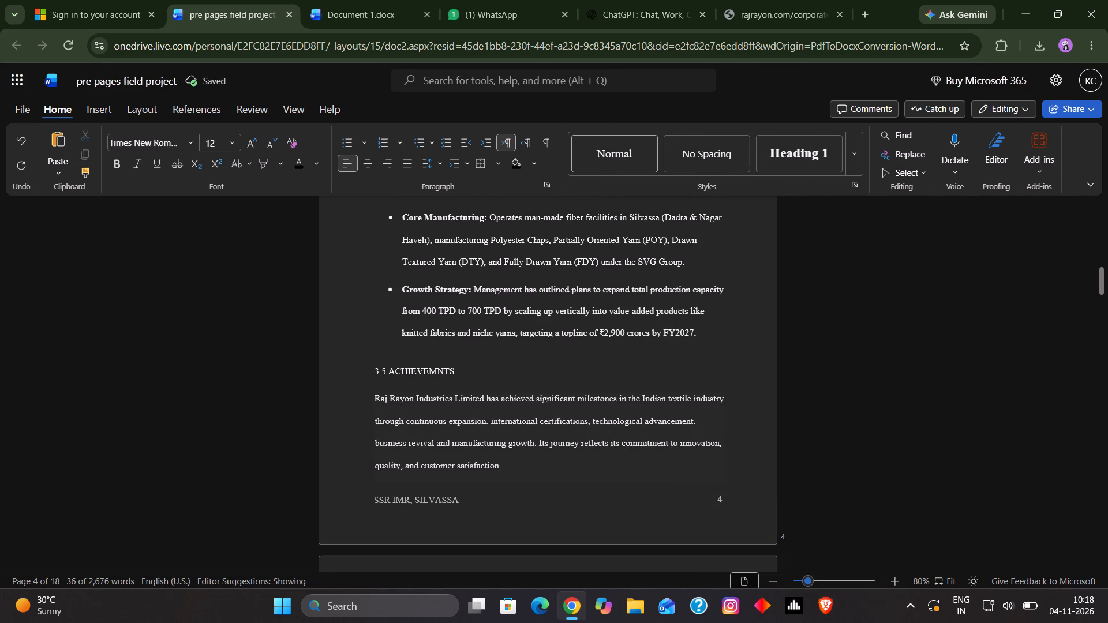
Check the font and size of the 3.6 COMPETITORS heading and the four company names listed below it.
{"action": "scroll", "coordinate": [506, 466], "scroll_direction": "down", "scroll_amount": 3}
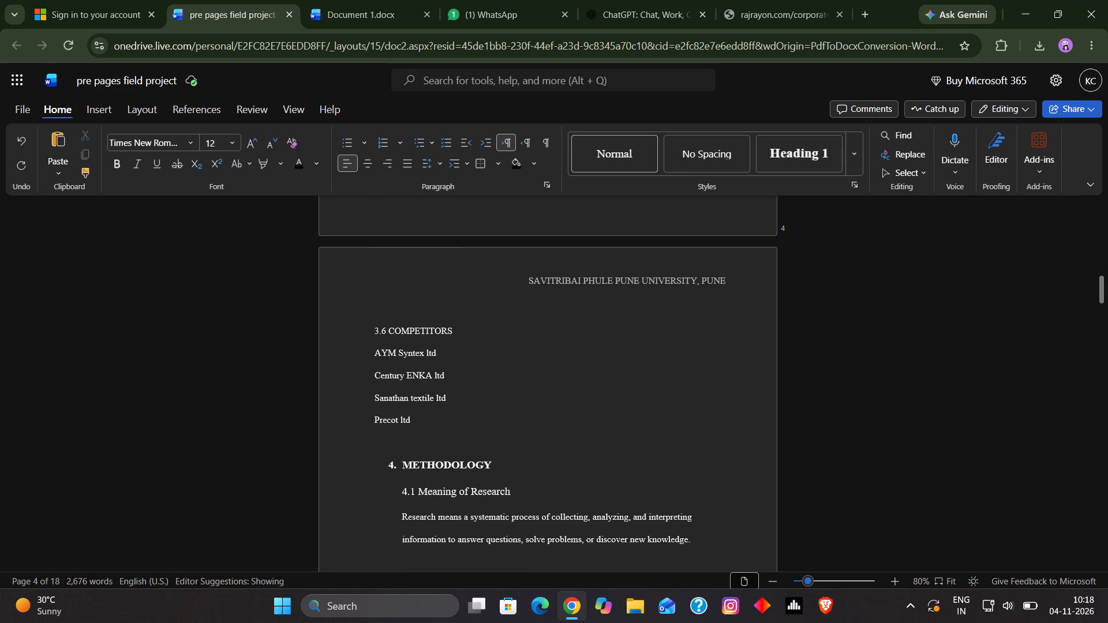
{"action": "left_click_drag", "start_coordinate": [453, 329], "coordinate": [361, 327]}
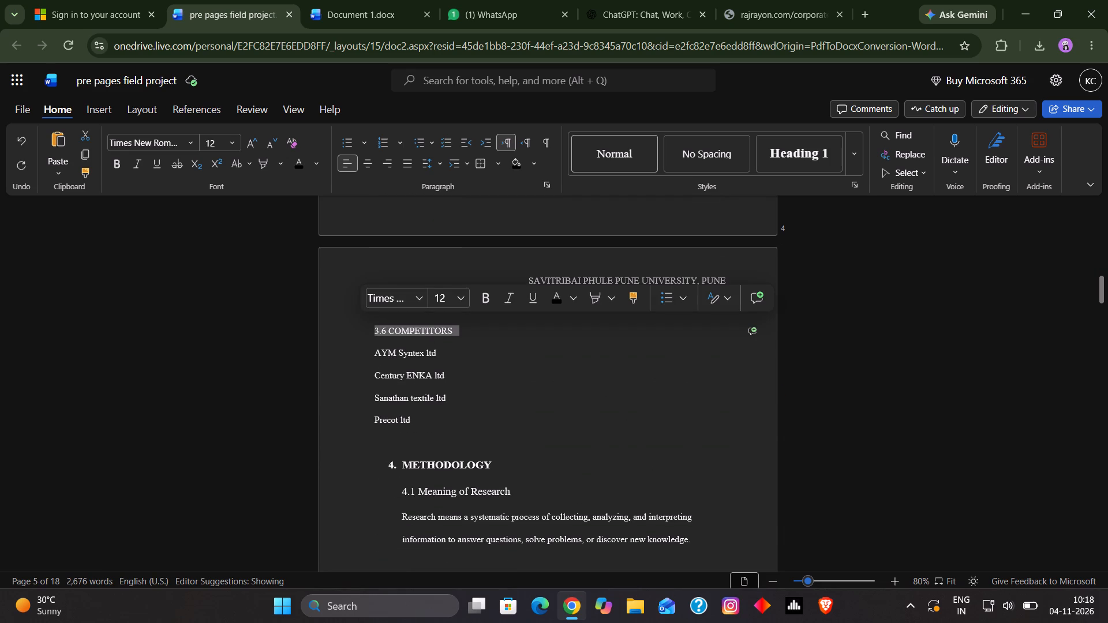
{"action": "left_click_drag", "start_coordinate": [437, 362], "coordinate": [358, 377]}
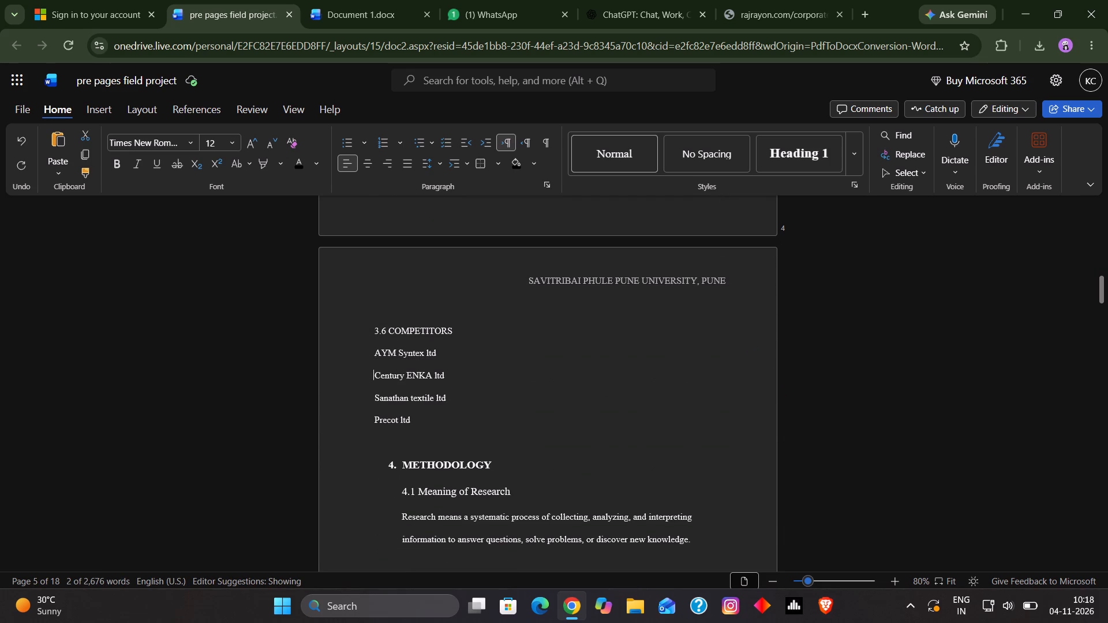
{"action": "left_click_drag", "start_coordinate": [358, 377], "coordinate": [462, 406]}
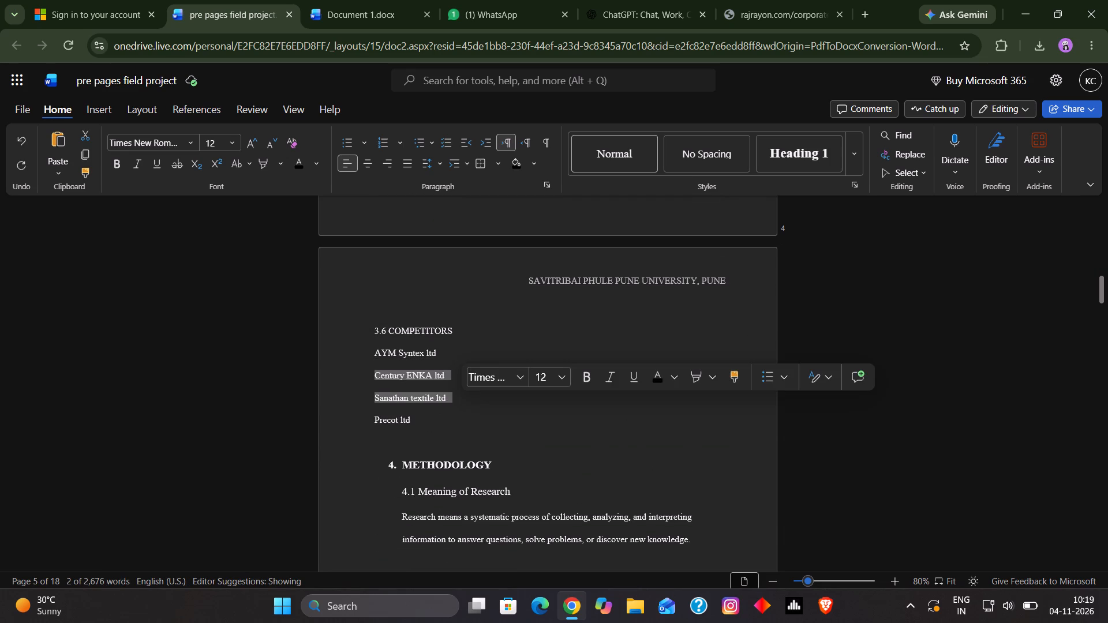
{"action": "left_click", "coordinate": [462, 406]}
{"action": "left_click_drag", "start_coordinate": [374, 351], "coordinate": [449, 433]}
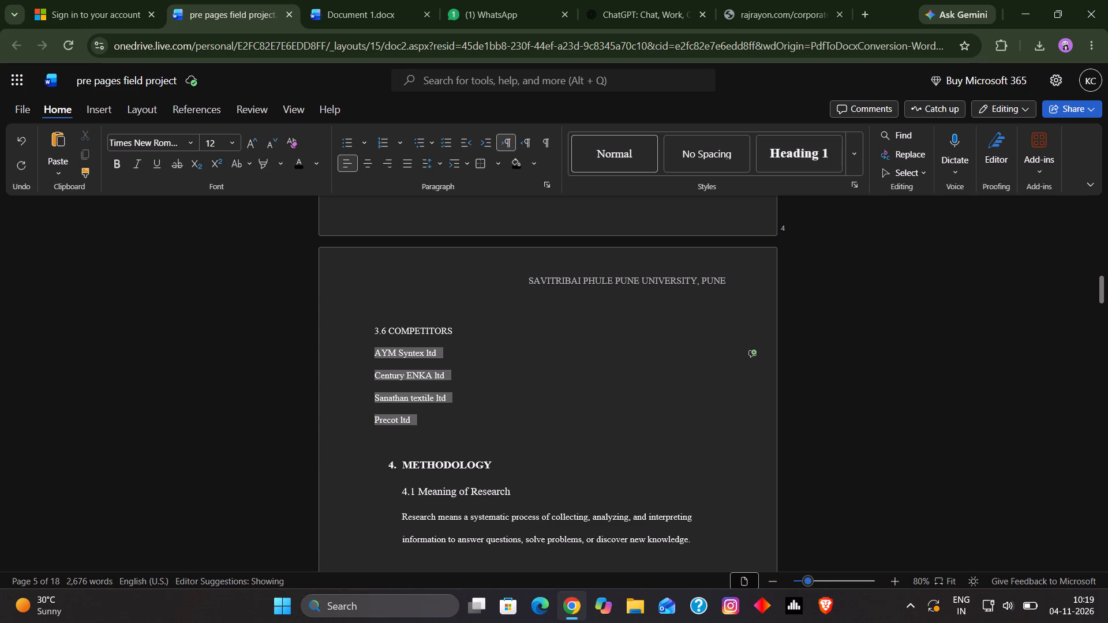
{"action": "left_click_drag", "start_coordinate": [449, 433], "coordinate": [449, 432]}
{"action": "left_click", "coordinate": [449, 432]}
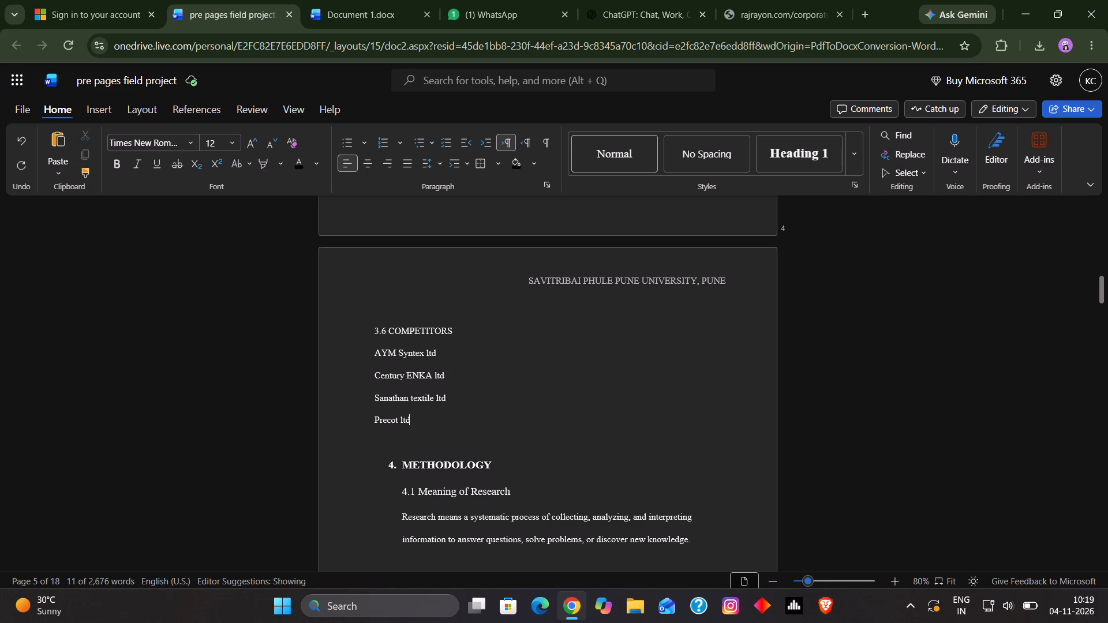
{"action": "left_click_drag", "start_coordinate": [373, 351], "coordinate": [438, 438]}
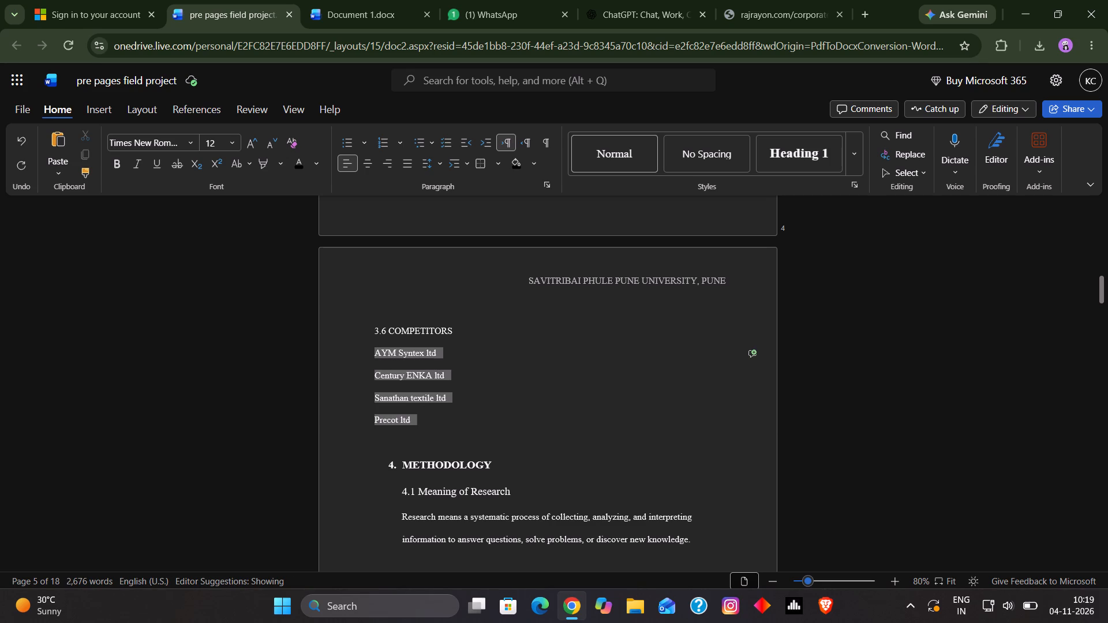
{"action": "left_click_drag", "start_coordinate": [438, 438], "coordinate": [439, 440]}
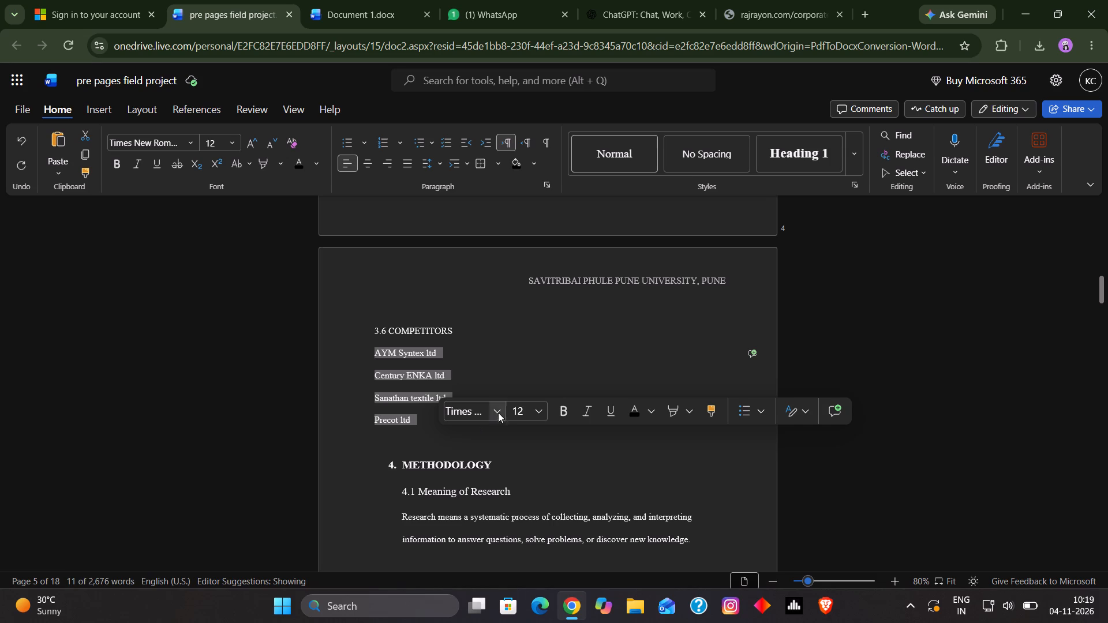
{"action": "left_click", "coordinate": [423, 427]}
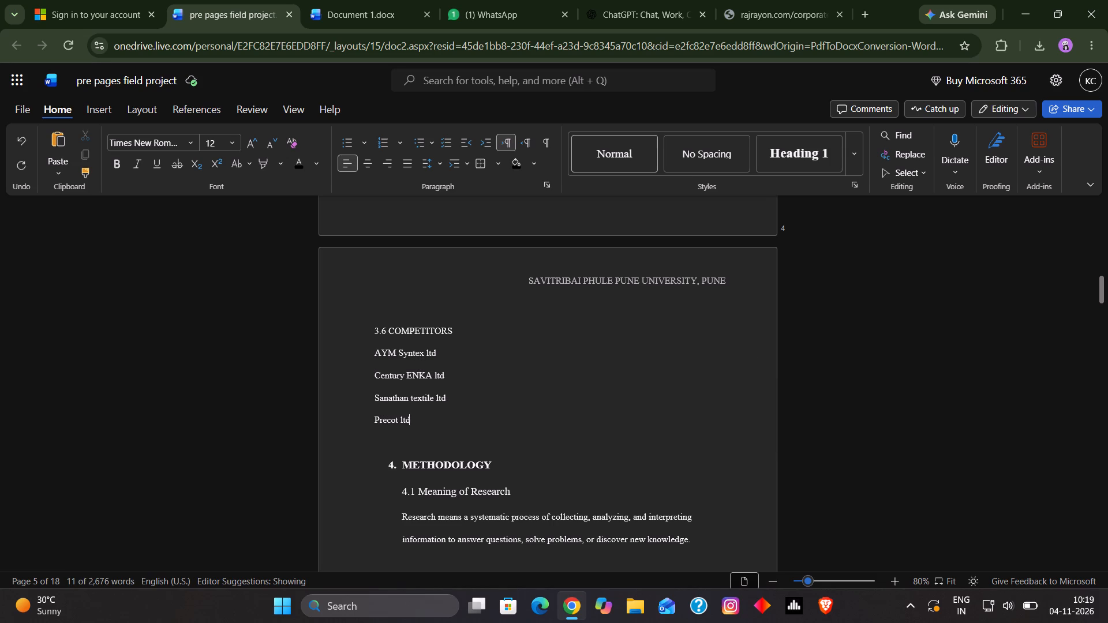
Review the page layout from the company profile through the METHODOLOGY section at 30% zoom.
{"action": "scroll", "coordinate": [423, 427], "scroll_direction": "down", "scroll_amount": 1}
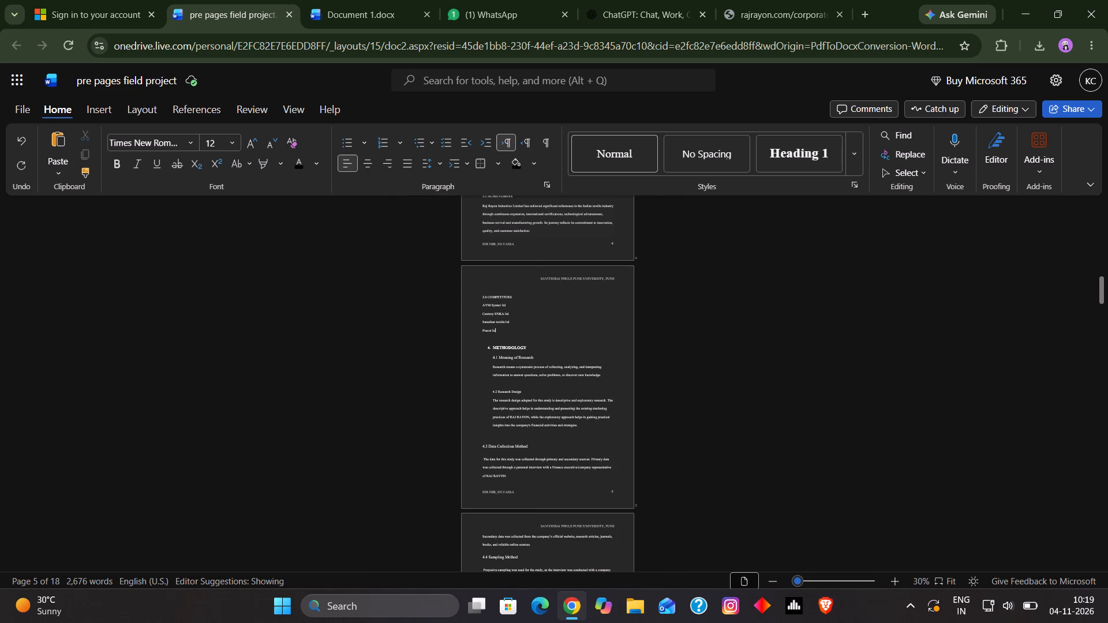
{"action": "scroll", "coordinate": [499, 402], "scroll_direction": "up", "scroll_amount": 5}
{"action": "scroll", "coordinate": [499, 402], "scroll_direction": "down", "scroll_amount": 1}
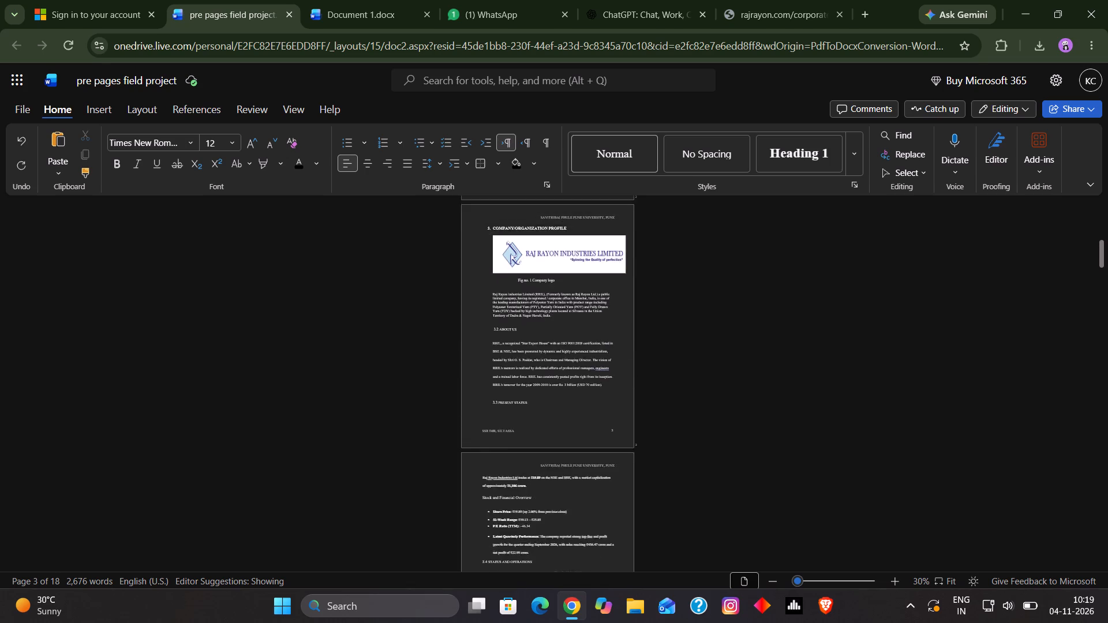
{"action": "scroll", "coordinate": [499, 402], "scroll_direction": "down", "scroll_amount": 2}
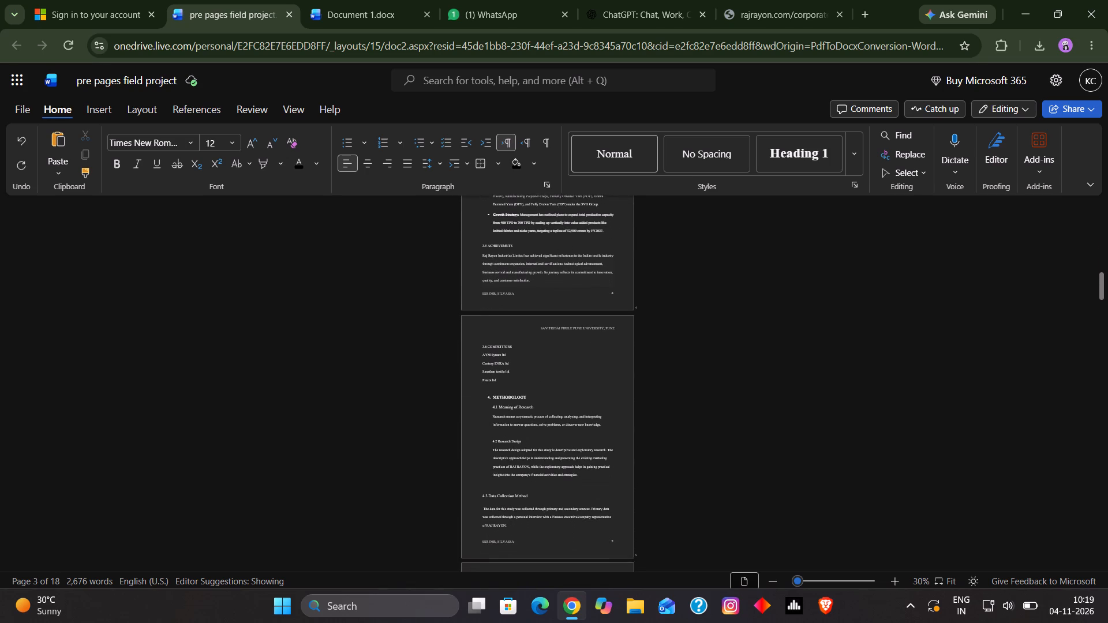
{"action": "scroll", "coordinate": [499, 402], "scroll_direction": "down", "scroll_amount": 3}
{"action": "scroll", "coordinate": [499, 402], "scroll_direction": "up", "scroll_amount": 1}
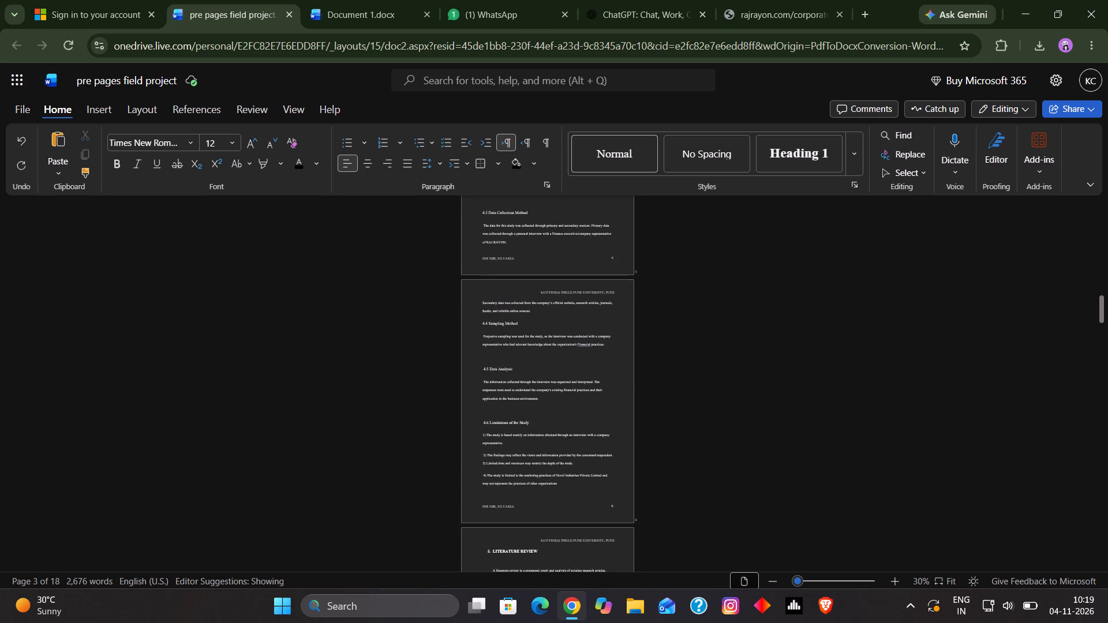
{"action": "scroll", "coordinate": [499, 402], "scroll_direction": "up", "scroll_amount": 1}
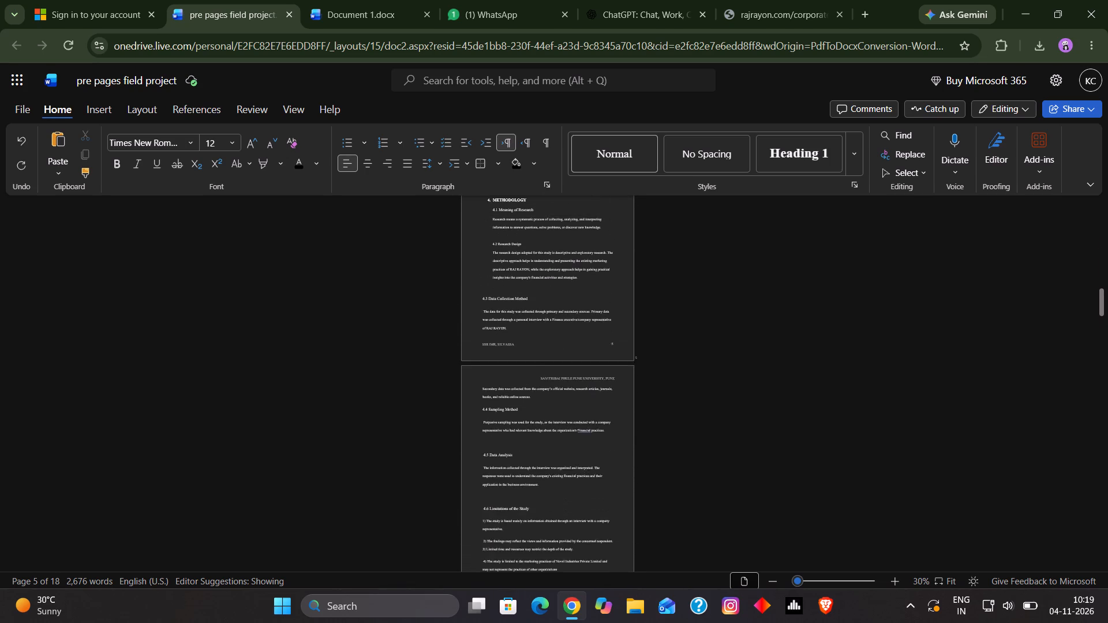
{"action": "scroll", "coordinate": [499, 402], "scroll_direction": "up", "scroll_amount": 4}
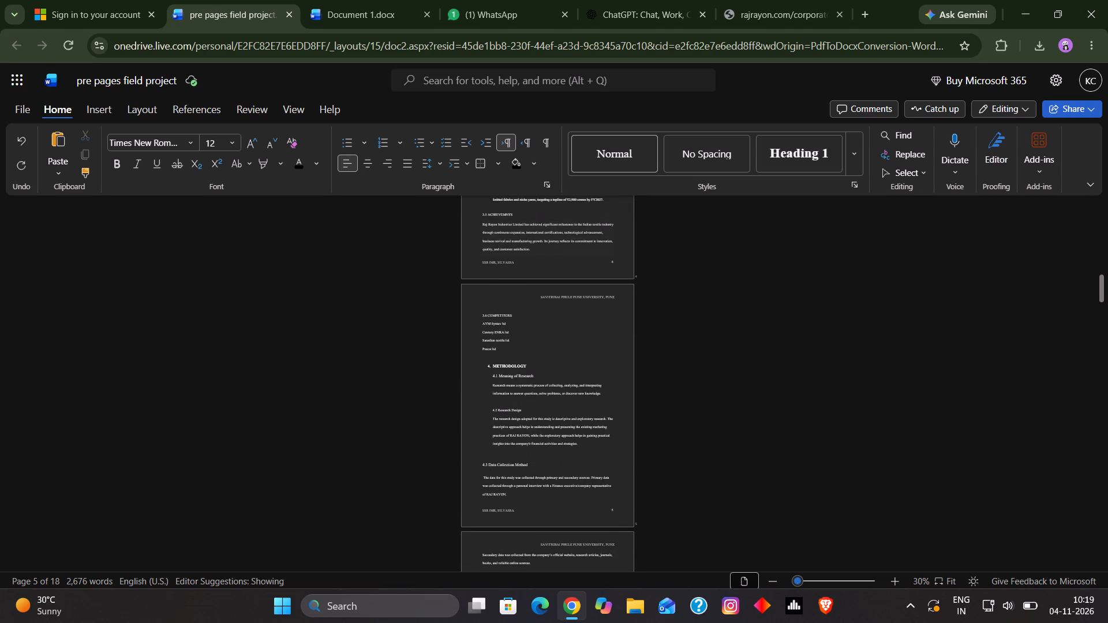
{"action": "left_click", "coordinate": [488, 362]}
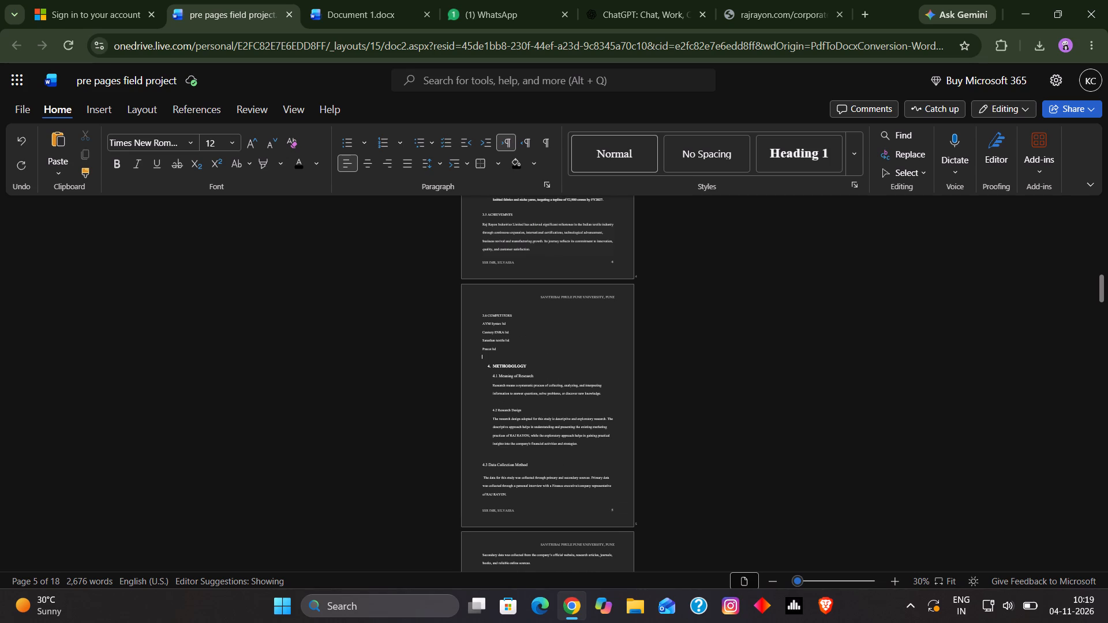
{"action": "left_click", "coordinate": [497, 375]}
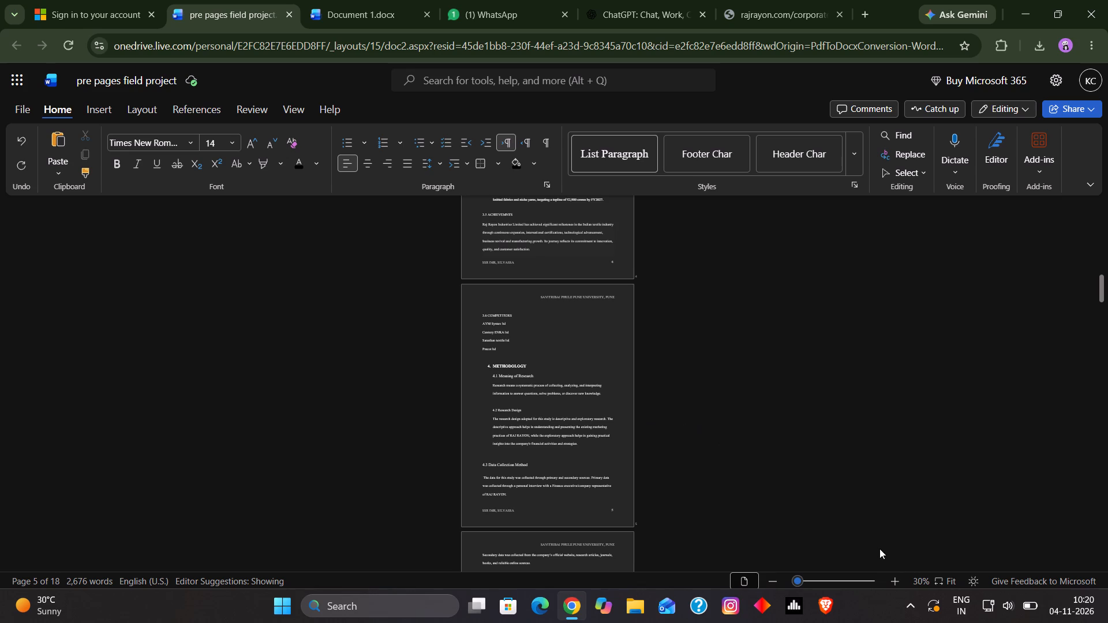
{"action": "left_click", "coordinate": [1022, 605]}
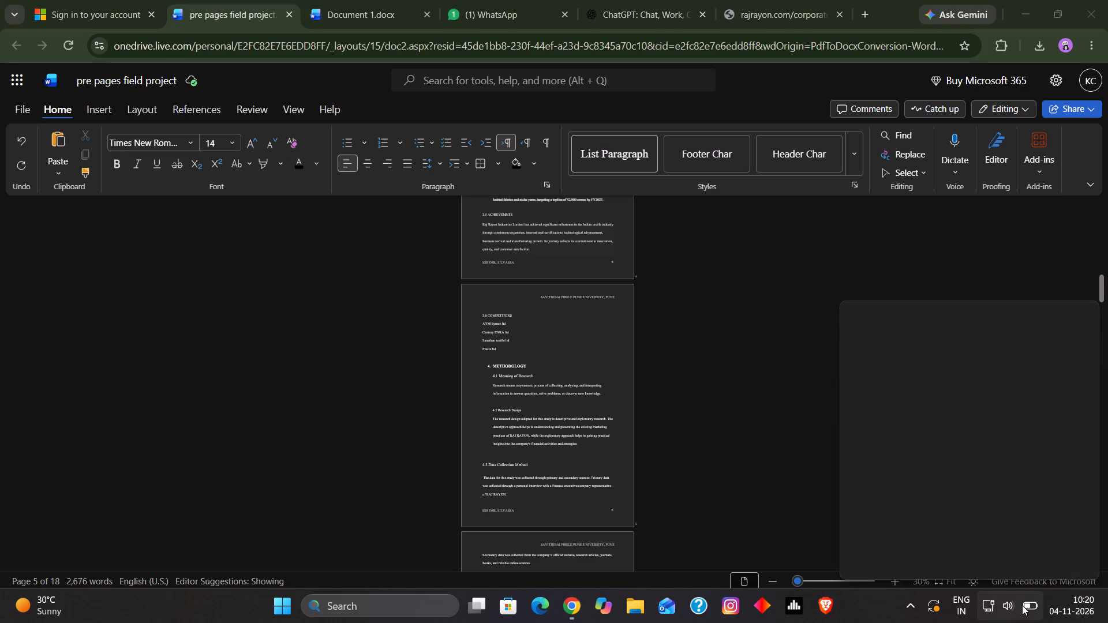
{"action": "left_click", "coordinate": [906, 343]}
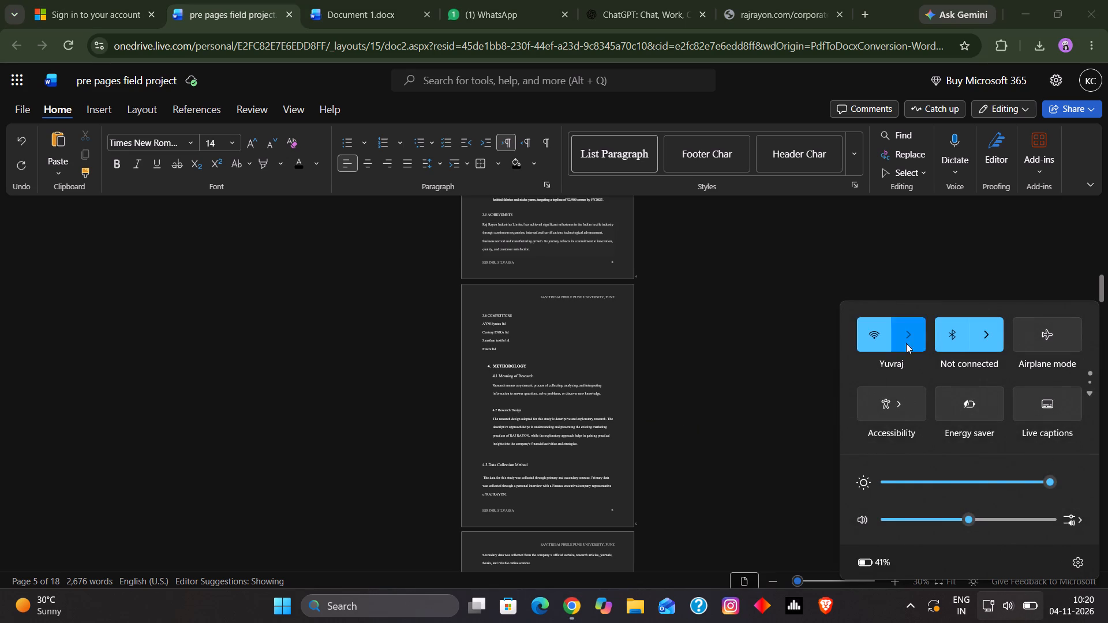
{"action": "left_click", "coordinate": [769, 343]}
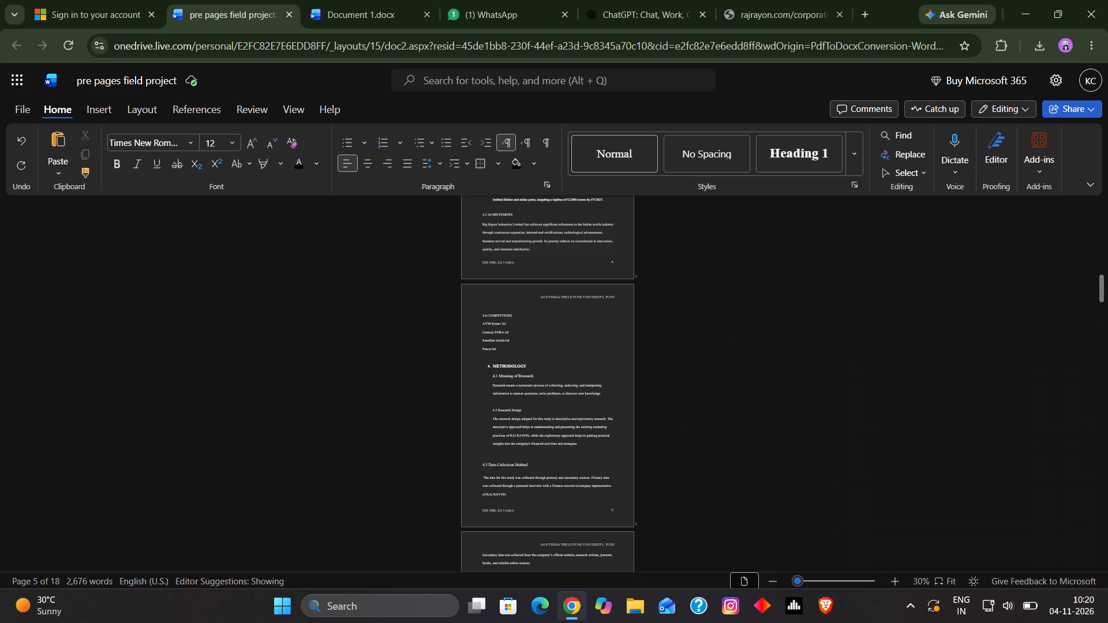
Remove the indent from the 4.1 Meaning of Research heading and its paragraph so both start at the page margin.
{"action": "scroll", "coordinate": [516, 355], "scroll_direction": "down", "scroll_amount": 1}
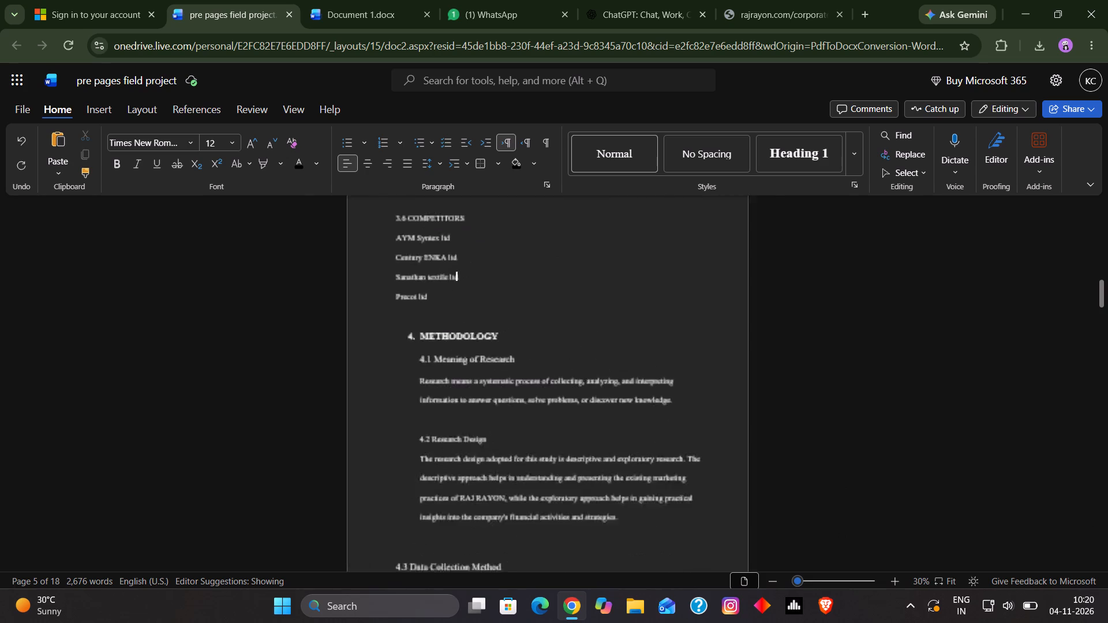
{"action": "left_click", "coordinate": [406, 366]}
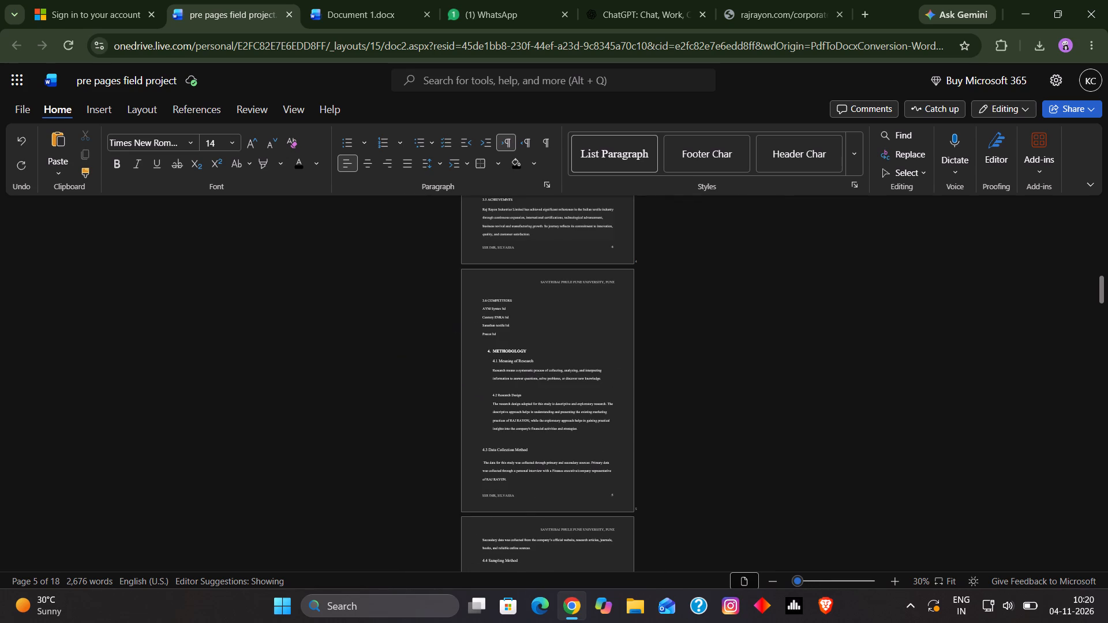
{"action": "scroll", "coordinate": [491, 366], "scroll_direction": "down", "scroll_amount": 1}
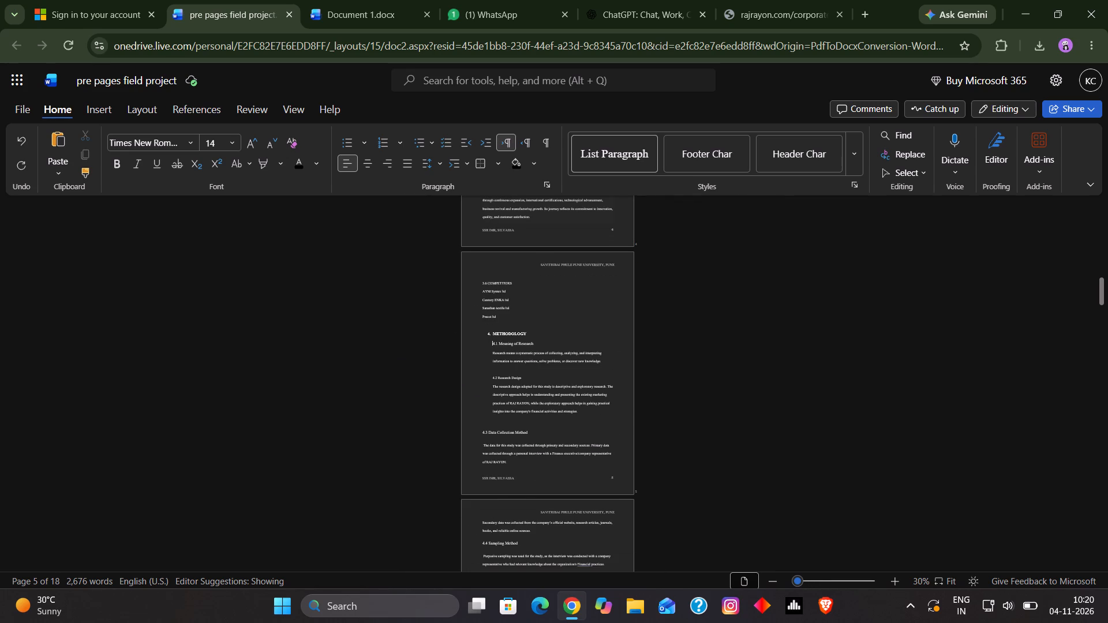
{"action": "scroll", "coordinate": [491, 366], "scroll_direction": "down", "scroll_amount": 1}
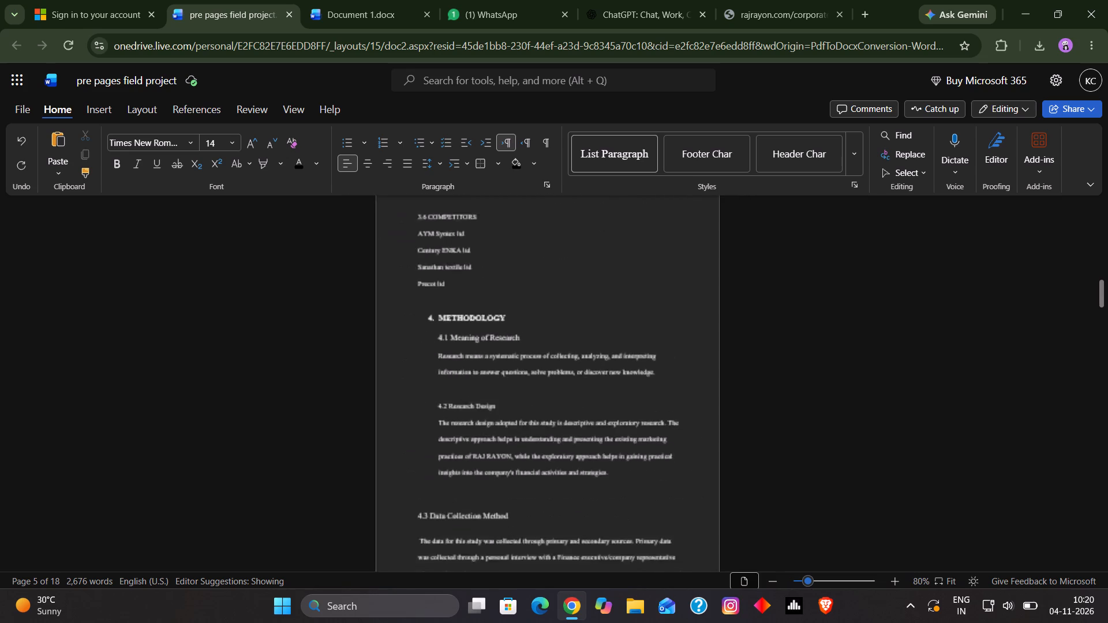
{"action": "key", "text": "BackSpace"}
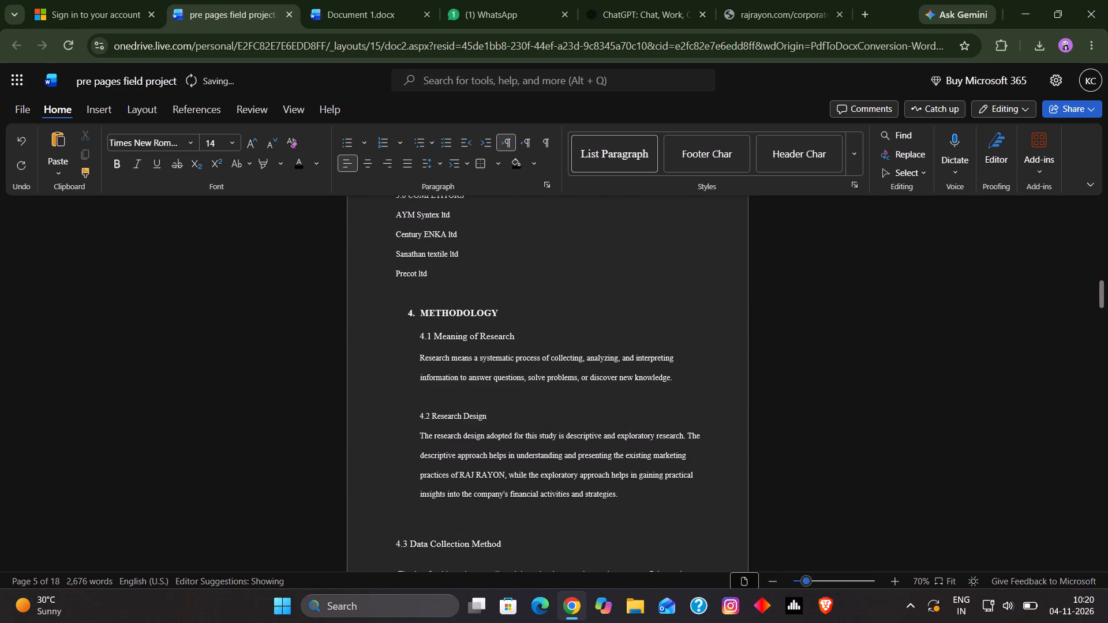
{"action": "key", "text": "BackSpace"}
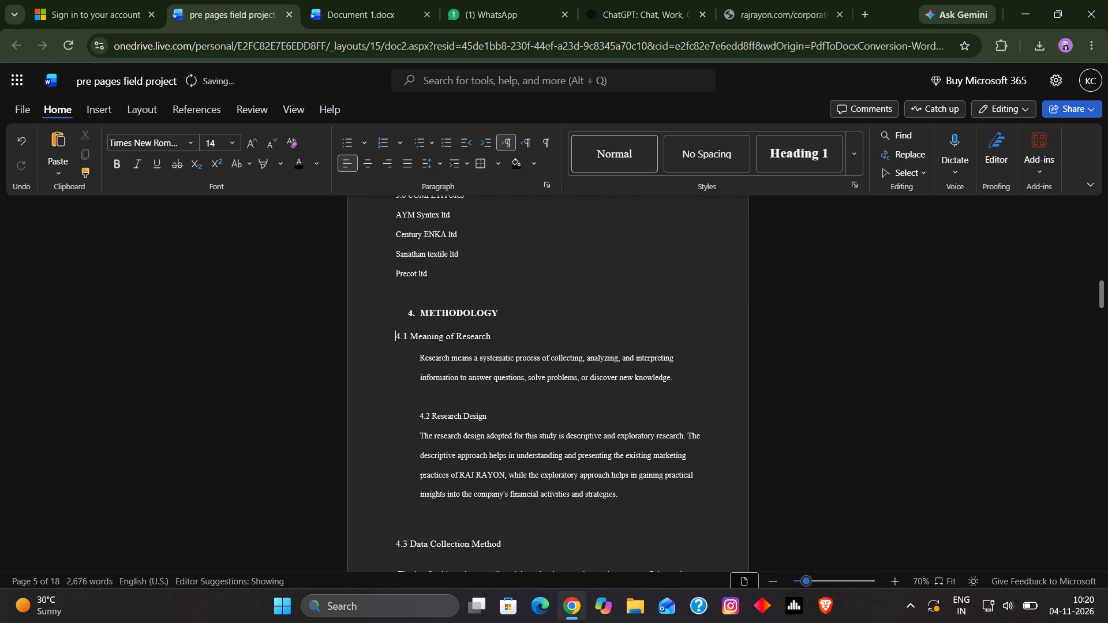
{"action": "left_click", "coordinate": [415, 359]}
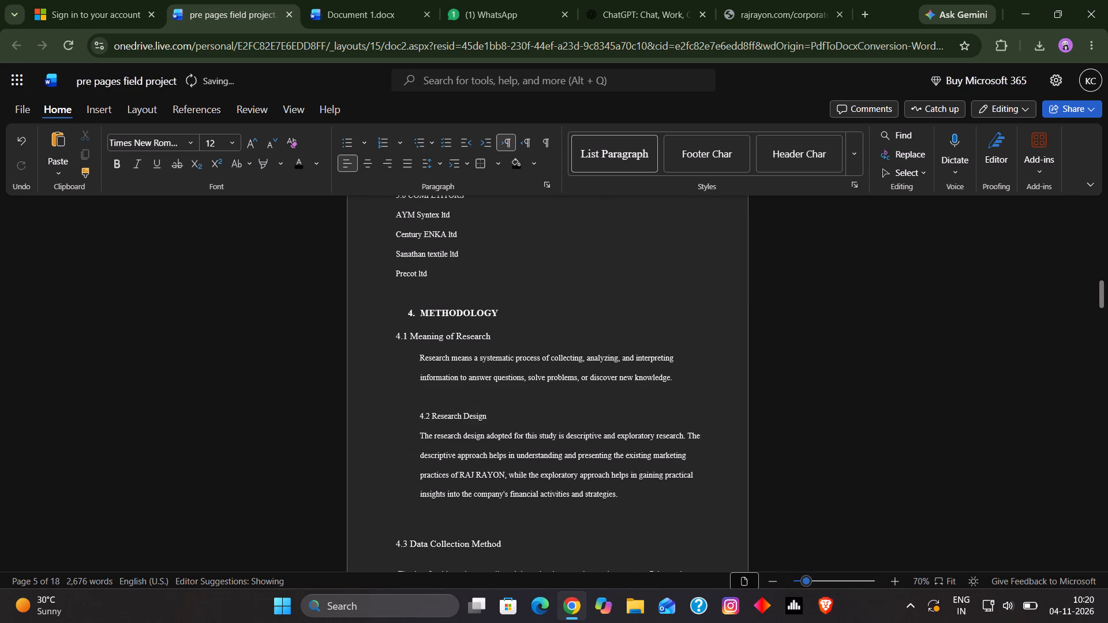
{"action": "key", "text": "BackSpace"}
{"action": "key", "text": "BackSpace"}
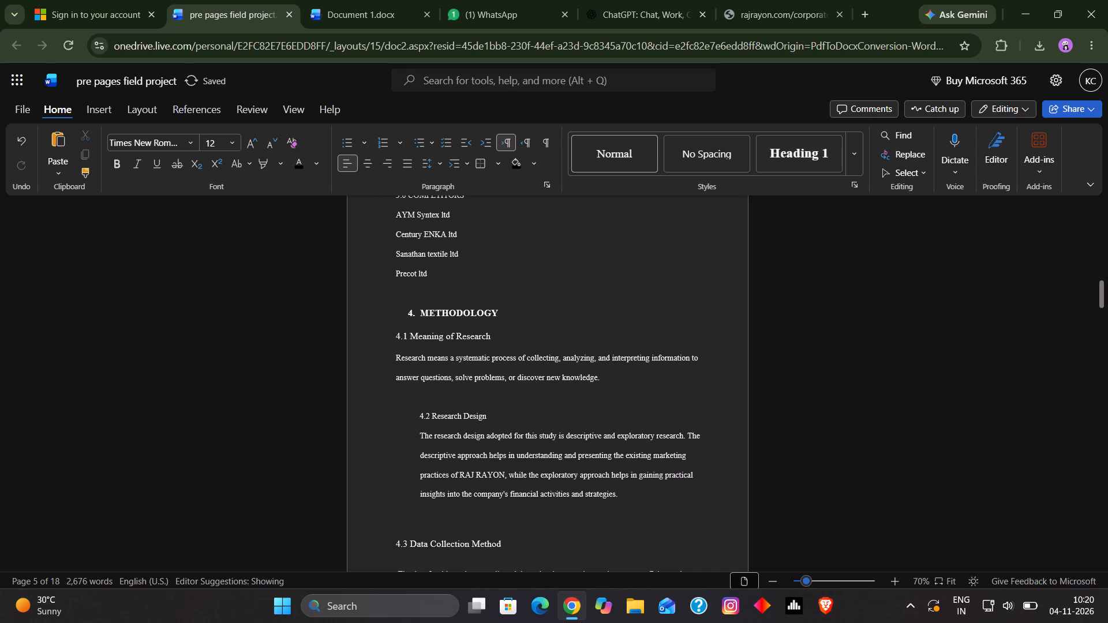
Remove the left indent from the 4.2 Research Design heading and its paragraph so both start at the page margin.
{"action": "left_click", "coordinate": [416, 418]}
{"action": "key", "text": "BackSpace"}
{"action": "key", "text": "BackSpace"}
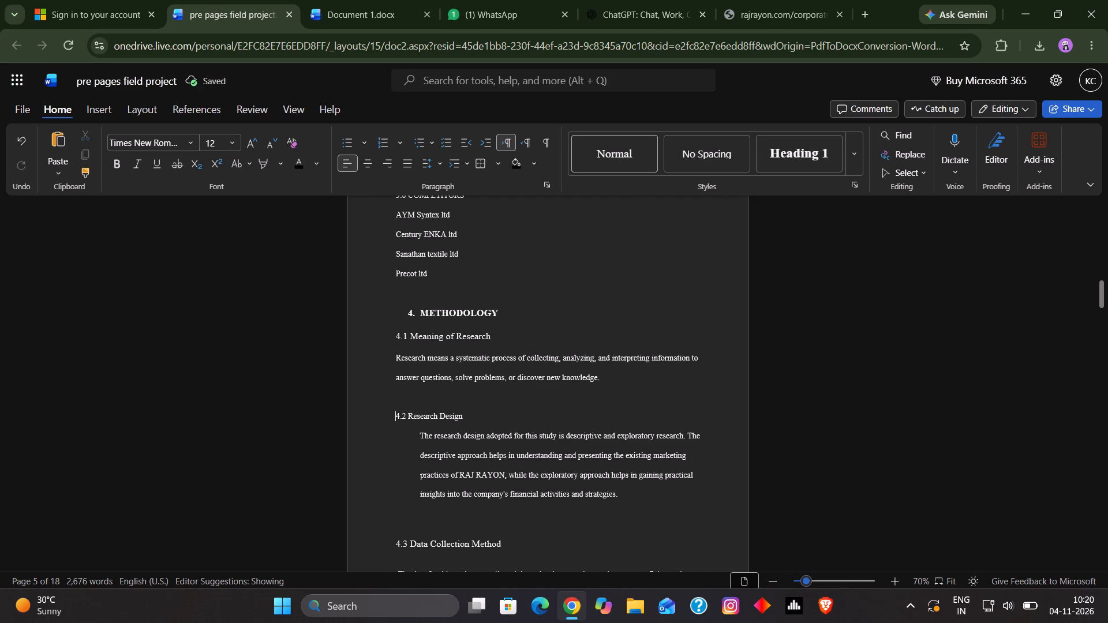
{"action": "left_click", "coordinate": [417, 436]}
{"action": "key", "text": "BackSpace"}
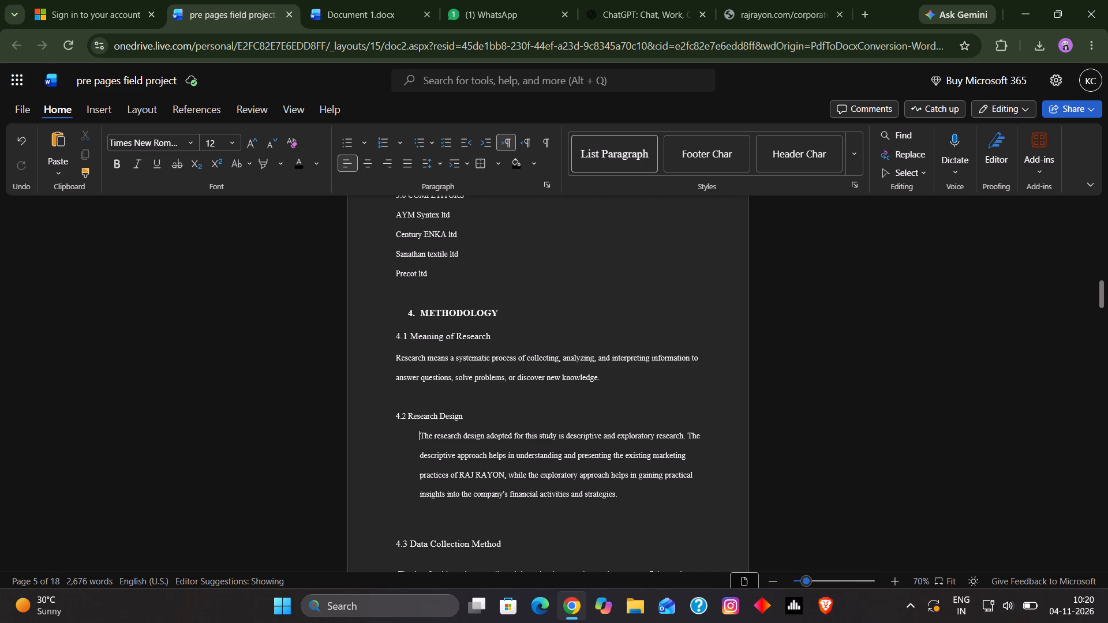
{"action": "key", "text": "BackSpace"}
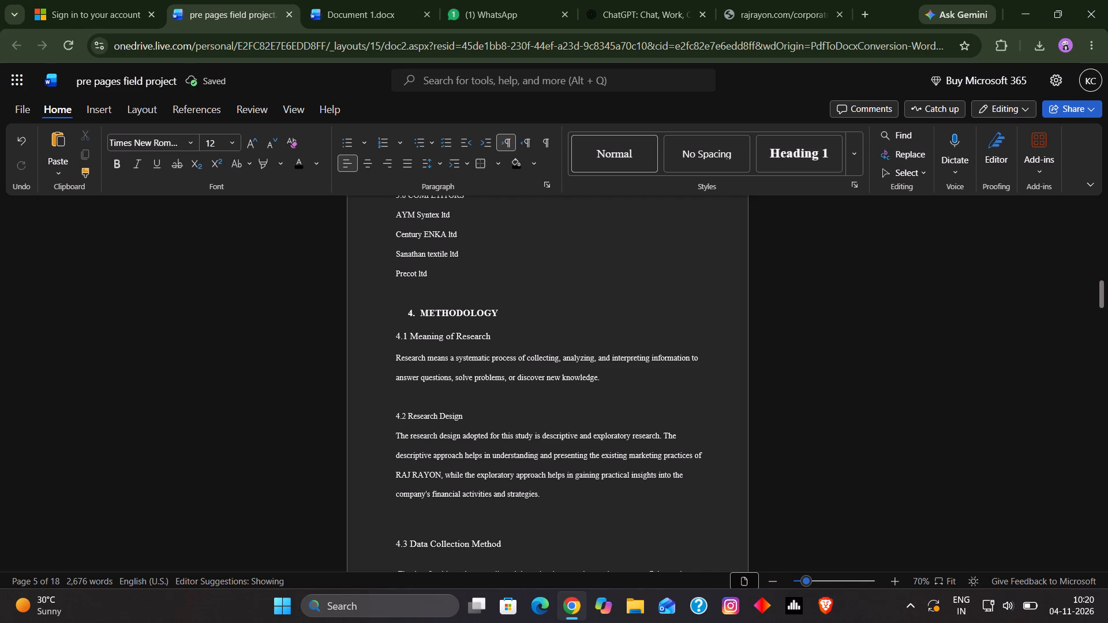
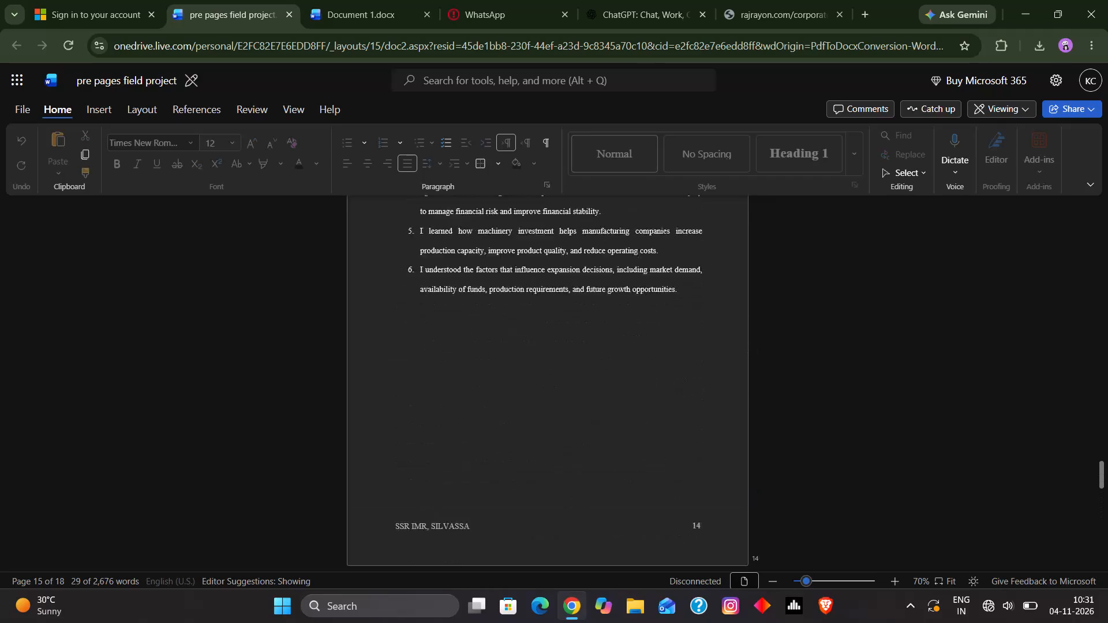
Review the page layout of the whole document at 10% zoom, through to the last page and back to the first.
{"action": "scroll", "coordinate": [432, 286], "scroll_direction": "up", "scroll_amount": 8}
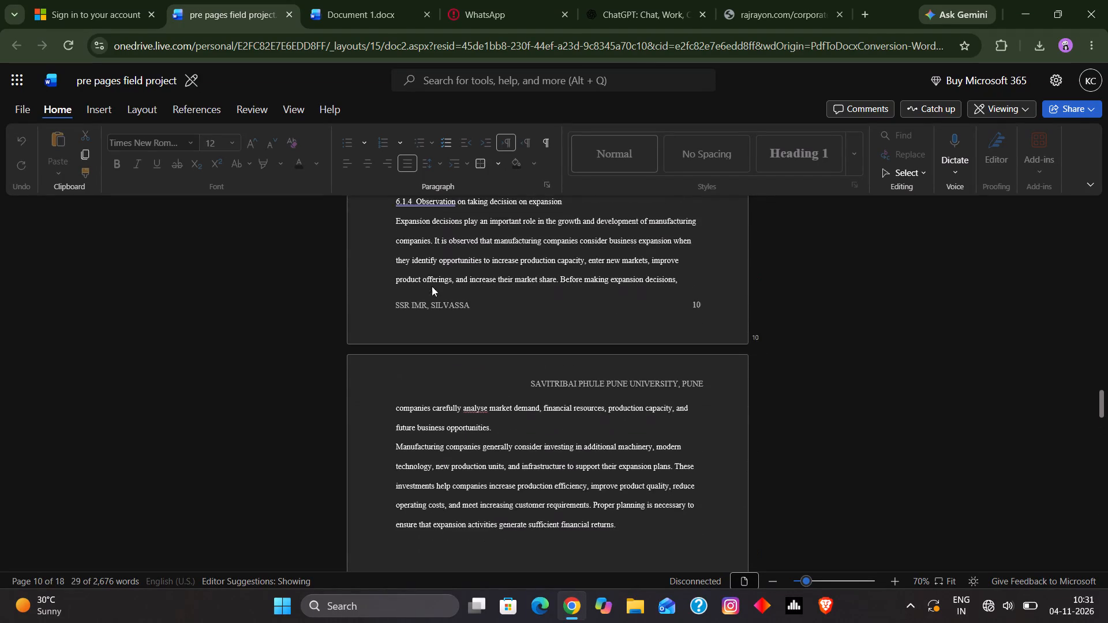
{"action": "scroll", "coordinate": [432, 286], "scroll_direction": "up", "scroll_amount": 5}
{"action": "left_click_drag", "start_coordinate": [432, 286], "coordinate": [571, 353]}
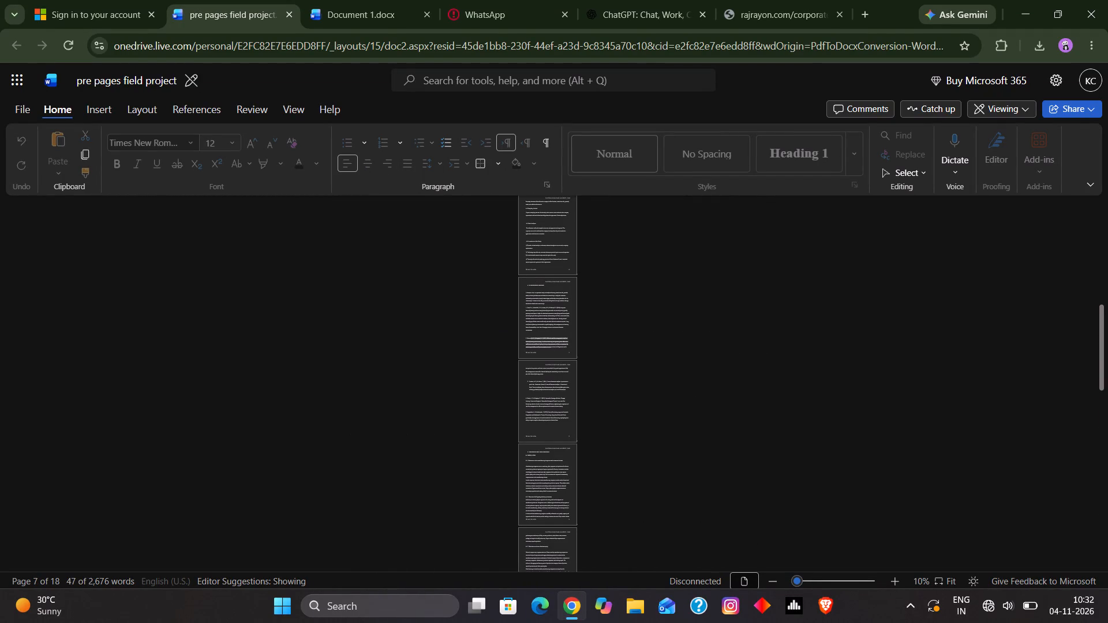
{"action": "scroll", "coordinate": [537, 403], "scroll_direction": "down", "scroll_amount": 4}
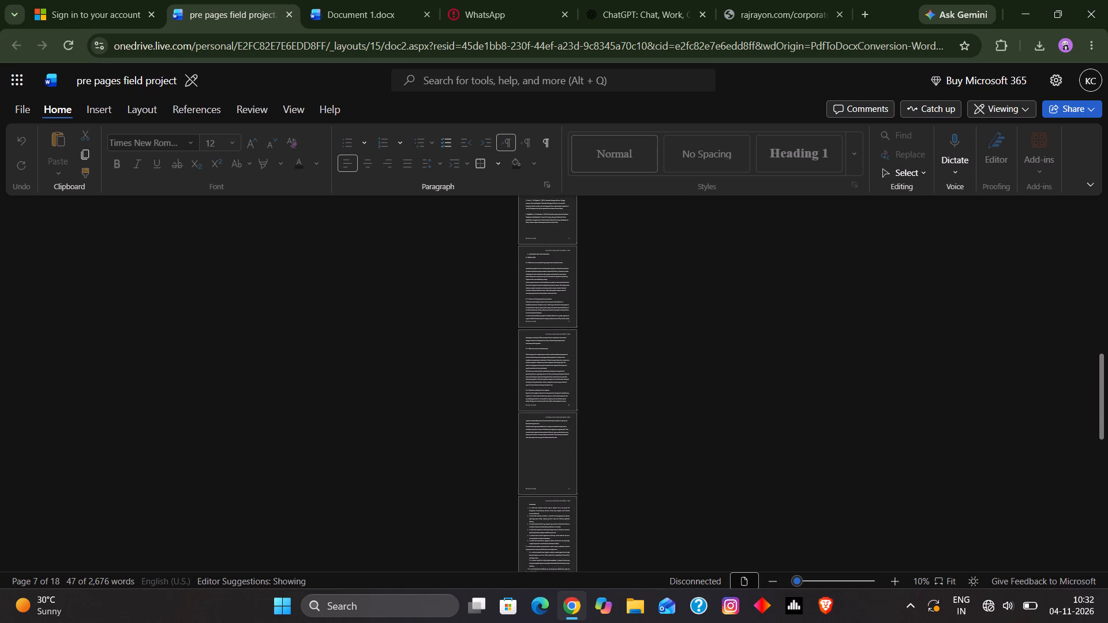
{"action": "scroll", "coordinate": [537, 403], "scroll_direction": "down", "scroll_amount": 1}
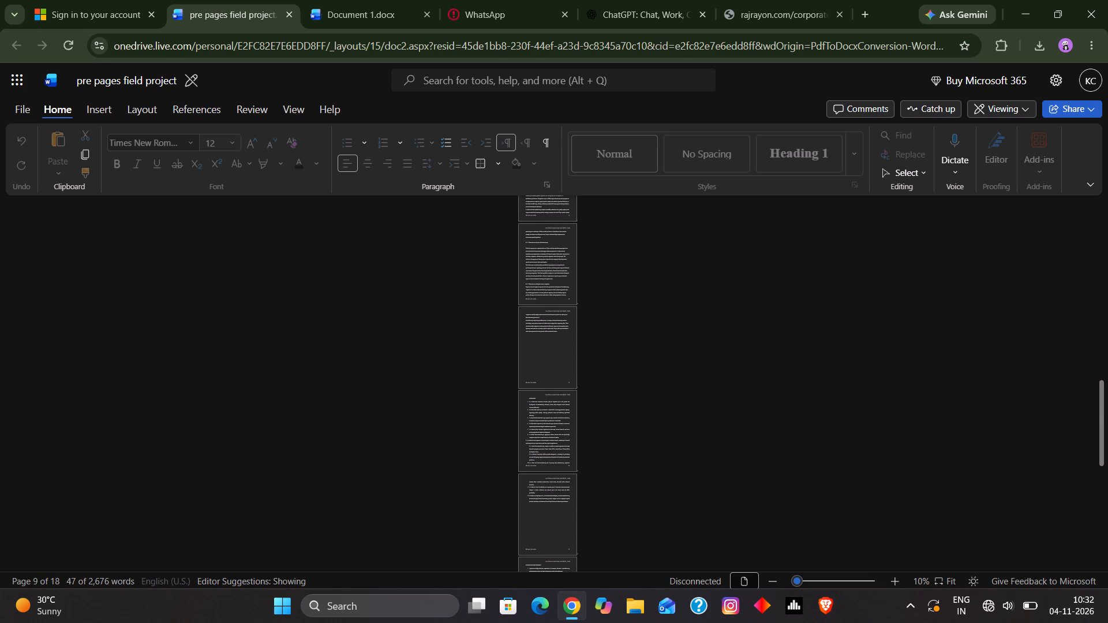
{"action": "scroll", "coordinate": [527, 493], "scroll_direction": "down", "scroll_amount": 2}
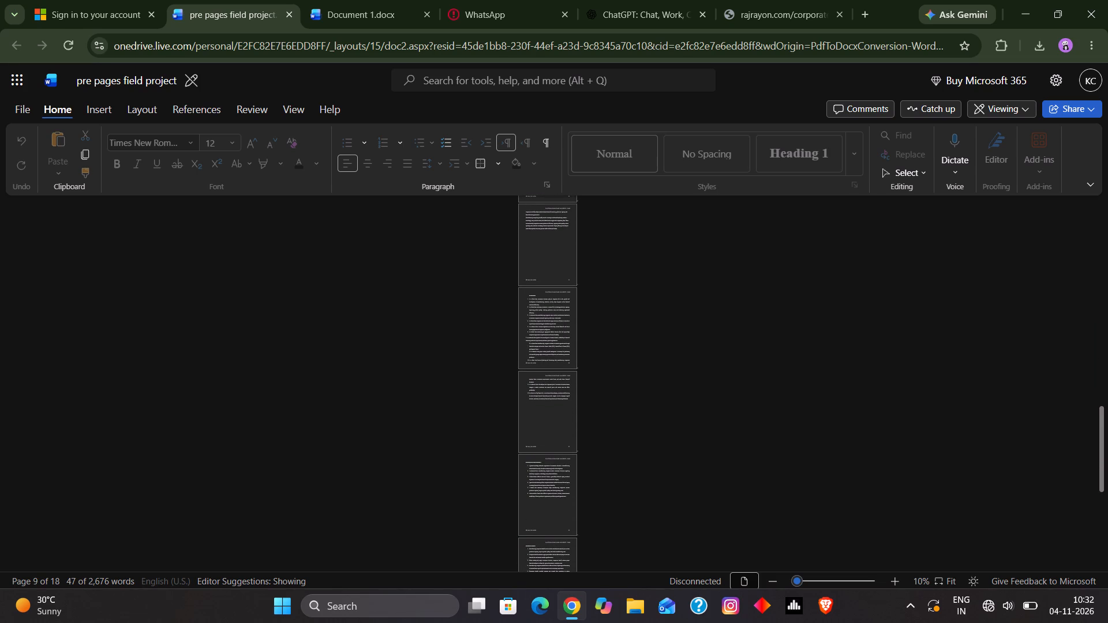
{"action": "scroll", "coordinate": [534, 578], "scroll_direction": "down", "scroll_amount": 3}
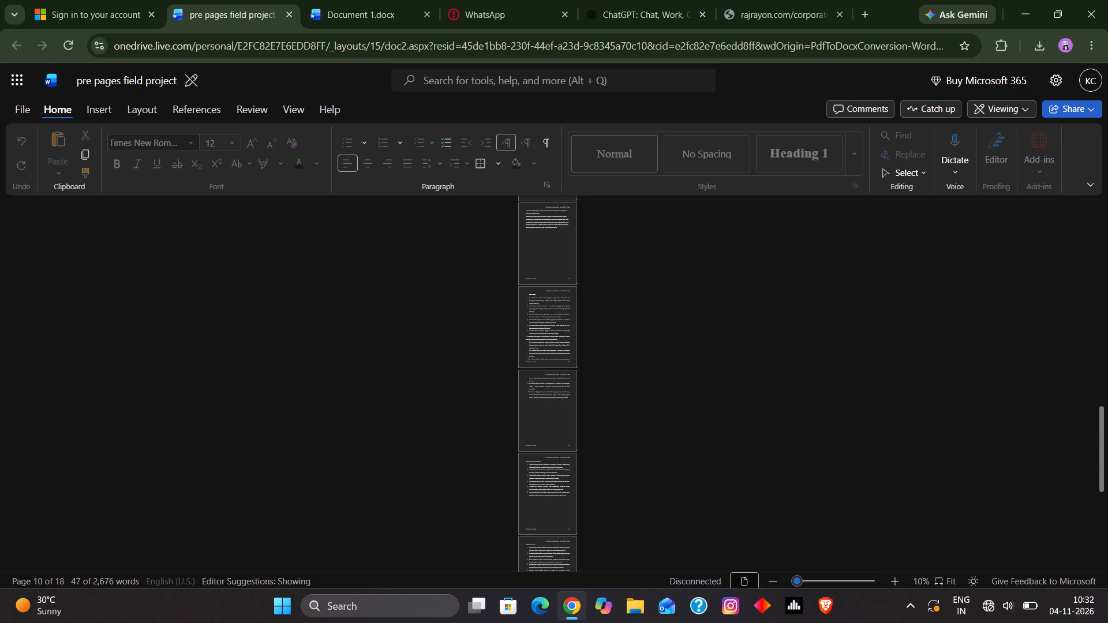
{"action": "scroll", "coordinate": [562, 487], "scroll_direction": "down", "scroll_amount": 5}
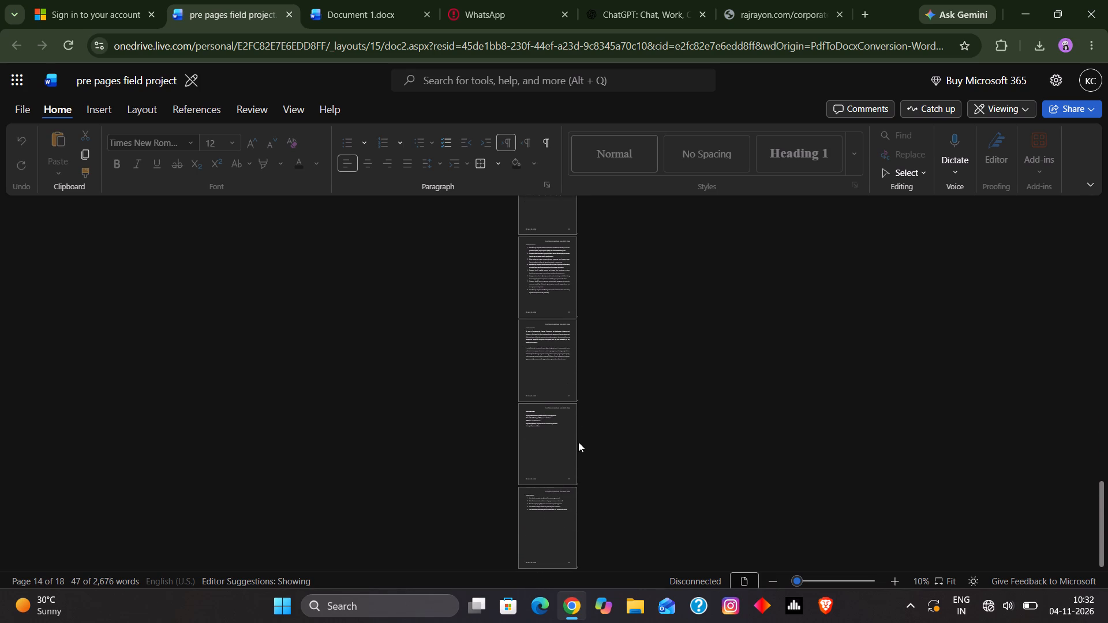
{"action": "scroll", "coordinate": [582, 446], "scroll_direction": "up", "scroll_amount": 5}
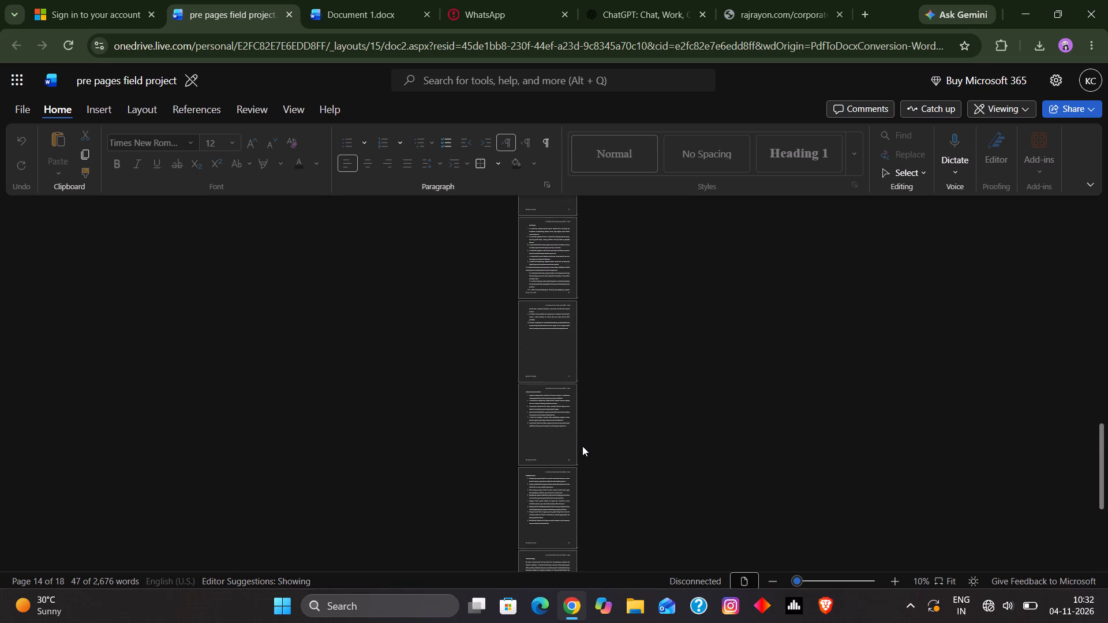
{"action": "scroll", "coordinate": [582, 446], "scroll_direction": "up", "scroll_amount": 11}
{"action": "scroll", "coordinate": [582, 446], "scroll_direction": "up", "scroll_amount": 18}
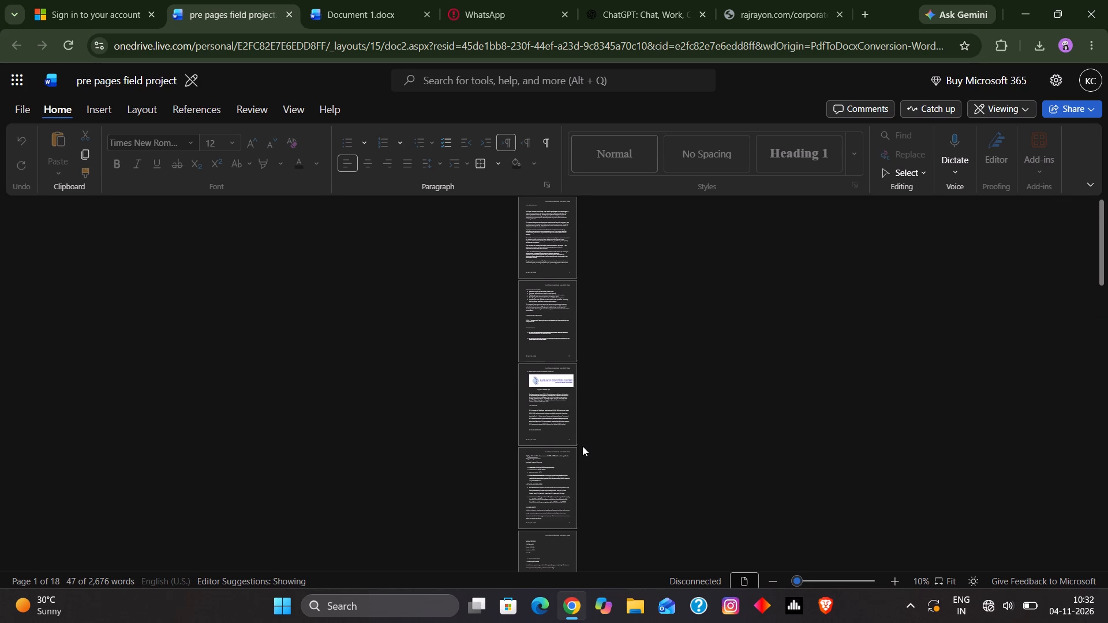
{"action": "scroll", "coordinate": [582, 446], "scroll_direction": "up", "scroll_amount": 14}
{"action": "scroll", "coordinate": [516, 317], "scroll_direction": "up", "scroll_amount": 7}
Inspect the text layout at 90% zoom from the company introduction through OBJECTIVES to the COMPANY/ORGANIZATION PROFILE page.
{"action": "scroll", "coordinate": [516, 317], "scroll_direction": "right", "scroll_amount": 1}
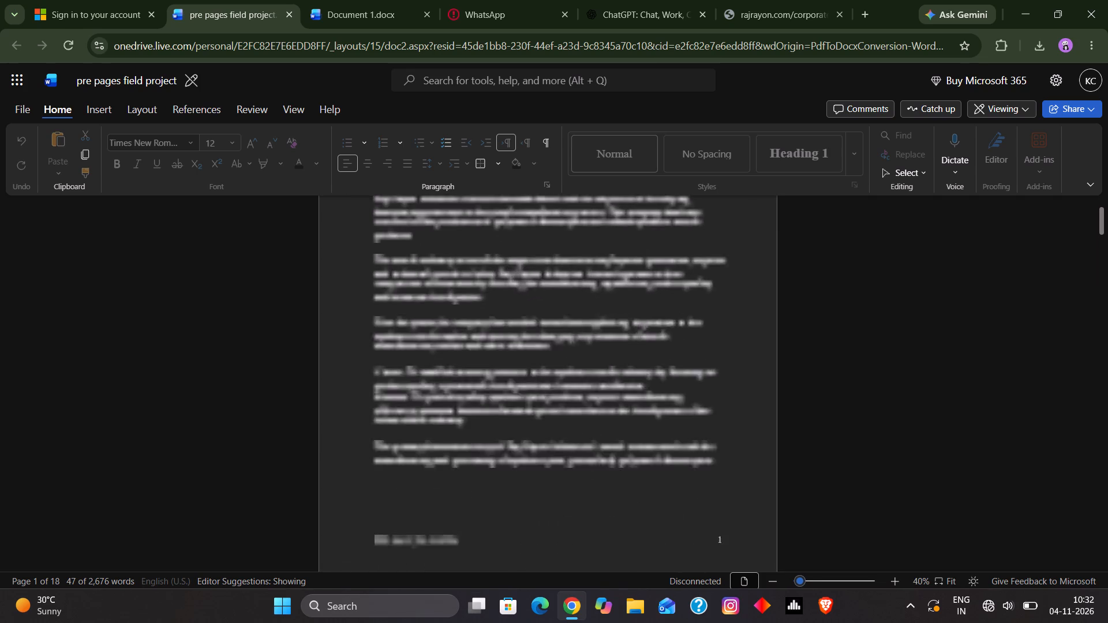
{"action": "scroll", "coordinate": [516, 317], "scroll_direction": "up", "scroll_amount": 19}
{"action": "scroll", "coordinate": [516, 310], "scroll_direction": "down", "scroll_amount": 2}
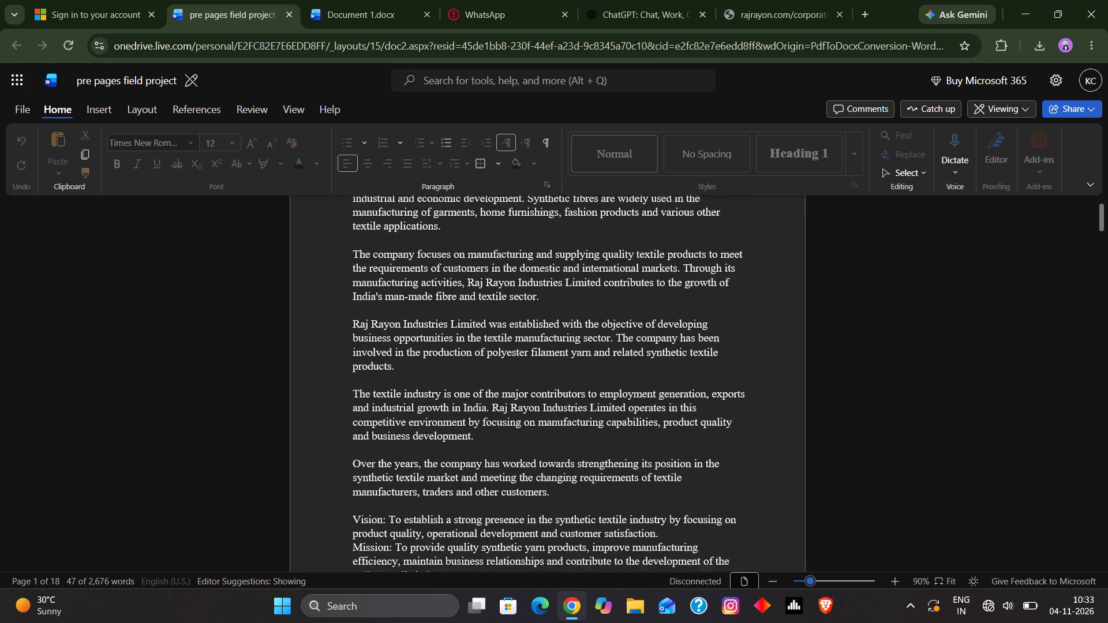
{"action": "scroll", "coordinate": [516, 310], "scroll_direction": "down", "scroll_amount": 6}
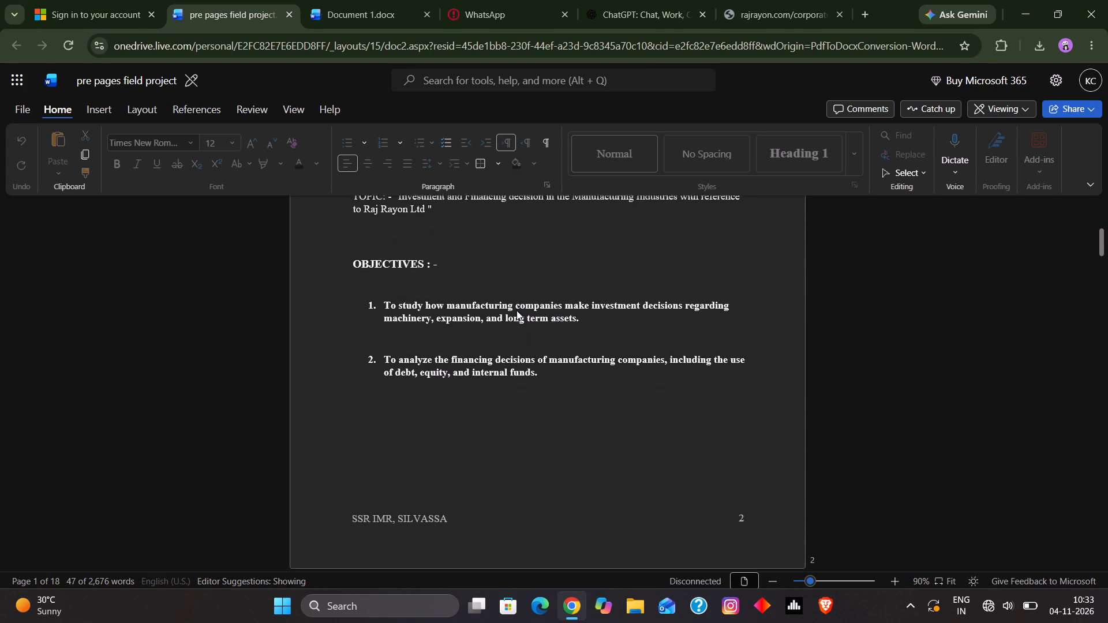
{"action": "left_click_drag", "start_coordinate": [476, 286], "coordinate": [552, 324]}
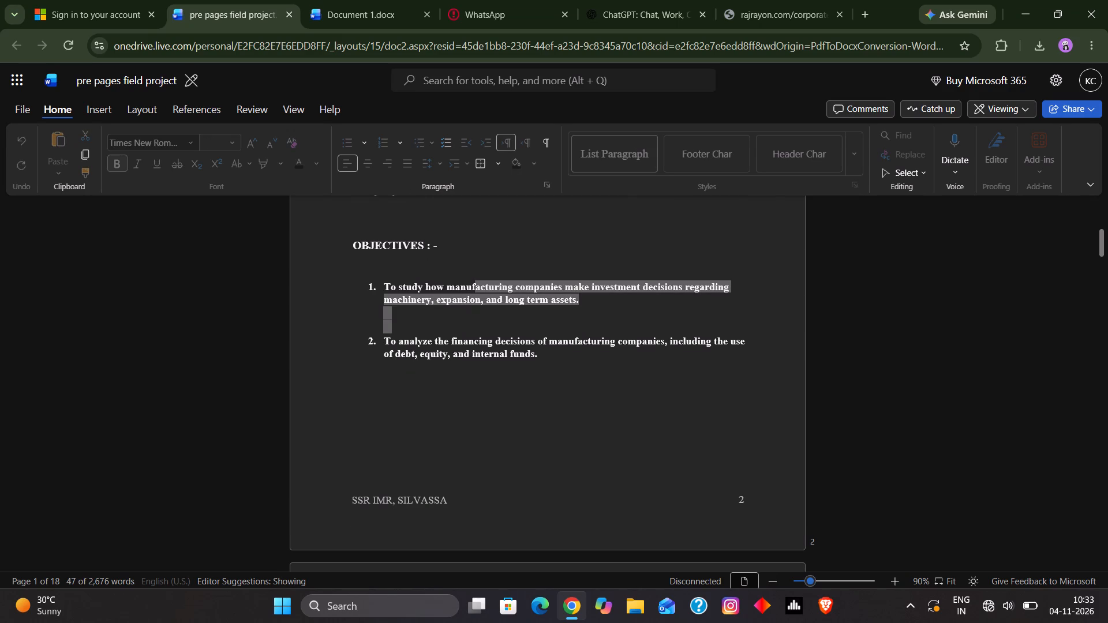
{"action": "left_click", "coordinate": [552, 324]}
{"action": "scroll", "coordinate": [552, 324], "scroll_direction": "down", "scroll_amount": 5}
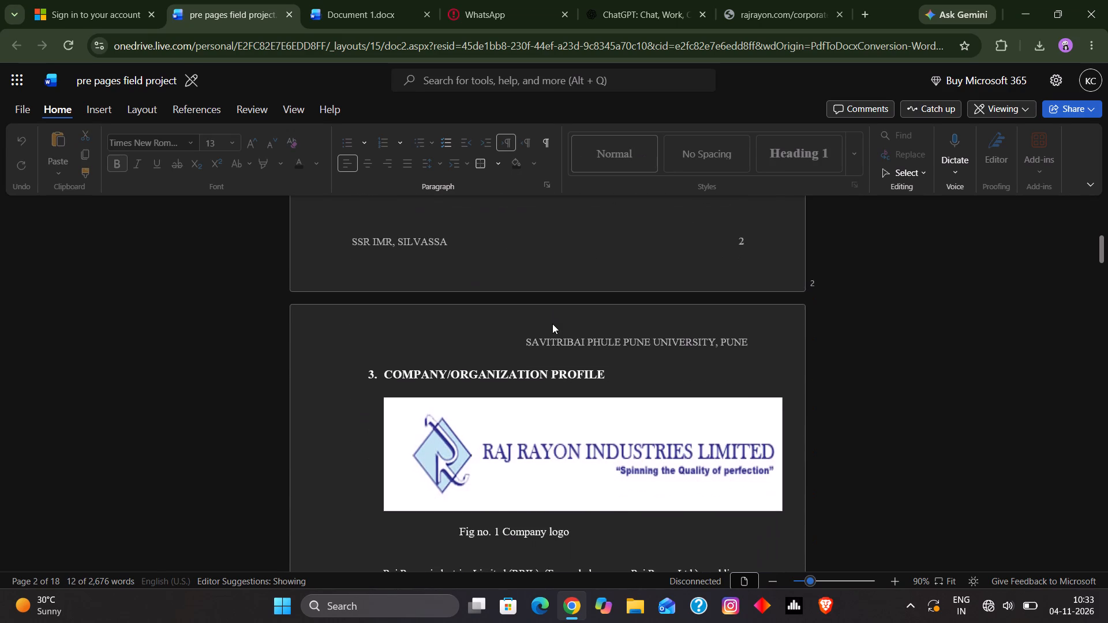
{"action": "scroll", "coordinate": [552, 324], "scroll_direction": "down", "scroll_amount": 2}
{"action": "scroll", "coordinate": [400, 296], "scroll_direction": "up", "scroll_amount": 1}
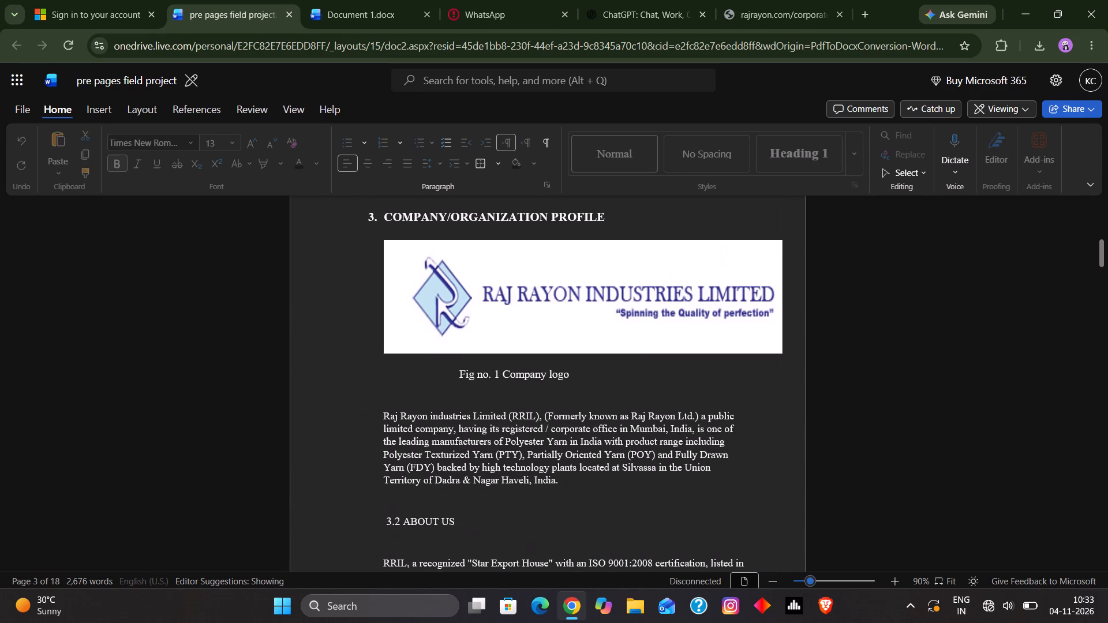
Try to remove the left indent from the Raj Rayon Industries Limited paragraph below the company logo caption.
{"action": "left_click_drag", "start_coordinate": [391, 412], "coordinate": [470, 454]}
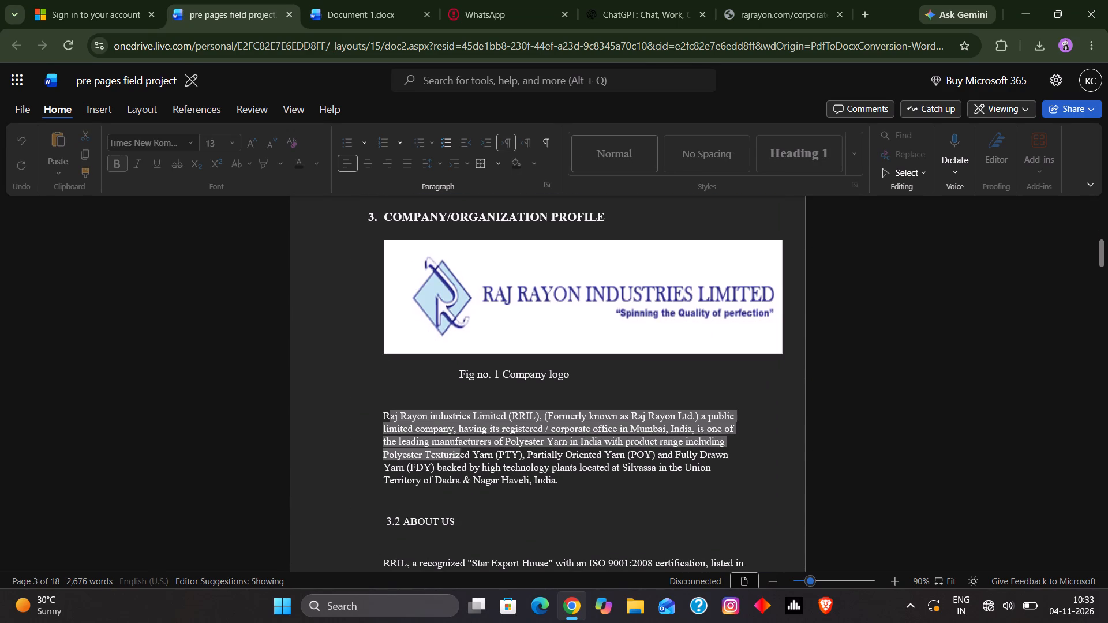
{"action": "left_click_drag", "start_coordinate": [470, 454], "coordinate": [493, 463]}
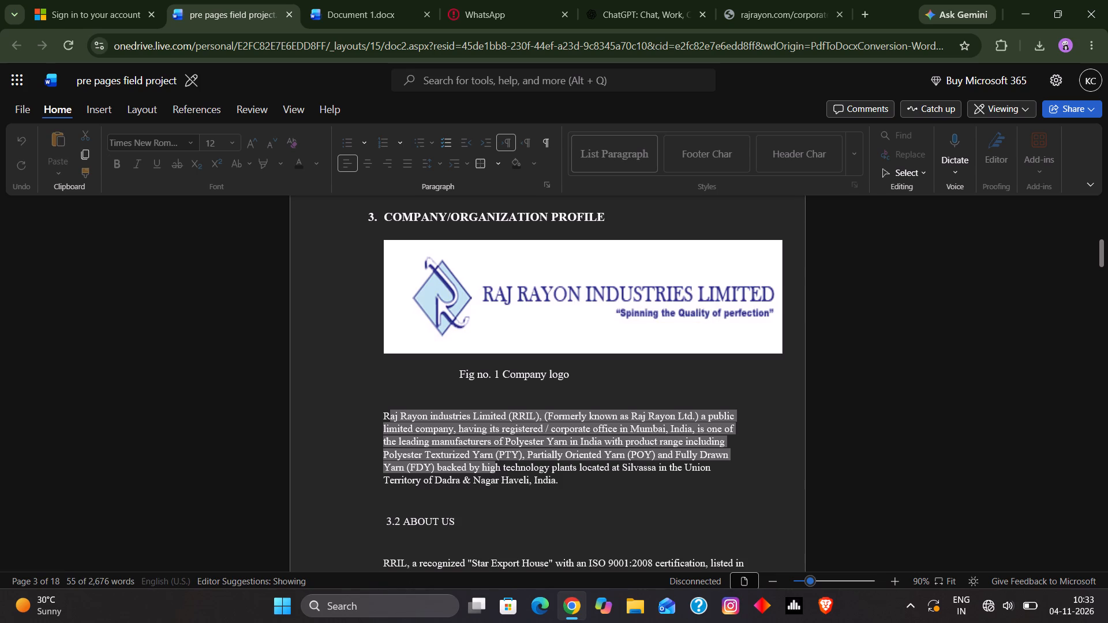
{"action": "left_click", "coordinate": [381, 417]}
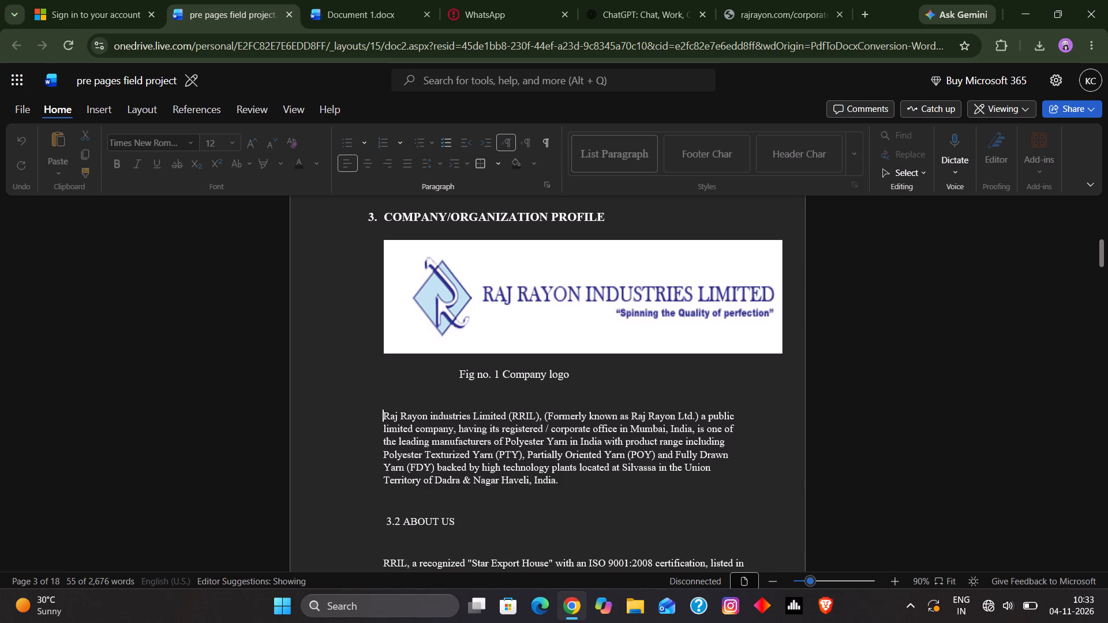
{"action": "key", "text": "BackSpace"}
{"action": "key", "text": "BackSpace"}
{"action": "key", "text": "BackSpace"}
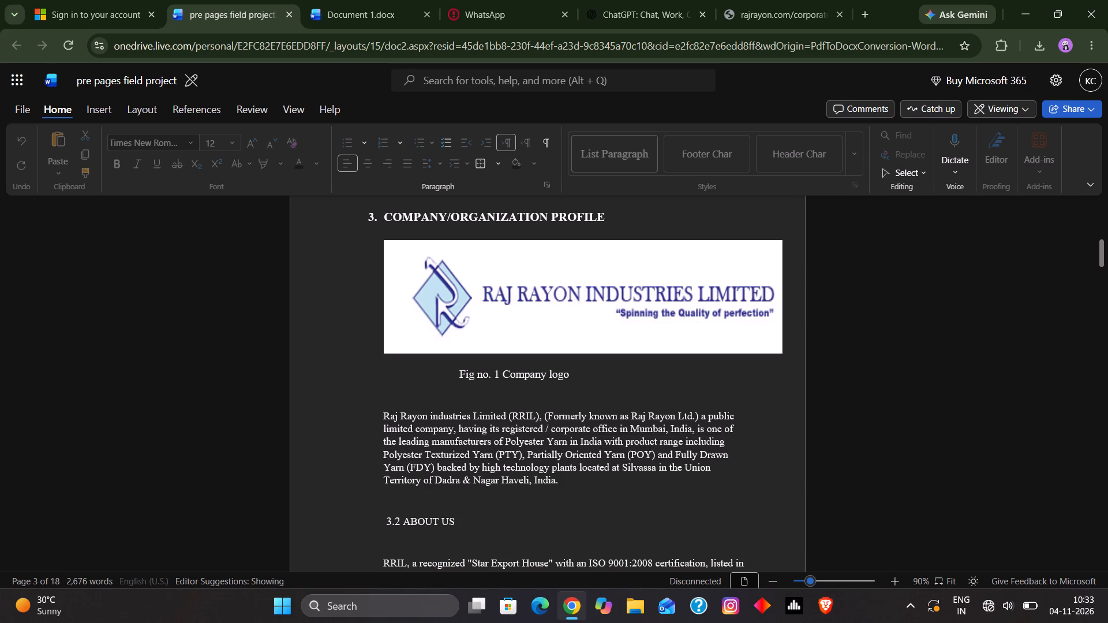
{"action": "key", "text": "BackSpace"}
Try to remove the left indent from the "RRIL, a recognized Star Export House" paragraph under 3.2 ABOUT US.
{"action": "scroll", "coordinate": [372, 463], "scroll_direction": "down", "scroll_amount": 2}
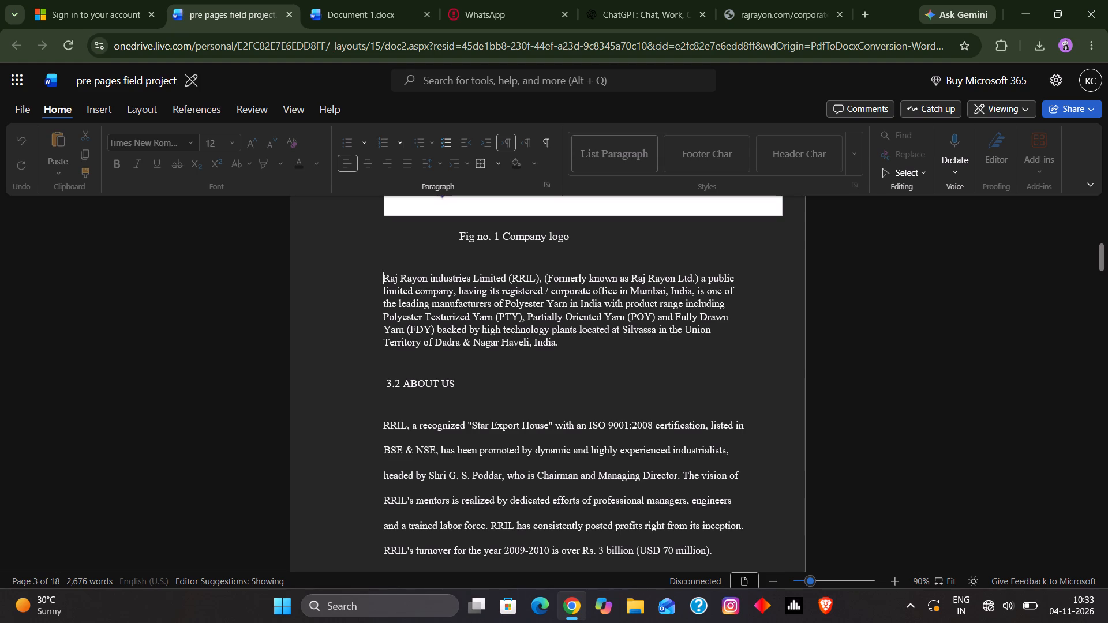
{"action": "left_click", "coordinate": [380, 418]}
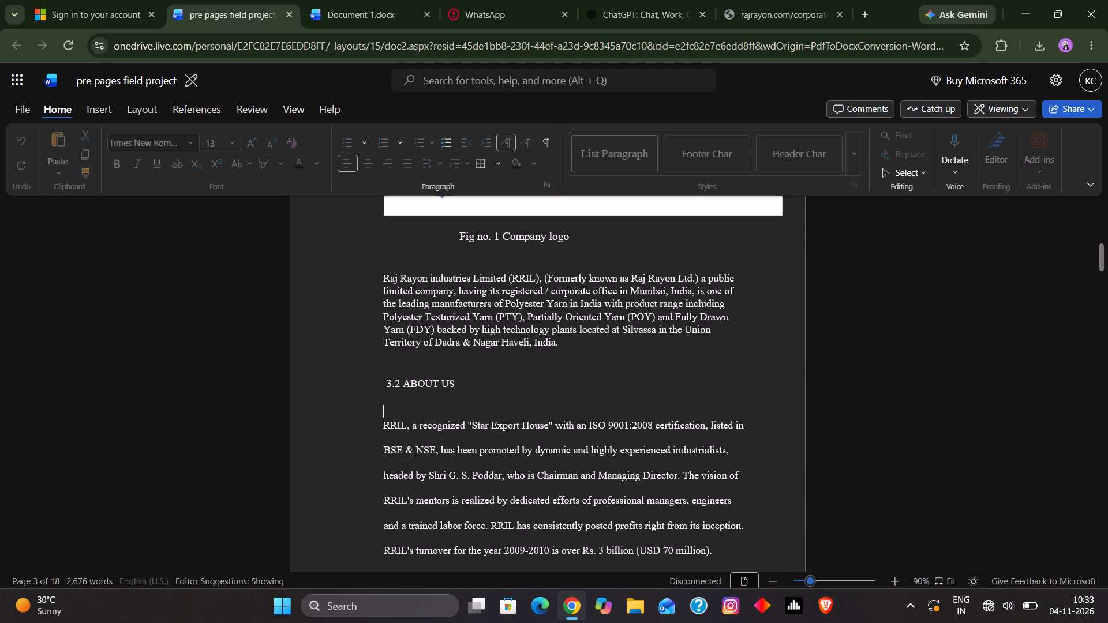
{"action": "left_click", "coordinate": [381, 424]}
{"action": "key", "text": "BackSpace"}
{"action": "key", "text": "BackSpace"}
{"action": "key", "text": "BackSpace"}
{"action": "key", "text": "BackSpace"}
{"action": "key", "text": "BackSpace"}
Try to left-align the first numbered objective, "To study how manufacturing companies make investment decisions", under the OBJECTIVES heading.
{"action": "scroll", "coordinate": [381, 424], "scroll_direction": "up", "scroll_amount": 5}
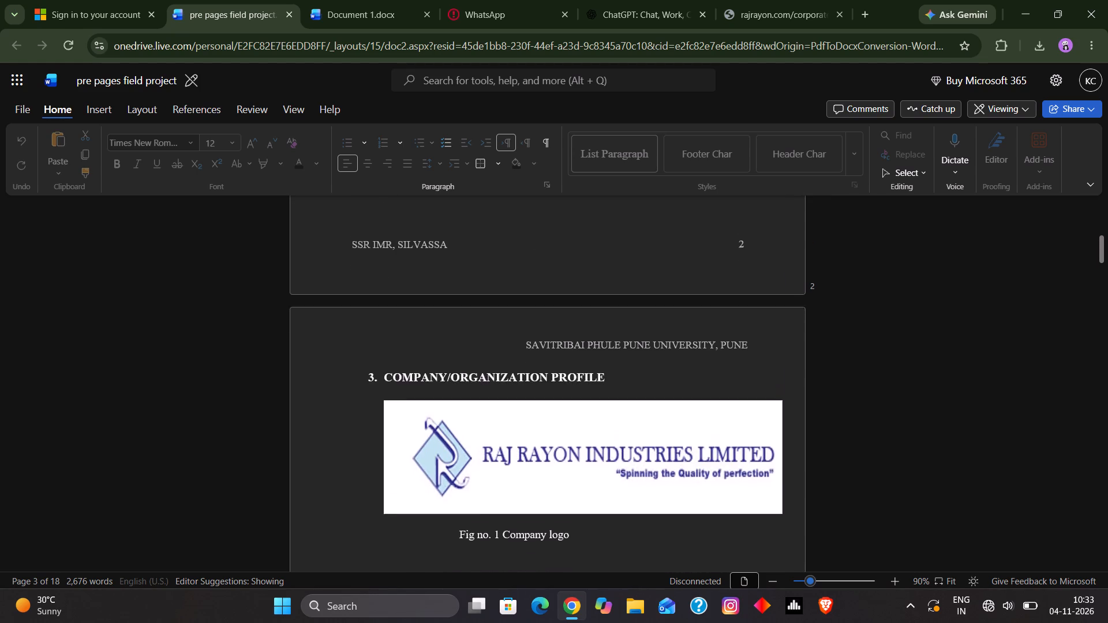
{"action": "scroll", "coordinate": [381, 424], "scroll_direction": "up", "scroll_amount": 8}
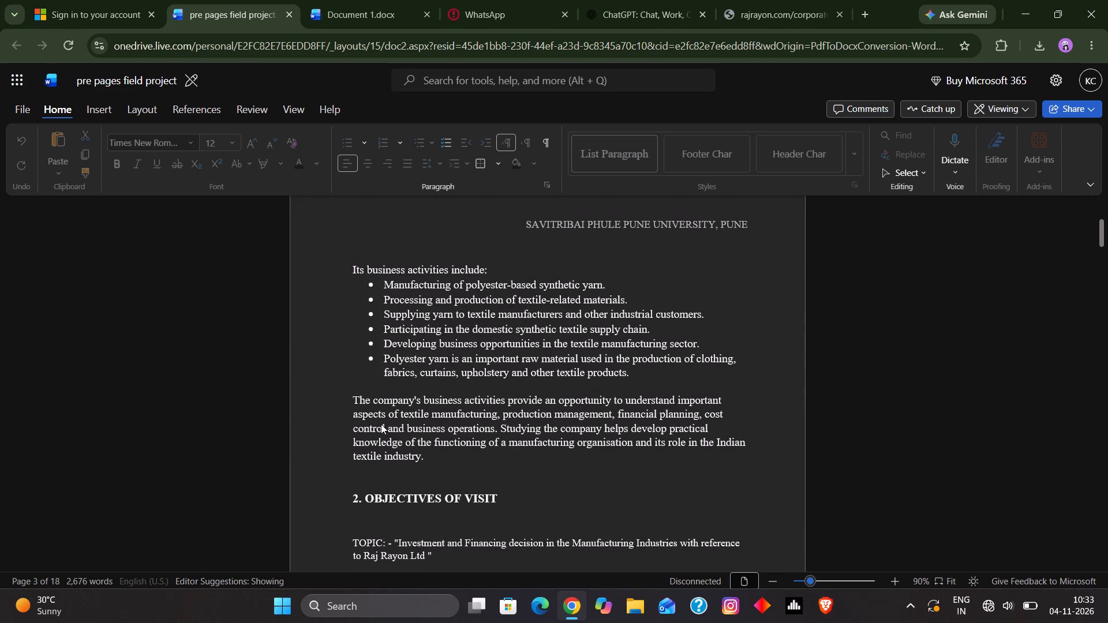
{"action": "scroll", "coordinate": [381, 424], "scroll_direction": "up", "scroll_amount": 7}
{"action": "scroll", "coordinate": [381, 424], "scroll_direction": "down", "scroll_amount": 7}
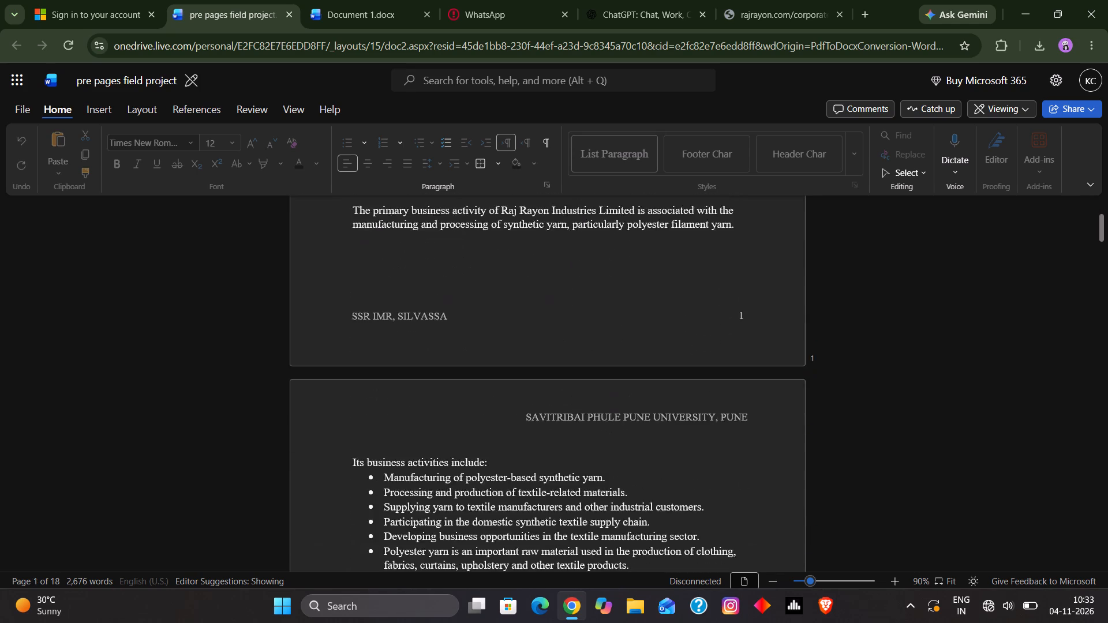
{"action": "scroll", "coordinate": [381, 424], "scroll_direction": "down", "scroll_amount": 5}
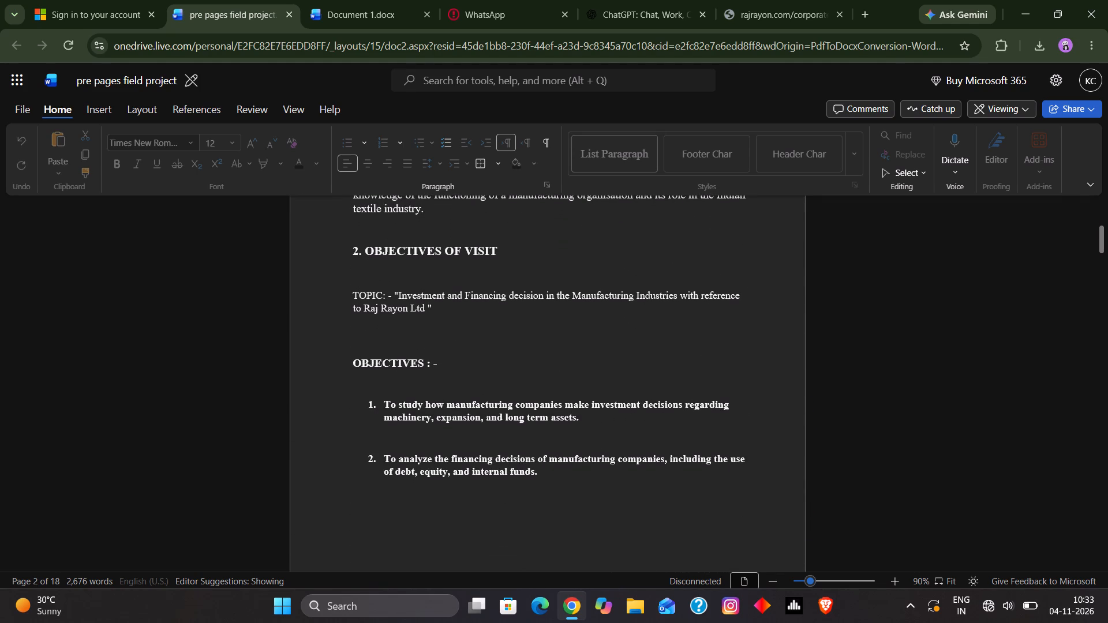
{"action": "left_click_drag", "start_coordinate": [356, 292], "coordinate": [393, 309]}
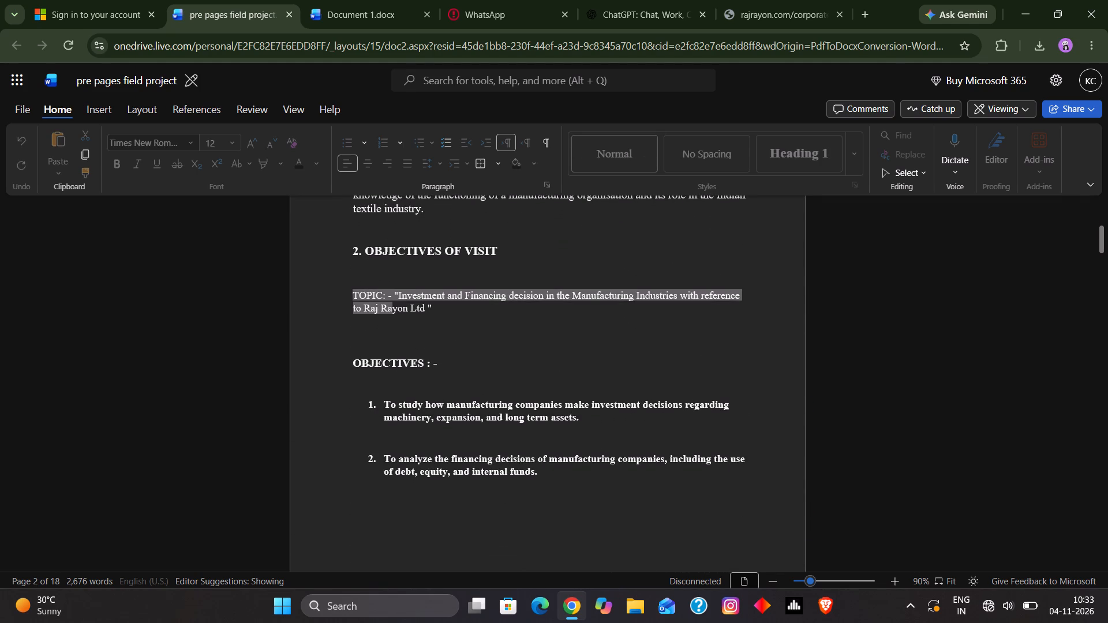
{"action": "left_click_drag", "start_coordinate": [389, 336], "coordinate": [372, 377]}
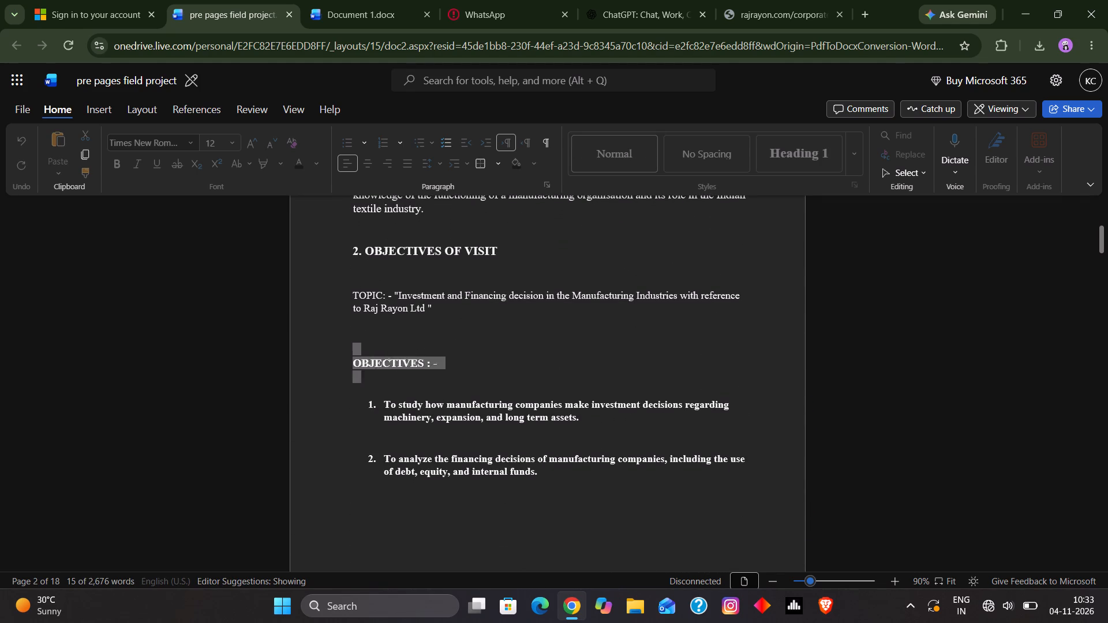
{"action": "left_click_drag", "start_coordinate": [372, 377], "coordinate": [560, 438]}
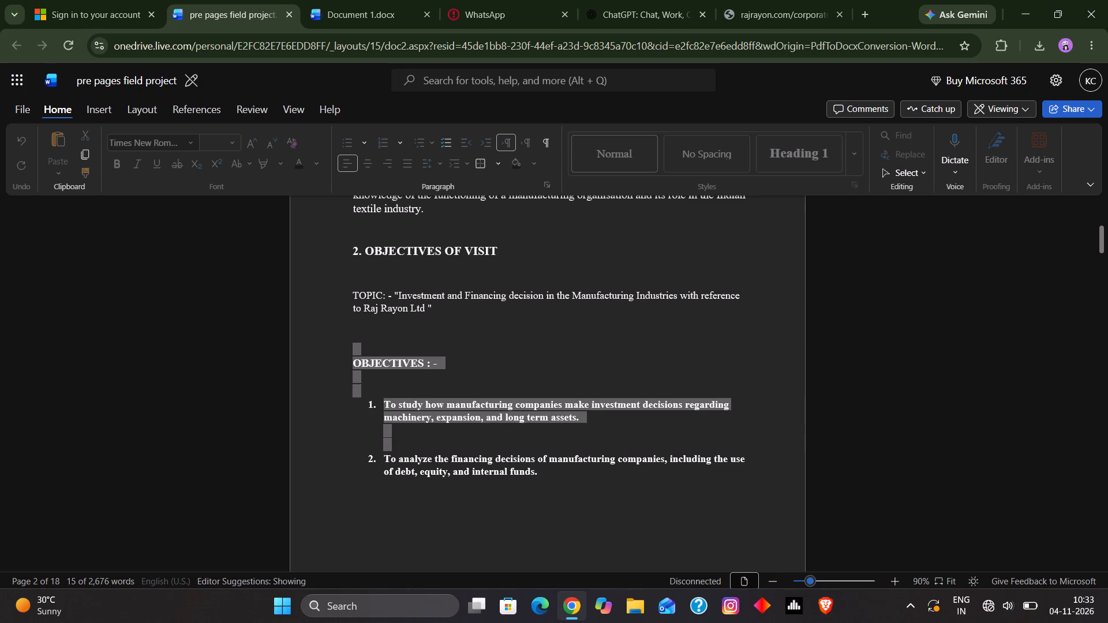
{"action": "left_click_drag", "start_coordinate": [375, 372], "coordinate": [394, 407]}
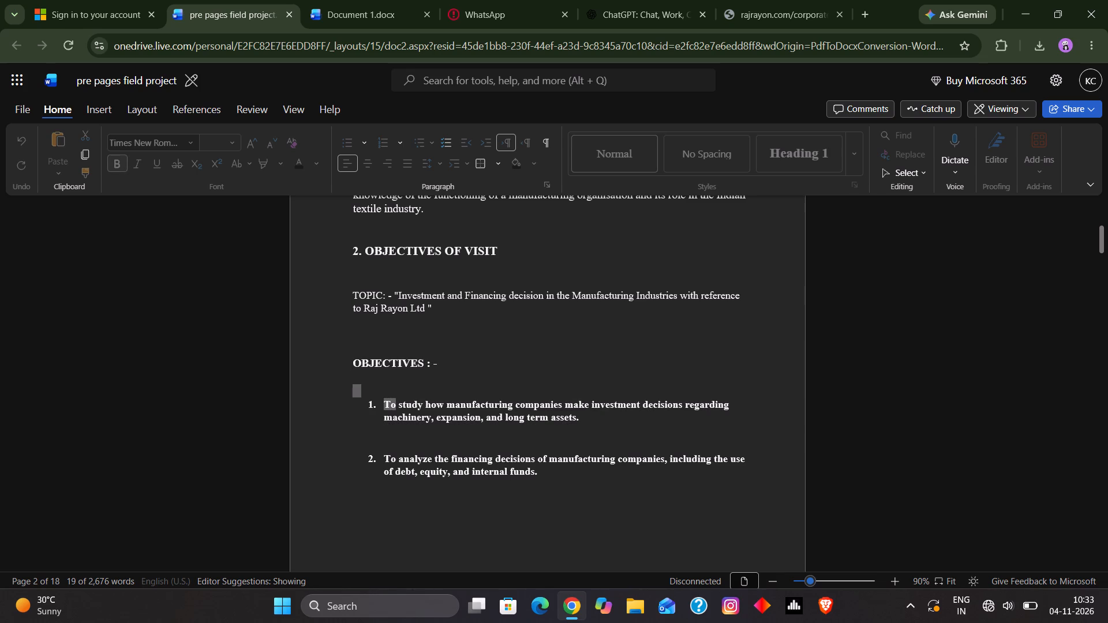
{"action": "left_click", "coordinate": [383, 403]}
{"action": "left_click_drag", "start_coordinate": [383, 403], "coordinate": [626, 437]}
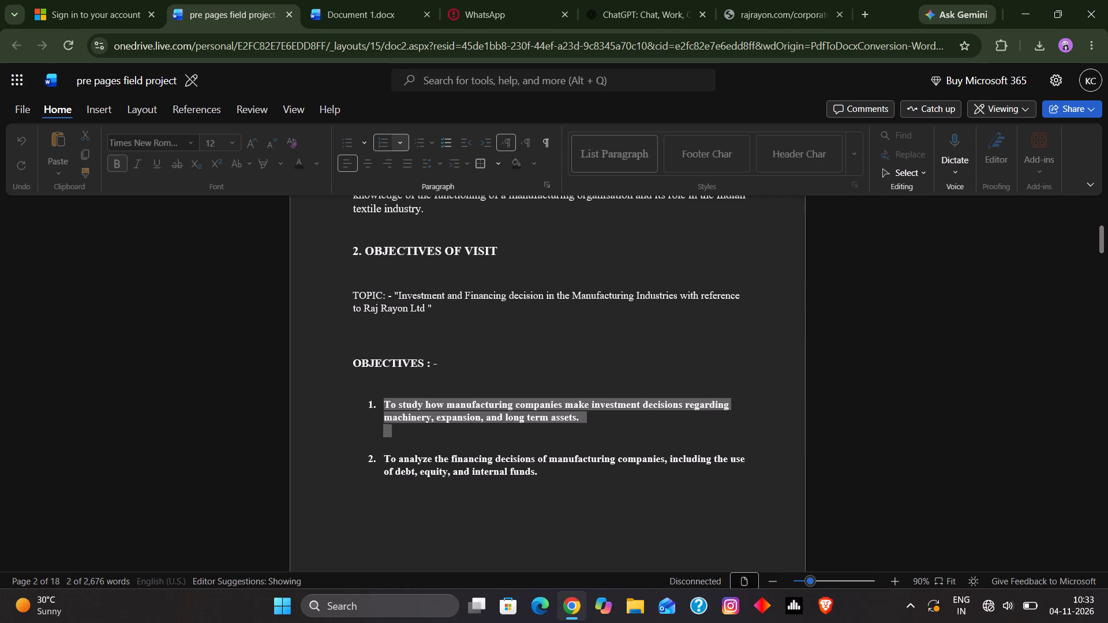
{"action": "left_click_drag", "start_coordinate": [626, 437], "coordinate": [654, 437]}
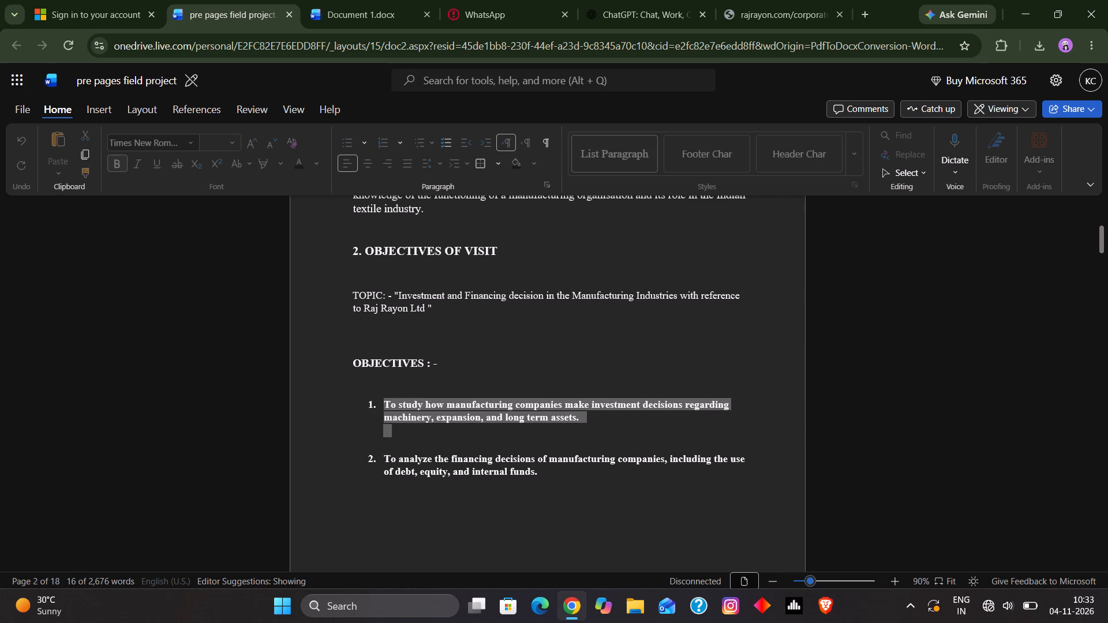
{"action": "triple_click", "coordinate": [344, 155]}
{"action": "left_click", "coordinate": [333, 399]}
Review the page layout from OBJECTIVES to the ANNEXURES on the last page, and back up to the FINDINGS list at 70% zoom.
{"action": "scroll", "coordinate": [333, 399], "scroll_direction": "down", "scroll_amount": 11}
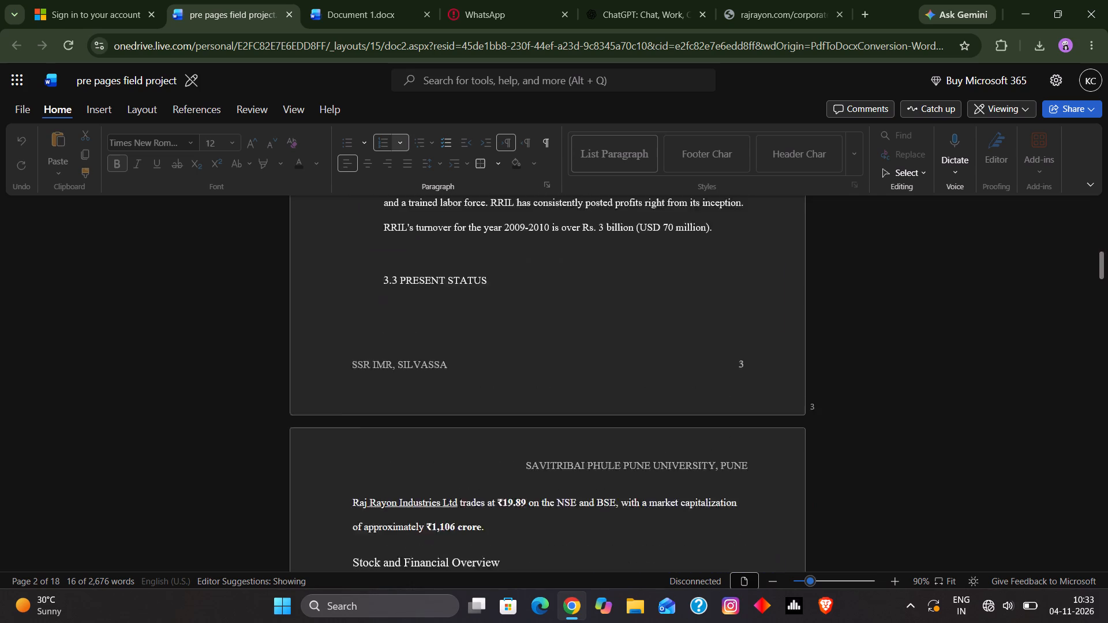
{"action": "scroll", "coordinate": [333, 399], "scroll_direction": "down", "scroll_amount": 10}
{"action": "scroll", "coordinate": [333, 399], "scroll_direction": "down", "scroll_amount": 20}
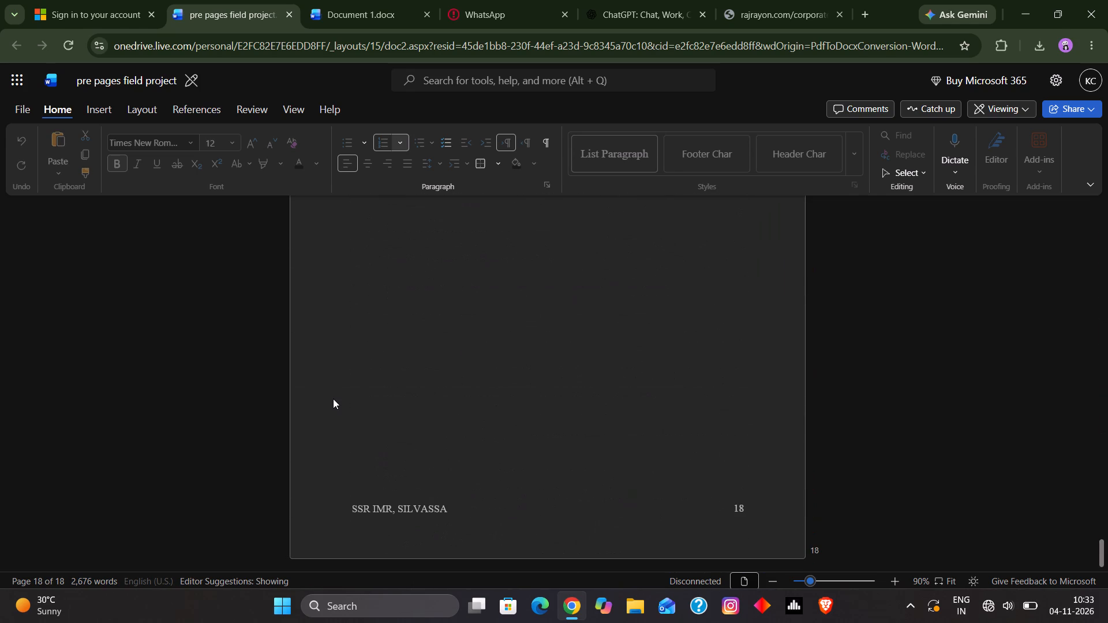
{"action": "scroll", "coordinate": [333, 399], "scroll_direction": "down", "scroll_amount": 5}
{"action": "scroll", "coordinate": [333, 399], "scroll_direction": "up", "scroll_amount": 5}
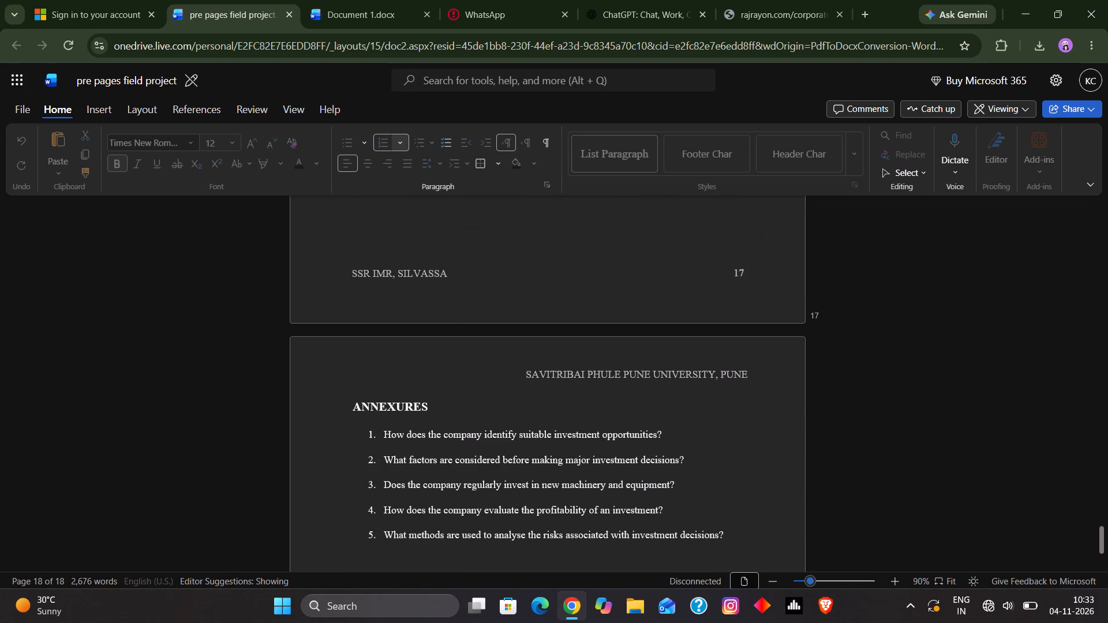
{"action": "left_click", "coordinate": [774, 580]}
{"action": "left_click", "coordinate": [774, 580]}
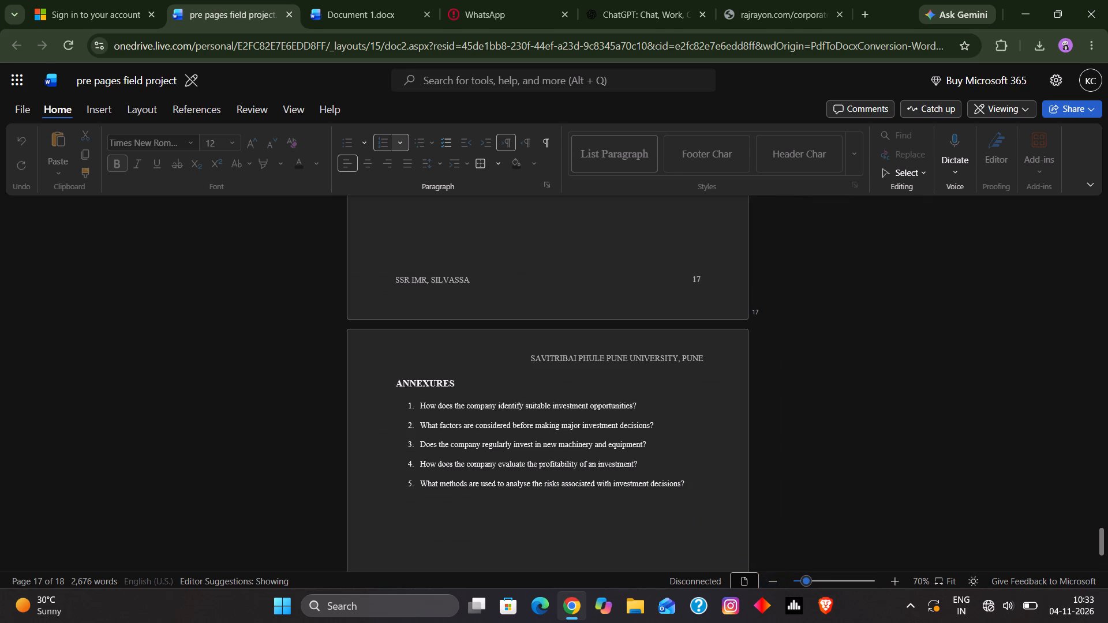
{"action": "scroll", "coordinate": [571, 404], "scroll_direction": "down", "scroll_amount": 9}
{"action": "scroll", "coordinate": [571, 404], "scroll_direction": "up", "scroll_amount": 7}
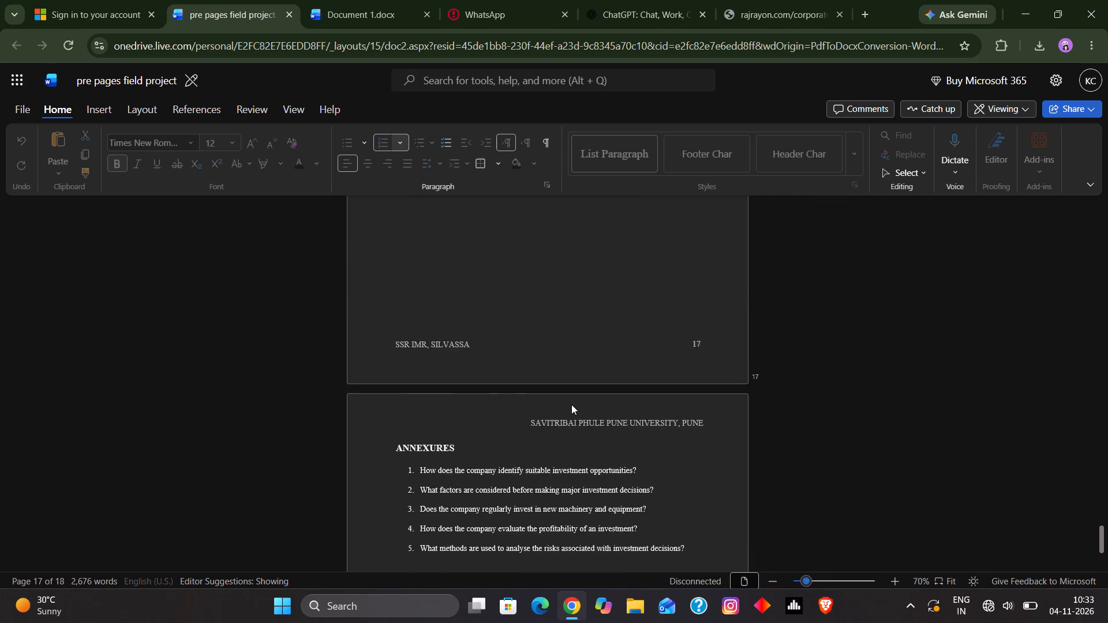
{"action": "scroll", "coordinate": [571, 404], "scroll_direction": "up", "scroll_amount": 10}
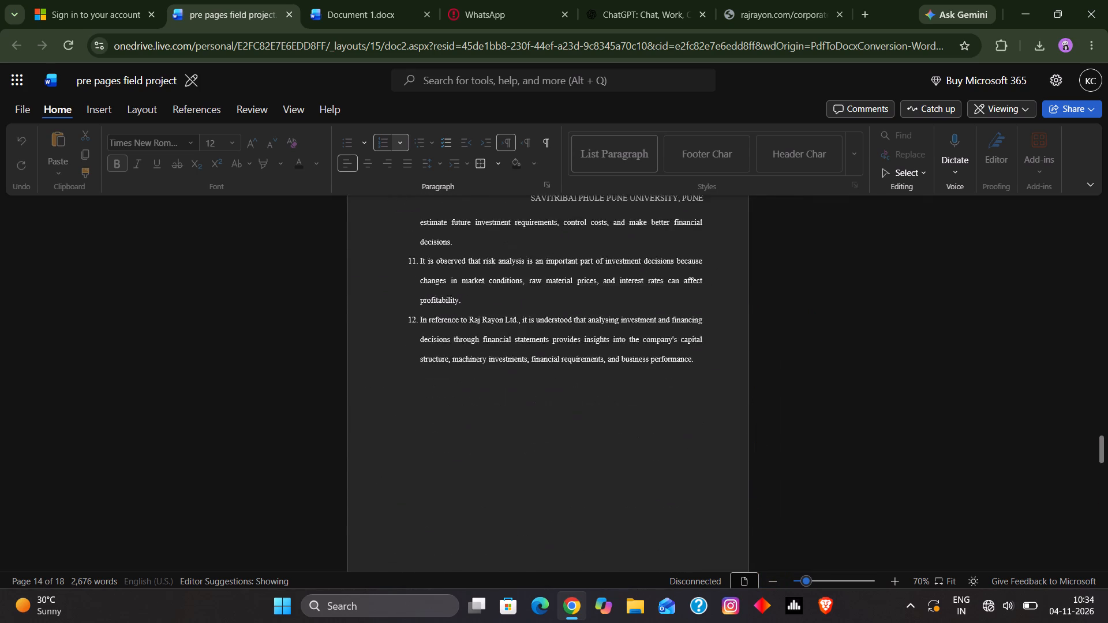
{"action": "scroll", "coordinate": [571, 404], "scroll_direction": "up", "scroll_amount": 2}
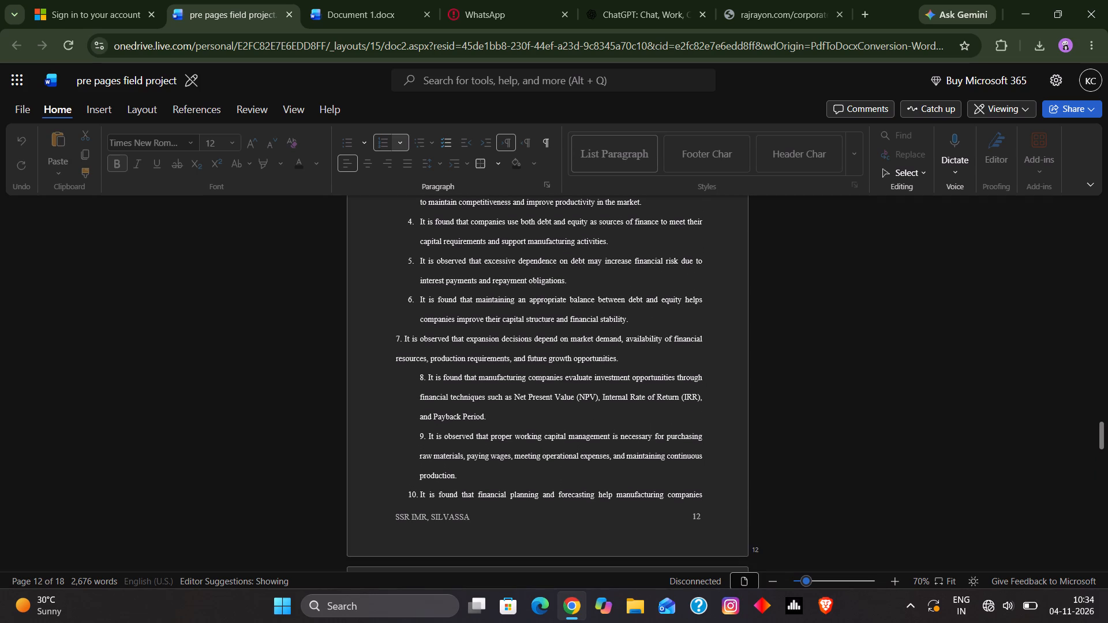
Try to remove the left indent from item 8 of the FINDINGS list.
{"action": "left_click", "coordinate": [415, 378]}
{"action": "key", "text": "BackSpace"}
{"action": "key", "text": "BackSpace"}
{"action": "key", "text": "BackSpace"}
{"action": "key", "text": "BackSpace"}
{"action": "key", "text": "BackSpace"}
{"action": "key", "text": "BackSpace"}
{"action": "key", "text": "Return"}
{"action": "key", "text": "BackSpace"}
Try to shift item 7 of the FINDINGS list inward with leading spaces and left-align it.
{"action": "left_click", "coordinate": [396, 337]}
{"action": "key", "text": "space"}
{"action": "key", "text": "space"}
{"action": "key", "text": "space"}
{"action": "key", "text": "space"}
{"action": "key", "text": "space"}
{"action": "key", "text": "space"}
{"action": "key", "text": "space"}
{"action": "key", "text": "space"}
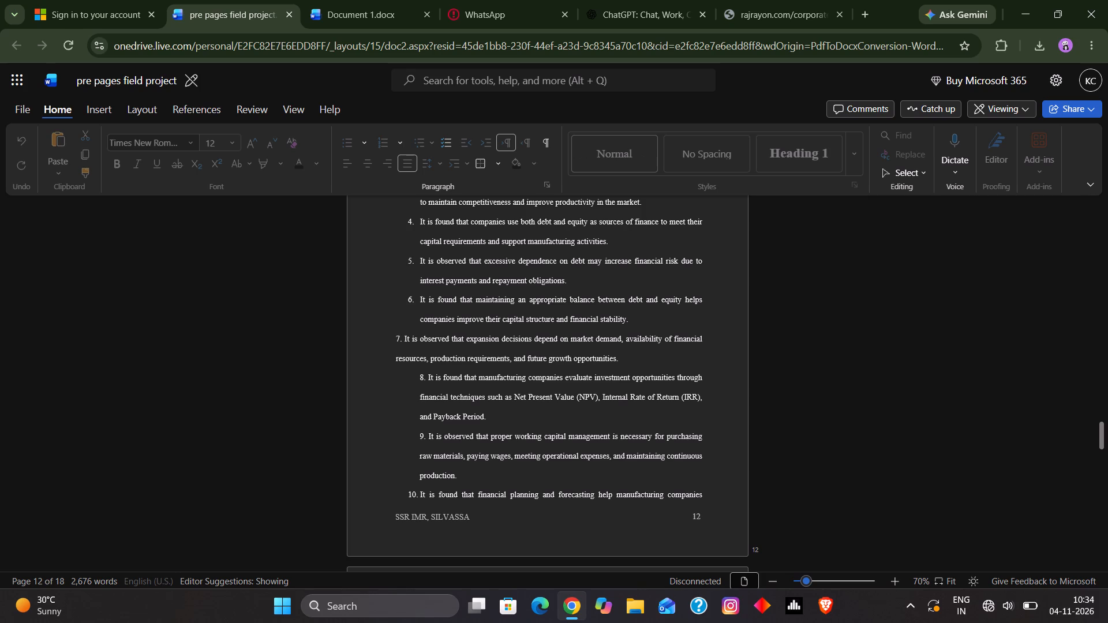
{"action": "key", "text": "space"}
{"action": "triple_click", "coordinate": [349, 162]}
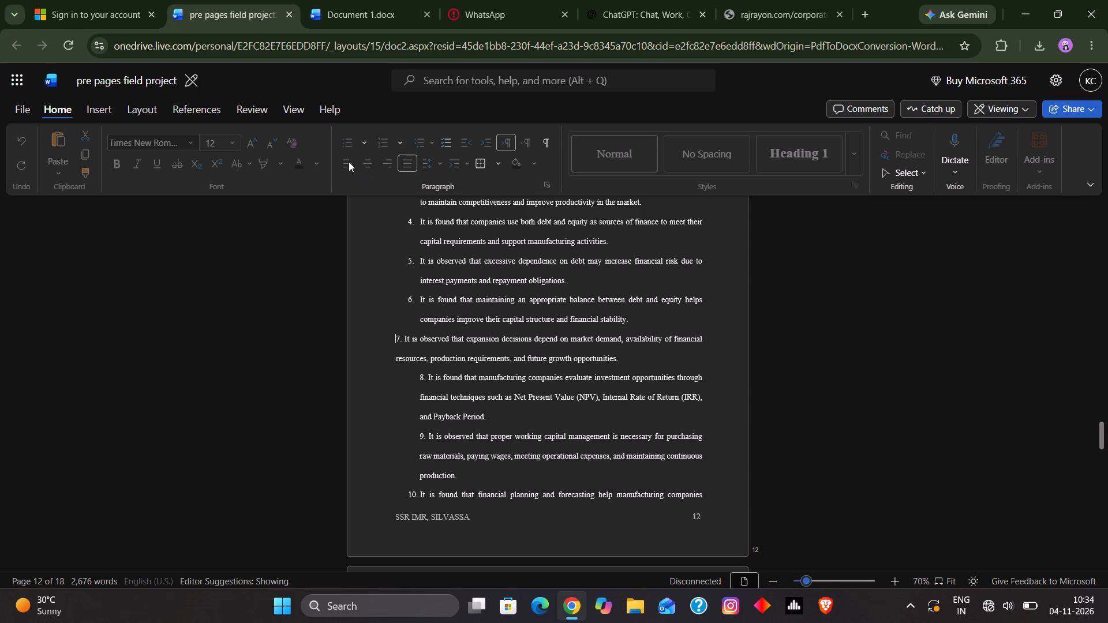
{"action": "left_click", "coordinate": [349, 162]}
Review the text alignment from the FINDINGS list up through the section 6.1 observations and back to FINDINGS.
{"action": "scroll", "coordinate": [567, 326], "scroll_direction": "up", "scroll_amount": 2}
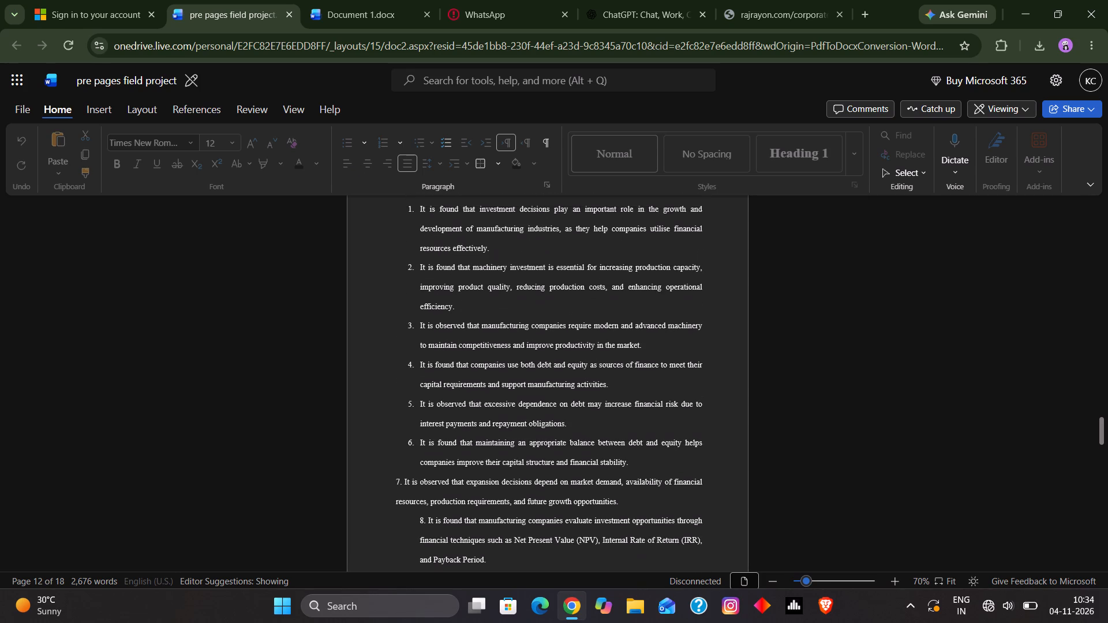
{"action": "scroll", "coordinate": [567, 326], "scroll_direction": "up", "scroll_amount": 18}
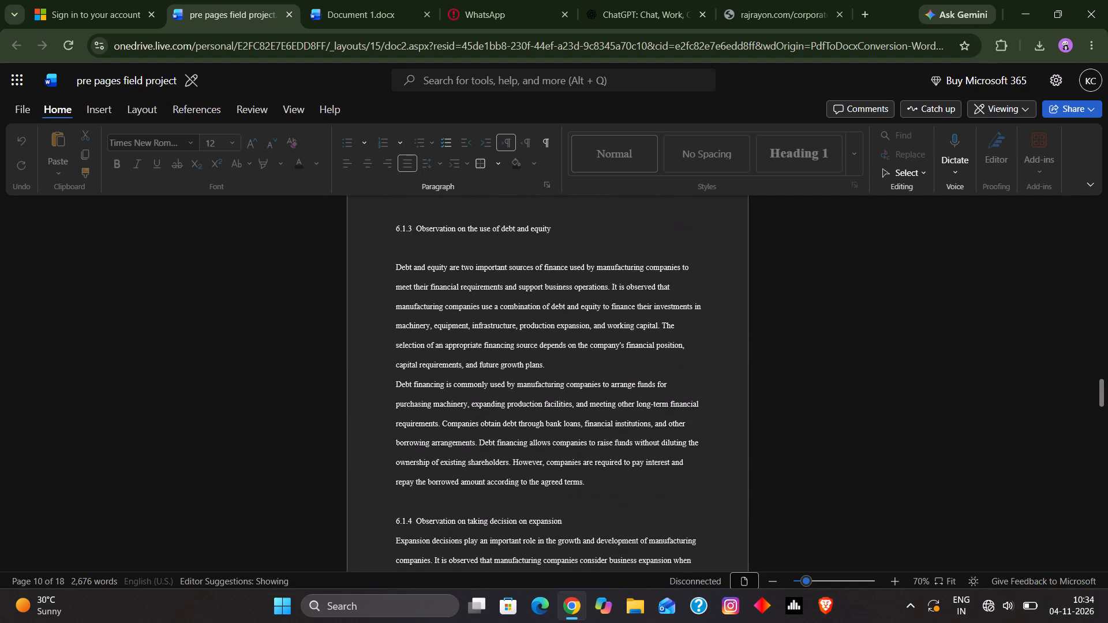
{"action": "scroll", "coordinate": [567, 326], "scroll_direction": "up", "scroll_amount": 4}
{"action": "scroll", "coordinate": [567, 326], "scroll_direction": "down", "scroll_amount": 7}
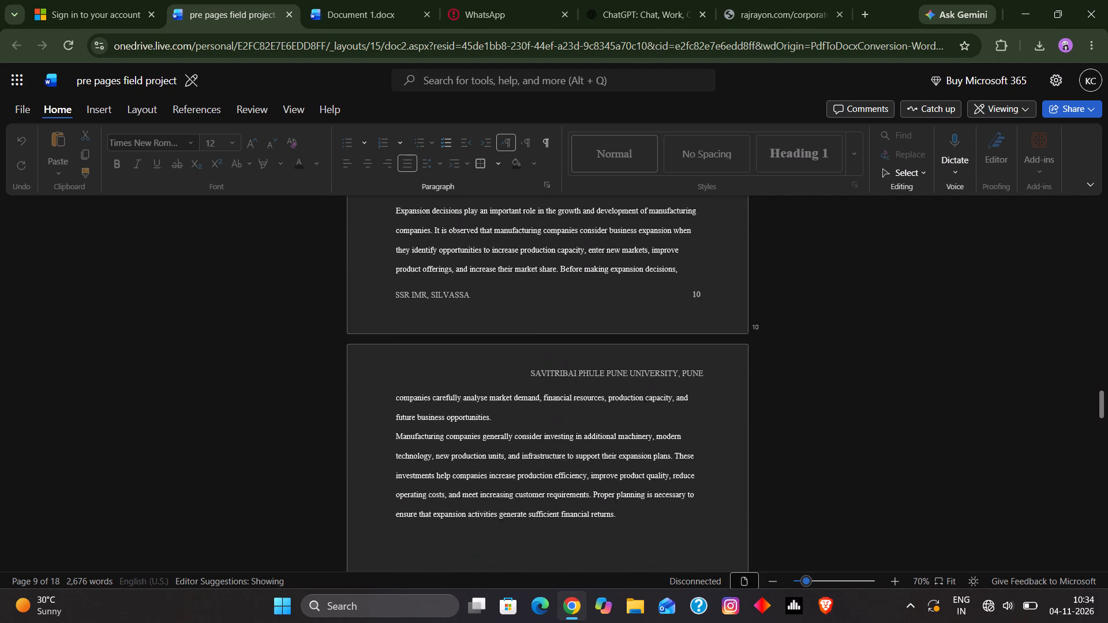
{"action": "scroll", "coordinate": [567, 326], "scroll_direction": "down", "scroll_amount": 6}
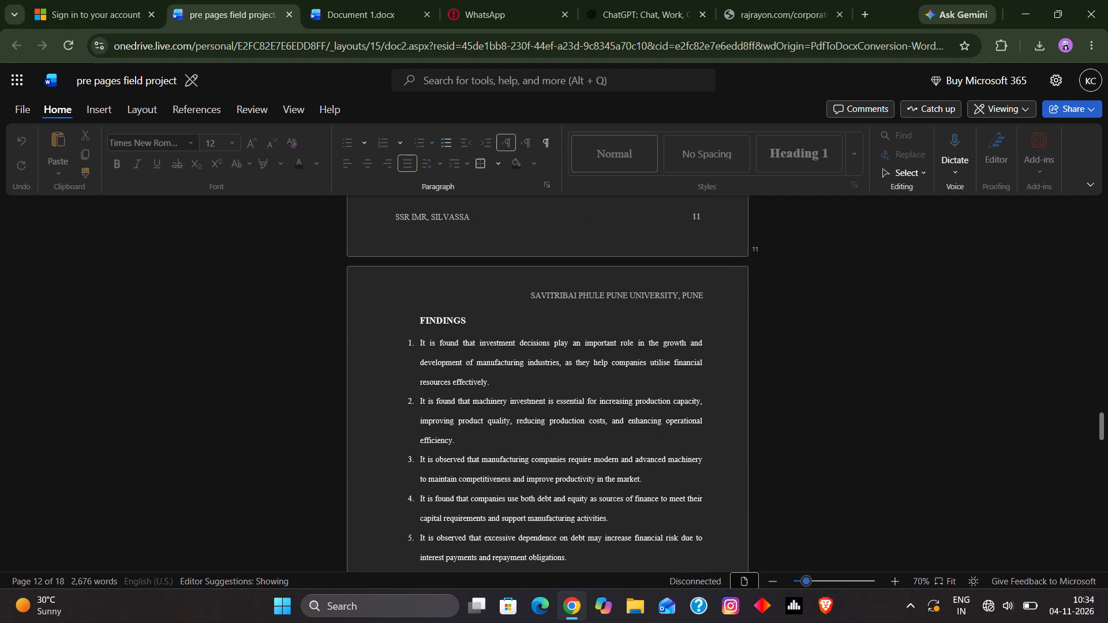
{"action": "scroll", "coordinate": [567, 326], "scroll_direction": "down", "scroll_amount": 1}
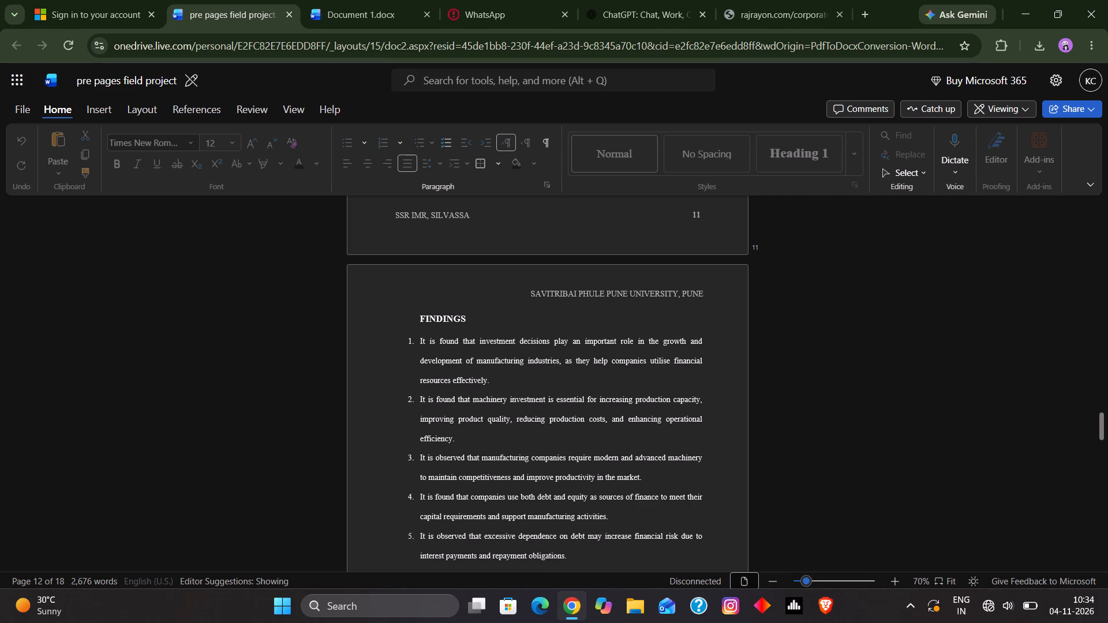
{"action": "scroll", "coordinate": [567, 326], "scroll_direction": "down", "scroll_amount": 2}
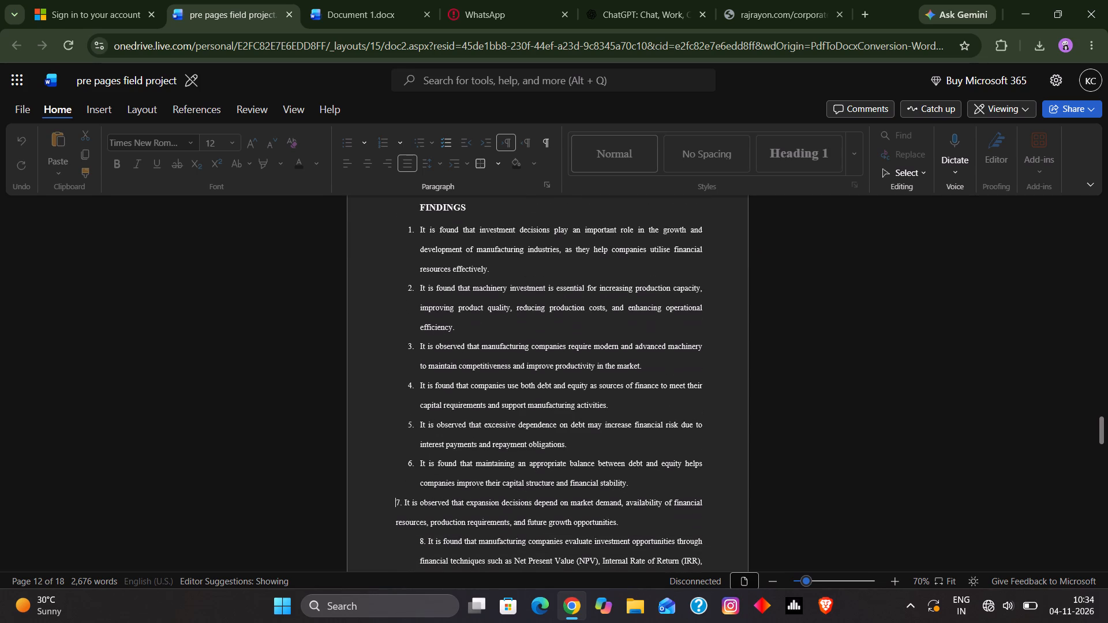
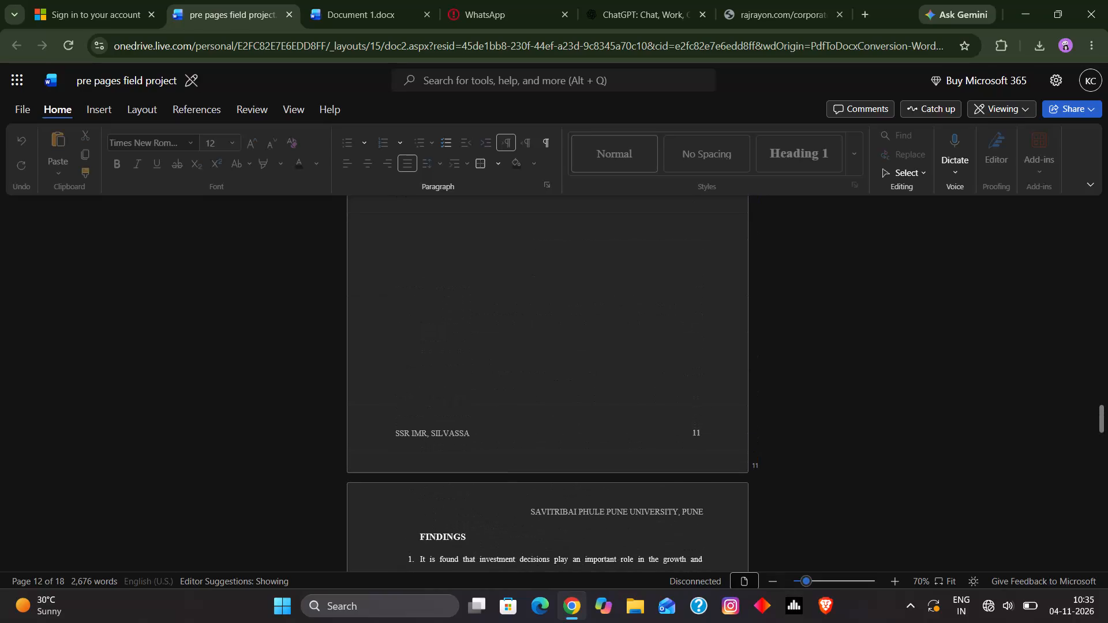
Review the section 6.1 observations on debt, equity and expansion on pages 10 and 11, and the Findings list on page 12.
{"action": "scroll", "coordinate": [567, 326], "scroll_direction": "up", "scroll_amount": 1}
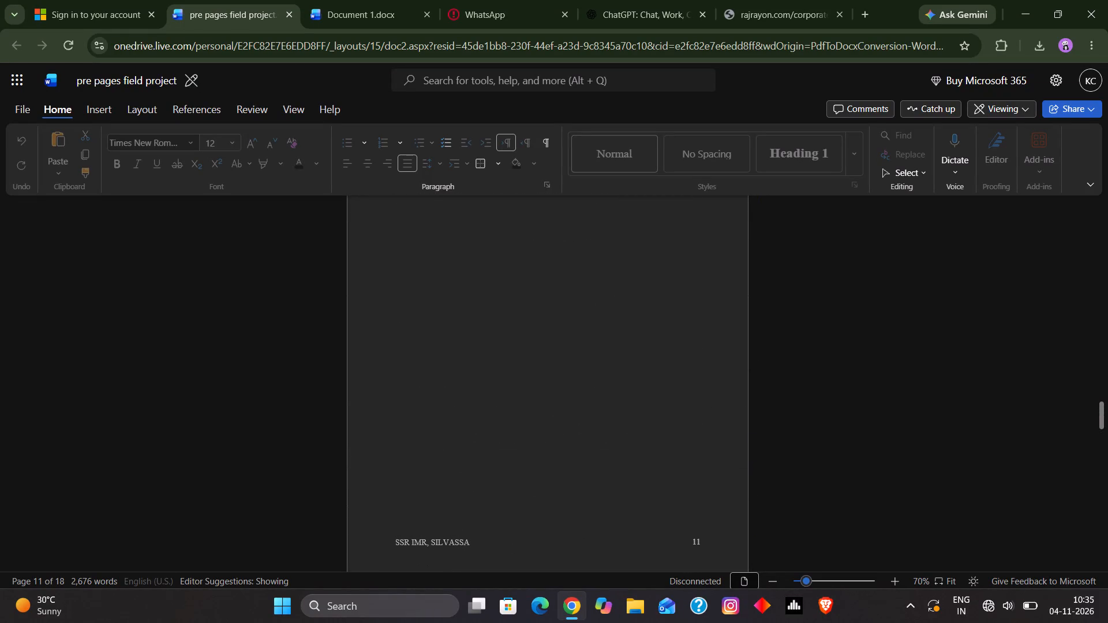
{"action": "scroll", "coordinate": [567, 326], "scroll_direction": "up", "scroll_amount": 5}
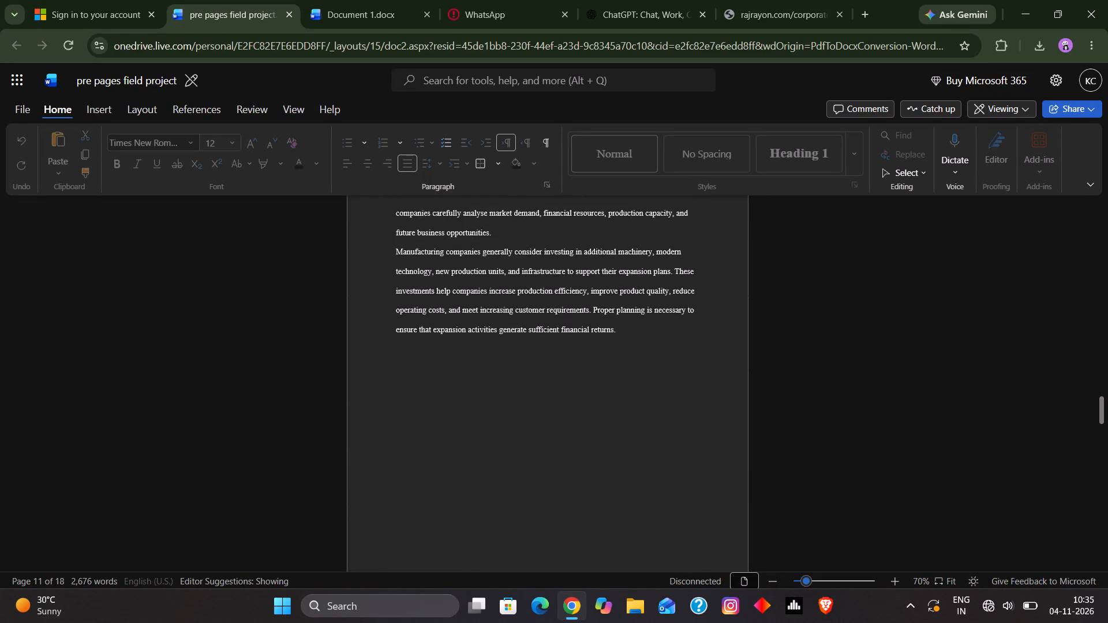
{"action": "scroll", "coordinate": [567, 326], "scroll_direction": "up", "scroll_amount": 5}
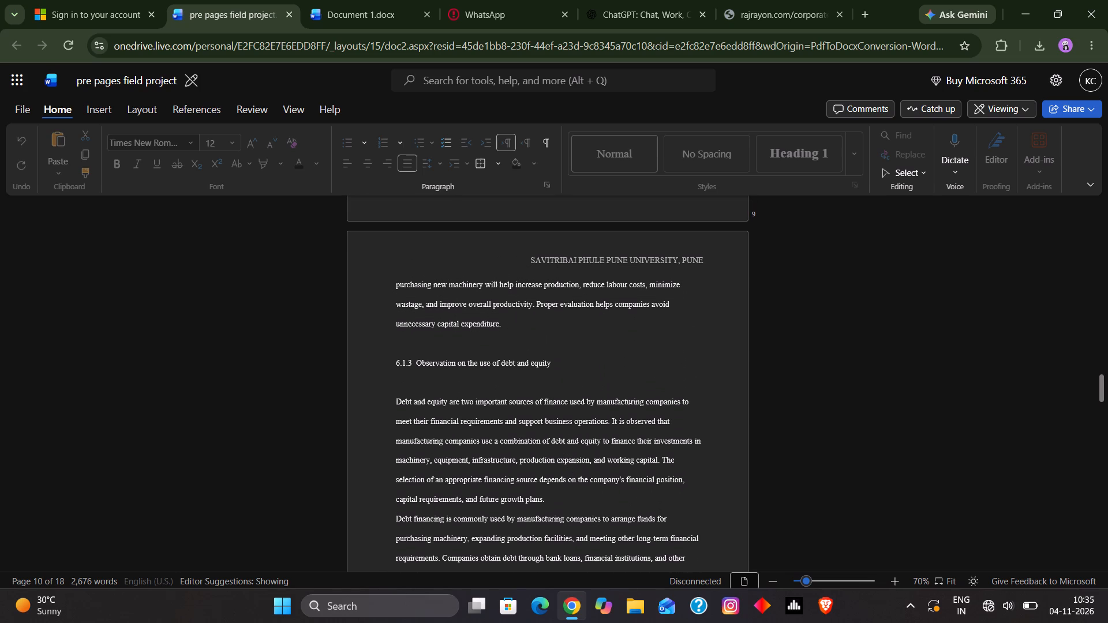
{"action": "scroll", "coordinate": [567, 326], "scroll_direction": "up", "scroll_amount": 1}
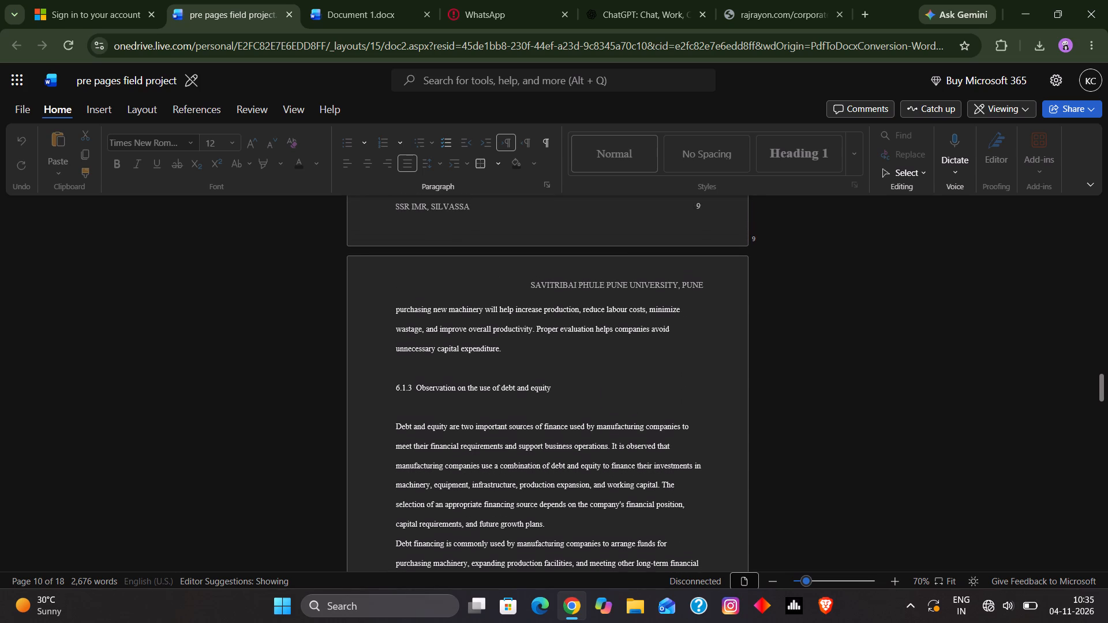
{"action": "scroll", "coordinate": [567, 326], "scroll_direction": "up", "scroll_amount": 7}
{"action": "scroll", "coordinate": [567, 326], "scroll_direction": "right", "scroll_amount": 1}
{"action": "scroll", "coordinate": [567, 326], "scroll_direction": "down", "scroll_amount": 2}
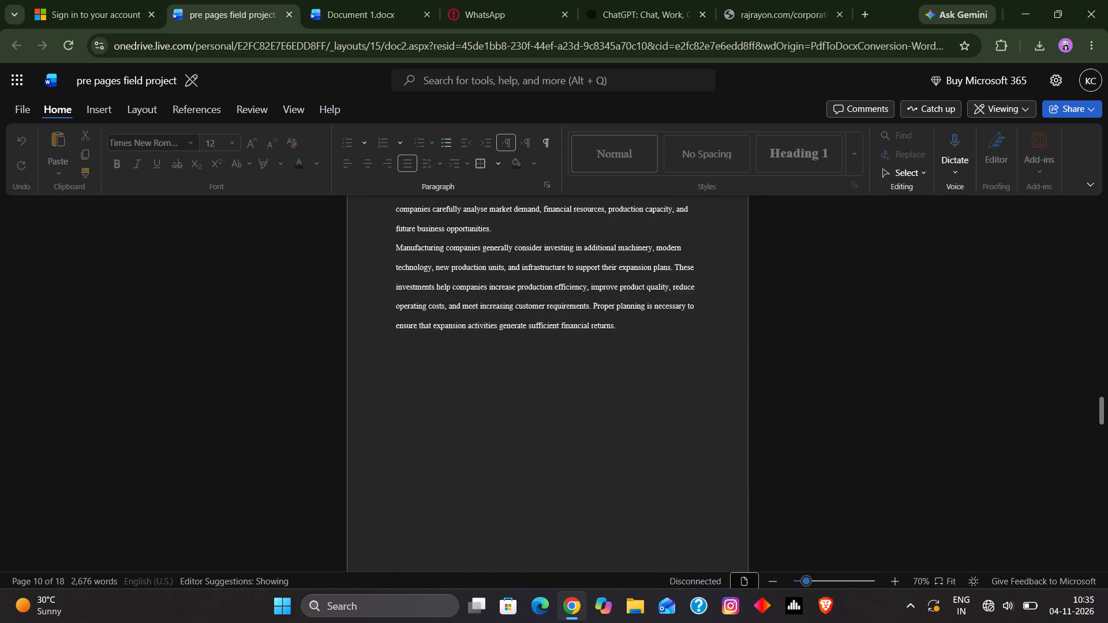
{"action": "scroll", "coordinate": [567, 326], "scroll_direction": "down", "scroll_amount": 3}
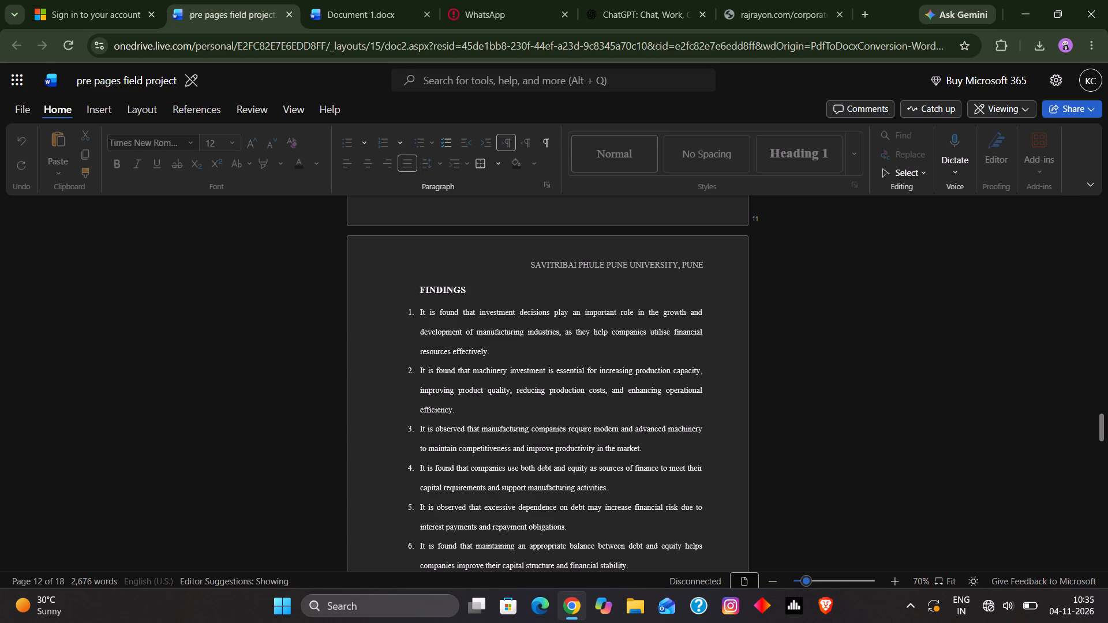
{"action": "scroll", "coordinate": [567, 326], "scroll_direction": "down", "scroll_amount": 1}
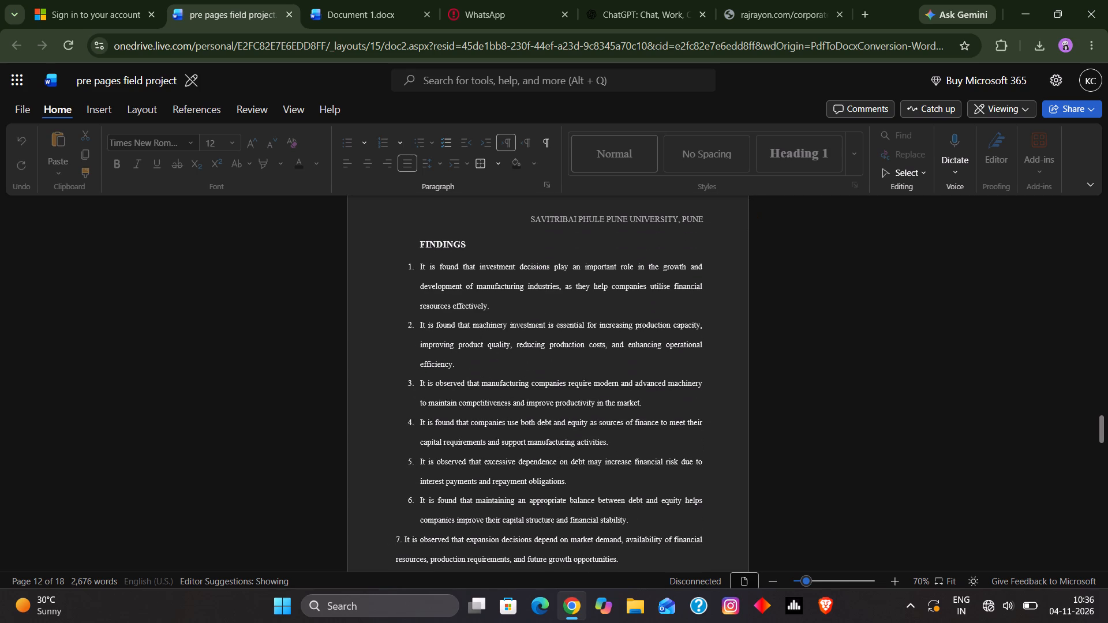
{"action": "scroll", "coordinate": [567, 326], "scroll_direction": "down", "scroll_amount": 1}
{"action": "scroll", "coordinate": [567, 326], "scroll_direction": "up", "scroll_amount": 6}
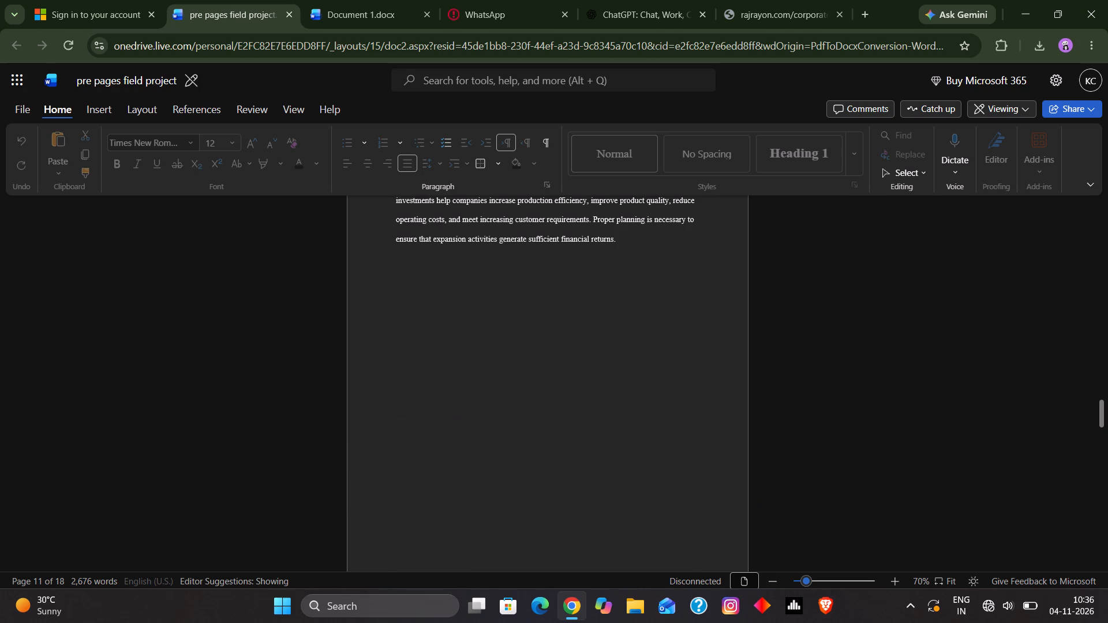
{"action": "scroll", "coordinate": [567, 326], "scroll_direction": "up", "scroll_amount": 3}
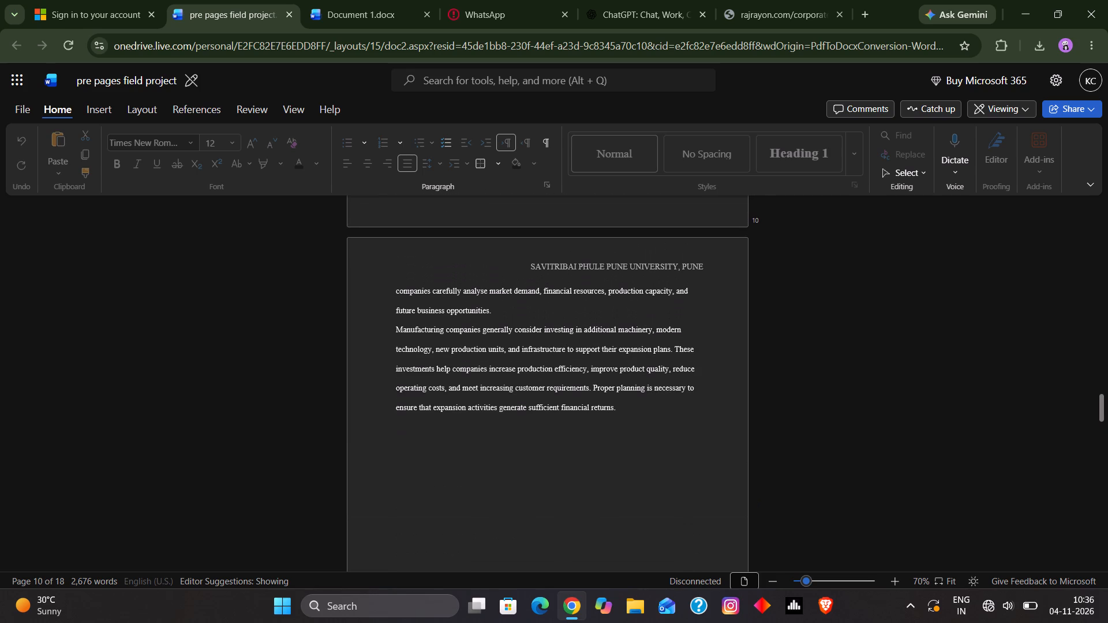
{"action": "scroll", "coordinate": [567, 326], "scroll_direction": "up", "scroll_amount": 1}
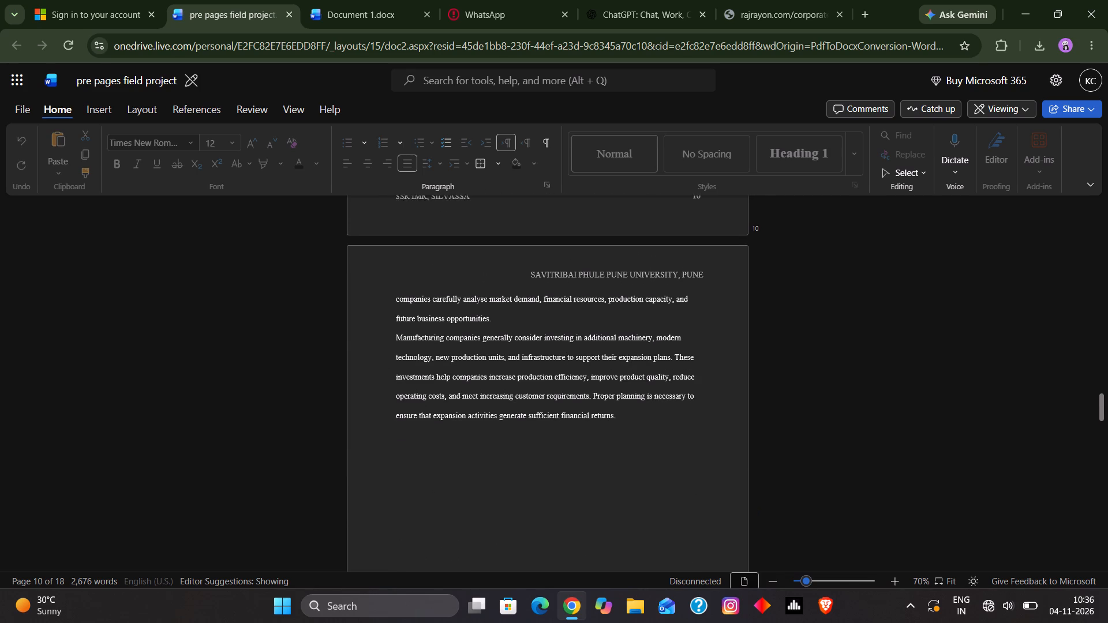
{"action": "scroll", "coordinate": [567, 326], "scroll_direction": "up", "scroll_amount": 3}
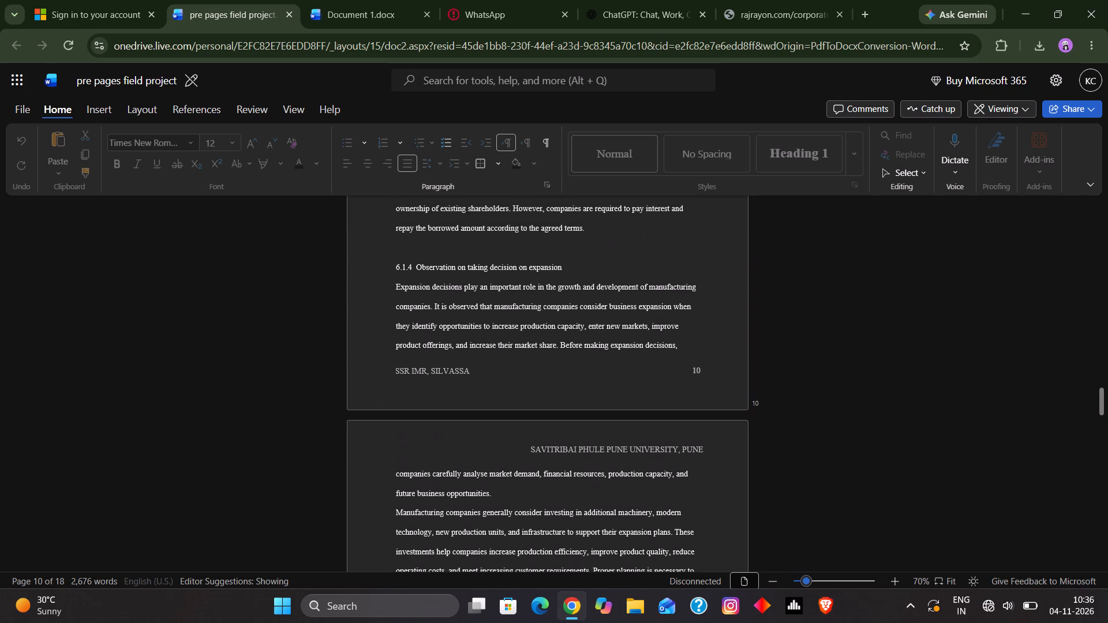
{"action": "scroll", "coordinate": [567, 326], "scroll_direction": "up", "scroll_amount": 3}
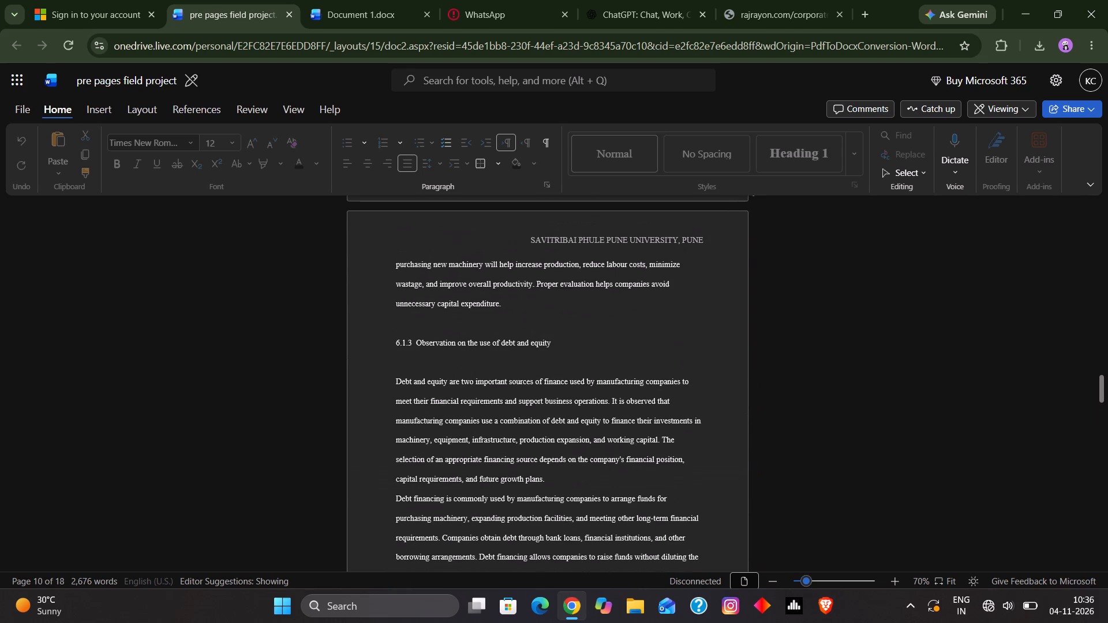
{"action": "scroll", "coordinate": [567, 326], "scroll_direction": "up", "scroll_amount": 1}
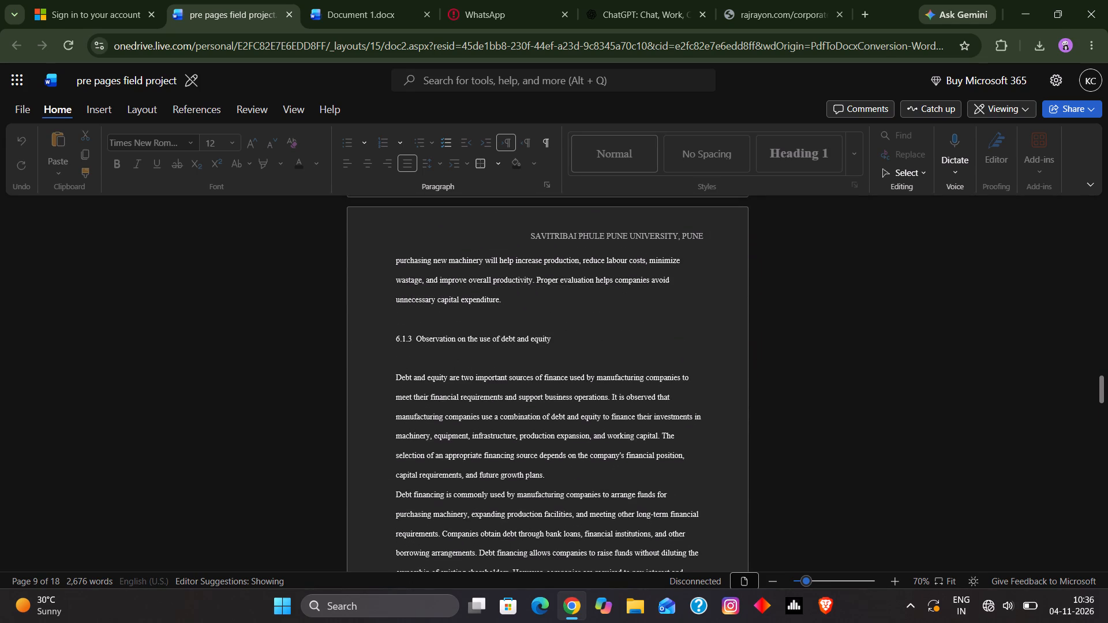
Review the paragraph alignment in sections 6.1.3 and 6.1.4 on pages 10 and 11, and in the FINDINGS list on page 12.
{"action": "scroll", "coordinate": [440, 382], "scroll_direction": "down", "scroll_amount": 3}
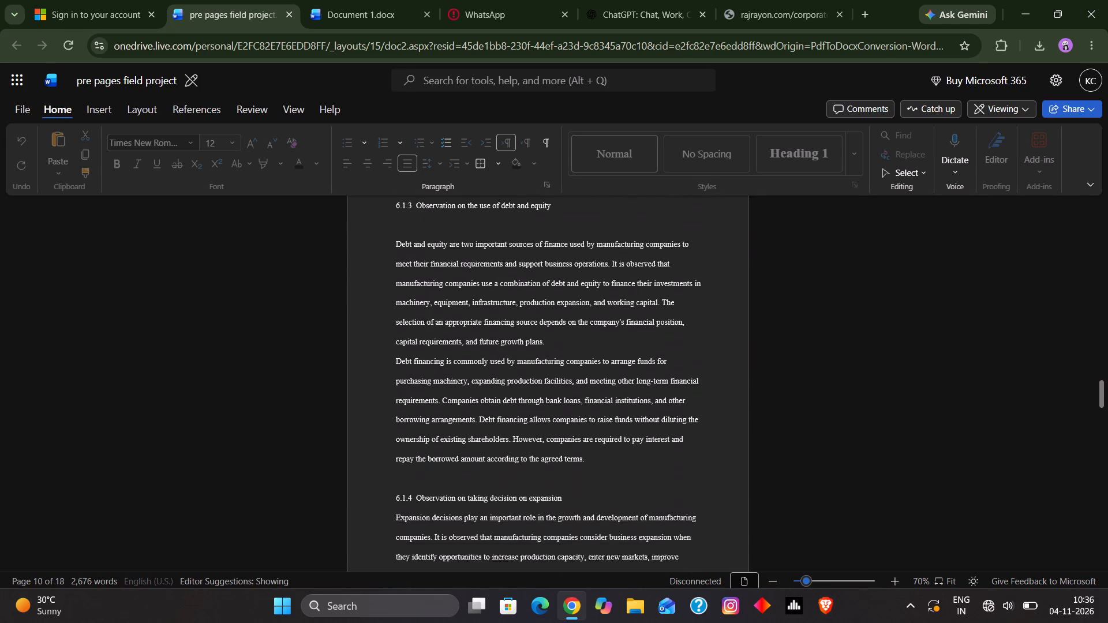
{"action": "scroll", "coordinate": [440, 382], "scroll_direction": "down", "scroll_amount": 1}
{"action": "scroll", "coordinate": [440, 382], "scroll_direction": "up", "scroll_amount": 2}
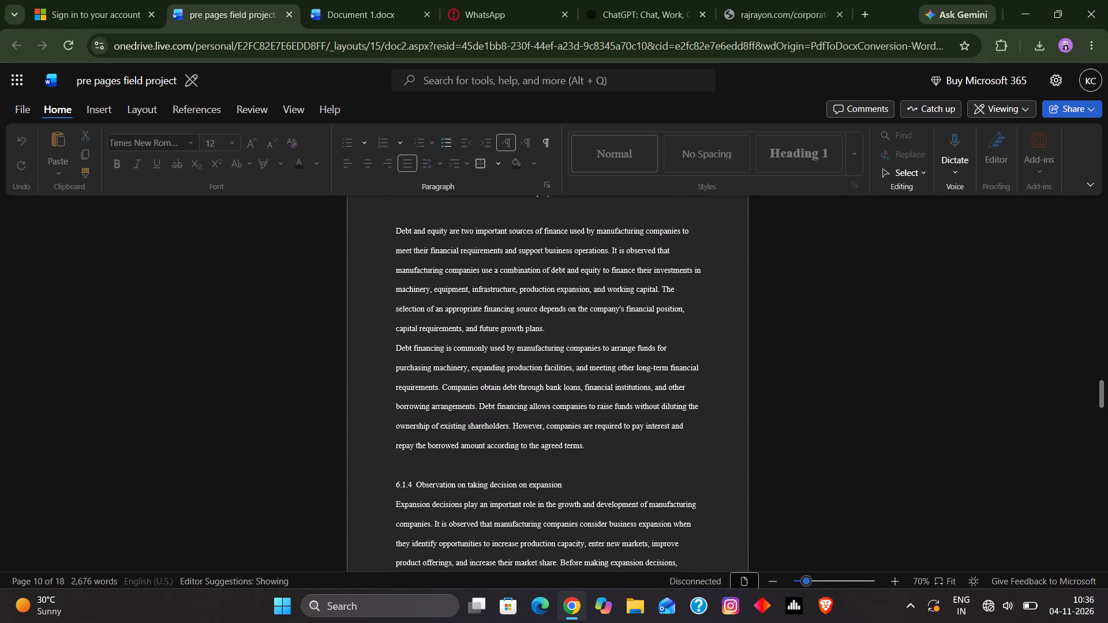
{"action": "scroll", "coordinate": [440, 382], "scroll_direction": "up", "scroll_amount": 2}
{"action": "left_click_drag", "start_coordinate": [410, 331], "coordinate": [481, 431]}
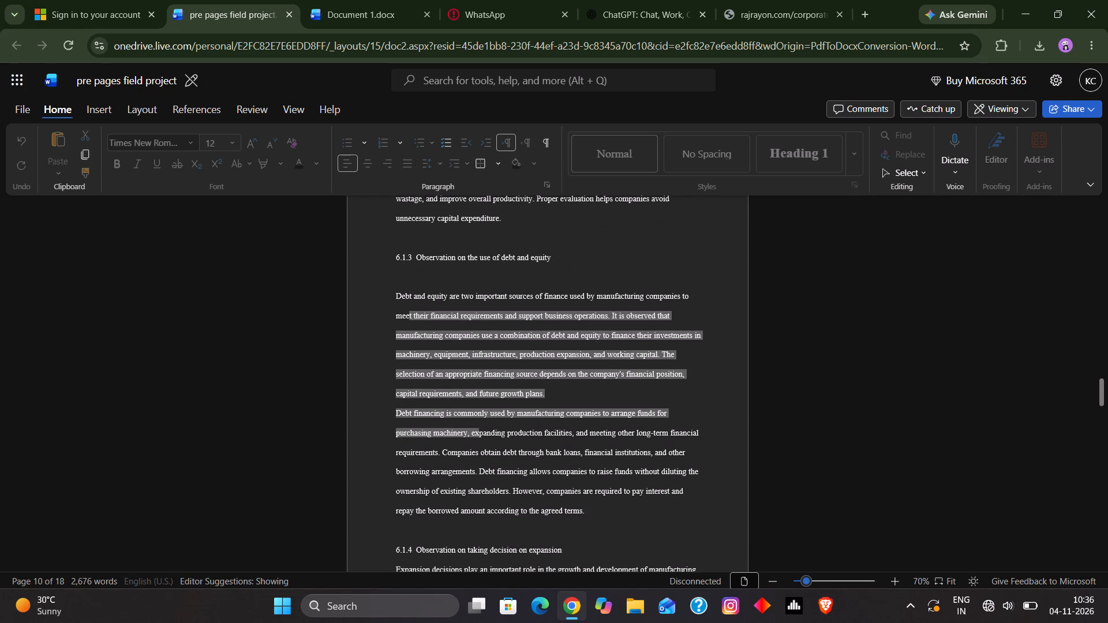
{"action": "left_click", "coordinate": [389, 426]}
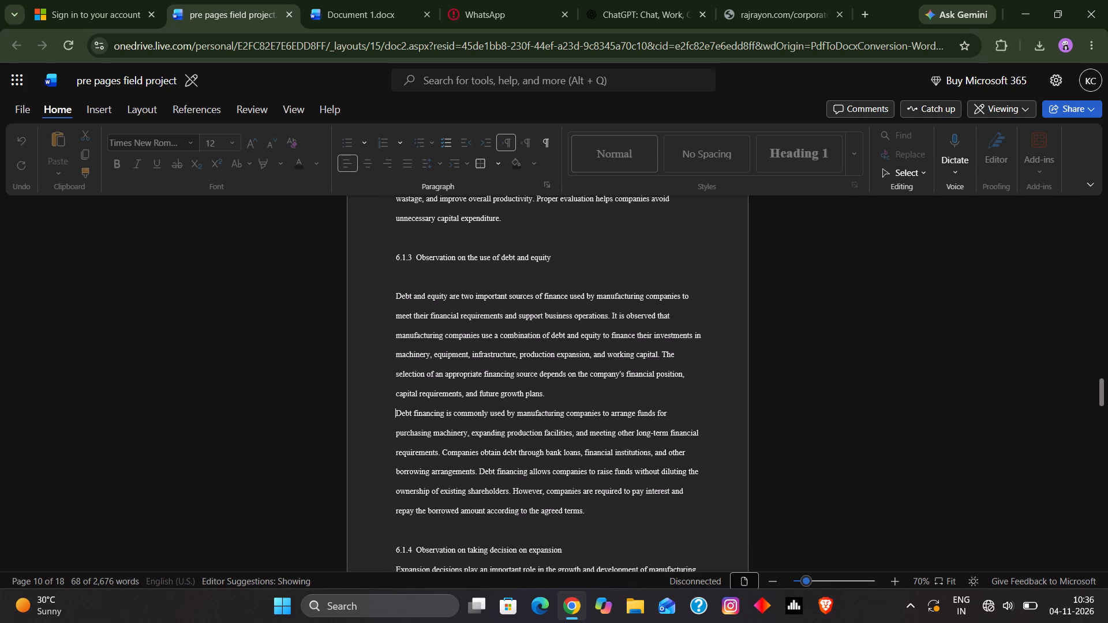
{"action": "scroll", "coordinate": [389, 426], "scroll_direction": "down", "scroll_amount": 6}
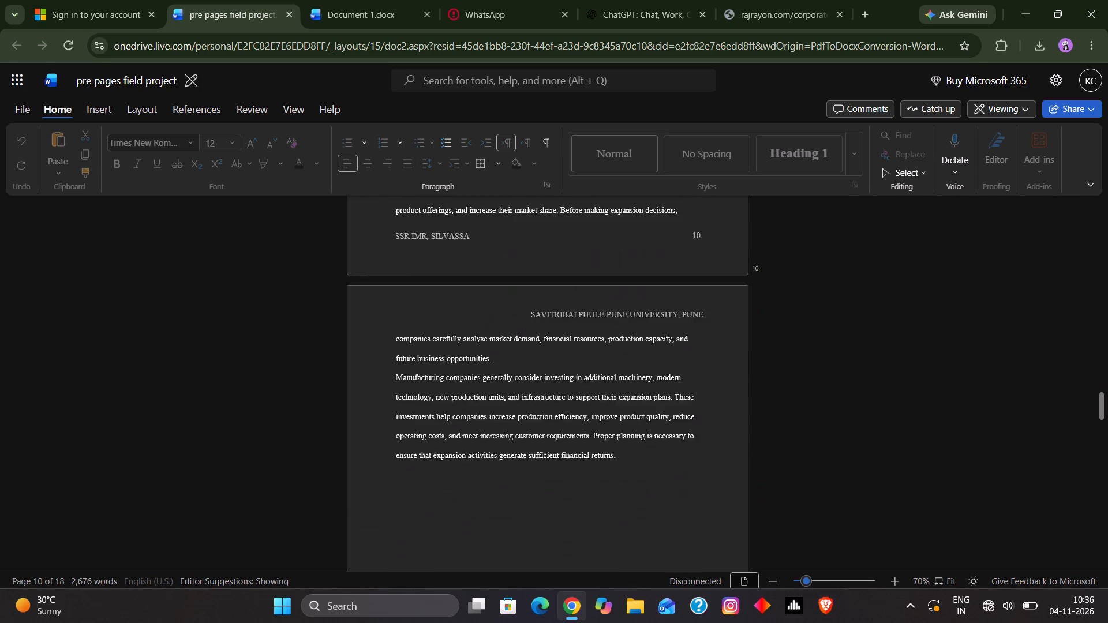
{"action": "scroll", "coordinate": [389, 426], "scroll_direction": "down", "scroll_amount": 4}
{"action": "scroll", "coordinate": [389, 426], "scroll_direction": "up", "scroll_amount": 4}
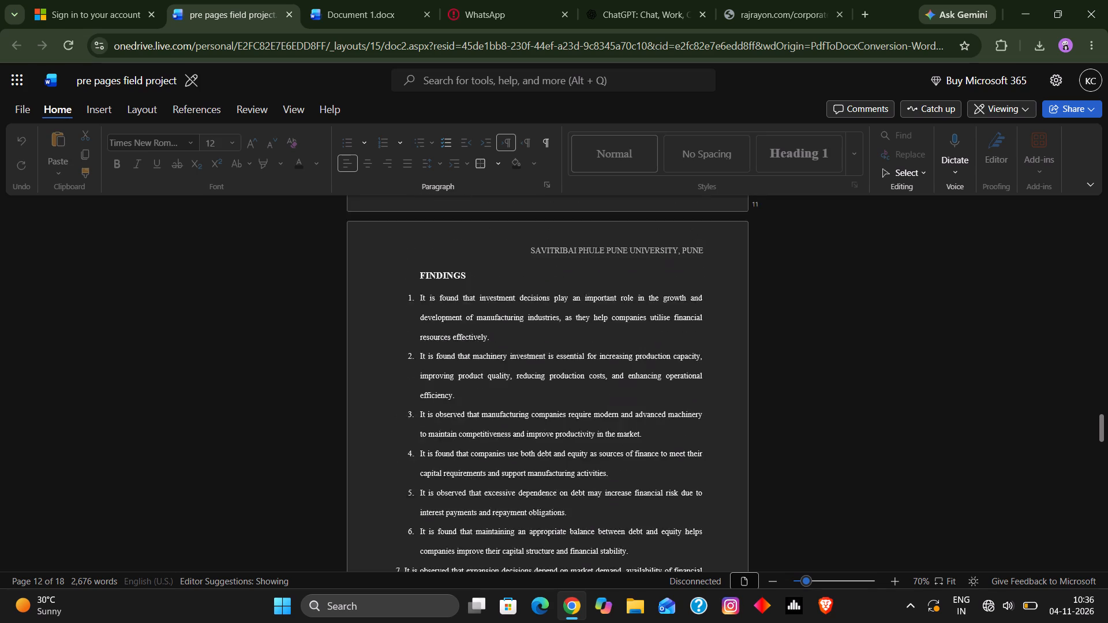
{"action": "scroll", "coordinate": [389, 426], "scroll_direction": "up", "scroll_amount": 2}
{"action": "left_click", "coordinate": [403, 365]}
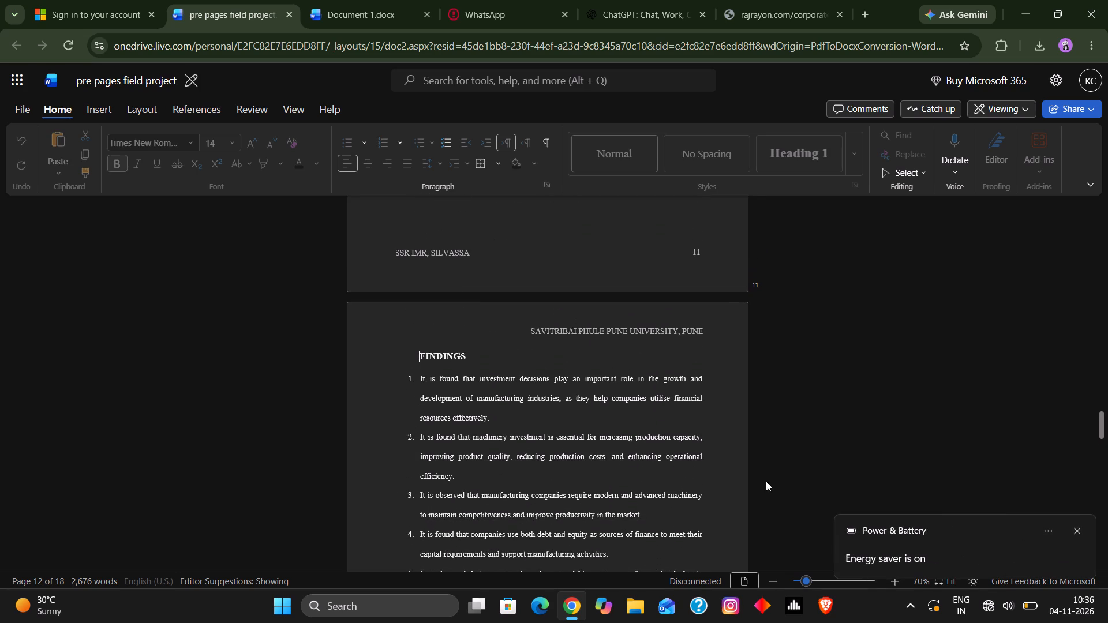
Dismiss the energy saver notification and raise the laptop's screen brightness to near maximum.
{"action": "left_click", "coordinate": [1081, 528]}
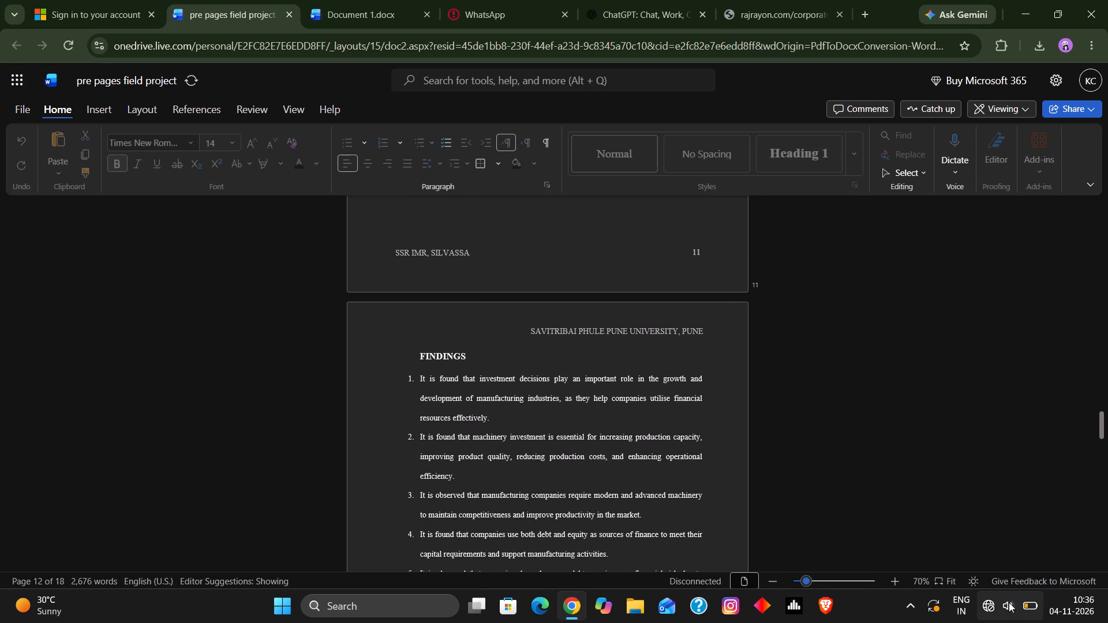
{"action": "left_click", "coordinate": [1022, 606]}
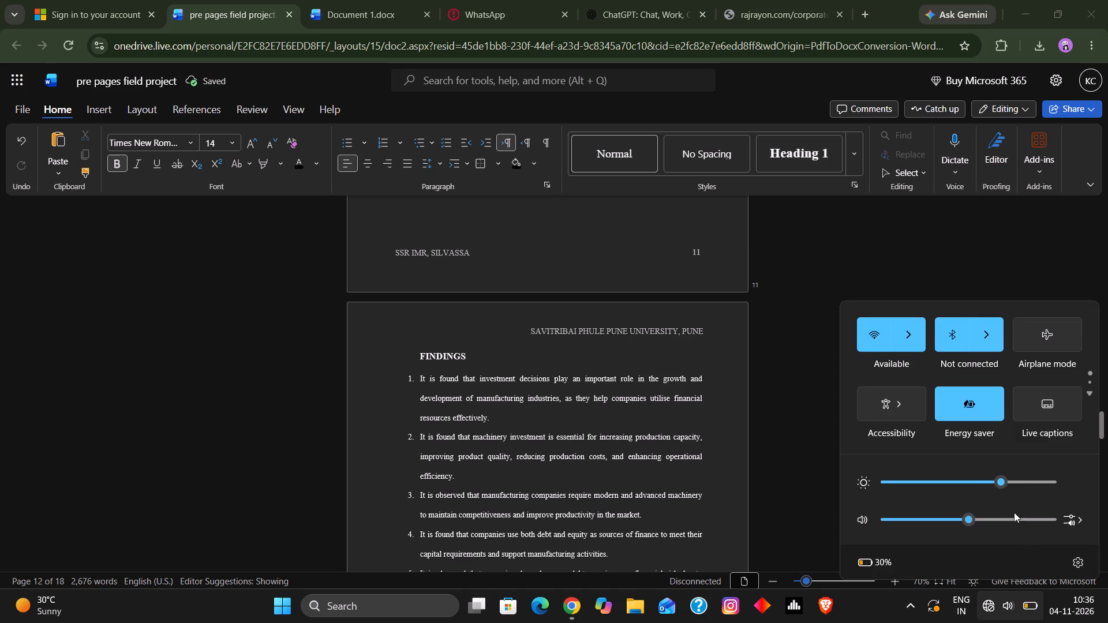
{"action": "left_click", "coordinate": [1032, 483]}
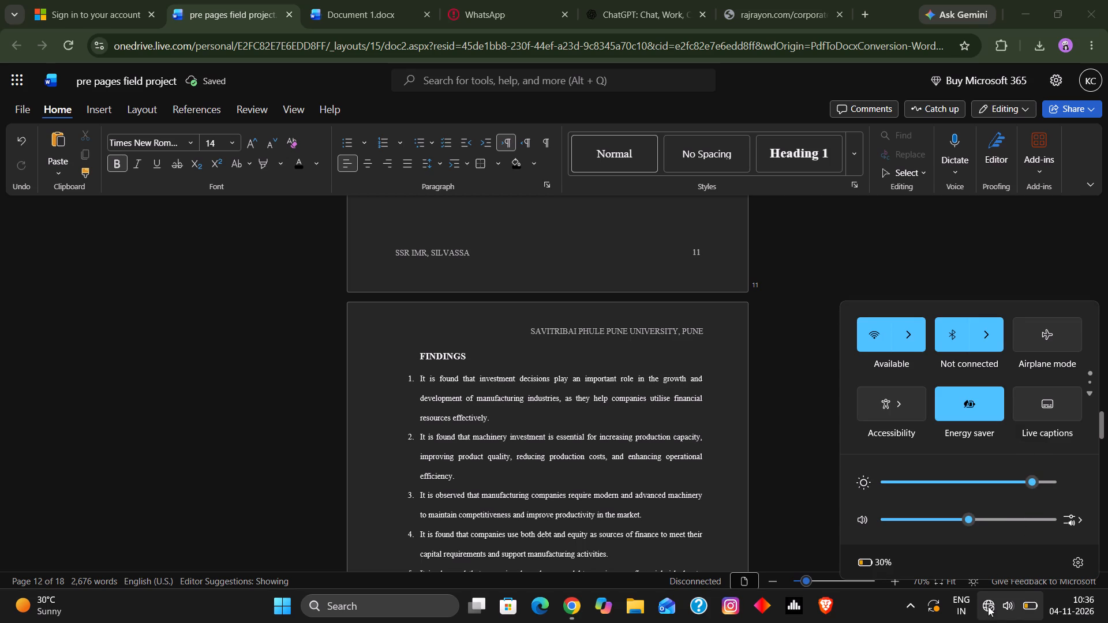
{"action": "left_click", "coordinate": [809, 500]}
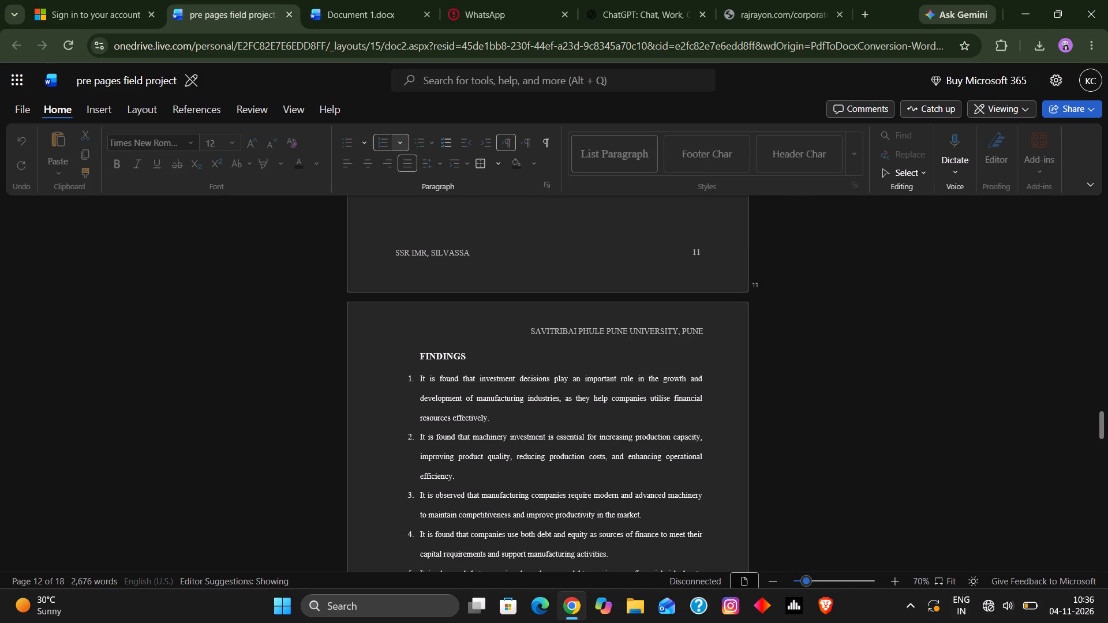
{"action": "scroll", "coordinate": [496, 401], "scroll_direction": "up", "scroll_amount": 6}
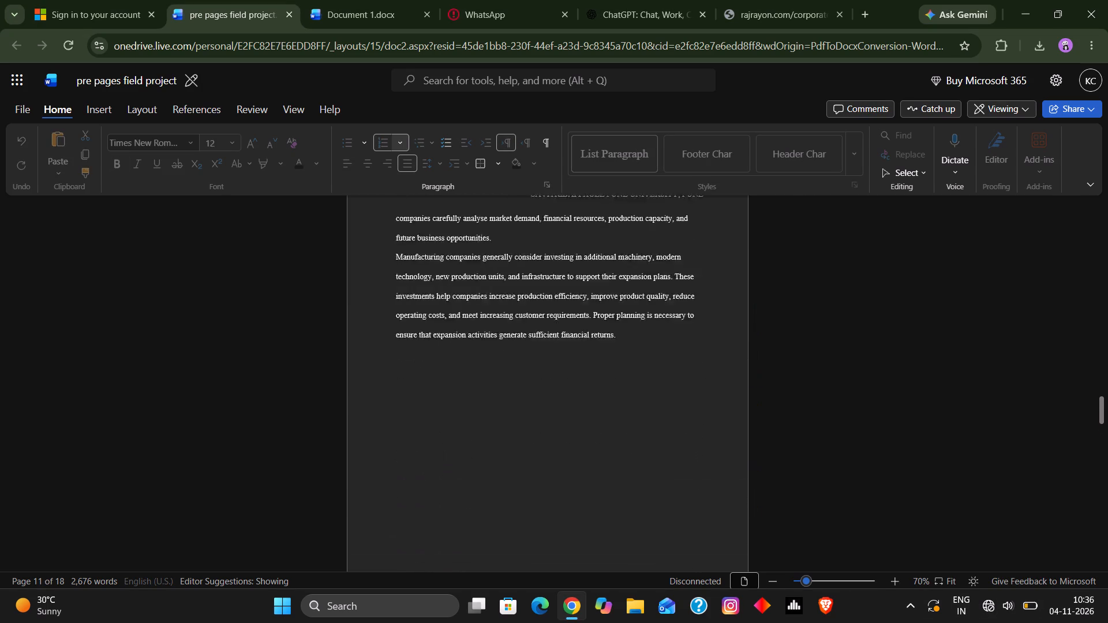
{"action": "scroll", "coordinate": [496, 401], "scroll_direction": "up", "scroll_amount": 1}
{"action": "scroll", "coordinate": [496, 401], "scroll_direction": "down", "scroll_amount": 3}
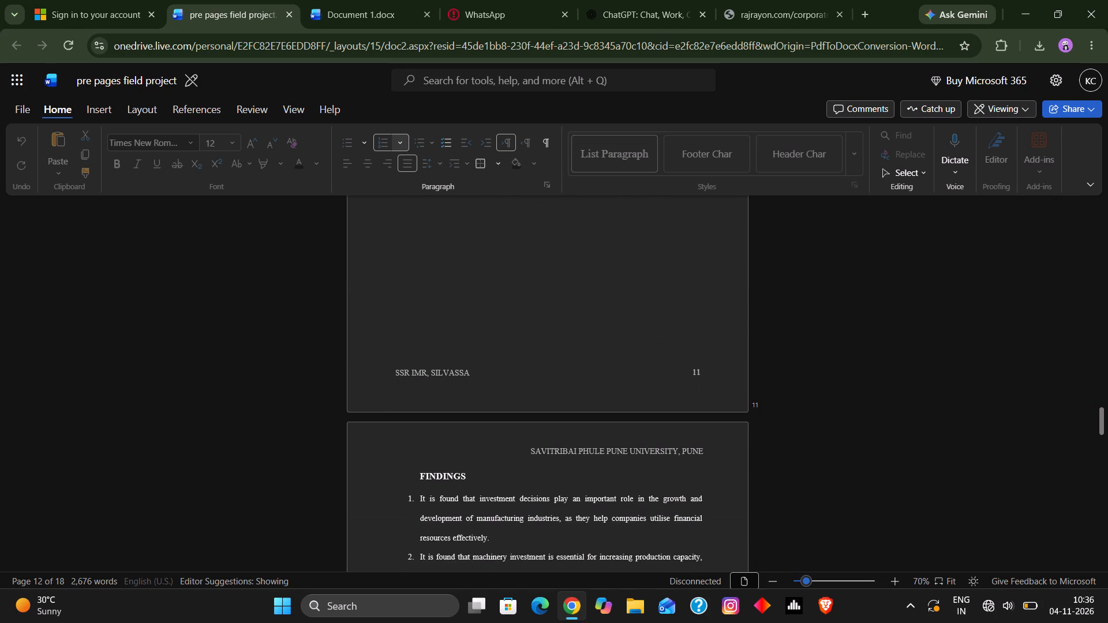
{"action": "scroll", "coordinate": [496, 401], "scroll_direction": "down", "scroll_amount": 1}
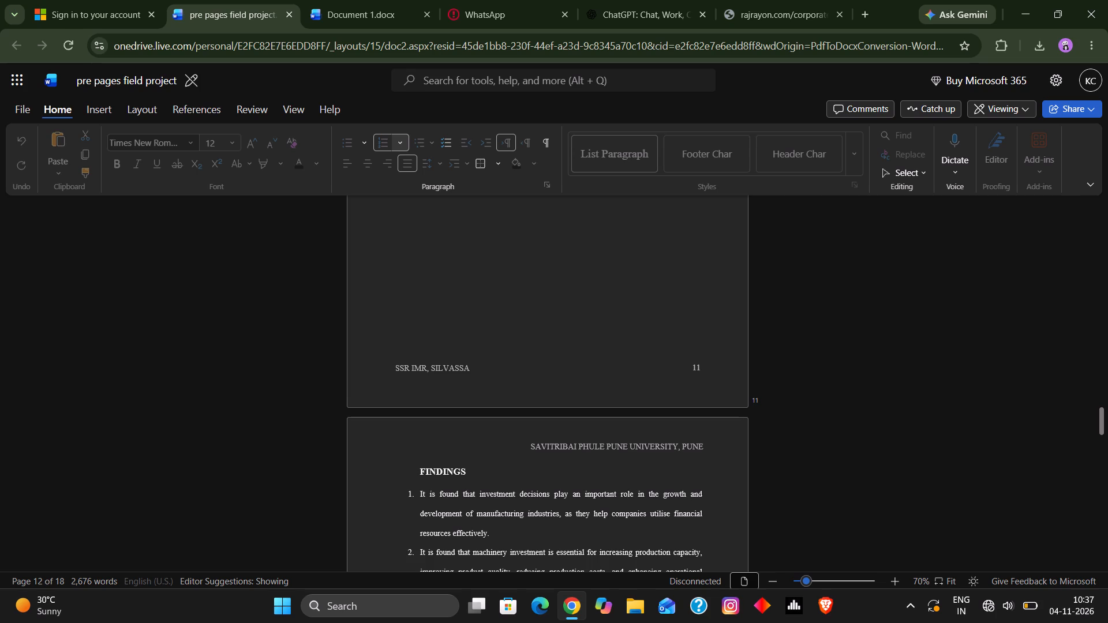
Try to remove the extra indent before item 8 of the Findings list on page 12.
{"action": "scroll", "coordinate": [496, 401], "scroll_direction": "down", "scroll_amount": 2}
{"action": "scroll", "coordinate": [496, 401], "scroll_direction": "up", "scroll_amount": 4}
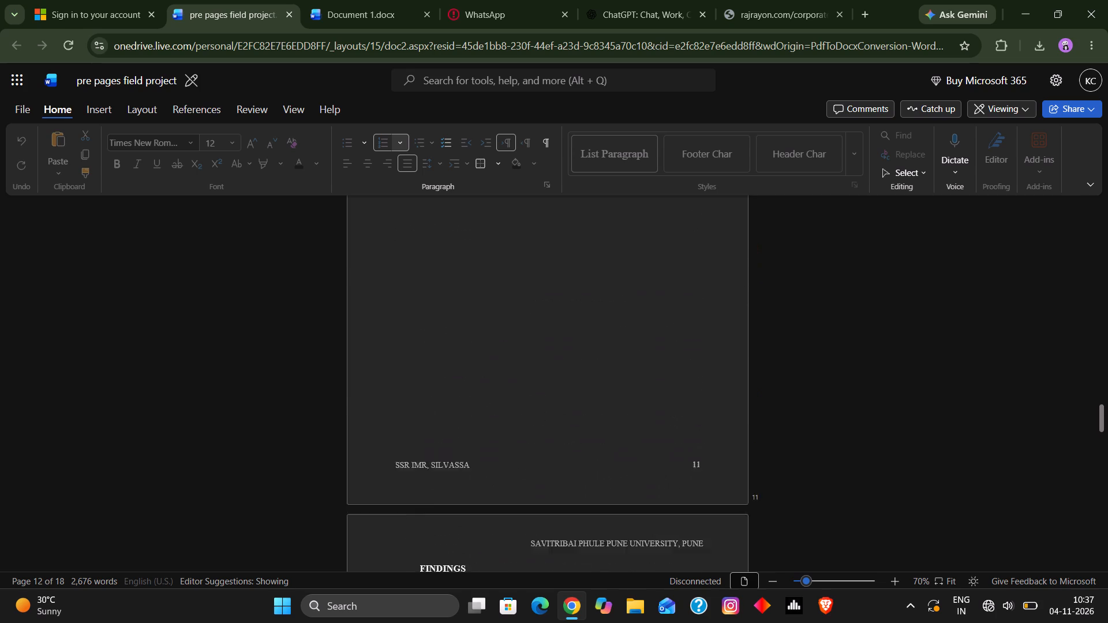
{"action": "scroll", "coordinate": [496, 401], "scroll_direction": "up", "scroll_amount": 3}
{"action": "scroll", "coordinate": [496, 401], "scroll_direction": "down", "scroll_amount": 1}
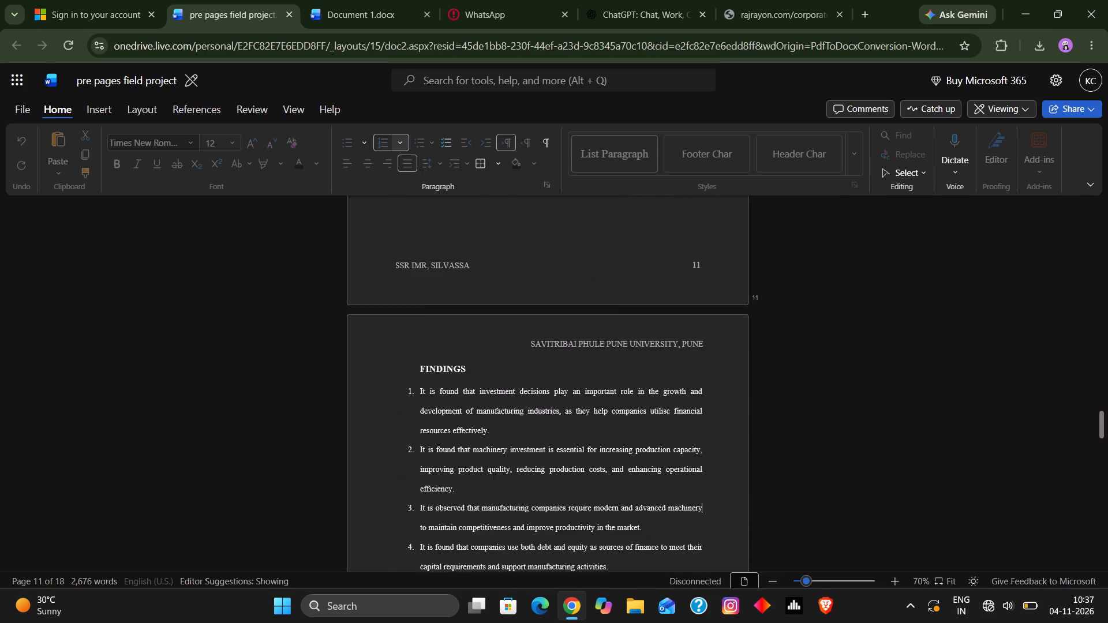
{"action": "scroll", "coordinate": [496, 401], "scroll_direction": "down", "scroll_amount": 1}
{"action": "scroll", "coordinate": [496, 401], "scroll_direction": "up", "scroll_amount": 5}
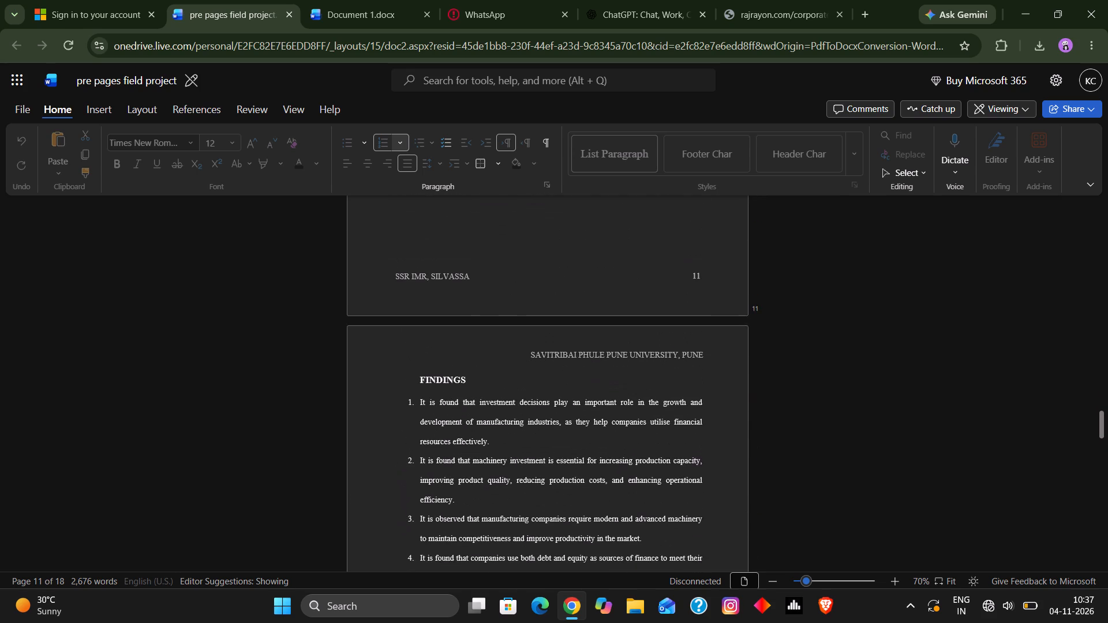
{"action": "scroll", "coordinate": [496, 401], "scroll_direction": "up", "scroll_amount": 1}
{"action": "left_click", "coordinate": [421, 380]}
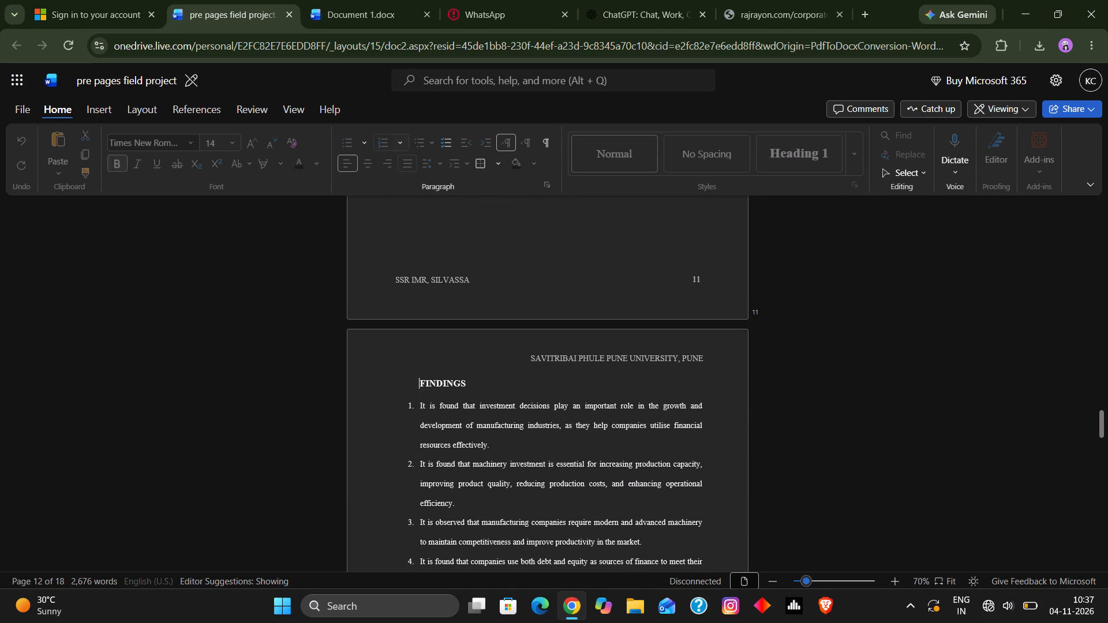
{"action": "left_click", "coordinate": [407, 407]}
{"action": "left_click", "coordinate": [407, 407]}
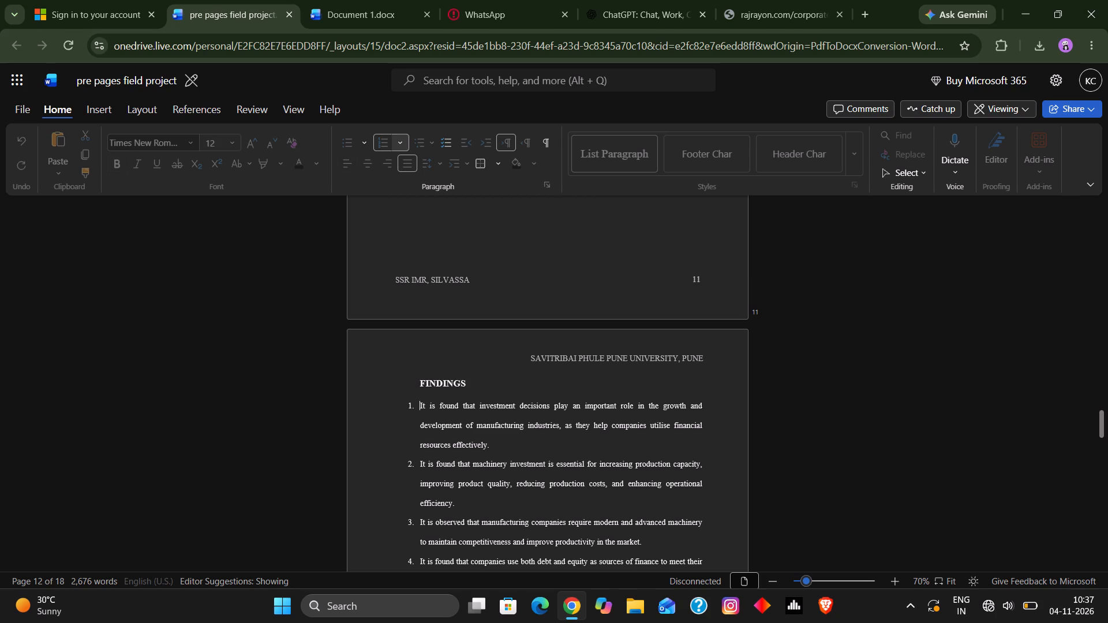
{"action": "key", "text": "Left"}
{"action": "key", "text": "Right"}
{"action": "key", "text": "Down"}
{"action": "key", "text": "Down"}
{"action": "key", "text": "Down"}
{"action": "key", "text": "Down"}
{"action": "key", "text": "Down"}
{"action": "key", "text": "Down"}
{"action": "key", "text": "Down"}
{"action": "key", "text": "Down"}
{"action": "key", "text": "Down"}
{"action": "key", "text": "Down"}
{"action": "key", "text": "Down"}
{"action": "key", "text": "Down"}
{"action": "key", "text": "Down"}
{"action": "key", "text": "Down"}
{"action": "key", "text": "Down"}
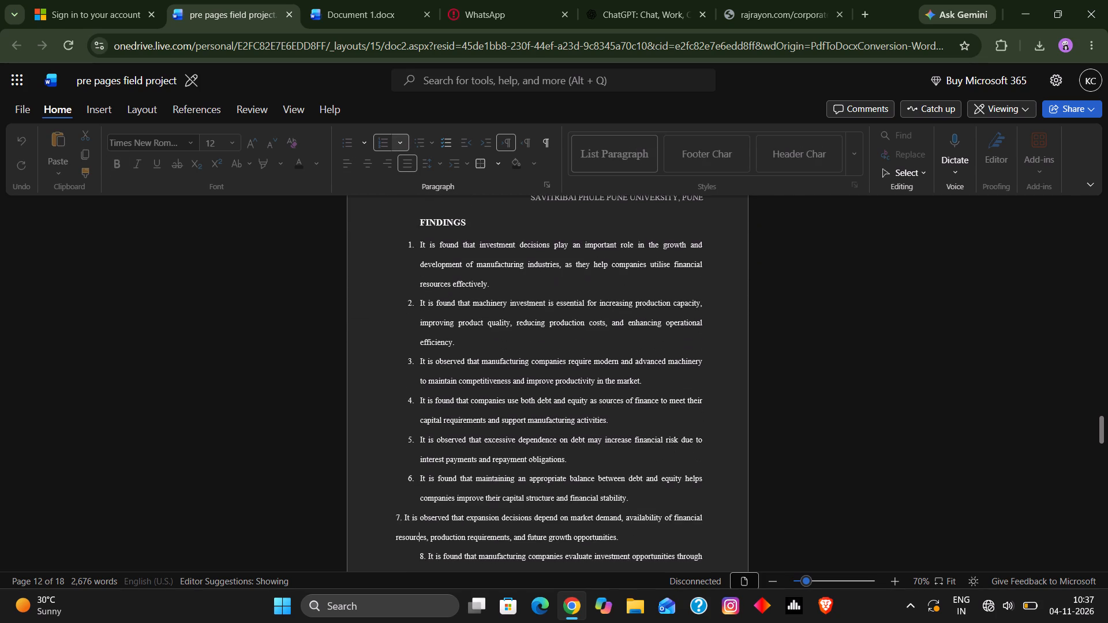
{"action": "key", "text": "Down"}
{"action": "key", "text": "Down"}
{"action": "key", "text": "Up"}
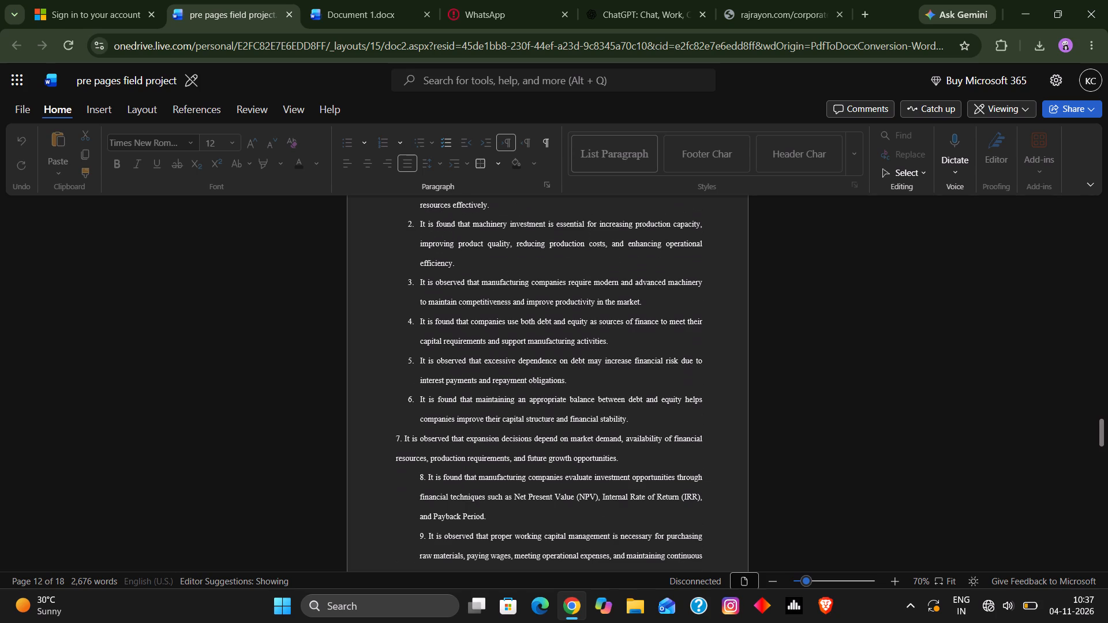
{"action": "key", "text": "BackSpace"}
Read the remaining findings through item 12 and the Learning Outcomes list on page 14.
{"action": "key", "text": "Down"}
{"action": "key", "text": "Down"}
{"action": "key", "text": "Down"}
{"action": "key", "text": "Down"}
{"action": "key", "text": "Down"}
{"action": "key", "text": "Down"}
{"action": "key", "text": "Down"}
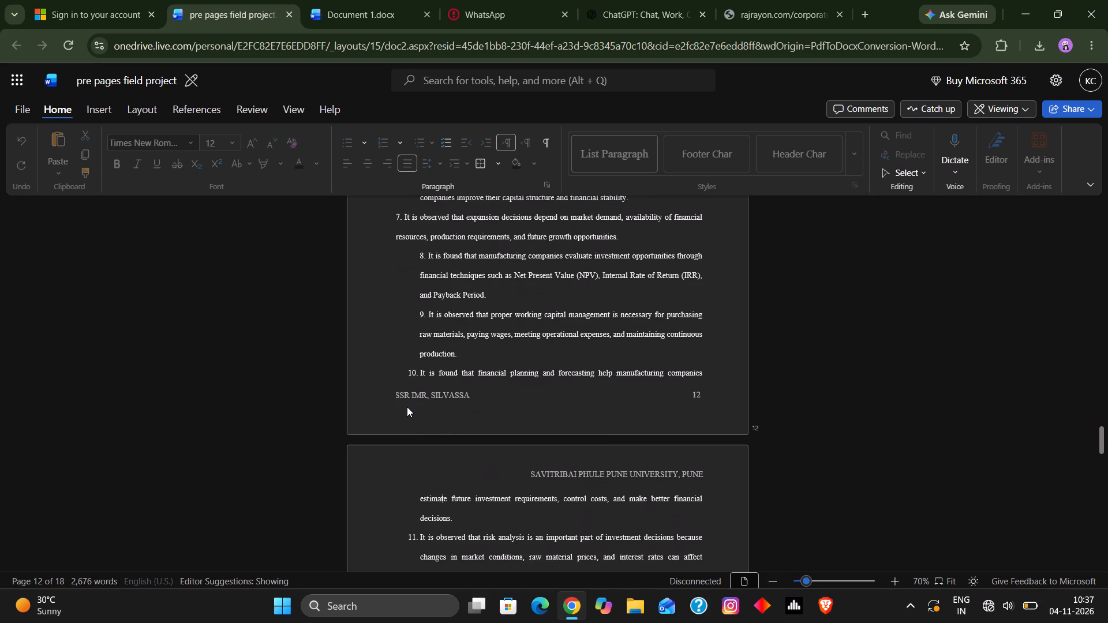
{"action": "scroll", "coordinate": [407, 407], "scroll_direction": "down", "scroll_amount": 2}
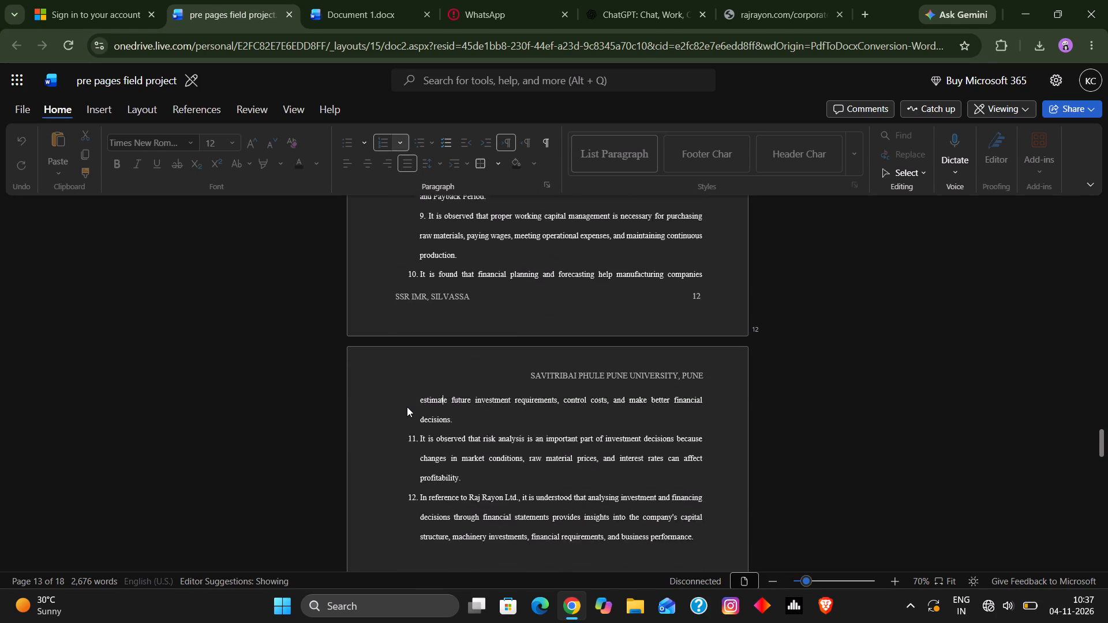
{"action": "scroll", "coordinate": [407, 407], "scroll_direction": "down", "scroll_amount": 5}
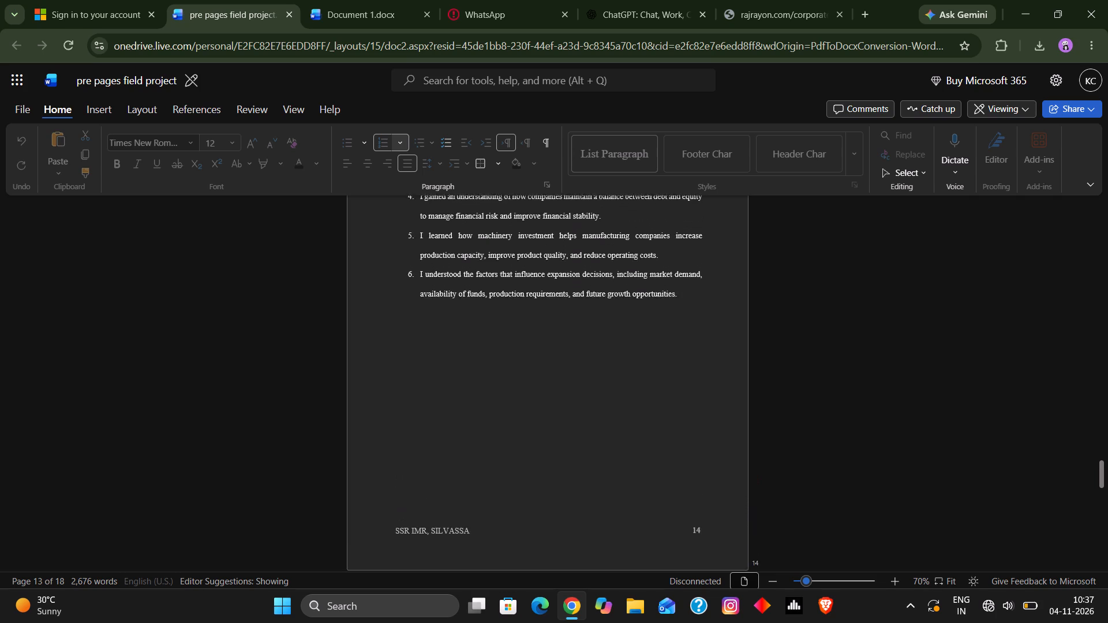
{"action": "scroll", "coordinate": [407, 407], "scroll_direction": "down", "scroll_amount": 1}
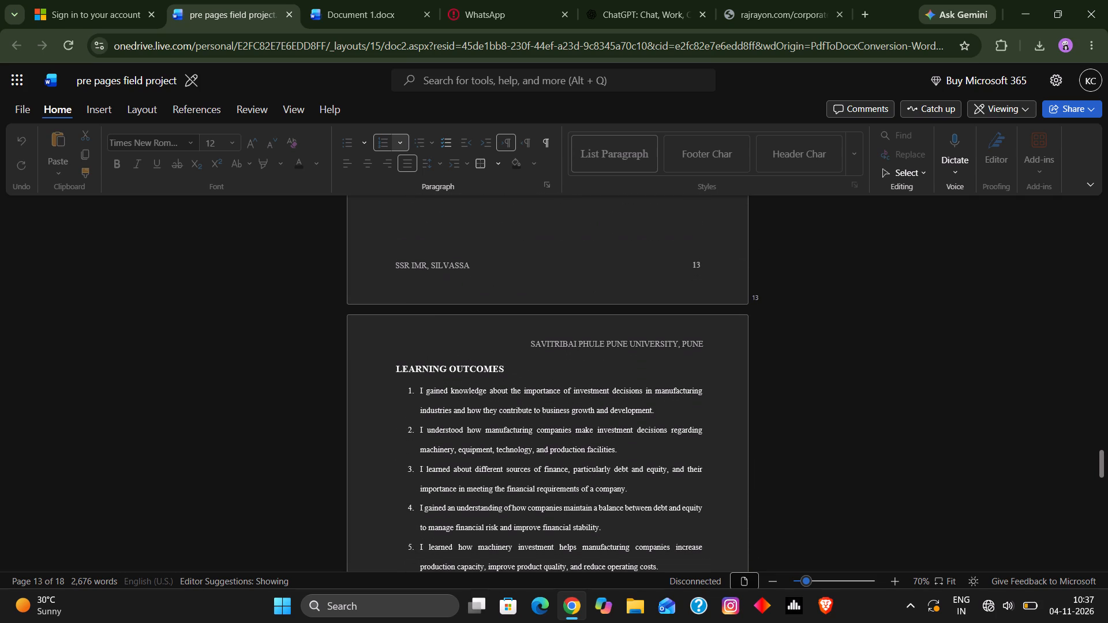
{"action": "left_click_drag", "start_coordinate": [392, 370], "coordinate": [538, 572]}
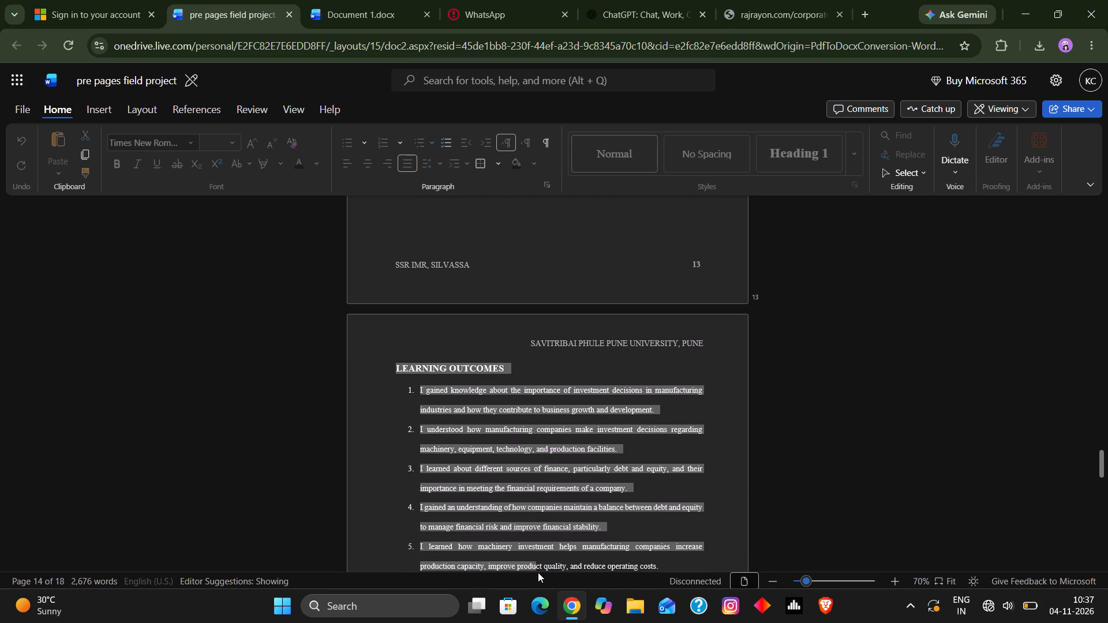
{"action": "left_click", "coordinate": [395, 501]}
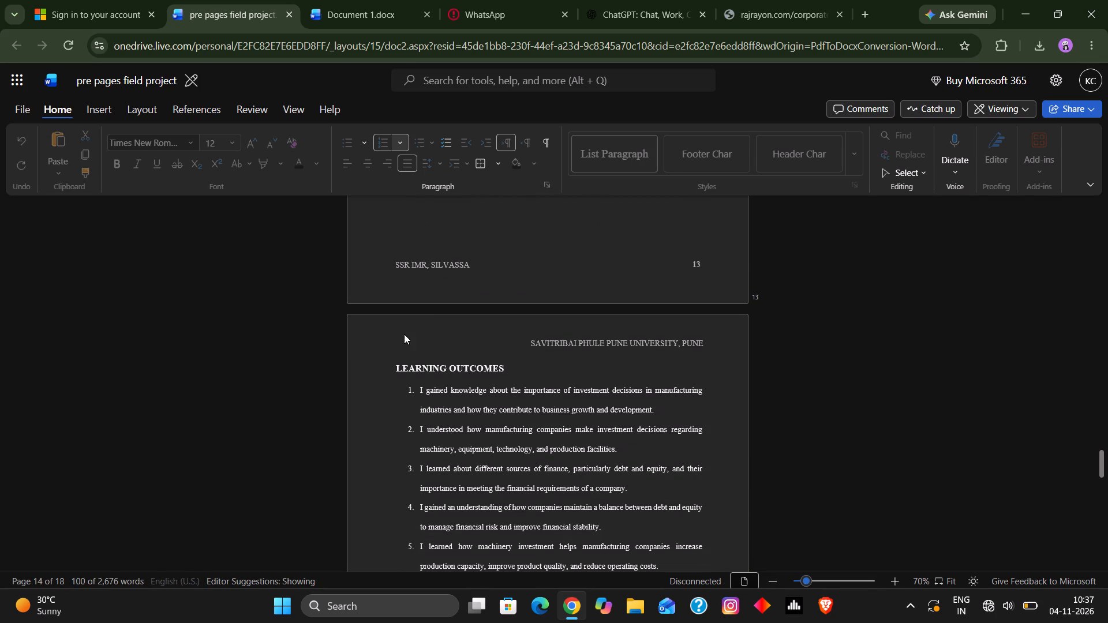
Review the rest of the report from the Learning Outcomes through the Conclusion to the last page.
{"action": "scroll", "coordinate": [403, 331], "scroll_direction": "down", "scroll_amount": 6}
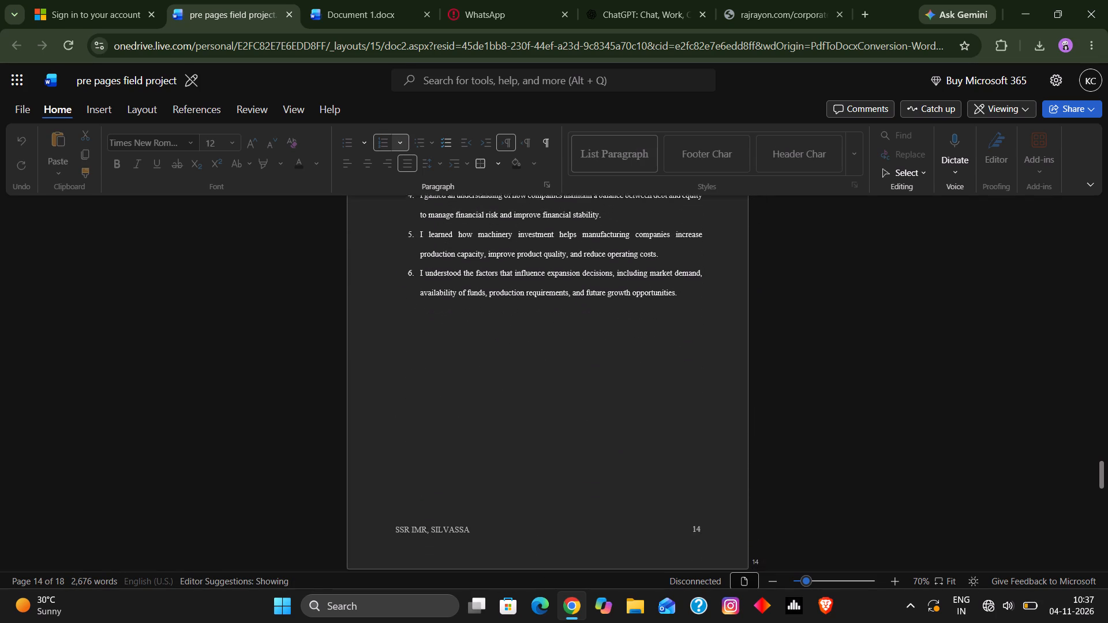
{"action": "scroll", "coordinate": [403, 331], "scroll_direction": "down", "scroll_amount": 6}
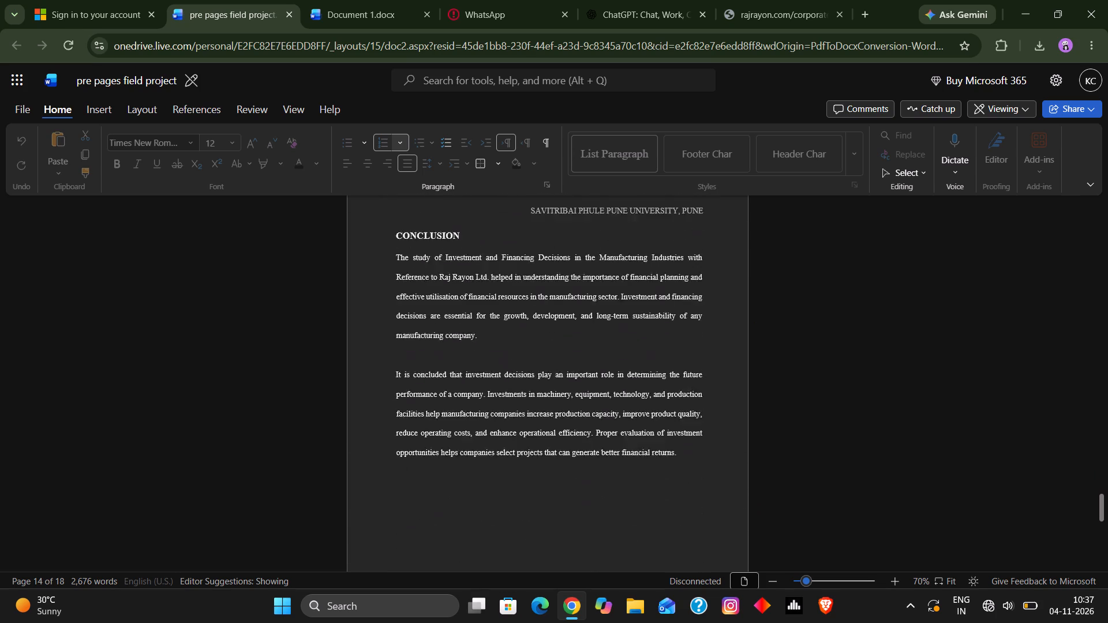
{"action": "scroll", "coordinate": [403, 331], "scroll_direction": "down", "scroll_amount": 8}
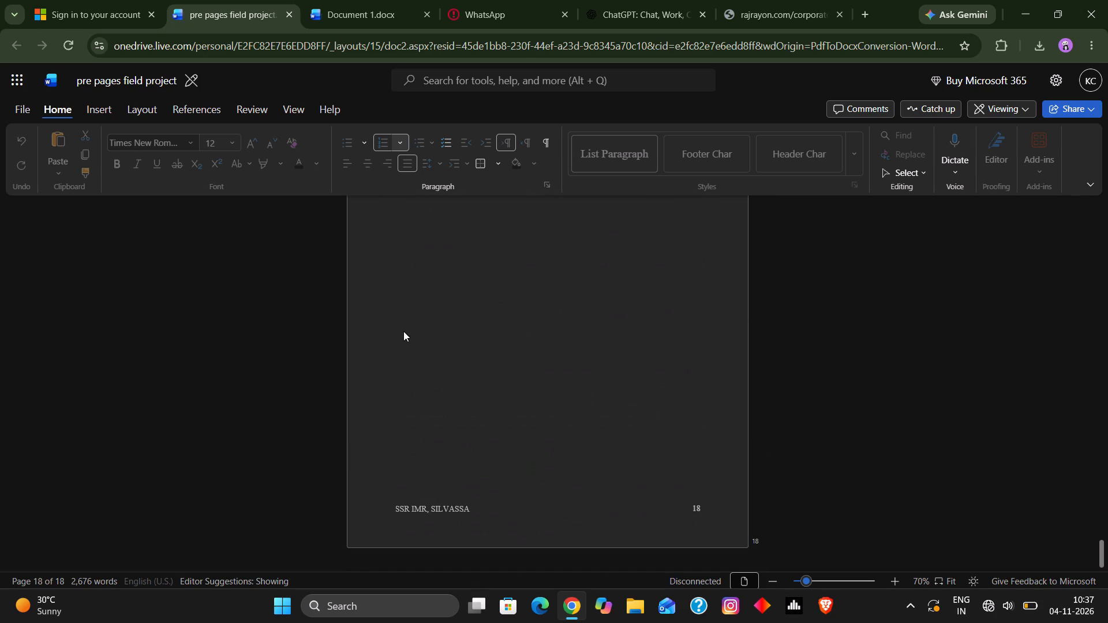
Look back over the References page and return to the research design and data collection sections on page 5.
{"action": "scroll", "coordinate": [403, 331], "scroll_direction": "up", "scroll_amount": 11}
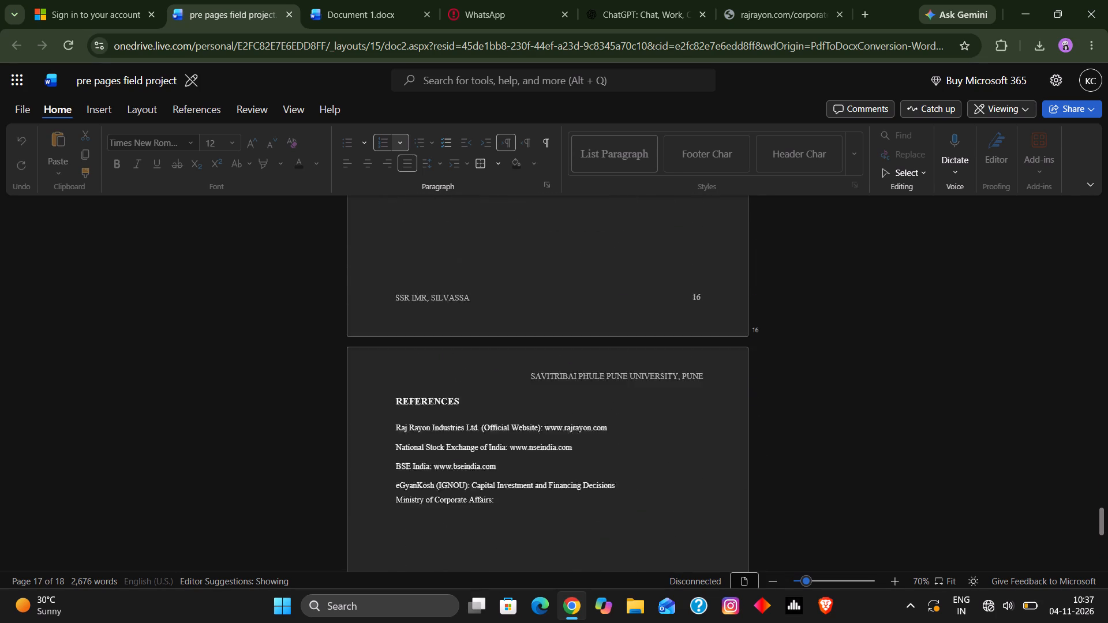
{"action": "scroll", "coordinate": [403, 331], "scroll_direction": "up", "scroll_amount": 12}
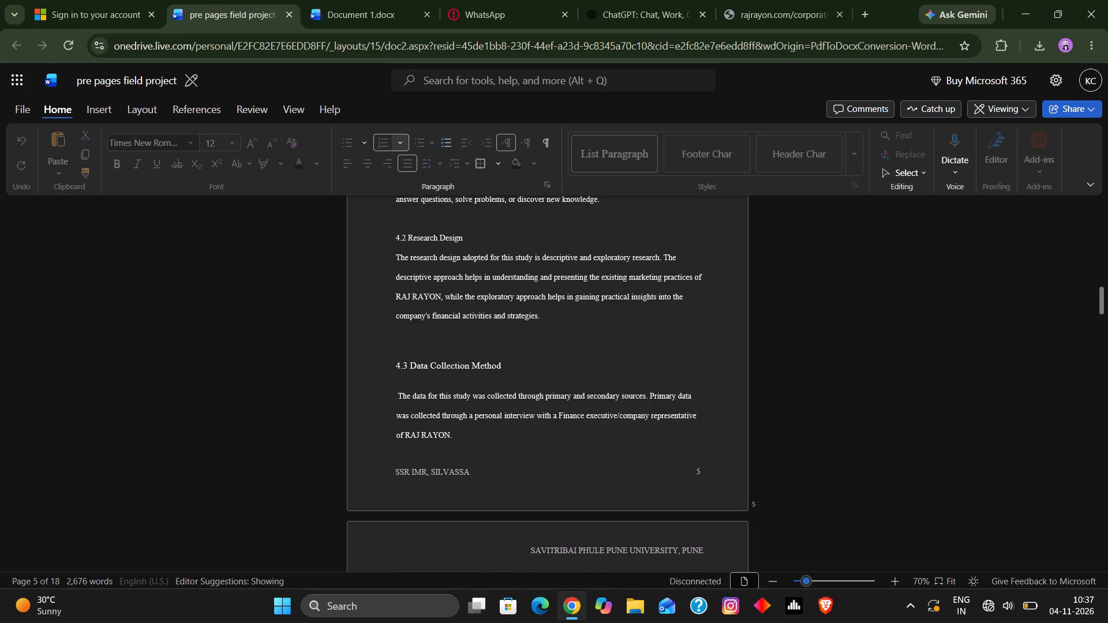
Review the Competitors list and the Methodology sections on pages 5 and 6, and return to the Introduction on page 1.
{"action": "scroll", "coordinate": [403, 331], "scroll_direction": "up", "scroll_amount": 5}
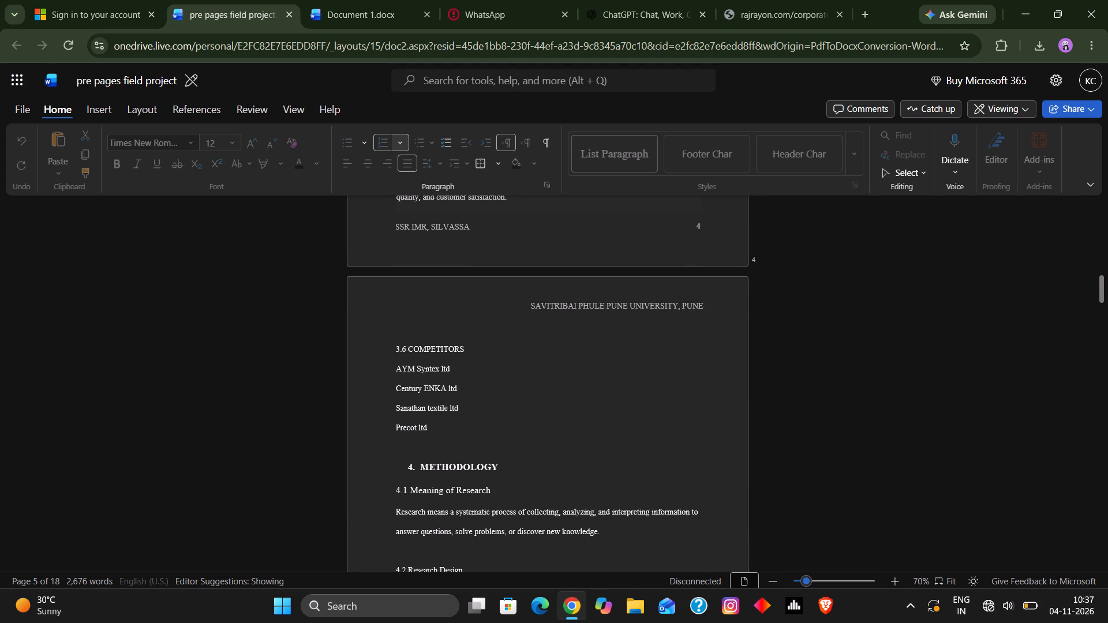
{"action": "left_click", "coordinate": [427, 426]}
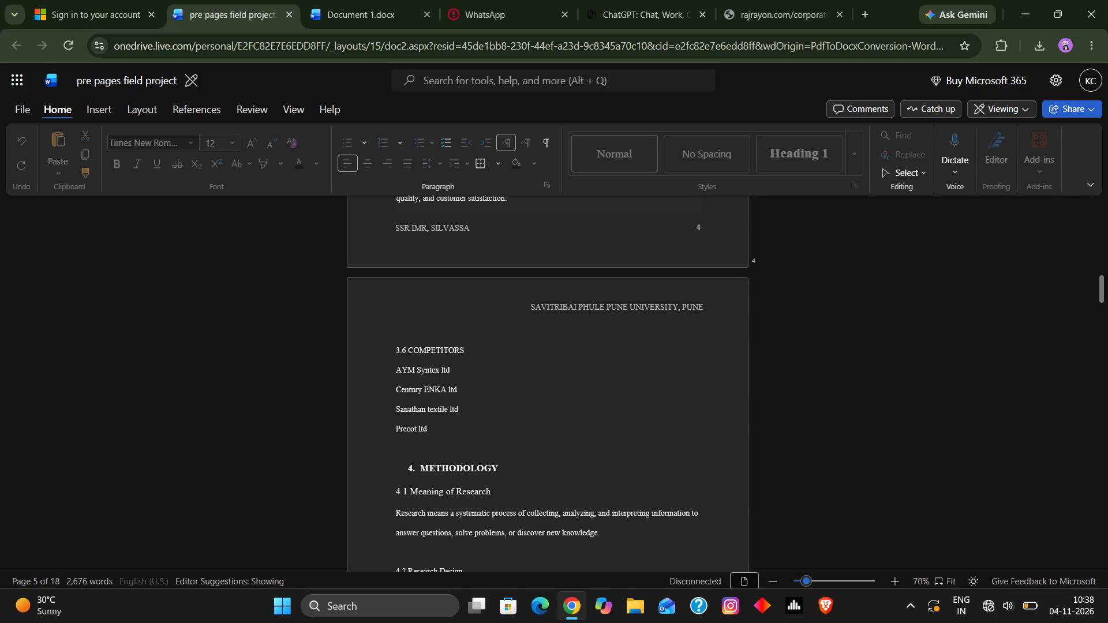
{"action": "scroll", "coordinate": [452, 446], "scroll_direction": "down", "scroll_amount": 3}
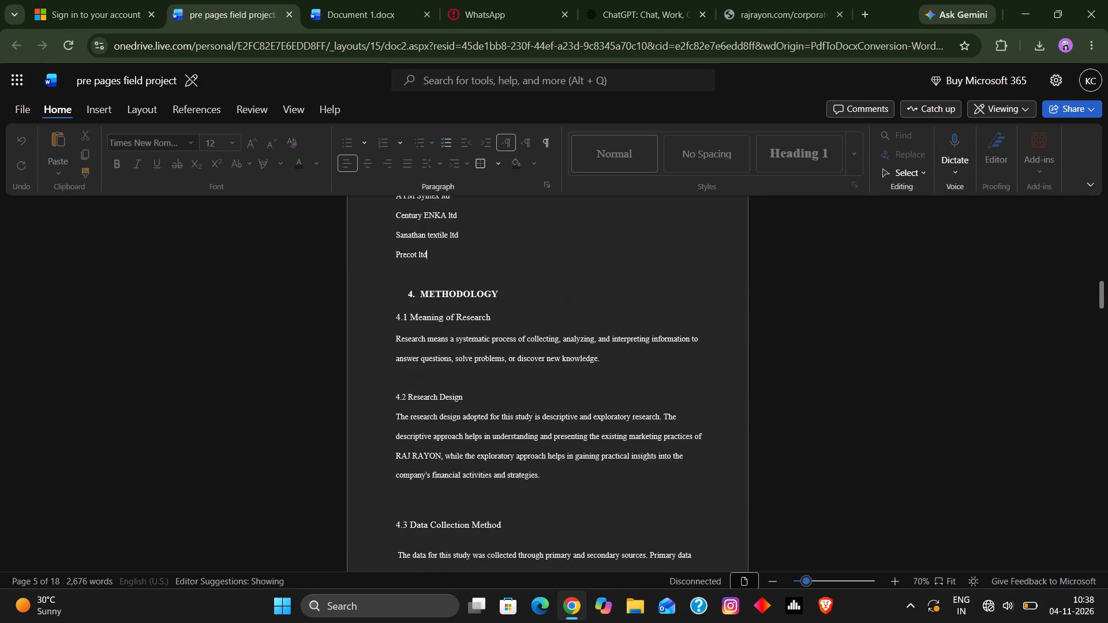
{"action": "scroll", "coordinate": [452, 446], "scroll_direction": "down", "scroll_amount": 1}
{"action": "scroll", "coordinate": [467, 369], "scroll_direction": "down", "scroll_amount": 2}
{"action": "scroll", "coordinate": [467, 369], "scroll_direction": "up", "scroll_amount": 1}
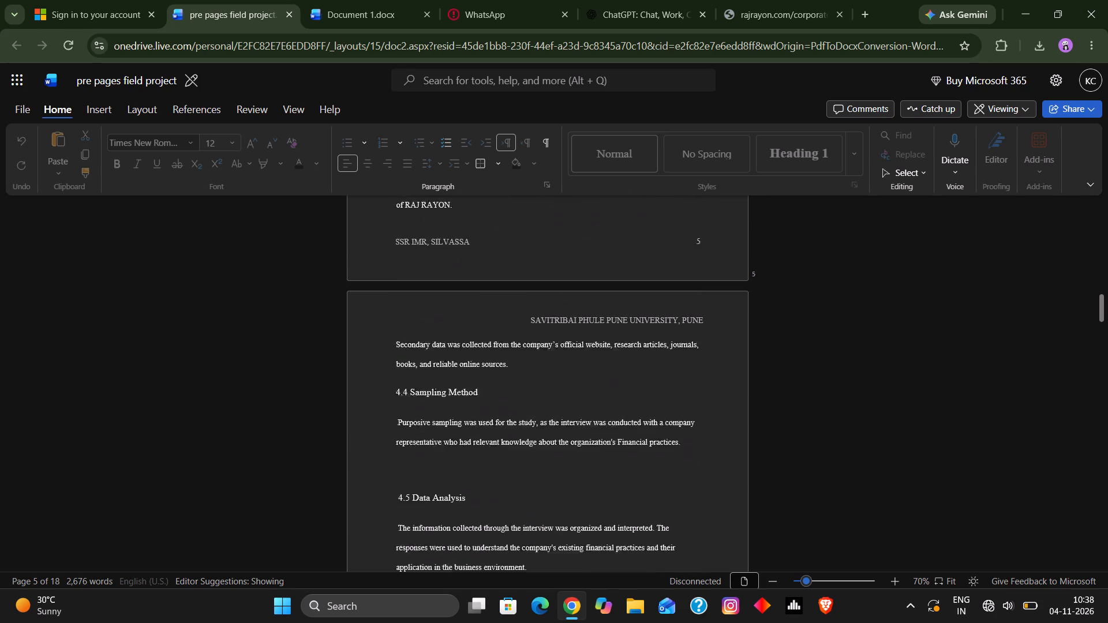
{"action": "scroll", "coordinate": [467, 369], "scroll_direction": "up", "scroll_amount": 18}
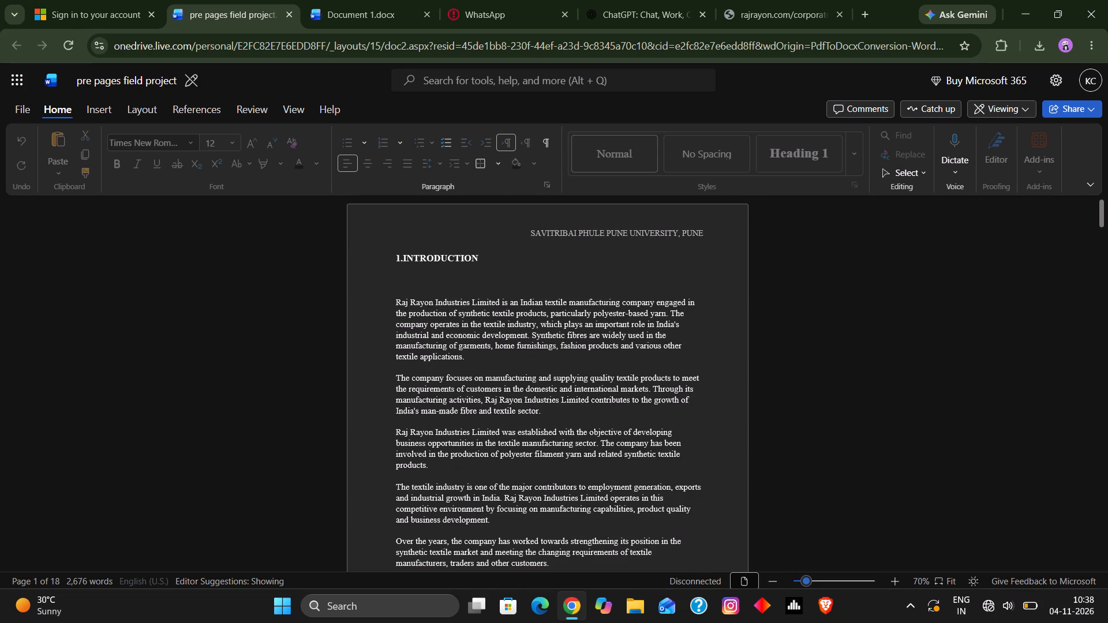
{"action": "scroll", "coordinate": [467, 369], "scroll_direction": "up", "scroll_amount": 3}
{"action": "scroll", "coordinate": [503, 338], "scroll_direction": "up", "scroll_amount": 1}
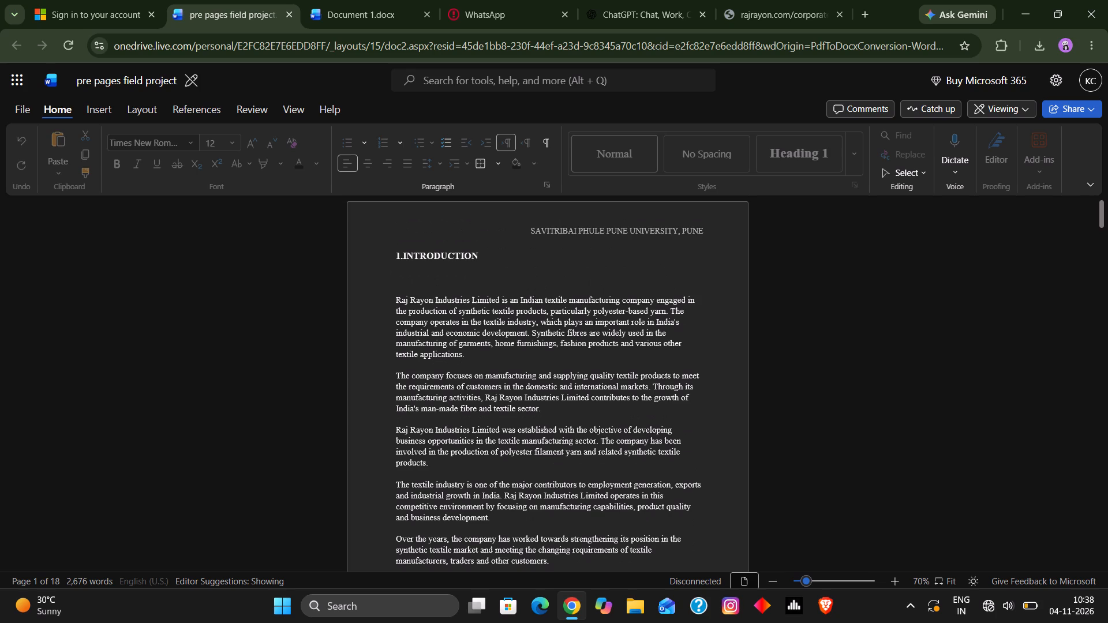
{"action": "scroll", "coordinate": [503, 338], "scroll_direction": "up", "scroll_amount": 1}
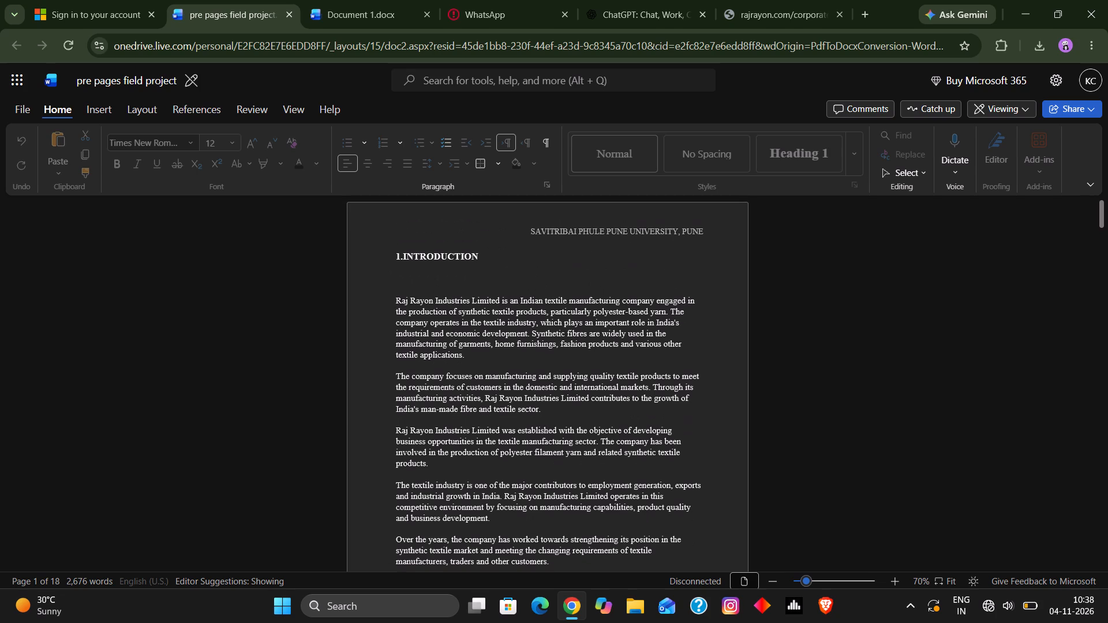
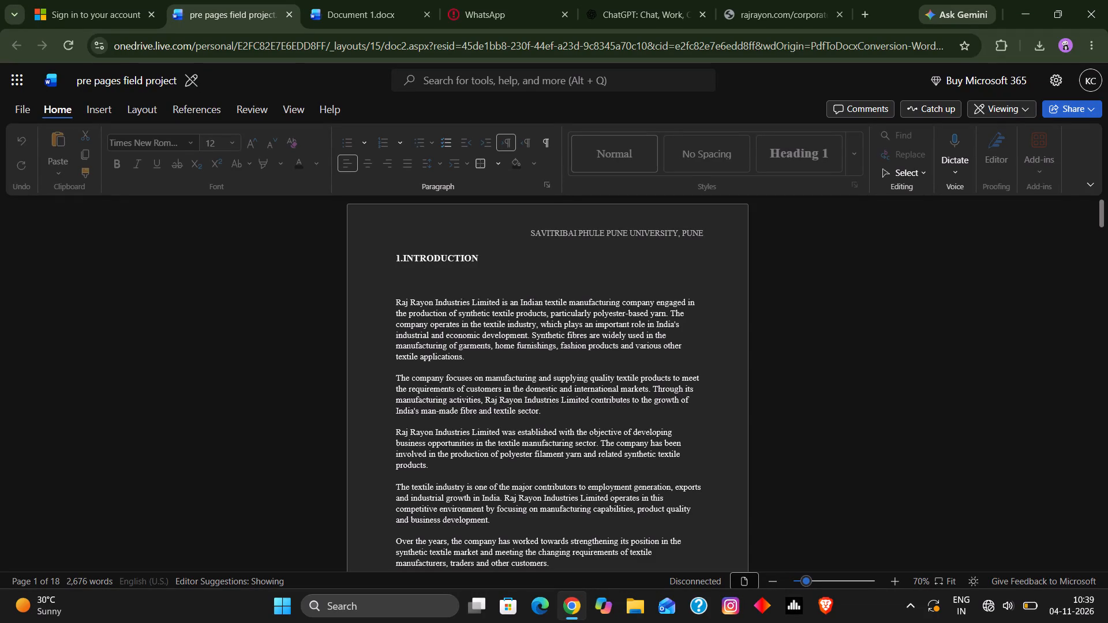
Examine the Introduction on pages 1 and 2, checking the text of its opening paragraphs and the closing paragraph on business activities.
{"action": "left_click_drag", "start_coordinate": [396, 299], "coordinate": [562, 391]}
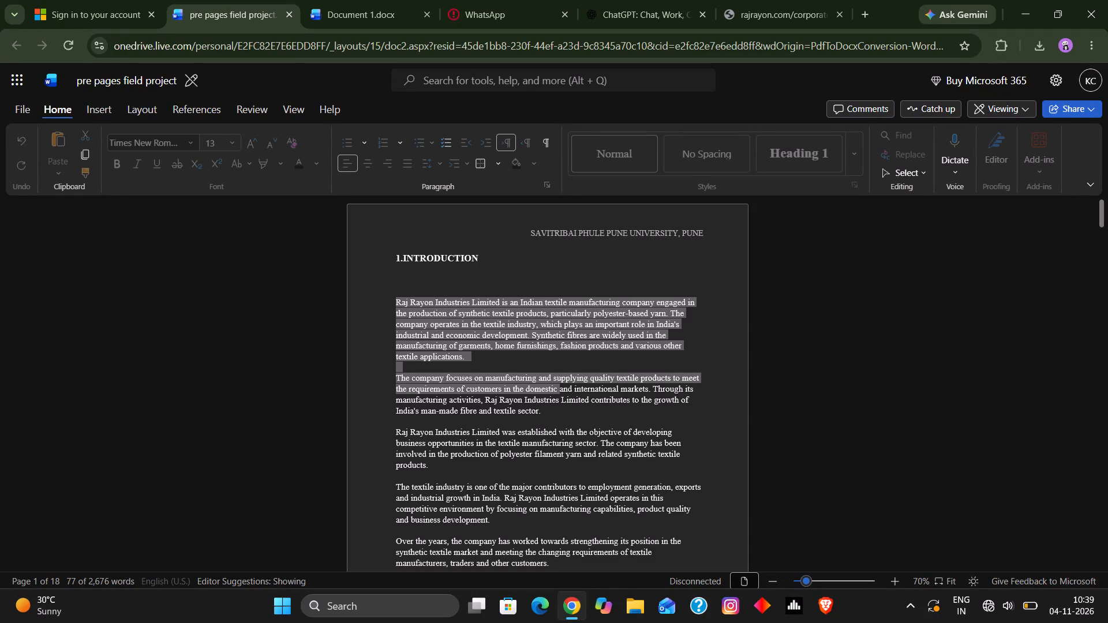
{"action": "left_click", "coordinate": [480, 355]}
{"action": "scroll", "coordinate": [480, 355], "scroll_direction": "down", "scroll_amount": 2}
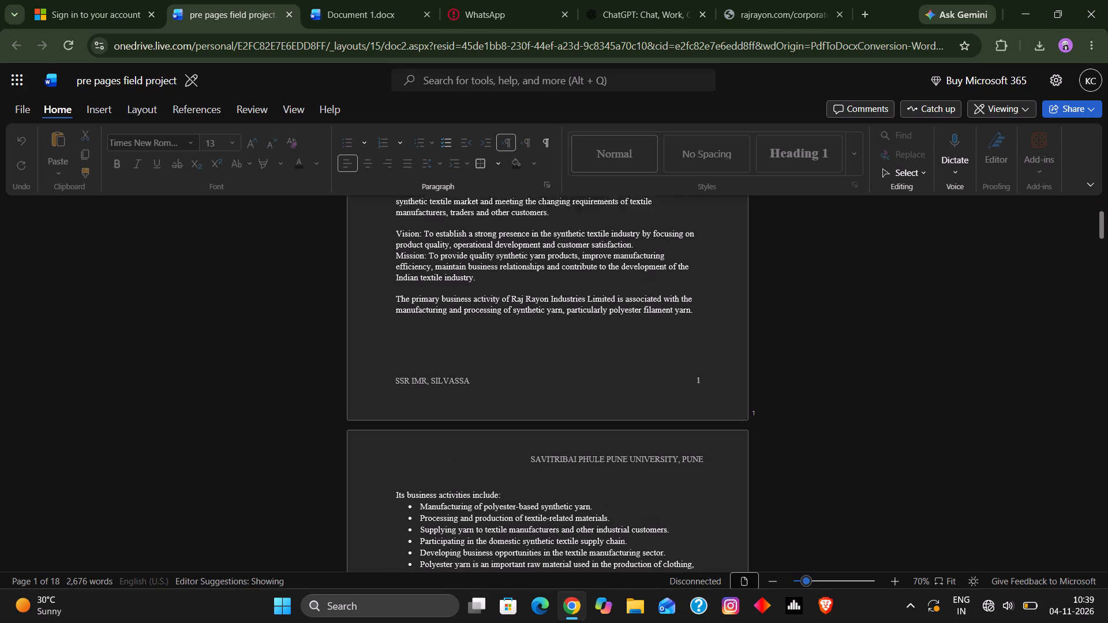
{"action": "scroll", "coordinate": [480, 355], "scroll_direction": "down", "scroll_amount": 2}
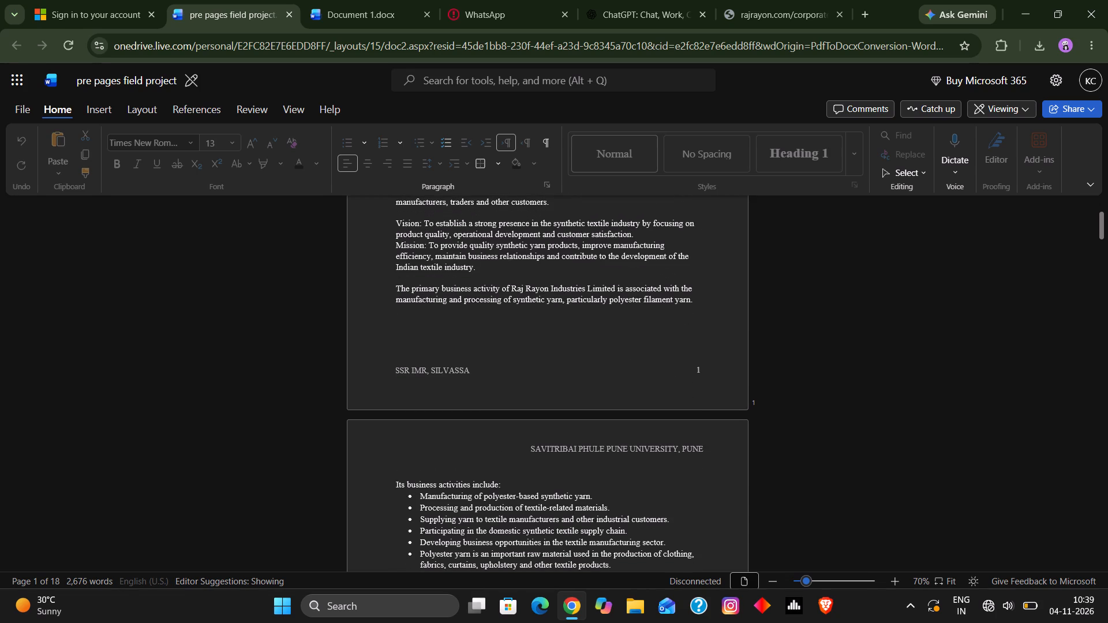
{"action": "scroll", "coordinate": [480, 355], "scroll_direction": "down", "scroll_amount": 1}
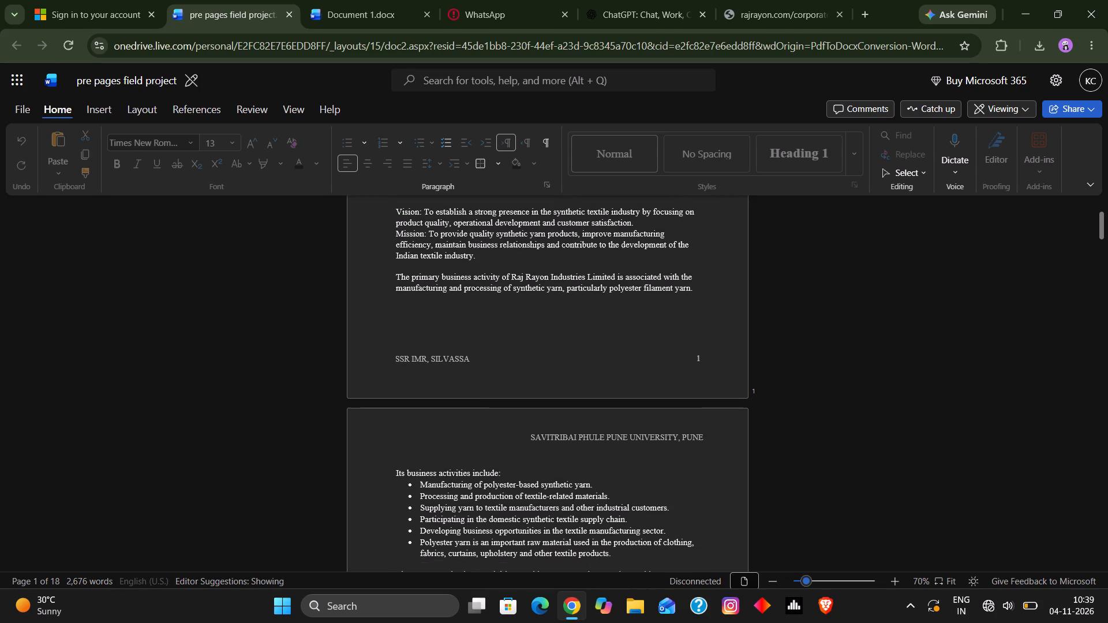
{"action": "scroll", "coordinate": [480, 355], "scroll_direction": "down", "scroll_amount": 1}
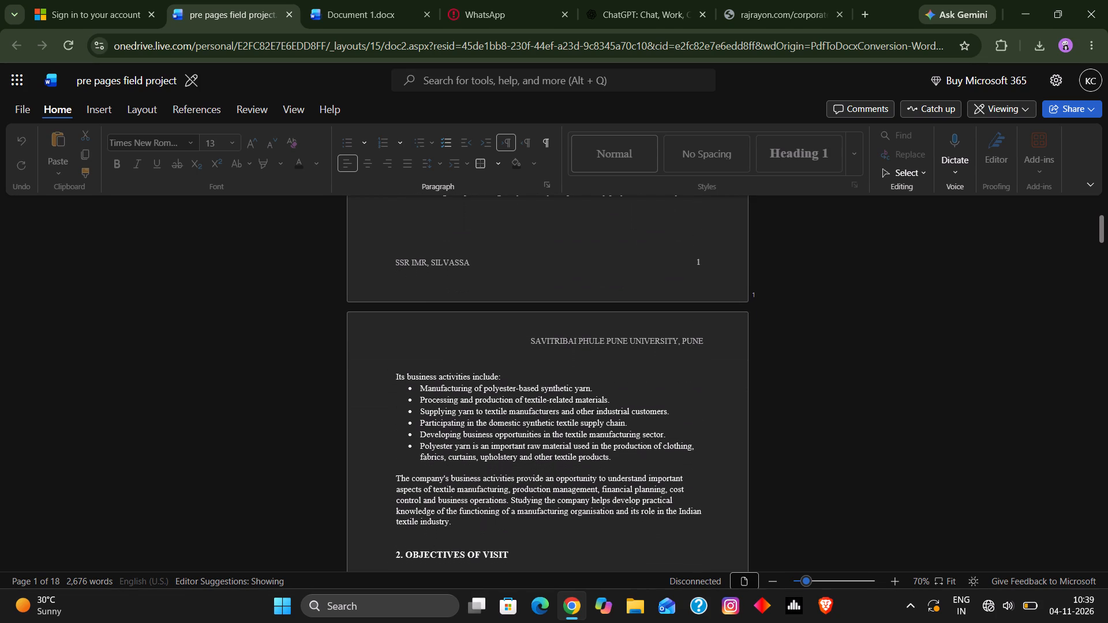
{"action": "scroll", "coordinate": [480, 355], "scroll_direction": "down", "scroll_amount": 2}
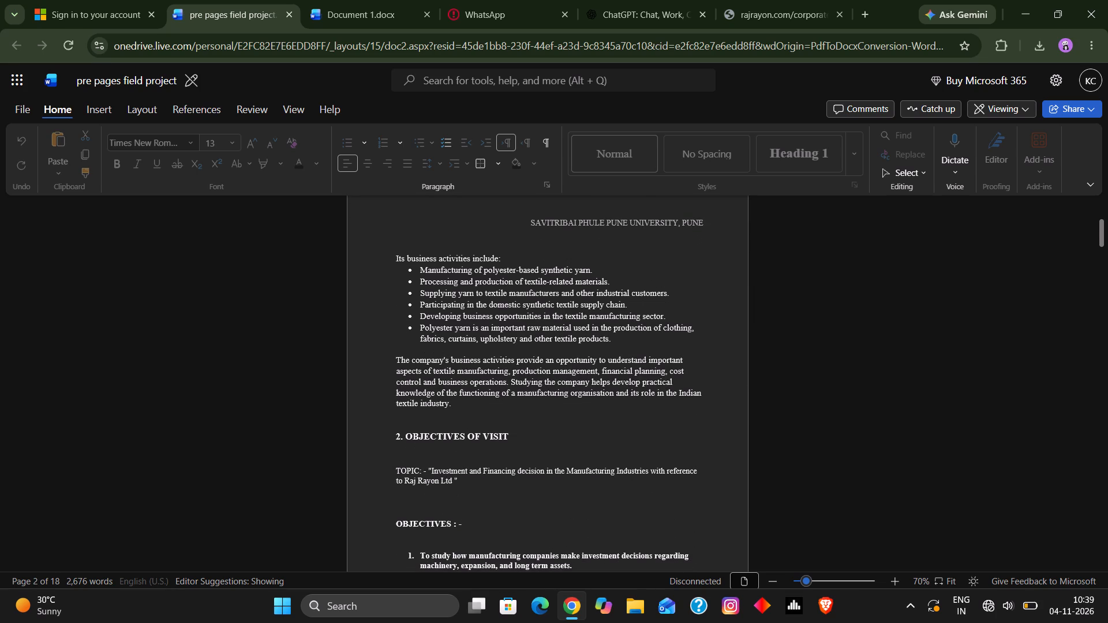
{"action": "left_click_drag", "start_coordinate": [396, 358], "coordinate": [467, 406]}
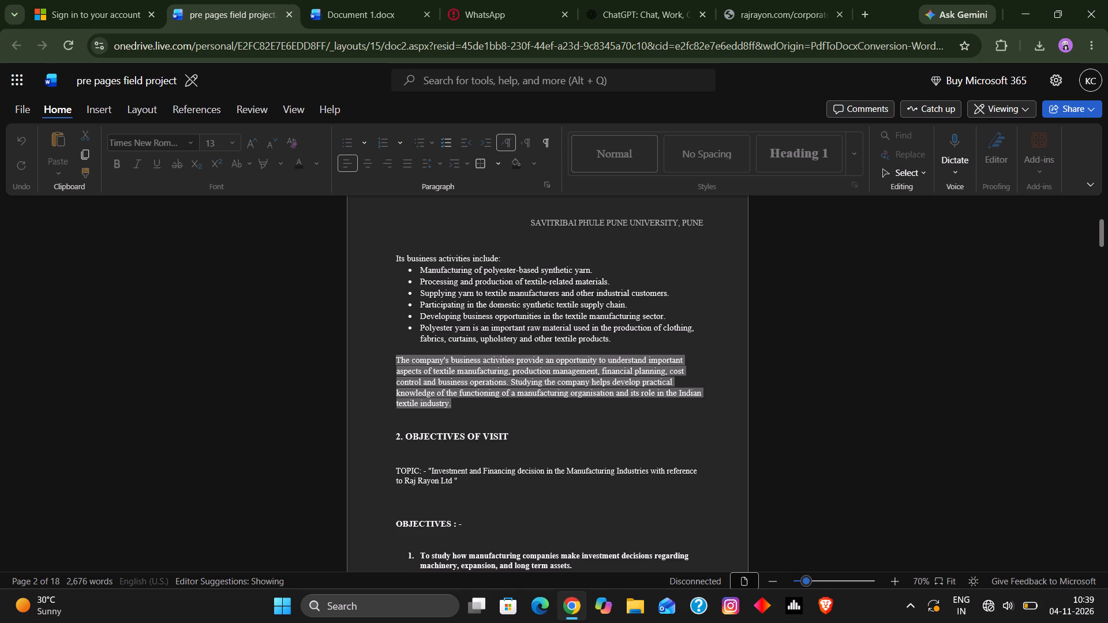
{"action": "left_click", "coordinate": [467, 406]}
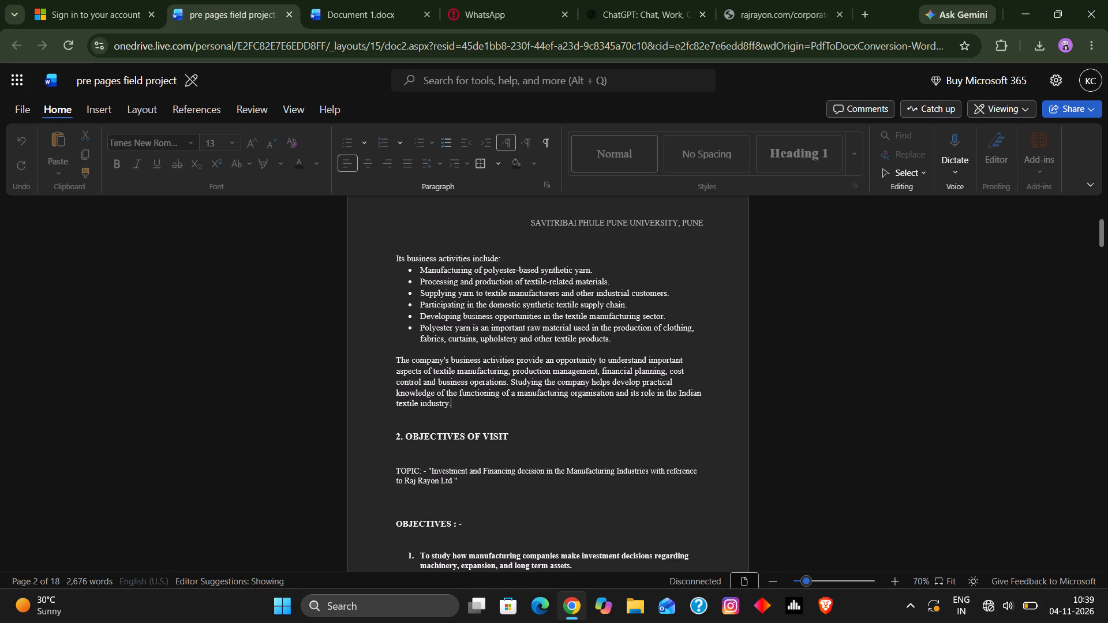
Examine the Objectives of Visit section on page 2, checking the text of the topic statement and both numbered objectives.
{"action": "scroll", "coordinate": [467, 406], "scroll_direction": "down", "scroll_amount": 1}
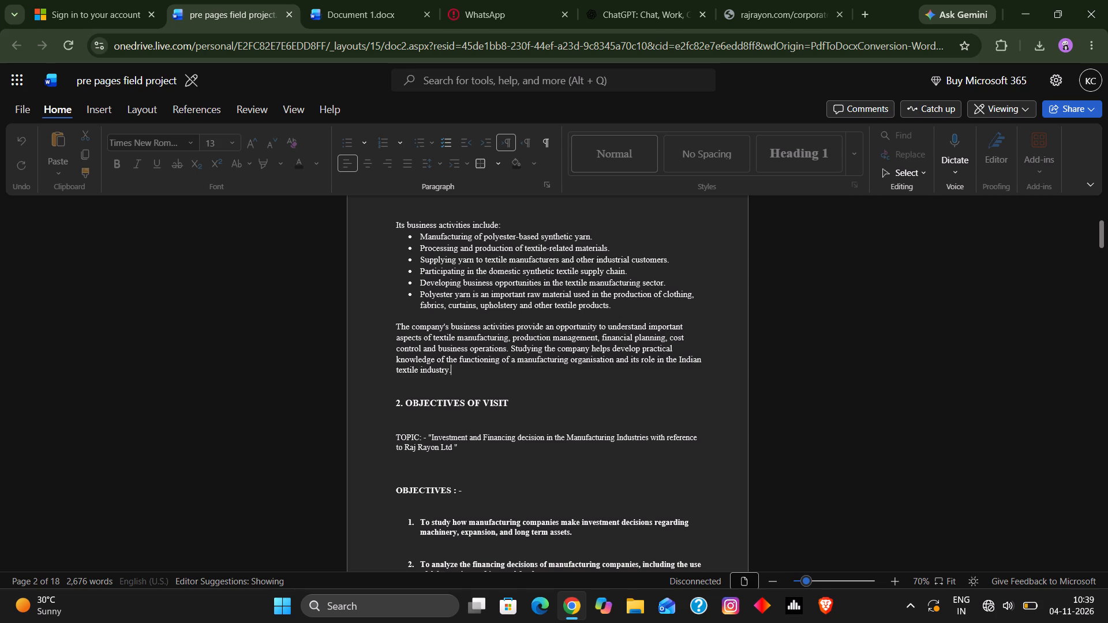
{"action": "scroll", "coordinate": [467, 406], "scroll_direction": "down", "scroll_amount": 2}
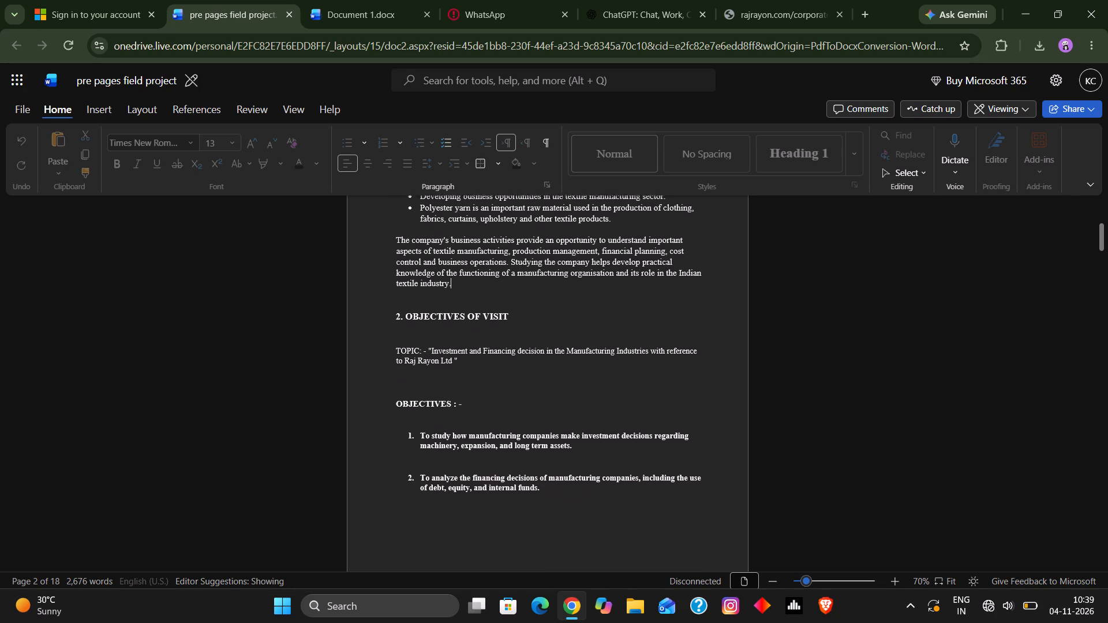
{"action": "scroll", "coordinate": [467, 406], "scroll_direction": "down", "scroll_amount": 2}
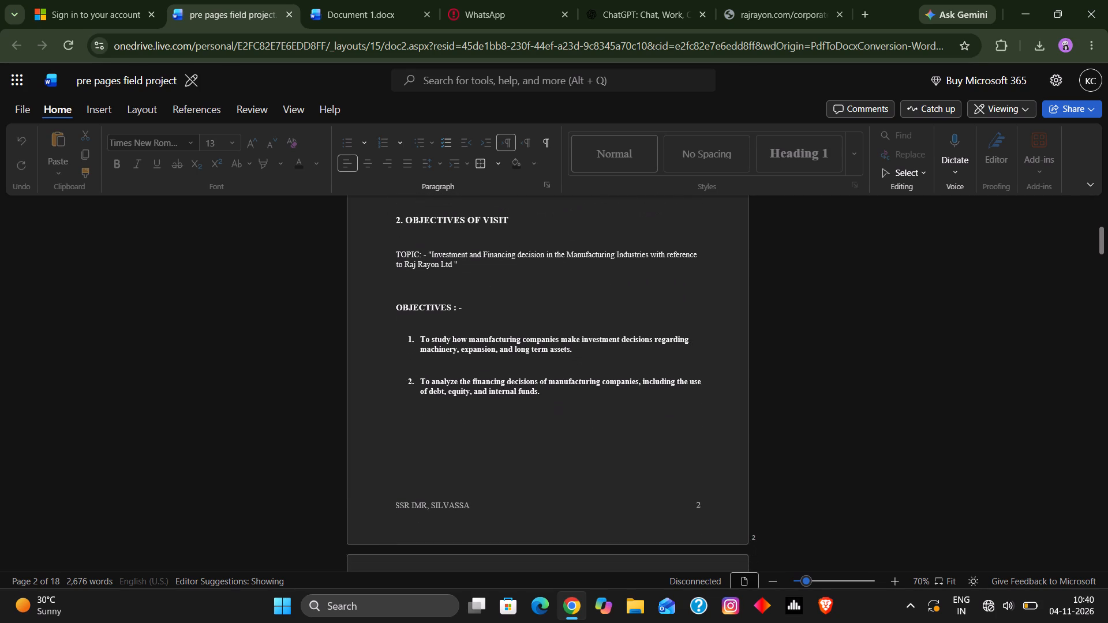
{"action": "scroll", "coordinate": [467, 406], "scroll_direction": "up", "scroll_amount": 3}
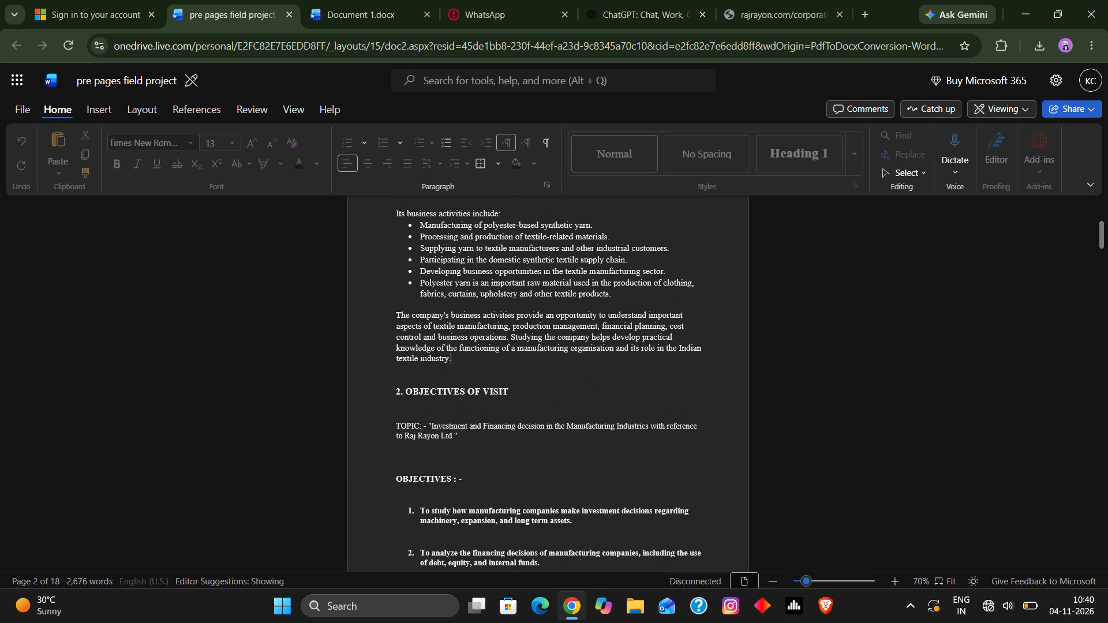
{"action": "scroll", "coordinate": [467, 406], "scroll_direction": "down", "scroll_amount": 1}
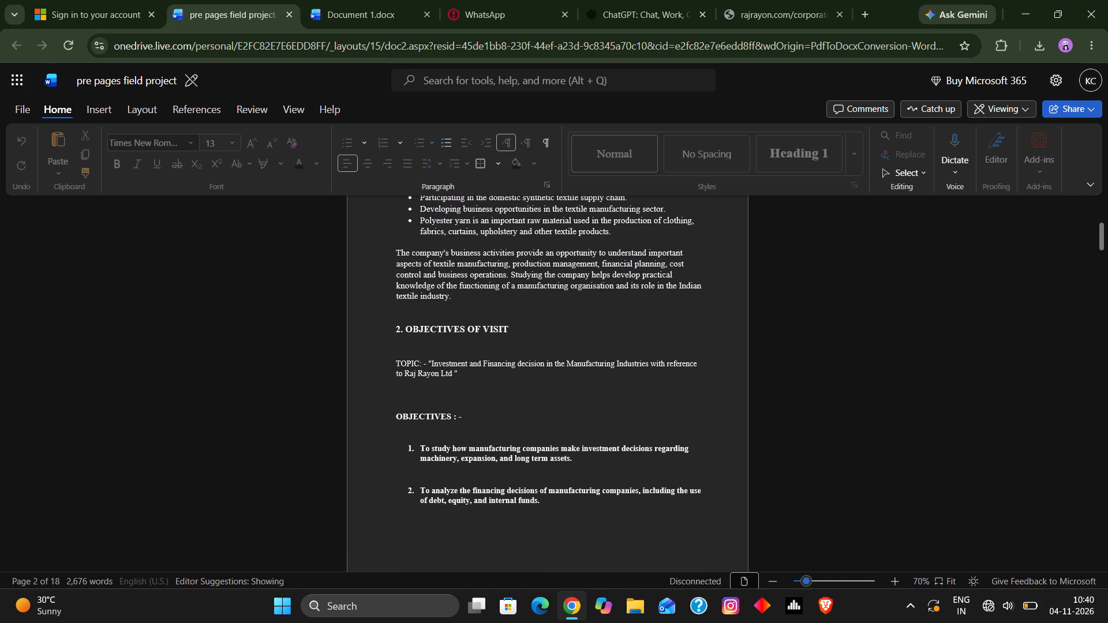
{"action": "left_click_drag", "start_coordinate": [401, 362], "coordinate": [444, 368]}
{"action": "left_click_drag", "start_coordinate": [444, 368], "coordinate": [475, 379]}
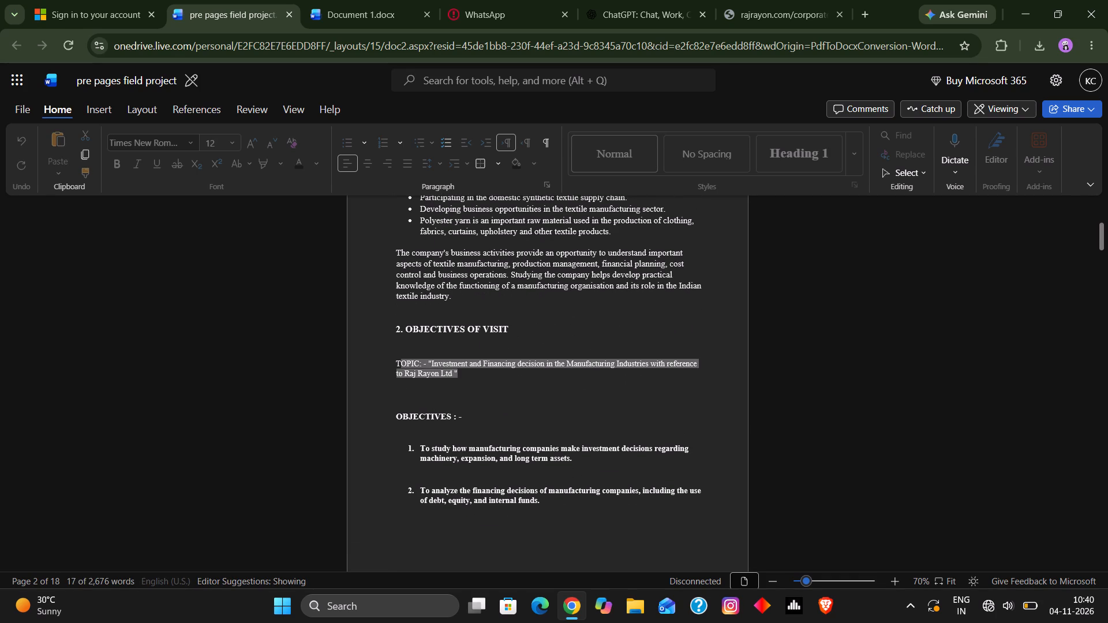
{"action": "left_click_drag", "start_coordinate": [396, 359], "coordinate": [495, 396]}
{"action": "left_click", "coordinate": [433, 371]}
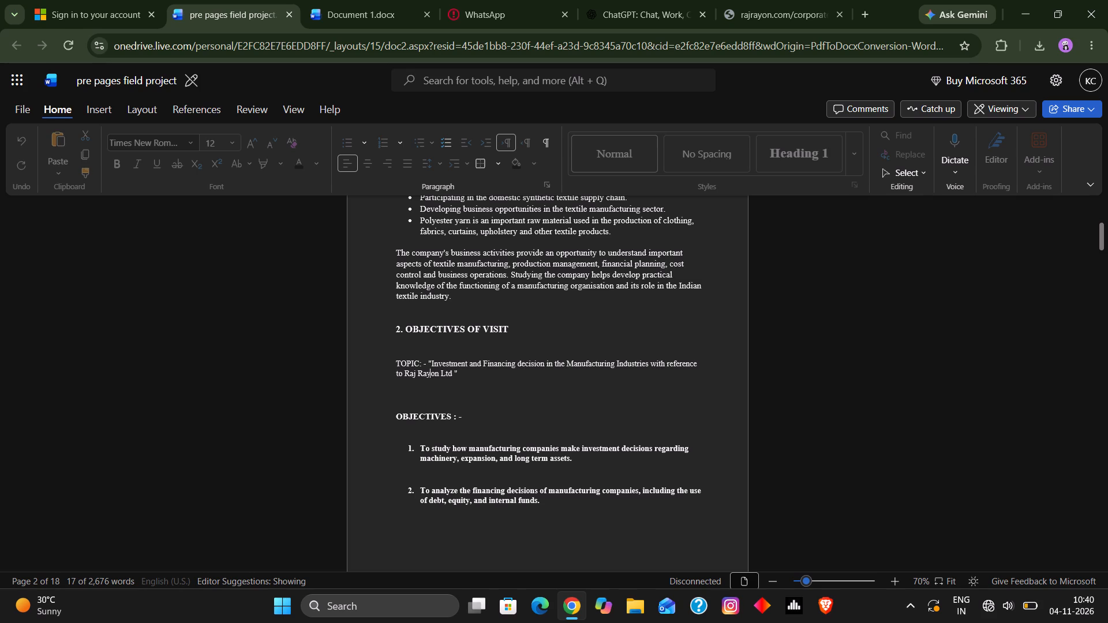
{"action": "left_click_drag", "start_coordinate": [456, 374], "coordinate": [378, 358]}
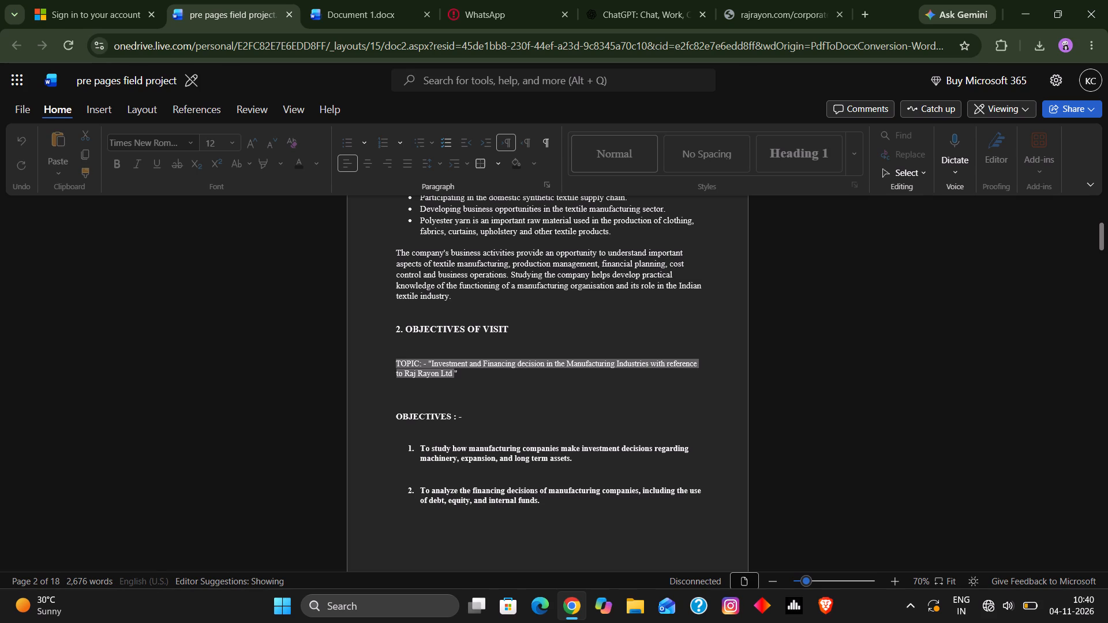
{"action": "left_click_drag", "start_coordinate": [378, 358], "coordinate": [379, 354]}
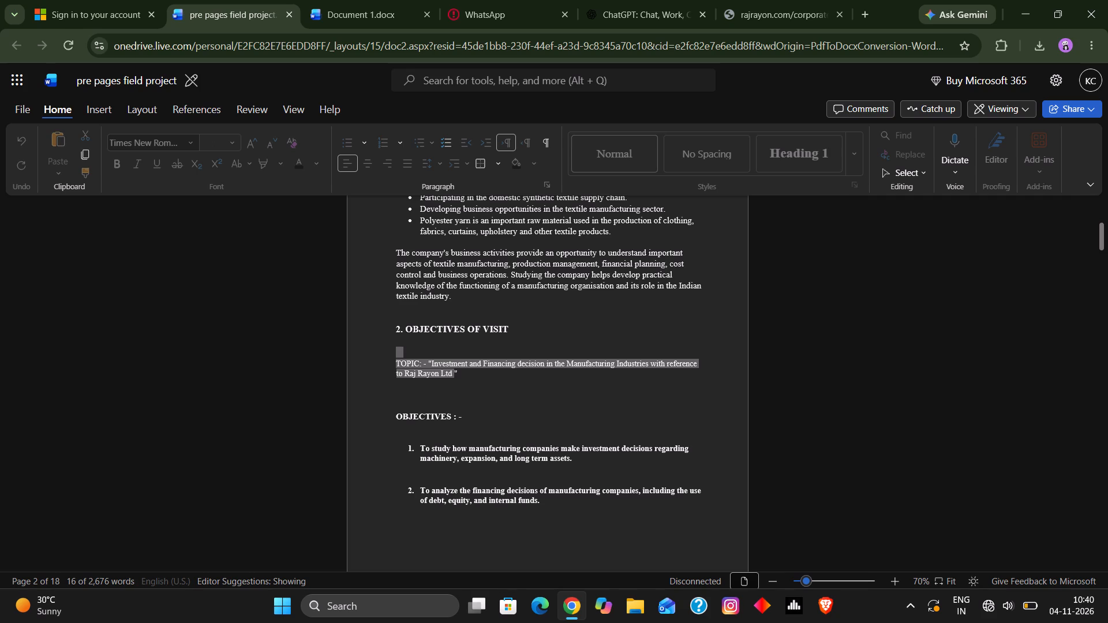
{"action": "left_click", "coordinate": [517, 405]}
{"action": "scroll", "coordinate": [517, 405], "scroll_direction": "down", "scroll_amount": 2}
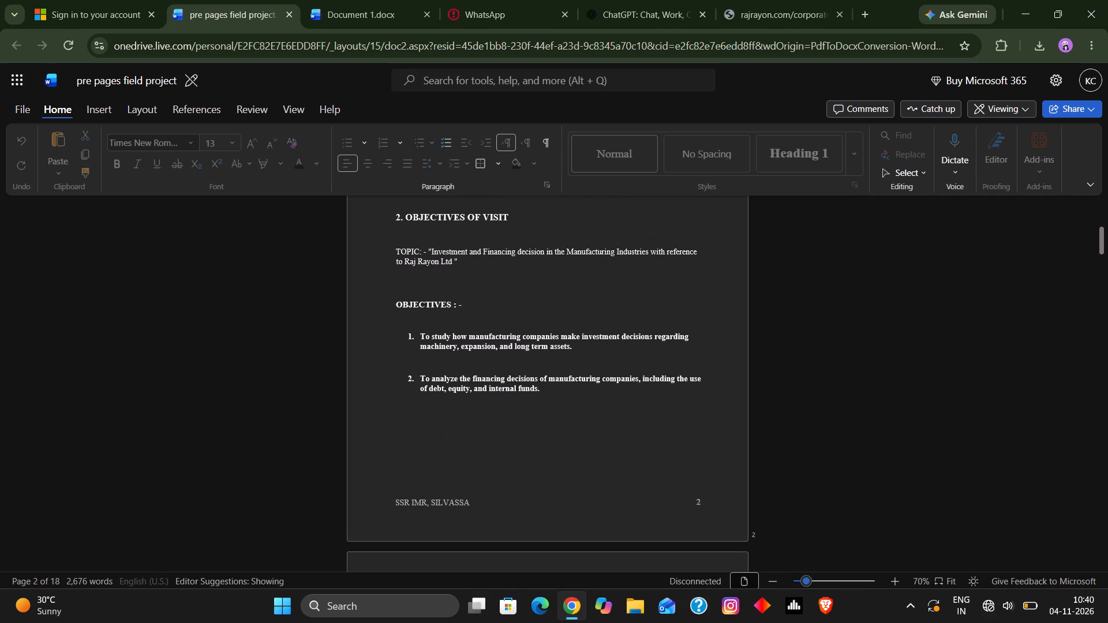
{"action": "left_click_drag", "start_coordinate": [419, 332], "coordinate": [616, 378]}
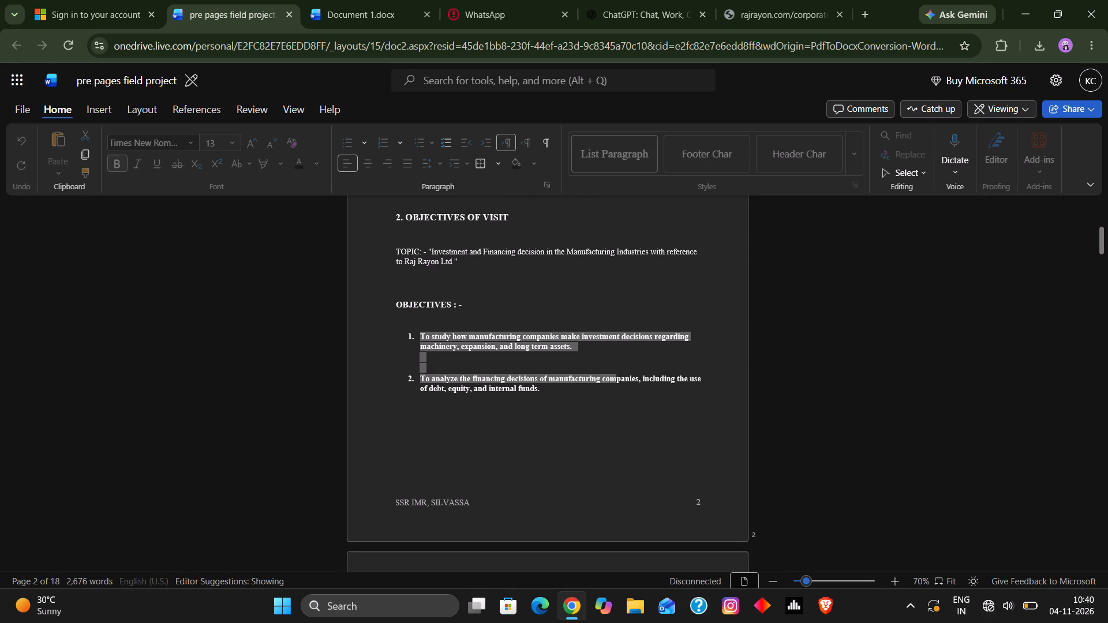
{"action": "left_click", "coordinate": [519, 402]}
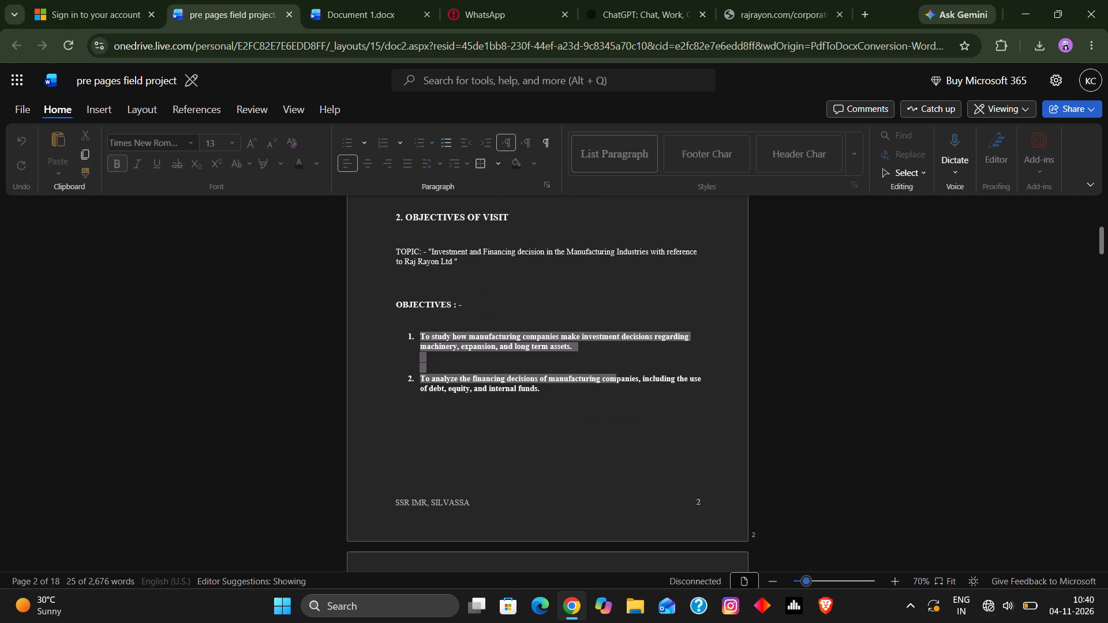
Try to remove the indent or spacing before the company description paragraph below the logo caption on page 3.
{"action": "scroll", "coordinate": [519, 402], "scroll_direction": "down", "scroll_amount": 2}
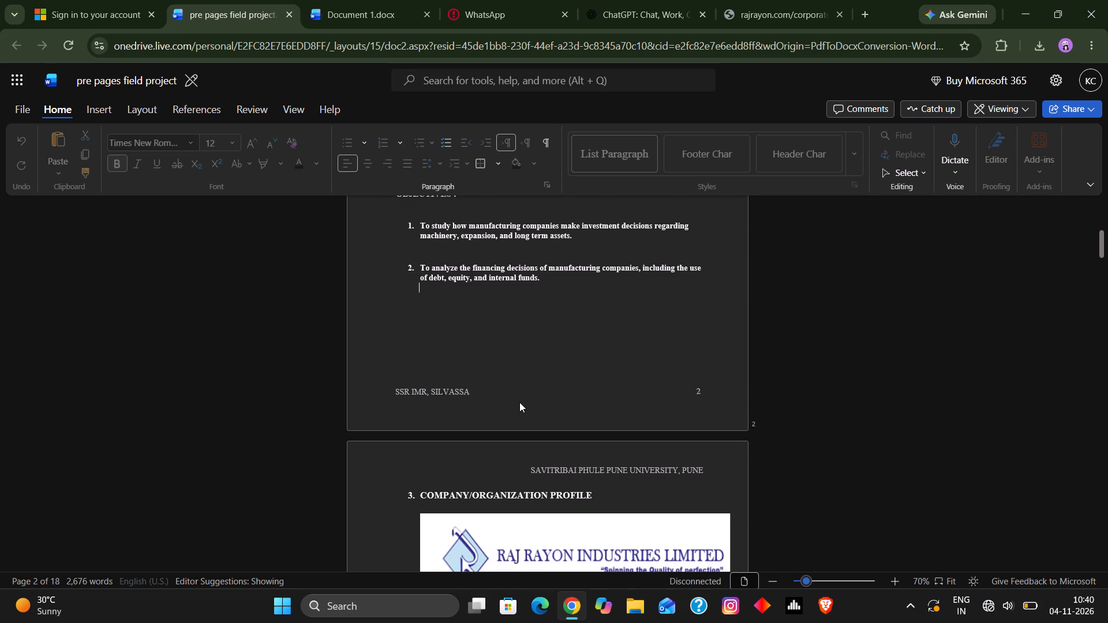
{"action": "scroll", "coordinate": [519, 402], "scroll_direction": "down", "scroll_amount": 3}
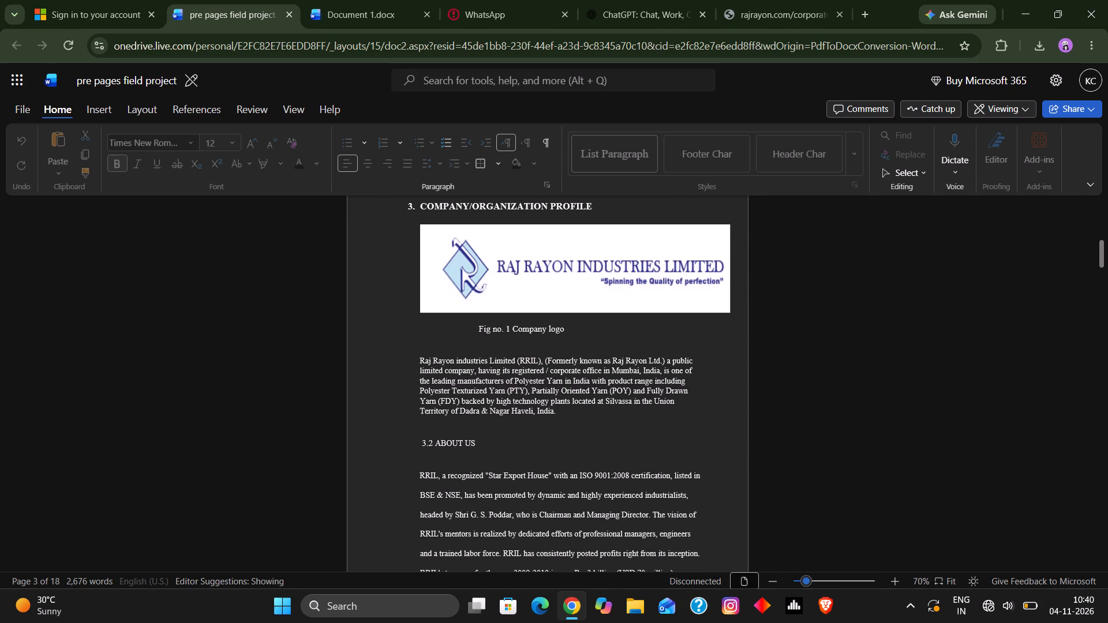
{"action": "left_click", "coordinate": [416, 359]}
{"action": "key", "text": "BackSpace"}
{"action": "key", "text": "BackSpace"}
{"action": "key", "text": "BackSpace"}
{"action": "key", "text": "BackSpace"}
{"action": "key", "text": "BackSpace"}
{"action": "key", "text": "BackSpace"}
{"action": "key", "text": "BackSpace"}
Review sections 3.2 to 3.5 on pages 3 and 4, checking the text of the Achievements heading and its paragraph.
{"action": "scroll", "coordinate": [574, 407], "scroll_direction": "down", "scroll_amount": 1}
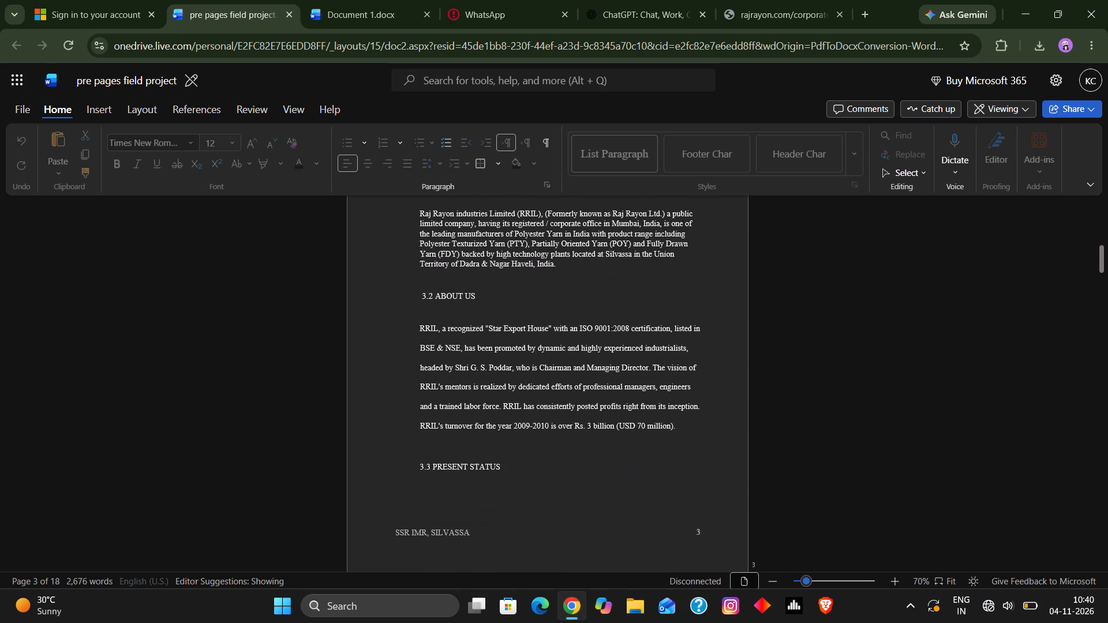
{"action": "scroll", "coordinate": [574, 407], "scroll_direction": "down", "scroll_amount": 6}
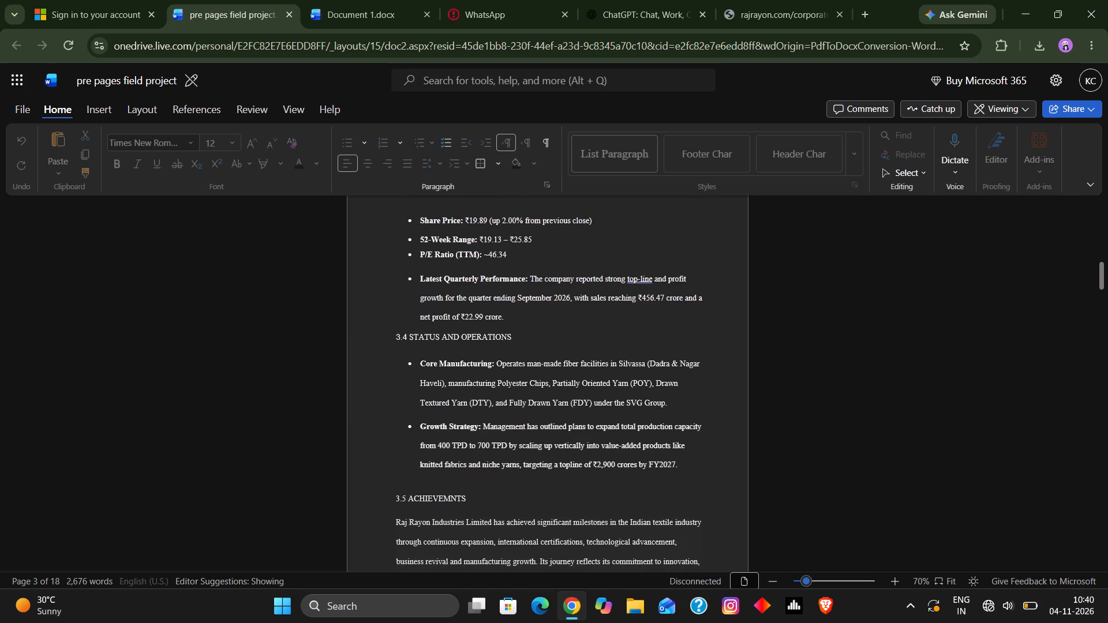
{"action": "scroll", "coordinate": [574, 407], "scroll_direction": "down", "scroll_amount": 1}
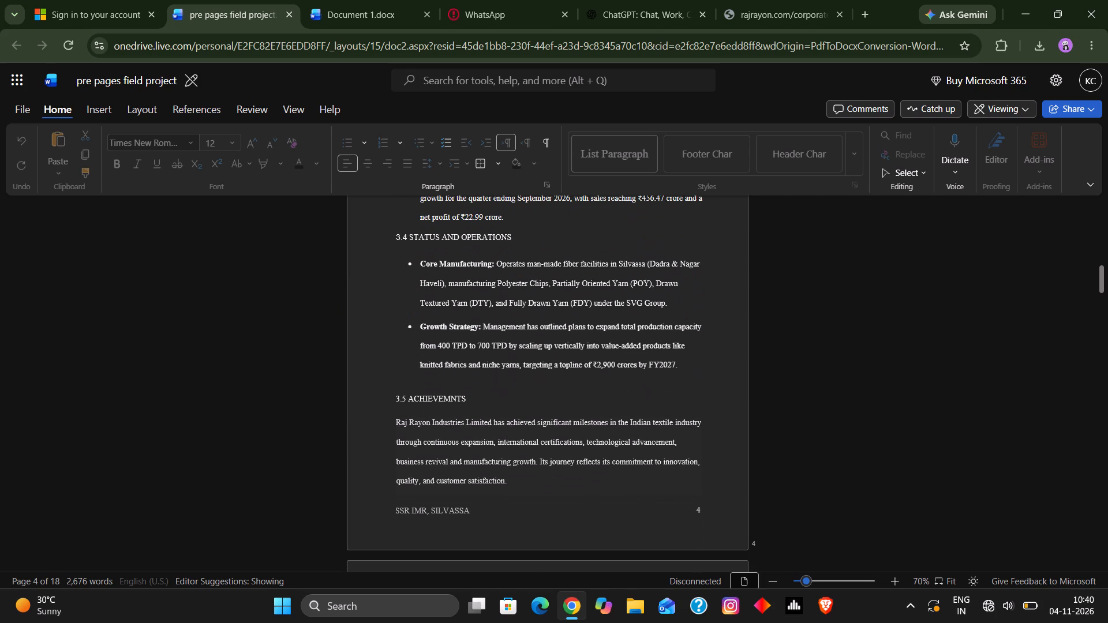
{"action": "scroll", "coordinate": [574, 407], "scroll_direction": "down", "scroll_amount": 1}
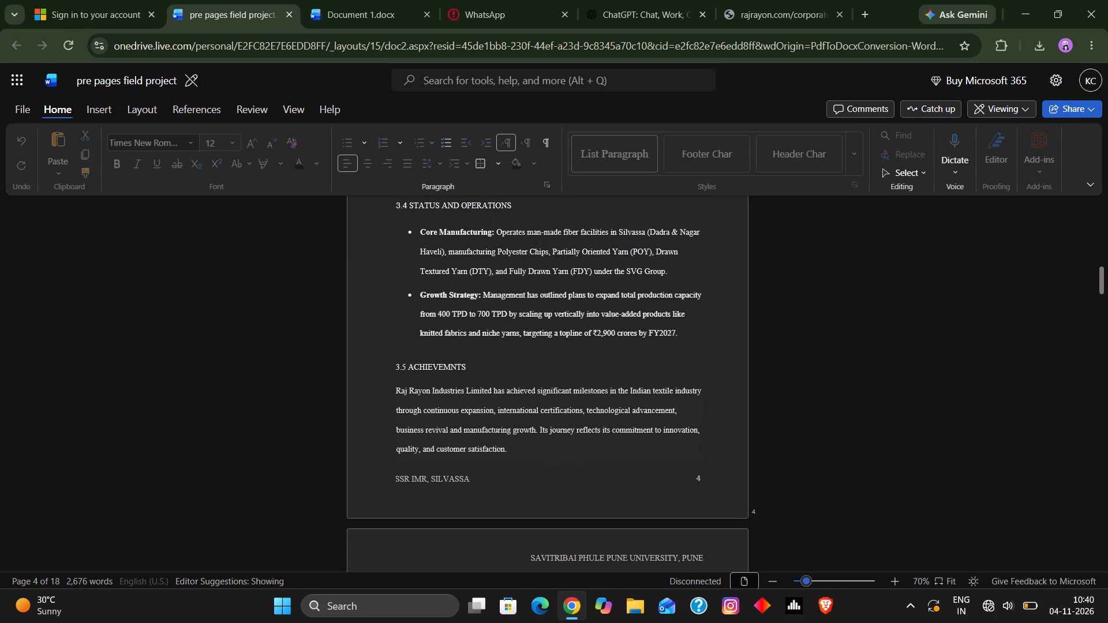
{"action": "scroll", "coordinate": [462, 365], "scroll_direction": "up", "scroll_amount": 1}
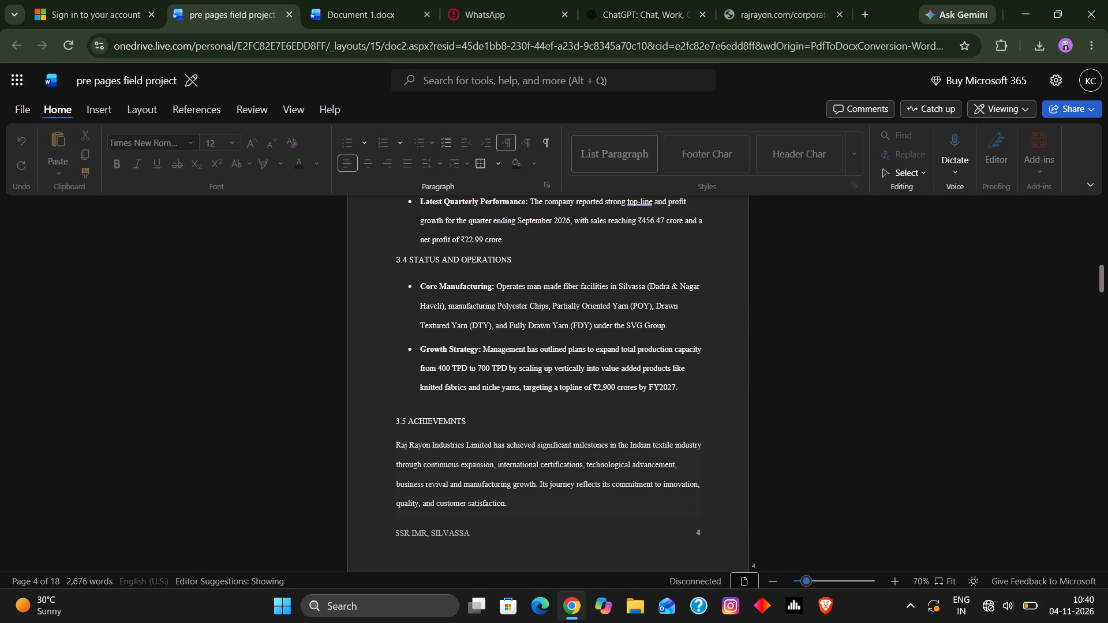
{"action": "left_click_drag", "start_coordinate": [396, 445], "coordinate": [534, 504]}
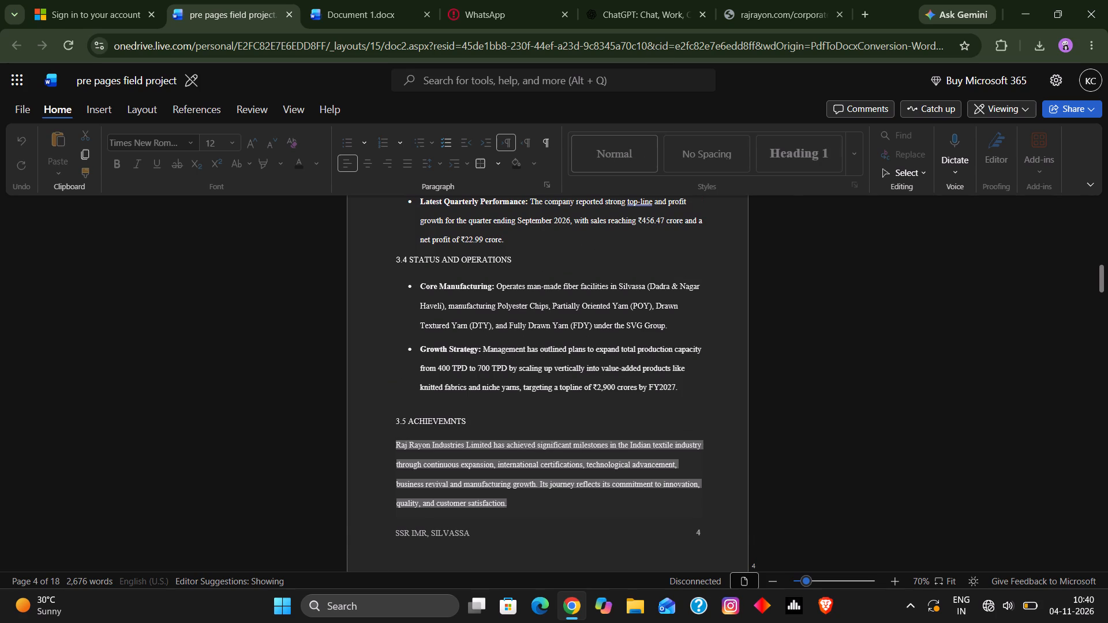
{"action": "left_click", "coordinate": [499, 435]}
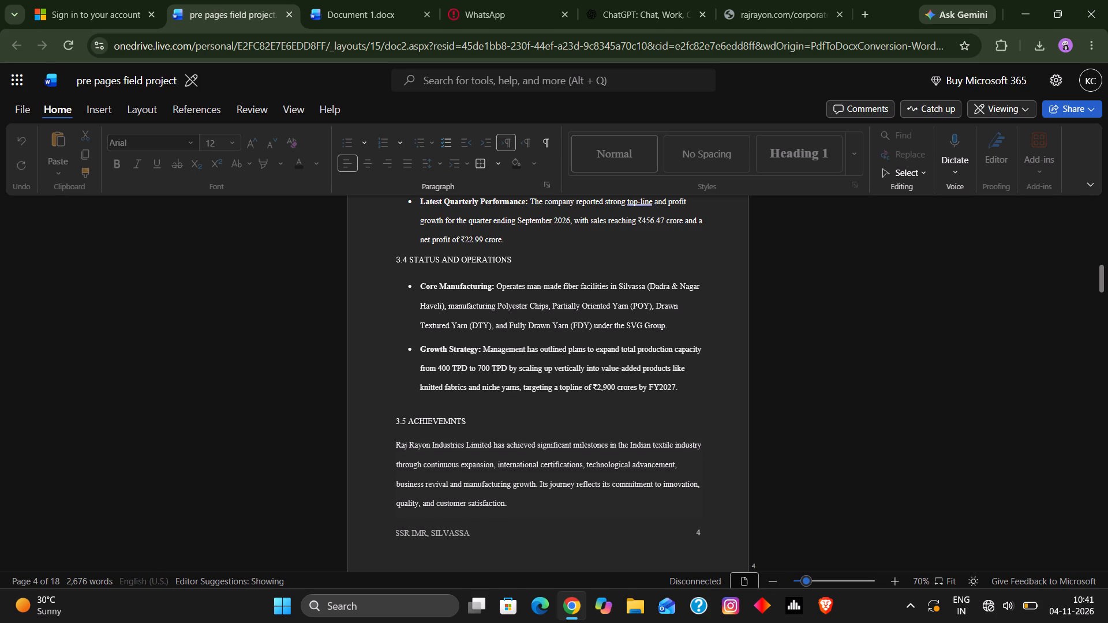
{"action": "left_click_drag", "start_coordinate": [473, 423], "coordinate": [408, 414]}
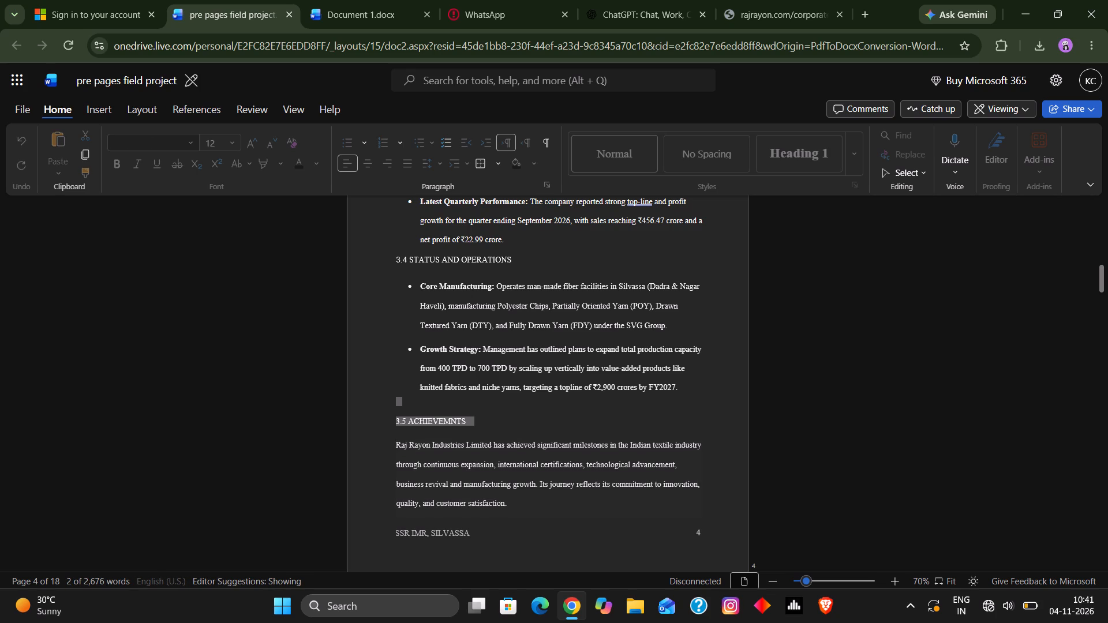
{"action": "left_click", "coordinate": [401, 288]}
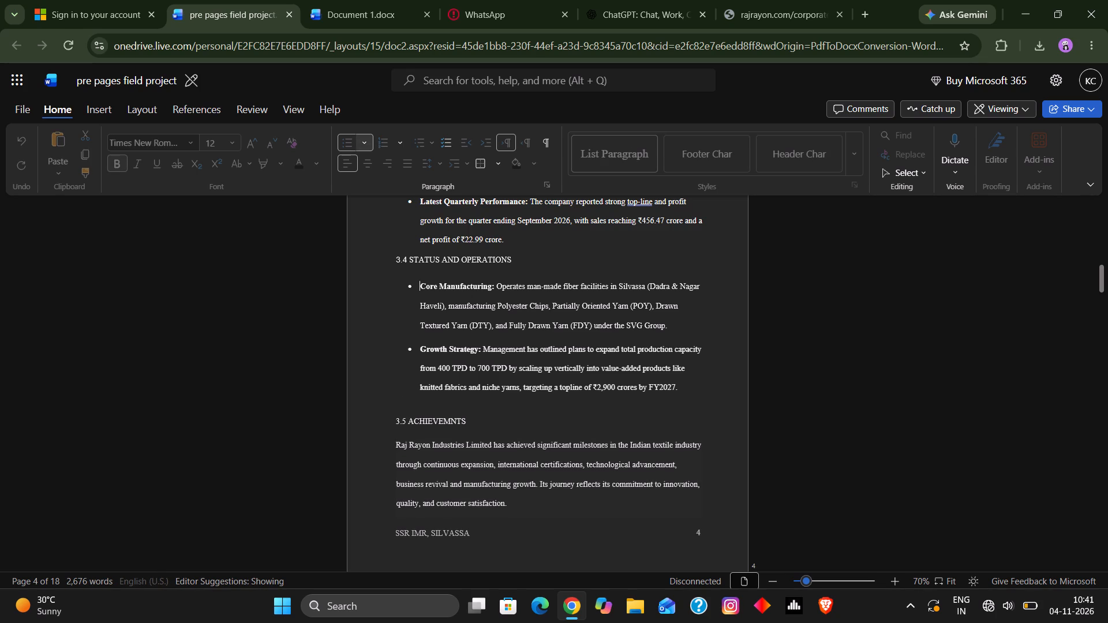
Examine page 4 from the Stock and Financial Overview through sections 3.4 and 3.5, checking the bullet points, paragraph text and spacing.
{"action": "key", "text": "Left"}
{"action": "key", "text": "Down"}
{"action": "key", "text": "Down"}
{"action": "key", "text": "Down"}
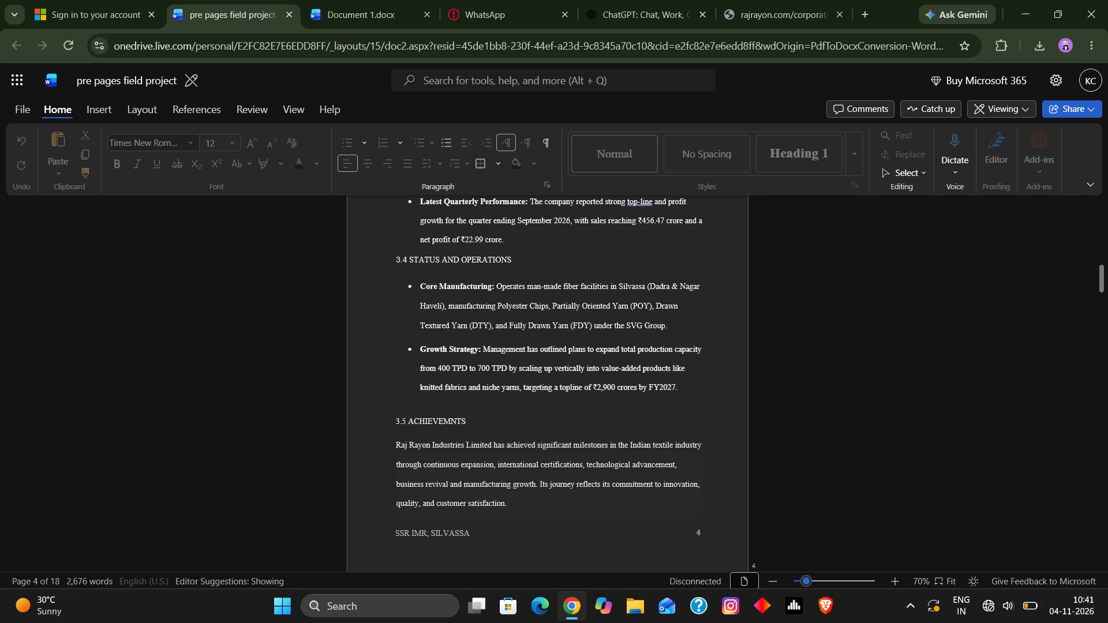
{"action": "key", "text": "Down"}
{"action": "key", "text": "Down"}
{"action": "key", "text": "Down"}
{"action": "key", "text": "Down"}
{"action": "key", "text": "Down"}
{"action": "key", "text": "Down"}
{"action": "key", "text": "Down"}
{"action": "key", "text": "Down"}
{"action": "key", "text": "Down"}
{"action": "key", "text": "Down"}
{"action": "scroll", "coordinate": [429, 300], "scroll_direction": "up", "scroll_amount": 5}
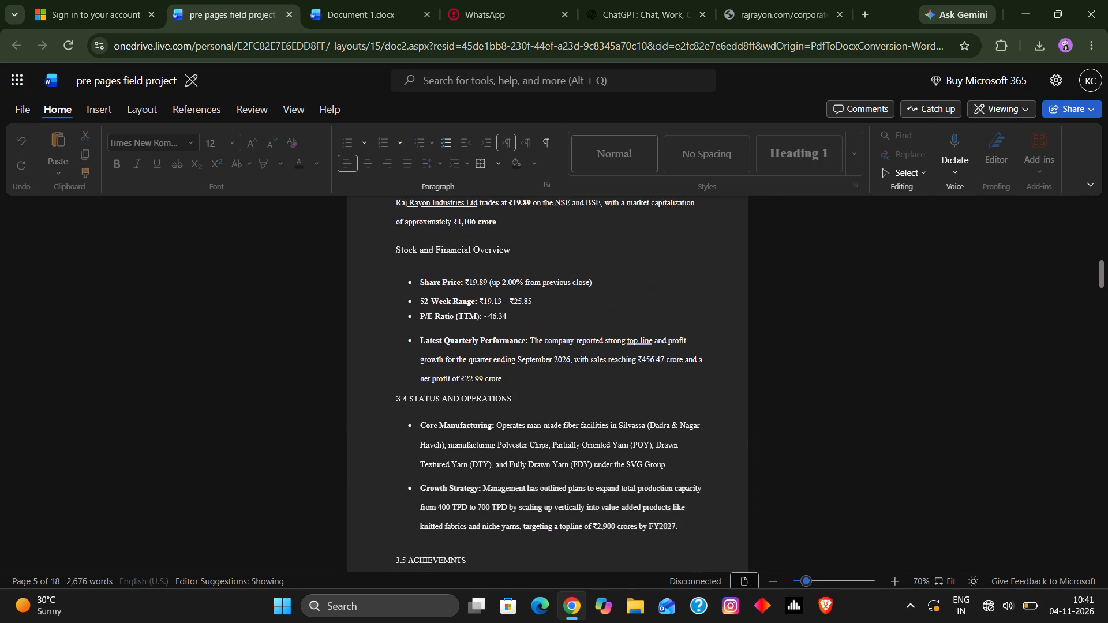
{"action": "scroll", "coordinate": [429, 300], "scroll_direction": "up", "scroll_amount": 1}
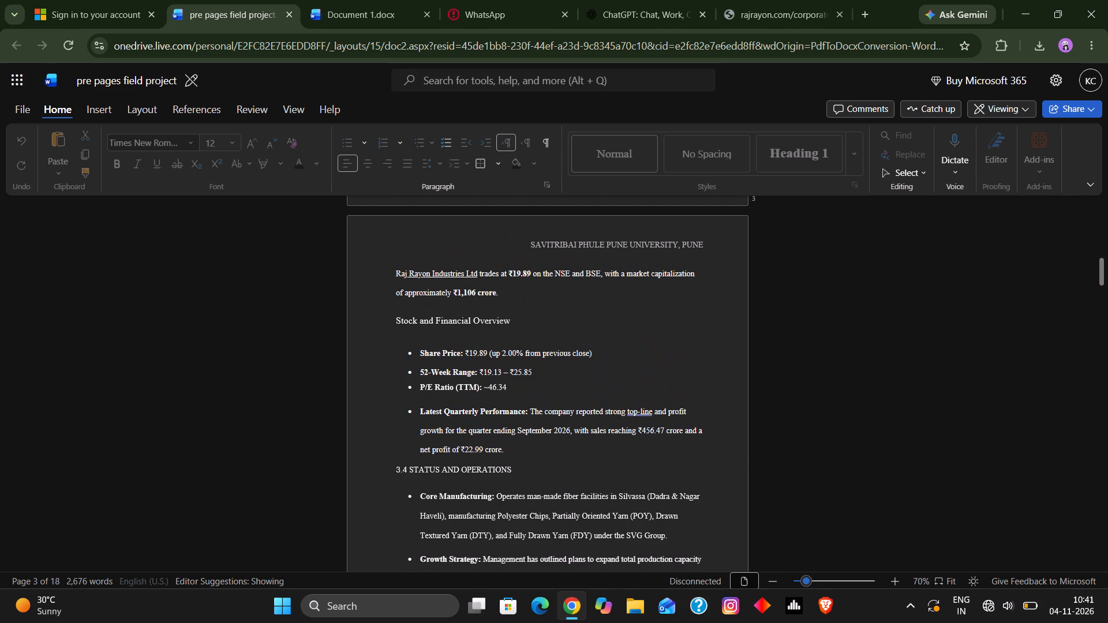
{"action": "scroll", "coordinate": [429, 300], "scroll_direction": "down", "scroll_amount": 3}
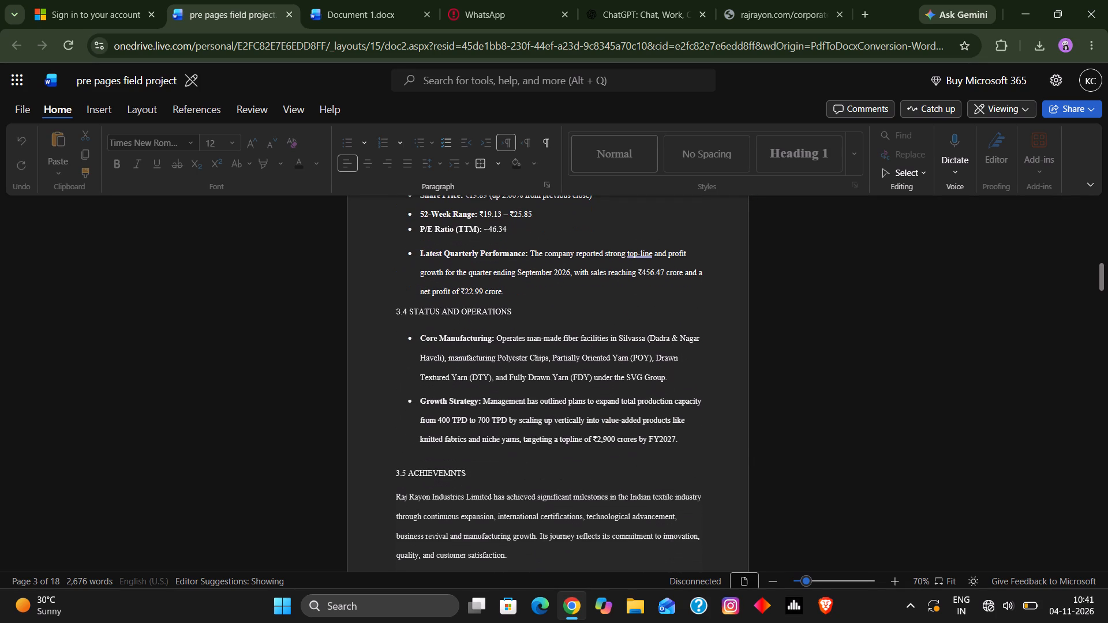
{"action": "scroll", "coordinate": [429, 300], "scroll_direction": "down", "scroll_amount": 1}
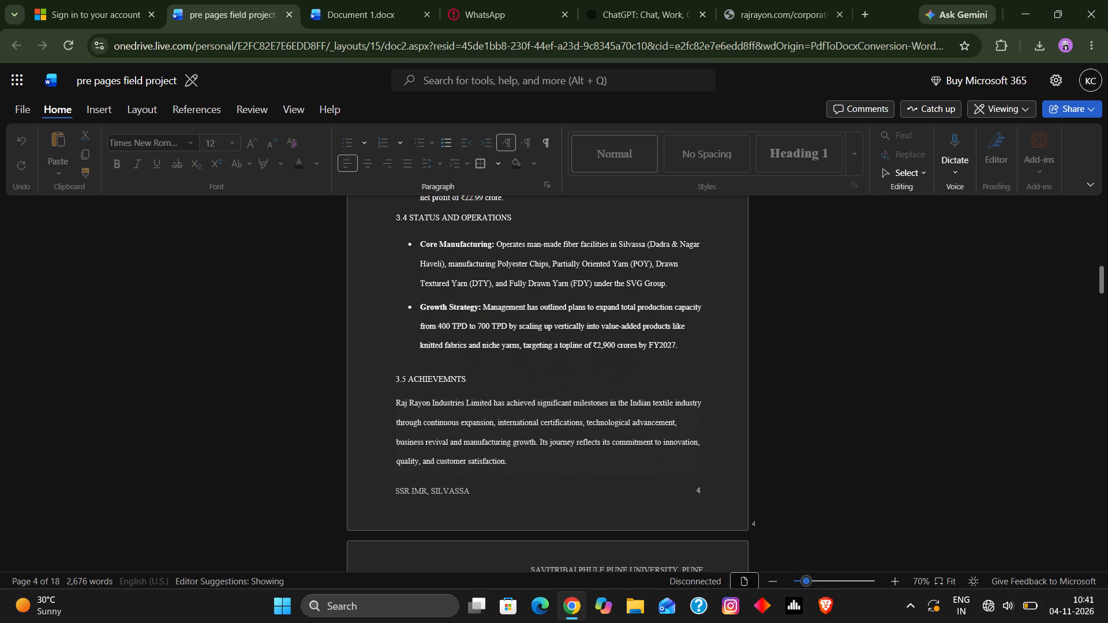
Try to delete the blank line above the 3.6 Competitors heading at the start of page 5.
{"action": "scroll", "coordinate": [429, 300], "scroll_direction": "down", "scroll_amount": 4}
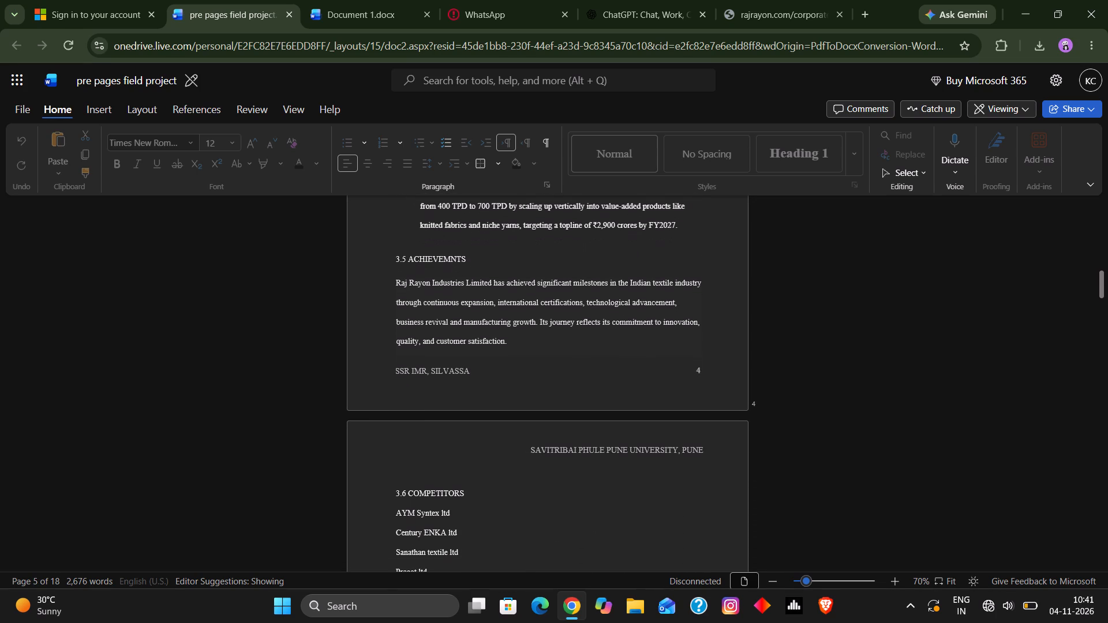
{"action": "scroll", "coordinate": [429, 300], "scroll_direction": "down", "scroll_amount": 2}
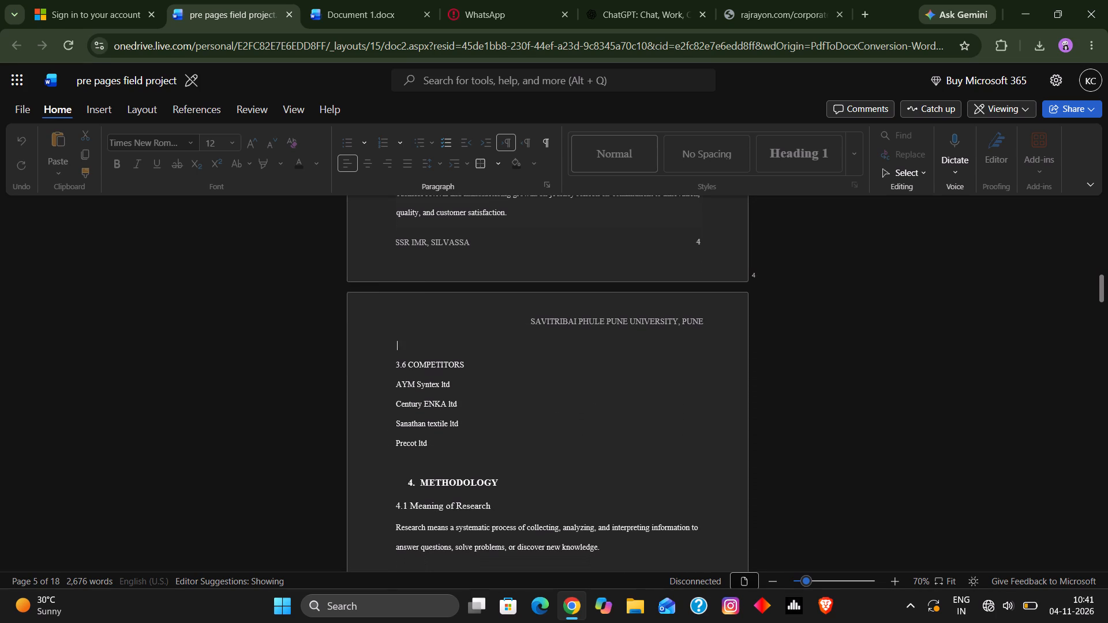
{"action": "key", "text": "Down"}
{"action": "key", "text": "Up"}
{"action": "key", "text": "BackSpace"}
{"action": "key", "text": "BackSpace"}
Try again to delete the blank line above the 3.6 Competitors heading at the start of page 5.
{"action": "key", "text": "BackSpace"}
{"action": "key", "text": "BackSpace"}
Skim the rest of the report from section 4 Methodology through to the last page, checking the layout.
{"action": "scroll", "coordinate": [429, 300], "scroll_direction": "down", "scroll_amount": 3}
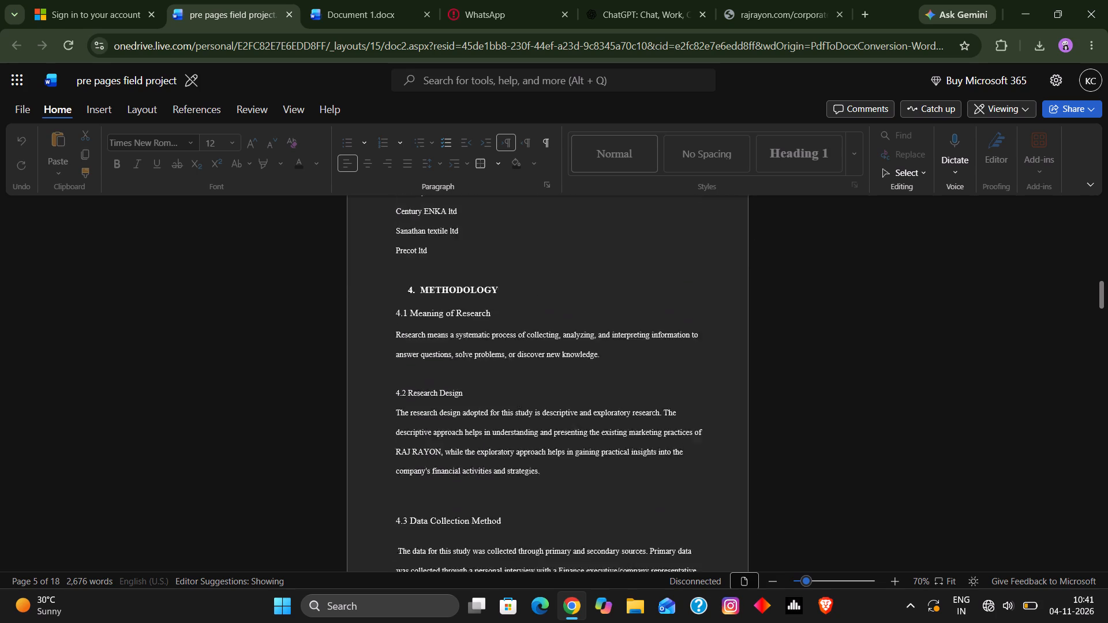
{"action": "scroll", "coordinate": [429, 300], "scroll_direction": "down", "scroll_amount": 10}
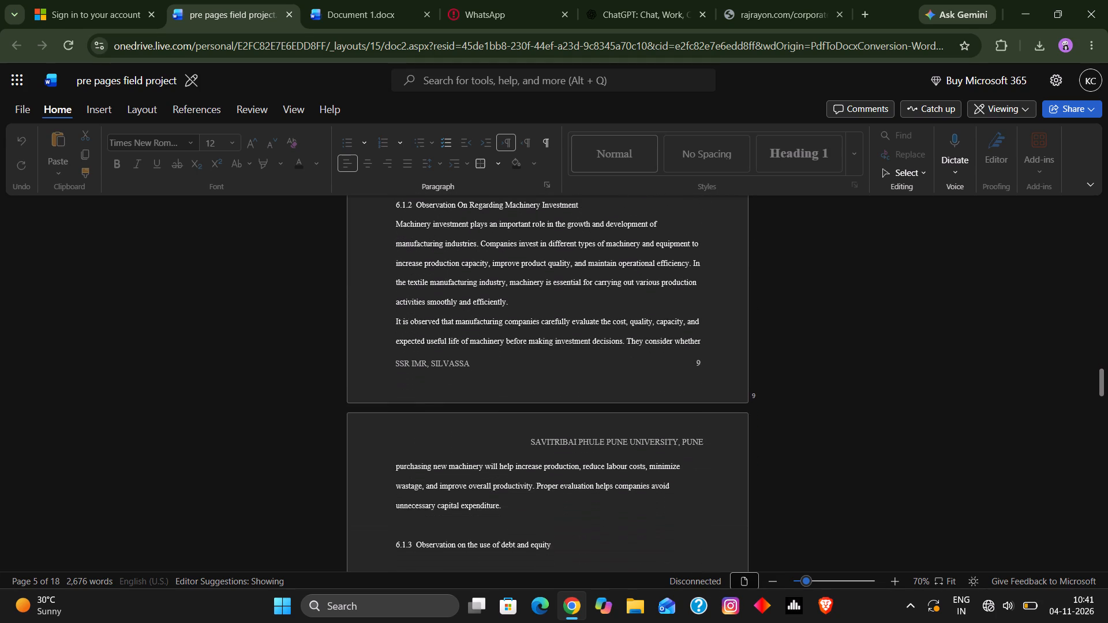
{"action": "scroll", "coordinate": [429, 300], "scroll_direction": "down", "scroll_amount": 19}
{"action": "scroll", "coordinate": [429, 300], "scroll_direction": "down", "scroll_amount": 17}
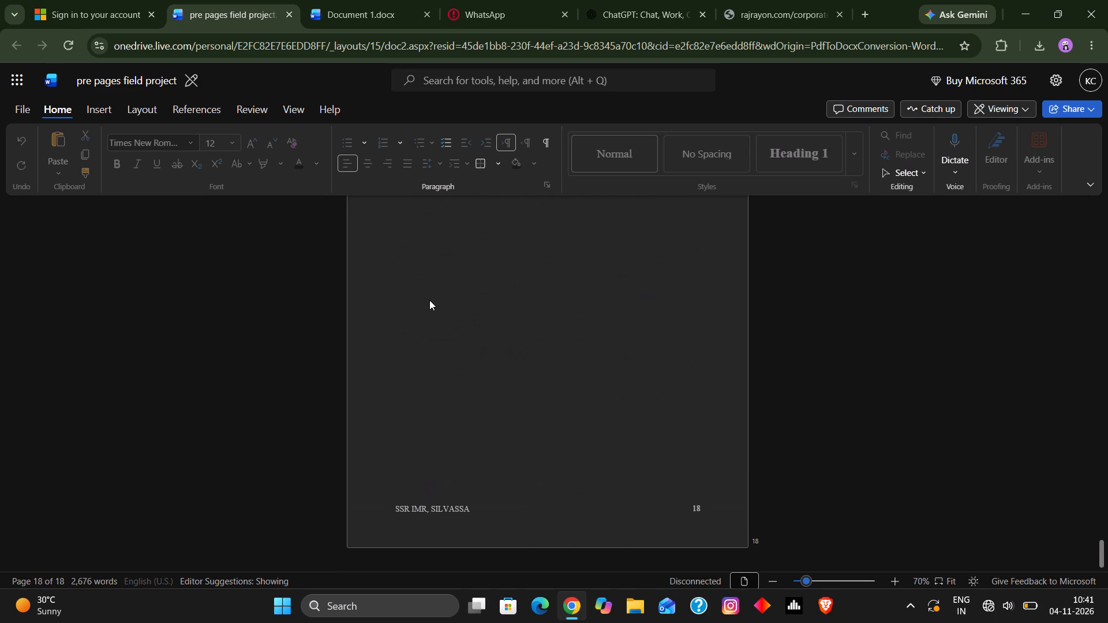
Select the realme 8 Wi-Fi network for reconnecting the computer, with automatic connection turned off.
{"action": "left_click", "coordinate": [990, 606]}
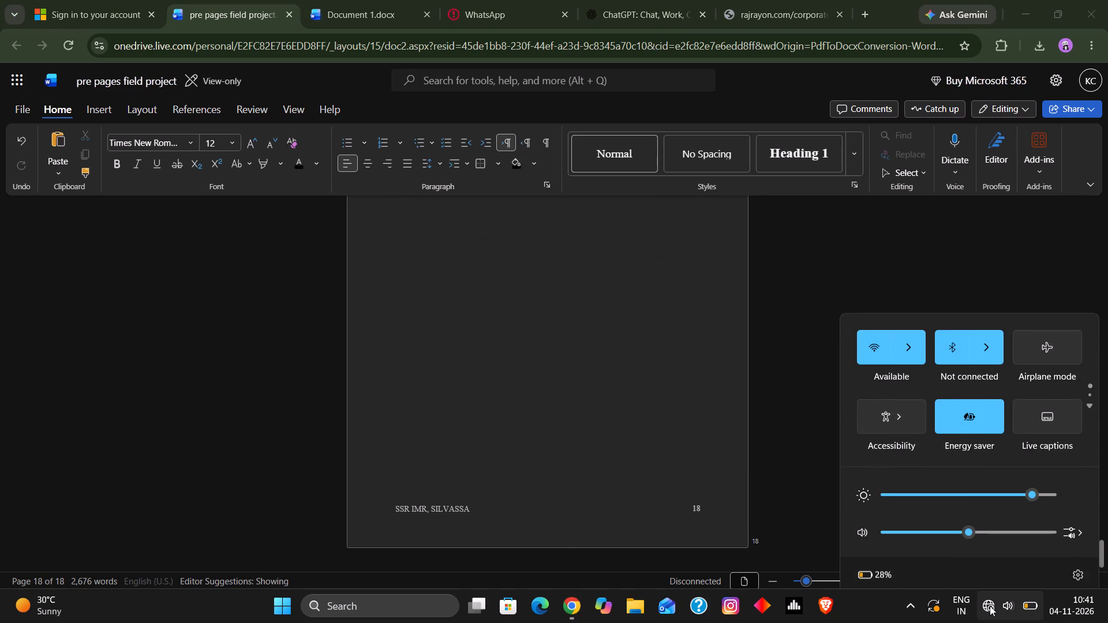
{"action": "left_click", "coordinate": [907, 341]}
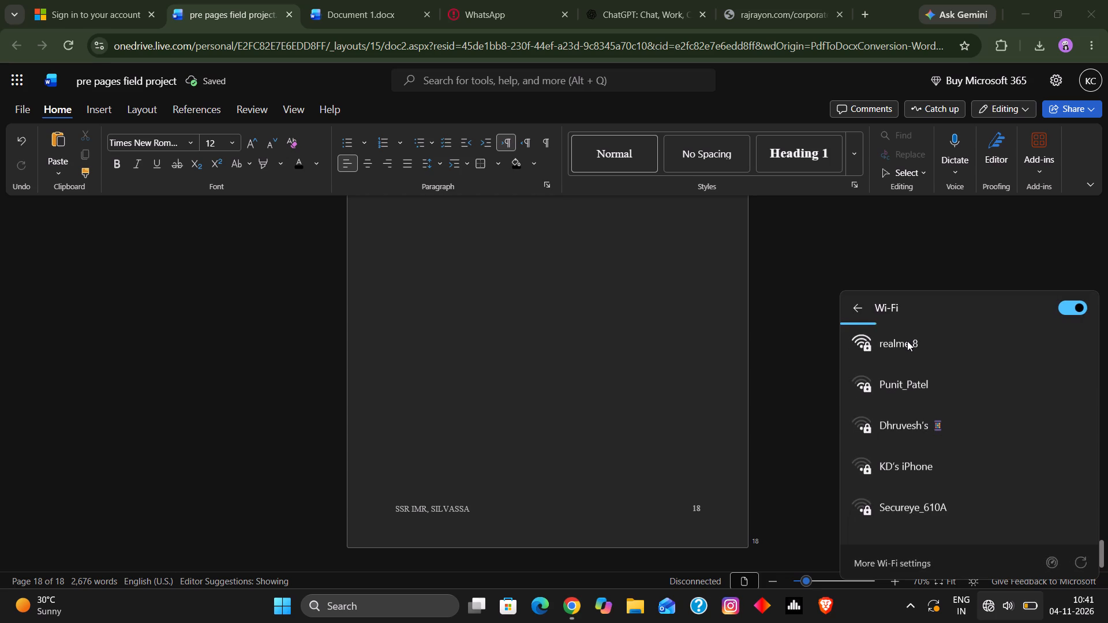
{"action": "left_click", "coordinate": [907, 341]}
{"action": "left_click", "coordinate": [881, 376]}
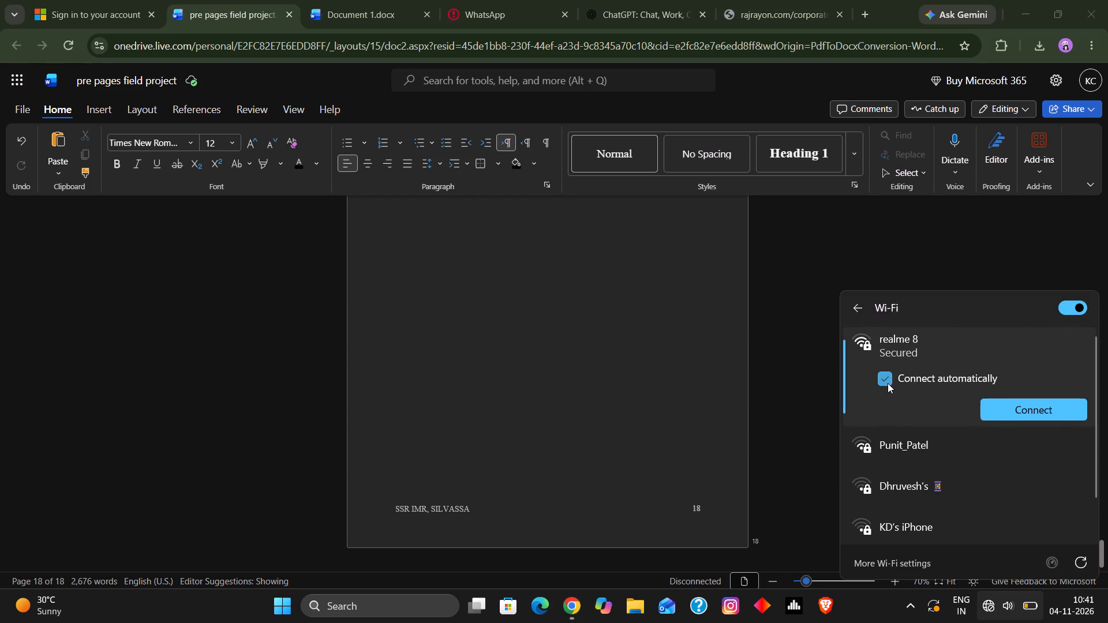
{"action": "left_click", "coordinate": [883, 374]}
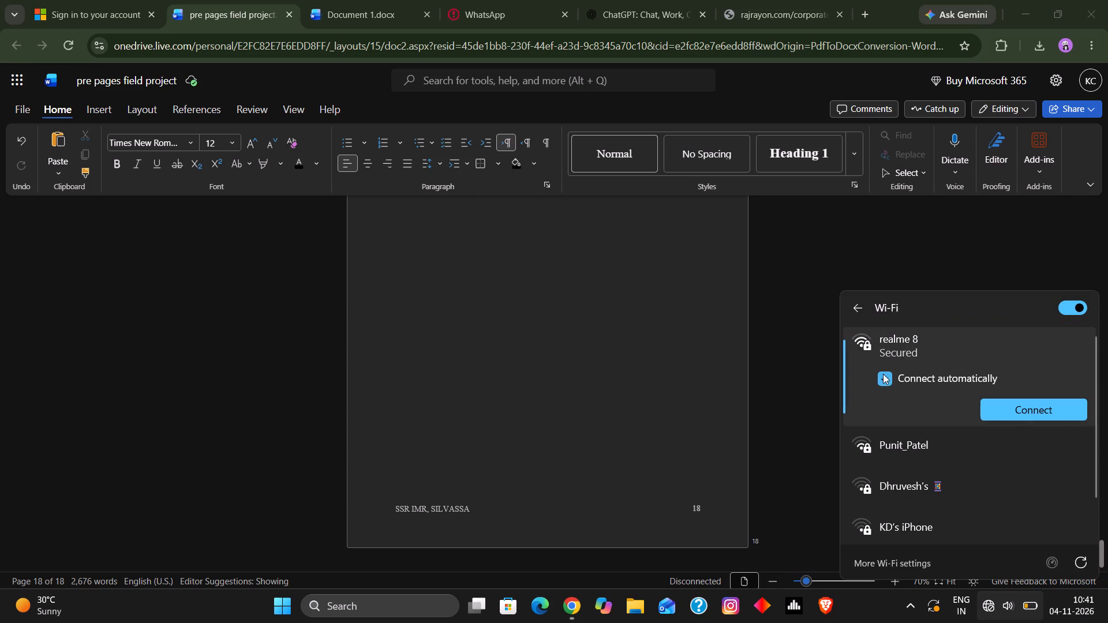
{"action": "left_click", "coordinate": [883, 374]}
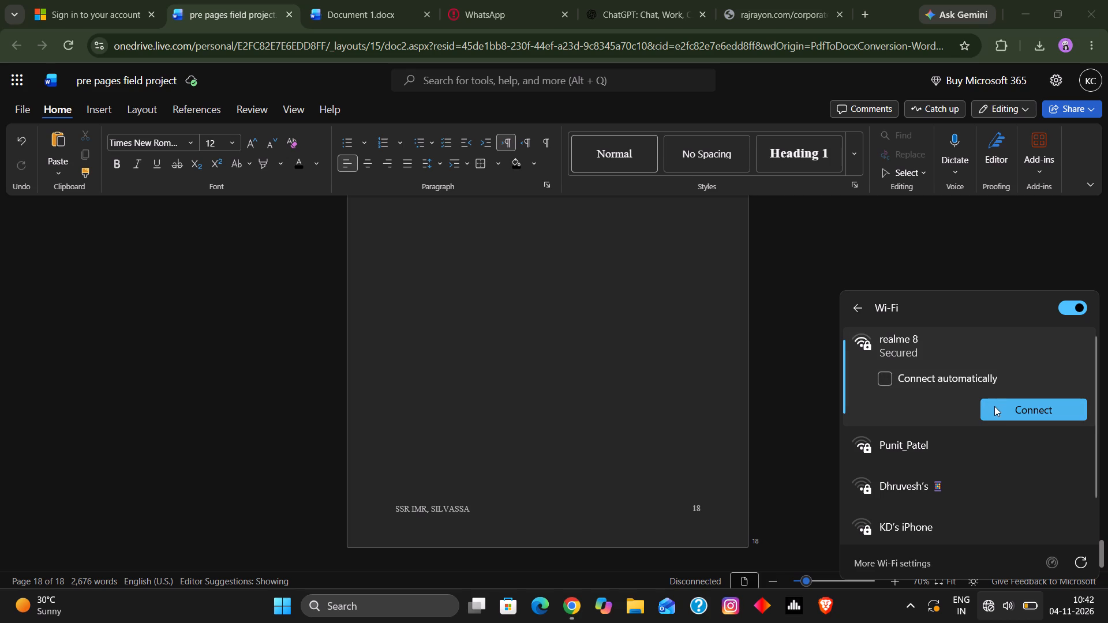